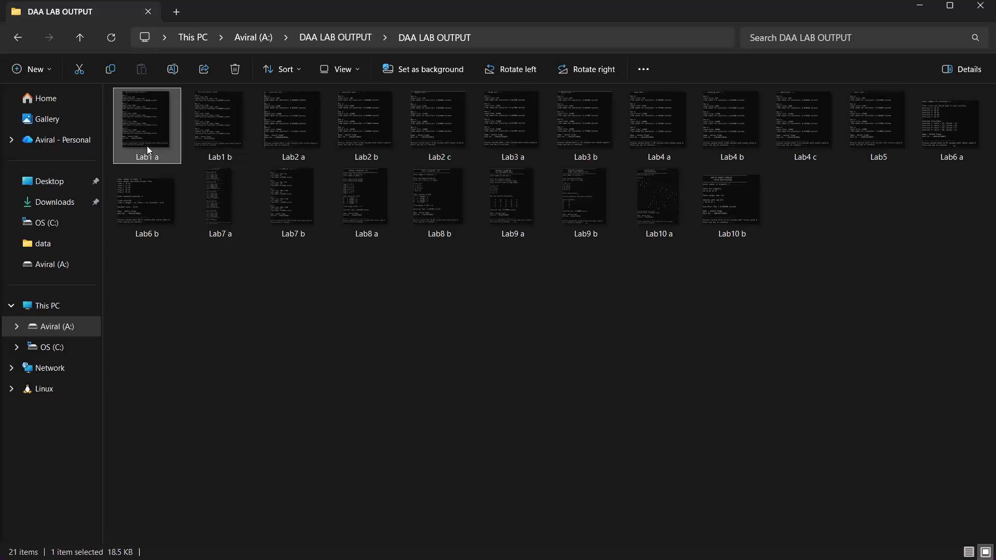
Copy the Lab1 a image file from the DAA LAB OUTPUT folder.
{"action": "left_click", "coordinate": [110, 67]}
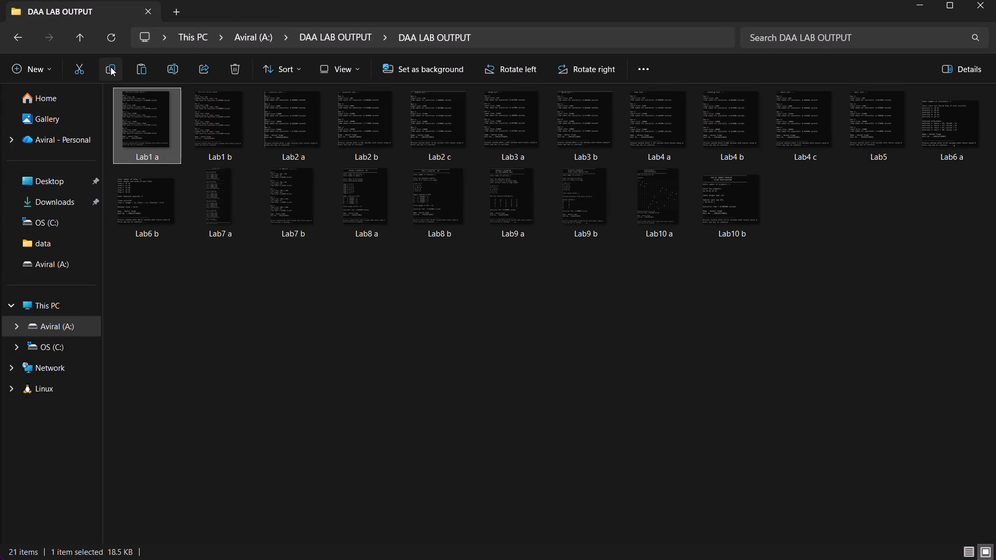
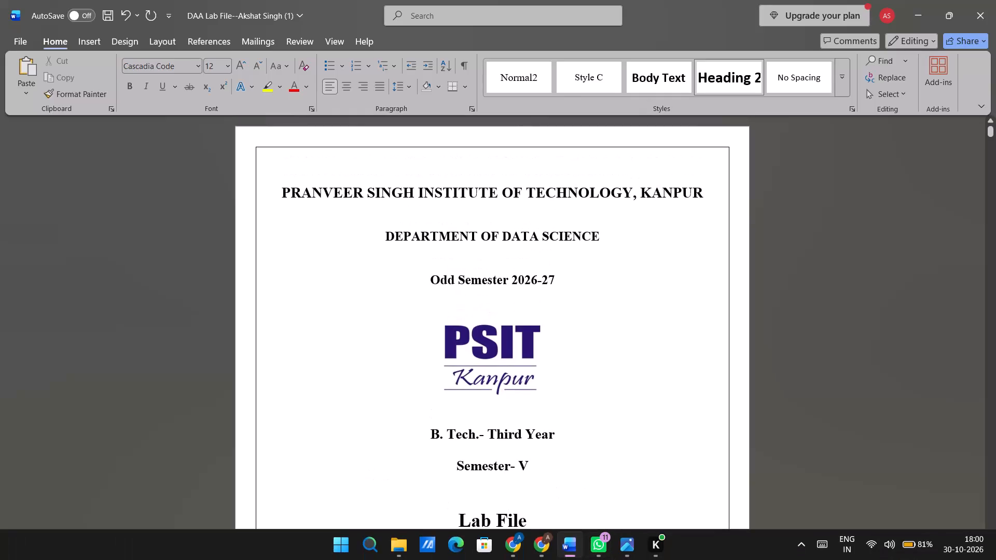
Look through the DAA Lab File from the cover page, past the experiment list and index, to the Recursive Linear Search code.
{"action": "scroll", "coordinate": [525, 361], "scroll_direction": "down", "scroll_amount": 6}
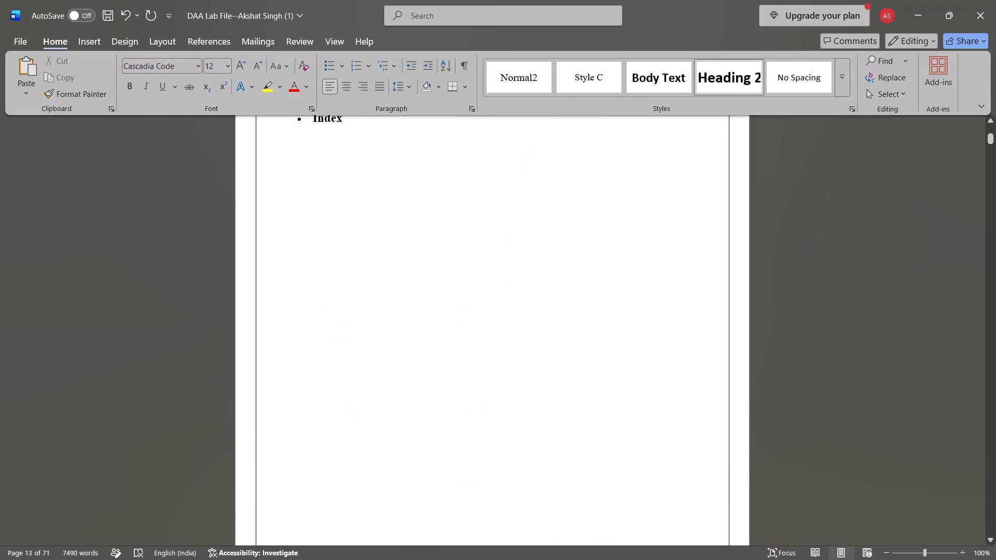
{"action": "scroll", "coordinate": [525, 361], "scroll_direction": "up", "scroll_amount": 1}
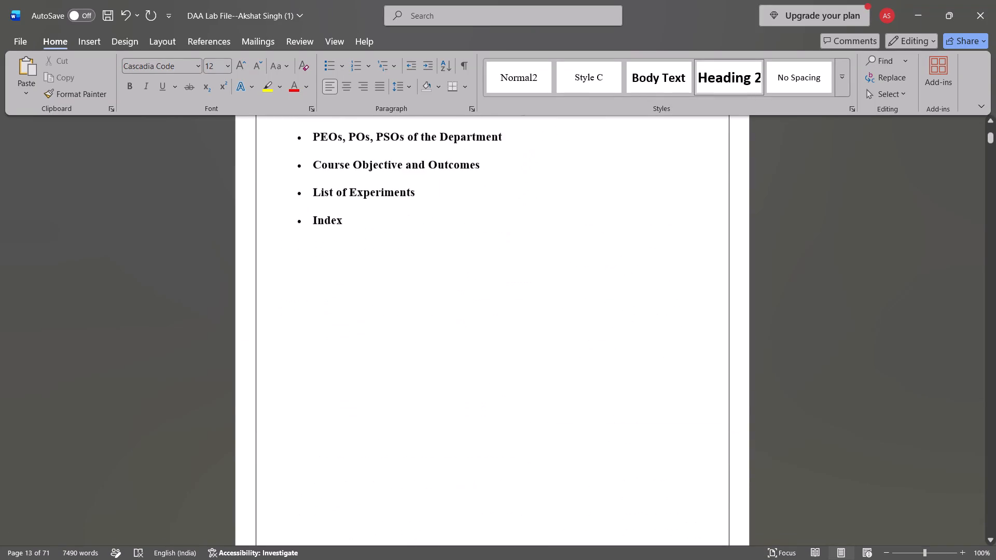
{"action": "scroll", "coordinate": [525, 361], "scroll_direction": "up", "scroll_amount": 1}
{"action": "scroll", "coordinate": [525, 361], "scroll_direction": "down", "scroll_amount": 1}
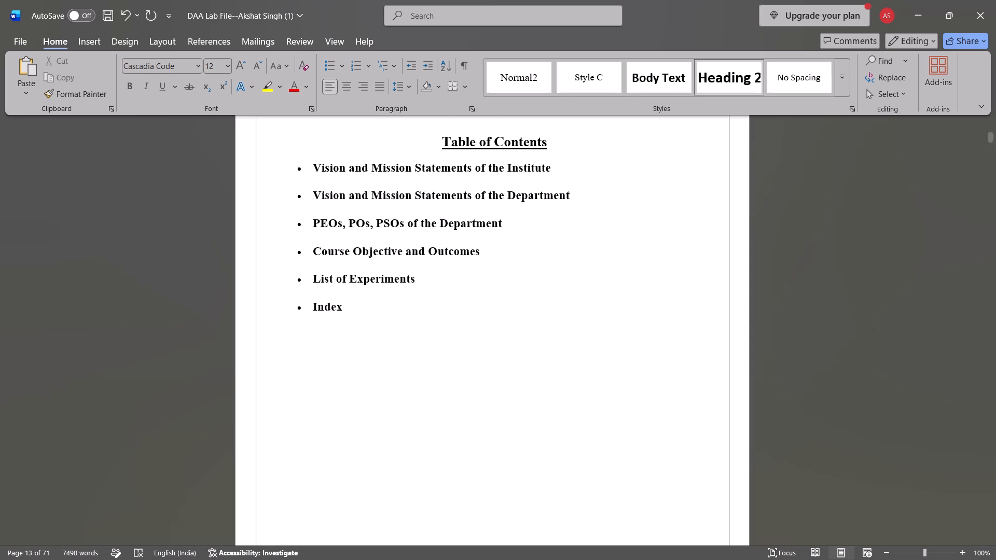
{"action": "scroll", "coordinate": [525, 361], "scroll_direction": "down", "scroll_amount": 7}
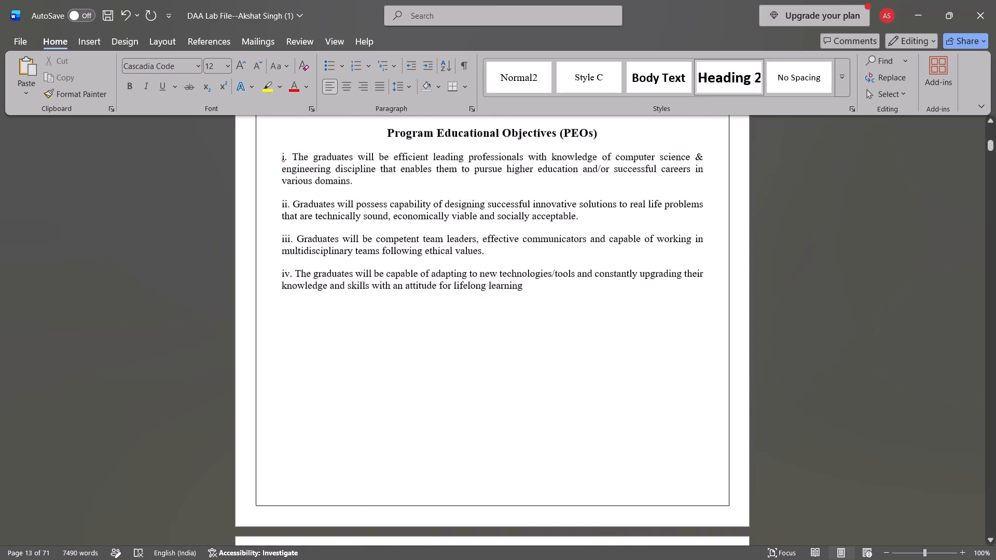
{"action": "scroll", "coordinate": [525, 361], "scroll_direction": "down", "scroll_amount": 6}
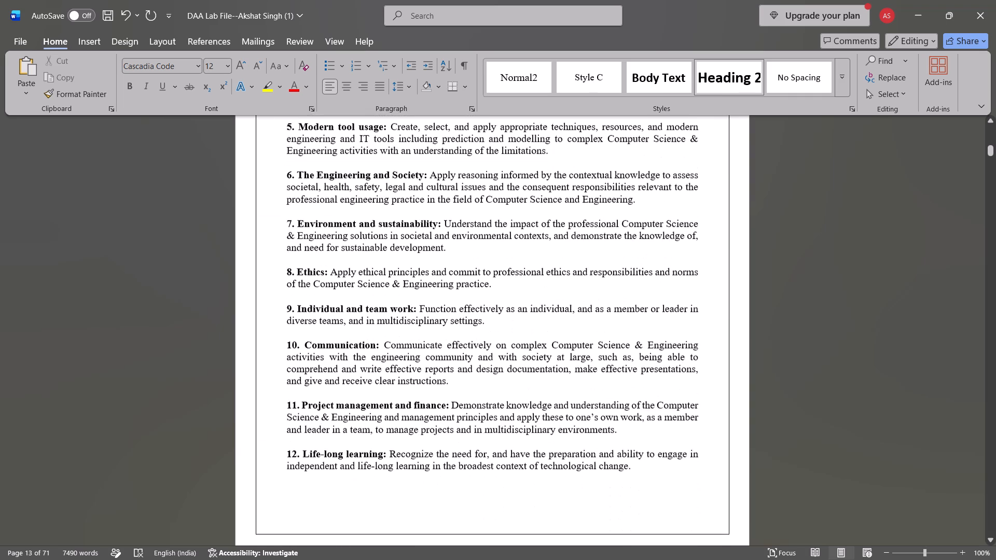
{"action": "scroll", "coordinate": [525, 361], "scroll_direction": "down", "scroll_amount": 11}
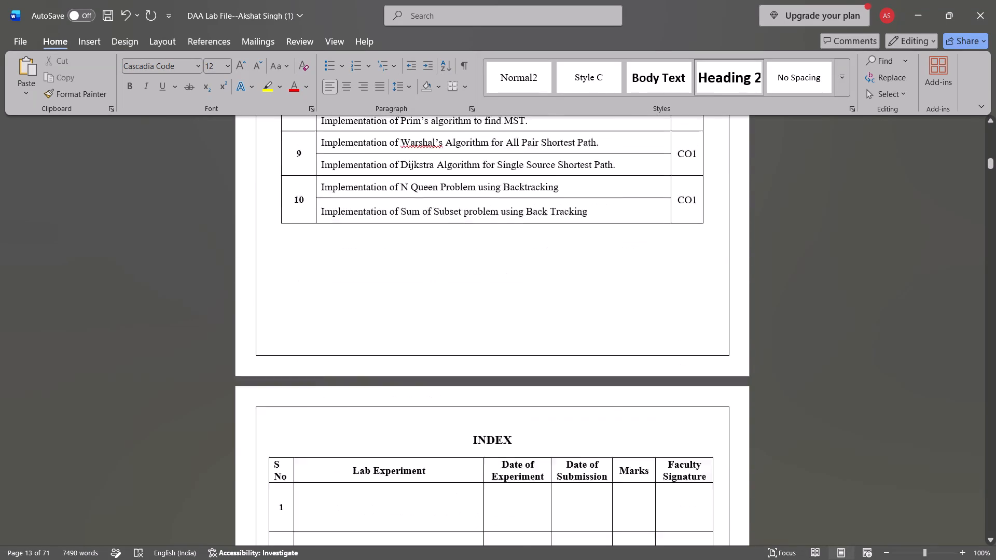
{"action": "scroll", "coordinate": [525, 361], "scroll_direction": "down", "scroll_amount": 4}
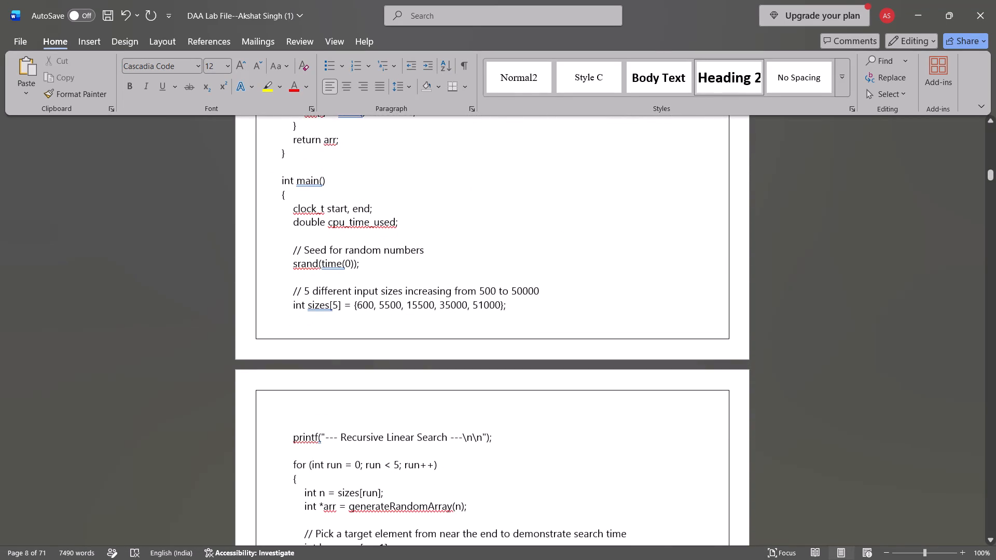
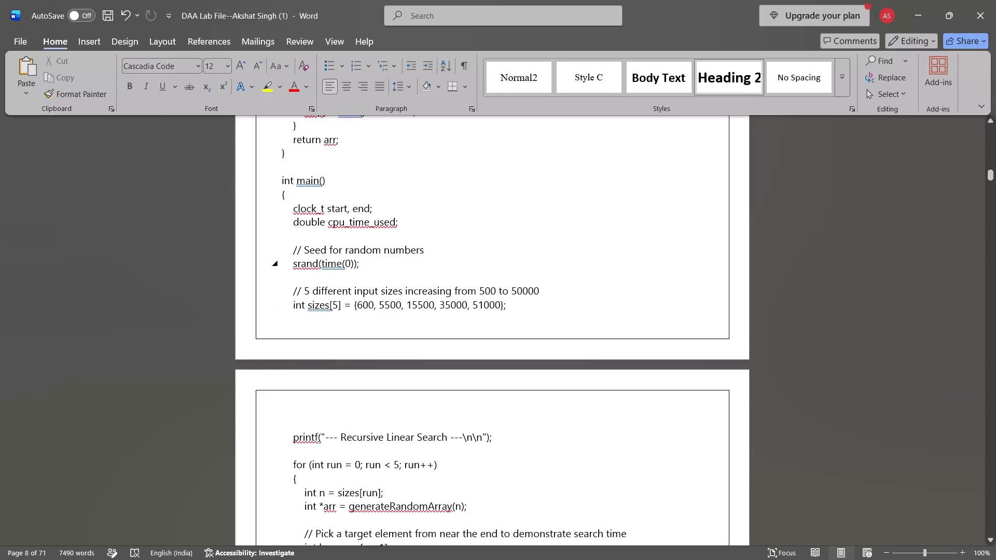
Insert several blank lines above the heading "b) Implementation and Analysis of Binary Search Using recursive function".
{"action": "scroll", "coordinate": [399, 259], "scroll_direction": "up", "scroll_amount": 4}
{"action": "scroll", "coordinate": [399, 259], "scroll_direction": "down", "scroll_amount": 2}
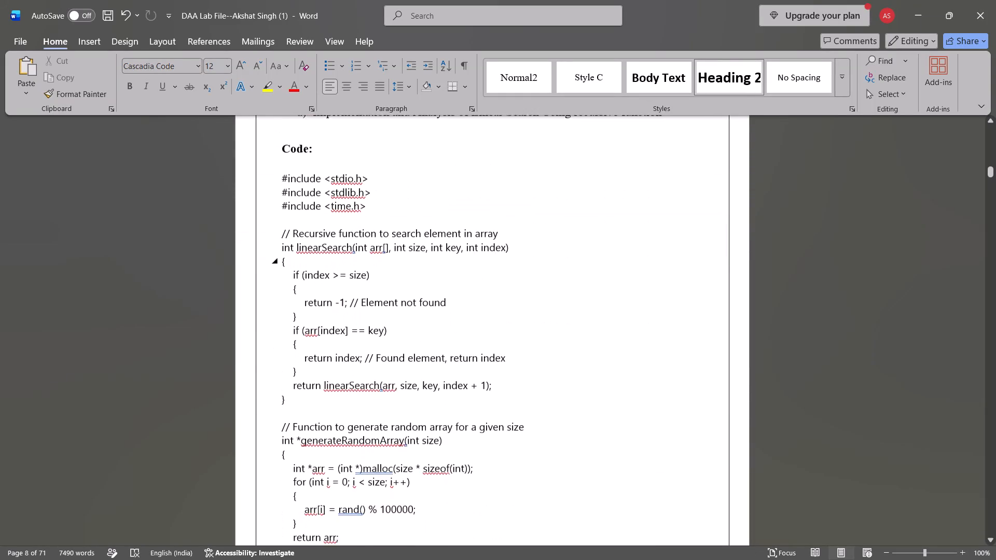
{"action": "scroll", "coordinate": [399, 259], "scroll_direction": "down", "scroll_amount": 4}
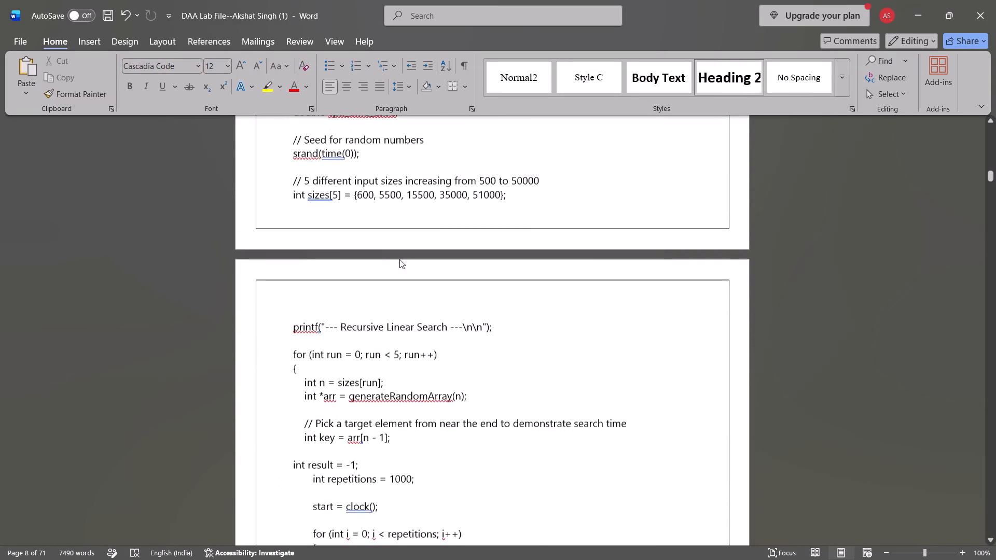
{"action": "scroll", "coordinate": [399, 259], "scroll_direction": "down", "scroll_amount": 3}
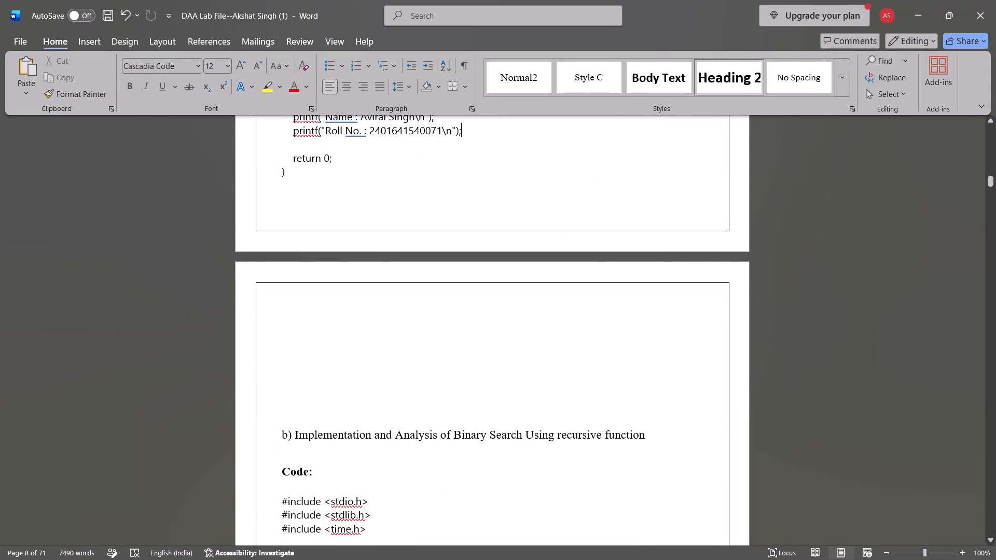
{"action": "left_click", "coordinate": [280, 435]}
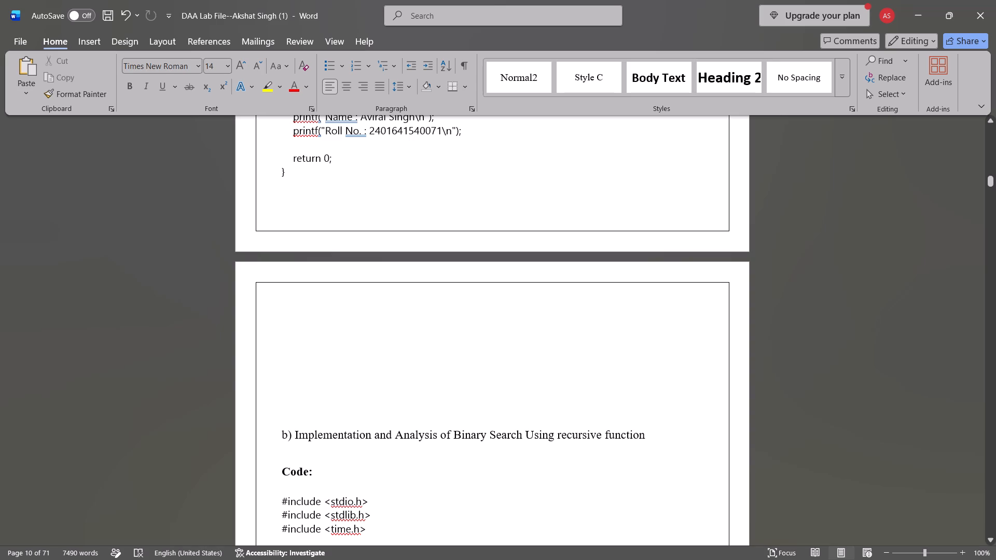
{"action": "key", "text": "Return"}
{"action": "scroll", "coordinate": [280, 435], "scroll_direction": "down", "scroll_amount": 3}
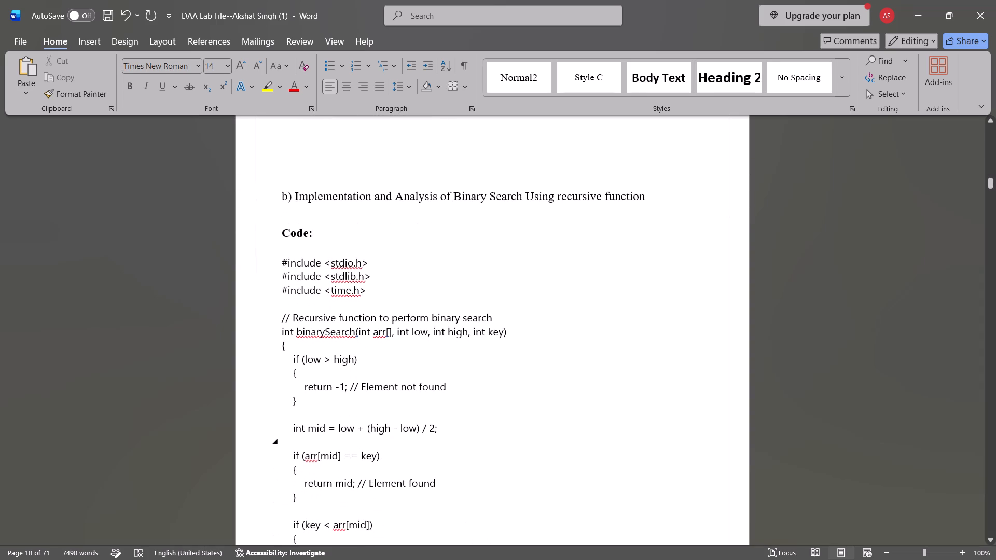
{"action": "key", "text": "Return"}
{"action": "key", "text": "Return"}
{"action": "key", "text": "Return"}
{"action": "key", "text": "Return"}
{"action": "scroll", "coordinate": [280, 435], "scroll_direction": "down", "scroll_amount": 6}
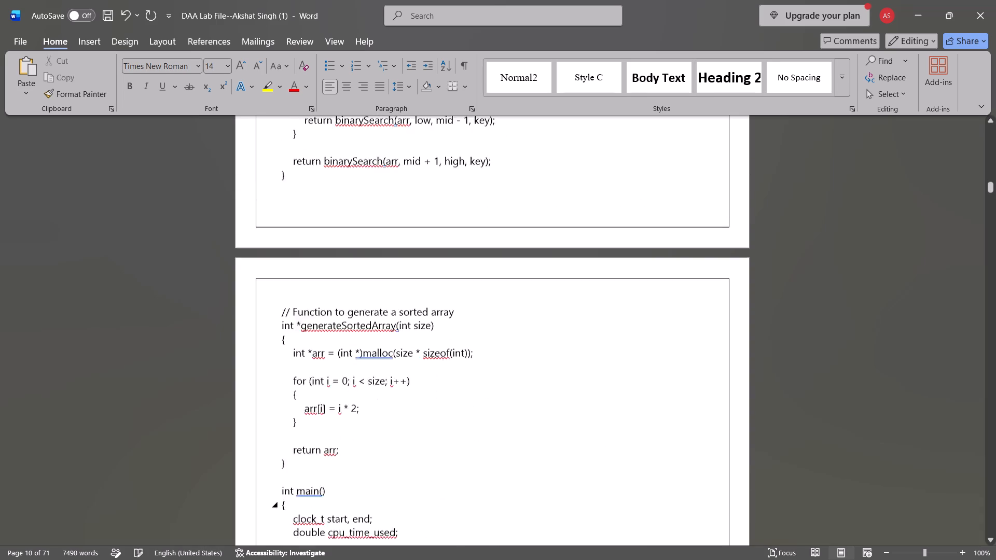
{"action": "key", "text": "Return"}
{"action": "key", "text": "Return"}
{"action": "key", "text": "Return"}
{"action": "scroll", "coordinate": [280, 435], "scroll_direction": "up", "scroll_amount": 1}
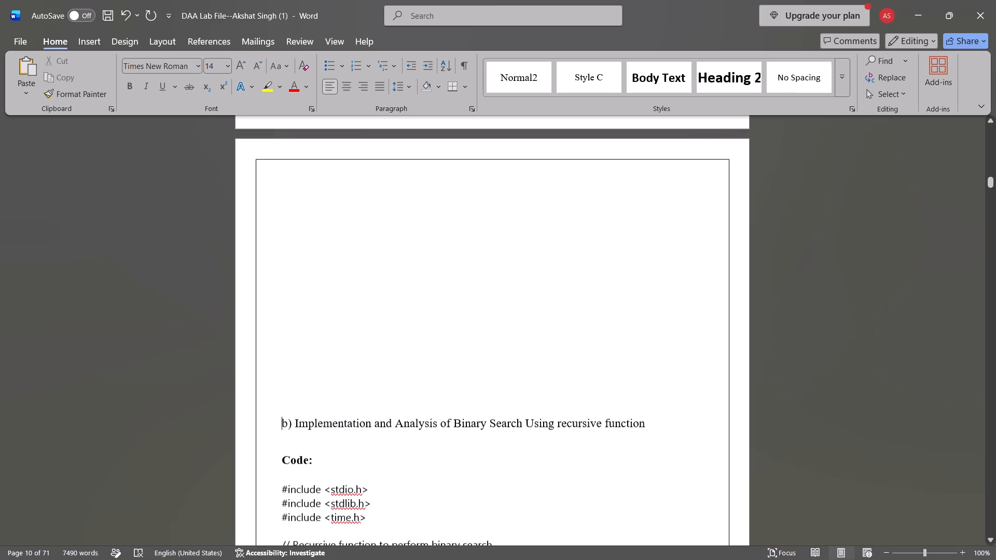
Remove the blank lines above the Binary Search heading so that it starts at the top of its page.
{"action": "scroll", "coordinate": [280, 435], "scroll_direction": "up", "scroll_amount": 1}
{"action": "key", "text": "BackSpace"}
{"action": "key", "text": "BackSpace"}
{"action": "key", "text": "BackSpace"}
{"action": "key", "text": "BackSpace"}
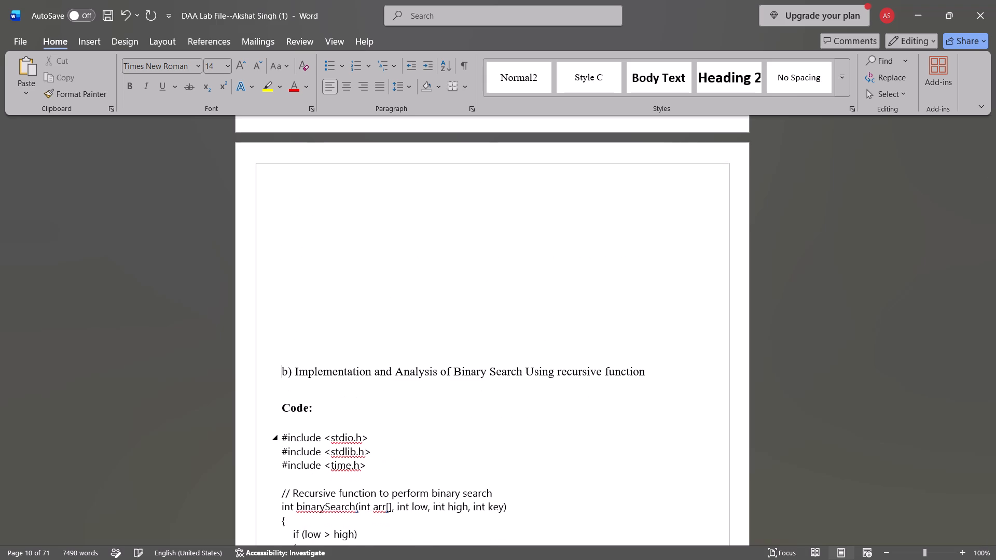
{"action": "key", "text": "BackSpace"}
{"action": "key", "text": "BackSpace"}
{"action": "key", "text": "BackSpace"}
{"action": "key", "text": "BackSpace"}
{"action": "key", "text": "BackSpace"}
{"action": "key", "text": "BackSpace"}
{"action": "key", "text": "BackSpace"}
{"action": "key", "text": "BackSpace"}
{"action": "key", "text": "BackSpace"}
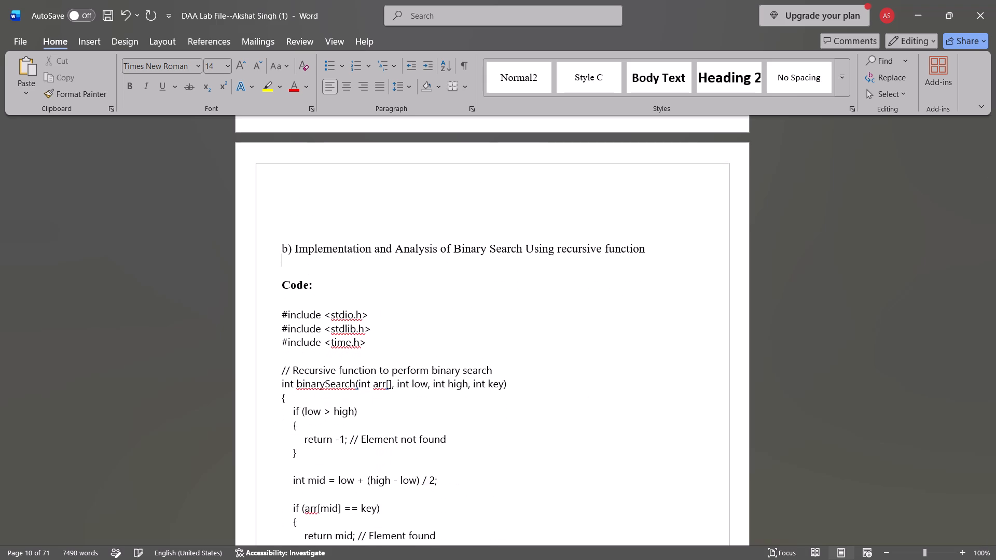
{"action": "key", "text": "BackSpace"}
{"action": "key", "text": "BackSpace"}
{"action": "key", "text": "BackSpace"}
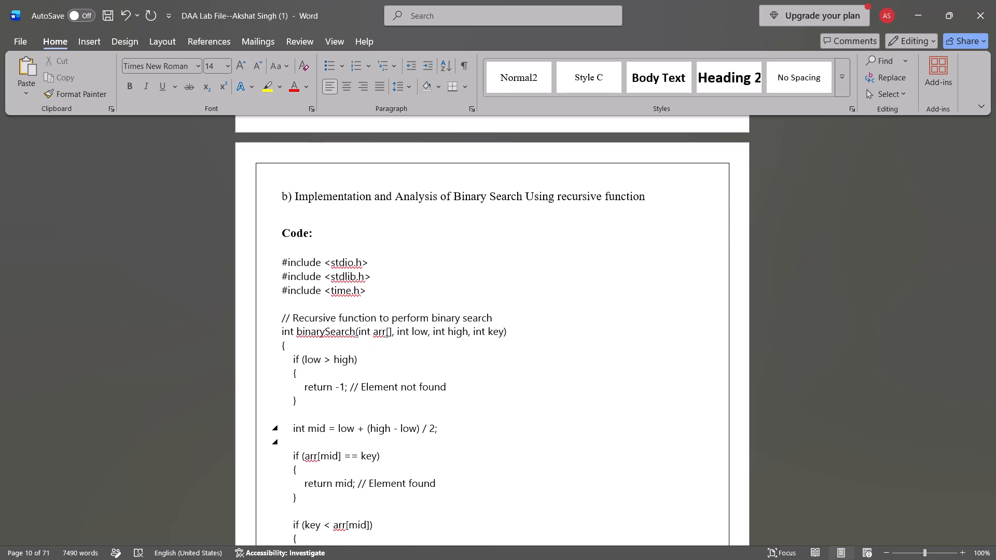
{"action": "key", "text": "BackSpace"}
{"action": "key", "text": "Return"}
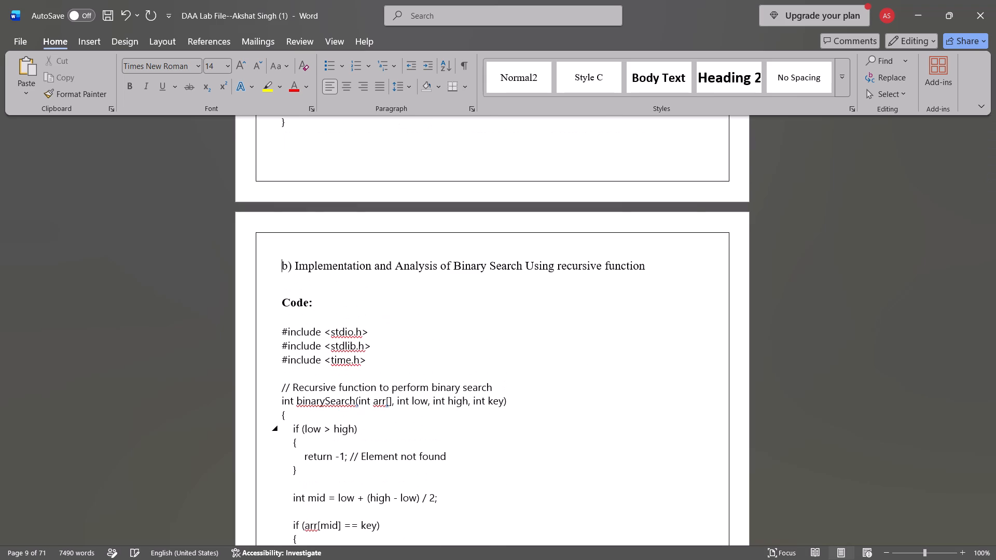
Review the Experiment 1 a) Linear Search code from its heading down to where the Binary Search section begins.
{"action": "scroll", "coordinate": [280, 435], "scroll_direction": "up", "scroll_amount": 9}
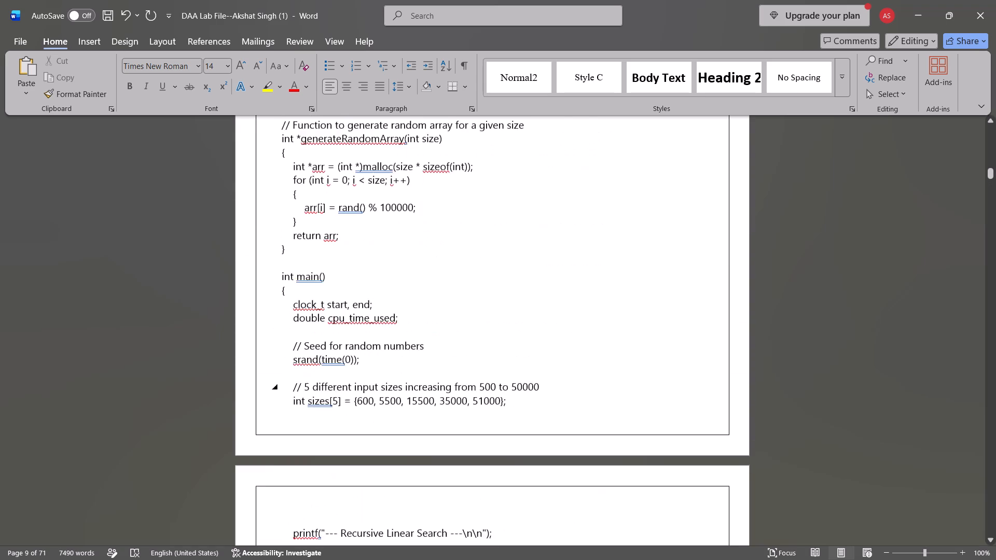
{"action": "scroll", "coordinate": [280, 435], "scroll_direction": "up", "scroll_amount": 4}
{"action": "scroll", "coordinate": [280, 435], "scroll_direction": "down", "scroll_amount": 1}
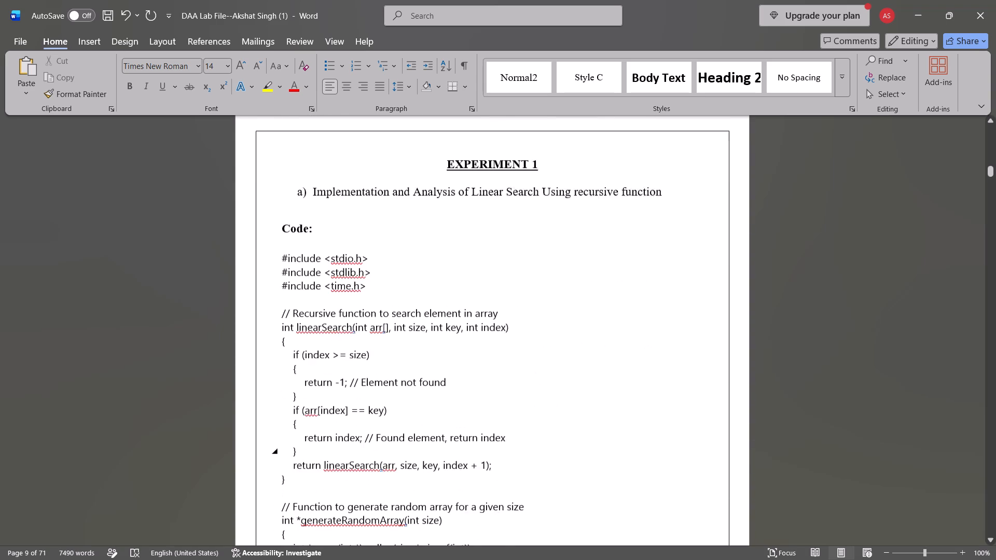
{"action": "scroll", "coordinate": [280, 435], "scroll_direction": "down", "scroll_amount": 2}
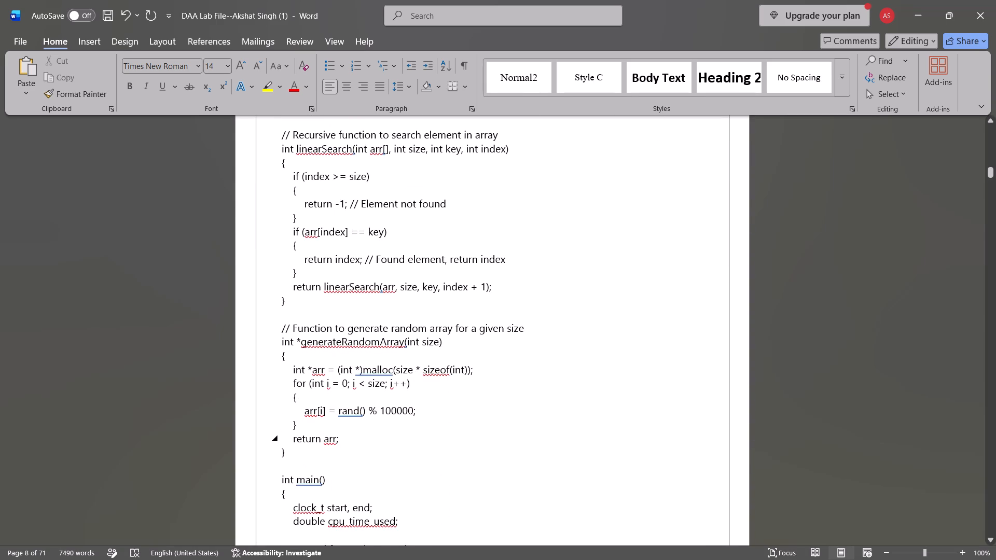
{"action": "scroll", "coordinate": [280, 435], "scroll_direction": "up", "scroll_amount": 5}
{"action": "scroll", "coordinate": [280, 435], "scroll_direction": "down", "scroll_amount": 3}
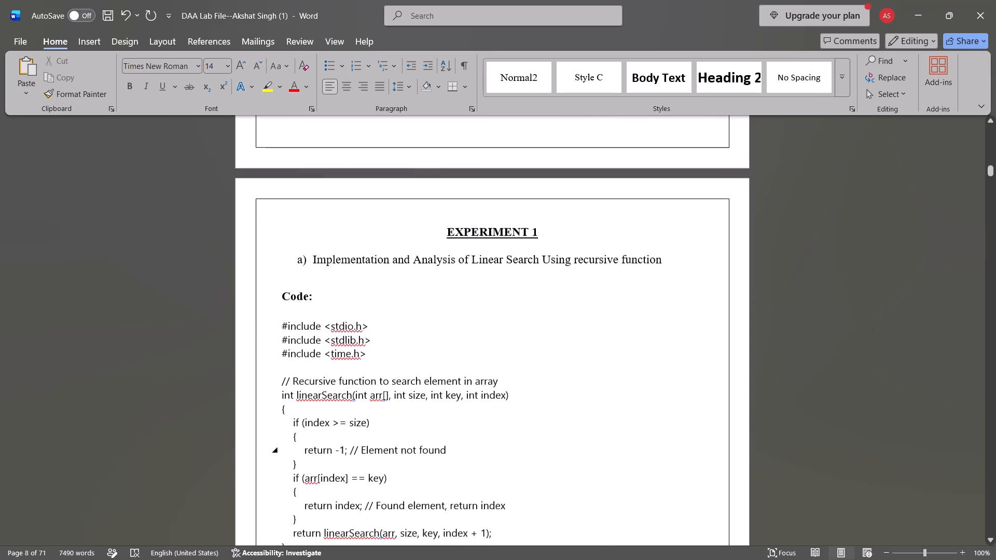
{"action": "scroll", "coordinate": [280, 435], "scroll_direction": "down", "scroll_amount": 4}
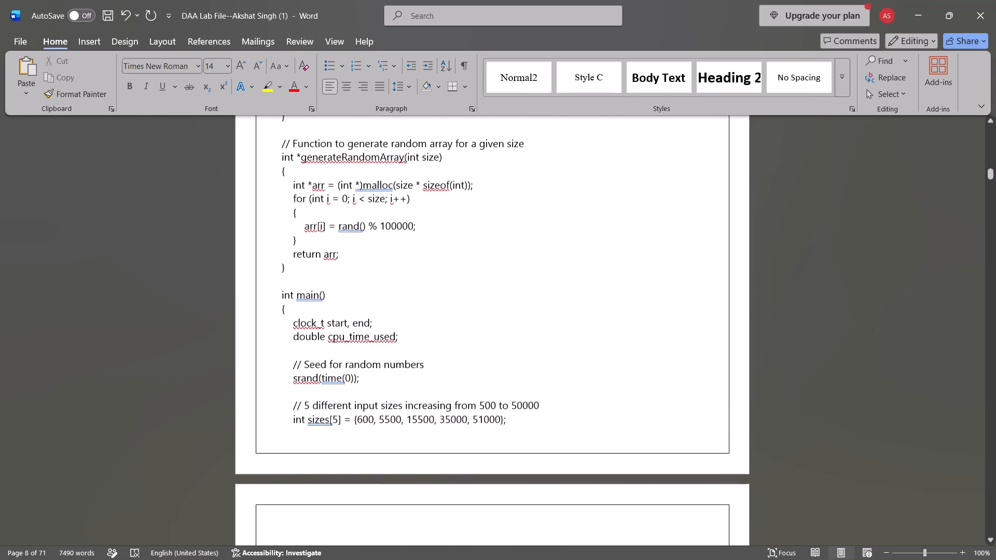
{"action": "scroll", "coordinate": [280, 435], "scroll_direction": "down", "scroll_amount": 3}
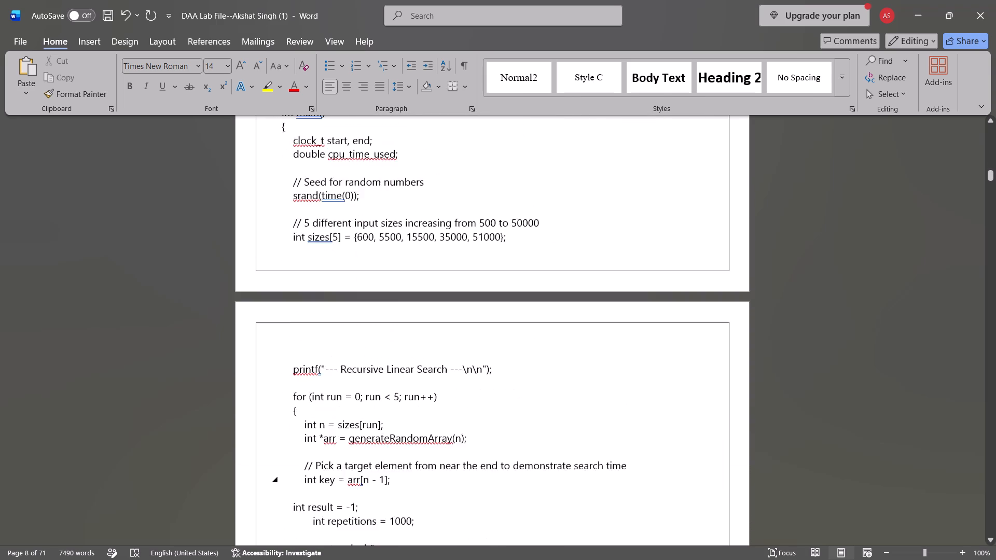
{"action": "scroll", "coordinate": [280, 435], "scroll_direction": "down", "scroll_amount": 5}
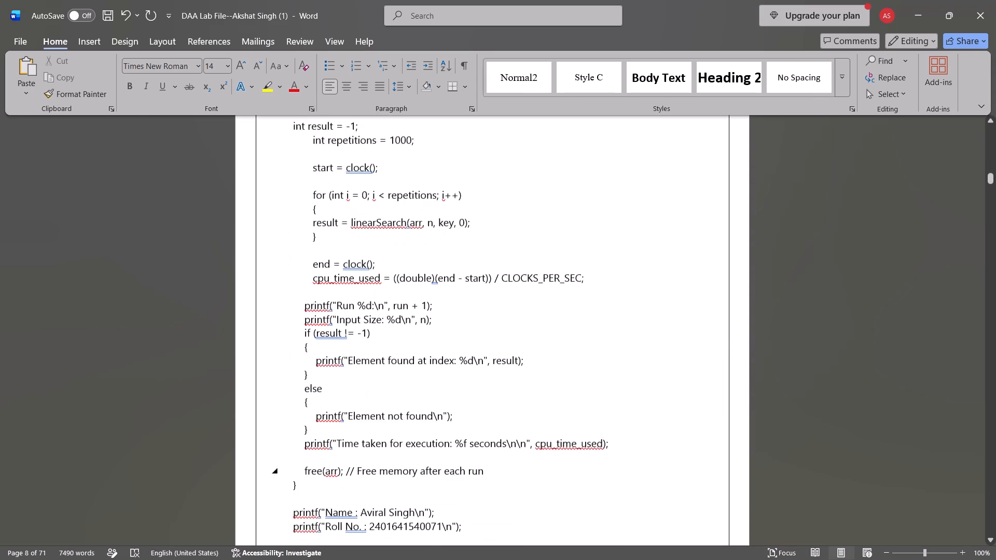
{"action": "scroll", "coordinate": [280, 435], "scroll_direction": "down", "scroll_amount": 3}
Insert blank lines above the Binary Search heading until it moves to the following page, leaving an empty page after the Linear Search code.
{"action": "key", "text": "Return"}
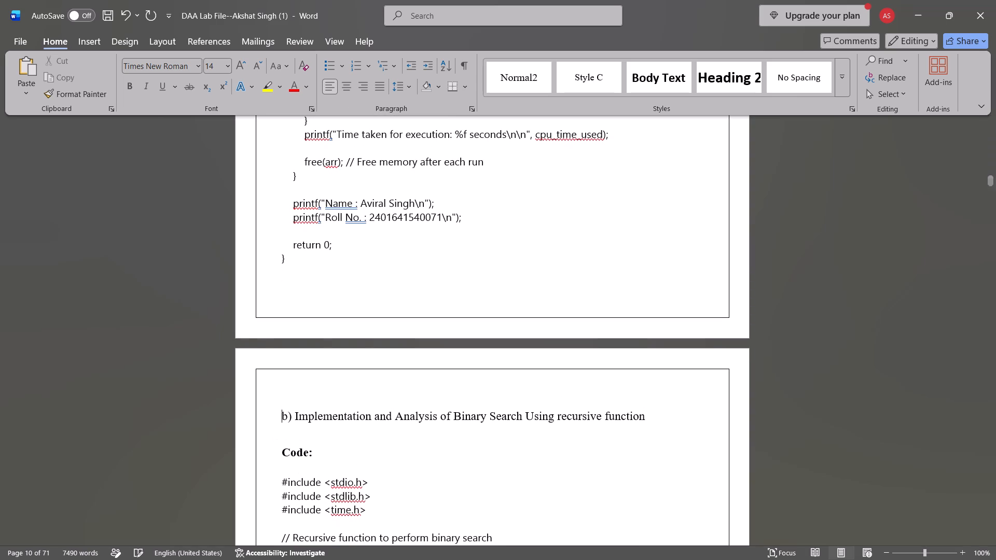
{"action": "key", "text": "Return"}
{"action": "key", "text": "Return"}
{"action": "scroll", "coordinate": [275, 426], "scroll_direction": "down", "scroll_amount": 5}
{"action": "key", "text": "Return"}
{"action": "key", "text": "Return"}
{"action": "scroll", "coordinate": [275, 426], "scroll_direction": "up", "scroll_amount": 2}
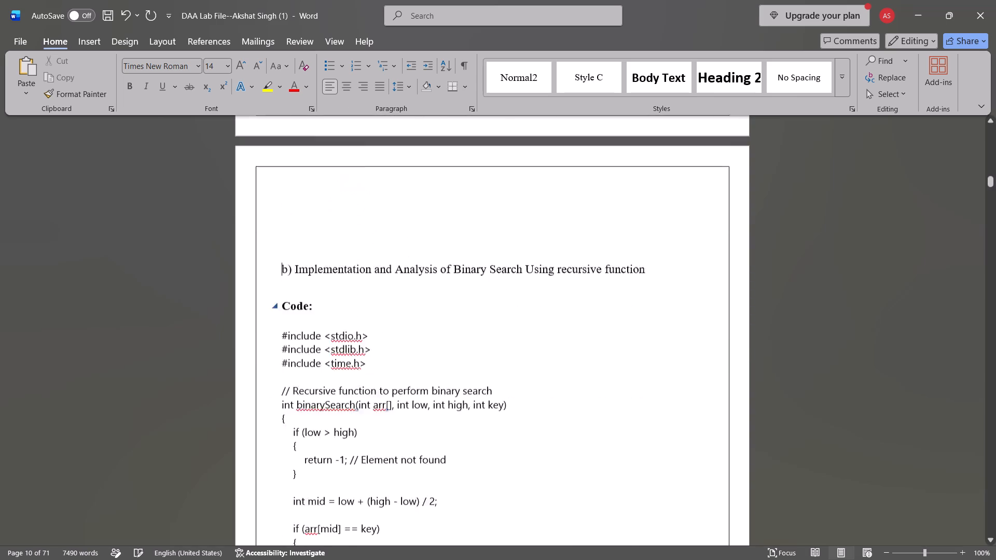
{"action": "scroll", "coordinate": [275, 426], "scroll_direction": "up", "scroll_amount": 2}
{"action": "scroll", "coordinate": [275, 426], "scroll_direction": "down", "scroll_amount": 1}
{"action": "key", "text": "Return"}
{"action": "key", "text": "Return"}
{"action": "key", "text": "Return"}
{"action": "key", "text": "Return"}
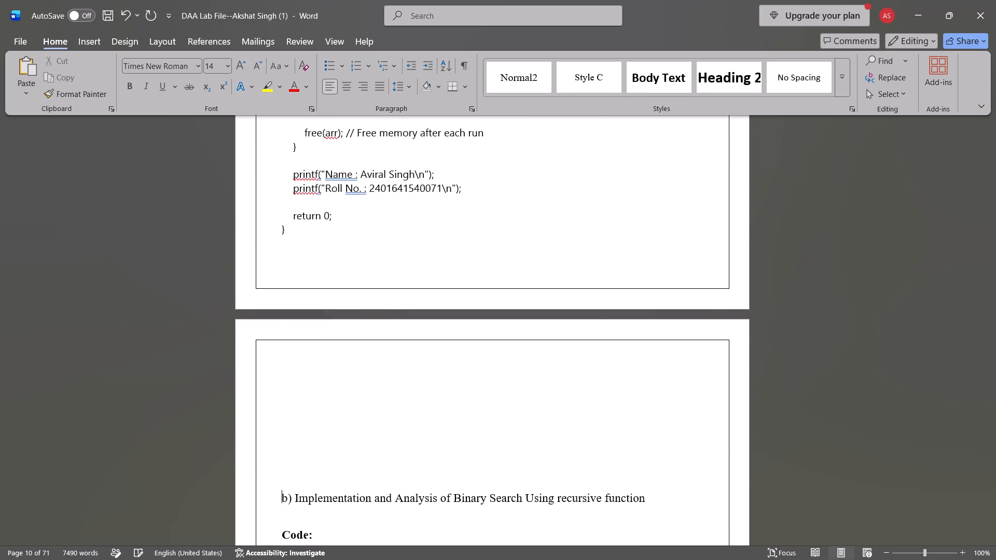
{"action": "key", "text": "Return"}
{"action": "key", "text": "Return"}
{"action": "key", "text": "Return"}
{"action": "scroll", "coordinate": [275, 426], "scroll_direction": "down", "scroll_amount": 2}
{"action": "key", "text": "Return"}
{"action": "key", "text": "Return"}
{"action": "scroll", "coordinate": [275, 426], "scroll_direction": "down", "scroll_amount": 2}
{"action": "key", "text": "Return"}
{"action": "key", "text": "Return"}
{"action": "key", "text": "Return"}
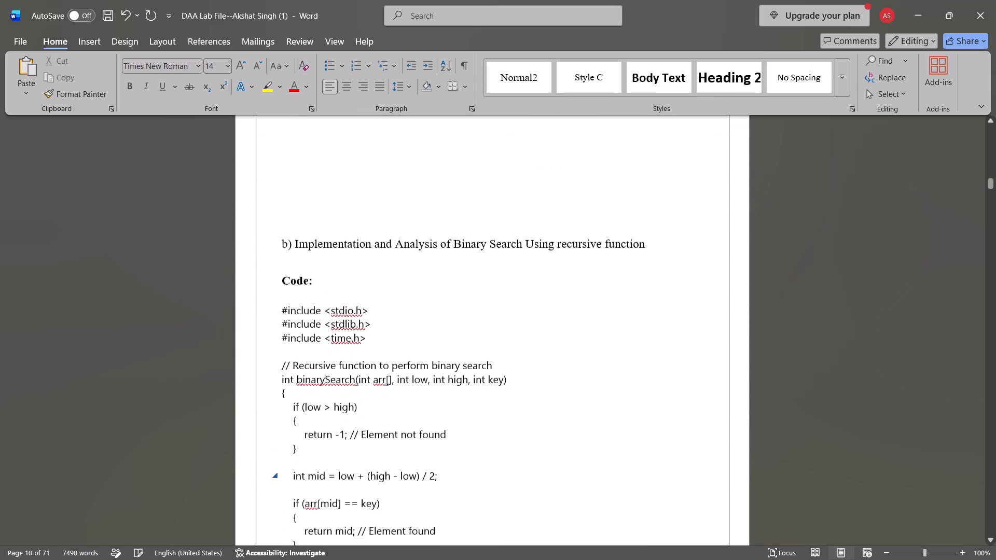
{"action": "key", "text": "Return"}
{"action": "scroll", "coordinate": [275, 426], "scroll_direction": "down", "scroll_amount": 2}
{"action": "key", "text": "Return"}
{"action": "key", "text": "Return"}
{"action": "key", "text": "Return"}
{"action": "key", "text": "Return"}
{"action": "key", "text": "Return"}
{"action": "key", "text": "Return"}
{"action": "key", "text": "Return"}
{"action": "key", "text": "Return"}
{"action": "key", "text": "Return"}
{"action": "key", "text": "Return"}
{"action": "key", "text": "Return"}
{"action": "key", "text": "Return"}
{"action": "key", "text": "Return"}
{"action": "key", "text": "Return"}
{"action": "key", "text": "Return"}
{"action": "key", "text": "Return"}
{"action": "key", "text": "Return"}
{"action": "key", "text": "Return"}
{"action": "key", "text": "Return"}
{"action": "key", "text": "Return"}
{"action": "key", "text": "Return"}
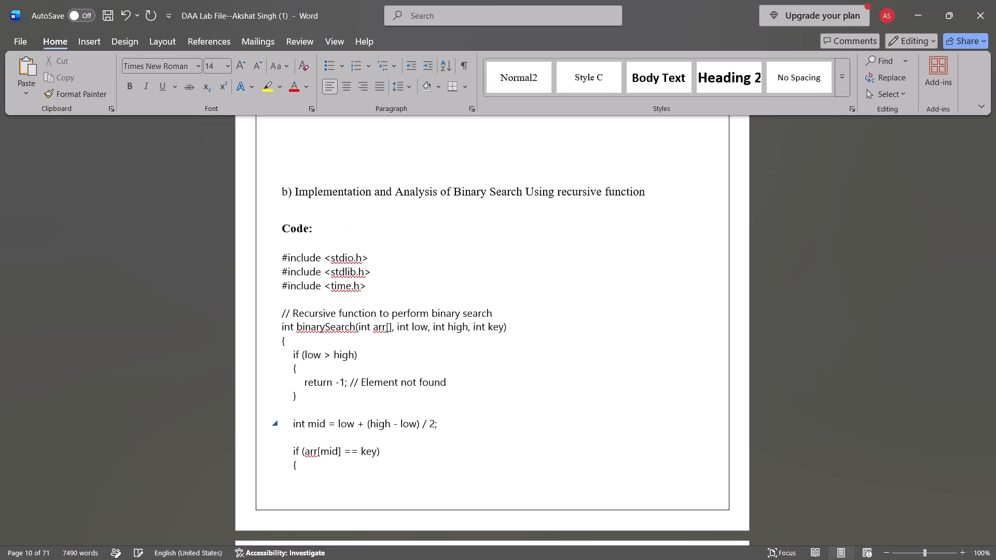
{"action": "key", "text": "Return"}
{"action": "key", "text": "Return"}
{"action": "key", "text": "Return"}
{"action": "key", "text": "Return"}
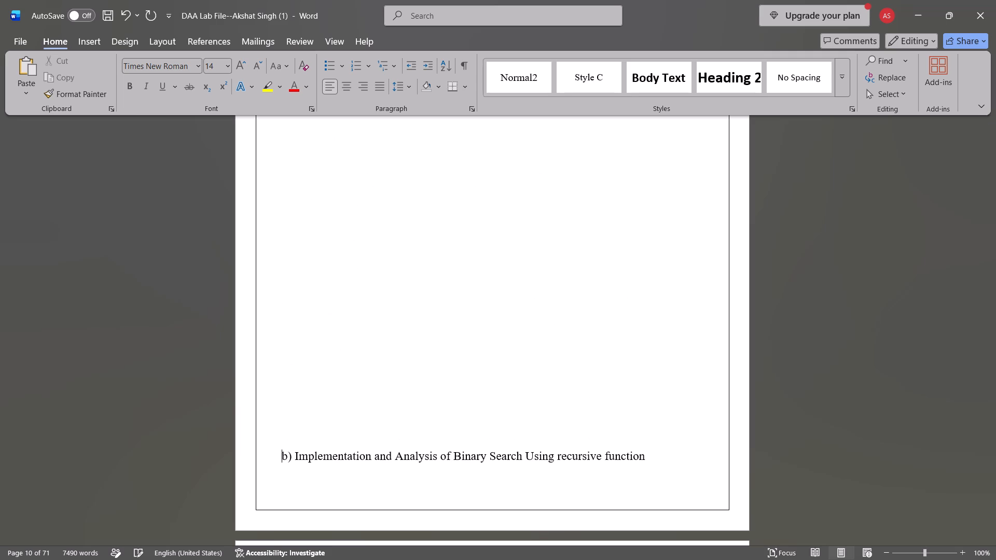
{"action": "key", "text": "Return"}
{"action": "key", "text": "Return"}
Place the insertion point at the start of the empty page that follows the Linear Search code.
{"action": "scroll", "coordinate": [275, 426], "scroll_direction": "up", "scroll_amount": 2}
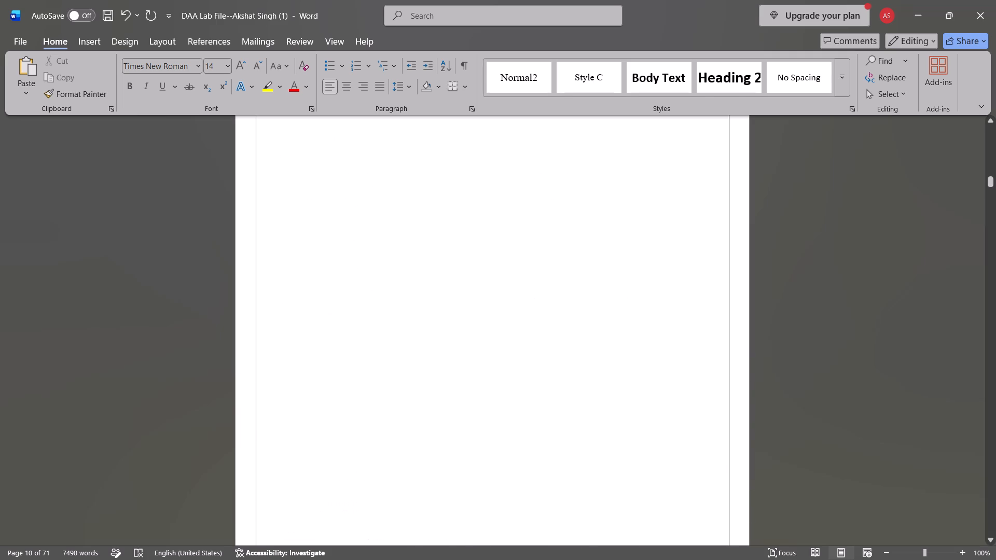
{"action": "scroll", "coordinate": [275, 426], "scroll_direction": "up", "scroll_amount": 9}
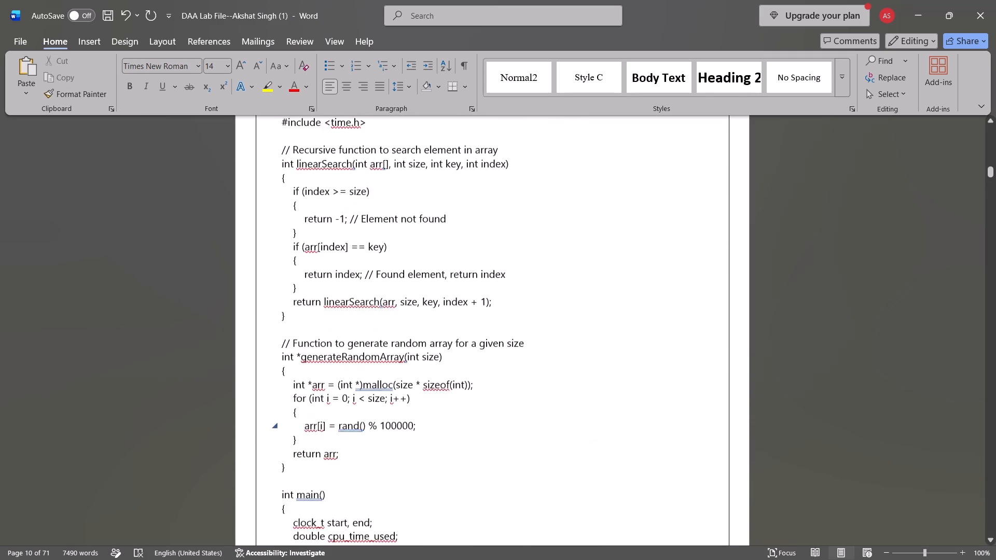
{"action": "scroll", "coordinate": [275, 426], "scroll_direction": "up", "scroll_amount": 1}
{"action": "scroll", "coordinate": [275, 426], "scroll_direction": "down", "scroll_amount": 3}
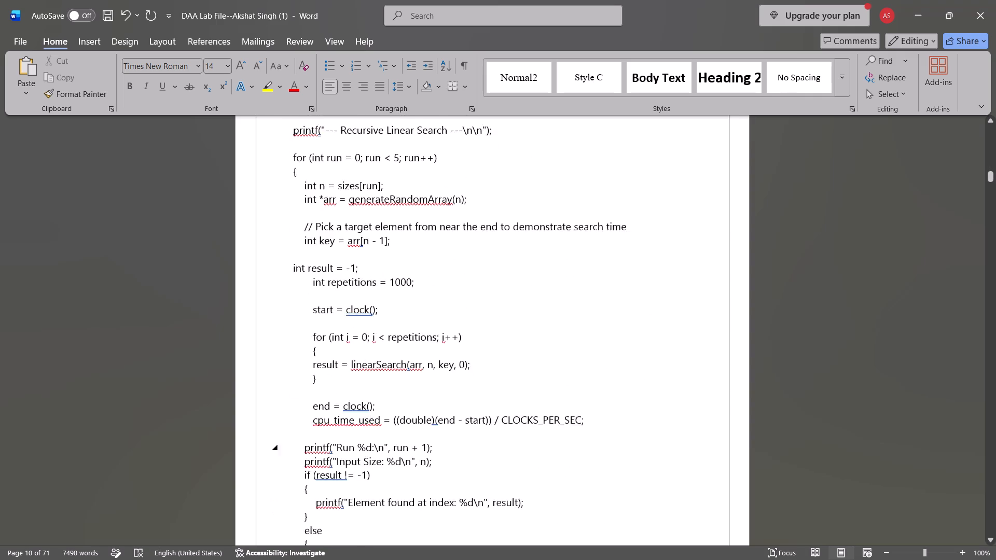
{"action": "scroll", "coordinate": [275, 426], "scroll_direction": "down", "scroll_amount": 3}
{"action": "scroll", "coordinate": [275, 426], "scroll_direction": "up", "scroll_amount": 3}
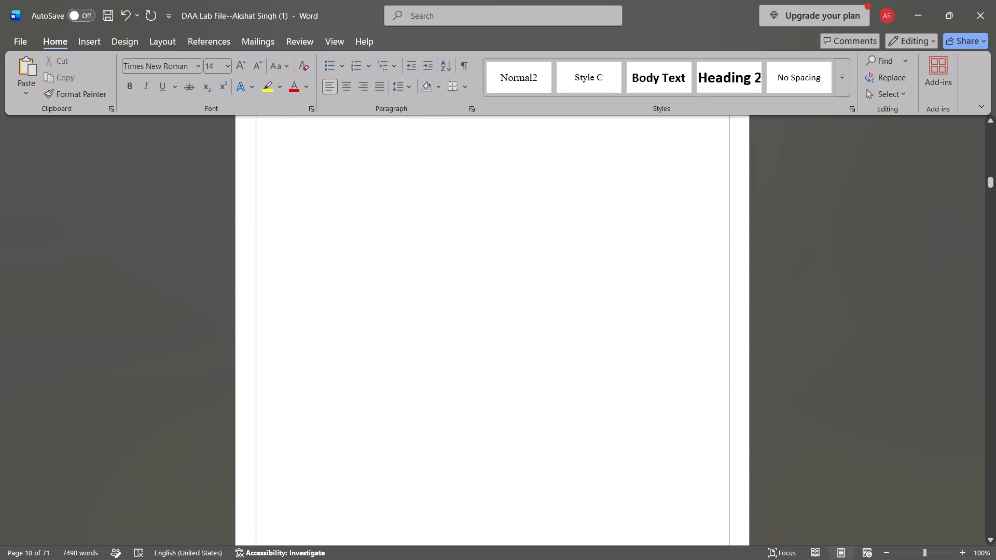
{"action": "scroll", "coordinate": [275, 426], "scroll_direction": "up", "scroll_amount": 2}
{"action": "left_click", "coordinate": [330, 272]}
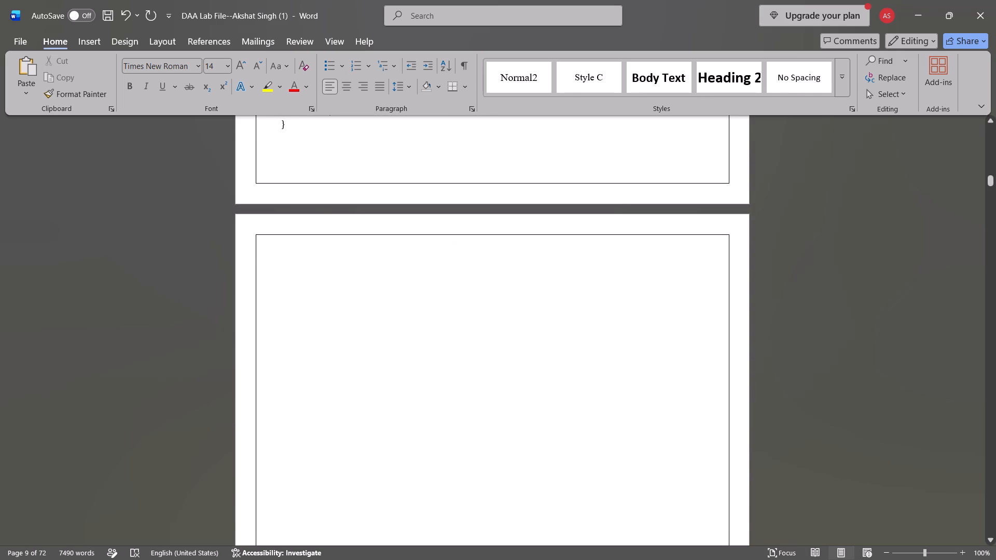
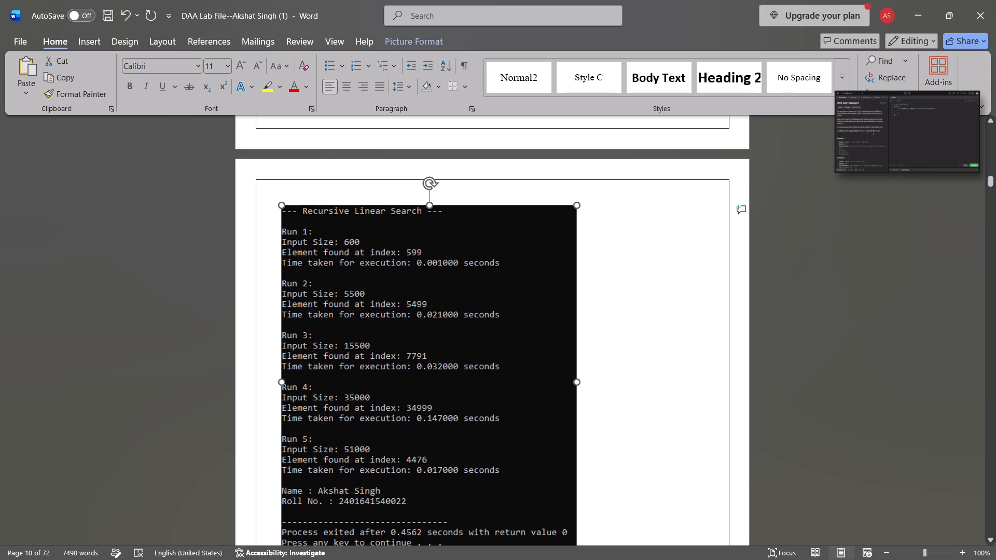
Shrink the Recursive Linear Search output image proportionally to about 12 cm high and 10 cm wide.
{"action": "left_click_drag", "start_coordinate": [282, 205], "coordinate": [340, 233]}
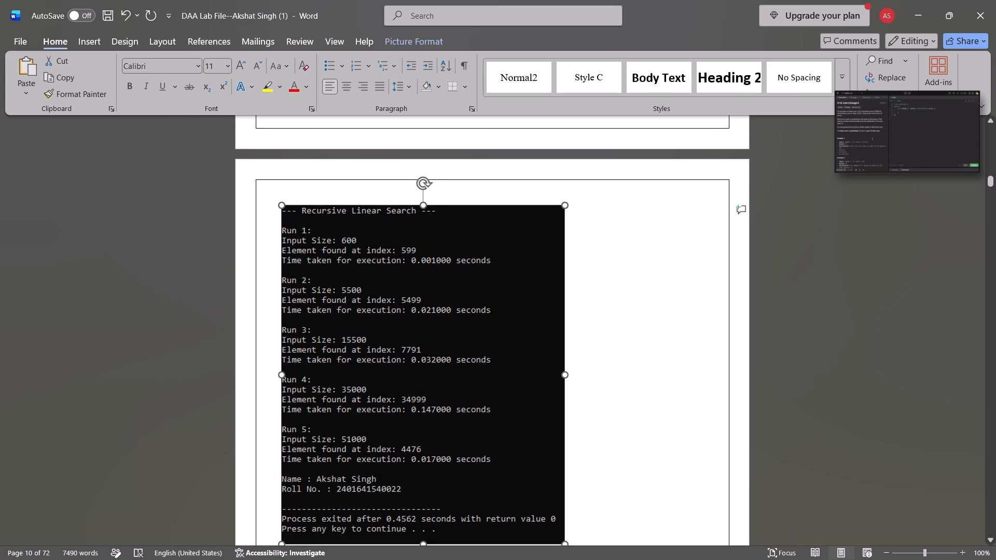
{"action": "left_click_drag", "start_coordinate": [340, 233], "coordinate": [372, 285]}
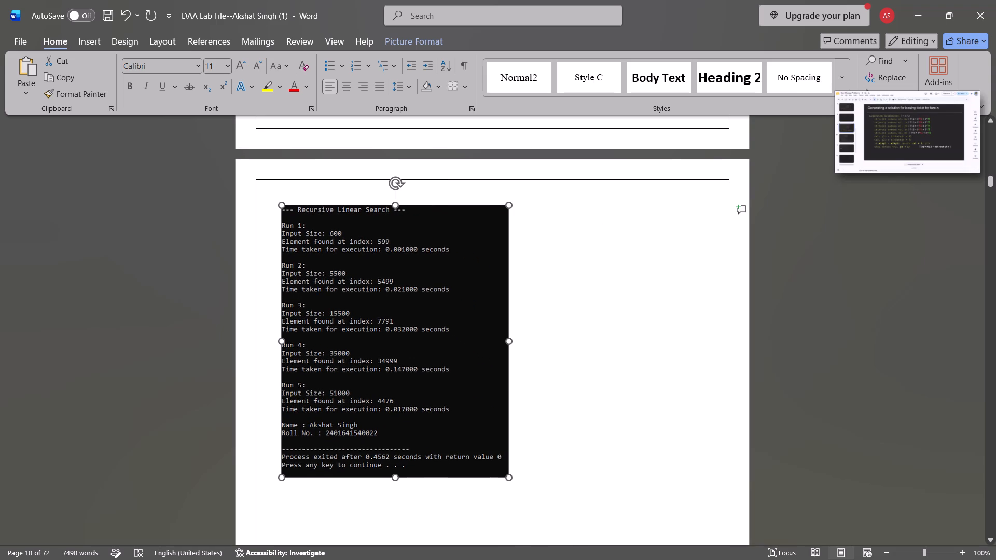
{"action": "left_click_drag", "start_coordinate": [372, 285], "coordinate": [344, 259]}
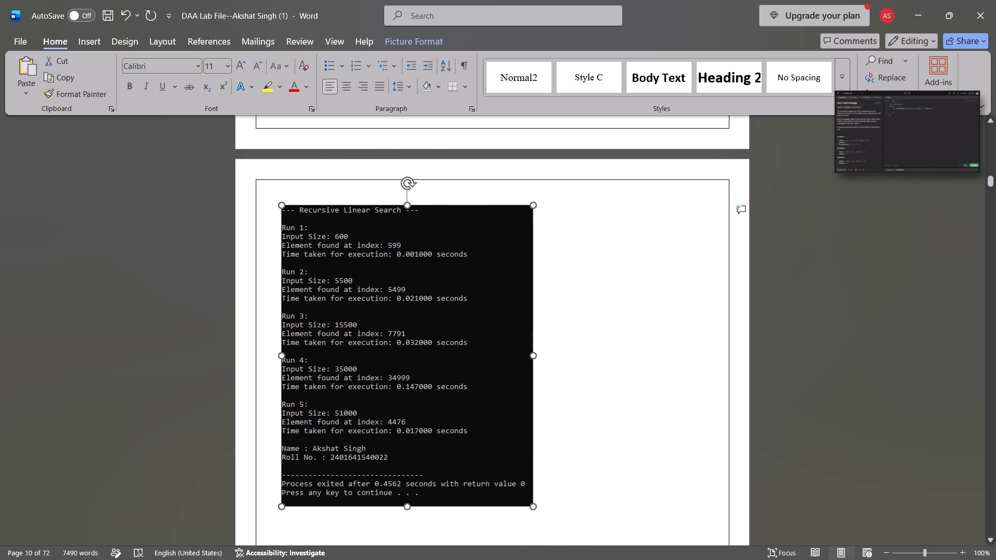
{"action": "left_click_drag", "start_coordinate": [344, 259], "coordinate": [350, 265]}
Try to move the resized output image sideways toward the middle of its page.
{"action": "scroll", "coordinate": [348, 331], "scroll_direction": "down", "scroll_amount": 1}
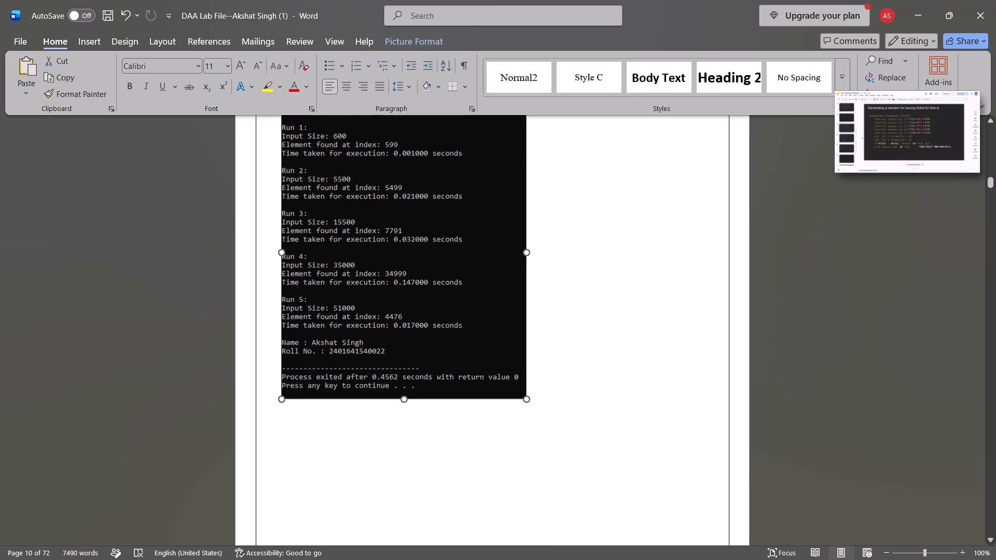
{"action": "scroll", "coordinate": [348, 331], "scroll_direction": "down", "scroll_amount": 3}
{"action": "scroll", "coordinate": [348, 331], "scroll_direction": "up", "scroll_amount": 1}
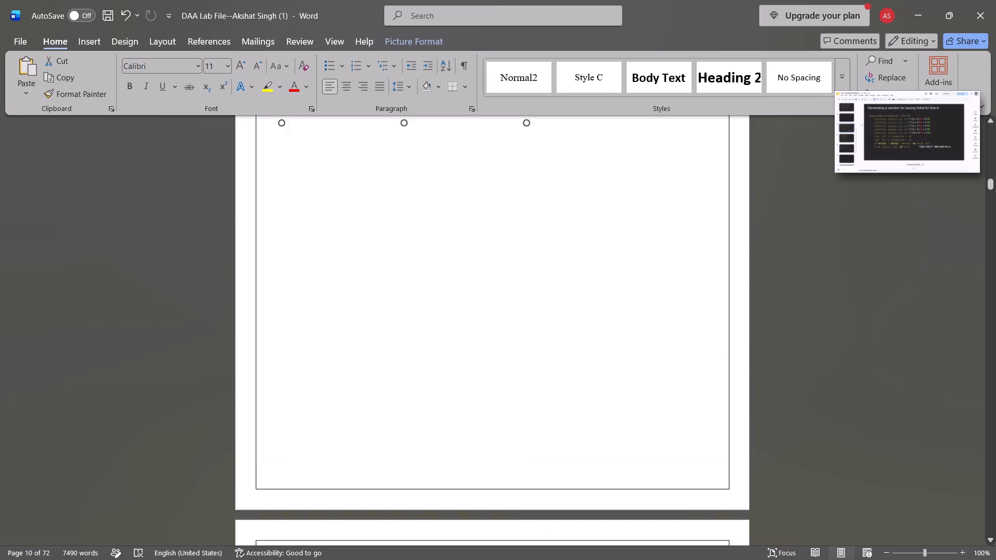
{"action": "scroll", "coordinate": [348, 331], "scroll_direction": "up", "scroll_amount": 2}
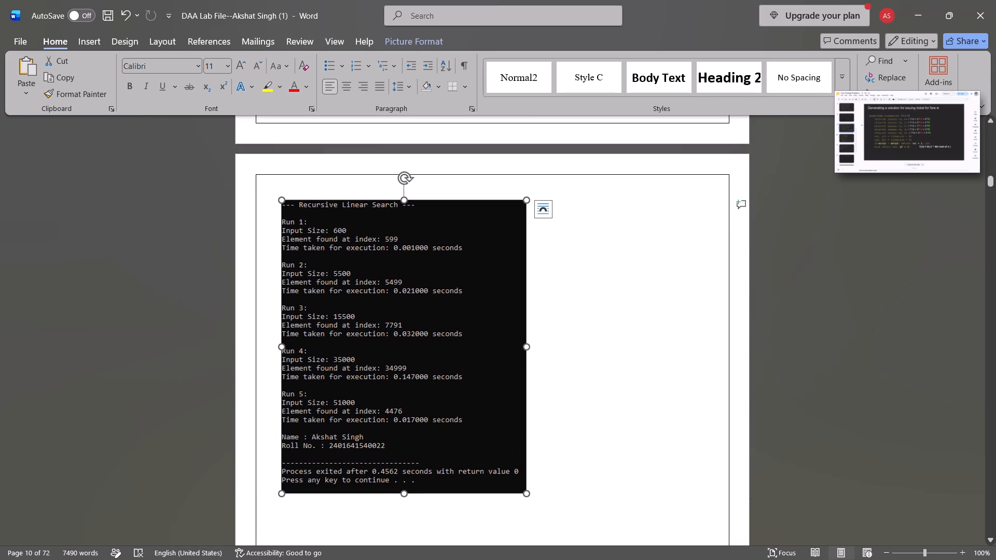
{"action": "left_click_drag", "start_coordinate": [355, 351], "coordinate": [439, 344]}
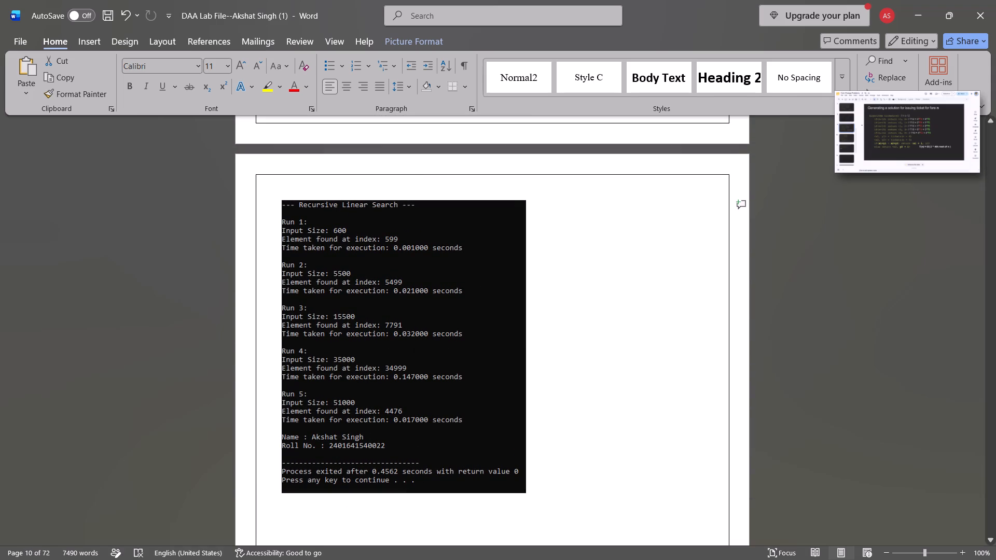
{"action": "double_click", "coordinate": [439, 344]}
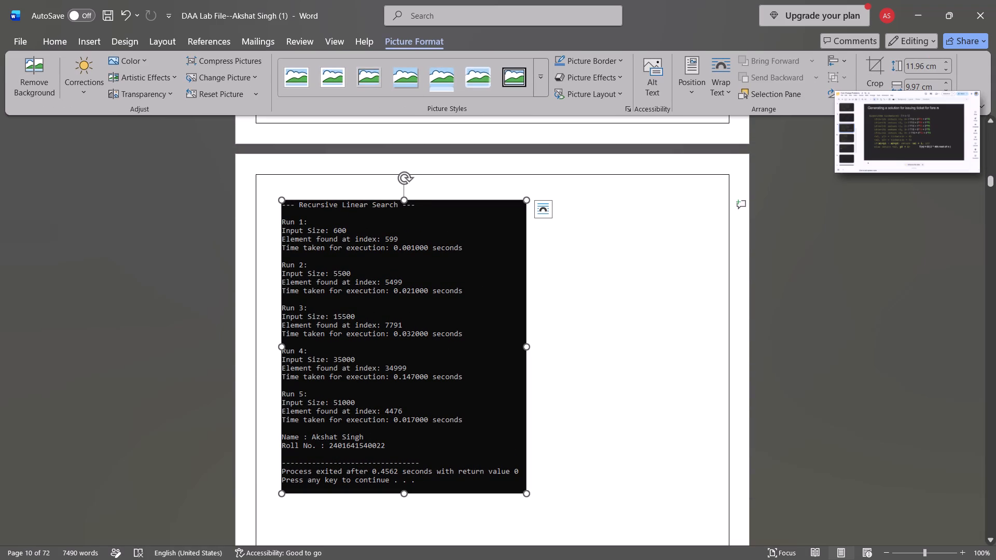
Insert spaces in front of the Recursive Linear Search output image until it sits roughly centred across the page.
{"action": "left_click", "coordinate": [264, 209]}
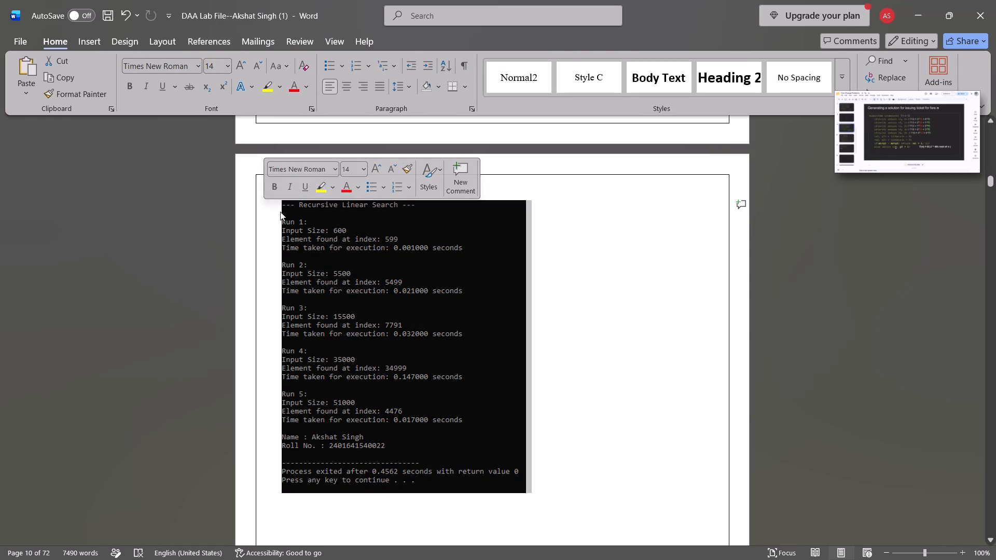
{"action": "left_click", "coordinate": [276, 207]}
{"action": "left_click", "coordinate": [276, 206]}
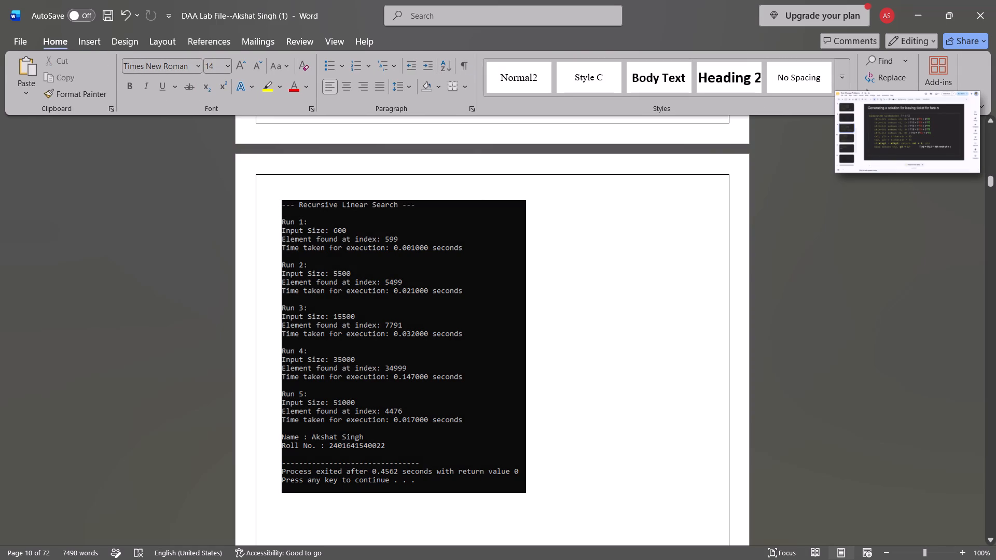
{"action": "left_click", "coordinate": [280, 204]}
{"action": "left_click", "coordinate": [280, 204]}
{"action": "key", "text": "space"}
{"action": "key", "text": "space"}
{"action": "key", "text": "space"}
{"action": "key", "text": "space"}
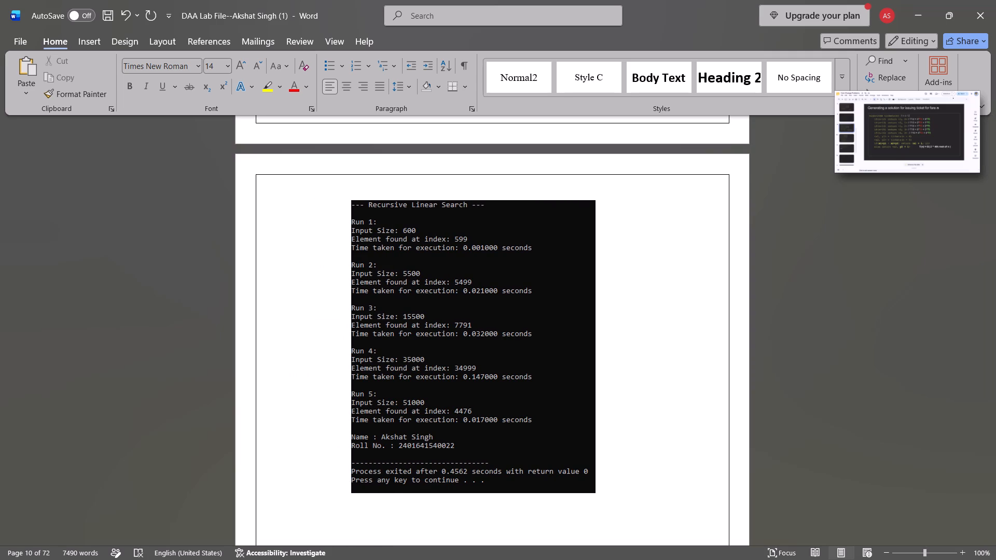
{"action": "key", "text": "space"}
{"action": "key", "text": "space"}
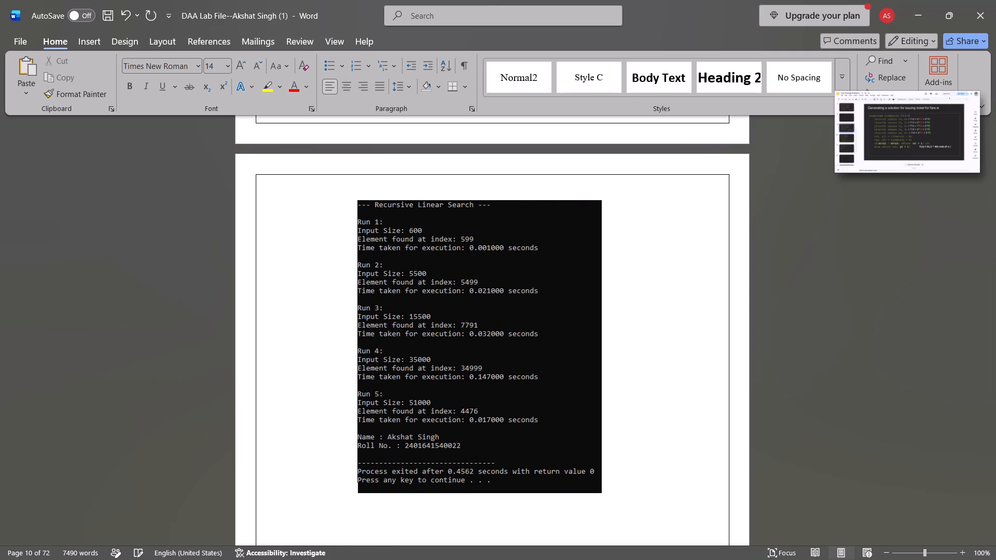
{"action": "scroll", "coordinate": [280, 204], "scroll_direction": "down", "scroll_amount": 3}
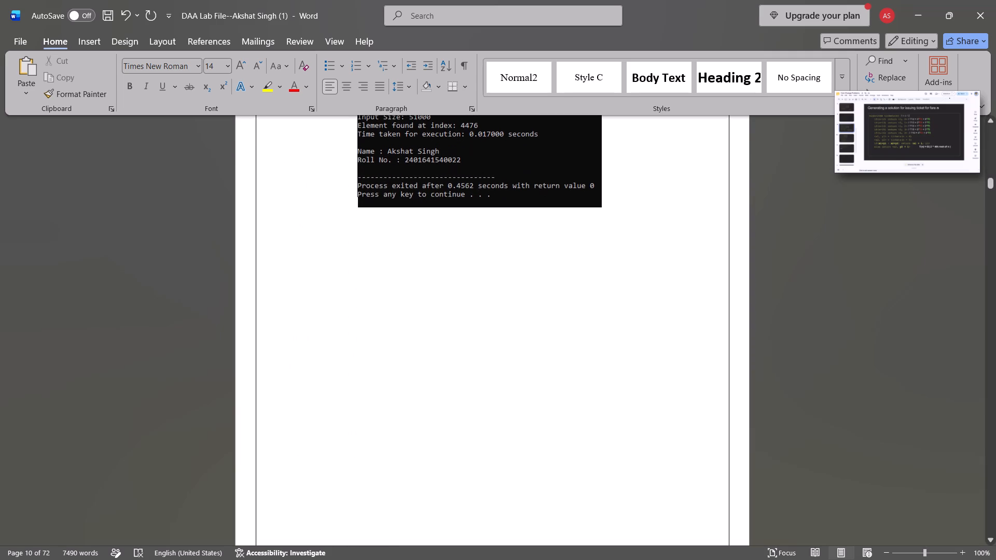
{"action": "key", "text": "space"}
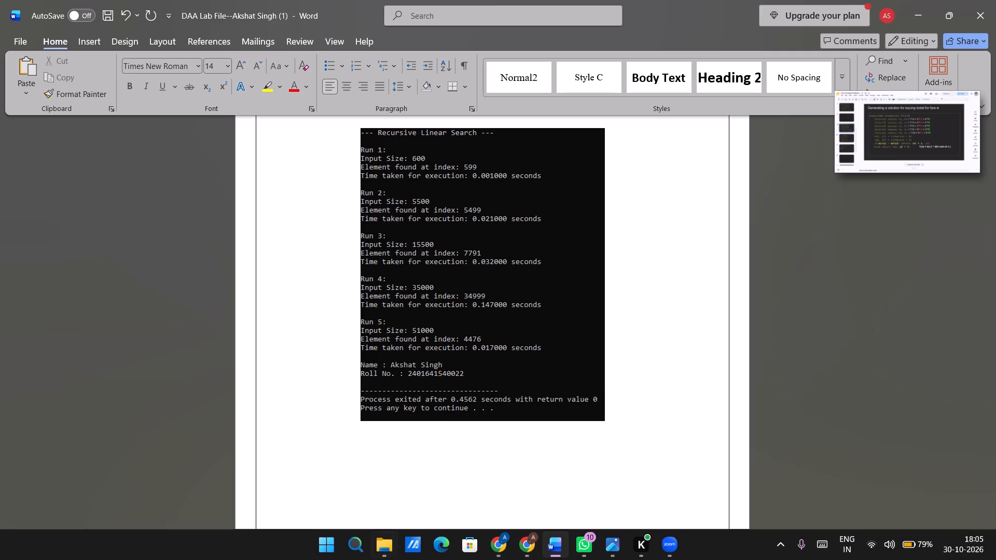
{"action": "scroll", "coordinate": [480, 449], "scroll_direction": "down", "scroll_amount": 2}
{"action": "left_click", "coordinate": [480, 449]}
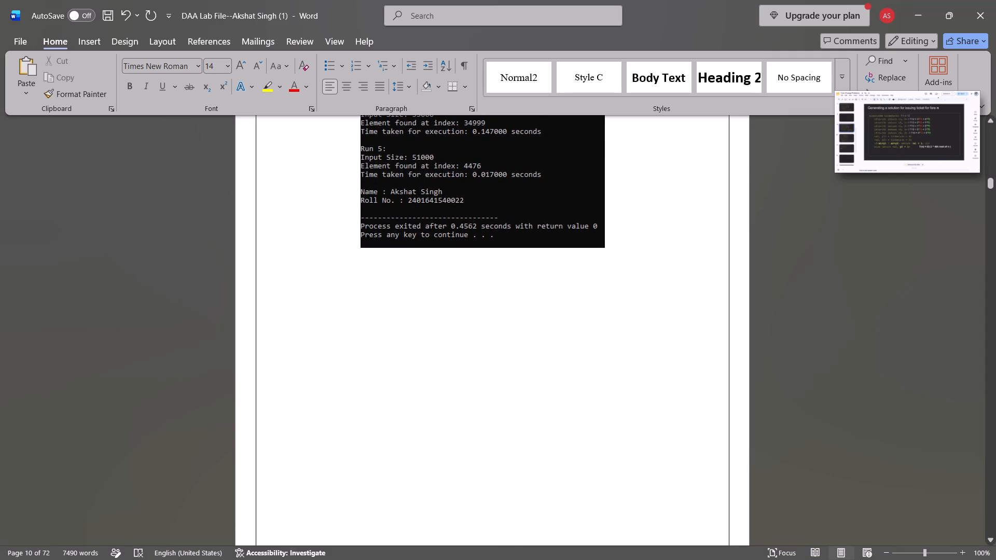
Reduce the Recursive Linear Search output image very slightly, keeping its proportions.
{"action": "scroll", "coordinate": [480, 449], "scroll_direction": "up", "scroll_amount": 1}
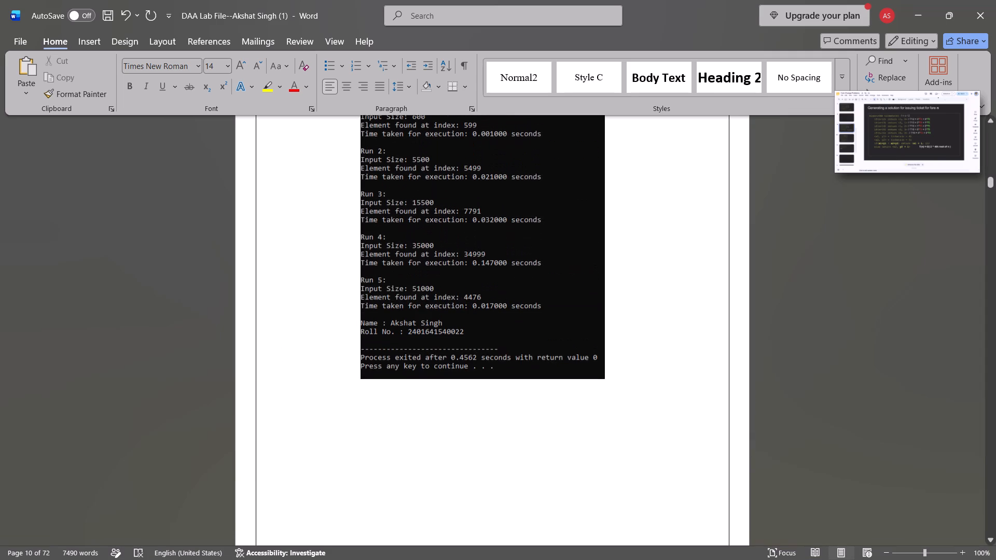
{"action": "left_click", "coordinate": [520, 356]}
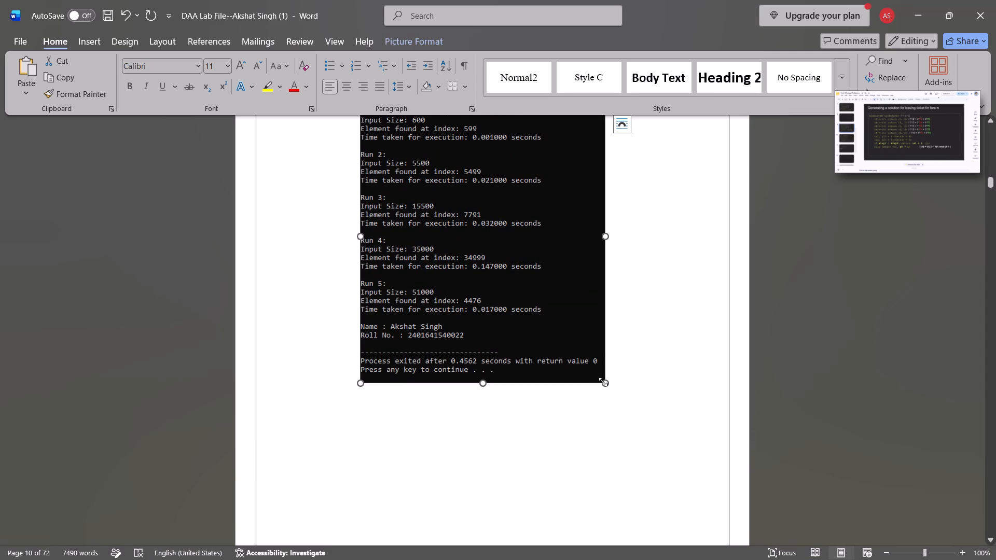
{"action": "left_click", "coordinate": [603, 382]}
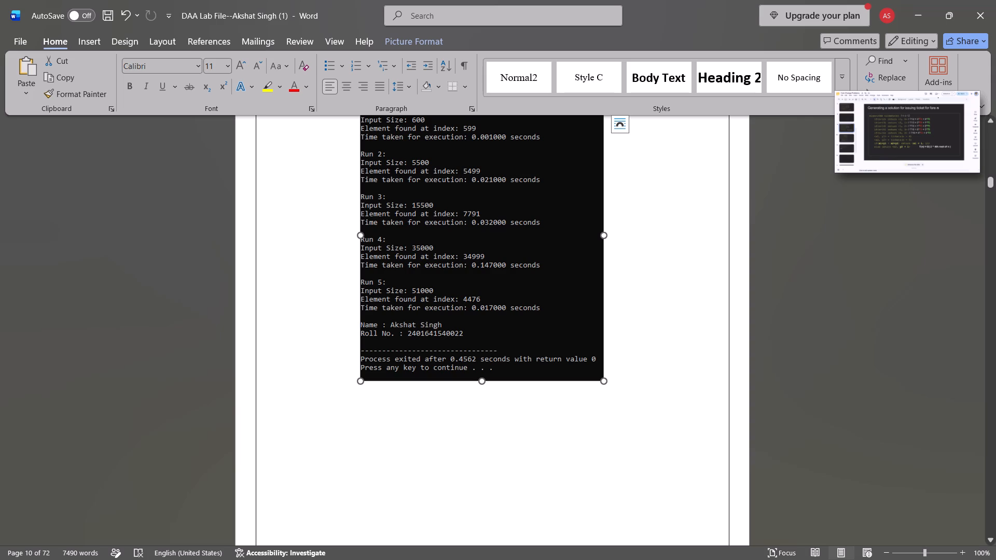
Capture a screen snip of just the Name and Roll No. lines in the output image.
{"action": "key", "text": "shift+super+s"}
{"action": "left_click_drag", "start_coordinate": [485, 341], "coordinate": [427, 328]}
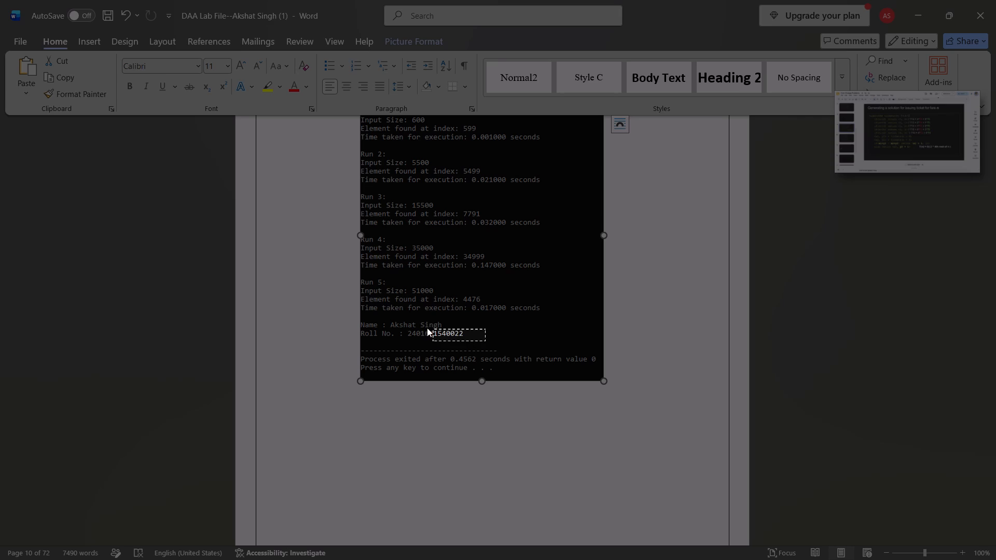
{"action": "left_click_drag", "start_coordinate": [427, 328], "coordinate": [358, 314]}
{"action": "left_click_drag", "start_coordinate": [358, 314], "coordinate": [362, 315]}
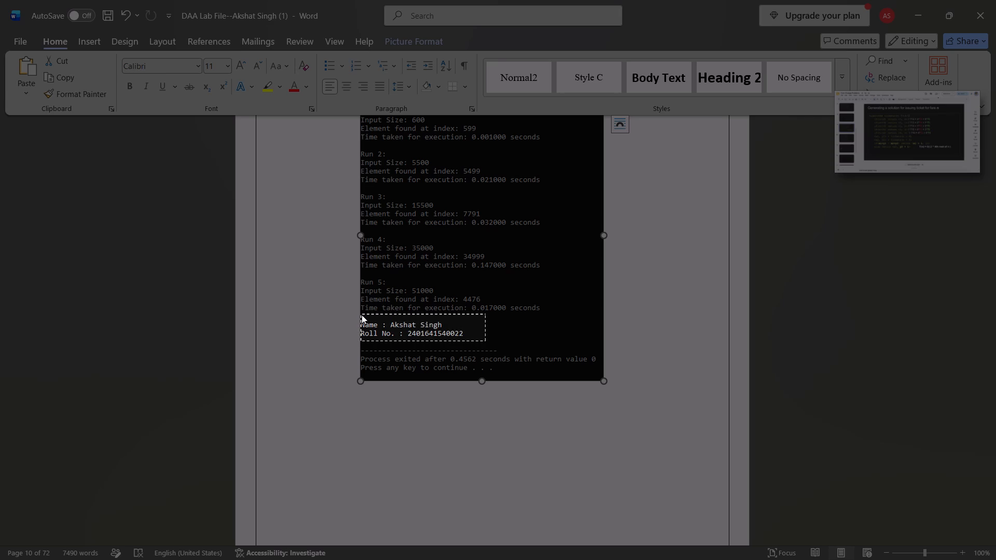
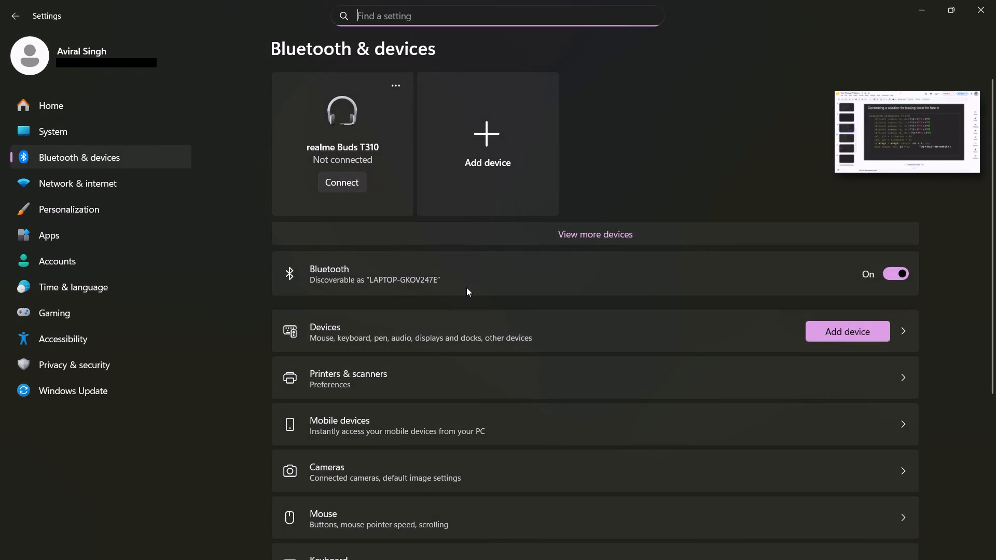
{"action": "left_click", "coordinate": [395, 83]}
{"action": "left_click", "coordinate": [385, 60]}
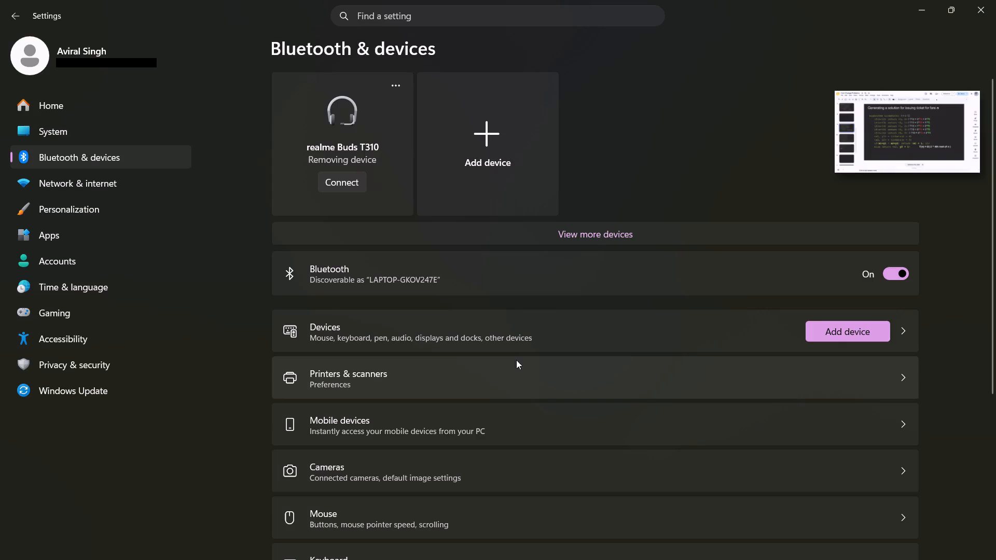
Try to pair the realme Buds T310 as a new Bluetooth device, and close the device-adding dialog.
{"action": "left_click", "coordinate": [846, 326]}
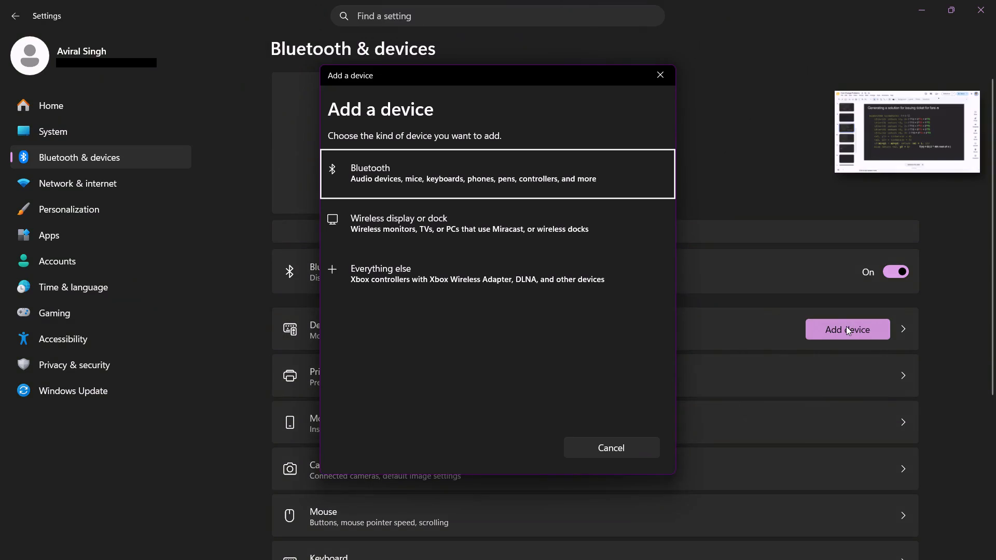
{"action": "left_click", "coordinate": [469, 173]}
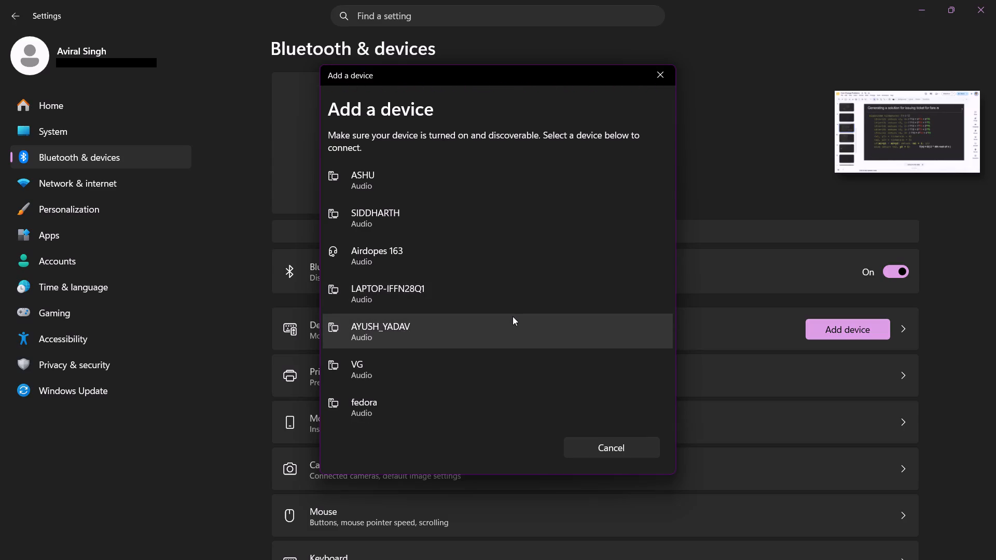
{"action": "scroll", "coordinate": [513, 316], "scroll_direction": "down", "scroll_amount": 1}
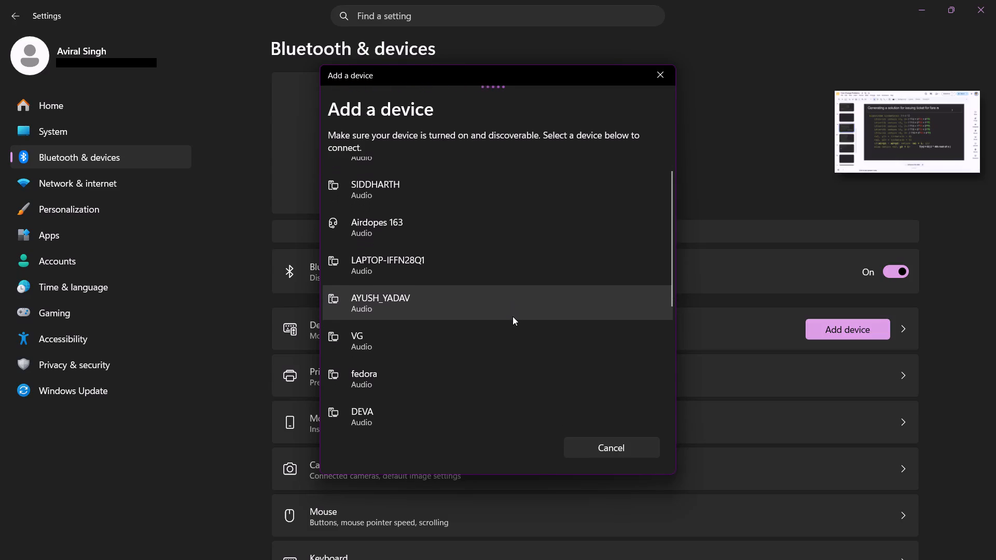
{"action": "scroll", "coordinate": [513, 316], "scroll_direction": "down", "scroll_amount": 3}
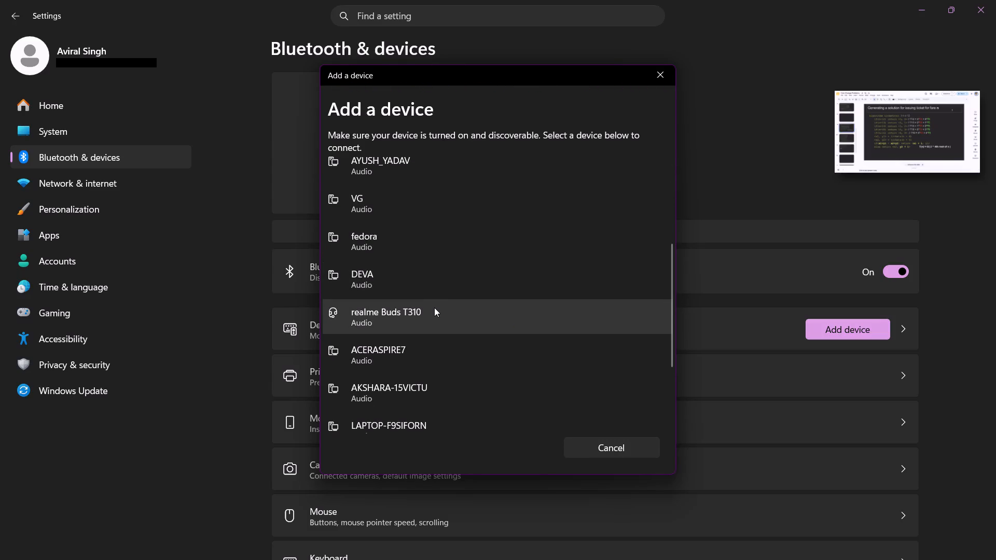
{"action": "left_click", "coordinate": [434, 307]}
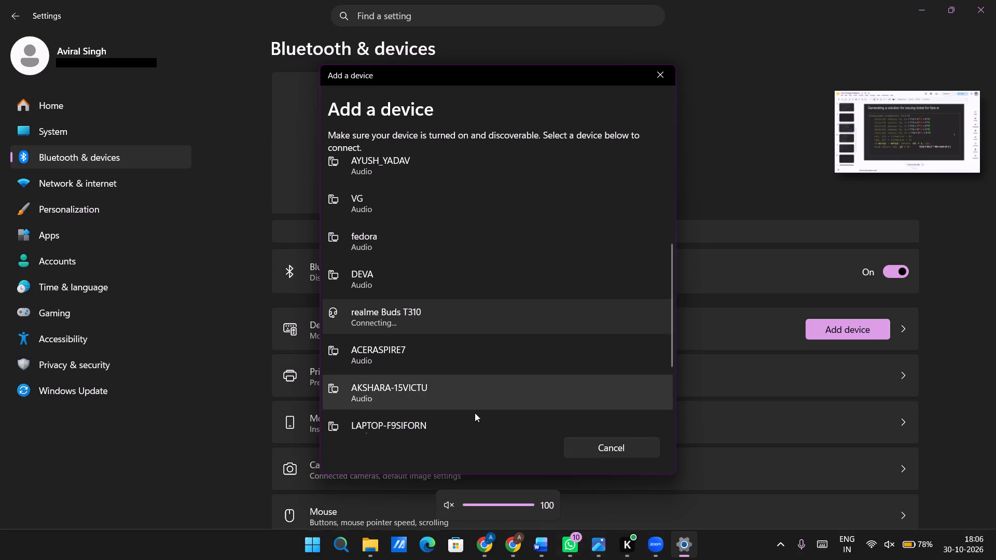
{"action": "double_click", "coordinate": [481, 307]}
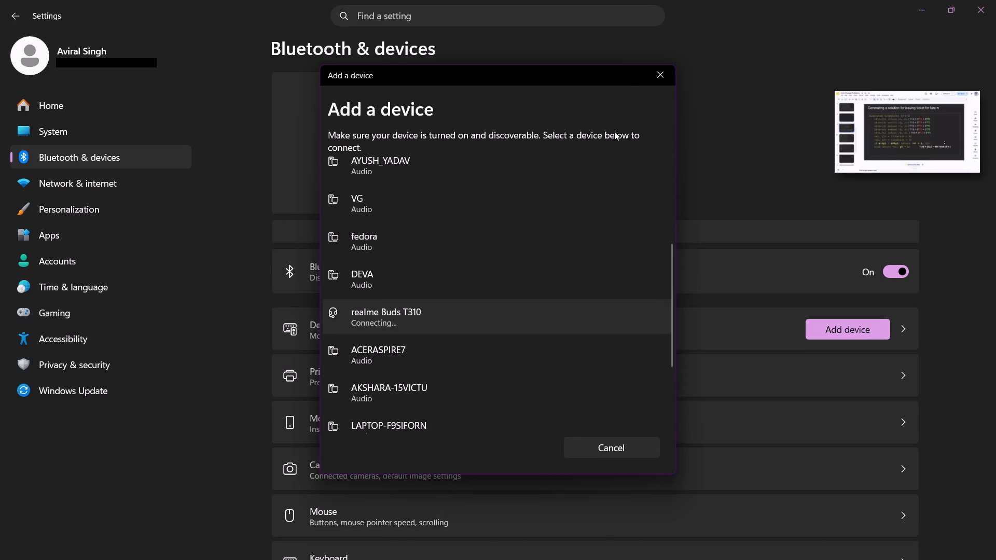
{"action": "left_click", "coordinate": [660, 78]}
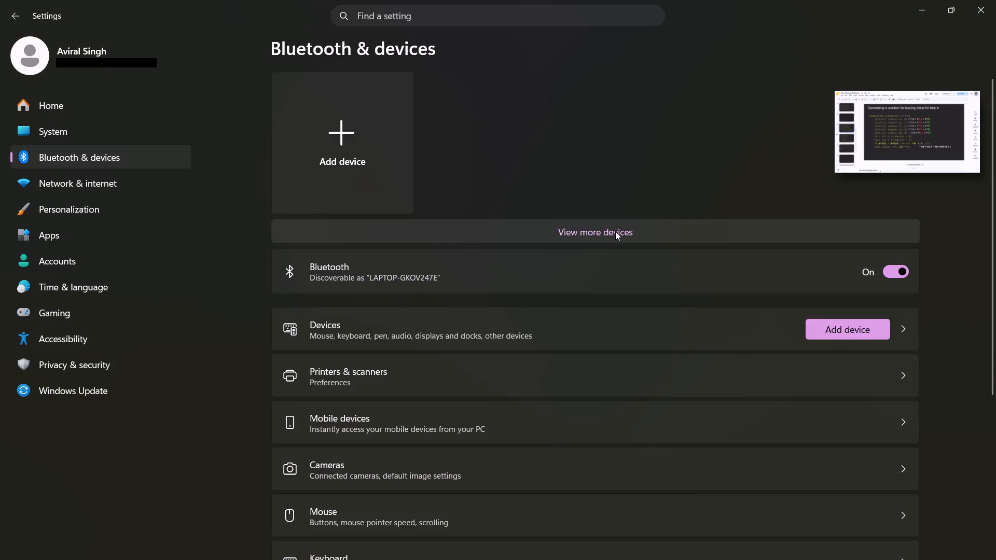
Search for new Bluetooth devices again, expand to all devices, look through the list for the realme Buds T310, and cancel.
{"action": "scroll", "coordinate": [615, 231], "scroll_direction": "up", "scroll_amount": 4}
{"action": "left_click", "coordinate": [337, 155]}
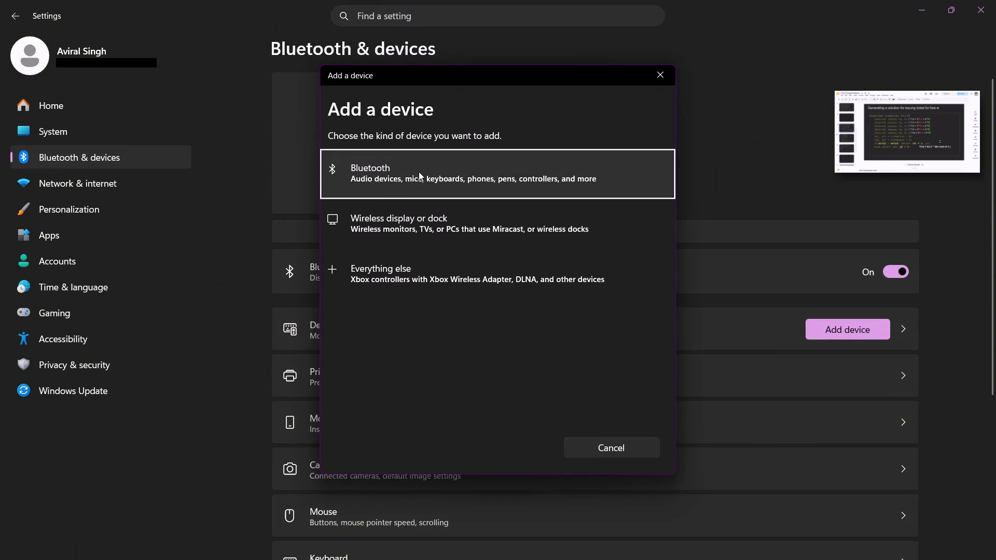
{"action": "left_click", "coordinate": [419, 172]}
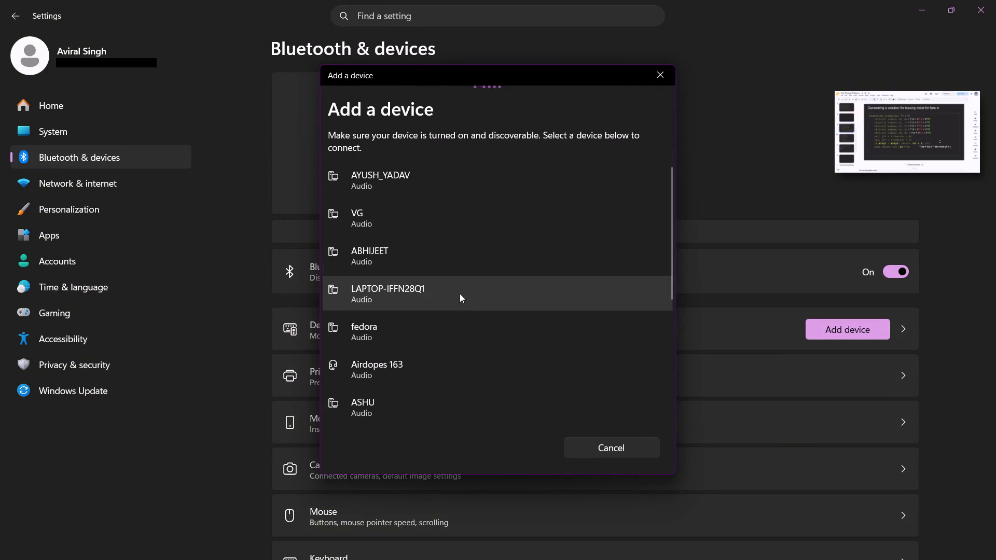
{"action": "scroll", "coordinate": [467, 243], "scroll_direction": "up", "scroll_amount": 5}
{"action": "scroll", "coordinate": [467, 243], "scroll_direction": "down", "scroll_amount": 4}
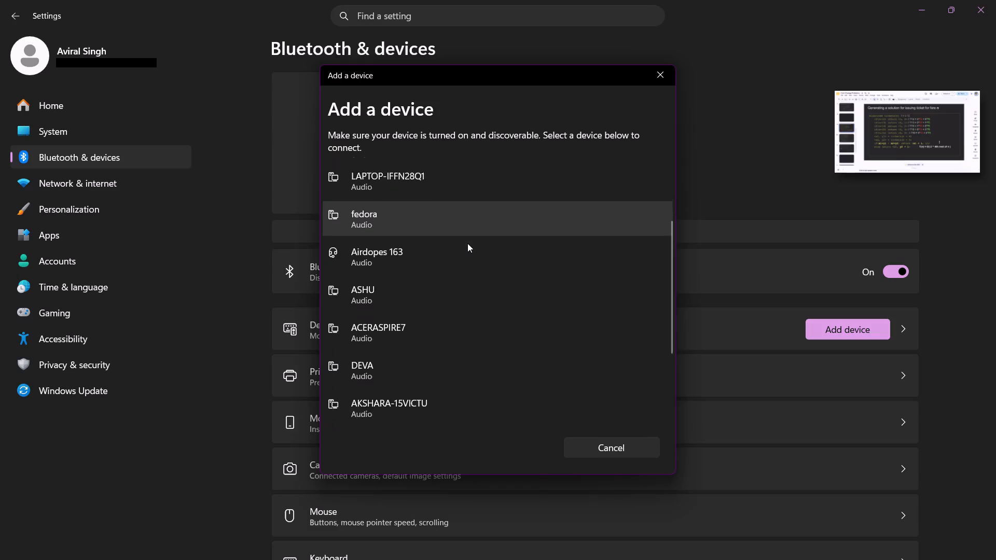
{"action": "scroll", "coordinate": [467, 243], "scroll_direction": "down", "scroll_amount": 5}
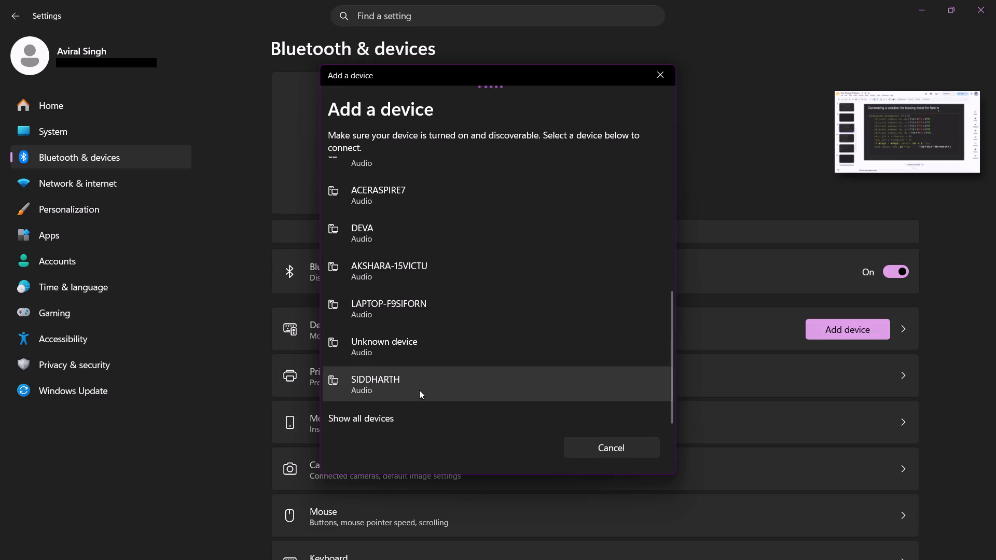
{"action": "left_click", "coordinate": [400, 416]}
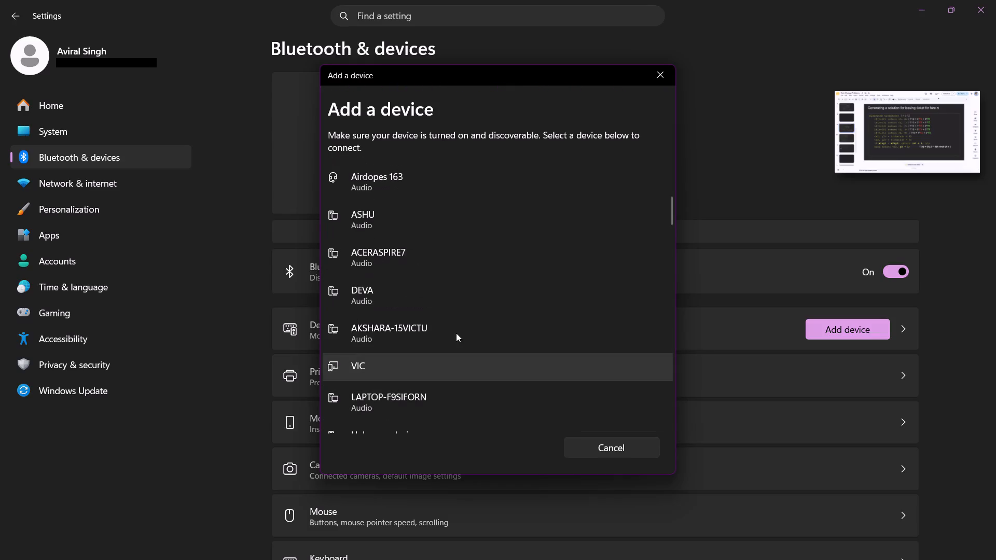
{"action": "scroll", "coordinate": [452, 329], "scroll_direction": "up", "scroll_amount": 4}
{"action": "scroll", "coordinate": [452, 329], "scroll_direction": "down", "scroll_amount": 2}
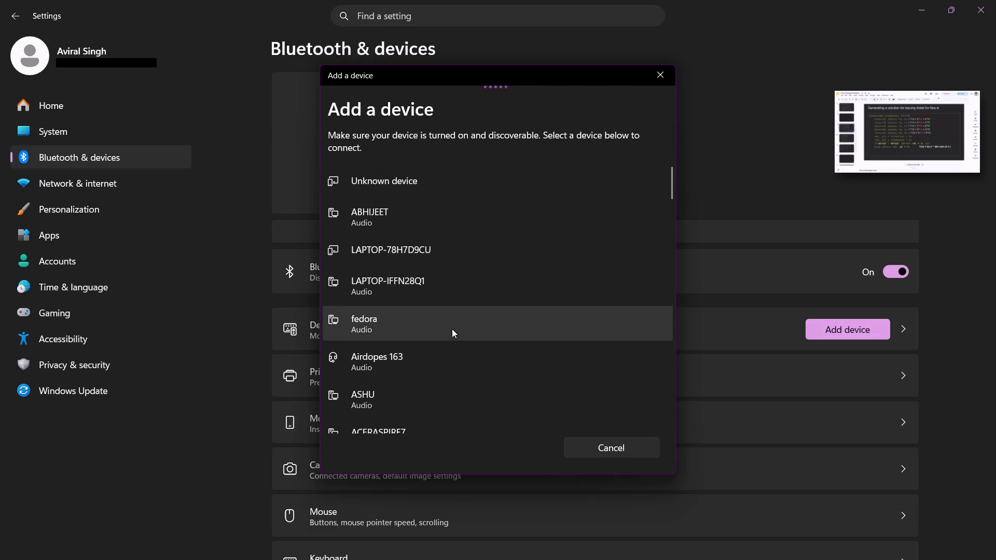
{"action": "scroll", "coordinate": [452, 329], "scroll_direction": "down", "scroll_amount": 6}
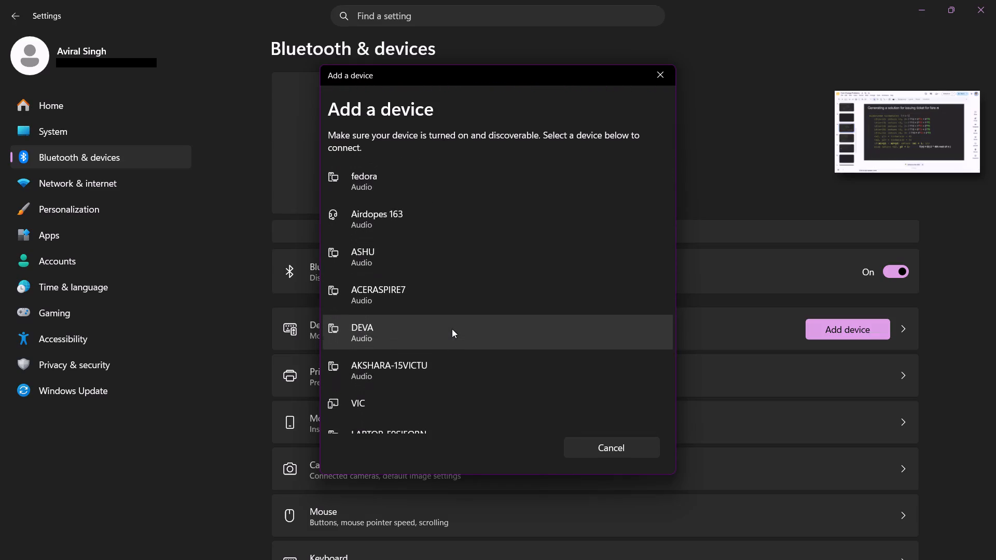
{"action": "scroll", "coordinate": [452, 329], "scroll_direction": "down", "scroll_amount": 5}
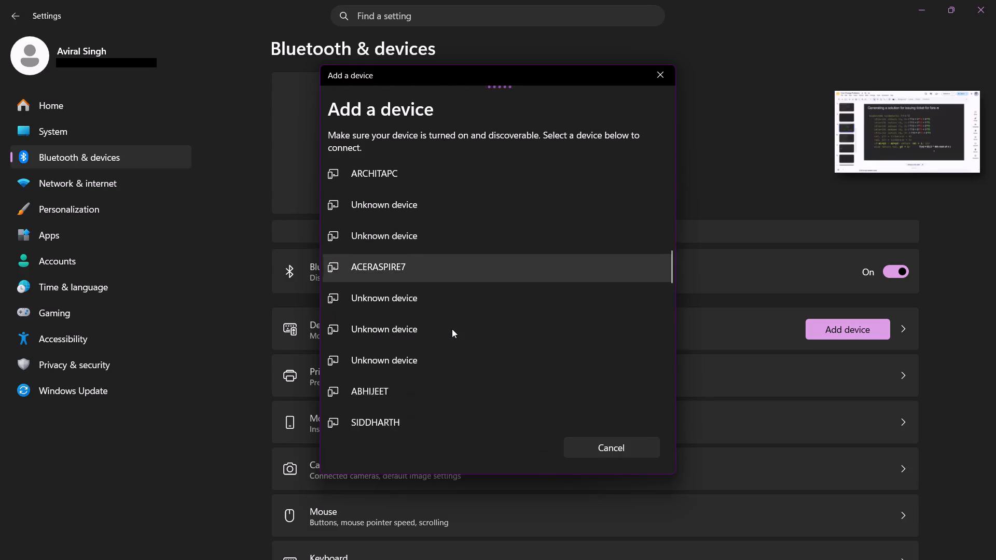
{"action": "scroll", "coordinate": [452, 329], "scroll_direction": "down", "scroll_amount": 2}
{"action": "scroll", "coordinate": [452, 329], "scroll_direction": "up", "scroll_amount": 6}
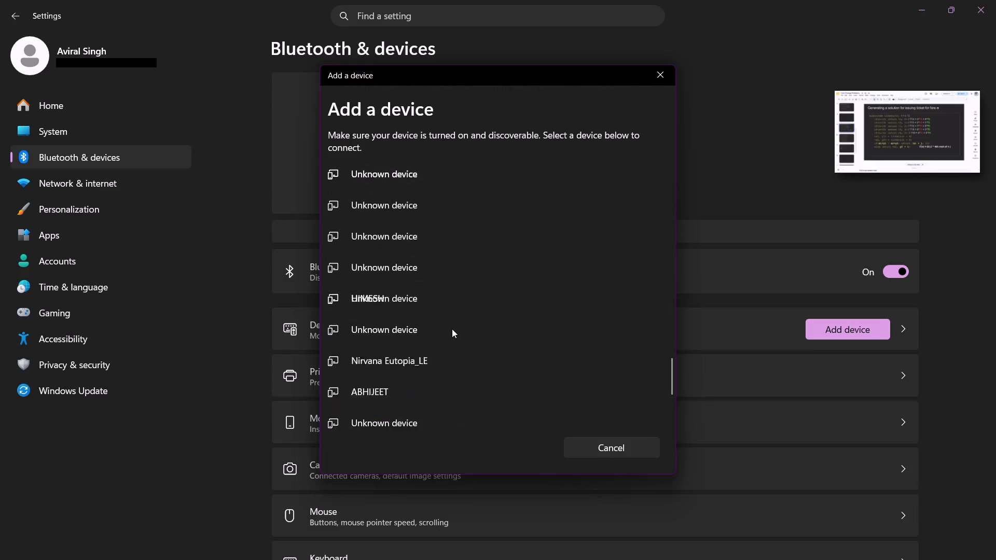
{"action": "scroll", "coordinate": [452, 329], "scroll_direction": "up", "scroll_amount": 20}
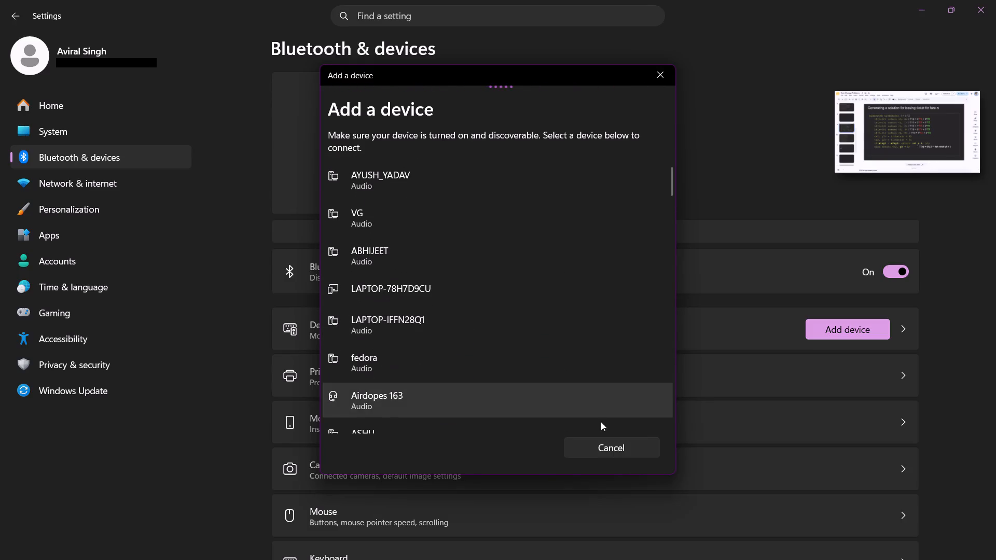
{"action": "left_click", "coordinate": [612, 447]}
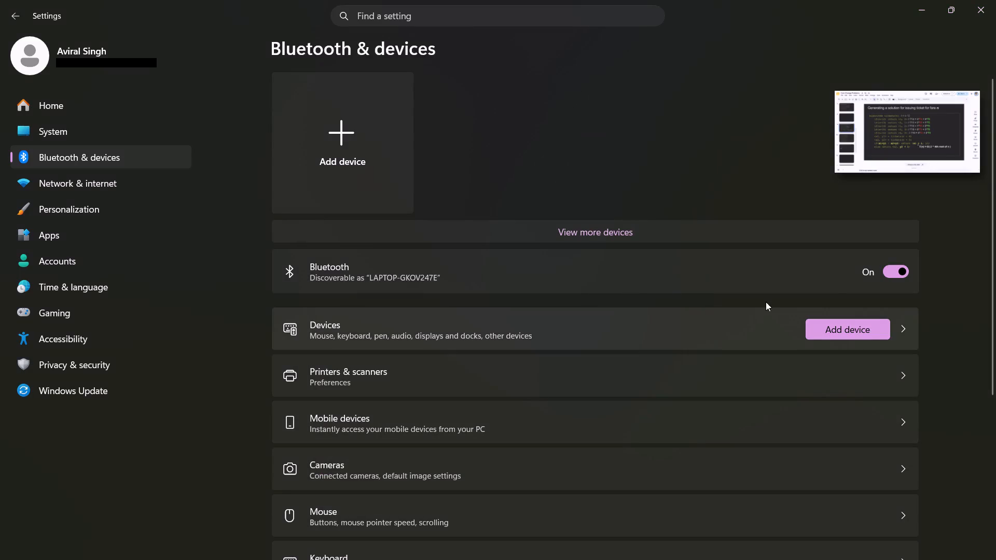
Restart Bluetooth by turning it off and back on.
{"action": "left_click", "coordinate": [889, 270]}
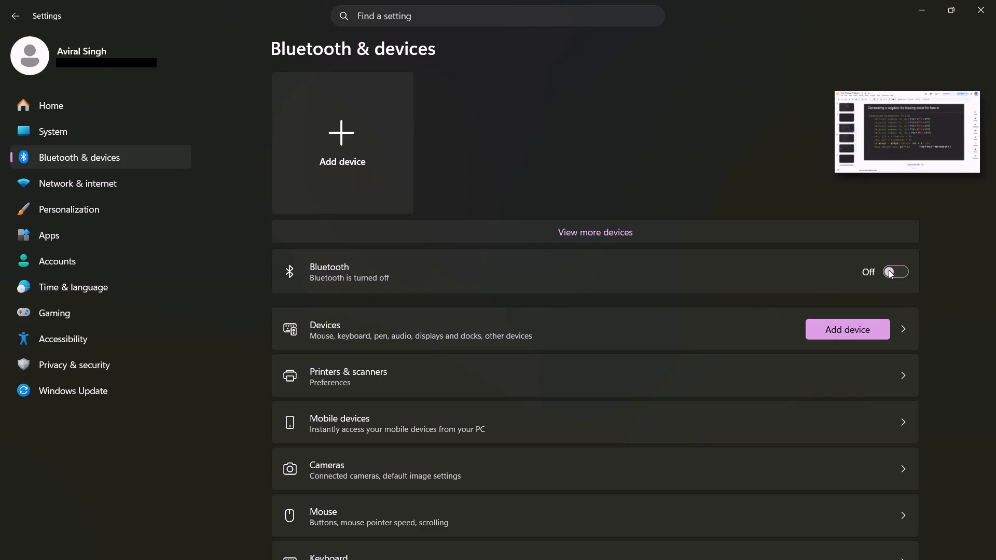
{"action": "left_click", "coordinate": [889, 270]}
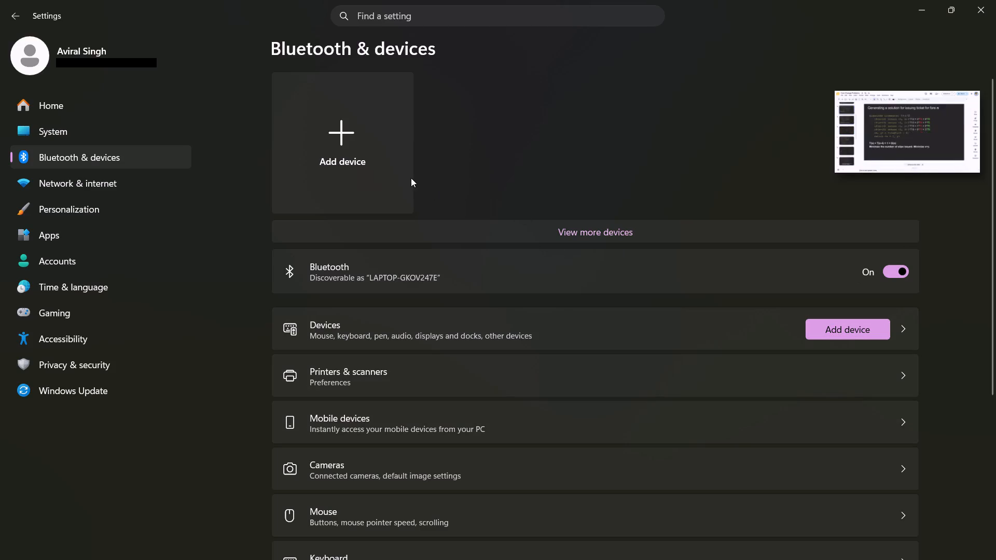
Search for new Bluetooth devices again, expand to all devices, look through the list for the realme Buds T310, and cancel the dialog.
{"action": "left_click", "coordinate": [379, 131]}
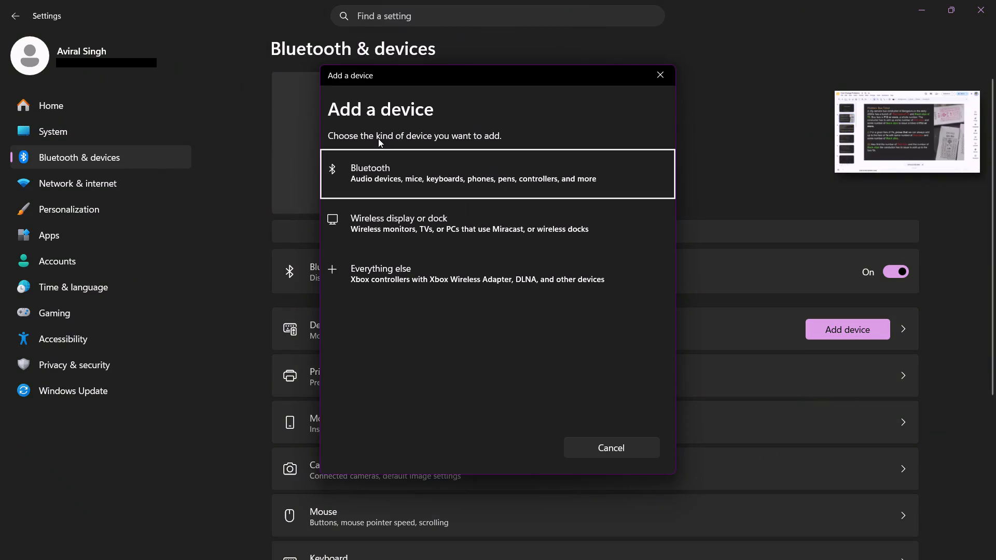
{"action": "left_click", "coordinate": [400, 173]}
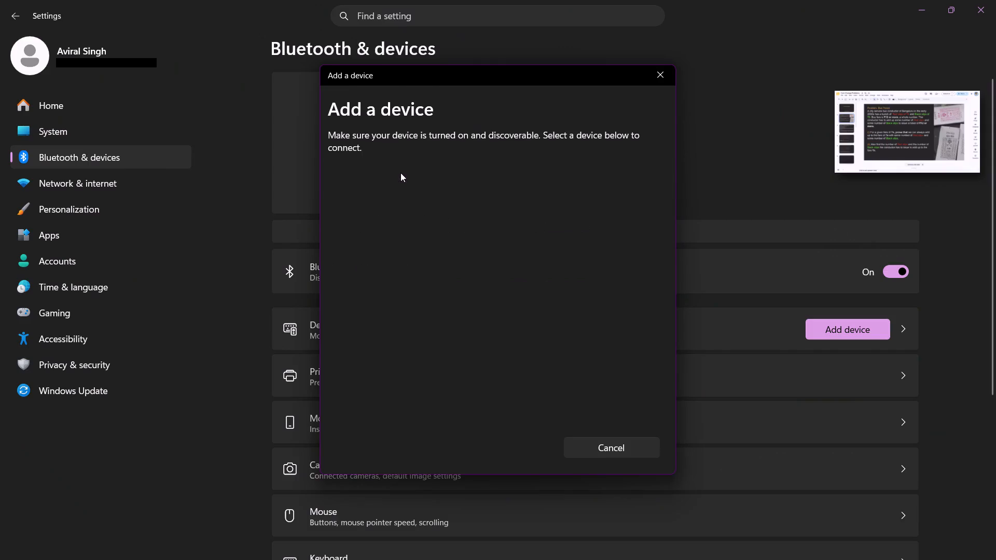
{"action": "scroll", "coordinate": [436, 317], "scroll_direction": "down", "scroll_amount": 1}
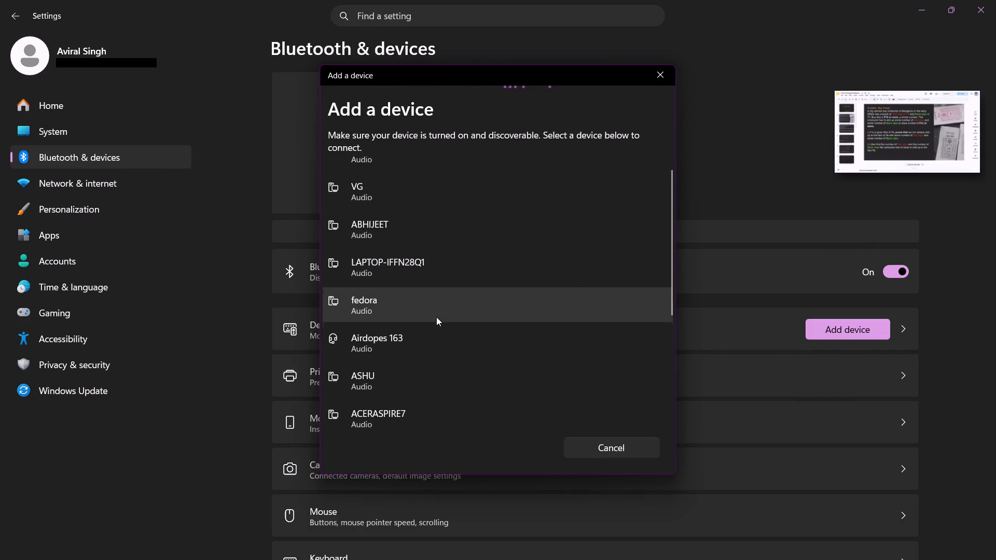
{"action": "scroll", "coordinate": [436, 317], "scroll_direction": "down", "scroll_amount": 4}
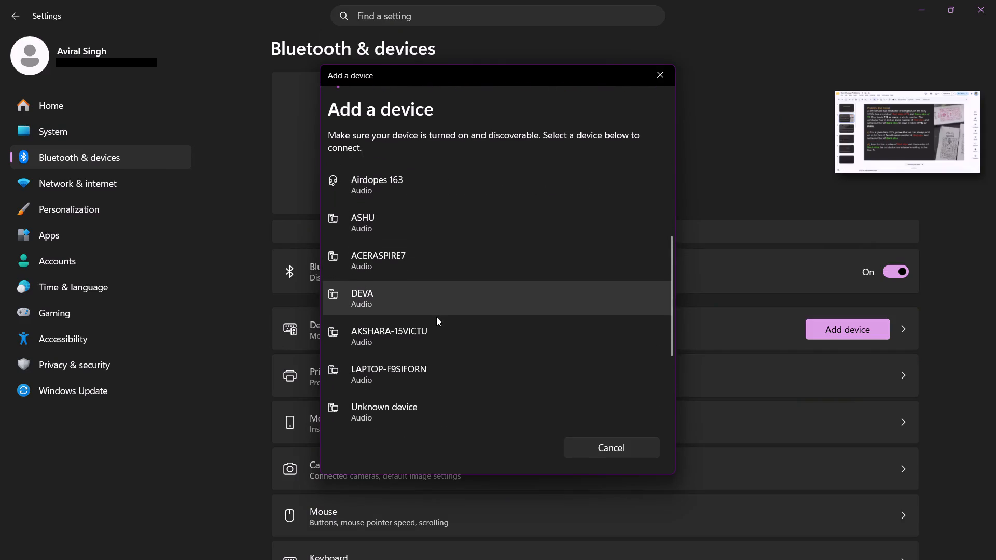
{"action": "scroll", "coordinate": [436, 317], "scroll_direction": "down", "scroll_amount": 4}
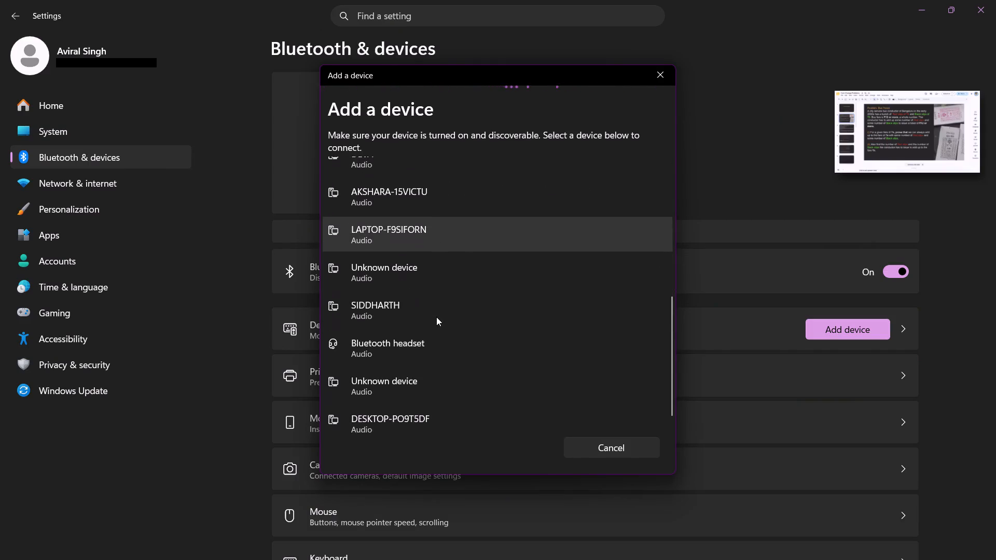
{"action": "scroll", "coordinate": [436, 317], "scroll_direction": "down", "scroll_amount": 3}
{"action": "left_click", "coordinate": [386, 411]}
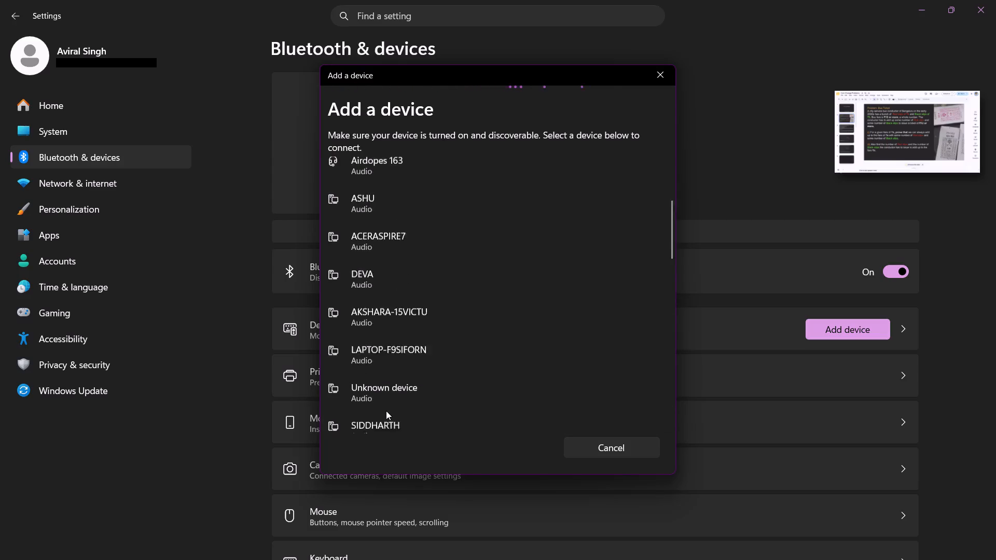
{"action": "scroll", "coordinate": [386, 411], "scroll_direction": "up", "scroll_amount": 18}
{"action": "scroll", "coordinate": [386, 411], "scroll_direction": "down", "scroll_amount": 2}
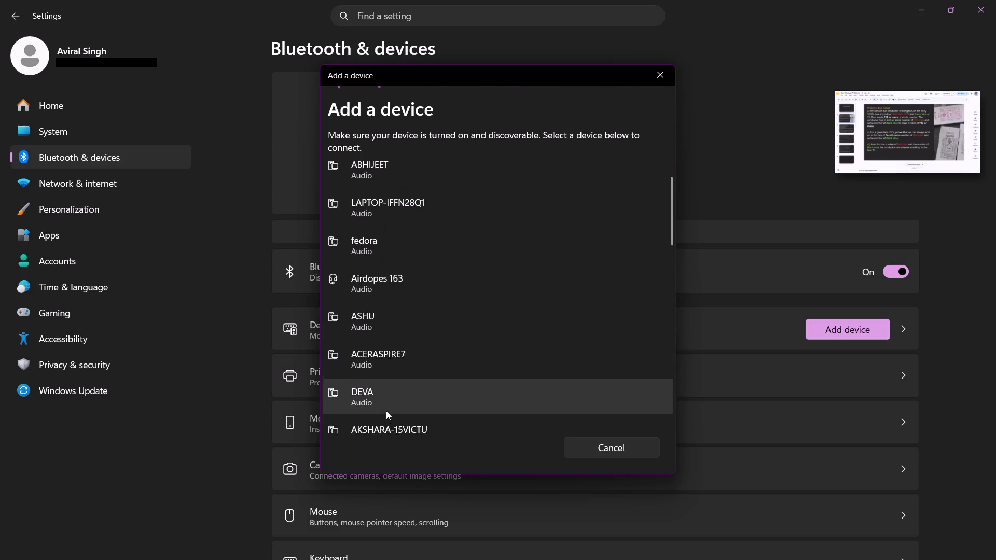
{"action": "scroll", "coordinate": [386, 411], "scroll_direction": "down", "scroll_amount": 6}
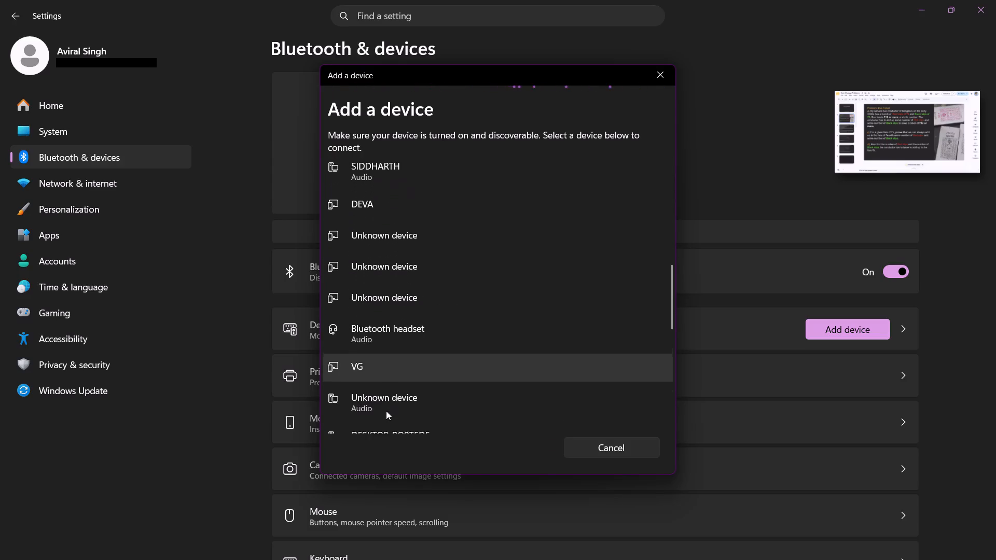
{"action": "scroll", "coordinate": [386, 411], "scroll_direction": "down", "scroll_amount": 6}
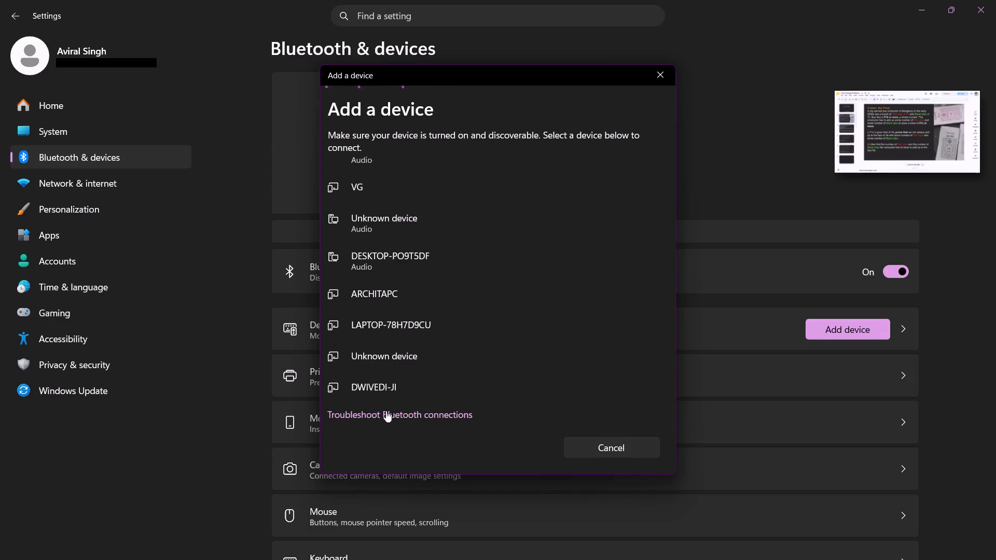
{"action": "scroll", "coordinate": [386, 411], "scroll_direction": "down", "scroll_amount": 2}
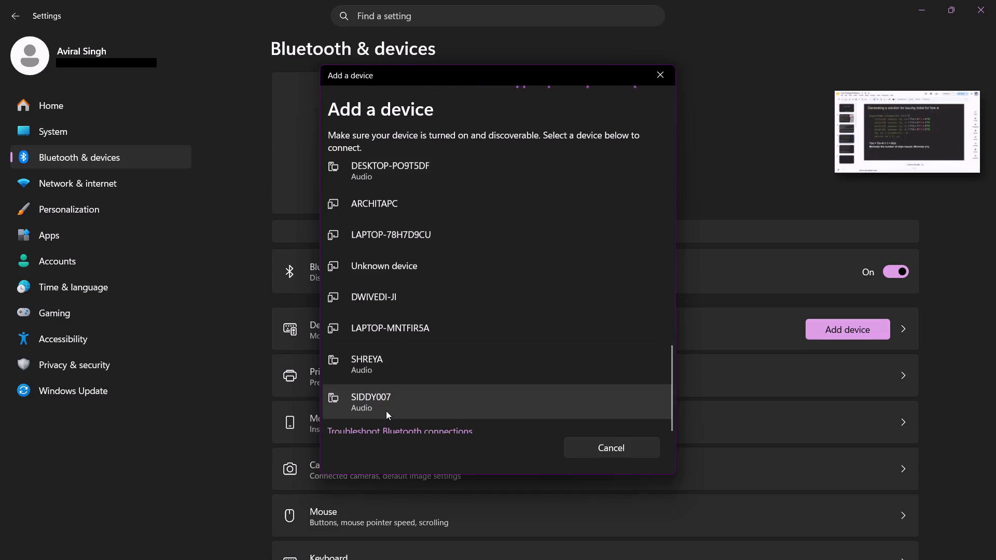
{"action": "left_click", "coordinate": [608, 441]}
{"action": "scroll", "coordinate": [474, 296], "scroll_direction": "up", "scroll_amount": 1}
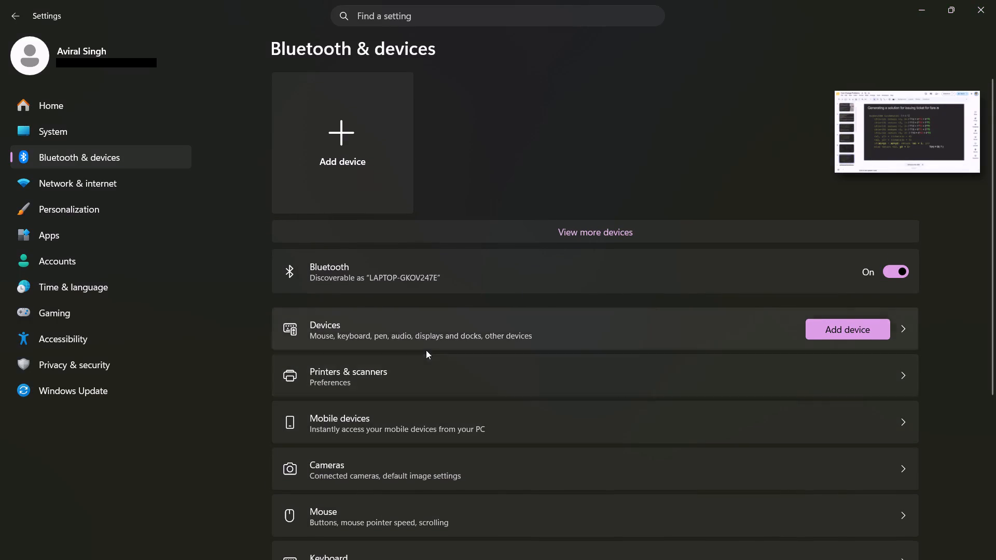
Start another search for new Bluetooth devices, look through the initial list, and expand it to show all devices.
{"action": "left_click", "coordinate": [836, 326]}
{"action": "left_click", "coordinate": [441, 173]}
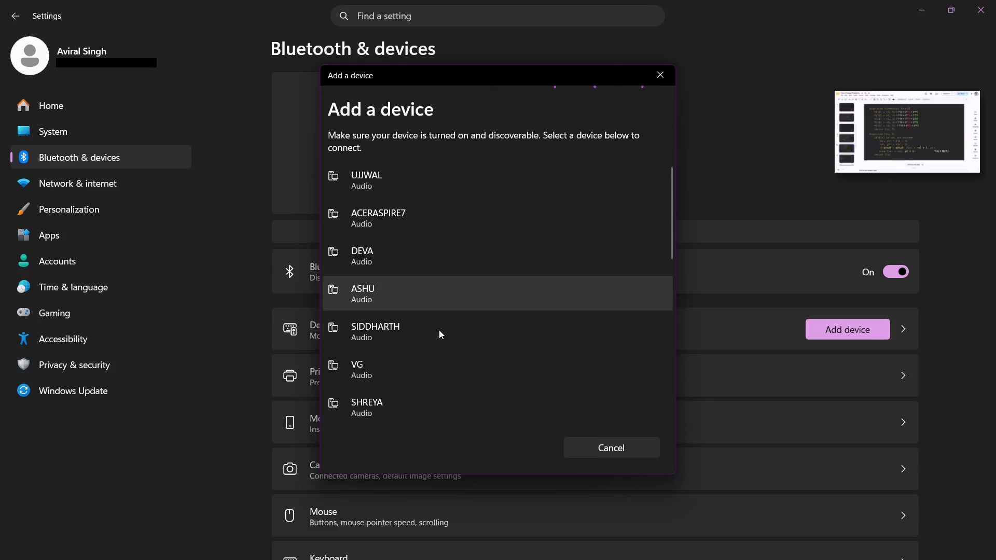
{"action": "scroll", "coordinate": [440, 331], "scroll_direction": "up", "scroll_amount": 7}
{"action": "scroll", "coordinate": [440, 331], "scroll_direction": "down", "scroll_amount": 4}
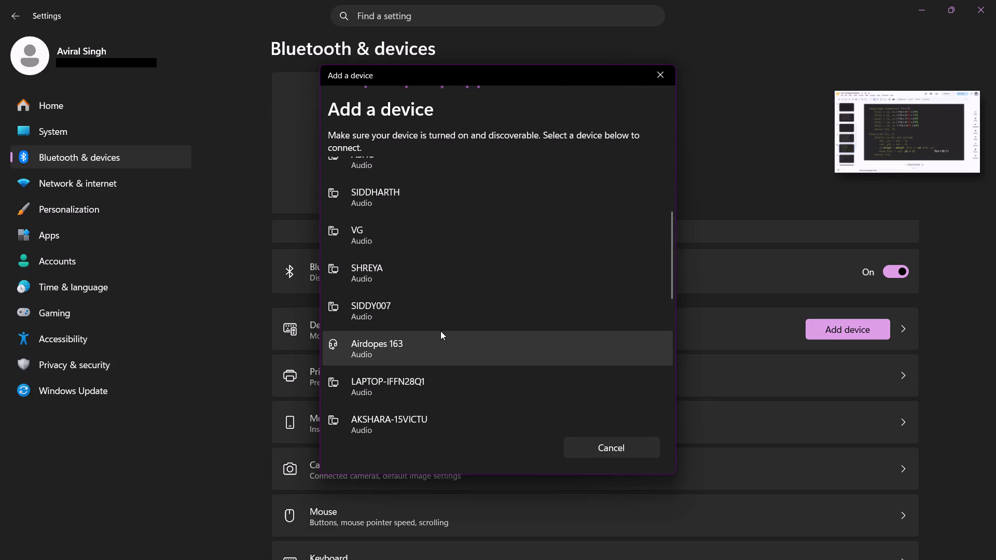
{"action": "scroll", "coordinate": [440, 331], "scroll_direction": "up", "scroll_amount": 2}
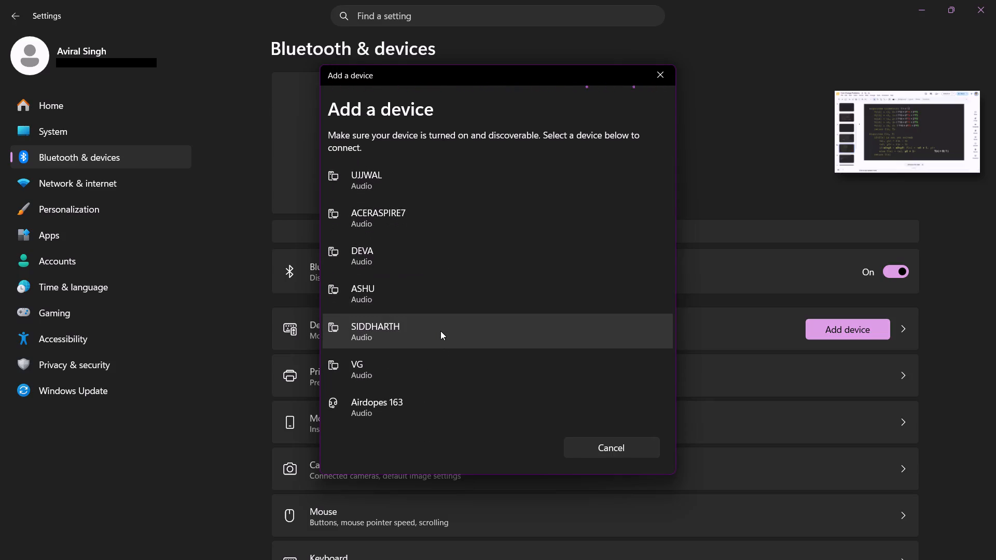
{"action": "scroll", "coordinate": [440, 331], "scroll_direction": "down", "scroll_amount": 4}
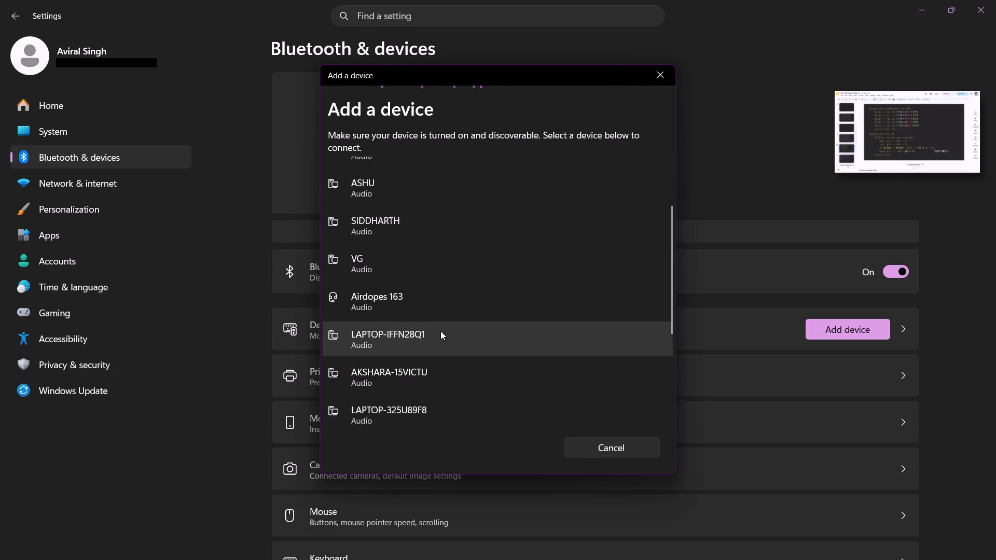
{"action": "scroll", "coordinate": [440, 331], "scroll_direction": "down", "scroll_amount": 7}
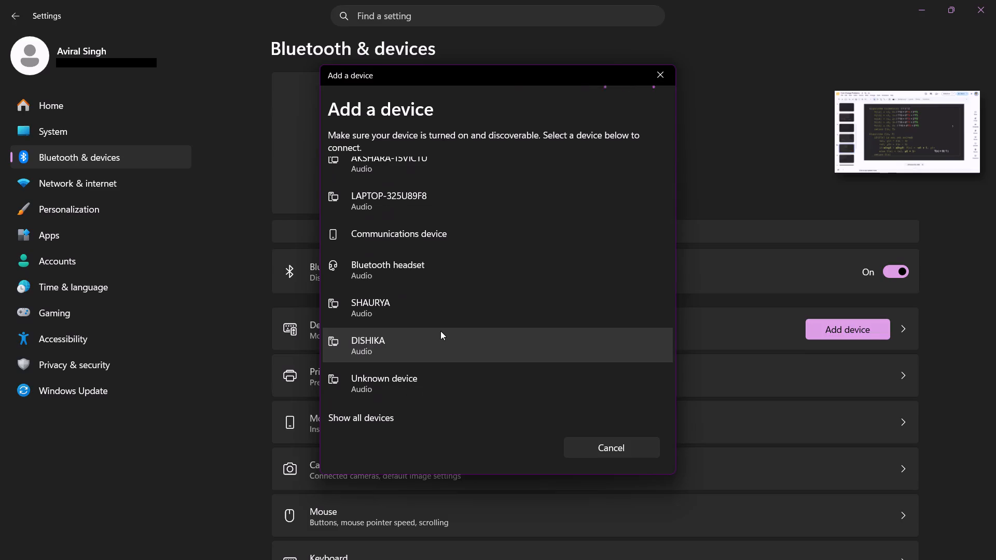
{"action": "left_click", "coordinate": [363, 414]}
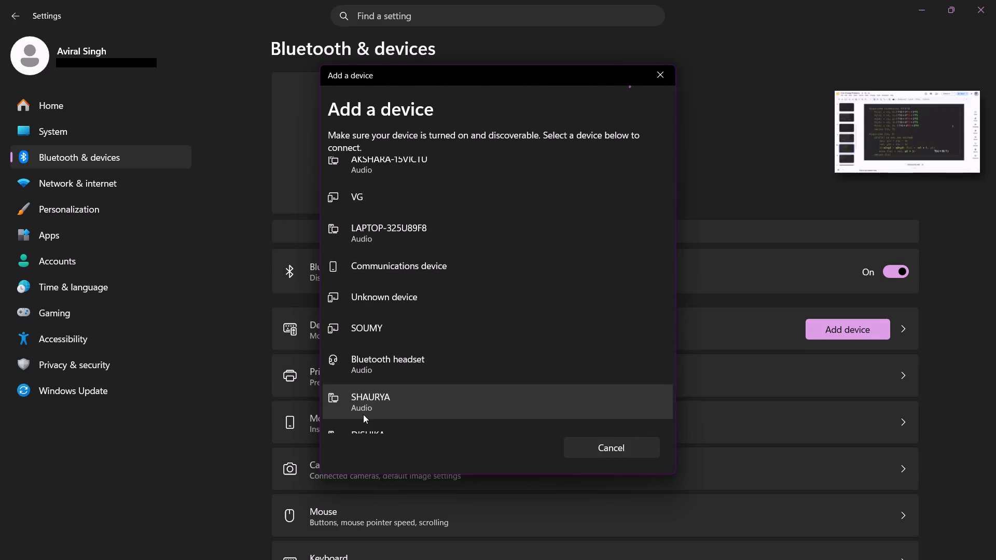
Find the realme Buds T310 in the full device list, pair them with the laptop, and close the device-adding dialog.
{"action": "scroll", "coordinate": [511, 326], "scroll_direction": "up", "scroll_amount": 12}
{"action": "scroll", "coordinate": [511, 326], "scroll_direction": "up", "scroll_amount": 16}
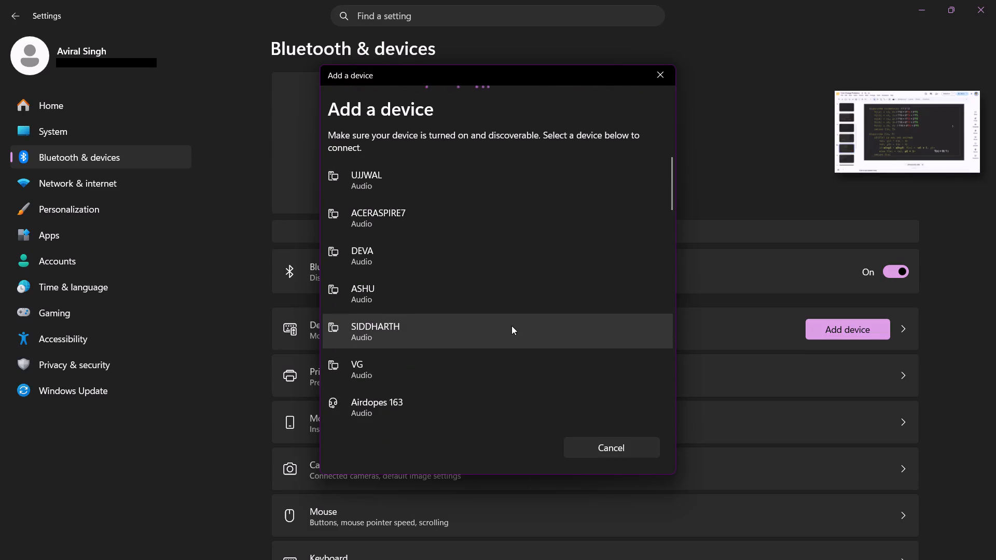
{"action": "scroll", "coordinate": [511, 326], "scroll_direction": "down", "scroll_amount": 3}
{"action": "scroll", "coordinate": [511, 326], "scroll_direction": "up", "scroll_amount": 4}
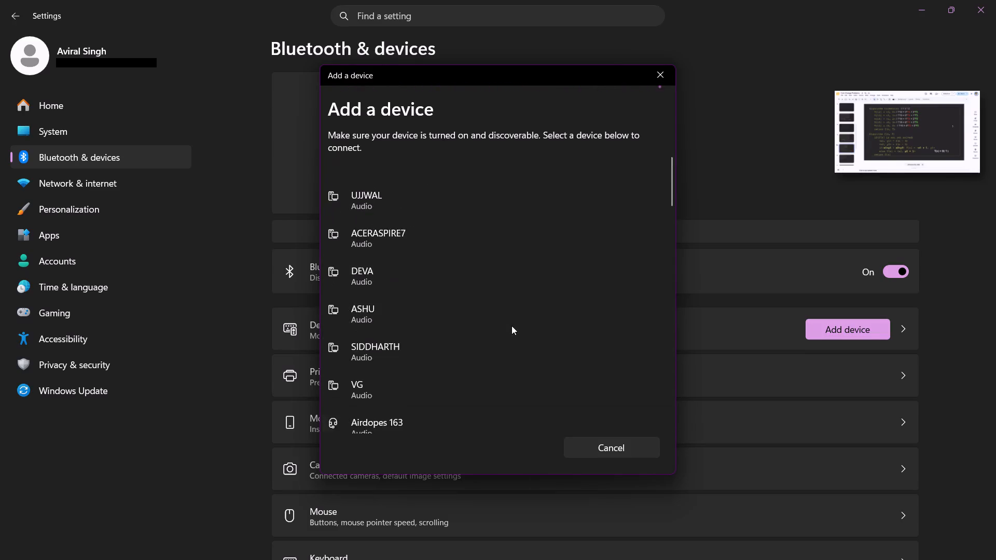
{"action": "scroll", "coordinate": [511, 326], "scroll_direction": "up", "scroll_amount": 2}
{"action": "scroll", "coordinate": [511, 326], "scroll_direction": "down", "scroll_amount": 2}
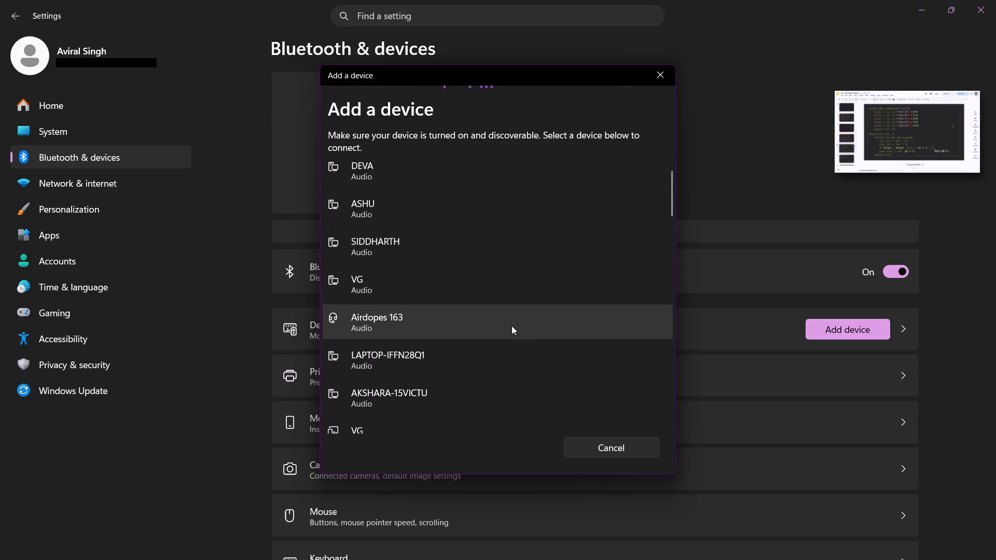
{"action": "scroll", "coordinate": [511, 326], "scroll_direction": "down", "scroll_amount": 6}
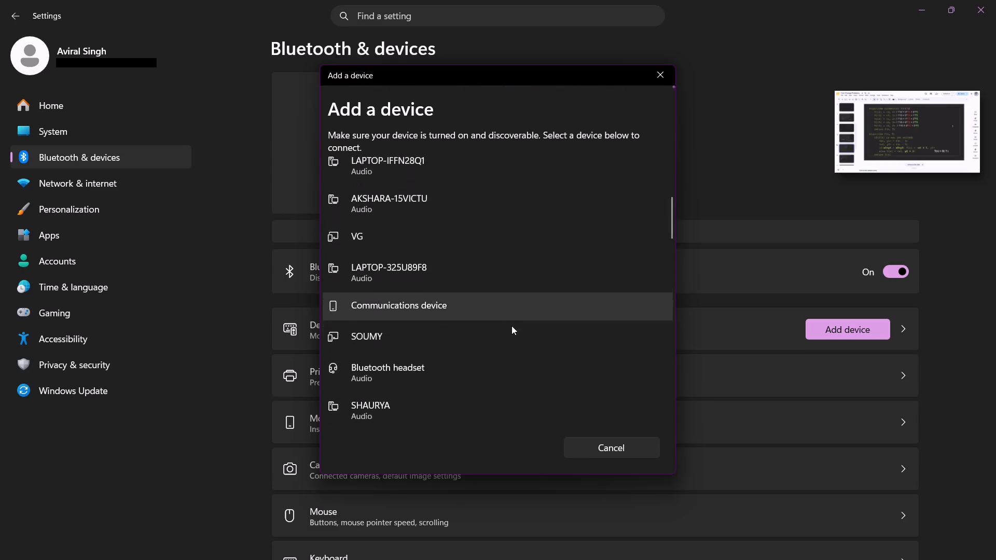
{"action": "scroll", "coordinate": [511, 326], "scroll_direction": "down", "scroll_amount": 5}
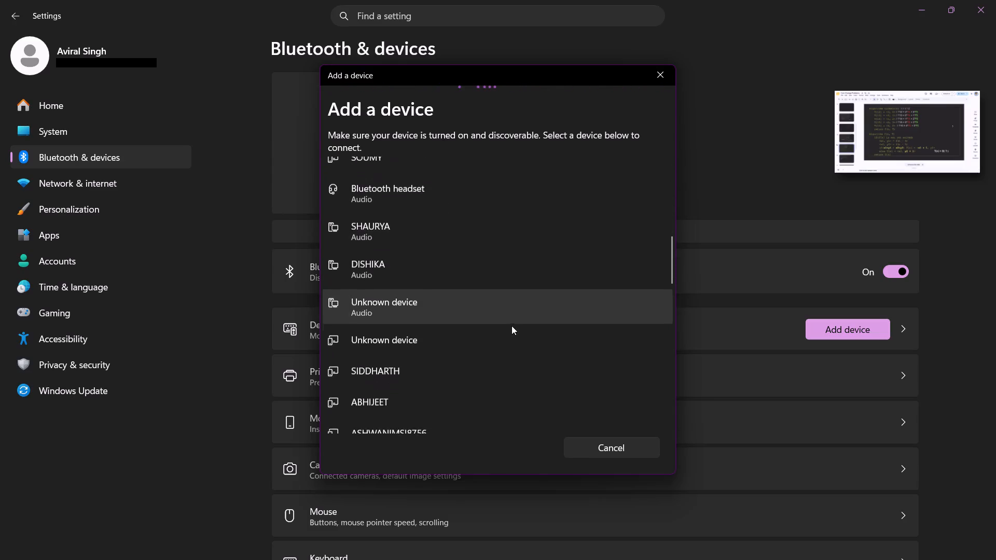
{"action": "scroll", "coordinate": [511, 326], "scroll_direction": "down", "scroll_amount": 5}
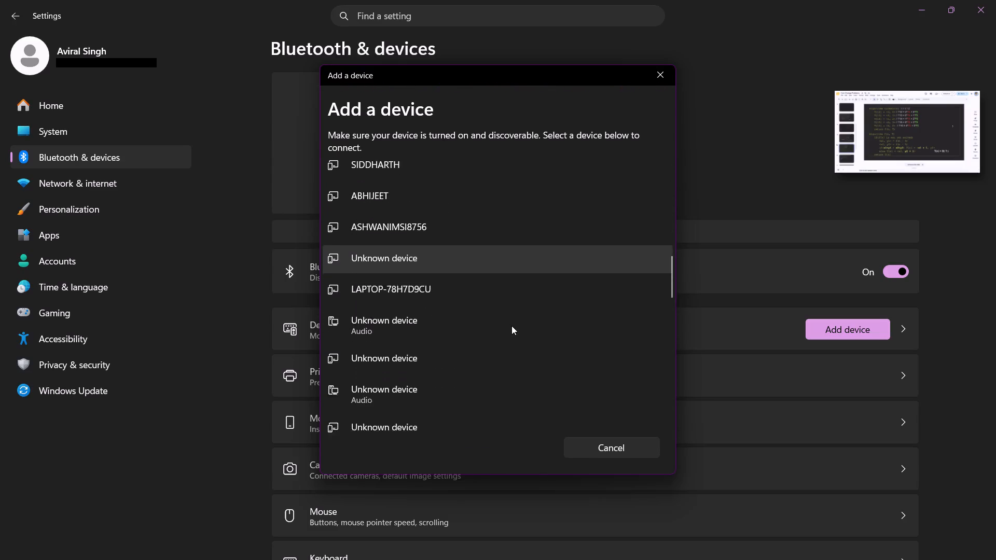
{"action": "scroll", "coordinate": [511, 326], "scroll_direction": "down", "scroll_amount": 5}
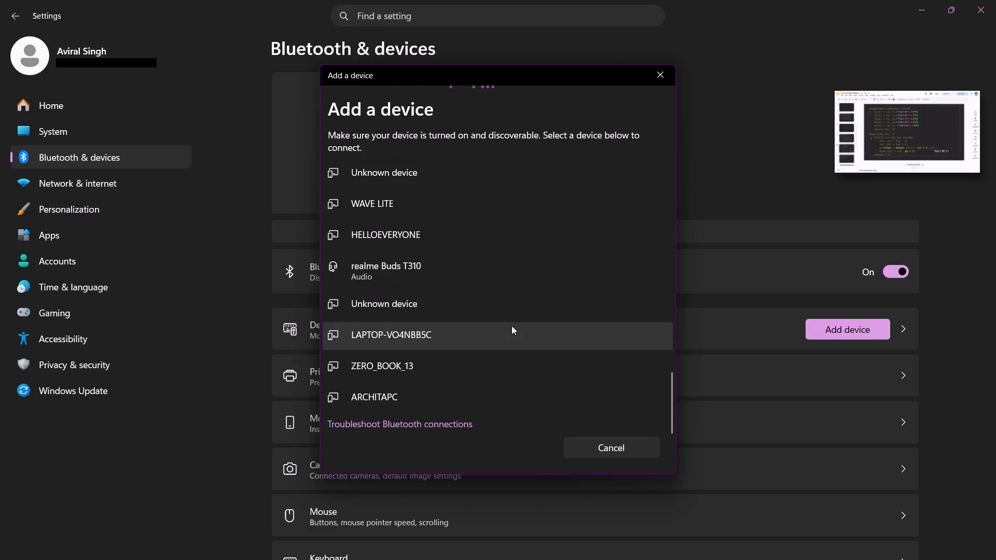
{"action": "left_click", "coordinate": [411, 265]}
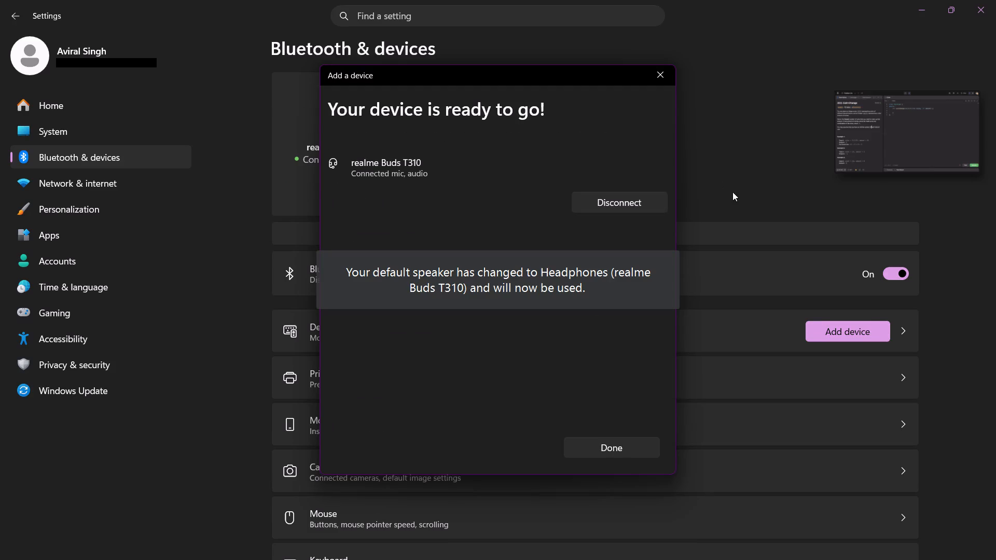
{"action": "left_click", "coordinate": [764, 114]}
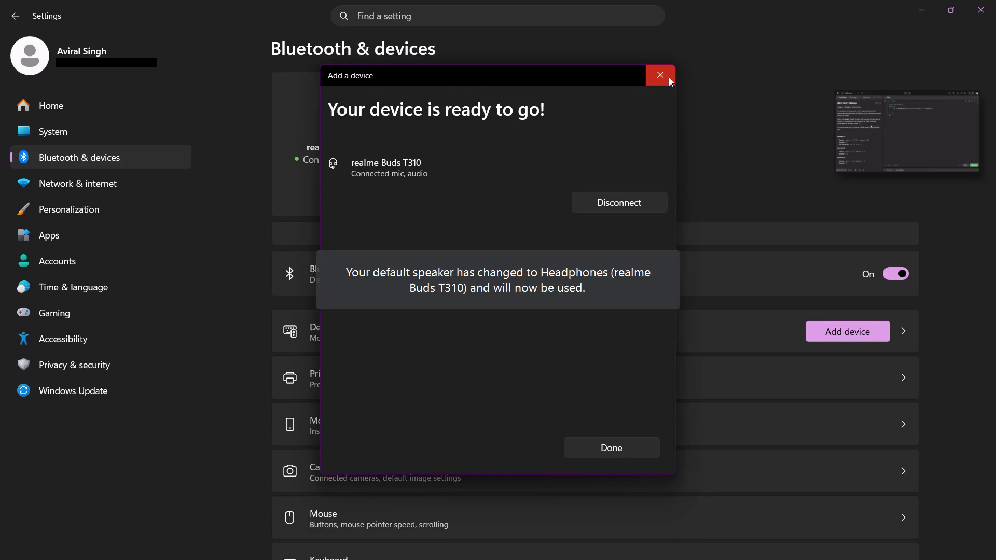
{"action": "left_click", "coordinate": [666, 74]}
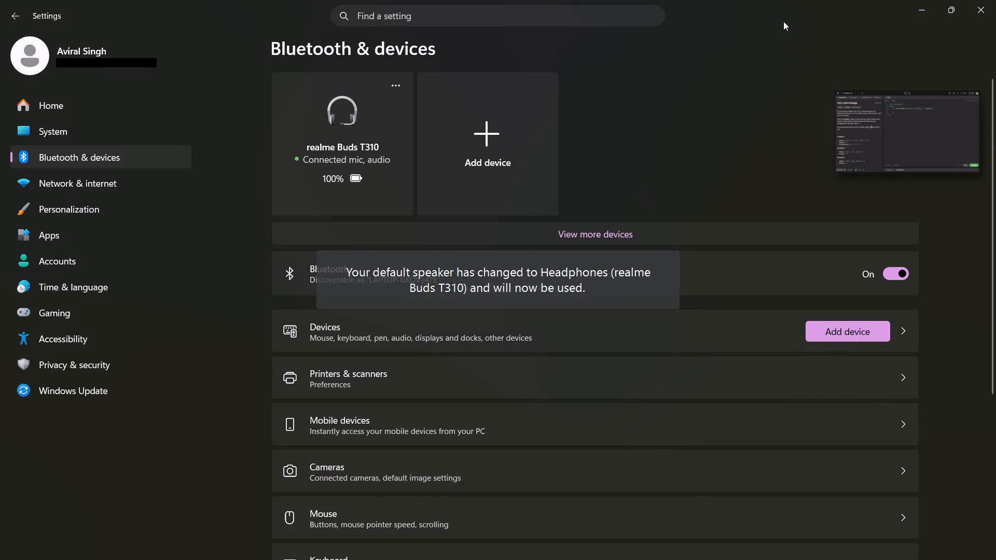
Minimise the Settings window to return to the browser.
{"action": "left_click", "coordinate": [924, 3]}
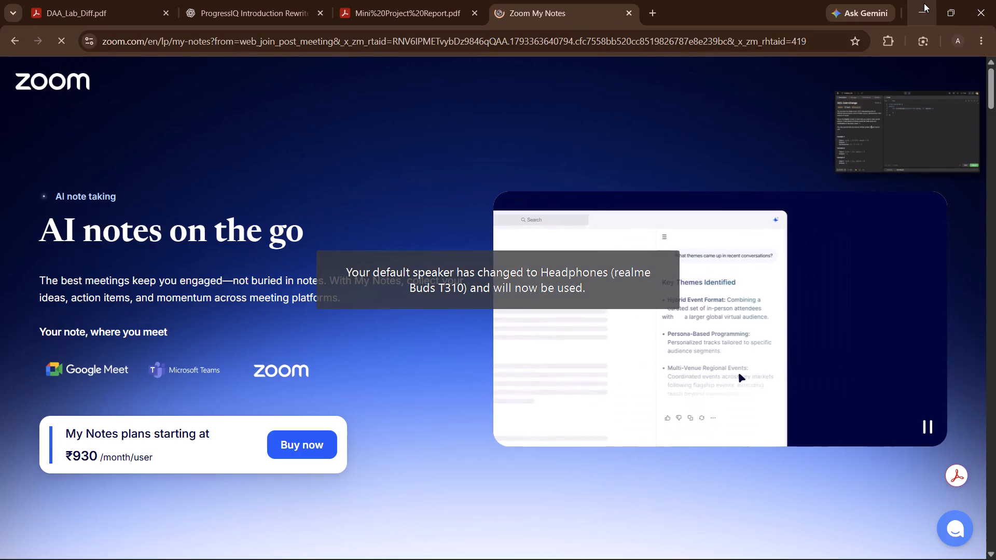
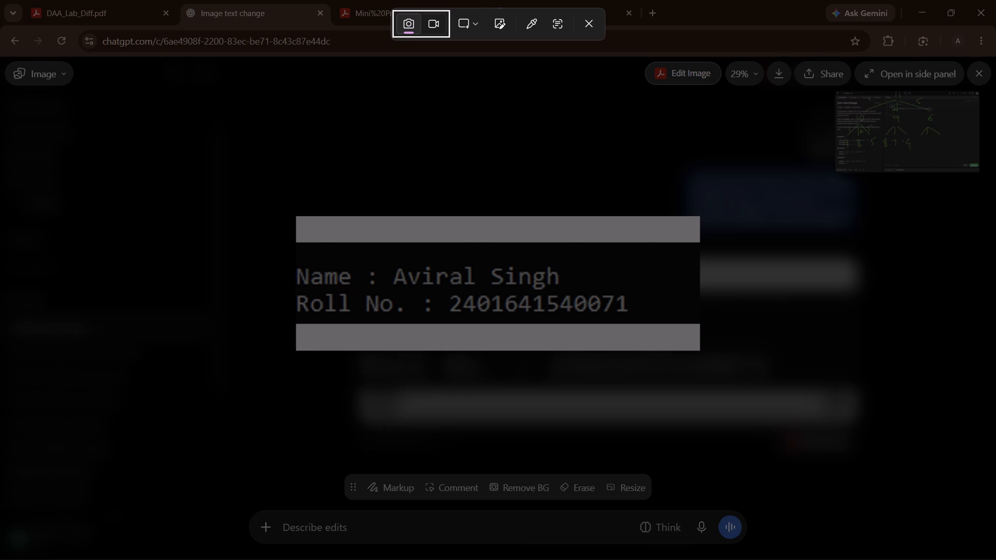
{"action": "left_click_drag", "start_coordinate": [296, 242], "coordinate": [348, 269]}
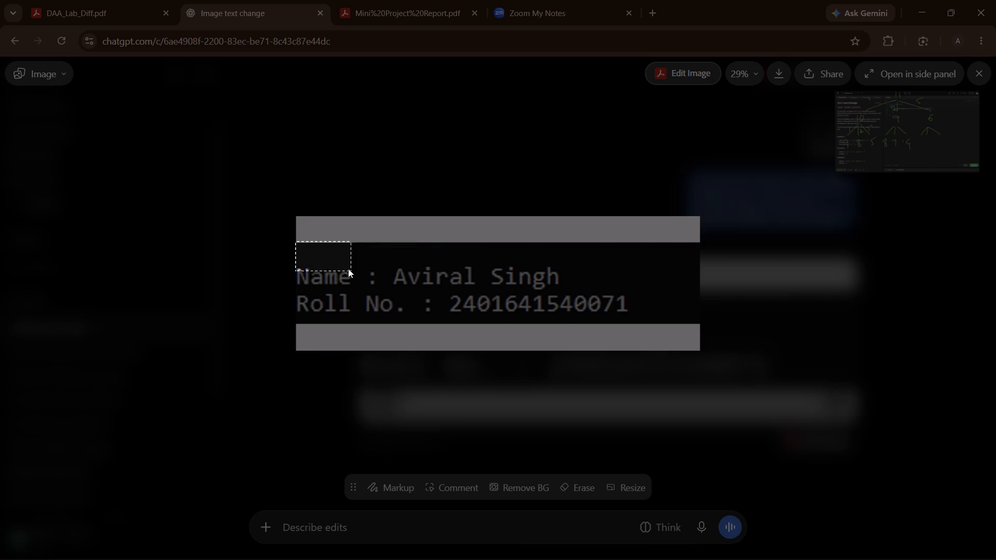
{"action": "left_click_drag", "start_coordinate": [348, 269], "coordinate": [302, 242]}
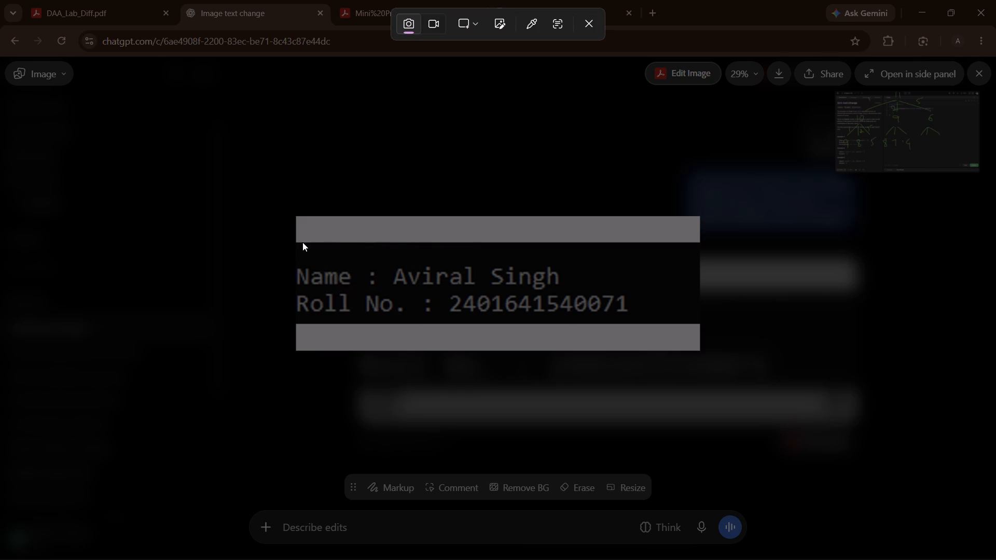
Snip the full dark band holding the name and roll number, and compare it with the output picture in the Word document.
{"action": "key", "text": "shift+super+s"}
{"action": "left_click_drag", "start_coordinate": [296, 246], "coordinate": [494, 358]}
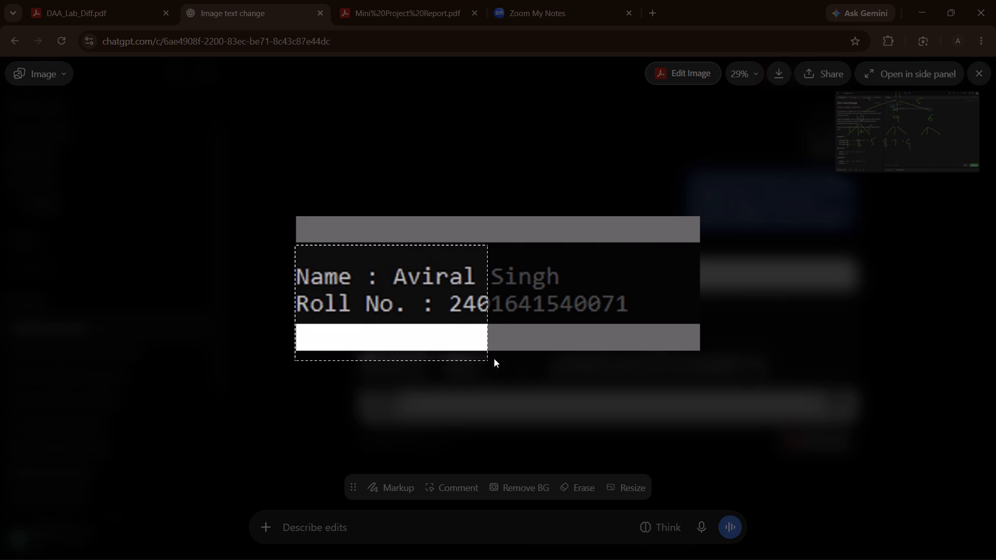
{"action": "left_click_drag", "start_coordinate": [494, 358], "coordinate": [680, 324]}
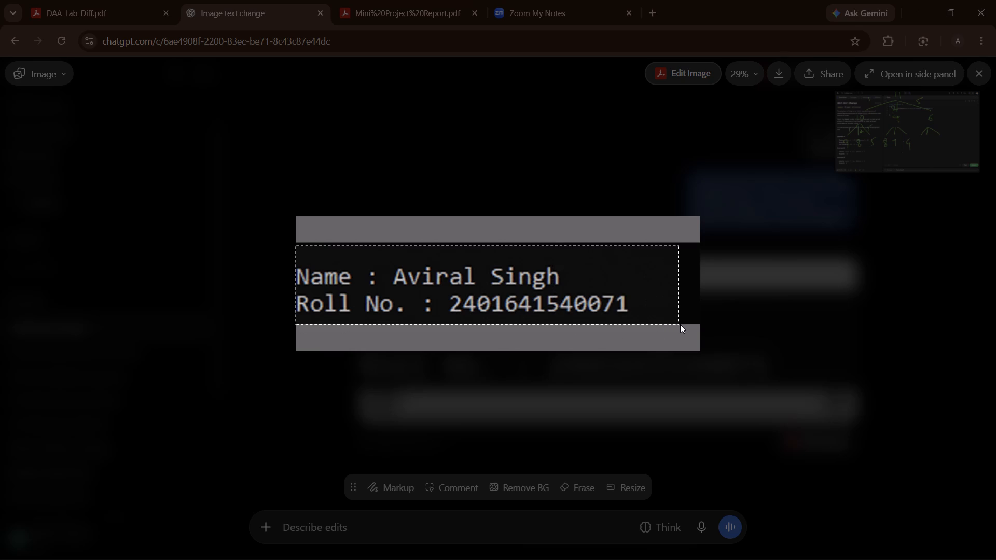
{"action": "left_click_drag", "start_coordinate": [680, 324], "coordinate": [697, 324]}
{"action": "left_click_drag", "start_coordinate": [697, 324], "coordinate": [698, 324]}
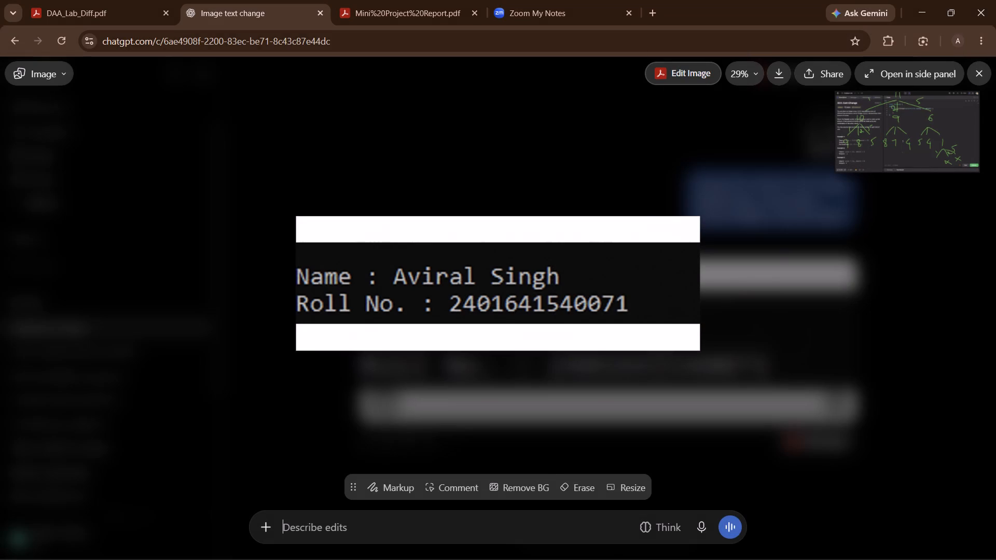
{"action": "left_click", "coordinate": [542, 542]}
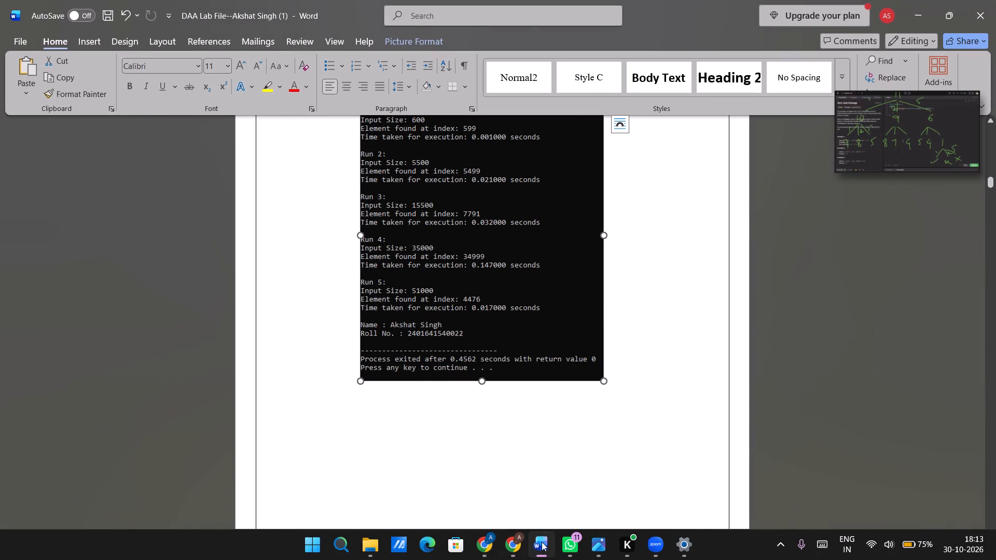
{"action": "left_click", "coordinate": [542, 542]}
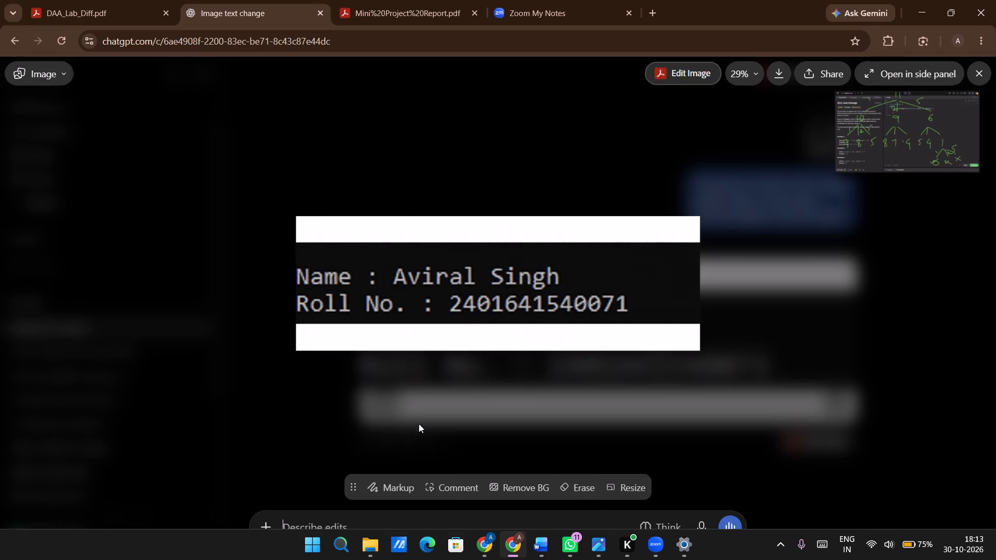
Snip only the two text lines with the name and roll number from the enlarged image, leaving out the white bands.
{"action": "key", "text": "shift+super+s"}
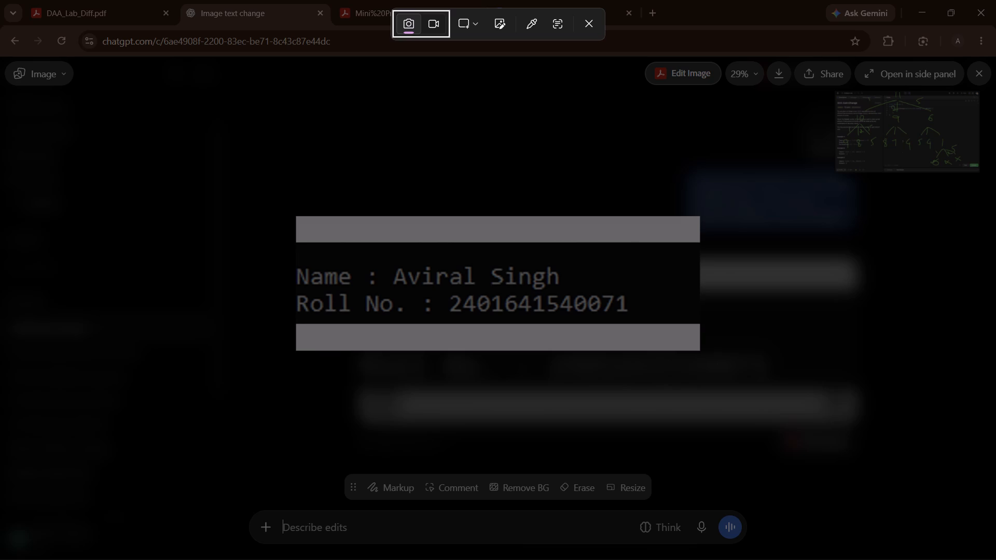
{"action": "left_click_drag", "start_coordinate": [295, 265], "coordinate": [464, 324]}
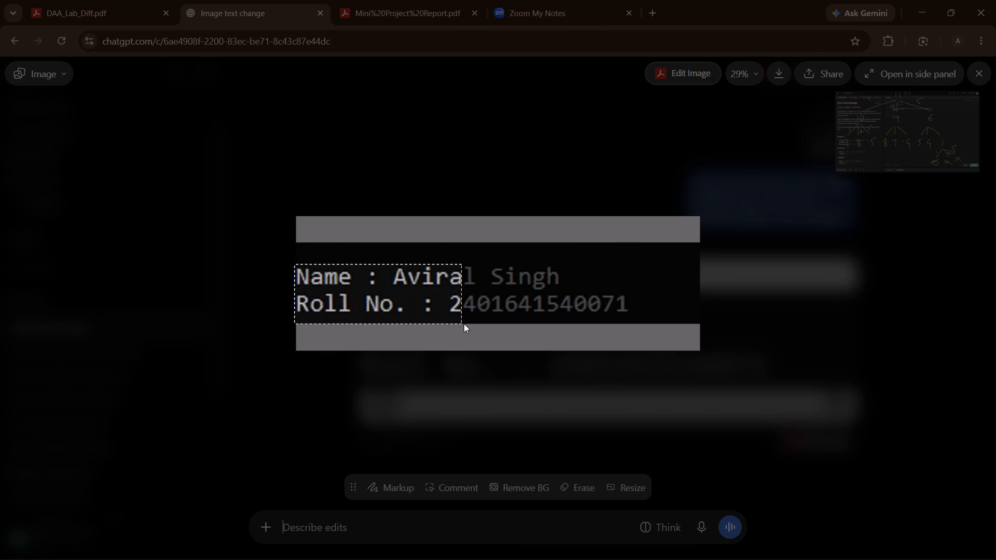
{"action": "left_click_drag", "start_coordinate": [464, 324], "coordinate": [674, 326]}
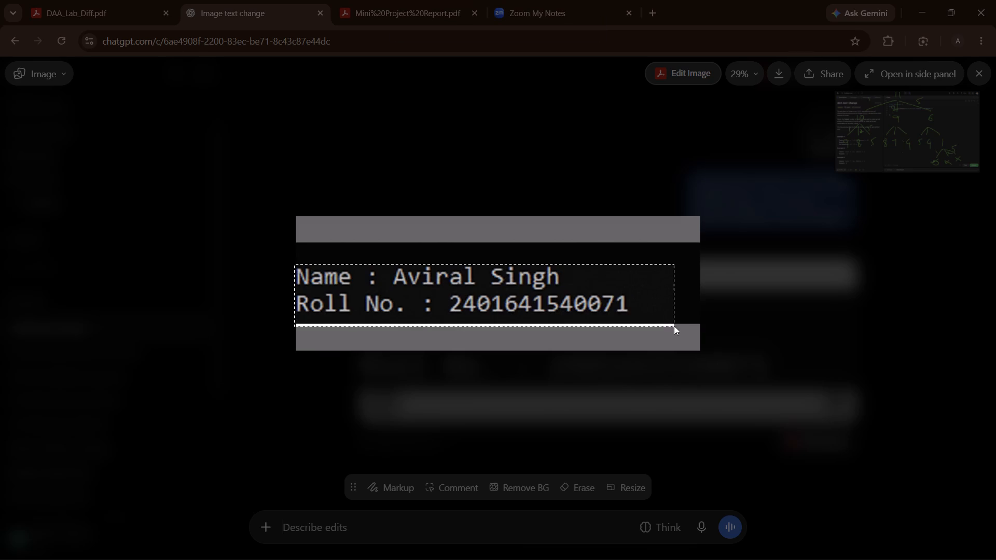
{"action": "left_click_drag", "start_coordinate": [674, 326], "coordinate": [696, 320]}
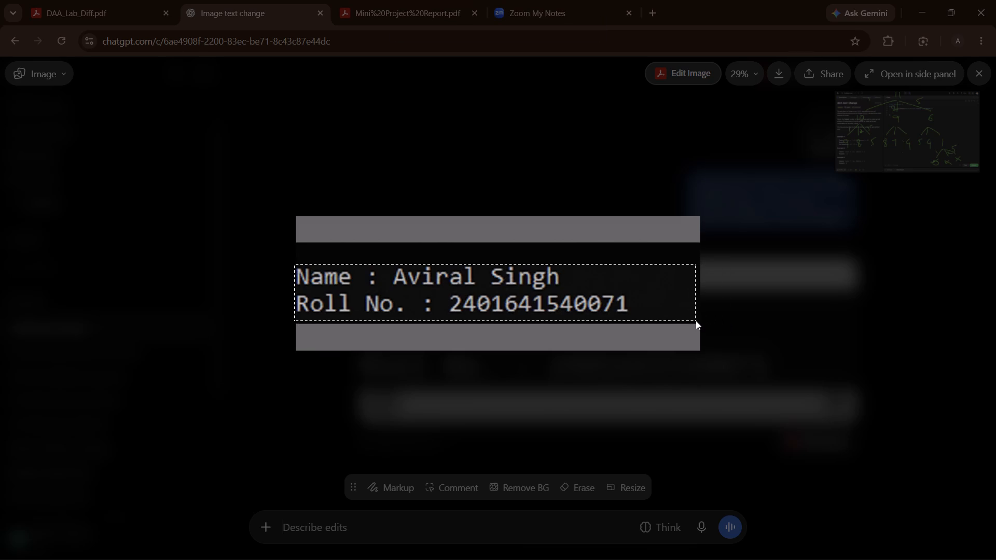
{"action": "left_click_drag", "start_coordinate": [696, 320], "coordinate": [696, 315]}
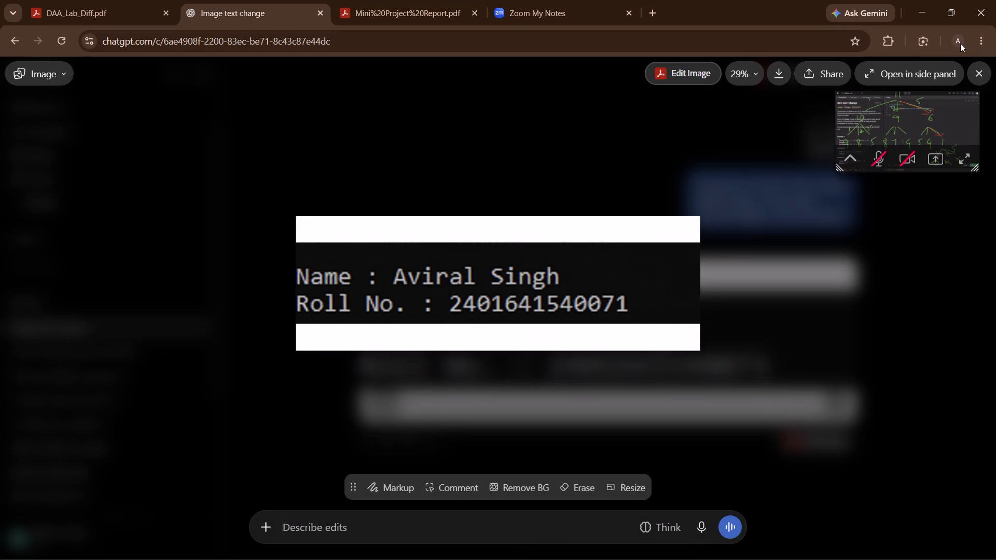
Minimise the browser, switch to the DAA Lab File in Word, and select the linear search output picture on page 10.
{"action": "left_click", "coordinate": [905, 9]}
{"action": "left_click", "coordinate": [929, 9]}
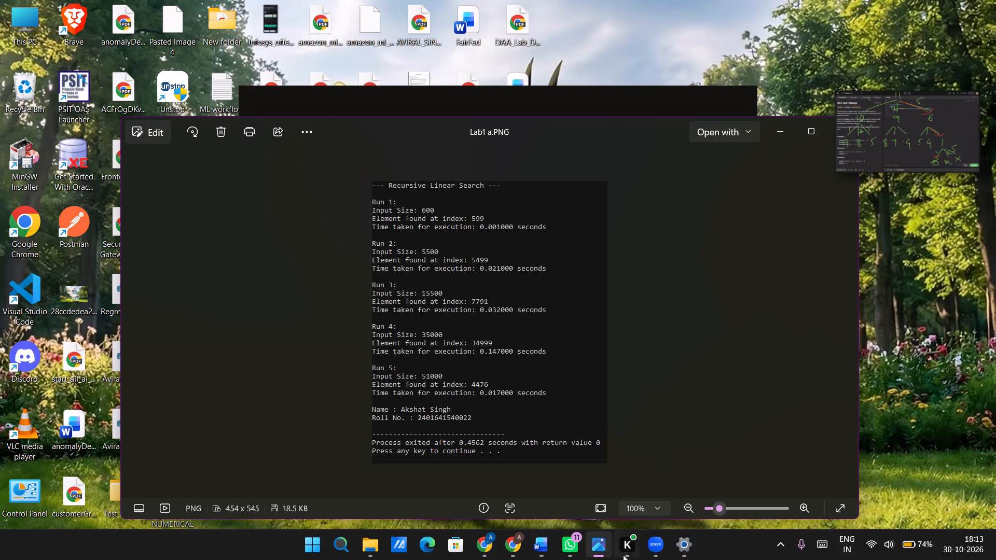
{"action": "left_click", "coordinate": [651, 547]}
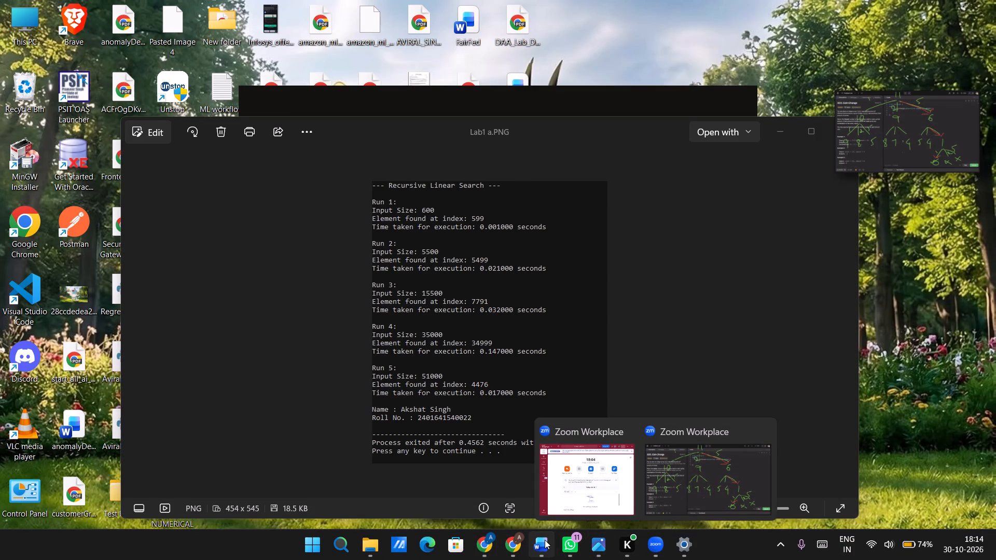
{"action": "left_click", "coordinate": [545, 540]}
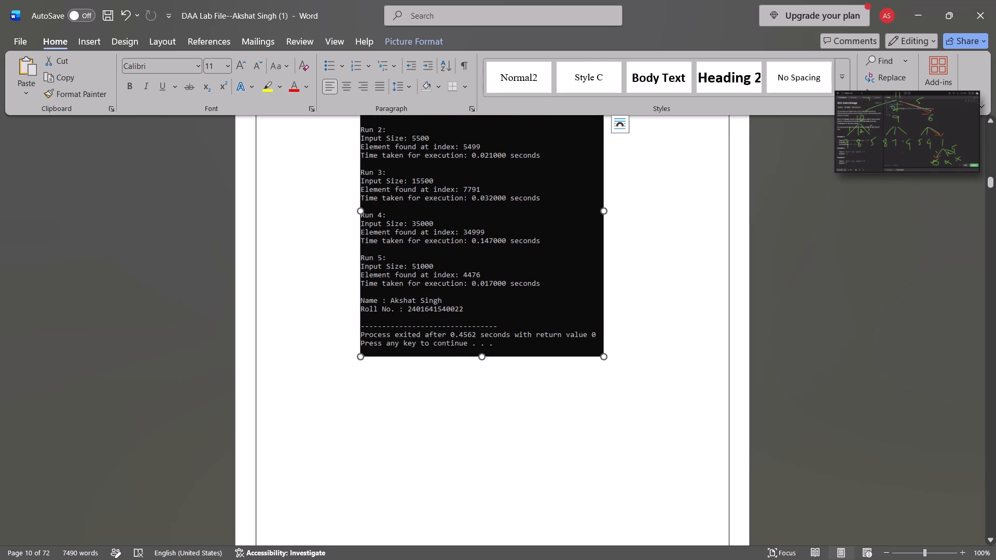
{"action": "left_click", "coordinate": [501, 275]}
{"action": "left_click", "coordinate": [694, 297]}
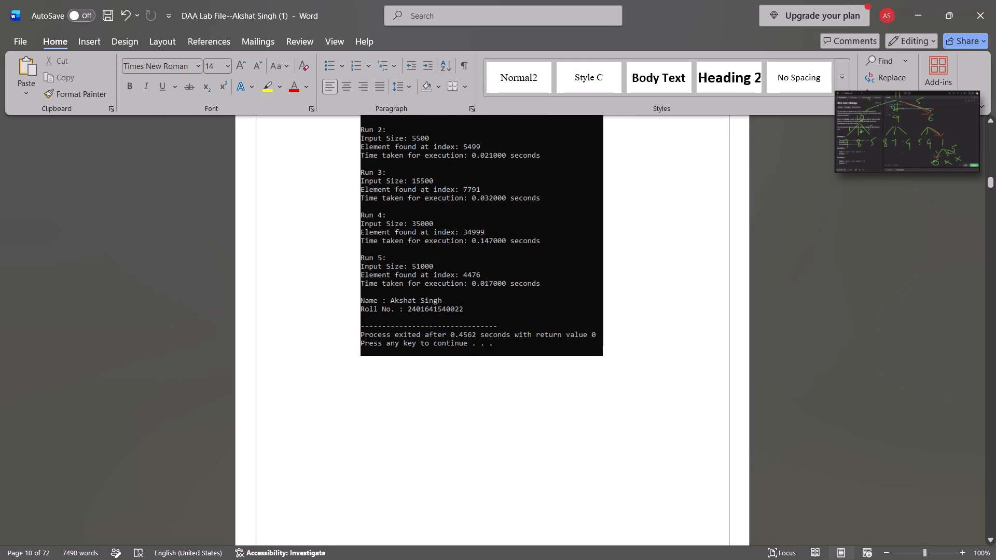
{"action": "left_click", "coordinate": [492, 252]}
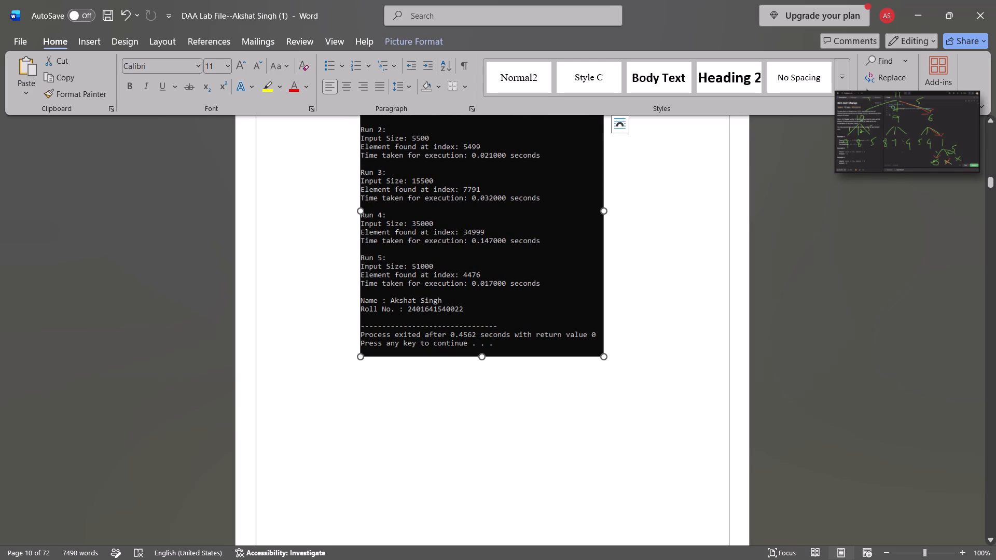
{"action": "left_click", "coordinate": [686, 290]}
{"action": "double_click", "coordinate": [520, 207]}
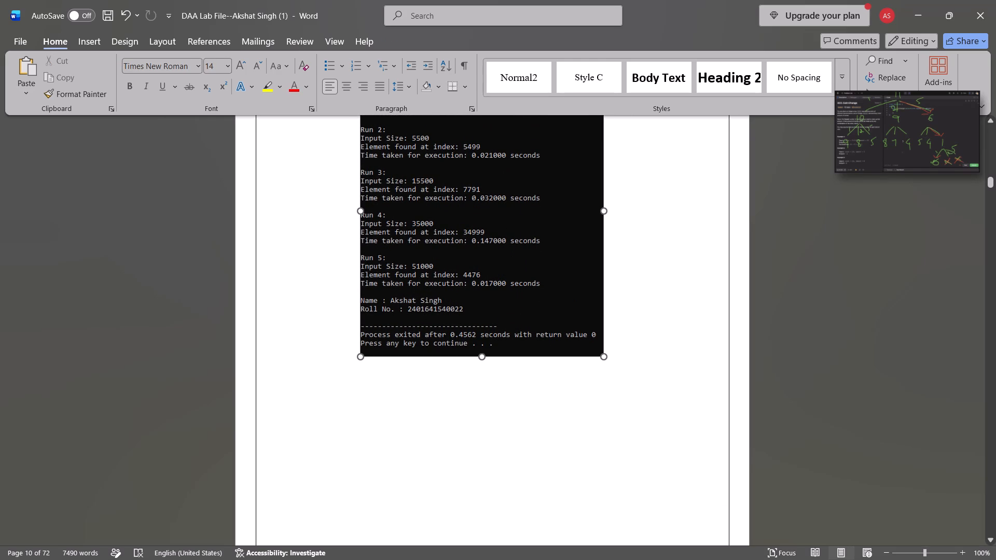
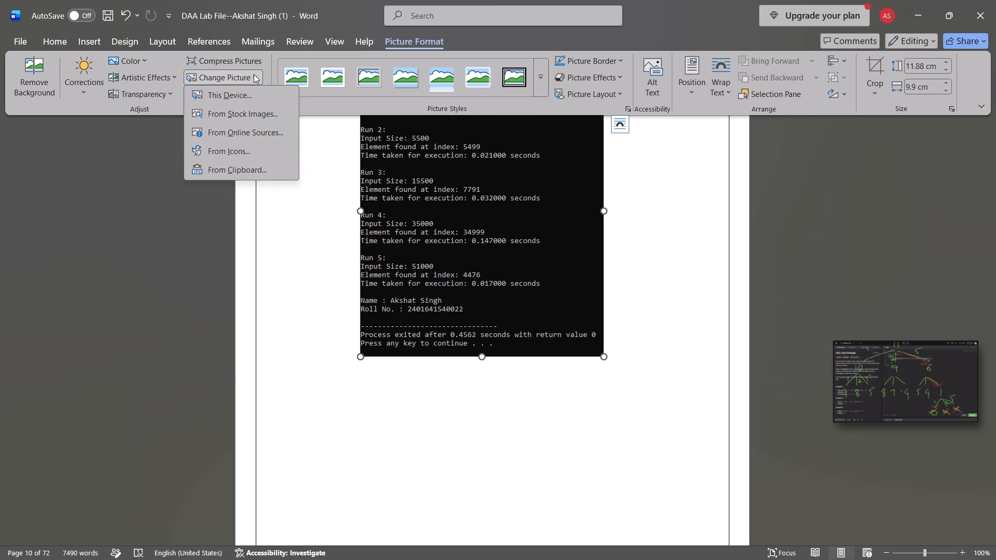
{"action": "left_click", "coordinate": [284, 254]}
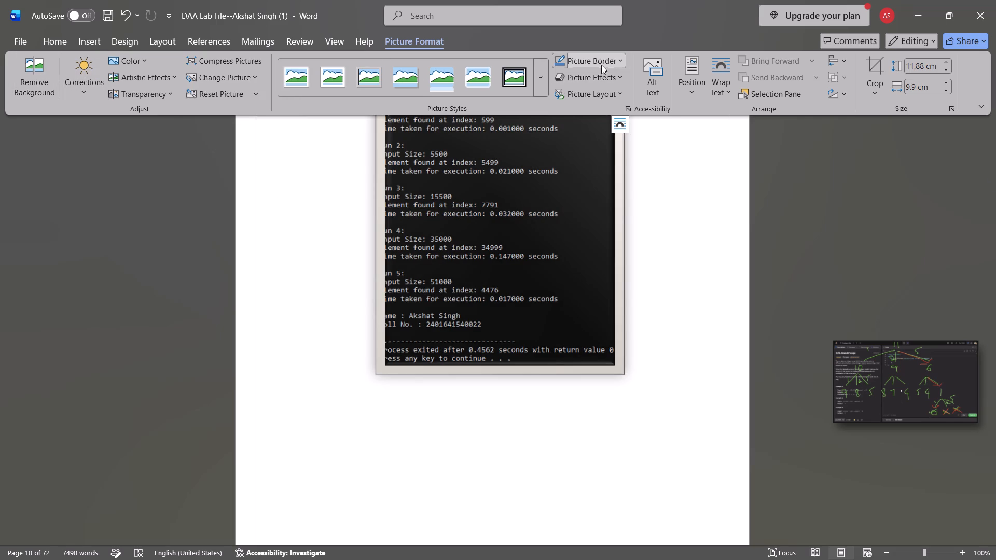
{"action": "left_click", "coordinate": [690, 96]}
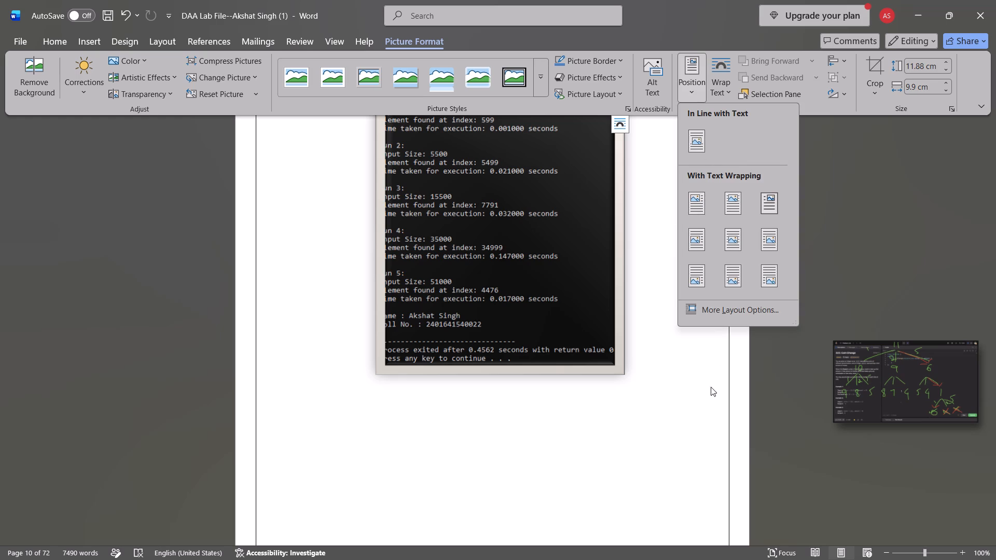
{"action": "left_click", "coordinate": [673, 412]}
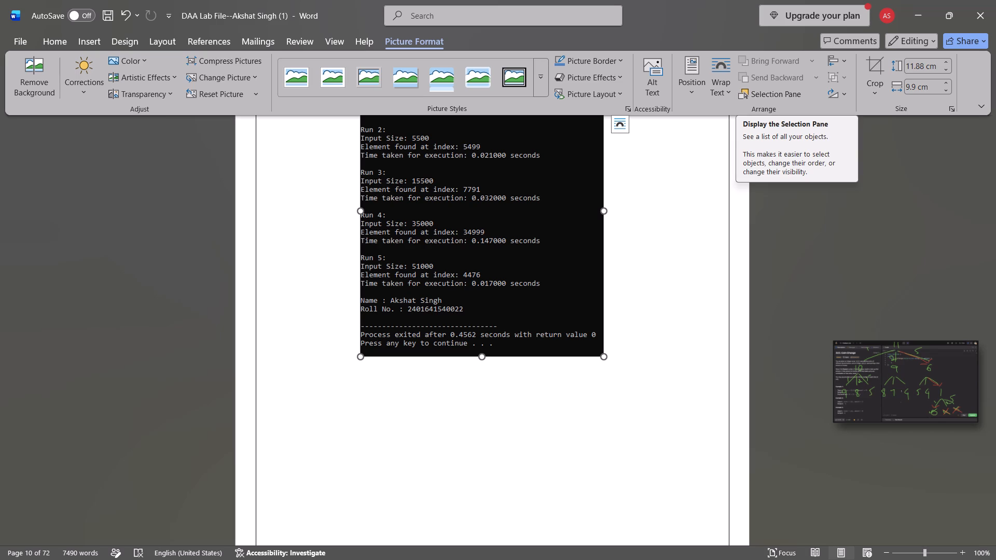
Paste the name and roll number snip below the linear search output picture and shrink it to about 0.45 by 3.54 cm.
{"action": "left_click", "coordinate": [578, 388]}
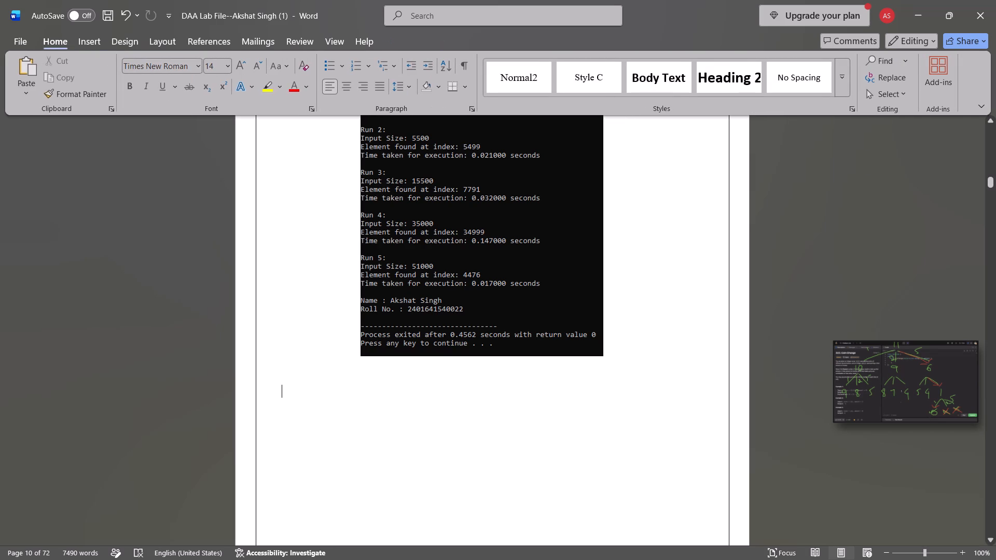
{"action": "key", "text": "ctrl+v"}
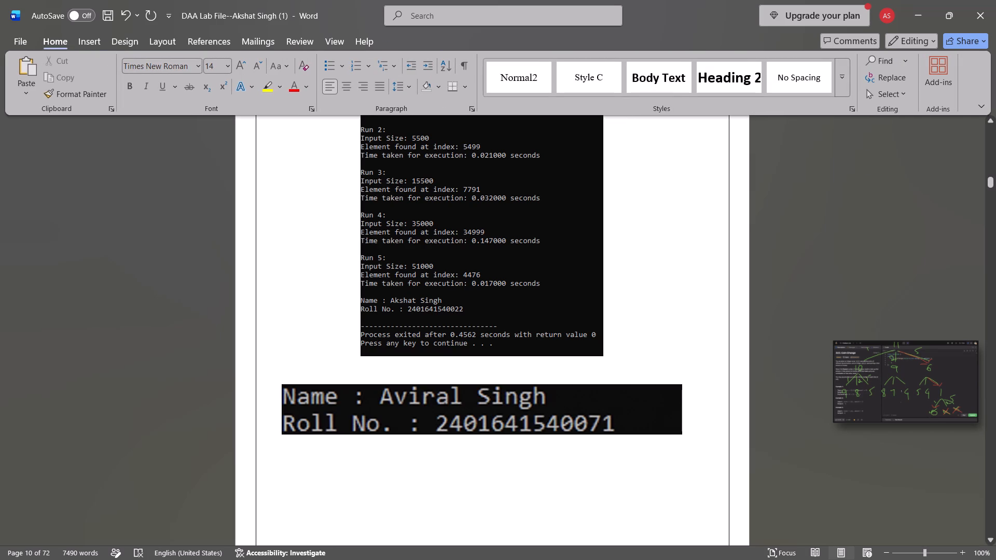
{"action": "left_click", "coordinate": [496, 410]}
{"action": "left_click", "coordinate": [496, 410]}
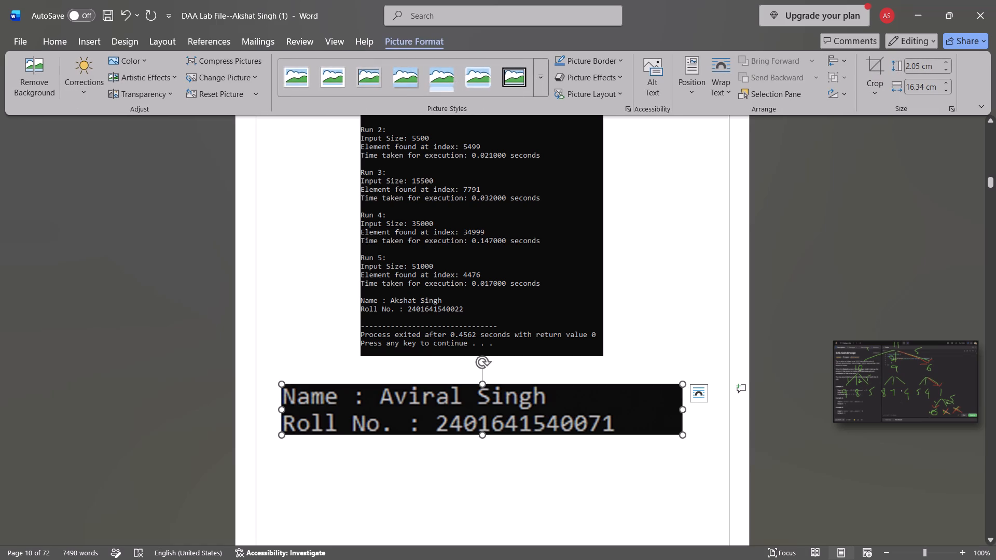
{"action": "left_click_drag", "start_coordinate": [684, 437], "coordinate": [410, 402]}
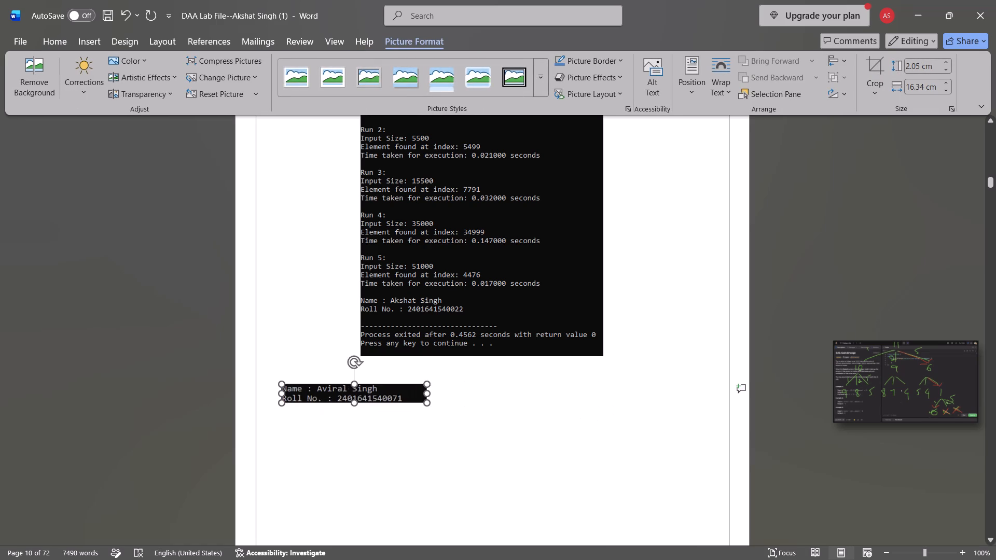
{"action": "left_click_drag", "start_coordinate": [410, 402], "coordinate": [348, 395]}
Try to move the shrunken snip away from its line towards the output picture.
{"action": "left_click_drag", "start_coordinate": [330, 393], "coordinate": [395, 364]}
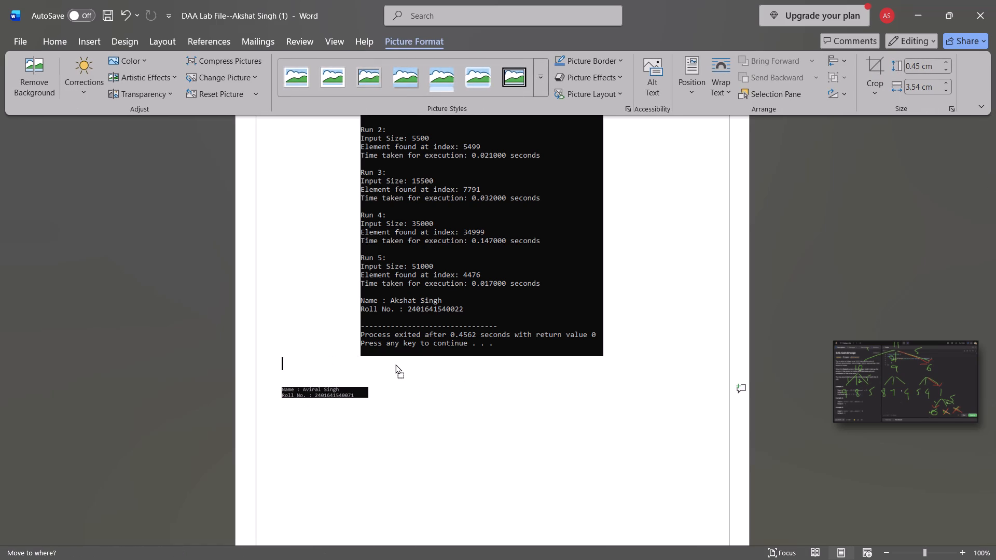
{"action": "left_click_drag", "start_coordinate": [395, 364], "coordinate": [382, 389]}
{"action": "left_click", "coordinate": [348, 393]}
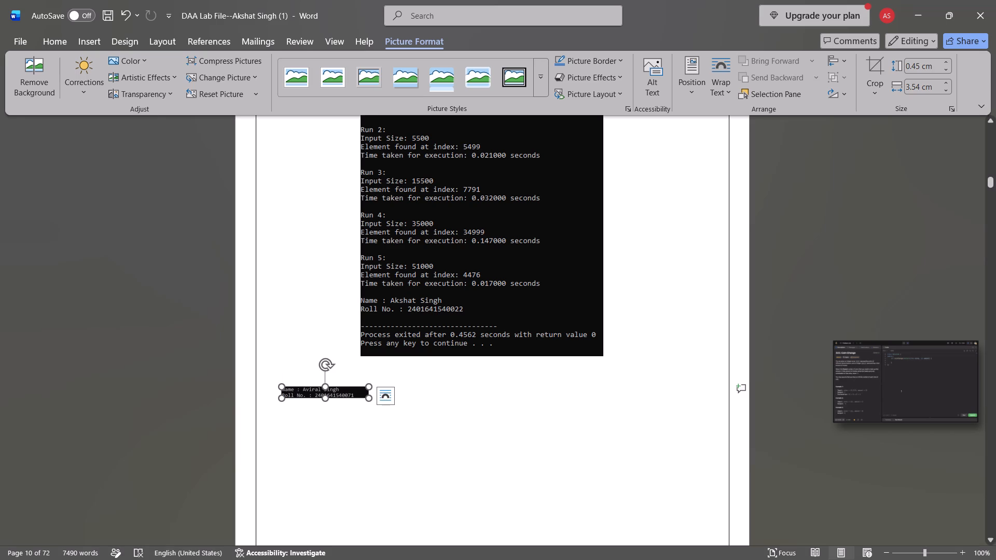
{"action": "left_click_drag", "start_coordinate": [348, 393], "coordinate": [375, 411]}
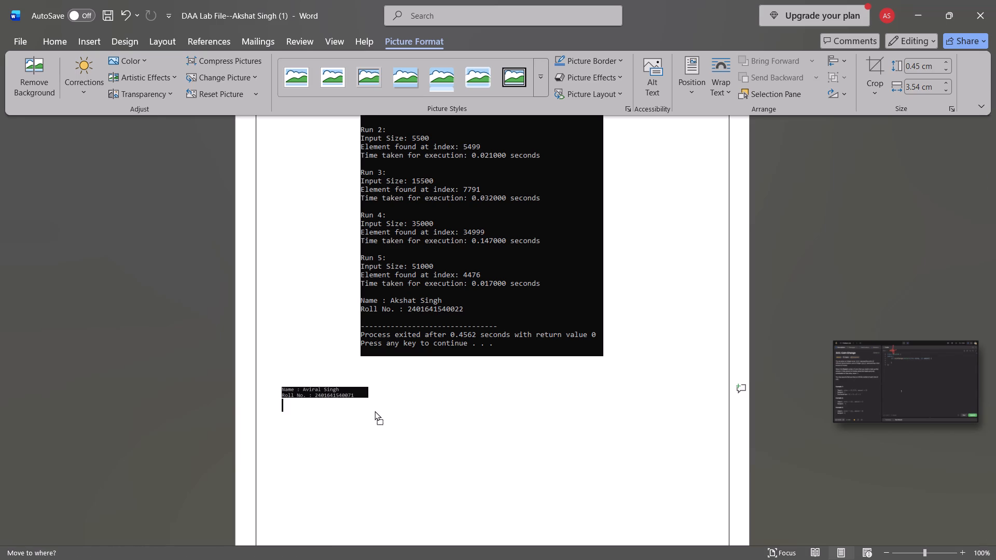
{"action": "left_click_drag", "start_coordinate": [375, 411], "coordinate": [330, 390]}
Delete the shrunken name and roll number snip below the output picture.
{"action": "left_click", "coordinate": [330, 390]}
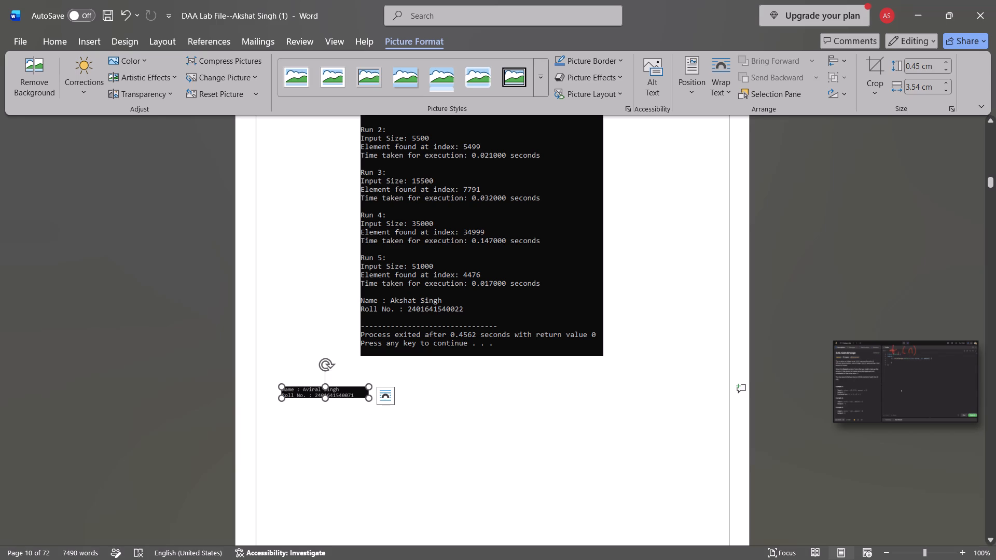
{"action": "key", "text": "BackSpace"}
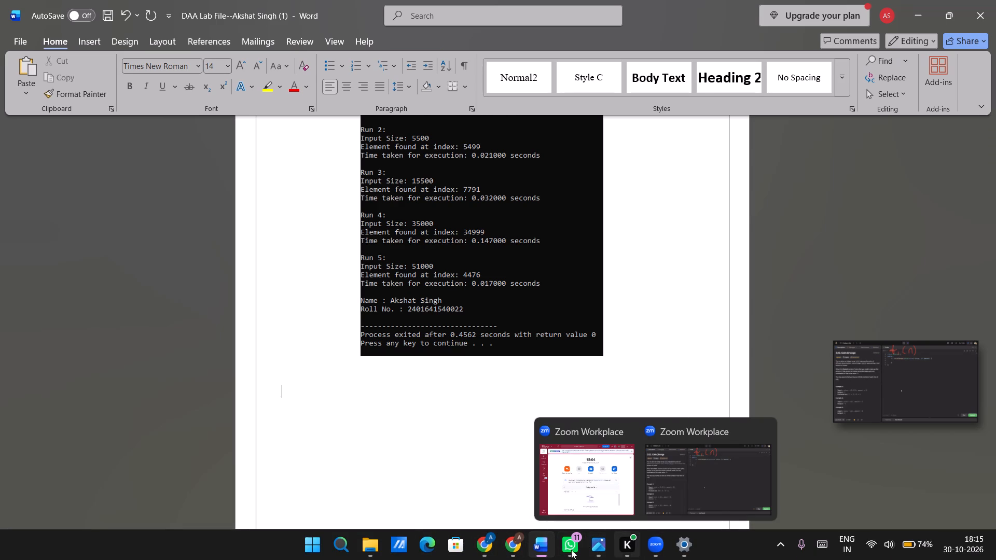
{"action": "left_click", "coordinate": [511, 542]}
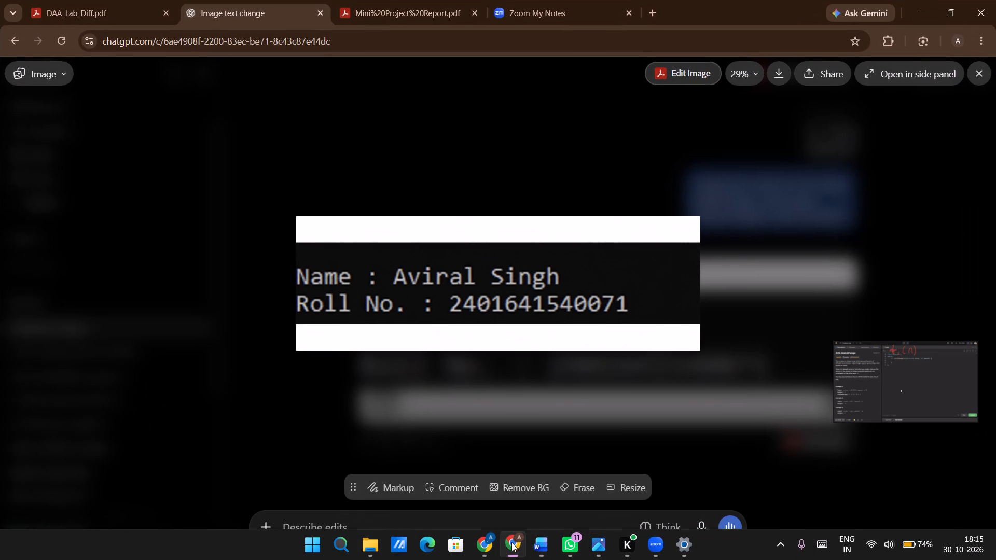
{"action": "left_click", "coordinate": [981, 69]}
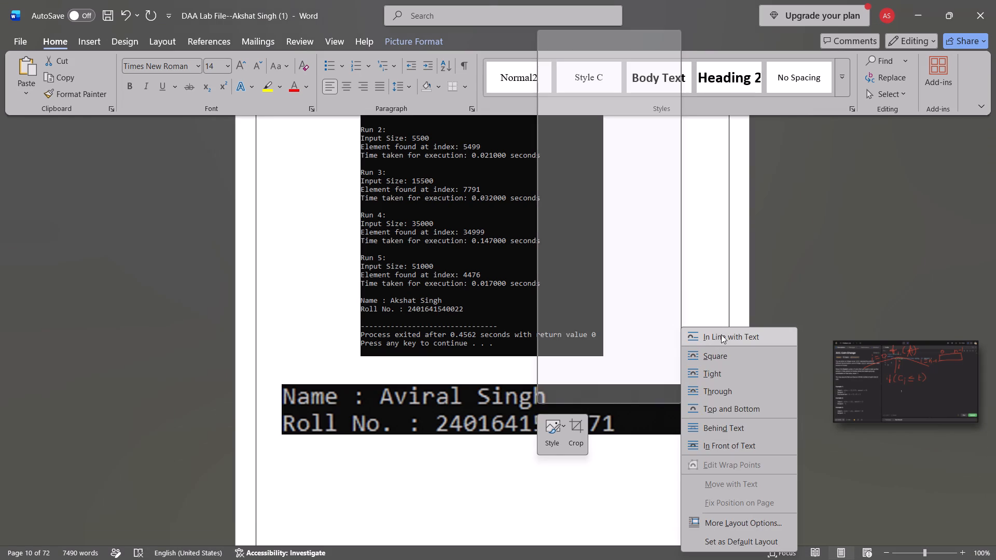
{"action": "left_click", "coordinate": [723, 443]}
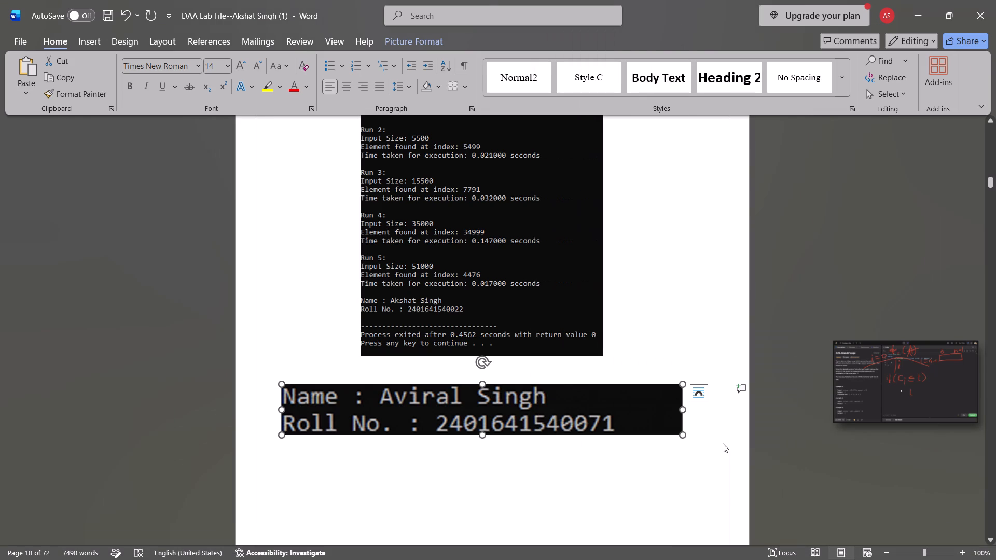
Move the floating snip up onto the output picture and shrink it to roughly the console text size.
{"action": "left_click_drag", "start_coordinate": [572, 393], "coordinate": [617, 308]}
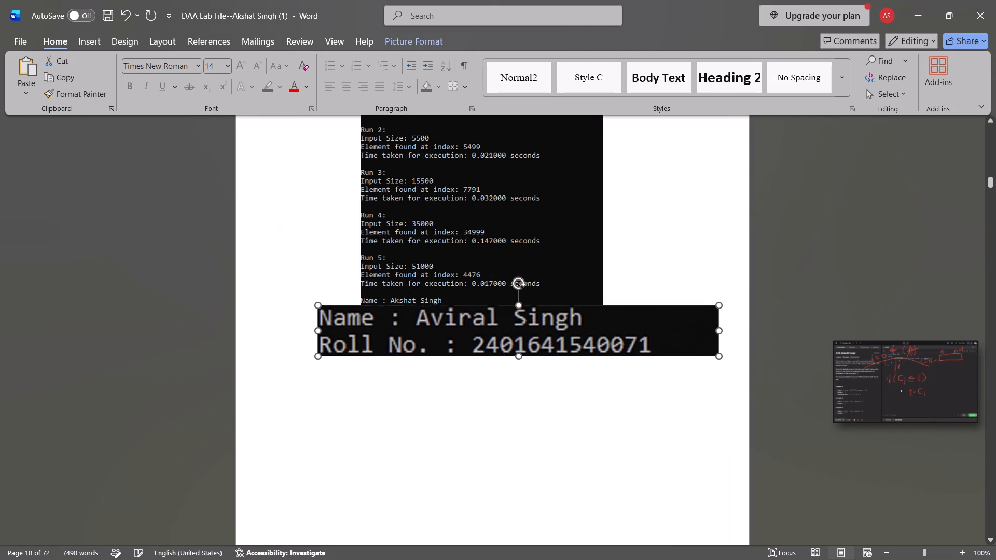
{"action": "left_click_drag", "start_coordinate": [617, 308], "coordinate": [615, 278]}
{"action": "left_click_drag", "start_coordinate": [726, 321], "coordinate": [363, 277]}
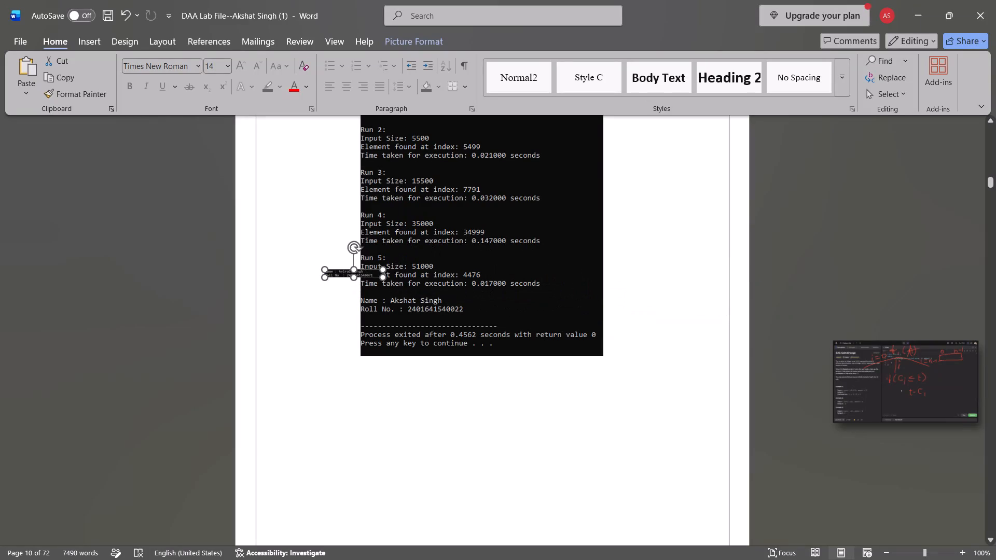
{"action": "left_click_drag", "start_coordinate": [363, 277], "coordinate": [374, 281]}
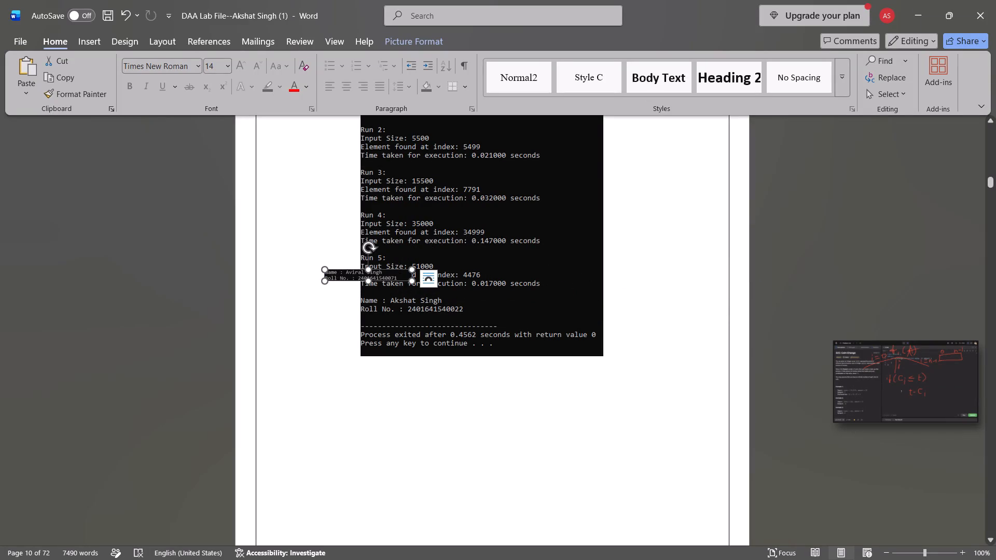
Move the name and roll number snip onto the console's original name lines and enlarge it to match the console text size.
{"action": "left_click_drag", "start_coordinate": [339, 276], "coordinate": [380, 307]}
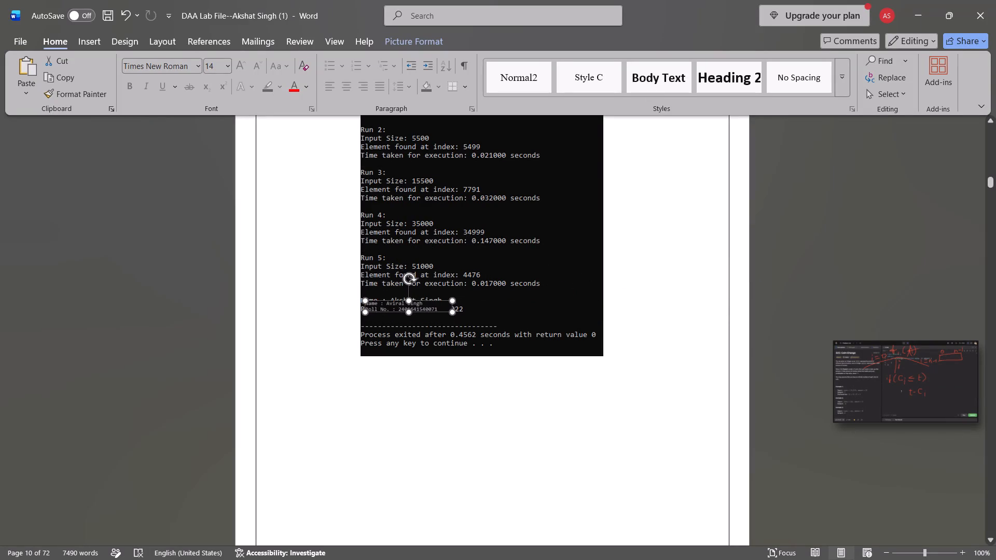
{"action": "left_click_drag", "start_coordinate": [380, 307], "coordinate": [390, 310]}
{"action": "left_click_drag", "start_coordinate": [462, 314], "coordinate": [463, 314]}
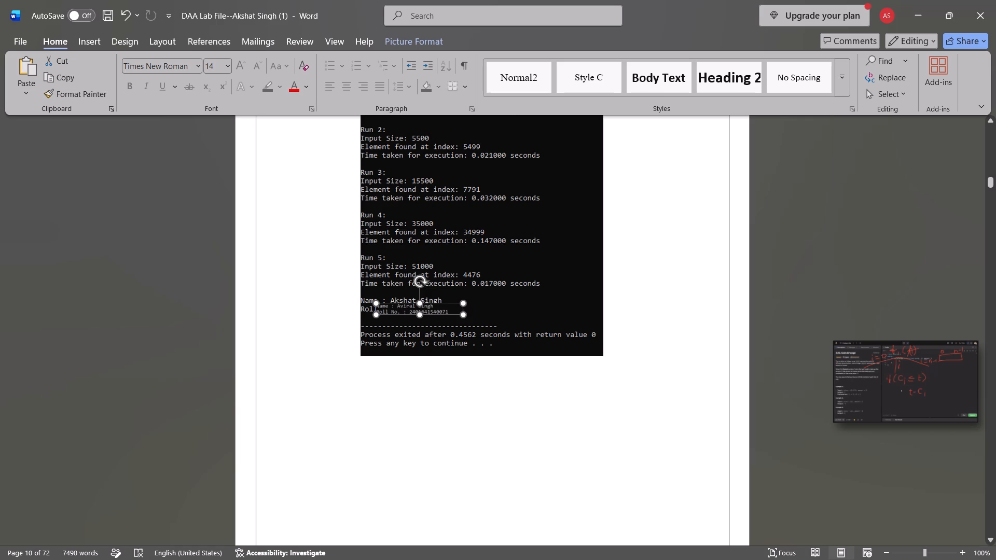
{"action": "left_click_drag", "start_coordinate": [463, 314], "coordinate": [485, 318]}
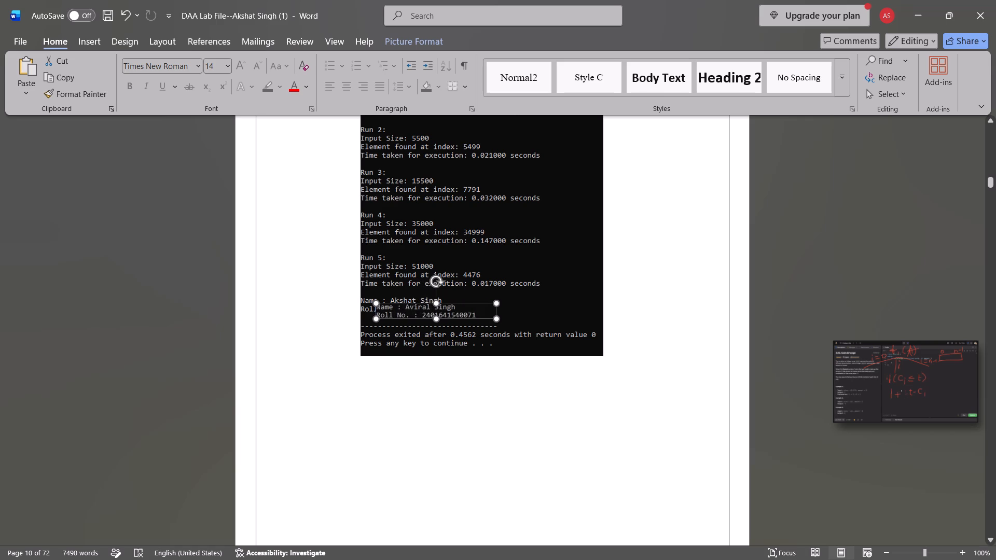
{"action": "left_click_drag", "start_coordinate": [485, 318], "coordinate": [485, 319]}
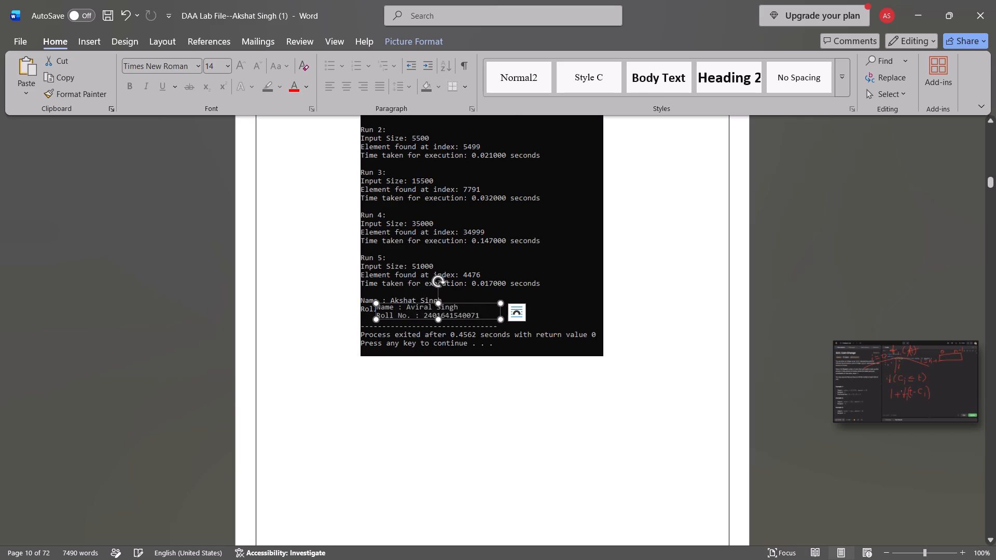
Align the snip's rows alongside the original name and roll number lines and fine-tune its size to match their text.
{"action": "left_click_drag", "start_coordinate": [466, 313], "coordinate": [497, 307]}
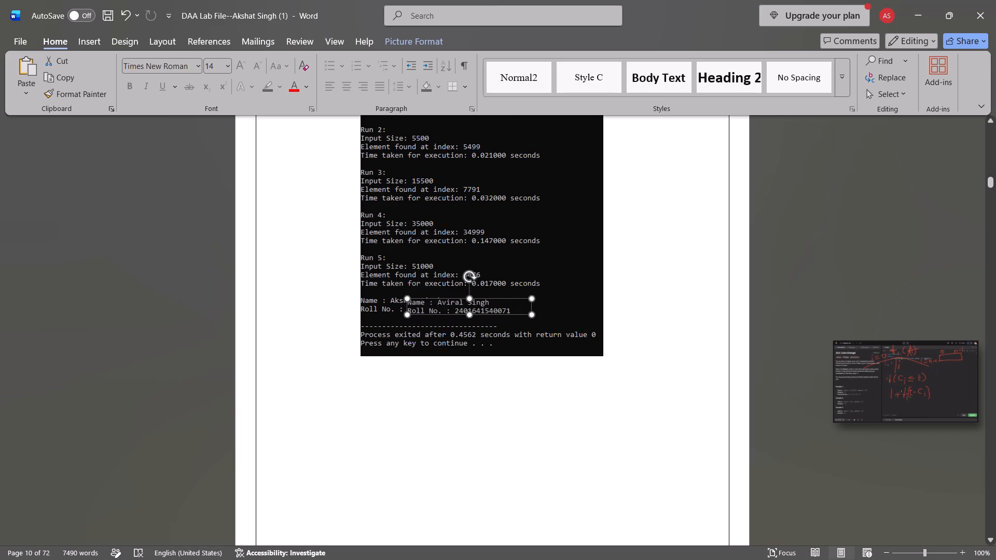
{"action": "left_click_drag", "start_coordinate": [497, 307], "coordinate": [514, 307]}
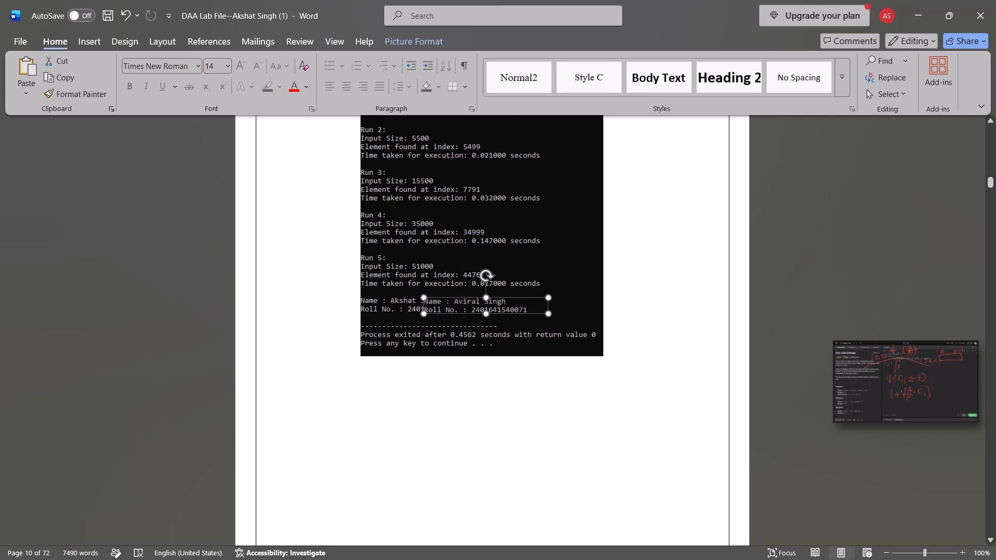
{"action": "left_click_drag", "start_coordinate": [514, 307], "coordinate": [514, 306]}
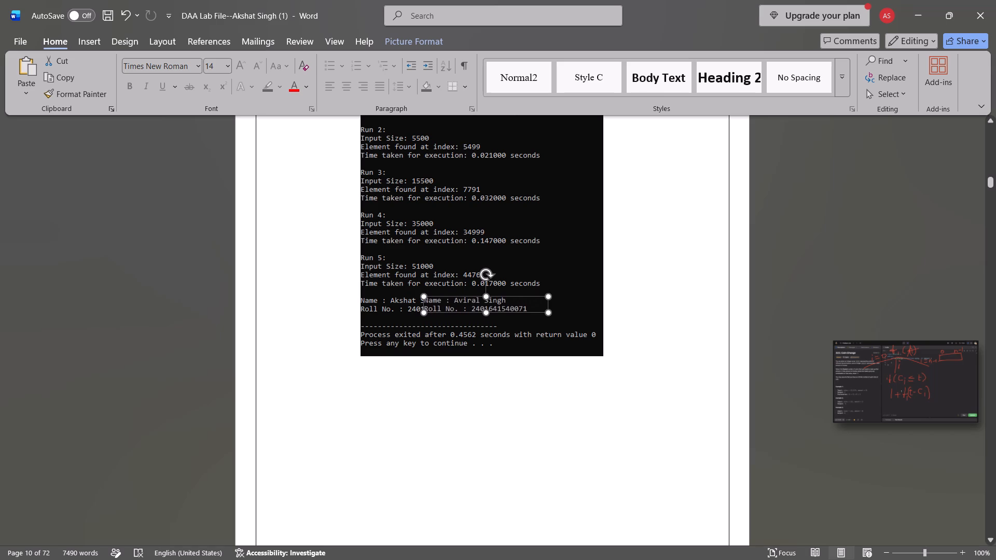
{"action": "left_click_drag", "start_coordinate": [514, 306], "coordinate": [469, 307]}
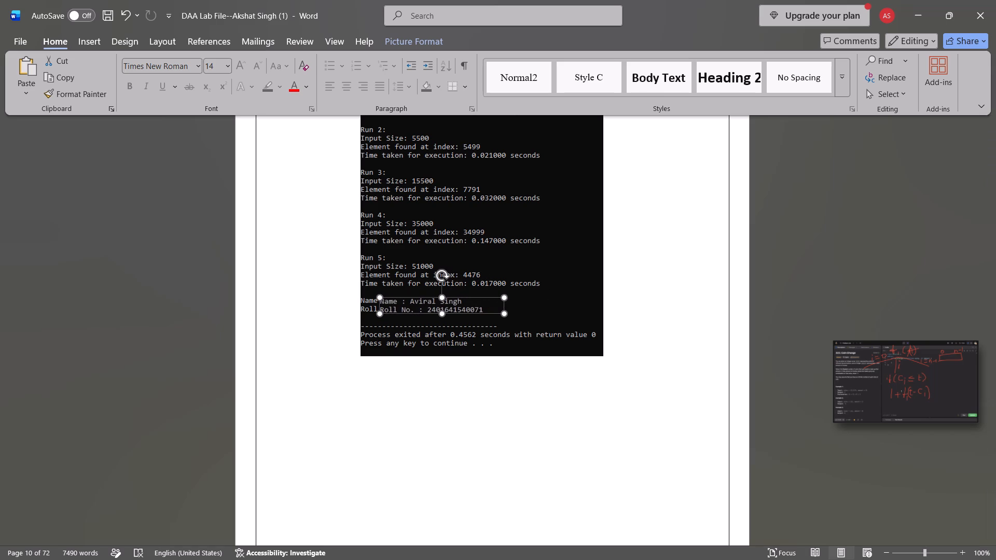
{"action": "left_click_drag", "start_coordinate": [469, 307], "coordinate": [469, 305]}
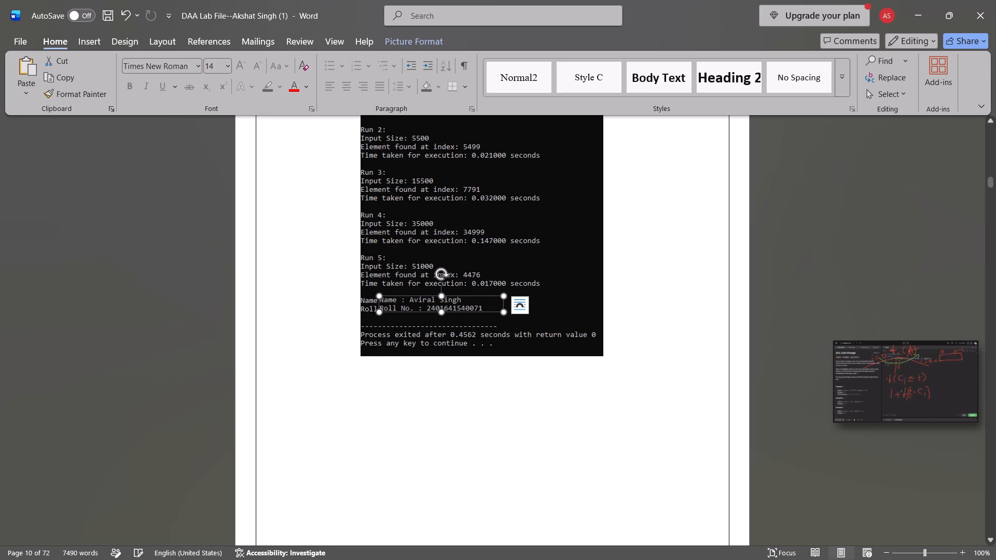
{"action": "left_click", "coordinate": [504, 312]}
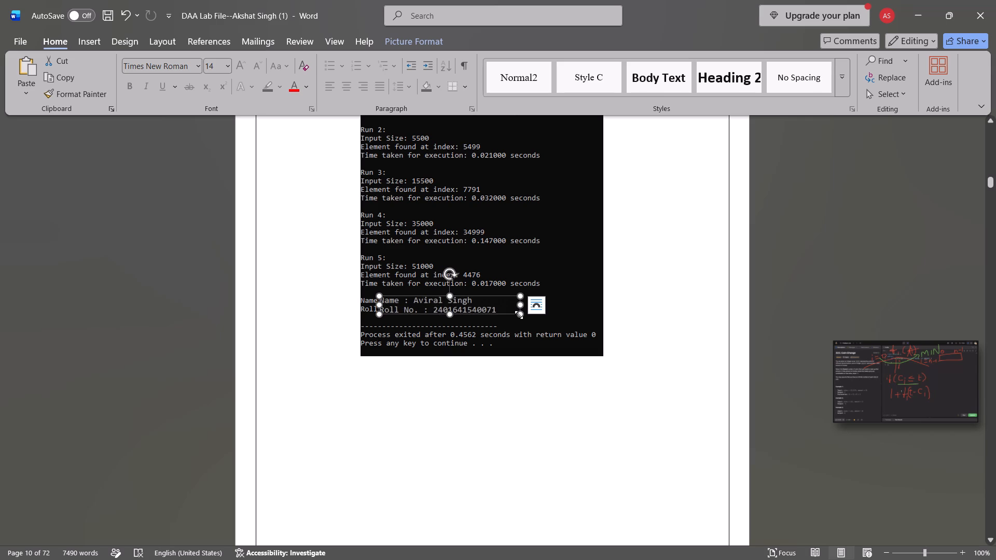
{"action": "left_click_drag", "start_coordinate": [519, 315], "coordinate": [506, 310]}
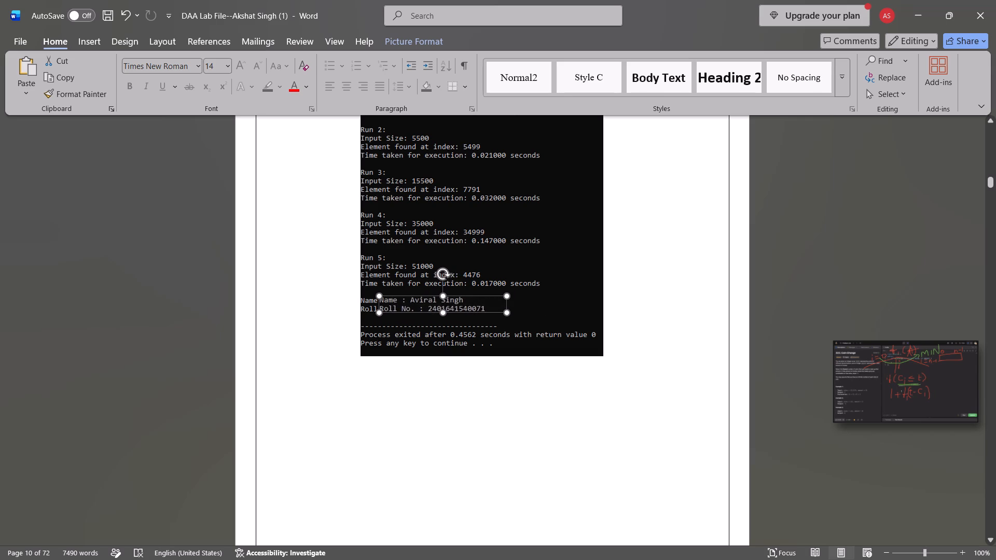
{"action": "left_click_drag", "start_coordinate": [506, 310], "coordinate": [503, 310]}
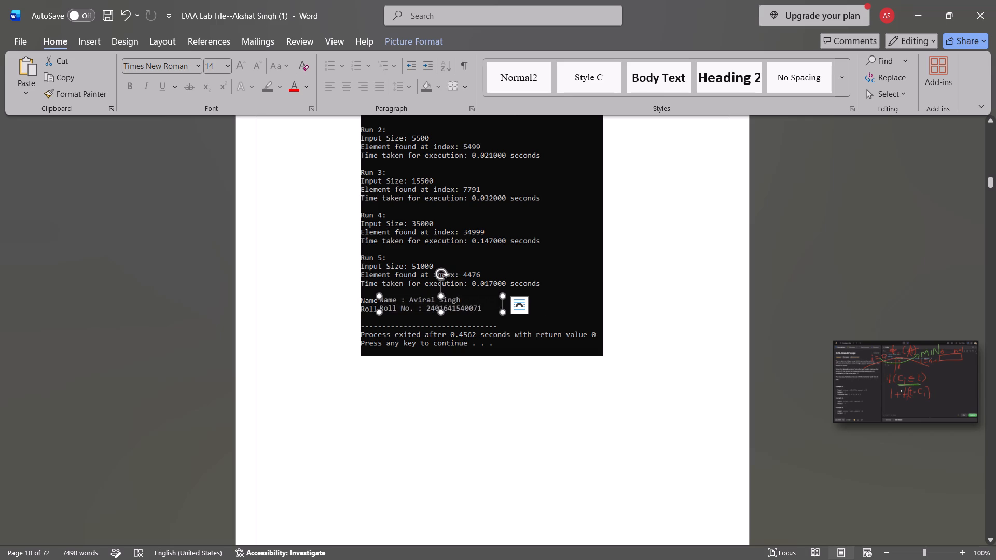
Position the snip exactly over the original name and roll number, nudge it into line, and deselect it.
{"action": "left_click_drag", "start_coordinate": [474, 303], "coordinate": [456, 304]}
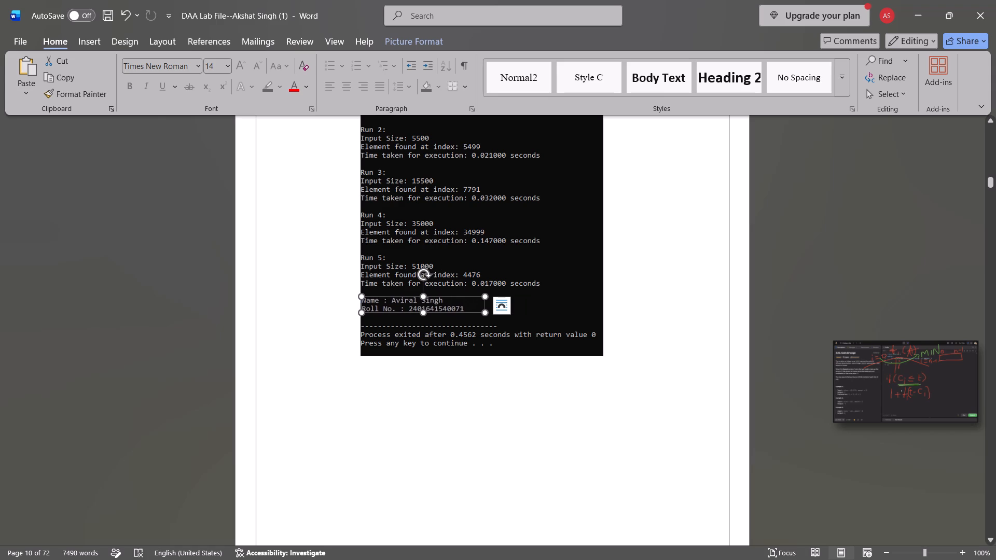
{"action": "left_click", "coordinate": [567, 302]}
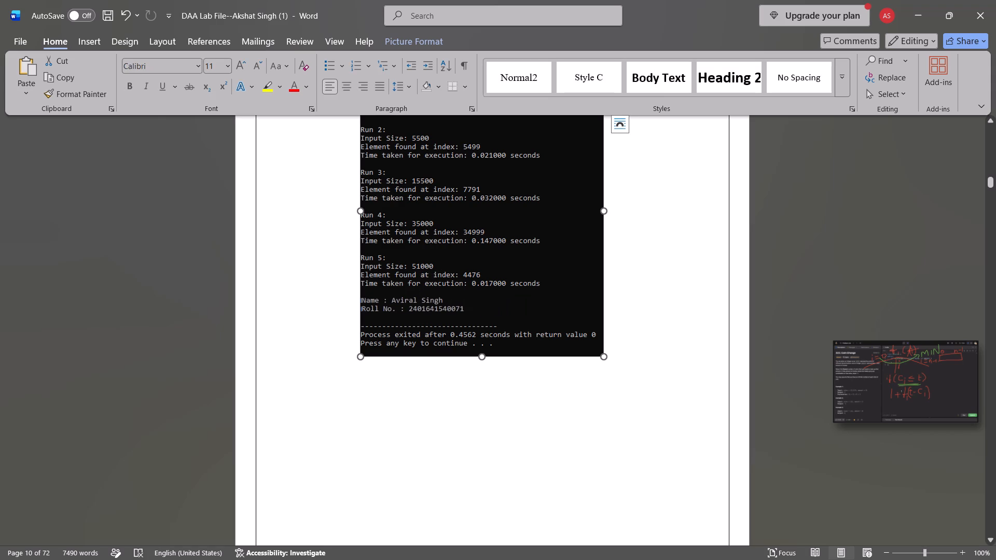
{"action": "left_click", "coordinate": [463, 302]}
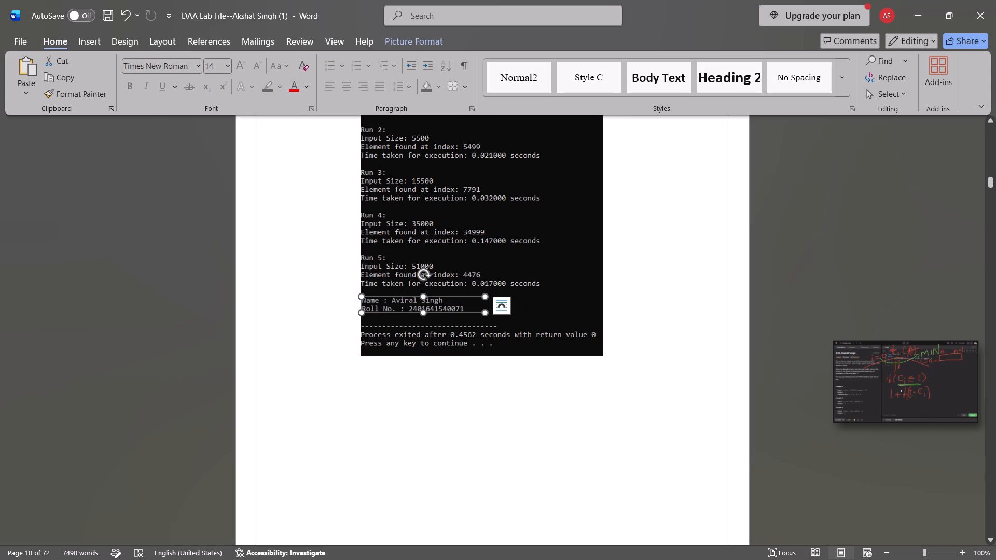
{"action": "left_click", "coordinate": [471, 306]}
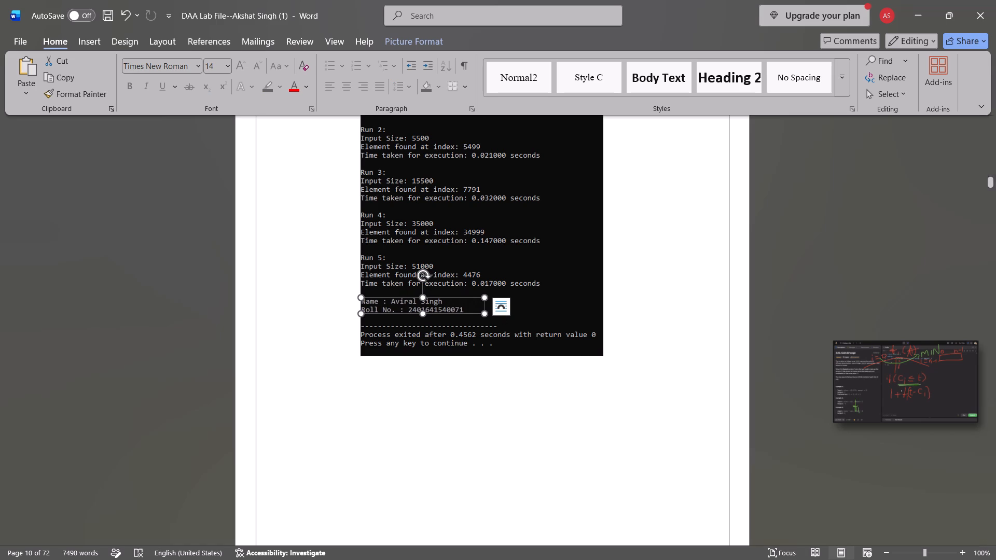
{"action": "left_click", "coordinate": [538, 310]}
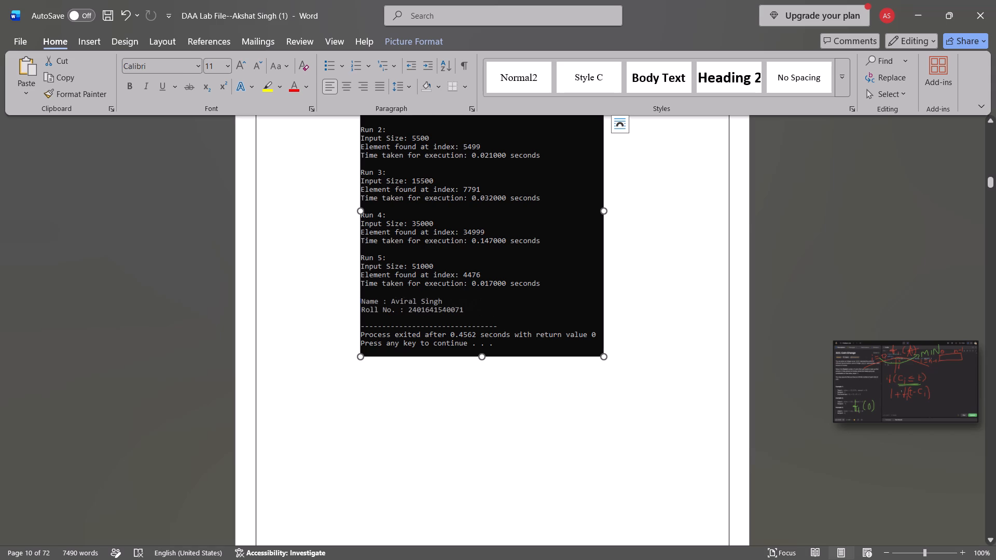
Delete the blank lines above the heading "b) Implementation and Analysis of Binary Search Using recursive function" so it starts its page.
{"action": "scroll", "coordinate": [538, 310], "scroll_direction": "up", "scroll_amount": 1}
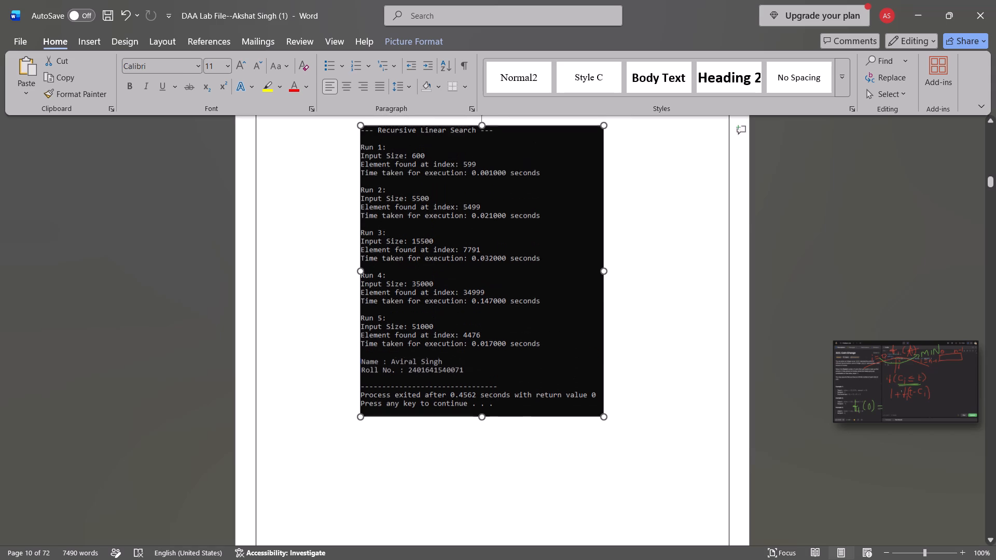
{"action": "scroll", "coordinate": [538, 310], "scroll_direction": "up", "scroll_amount": 1}
{"action": "scroll", "coordinate": [538, 310], "scroll_direction": "down", "scroll_amount": 5}
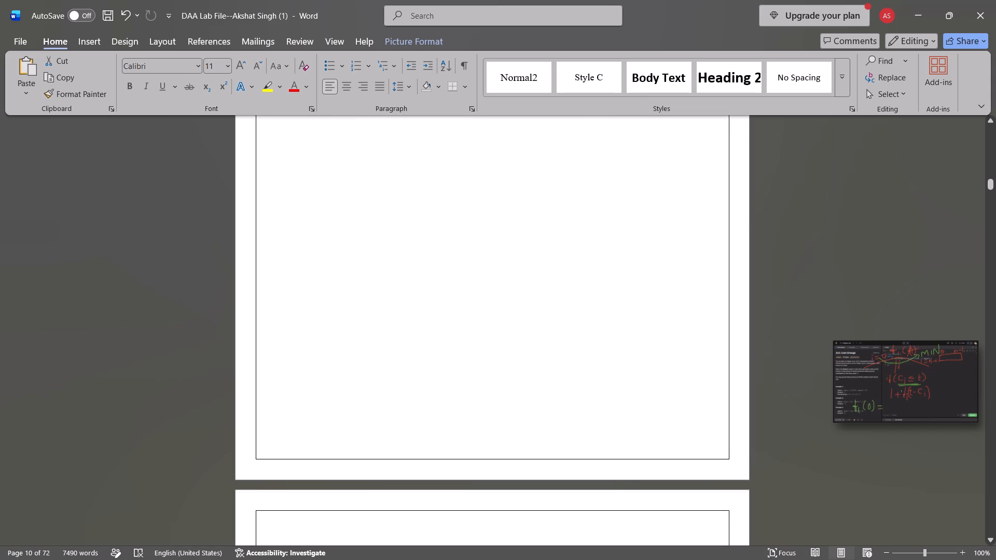
{"action": "scroll", "coordinate": [538, 310], "scroll_direction": "down", "scroll_amount": 3}
{"action": "scroll", "coordinate": [538, 310], "scroll_direction": "left", "scroll_amount": 1}
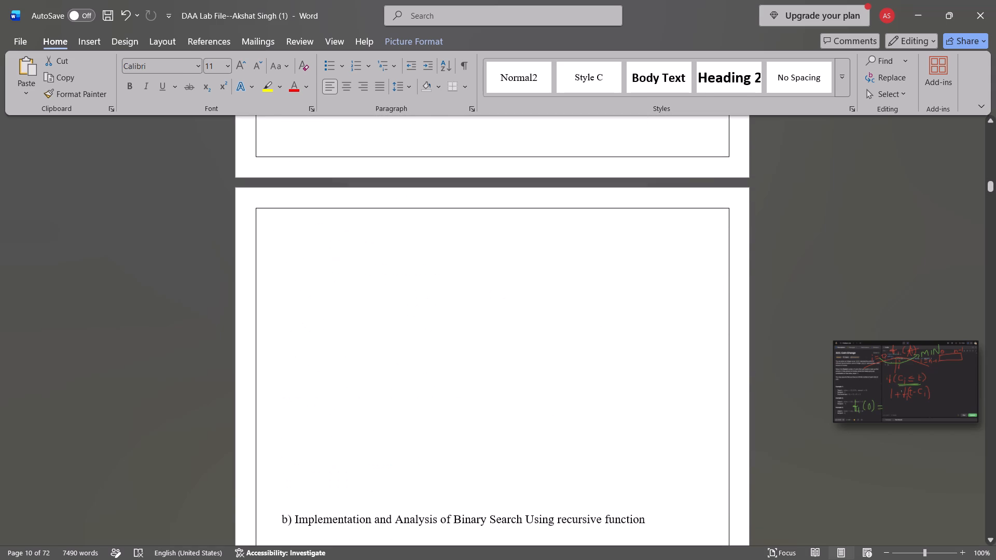
{"action": "left_click", "coordinate": [380, 441]}
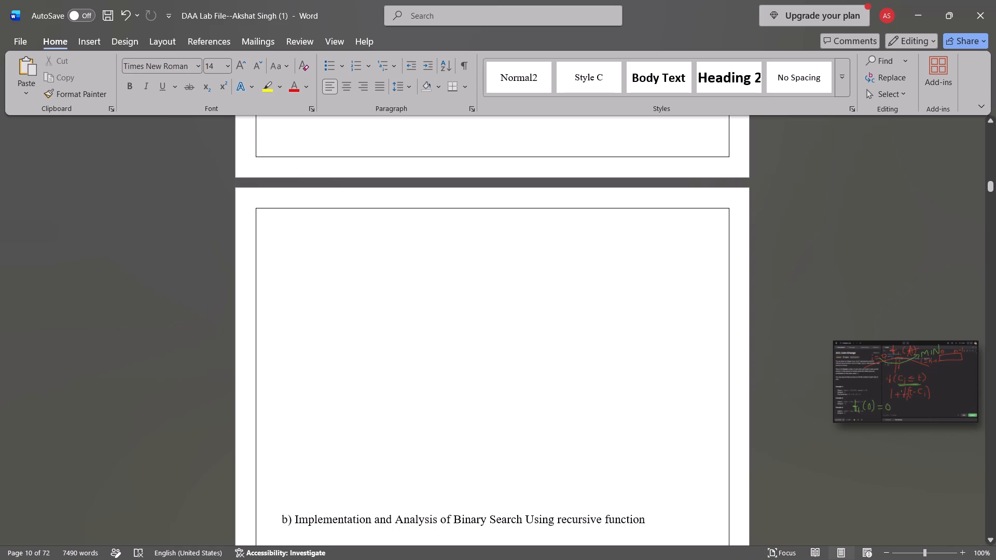
{"action": "key", "text": "BackSpace"}
{"action": "key", "text": "BackSpace"}
{"action": "key", "text": "BackSpace"}
{"action": "key", "text": "BackSpace"}
{"action": "key", "text": "BackSpace"}
{"action": "key", "text": "BackSpace"}
{"action": "key", "text": "BackSpace"}
{"action": "key", "text": "BackSpace"}
{"action": "key", "text": "BackSpace"}
{"action": "key", "text": "BackSpace"}
{"action": "key", "text": "BackSpace"}
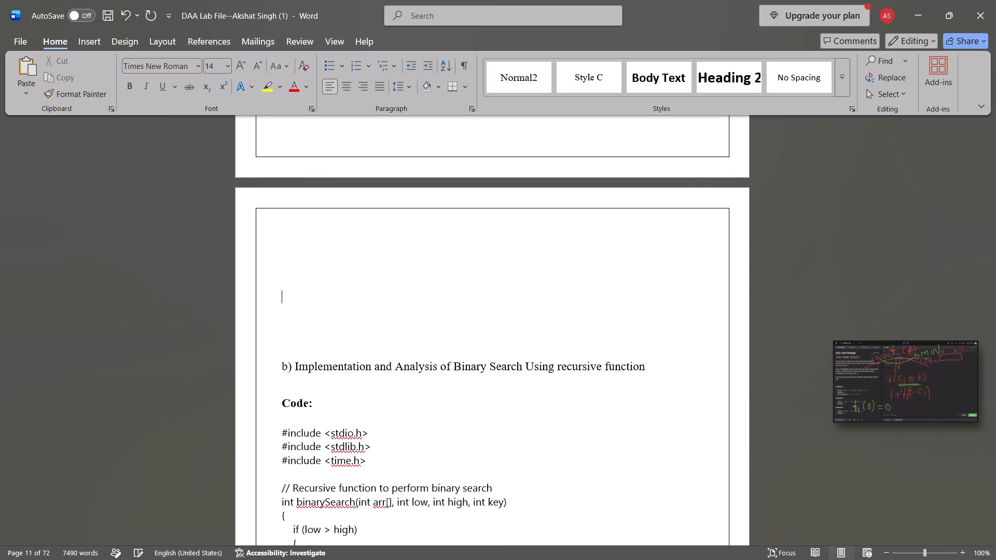
{"action": "key", "text": "BackSpace"}
{"action": "key", "text": "BackSpace"}
{"action": "key", "text": "BackSpace"}
{"action": "key", "text": "BackSpace"}
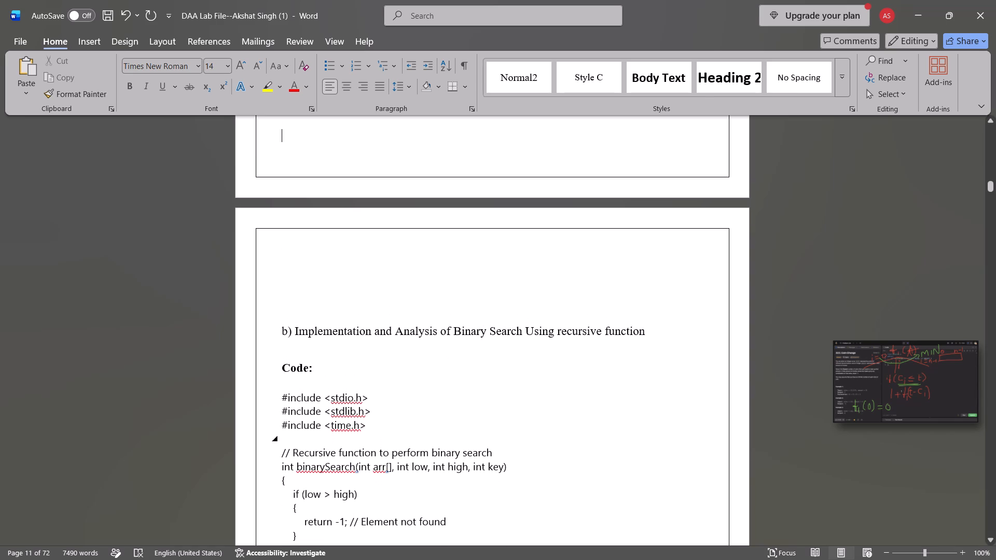
{"action": "left_click", "coordinate": [289, 308]}
{"action": "key", "text": "BackSpace"}
{"action": "key", "text": "BackSpace"}
{"action": "key", "text": "BackSpace"}
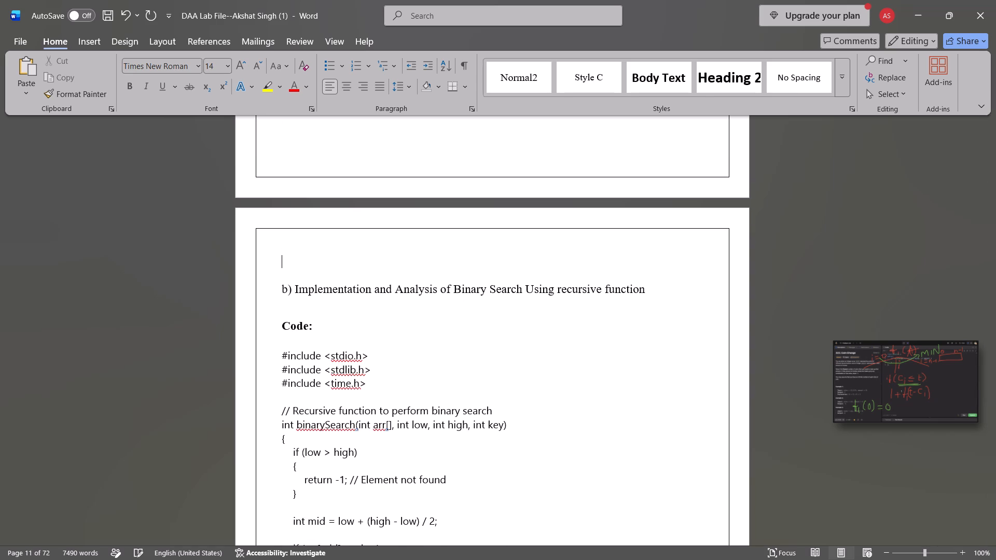
{"action": "key", "text": "BackSpace"}
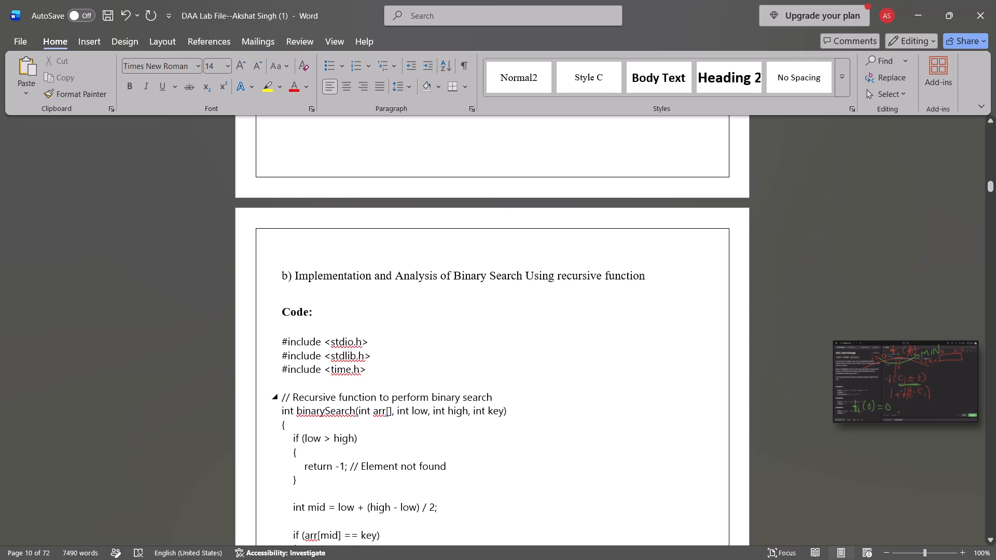
Insert a run of blank lines between the end of the binary search code and the EXPERIMENT 2 heading.
{"action": "scroll", "coordinate": [536, 390], "scroll_direction": "down", "scroll_amount": 9}
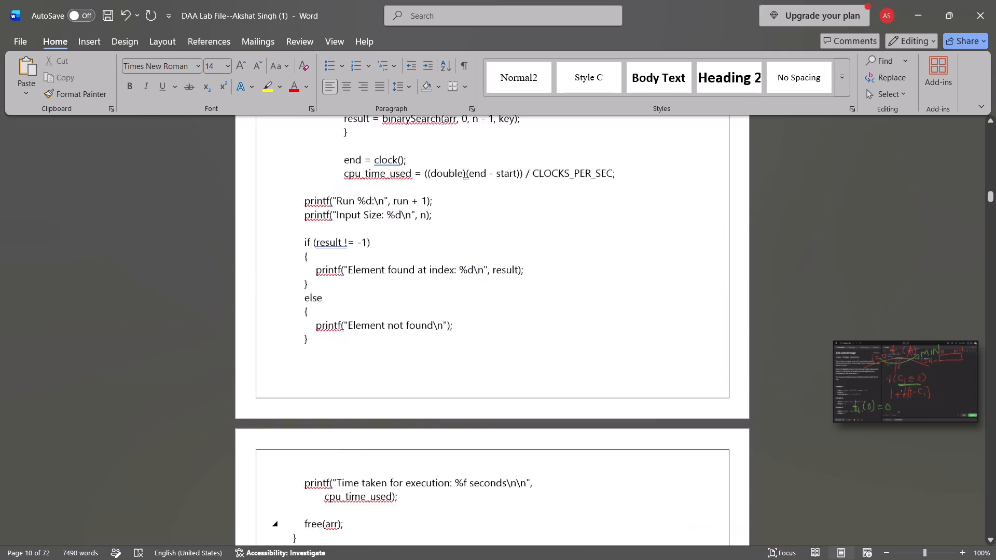
{"action": "scroll", "coordinate": [536, 390], "scroll_direction": "down", "scroll_amount": 4}
{"action": "scroll", "coordinate": [505, 301], "scroll_direction": "up", "scroll_amount": 2}
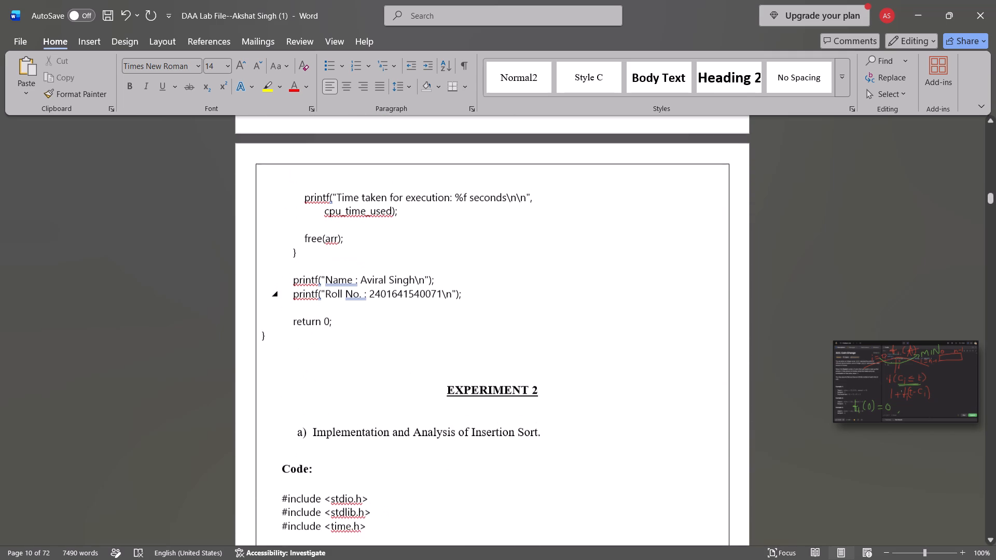
{"action": "left_click", "coordinate": [437, 387]}
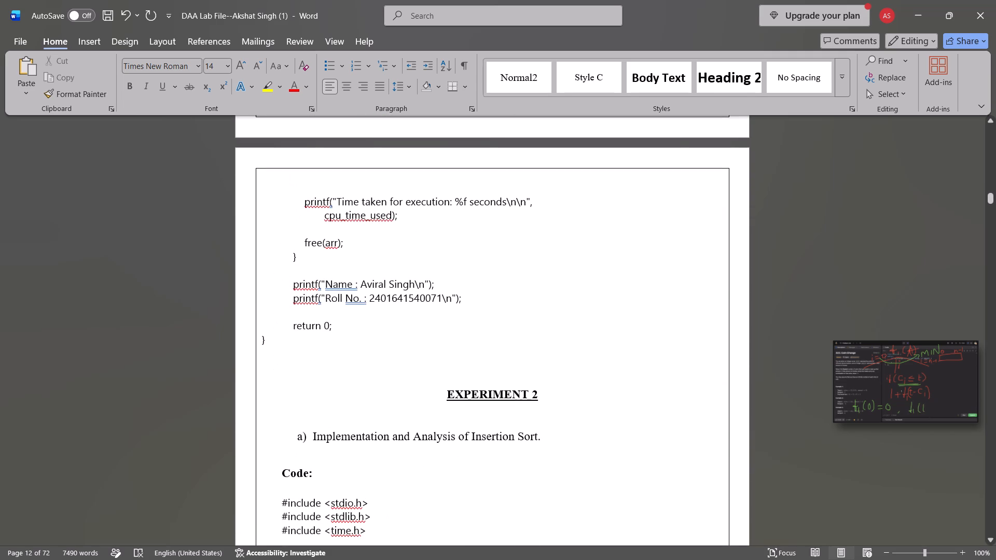
{"action": "key", "text": "Return"}
{"action": "key", "text": "Return"}
{"action": "key", "text": "Return"}
{"action": "key", "text": "Return"}
{"action": "key", "text": "Return"}
{"action": "key", "text": "Return"}
{"action": "key", "text": "Return"}
{"action": "key", "text": "Return"}
{"action": "key", "text": "Return"}
{"action": "key", "text": "Return"}
{"action": "key", "text": "Return"}
{"action": "key", "text": "Return"}
{"action": "key", "text": "Return"}
{"action": "key", "text": "Return"}
{"action": "key", "text": "Return"}
{"action": "key", "text": "Return"}
{"action": "key", "text": "Return"}
{"action": "key", "text": "Return"}
{"action": "key", "text": "Return"}
{"action": "key", "text": "Return"}
{"action": "key", "text": "Return"}
{"action": "key", "text": "Return"}
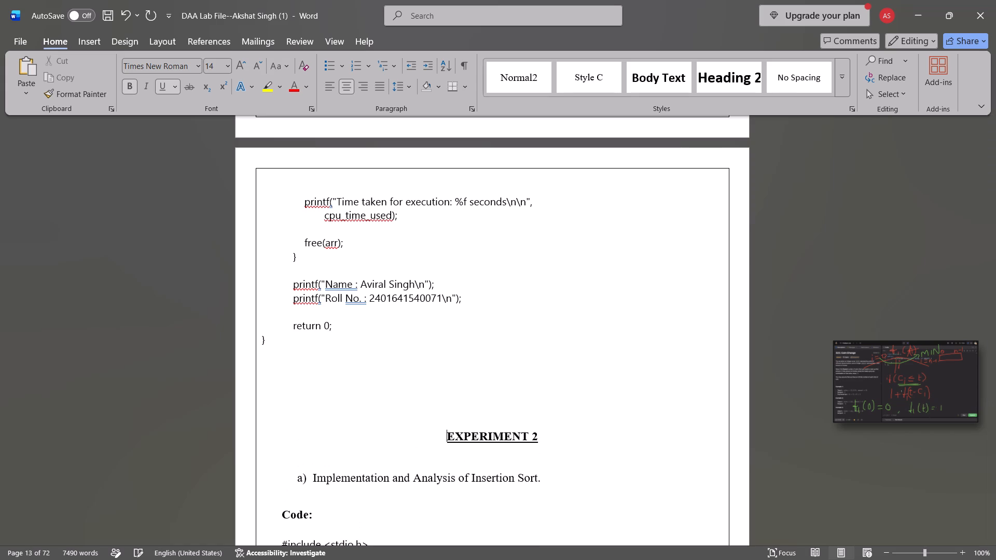
{"action": "scroll", "coordinate": [437, 387], "scroll_direction": "down", "scroll_amount": 20}
{"action": "scroll", "coordinate": [437, 387], "scroll_direction": "down", "scroll_amount": 1}
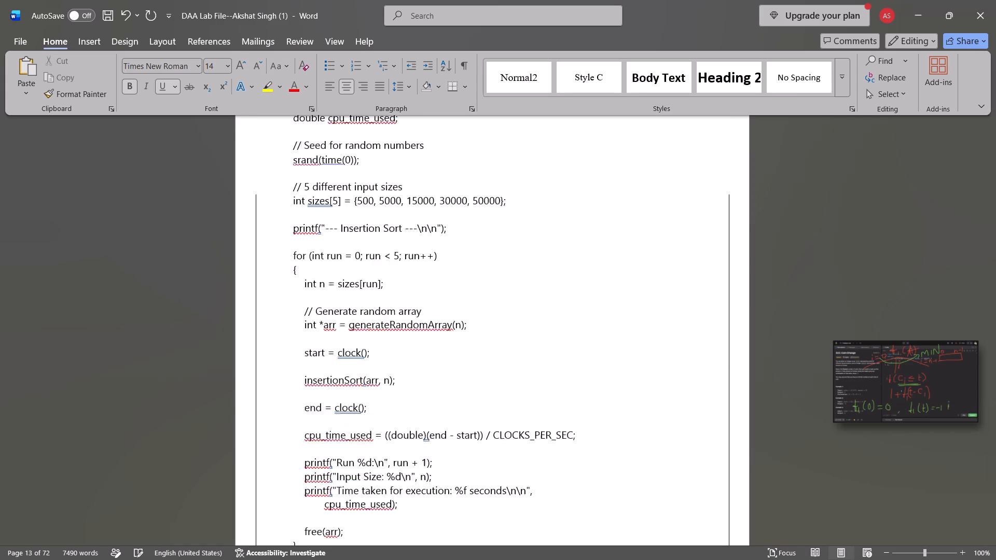
Check the page layout from the linear search output and recursive binary search code through to the EXPERIMENT 2 heading.
{"action": "scroll", "coordinate": [437, 387], "scroll_direction": "down", "scroll_amount": 3}
{"action": "scroll", "coordinate": [437, 387], "scroll_direction": "up", "scroll_amount": 3}
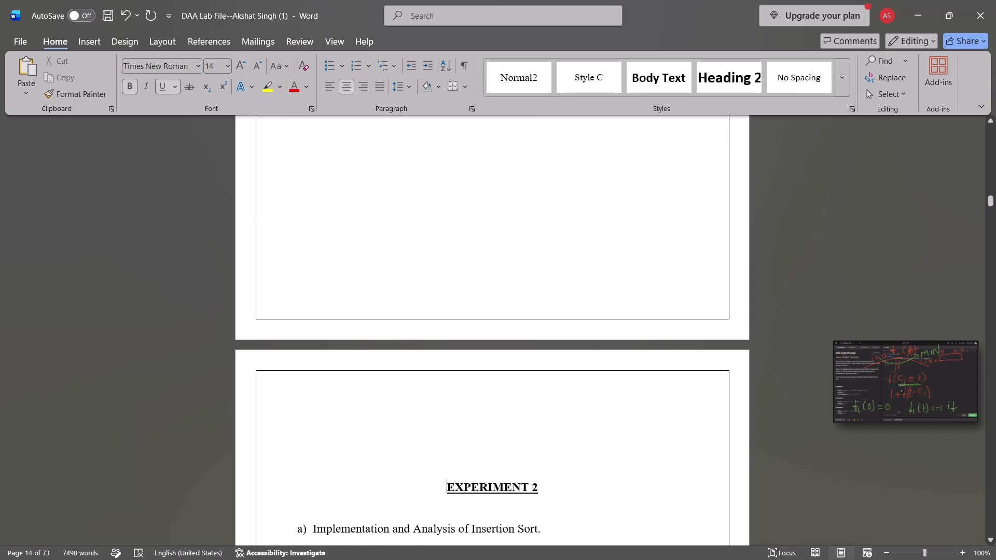
{"action": "scroll", "coordinate": [437, 387], "scroll_direction": "up", "scroll_amount": 5}
{"action": "scroll", "coordinate": [437, 387], "scroll_direction": "down", "scroll_amount": 1}
{"action": "scroll", "coordinate": [437, 387], "scroll_direction": "up", "scroll_amount": 1}
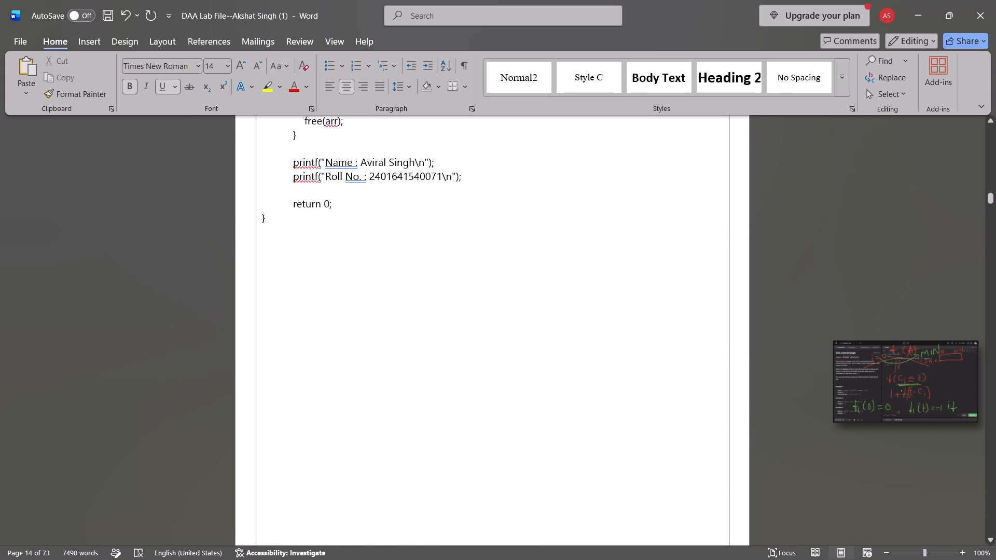
{"action": "scroll", "coordinate": [437, 387], "scroll_direction": "up", "scroll_amount": 4}
{"action": "scroll", "coordinate": [437, 387], "scroll_direction": "down", "scroll_amount": 1}
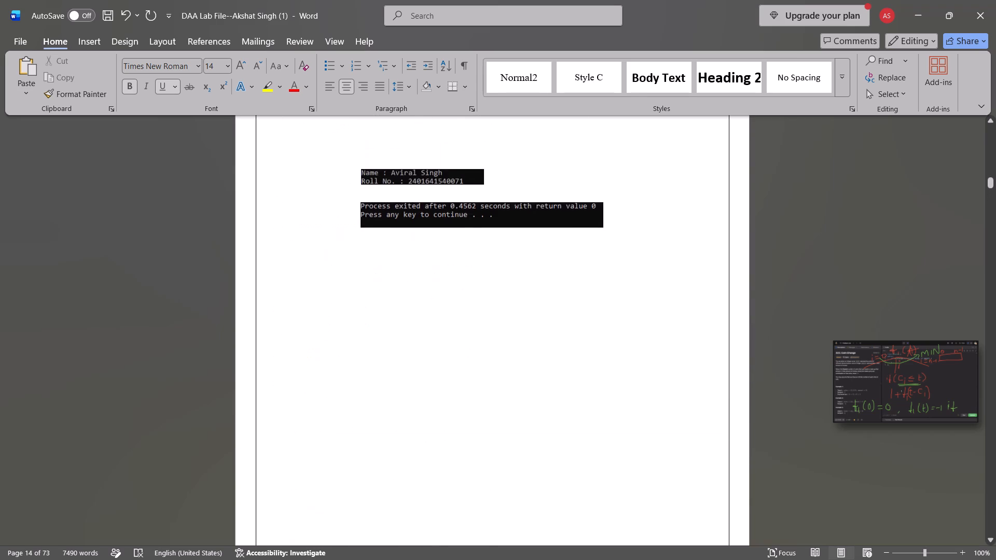
{"action": "scroll", "coordinate": [437, 387], "scroll_direction": "down", "scroll_amount": 2}
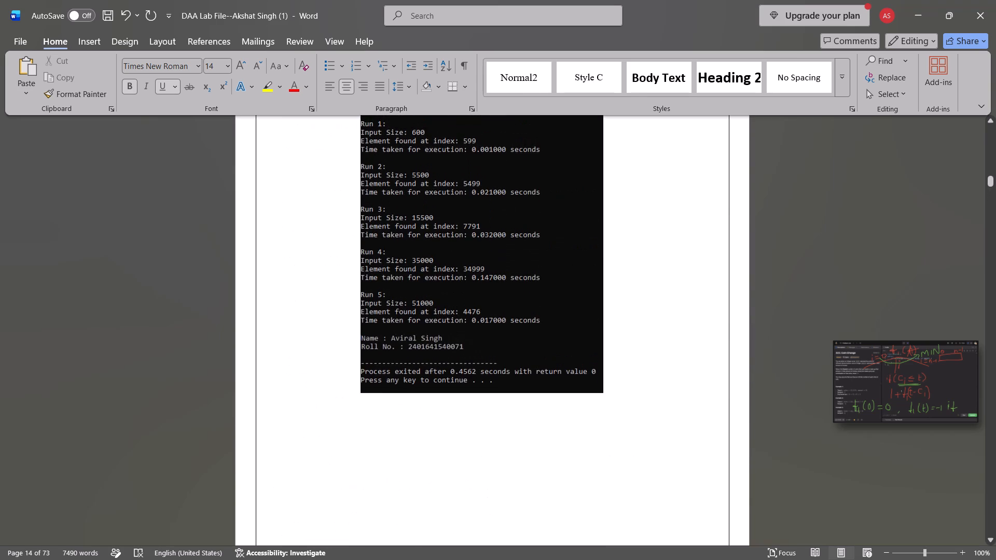
{"action": "scroll", "coordinate": [437, 387], "scroll_direction": "down", "scroll_amount": 2}
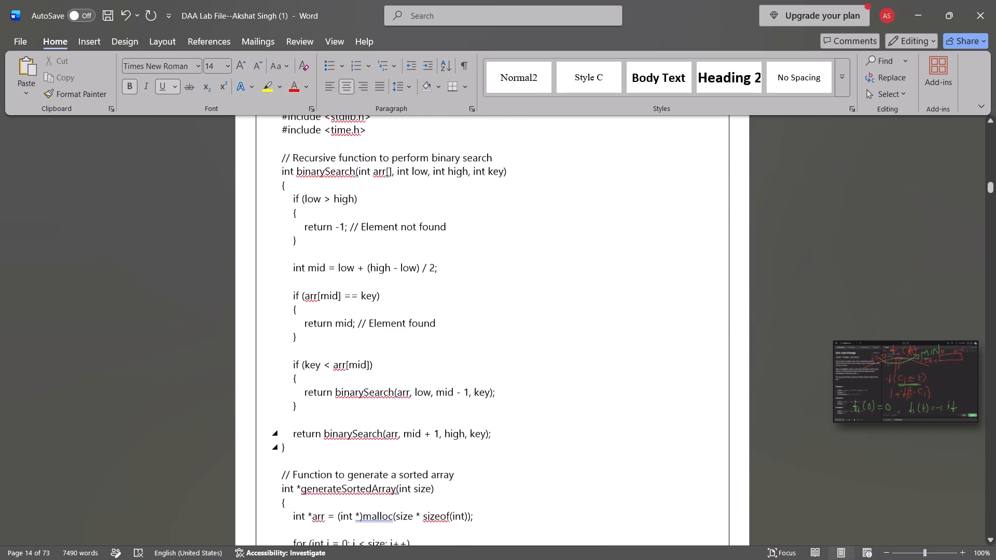
{"action": "scroll", "coordinate": [437, 387], "scroll_direction": "down", "scroll_amount": 1}
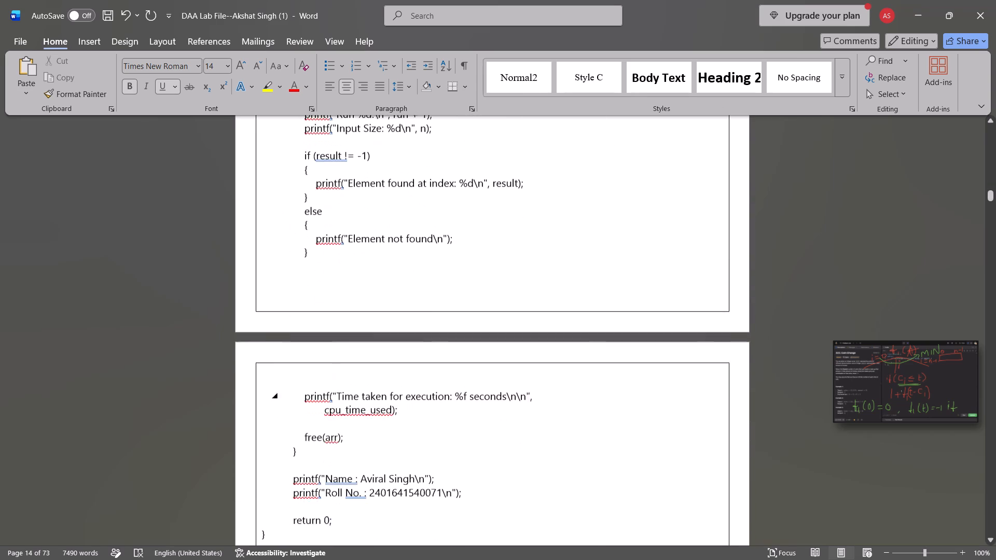
{"action": "scroll", "coordinate": [437, 387], "scroll_direction": "down", "scroll_amount": 1}
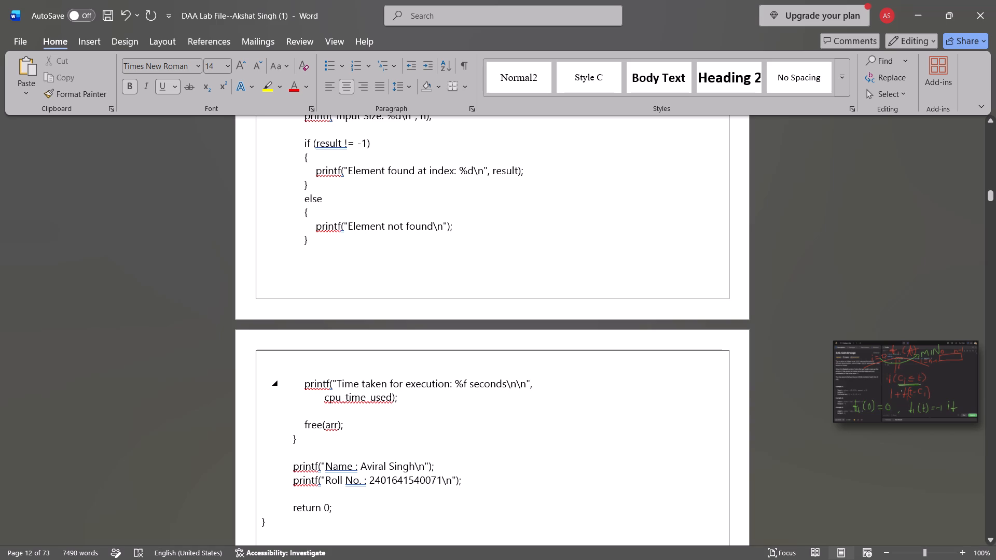
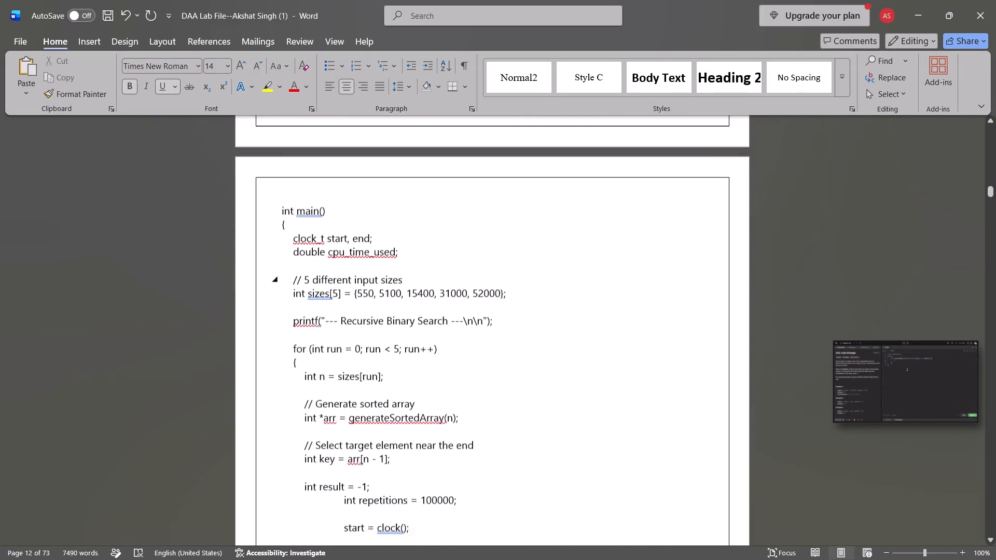
Place the text cursor in the blank lines between the end of the recursive binary search code and the EXPERIMENT 2 heading.
{"action": "scroll", "coordinate": [621, 255], "scroll_direction": "down", "scroll_amount": 1}
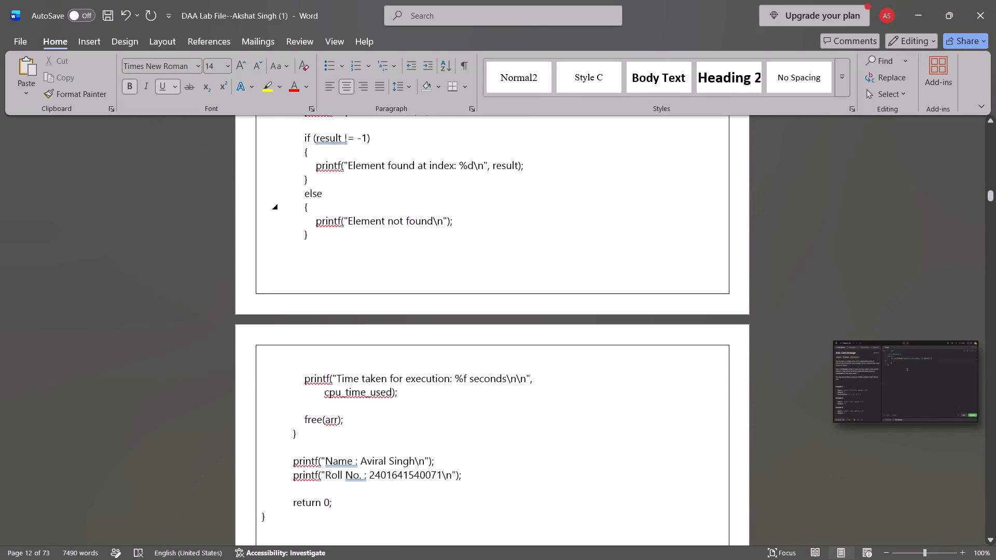
{"action": "scroll", "coordinate": [621, 255], "scroll_direction": "down", "scroll_amount": 1}
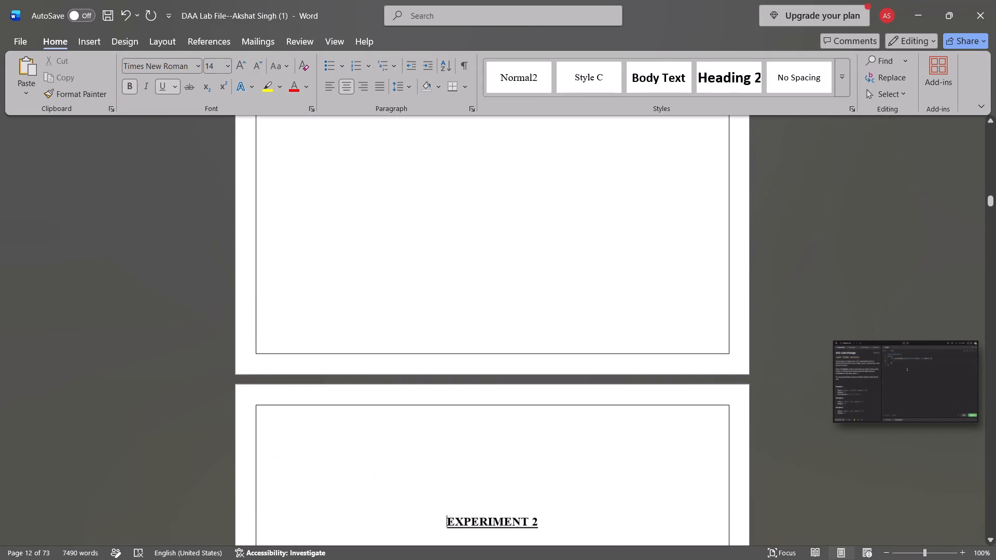
{"action": "left_click", "coordinate": [549, 210]}
{"action": "scroll", "coordinate": [549, 210], "scroll_direction": "up", "scroll_amount": 3}
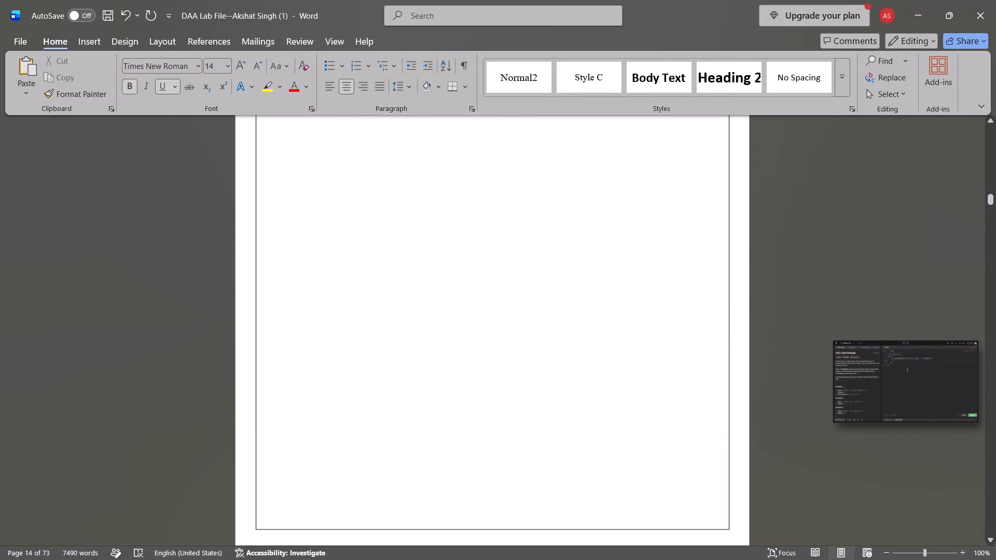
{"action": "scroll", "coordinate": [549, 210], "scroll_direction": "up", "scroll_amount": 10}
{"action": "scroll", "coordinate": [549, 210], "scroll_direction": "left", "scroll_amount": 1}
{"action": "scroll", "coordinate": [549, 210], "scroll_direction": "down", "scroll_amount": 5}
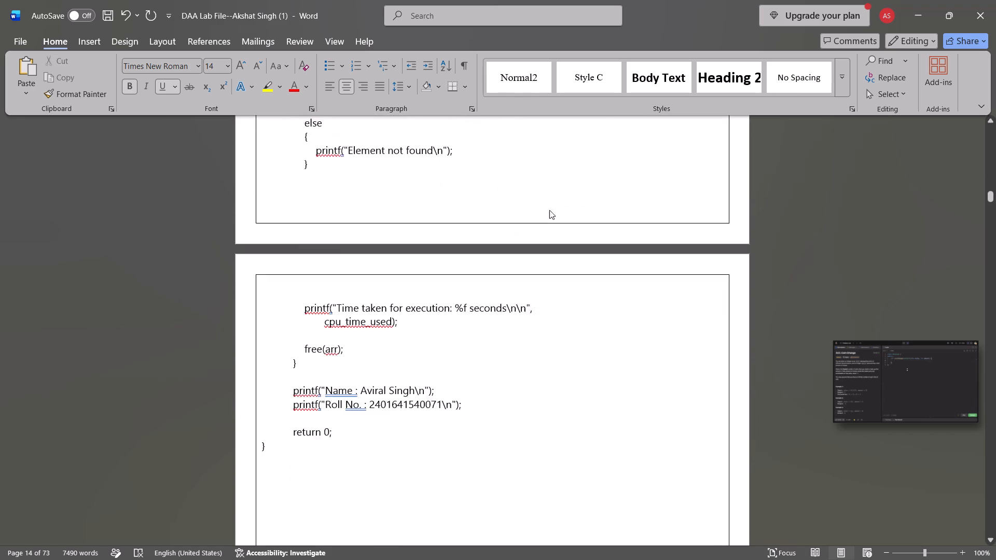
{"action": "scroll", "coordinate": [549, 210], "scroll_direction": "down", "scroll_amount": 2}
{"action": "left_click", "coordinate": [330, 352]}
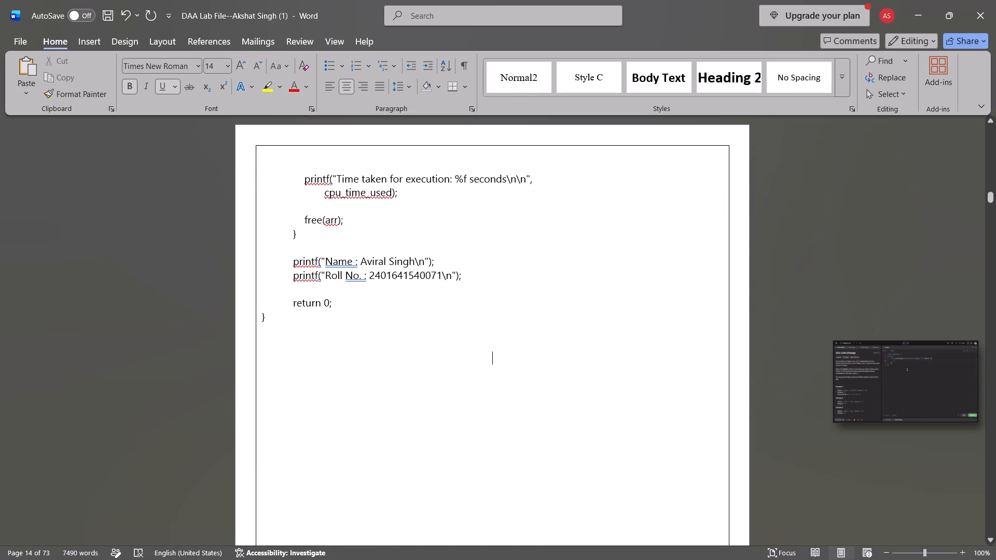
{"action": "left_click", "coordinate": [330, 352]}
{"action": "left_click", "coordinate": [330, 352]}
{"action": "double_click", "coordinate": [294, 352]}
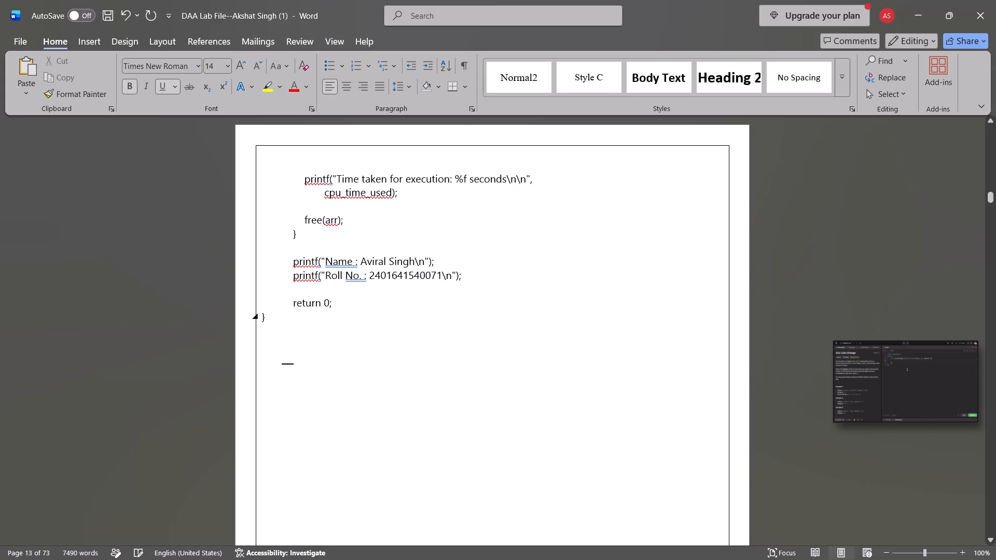
Indent the final closing brace of the recursive binary search code to line up with main's opening brace.
{"action": "left_click", "coordinate": [285, 318]}
{"action": "scroll", "coordinate": [388, 316], "scroll_direction": "up", "scroll_amount": 1}
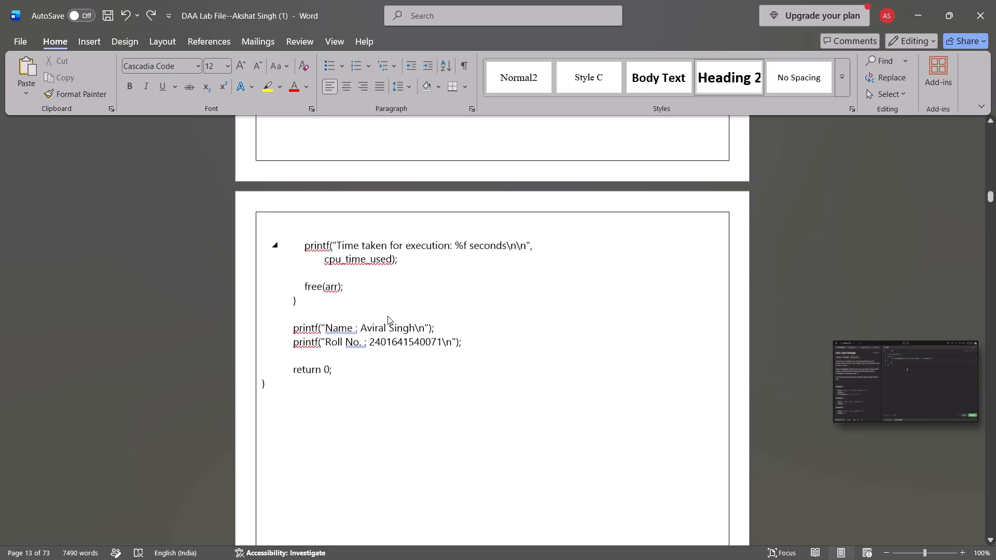
{"action": "scroll", "coordinate": [388, 316], "scroll_direction": "up", "scroll_amount": 6}
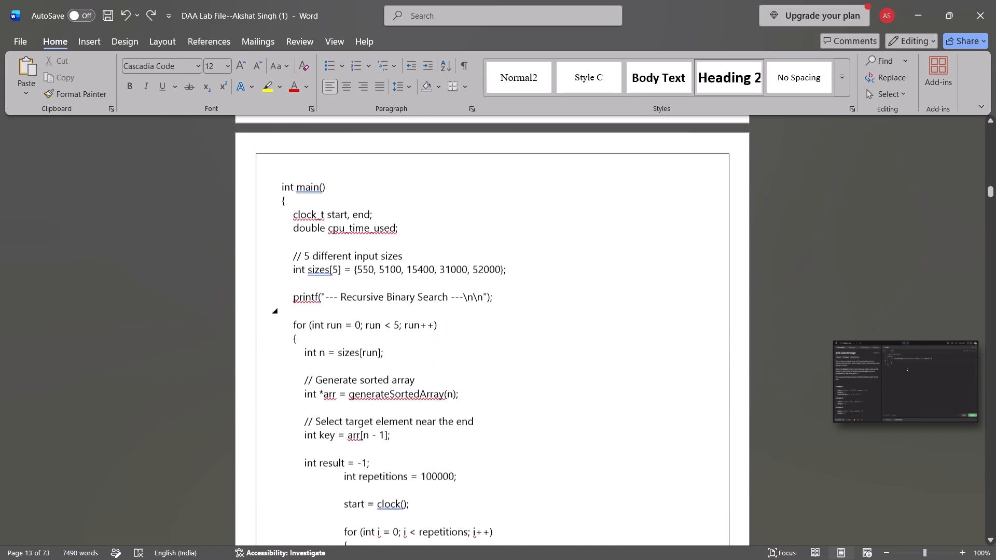
{"action": "scroll", "coordinate": [388, 316], "scroll_direction": "up", "scroll_amount": 4}
{"action": "scroll", "coordinate": [388, 316], "scroll_direction": "down", "scroll_amount": 1}
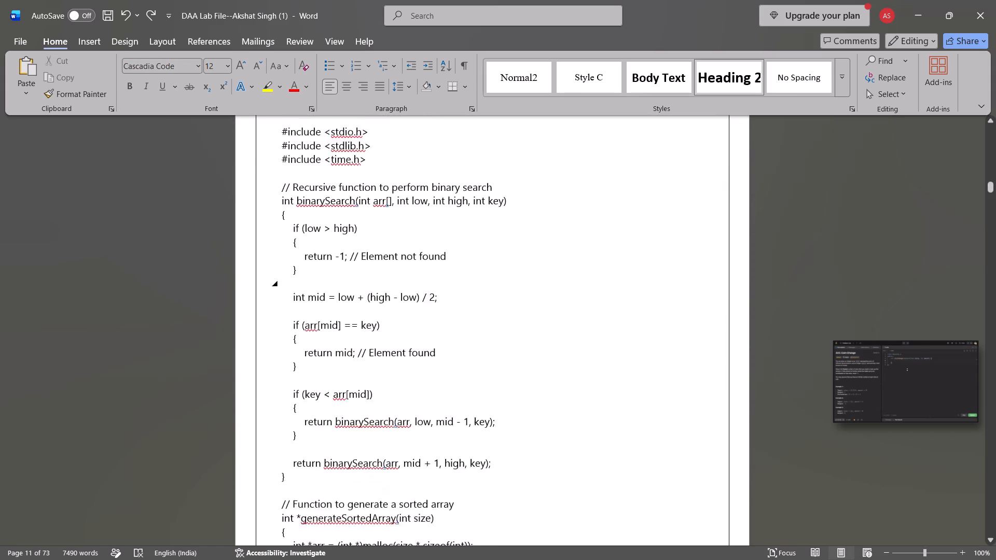
{"action": "scroll", "coordinate": [388, 316], "scroll_direction": "down", "scroll_amount": 5}
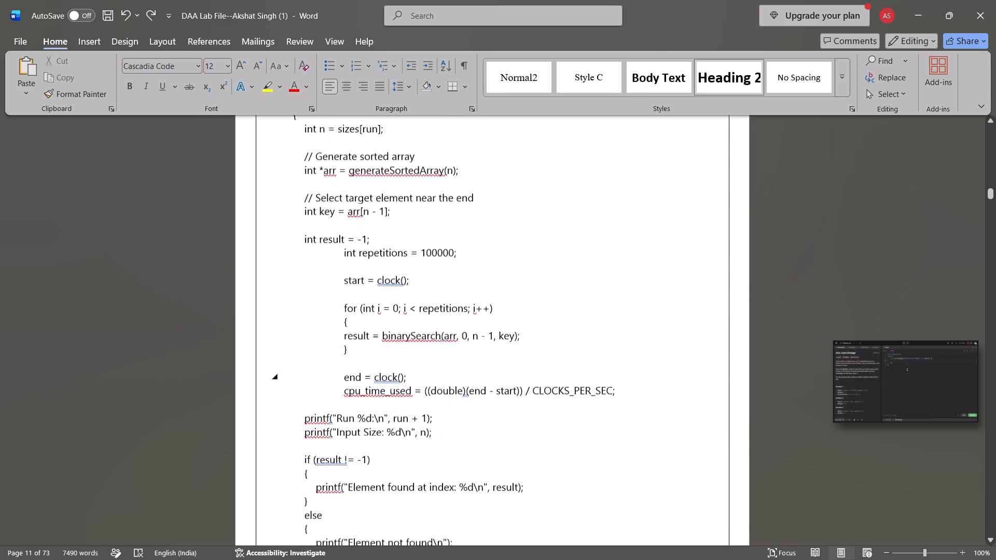
{"action": "scroll", "coordinate": [388, 316], "scroll_direction": "down", "scroll_amount": 4}
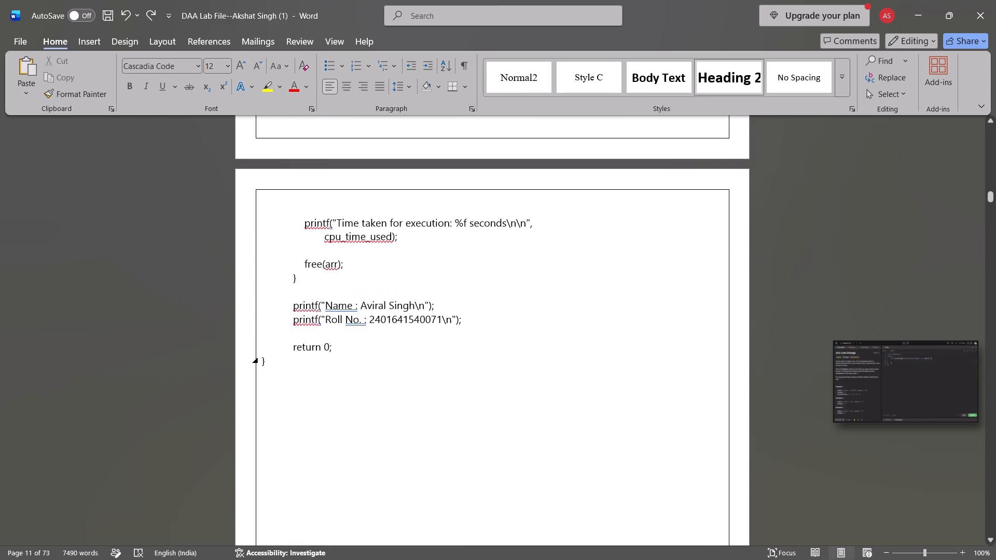
{"action": "key", "text": "Left"}
{"action": "key", "text": "Tab"}
Insert five blank lines after the closing brace of the recursive binary search code.
{"action": "left_click", "coordinate": [320, 379]}
{"action": "left_click", "coordinate": [296, 360]}
{"action": "key", "text": "Return"}
{"action": "key", "text": "Return"}
{"action": "key", "text": "Return"}
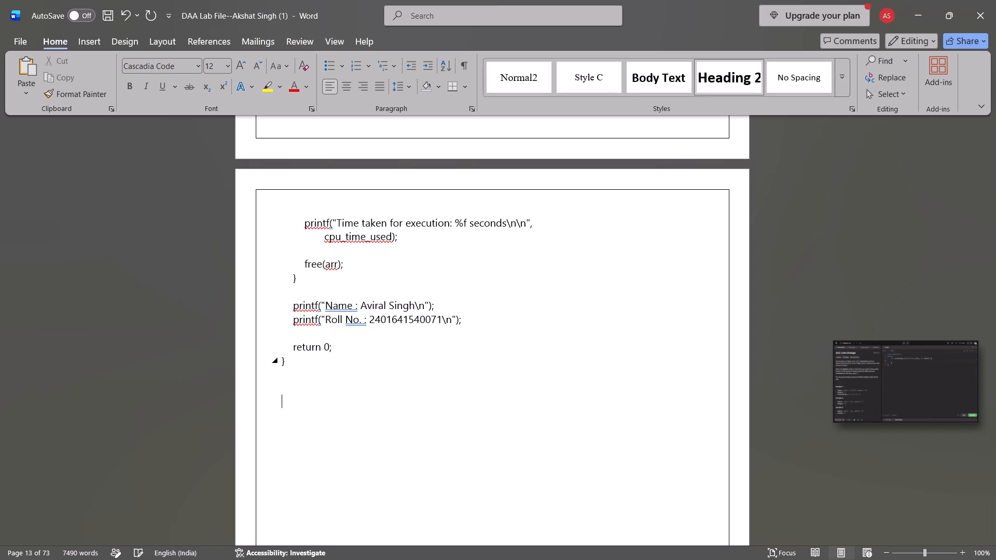
{"action": "key", "text": "Return"}
{"action": "key", "text": "Return"}
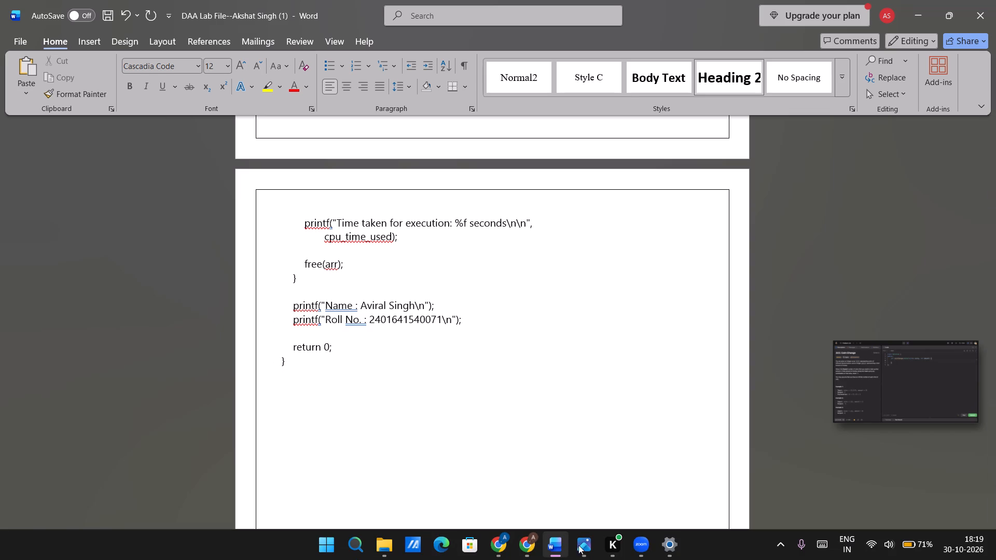
Copy the Lab1 b image from the DAA LAB OUTPUT folder in File Explorer and paste it below the code in Word.
{"action": "left_click", "coordinate": [383, 542]}
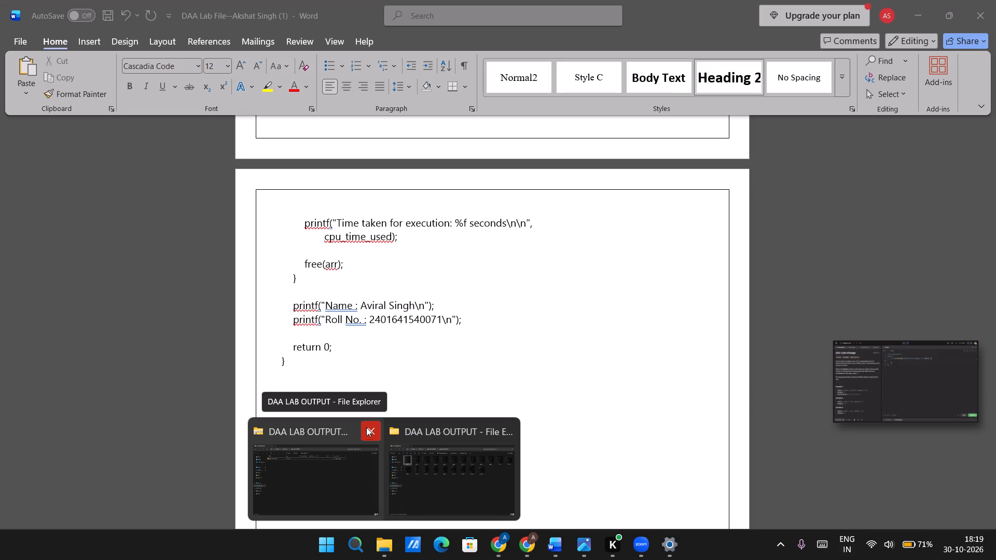
{"action": "left_click", "coordinate": [368, 429]}
{"action": "left_click", "coordinate": [379, 467]}
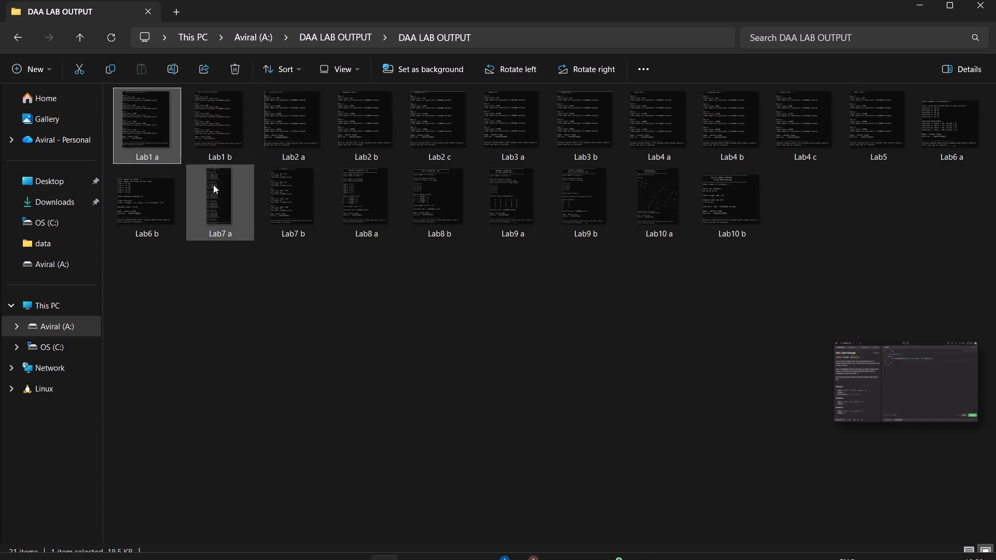
{"action": "left_click", "coordinate": [215, 136]}
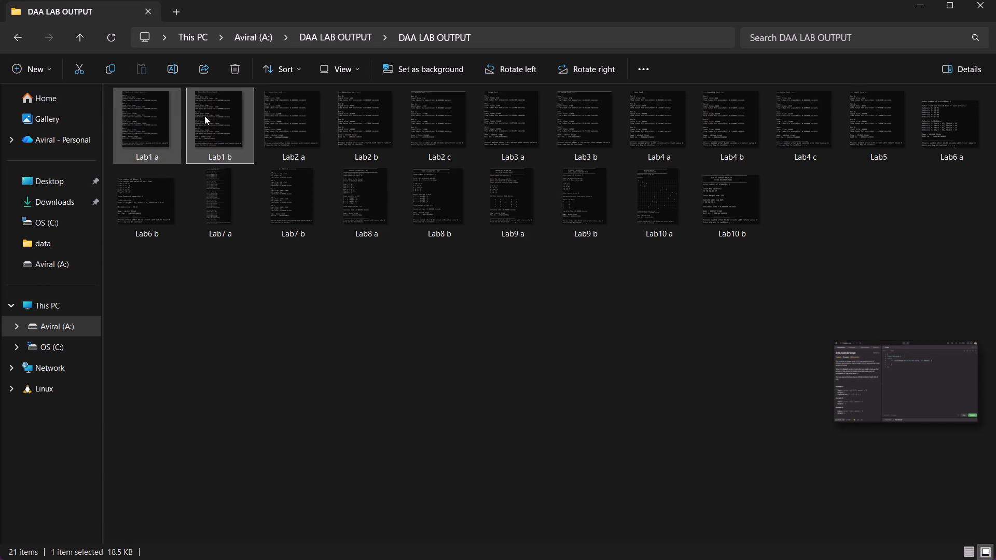
{"action": "left_click", "coordinate": [103, 64]}
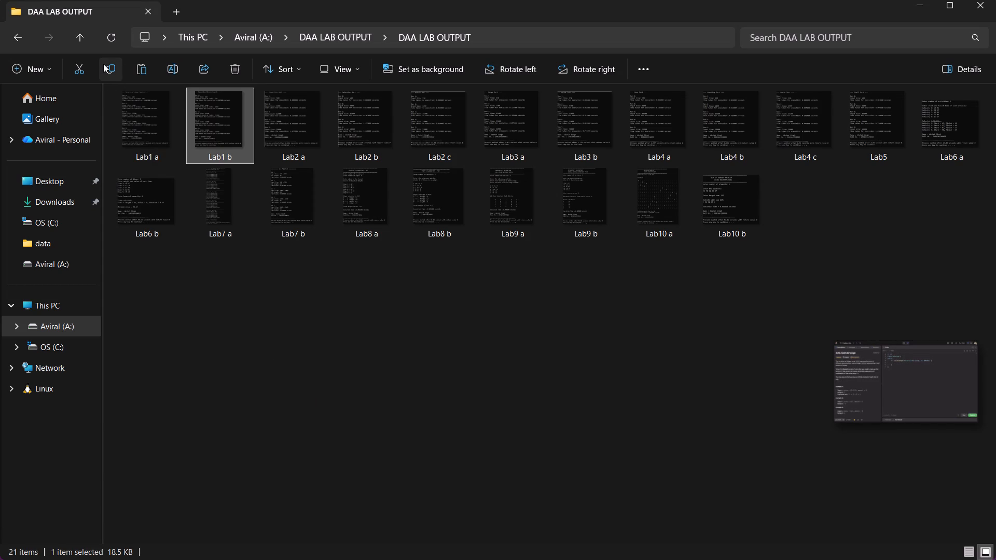
{"action": "left_click", "coordinate": [911, 3]}
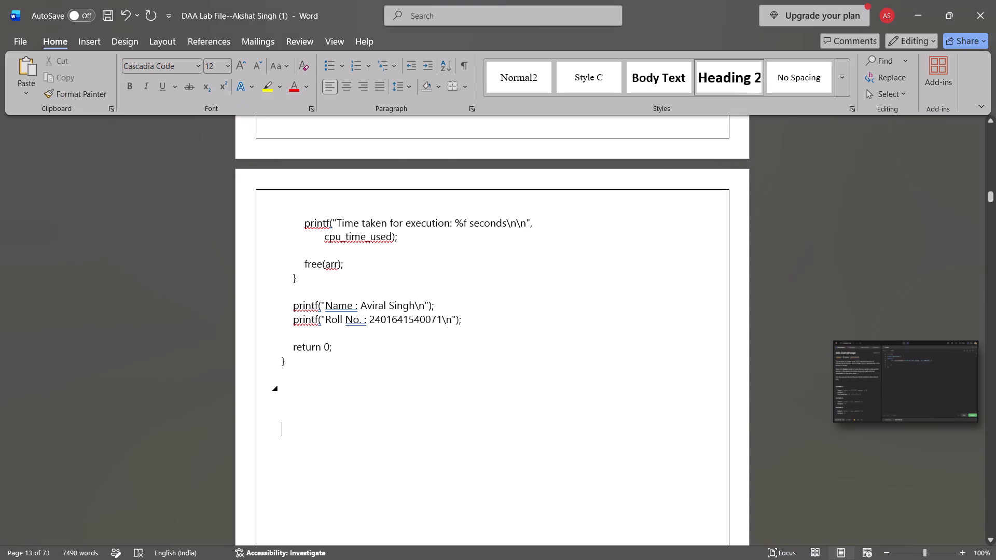
{"action": "key", "text": "ctrl+v"}
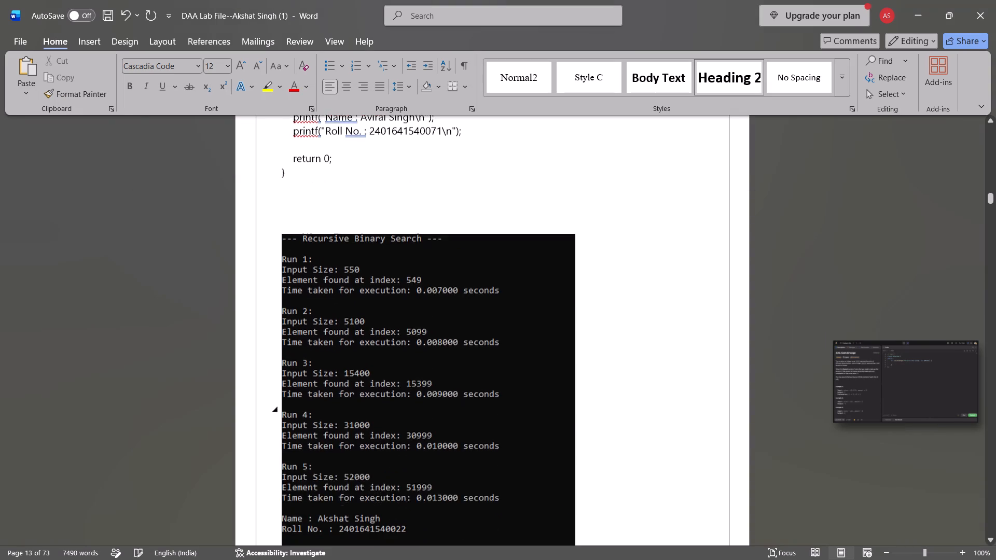
Indent the pasted Recursive Binary Search output image by two tab stops toward the middle of the page.
{"action": "left_click", "coordinate": [278, 184]}
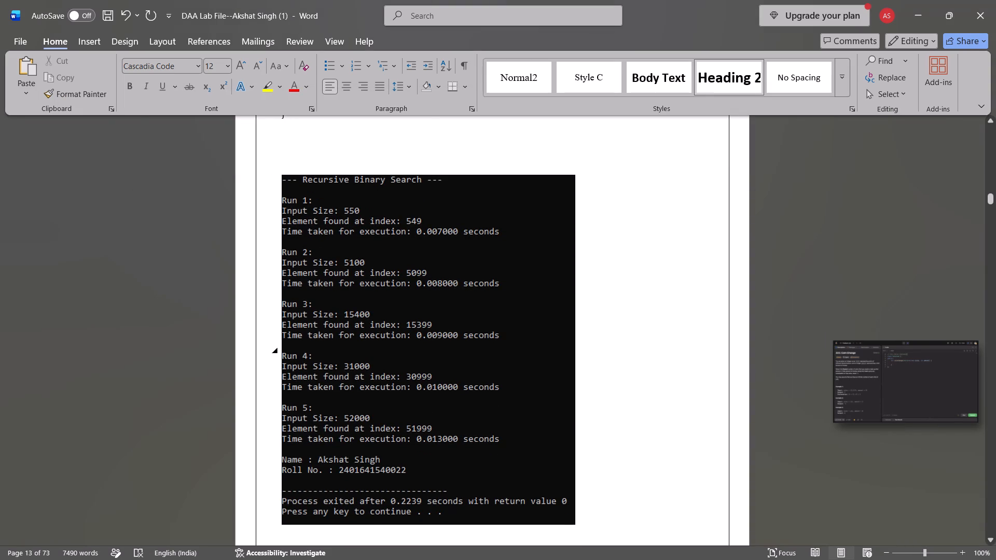
{"action": "right_click", "coordinate": [281, 184]}
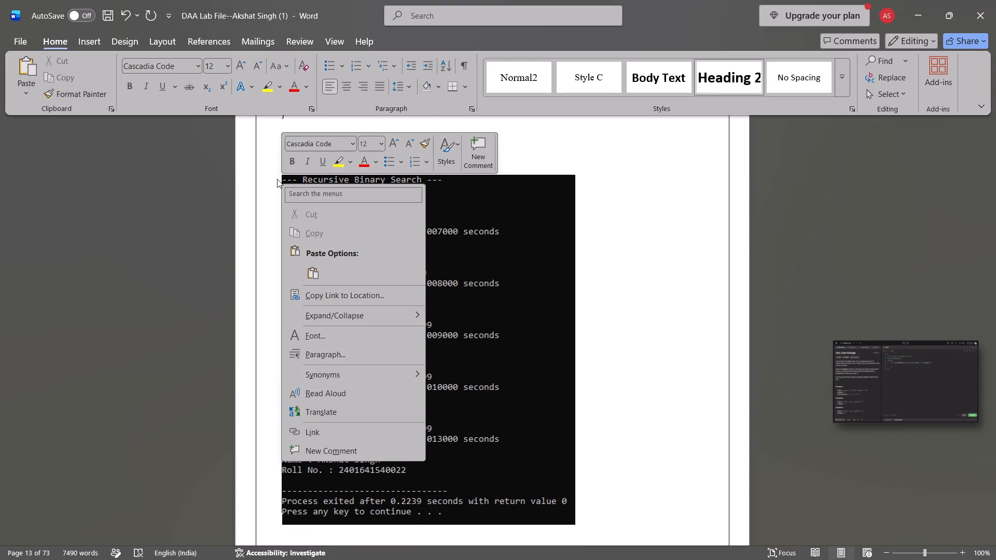
{"action": "left_click", "coordinate": [277, 179]}
{"action": "key", "text": "Tab"}
{"action": "key", "text": "Tab"}
{"action": "key", "text": "Tab"}
{"action": "key", "text": "BackSpace"}
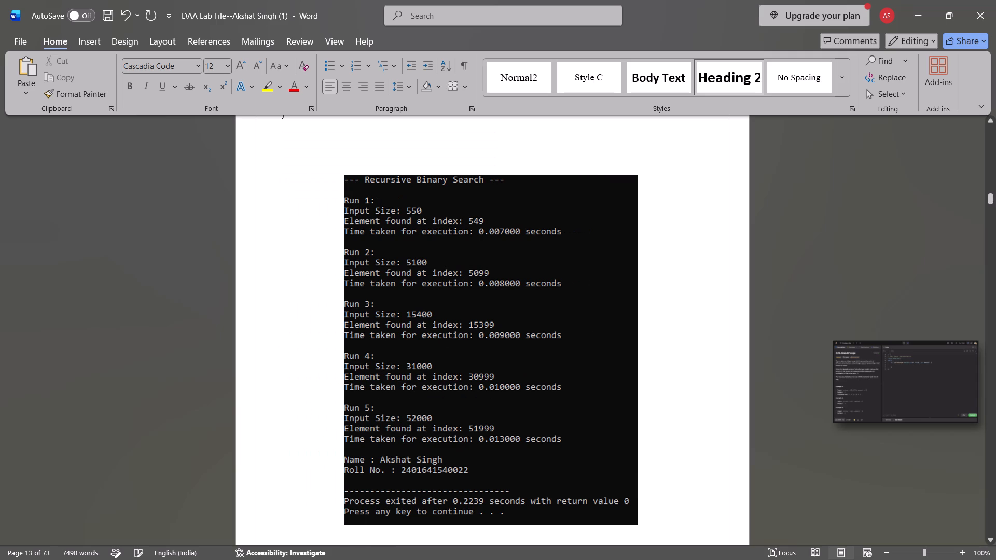
Shrink the Recursive Binary Search output image proportionally from its corners and deselect it.
{"action": "scroll", "coordinate": [407, 220], "scroll_direction": "down", "scroll_amount": 1}
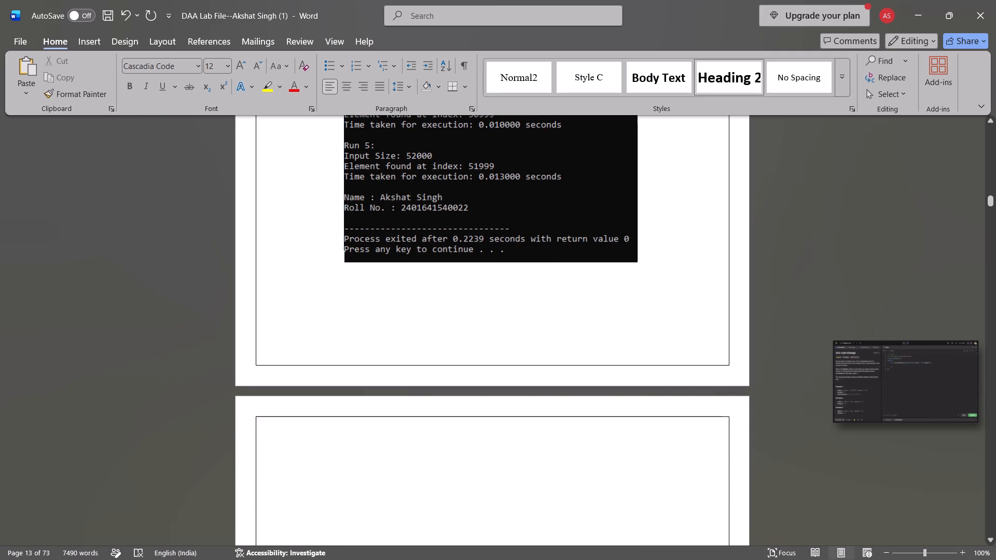
{"action": "left_click", "coordinate": [503, 208]}
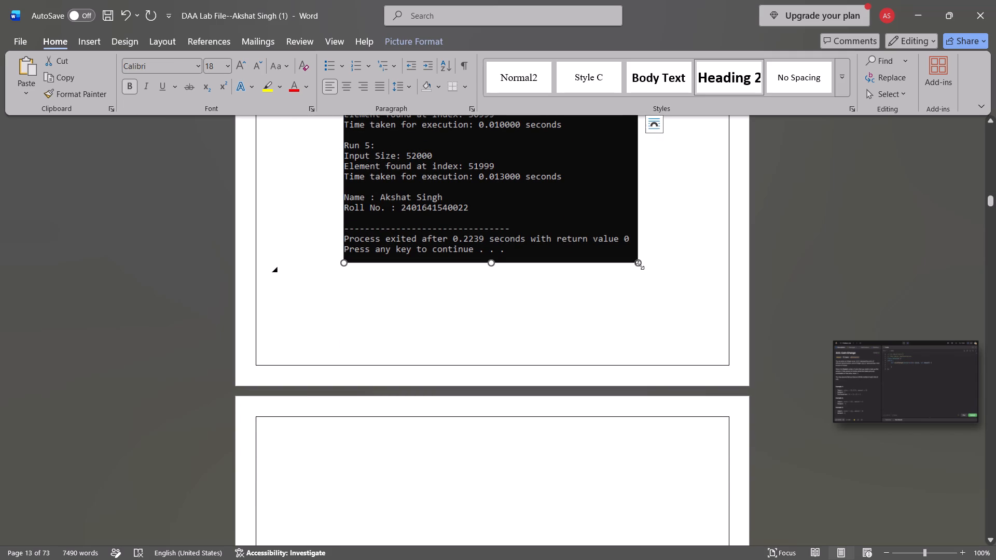
{"action": "left_click_drag", "start_coordinate": [640, 265], "coordinate": [591, 234]}
{"action": "scroll", "coordinate": [485, 264], "scroll_direction": "up", "scroll_amount": 1}
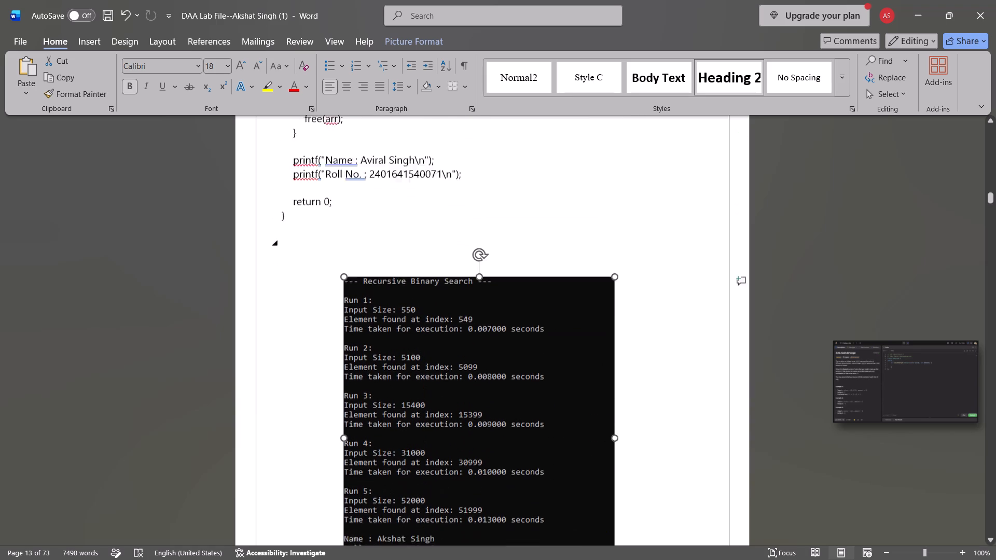
{"action": "scroll", "coordinate": [485, 264], "scroll_direction": "up", "scroll_amount": 1}
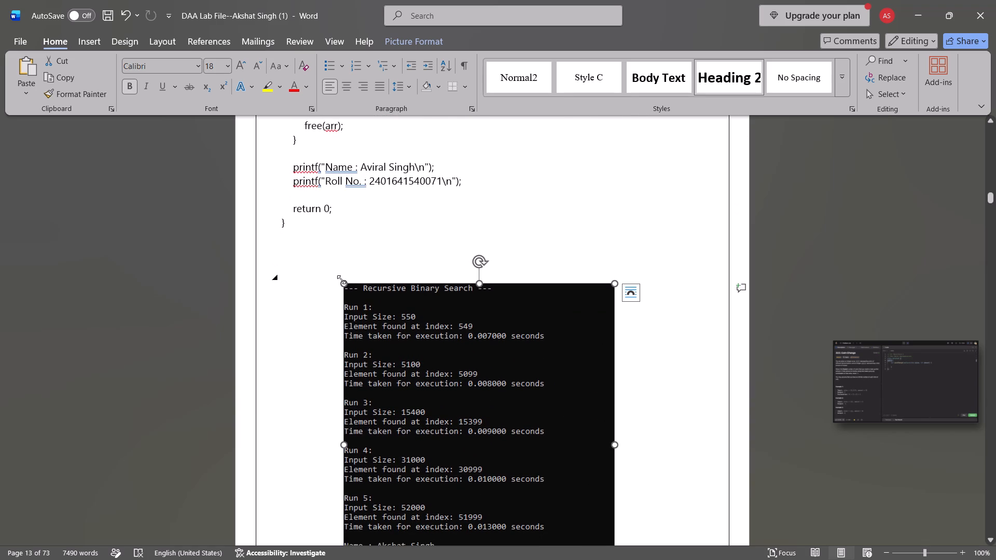
{"action": "left_click_drag", "start_coordinate": [341, 279], "coordinate": [364, 309]}
{"action": "left_click", "coordinate": [307, 309]}
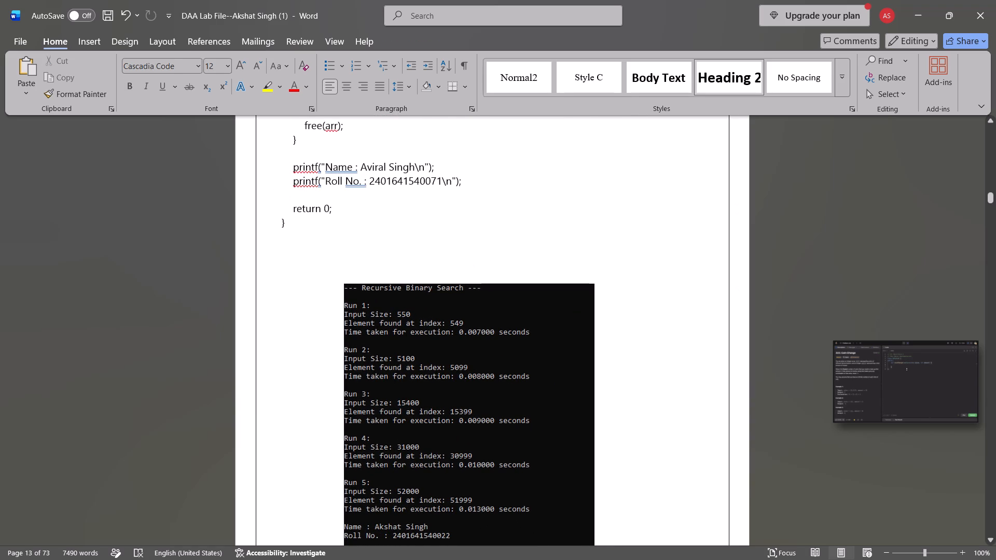
Insert six spaces before the output image to centre it between the page borders.
{"action": "left_click", "coordinate": [307, 309]}
{"action": "key", "text": "space"}
{"action": "key", "text": "space"}
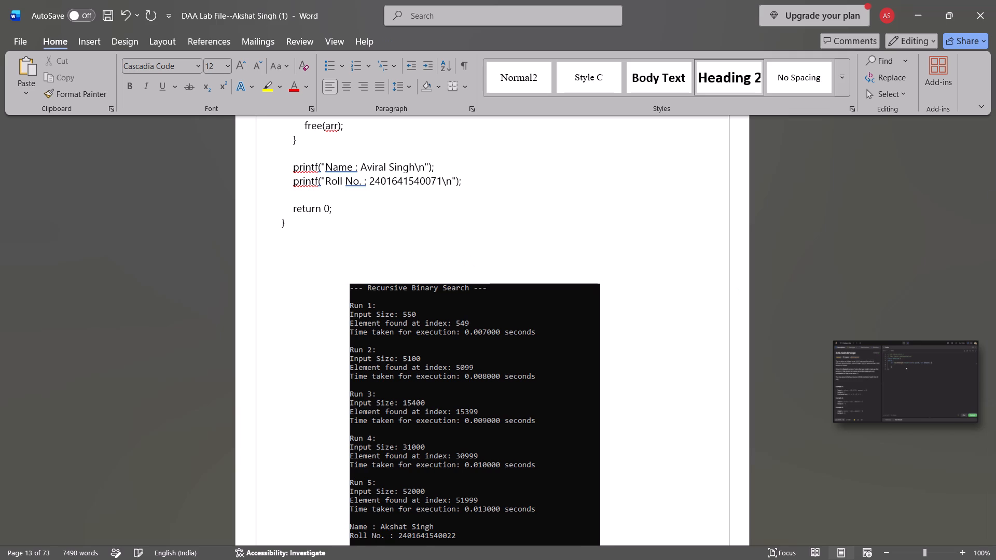
{"action": "key", "text": "space"}
{"action": "key", "text": "space"}
{"action": "key", "text": "space"}
{"action": "key", "text": "space"}
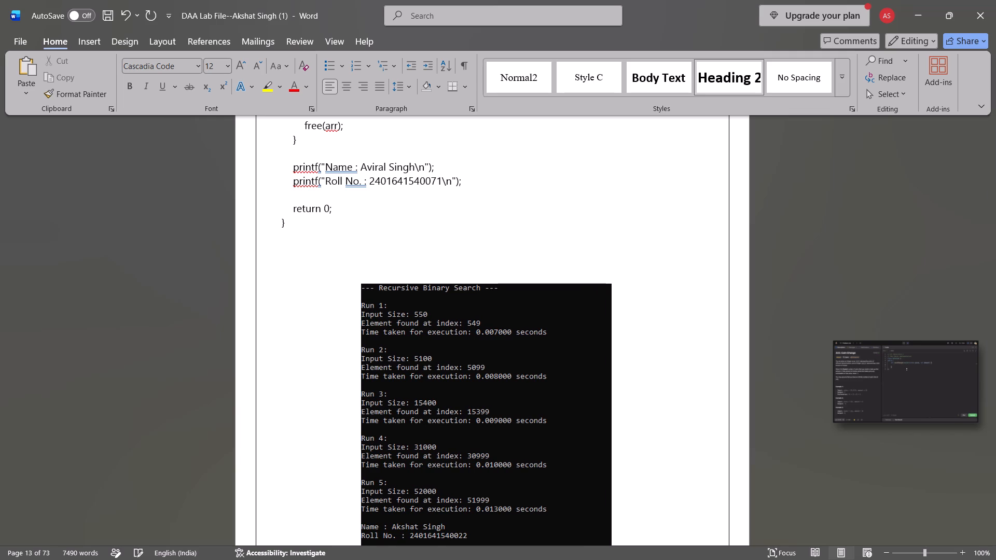
Delete the blank lines above the EXPERIMENT 2 heading so that it starts at the top of its page.
{"action": "scroll", "coordinate": [356, 315], "scroll_direction": "down", "scroll_amount": 2}
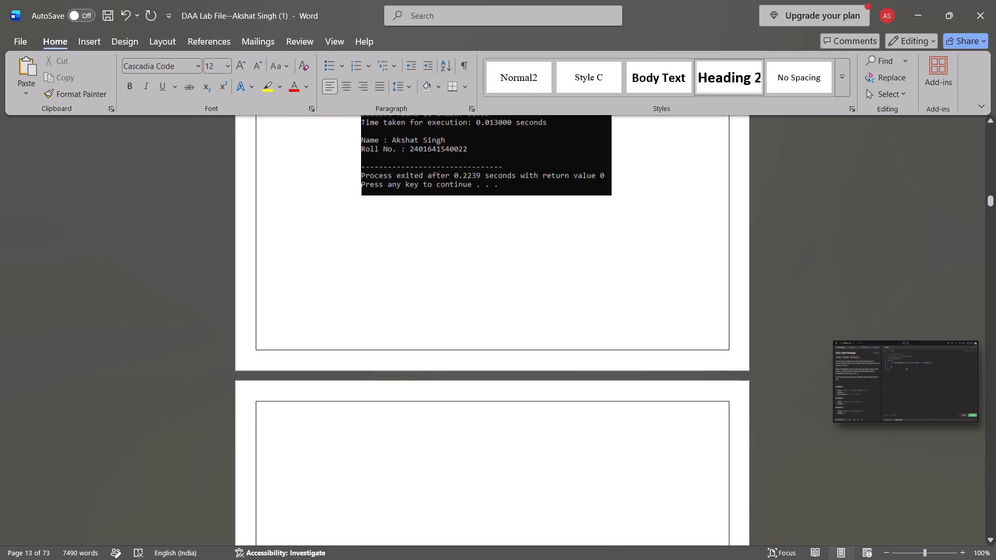
{"action": "scroll", "coordinate": [356, 315], "scroll_direction": "down", "scroll_amount": 3}
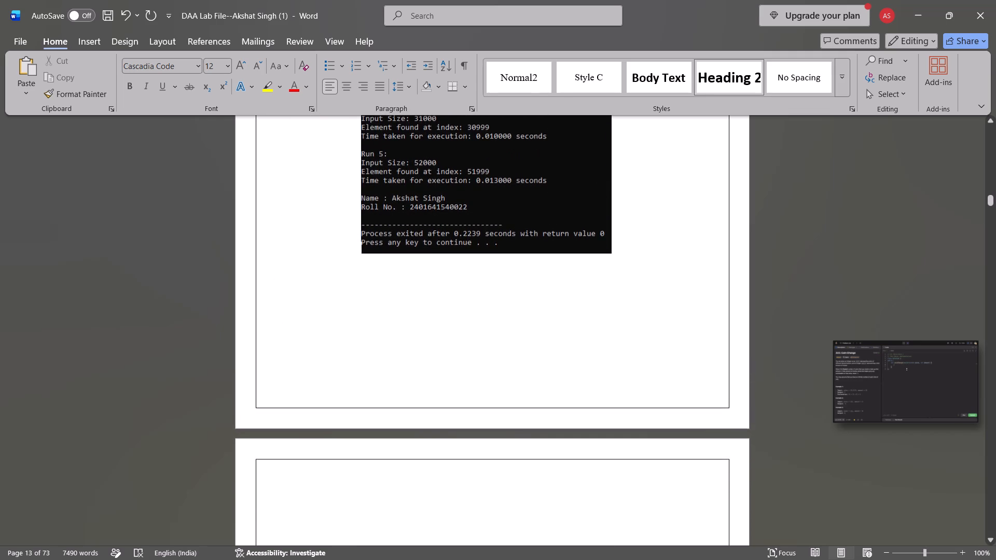
{"action": "scroll", "coordinate": [356, 315], "scroll_direction": "down", "scroll_amount": 3}
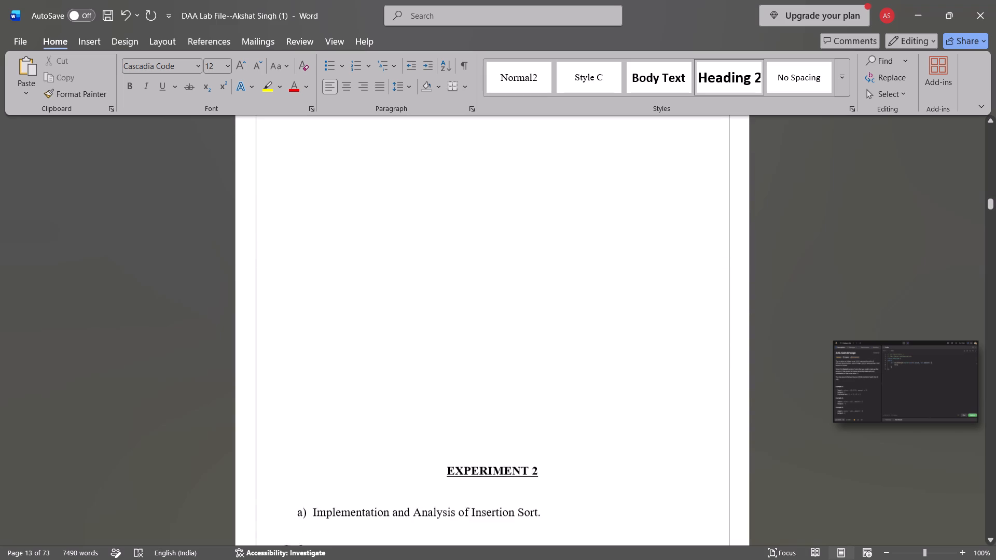
{"action": "scroll", "coordinate": [356, 315], "scroll_direction": "down", "scroll_amount": 1}
{"action": "left_click", "coordinate": [457, 374]}
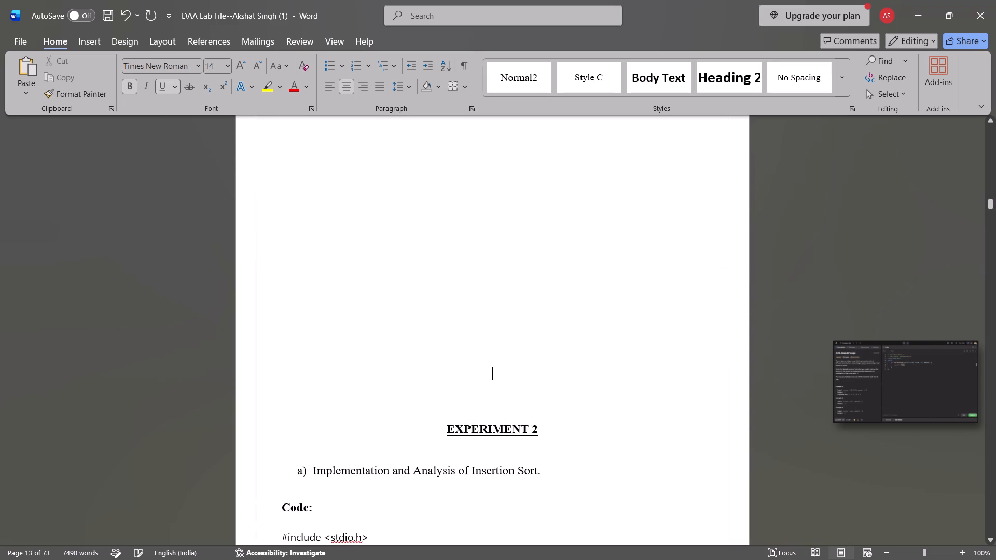
{"action": "key", "text": "BackSpace"}
{"action": "key", "text": "BackSpace"}
{"action": "key", "text": "BackSpace"}
{"action": "key", "text": "BackSpace"}
{"action": "key", "text": "BackSpace"}
{"action": "key", "text": "BackSpace"}
{"action": "key", "text": "BackSpace"}
{"action": "key", "text": "BackSpace"}
{"action": "key", "text": "BackSpace"}
{"action": "key", "text": "BackSpace"}
{"action": "scroll", "coordinate": [450, 380], "scroll_direction": "up", "scroll_amount": 1}
{"action": "key", "text": "BackSpace"}
{"action": "key", "text": "BackSpace"}
{"action": "key", "text": "BackSpace"}
{"action": "key", "text": "BackSpace"}
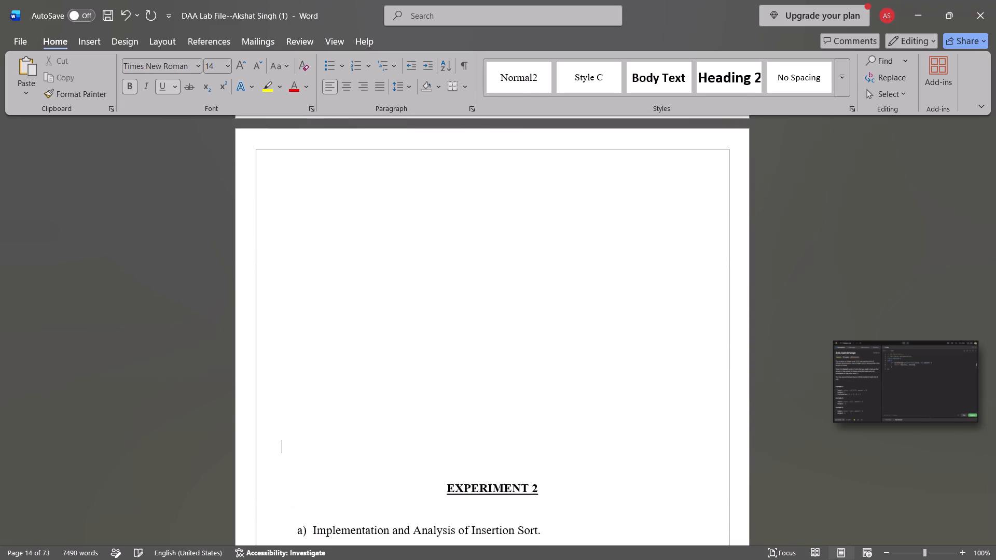
{"action": "key", "text": "BackSpace"}
{"action": "key", "text": "BackSpace"}
{"action": "key", "text": "BackSpace"}
{"action": "key", "text": "BackSpace"}
{"action": "key", "text": "BackSpace"}
{"action": "key", "text": "BackSpace"}
{"action": "key", "text": "BackSpace"}
{"action": "key", "text": "BackSpace"}
{"action": "key", "text": "BackSpace"}
{"action": "key", "text": "BackSpace"}
{"action": "key", "text": "BackSpace"}
{"action": "key", "text": "BackSpace"}
{"action": "key", "text": "BackSpace"}
{"action": "key", "text": "BackSpace"}
{"action": "key", "text": "BackSpace"}
{"action": "key", "text": "BackSpace"}
{"action": "key", "text": "BackSpace"}
{"action": "key", "text": "BackSpace"}
{"action": "key", "text": "BackSpace"}
{"action": "key", "text": "BackSpace"}
{"action": "key", "text": "BackSpace"}
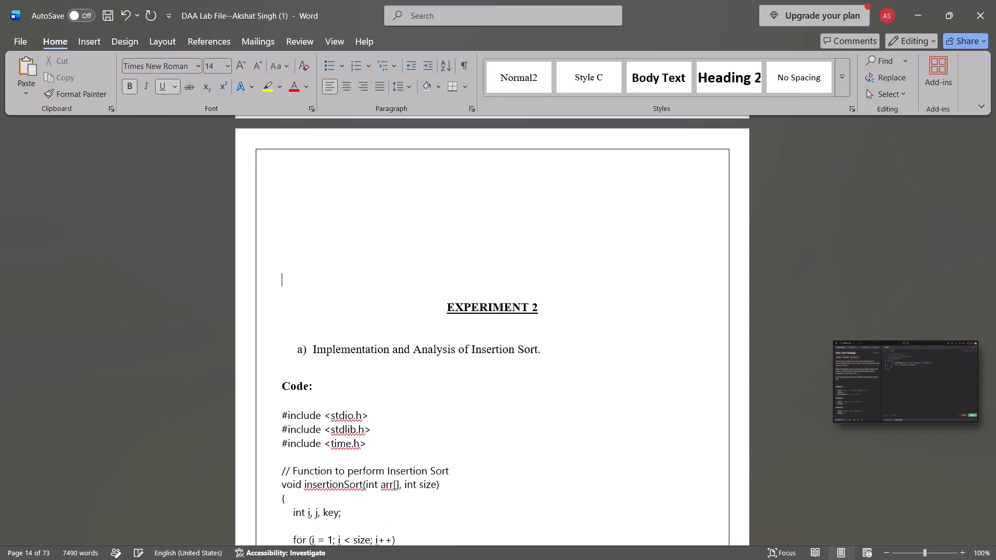
{"action": "key", "text": "BackSpace"}
{"action": "left_click", "coordinate": [444, 263]}
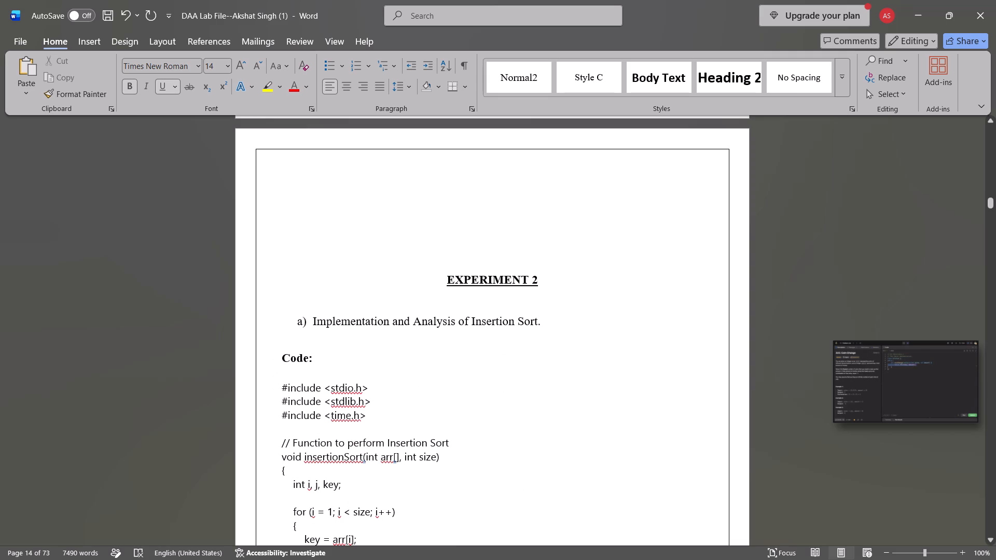
{"action": "key", "text": "BackSpace"}
{"action": "key", "text": "BackSpace"}
{"action": "key", "text": "BackSpace"}
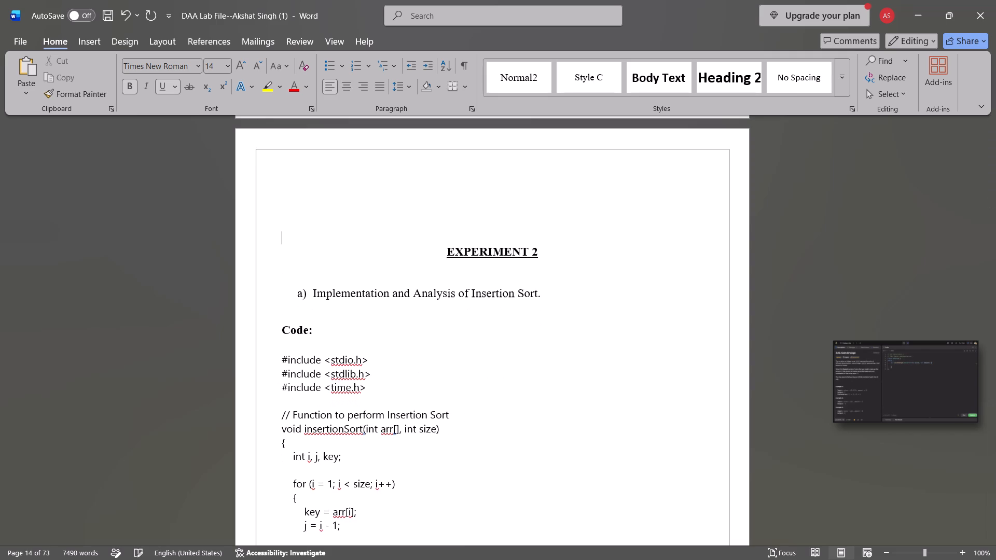
{"action": "key", "text": "BackSpace"}
{"action": "key", "text": "BackSpace"}
{"action": "key", "text": "BackSpace"}
{"action": "key", "text": "BackSpace"}
{"action": "key", "text": "BackSpace"}
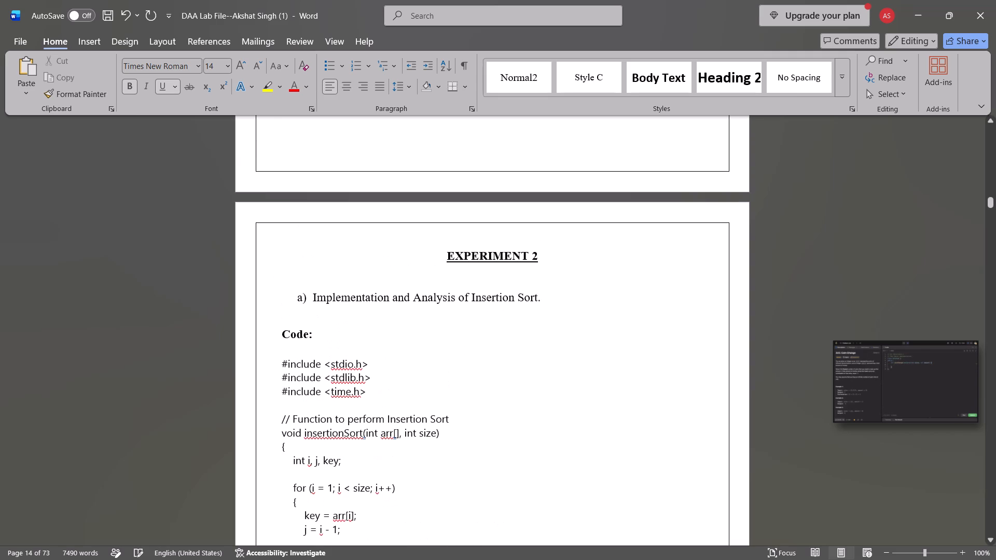
Paste the copied Lab1 b image into the DAA LAB OUTPUT folder in File Explorer and below the Insertion Sort code in Word.
{"action": "scroll", "coordinate": [444, 263], "scroll_direction": "down", "scroll_amount": 6}
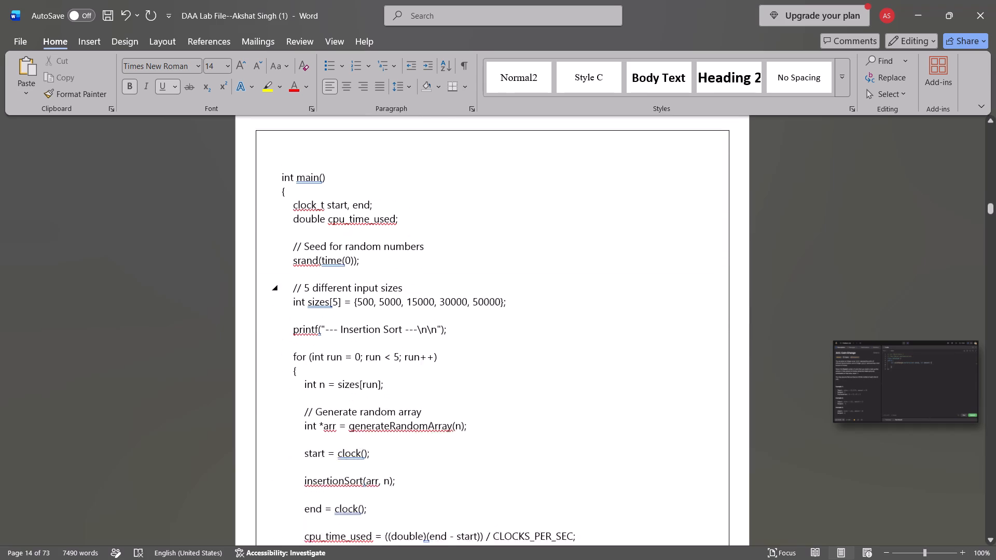
{"action": "scroll", "coordinate": [653, 475], "scroll_direction": "down", "scroll_amount": 3}
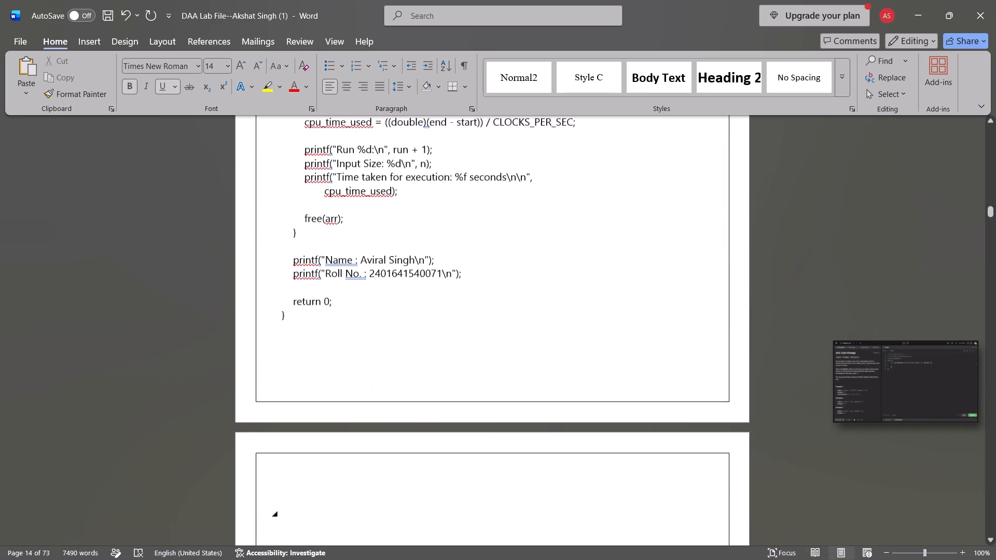
{"action": "scroll", "coordinate": [653, 475], "scroll_direction": "down", "scroll_amount": 4}
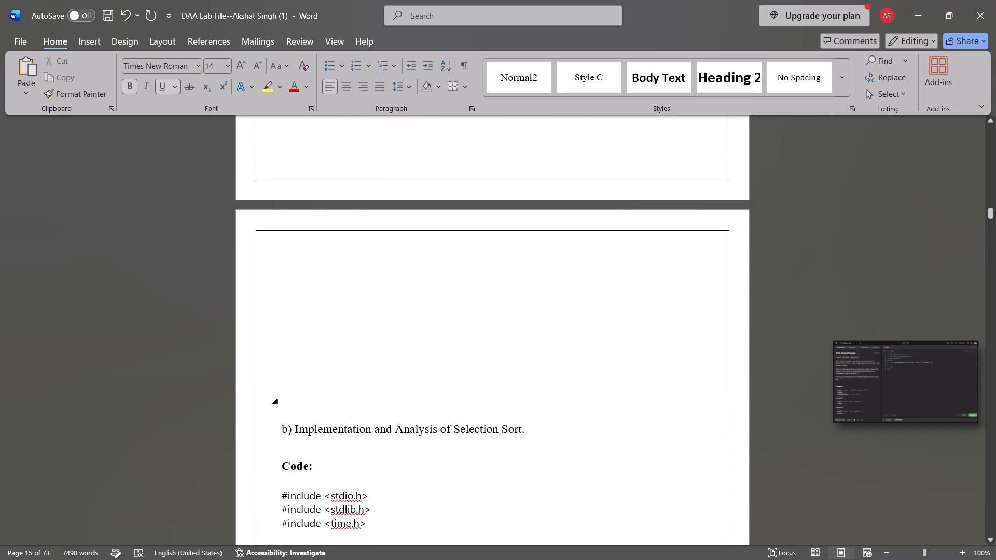
{"action": "left_click", "coordinate": [335, 251]}
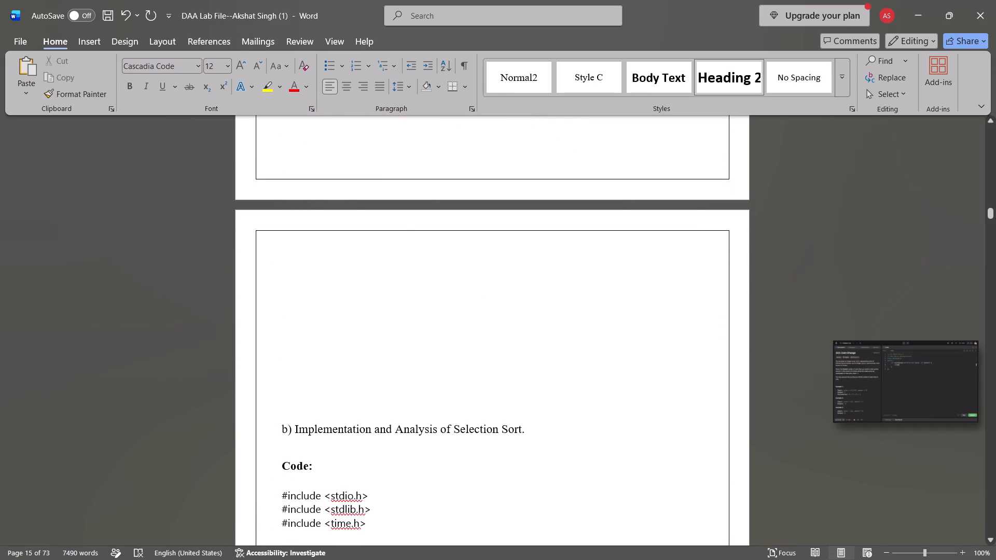
{"action": "scroll", "coordinate": [430, 198], "scroll_direction": "up", "scroll_amount": 1}
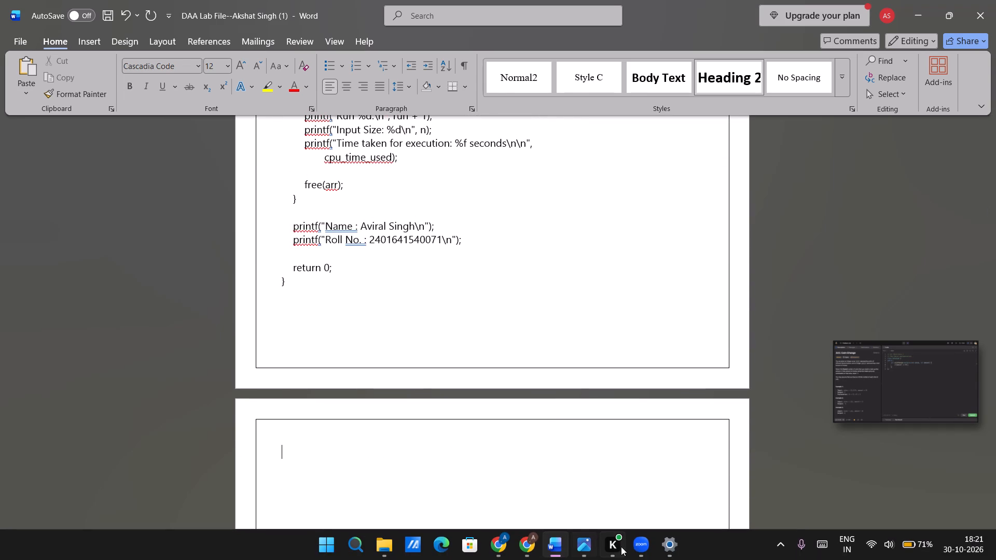
{"action": "left_click", "coordinate": [384, 542]}
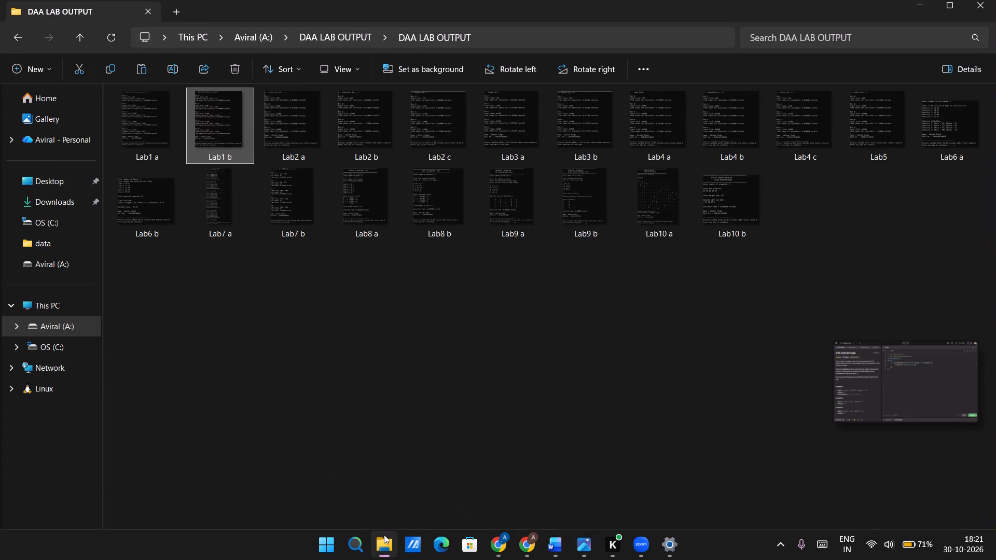
{"action": "left_click", "coordinate": [290, 150]}
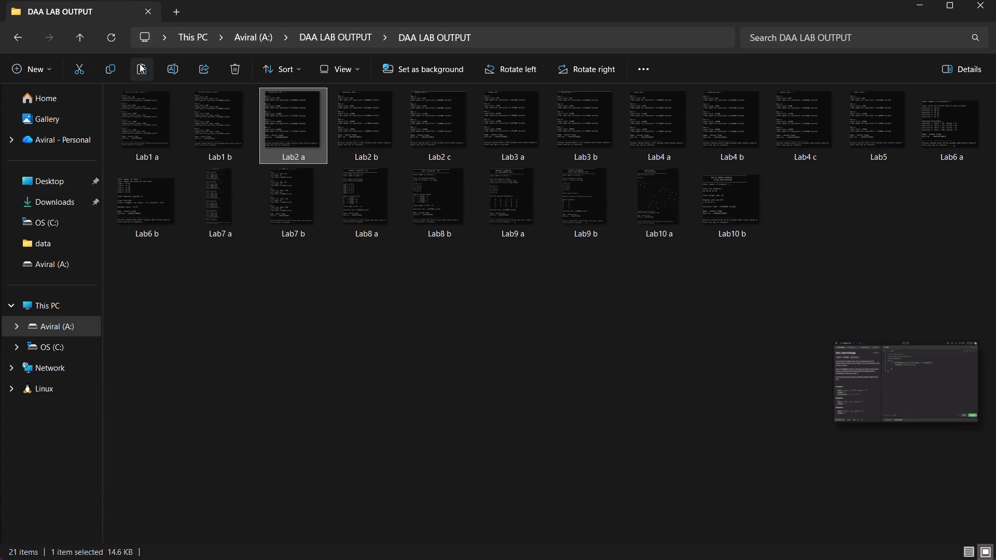
{"action": "left_click", "coordinate": [141, 65]}
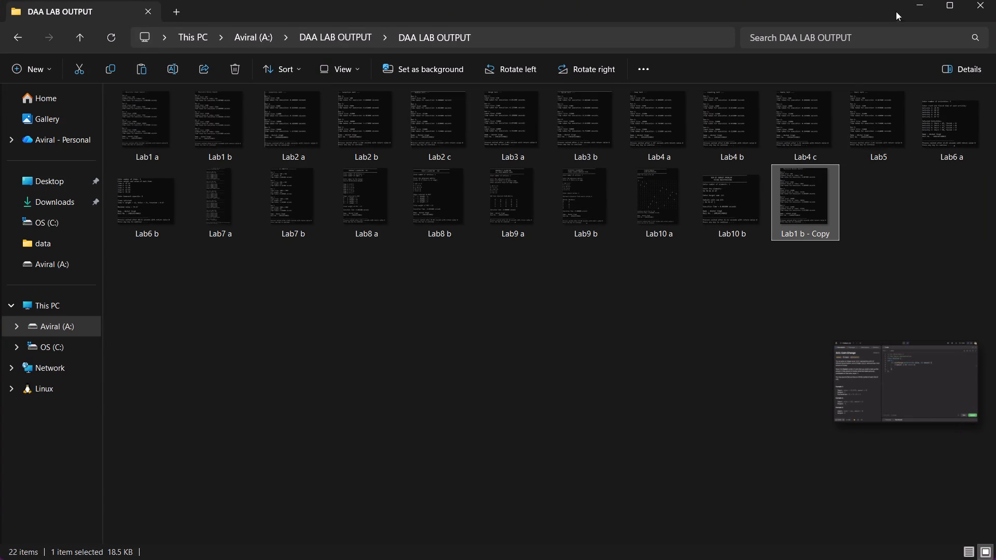
{"action": "left_click", "coordinate": [912, 5]}
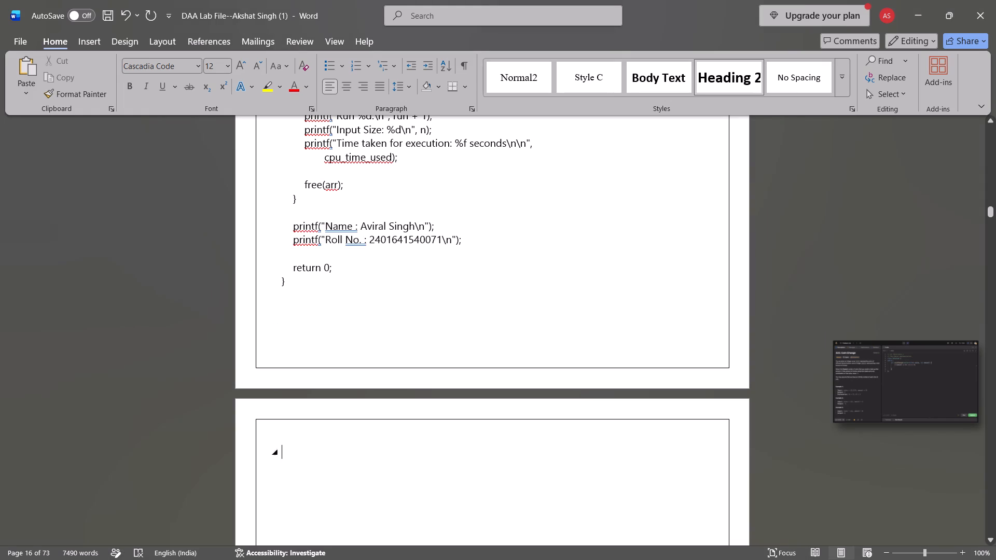
{"action": "key", "text": "ctrl+v"}
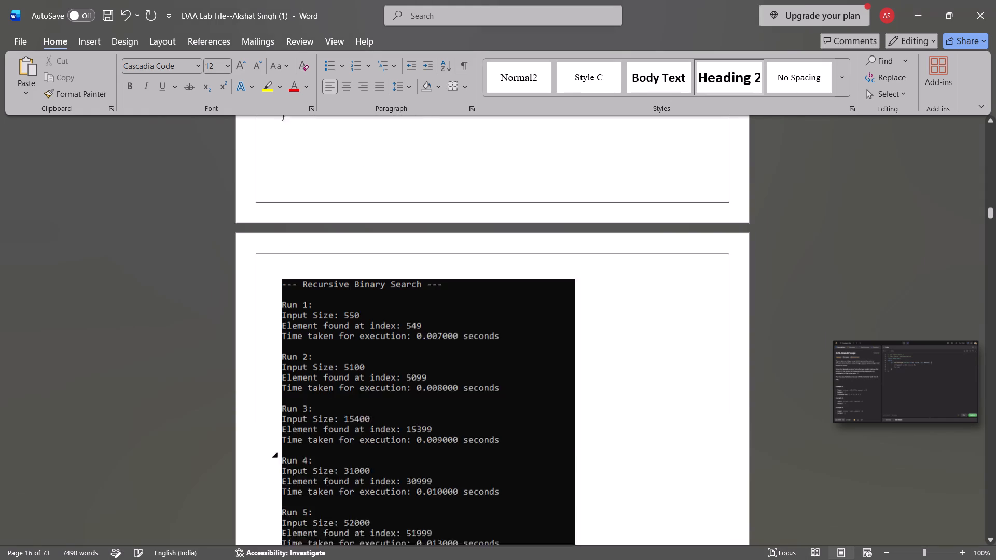
Insert spaces before the output image pasted below the Insertion Sort code to shift it toward the page's centre.
{"action": "scroll", "coordinate": [438, 426], "scroll_direction": "down", "scroll_amount": 1}
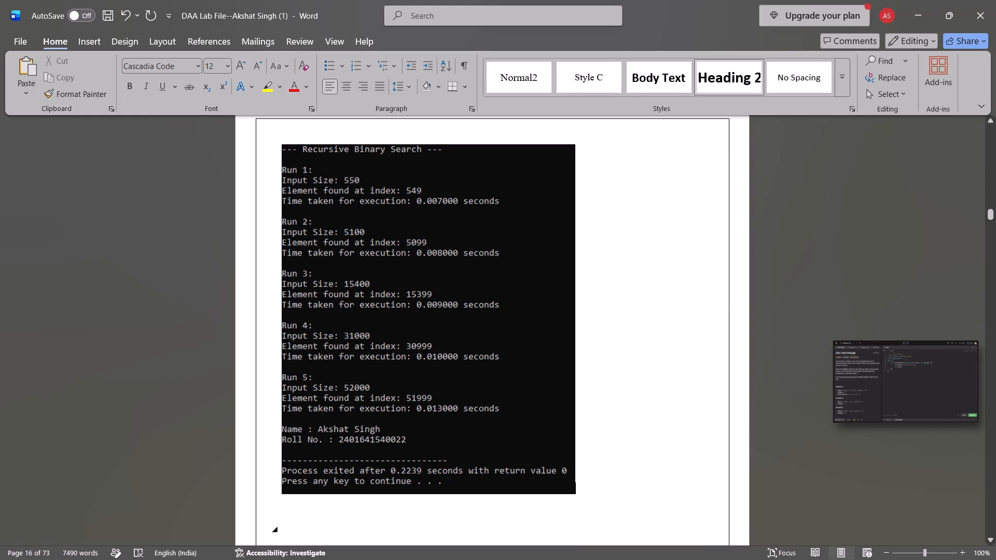
{"action": "scroll", "coordinate": [438, 426], "scroll_direction": "down", "scroll_amount": 1}
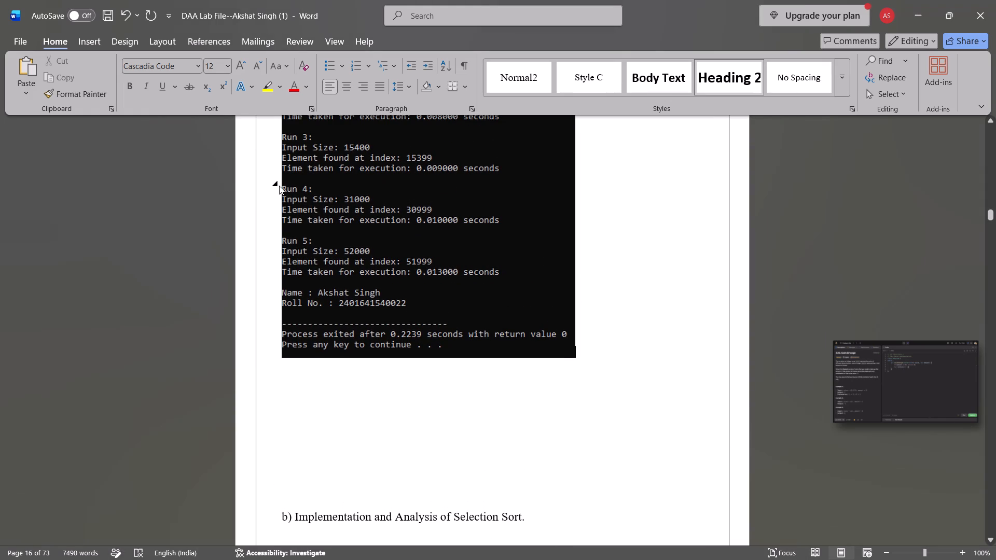
{"action": "scroll", "coordinate": [390, 204], "scroll_direction": "up", "scroll_amount": 2}
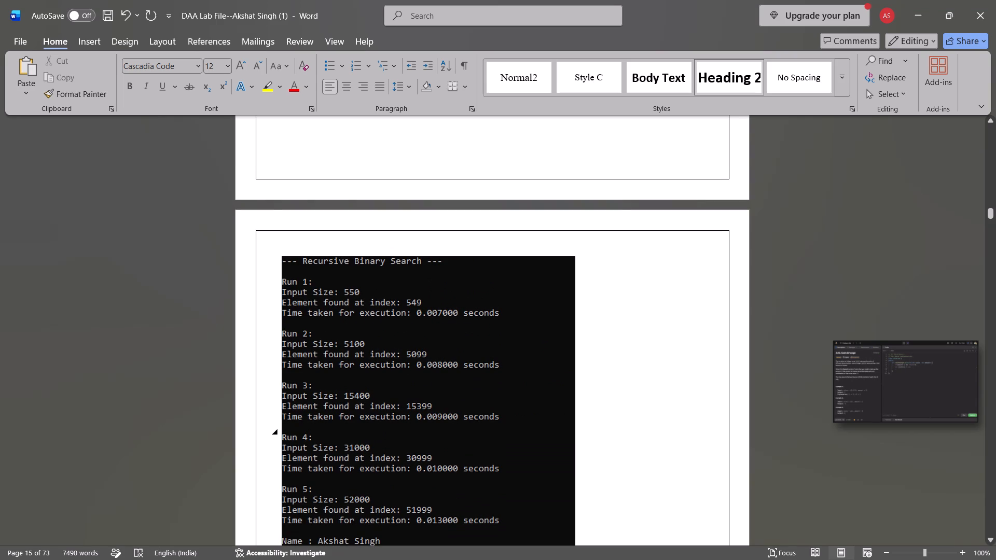
{"action": "left_click", "coordinate": [279, 265]}
{"action": "key", "text": "space"}
{"action": "key", "text": "space"}
{"action": "key", "text": "space"}
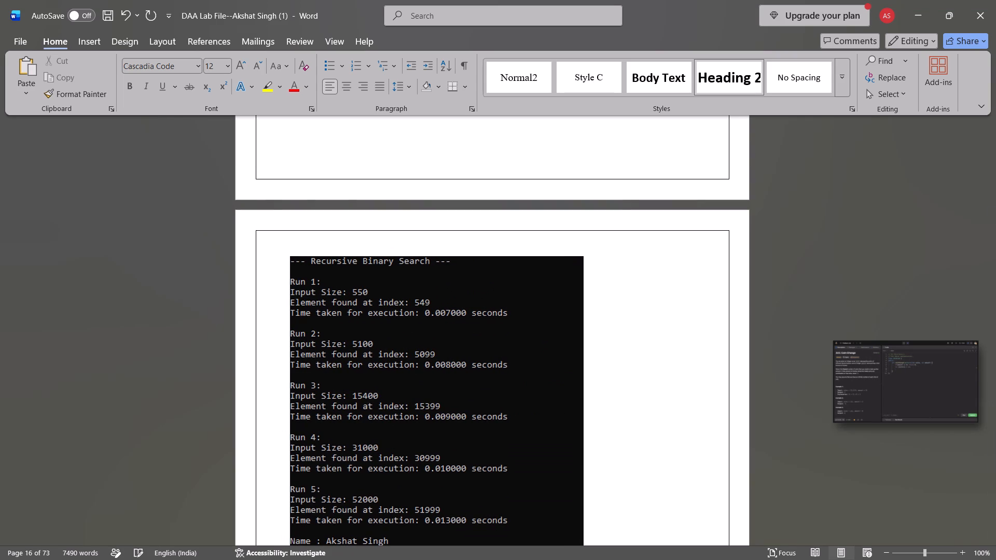
{"action": "key", "text": "space"}
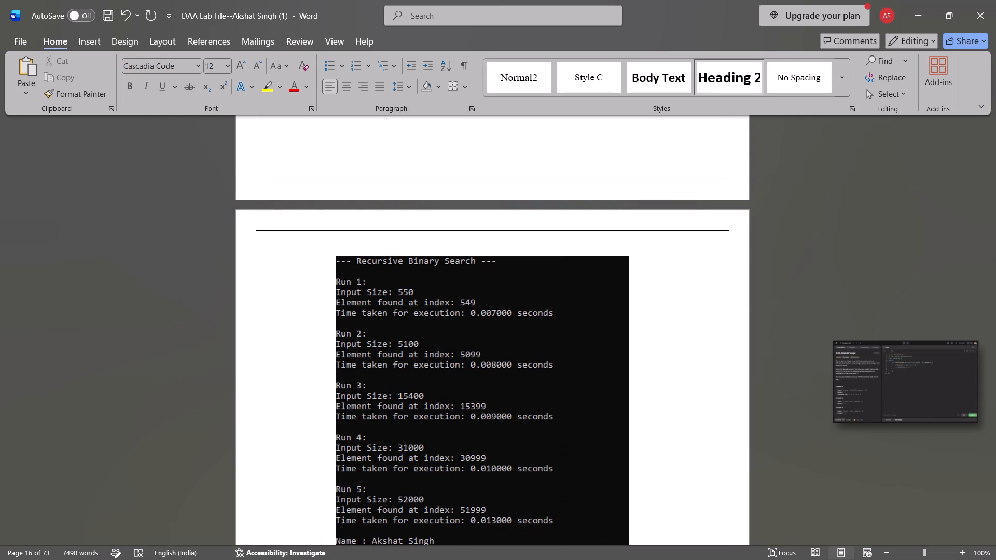
{"action": "key", "text": "space"}
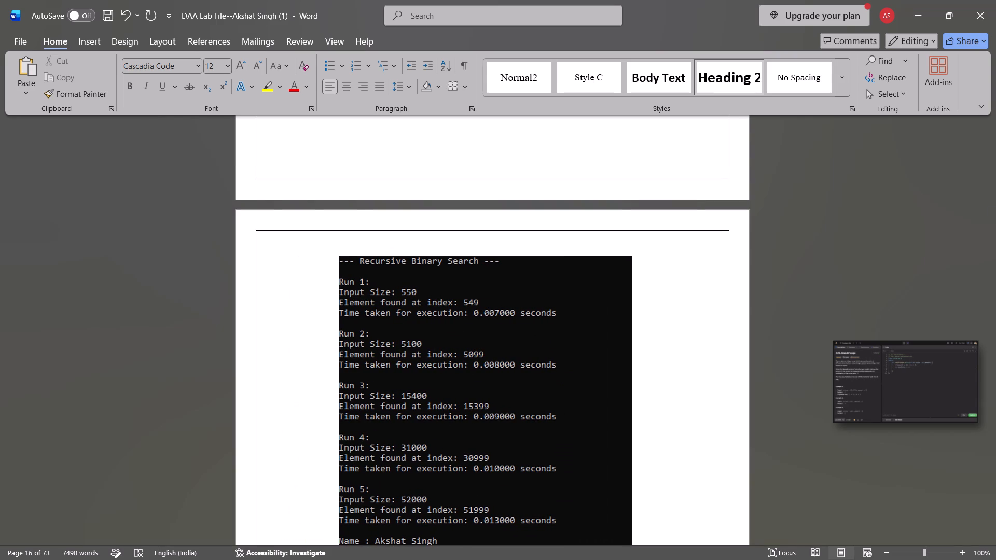
Shrink the output image below the Insertion Sort code slightly and proportionally from its corner.
{"action": "scroll", "coordinate": [279, 265], "scroll_direction": "down", "scroll_amount": 3}
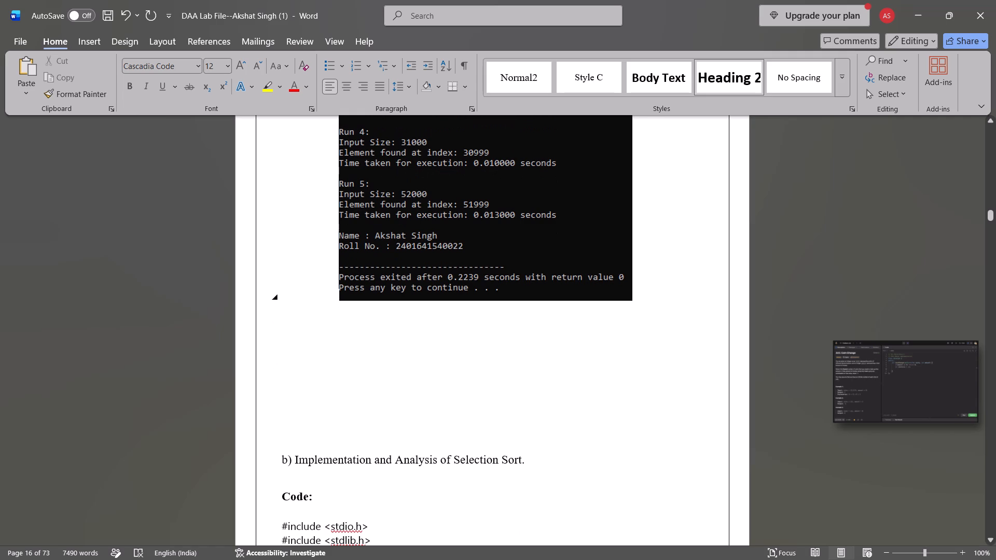
{"action": "left_click", "coordinate": [449, 237]}
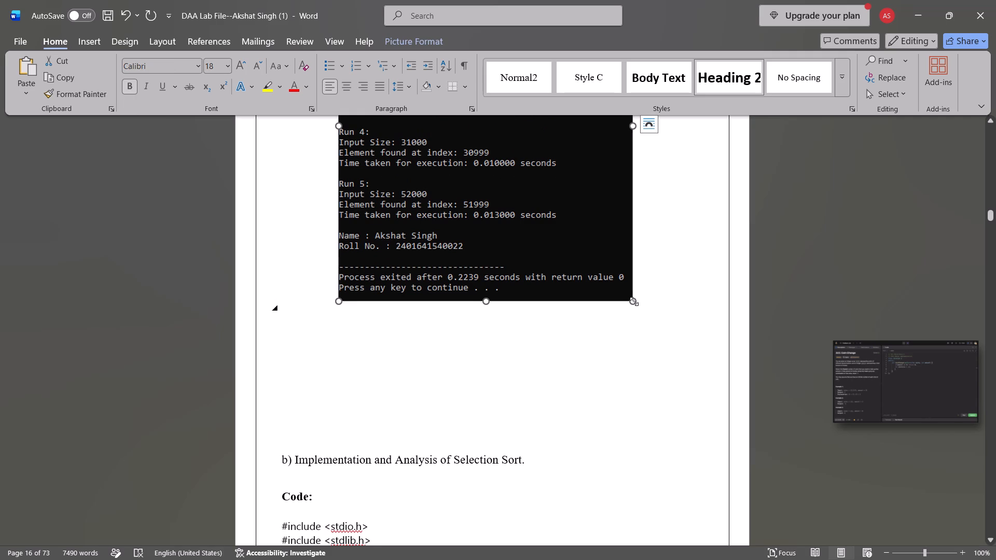
{"action": "left_click_drag", "start_coordinate": [634, 301], "coordinate": [620, 284]}
Insert about ten blank lines above the "b) Implementation and Analysis of Selection Sort." heading to push it down.
{"action": "scroll", "coordinate": [417, 481], "scroll_direction": "down", "scroll_amount": 1}
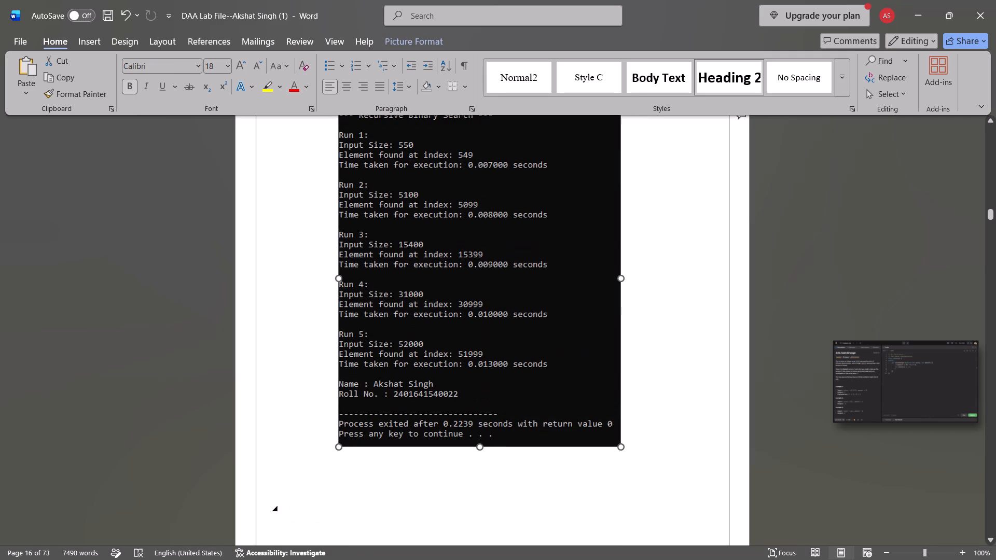
{"action": "scroll", "coordinate": [417, 481], "scroll_direction": "down", "scroll_amount": 1}
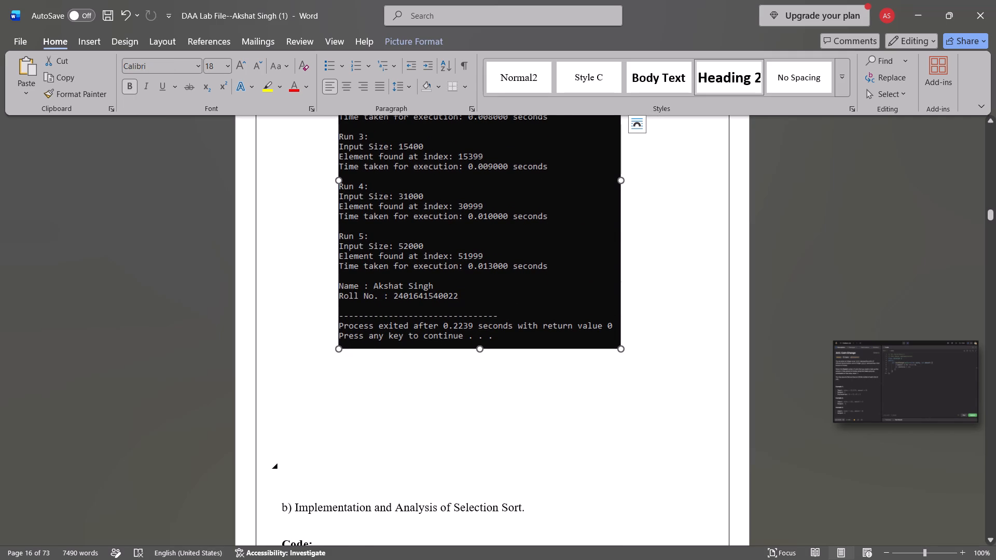
{"action": "left_click", "coordinate": [282, 509]}
{"action": "key", "text": "Return"}
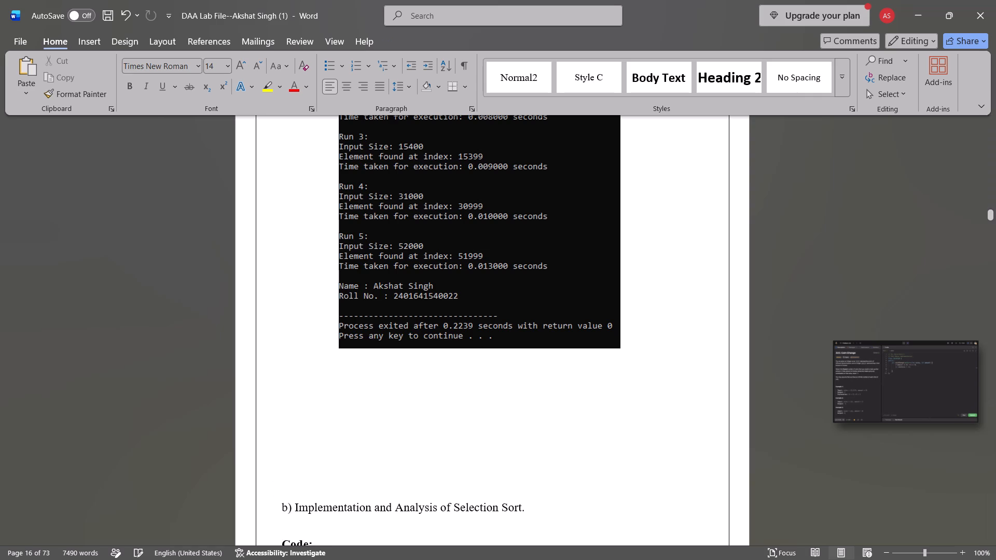
{"action": "key", "text": "Return"}
{"action": "scroll", "coordinate": [282, 509], "scroll_direction": "down", "scroll_amount": 4}
{"action": "key", "text": "Return"}
{"action": "key", "text": "Return"}
{"action": "key", "text": "Return"}
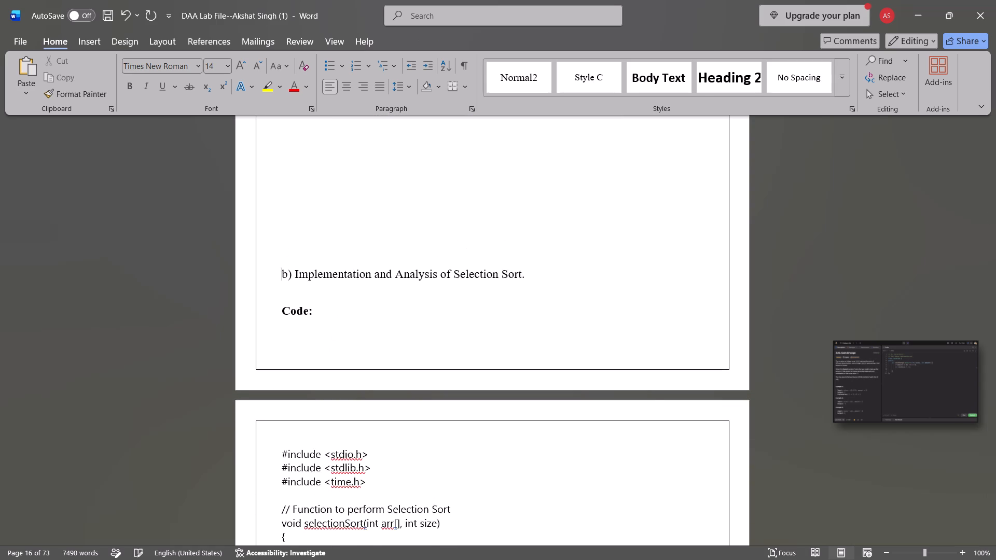
{"action": "key", "text": "Return"}
{"action": "key", "text": "Return"}
{"action": "key", "text": "Return"}
{"action": "key", "text": "Return"}
{"action": "key", "text": "Return"}
Find the end of the Selection Sort section, then copy the Lab2 b image from the DAA LAB OUTPUT folder in File Explorer.
{"action": "scroll", "coordinate": [282, 509], "scroll_direction": "down", "scroll_amount": 8}
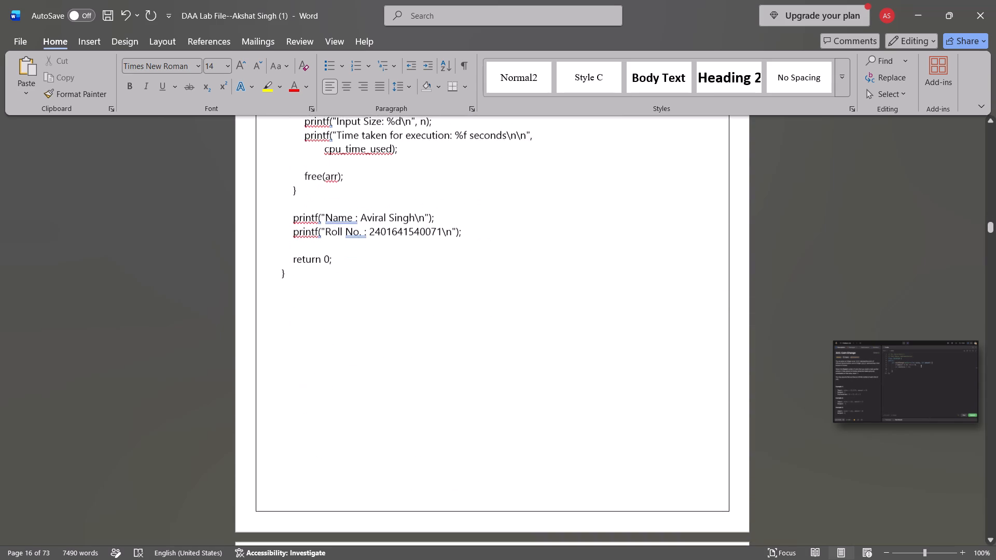
{"action": "scroll", "coordinate": [282, 509], "scroll_direction": "down", "scroll_amount": 4}
{"action": "scroll", "coordinate": [282, 509], "scroll_direction": "up", "scroll_amount": 2}
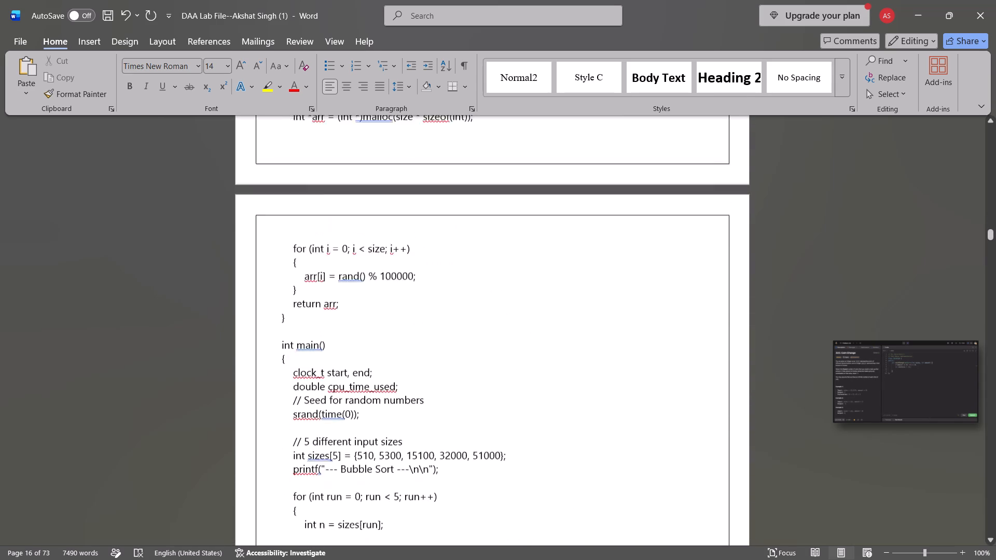
{"action": "scroll", "coordinate": [282, 509], "scroll_direction": "up", "scroll_amount": 3}
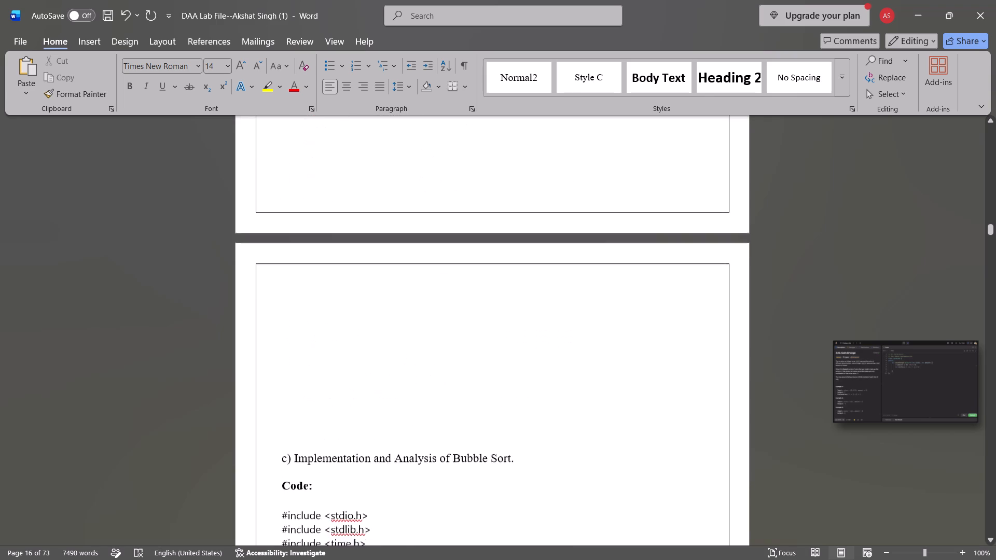
{"action": "scroll", "coordinate": [282, 509], "scroll_direction": "up", "scroll_amount": 1}
{"action": "scroll", "coordinate": [282, 509], "scroll_direction": "left", "scroll_amount": 1}
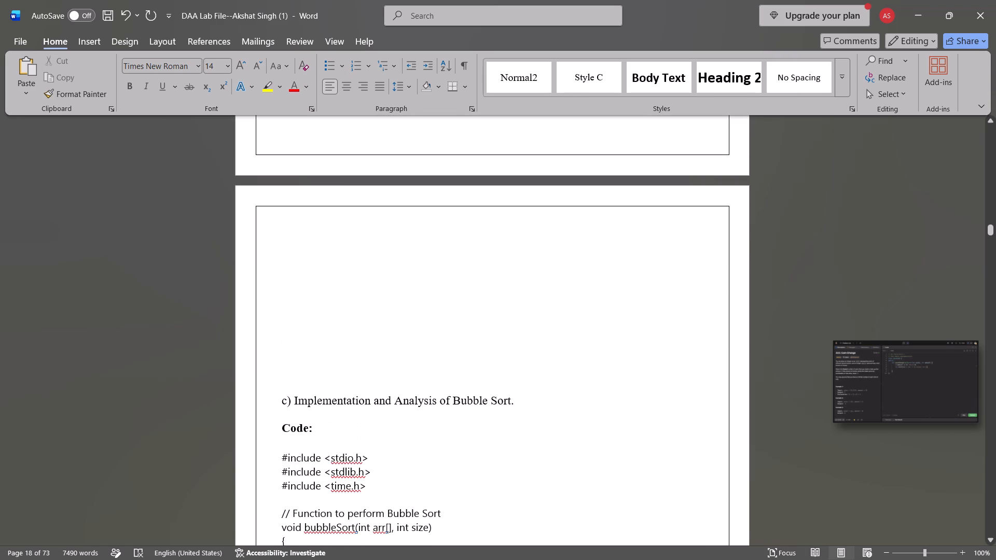
{"action": "left_click", "coordinate": [920, 0]}
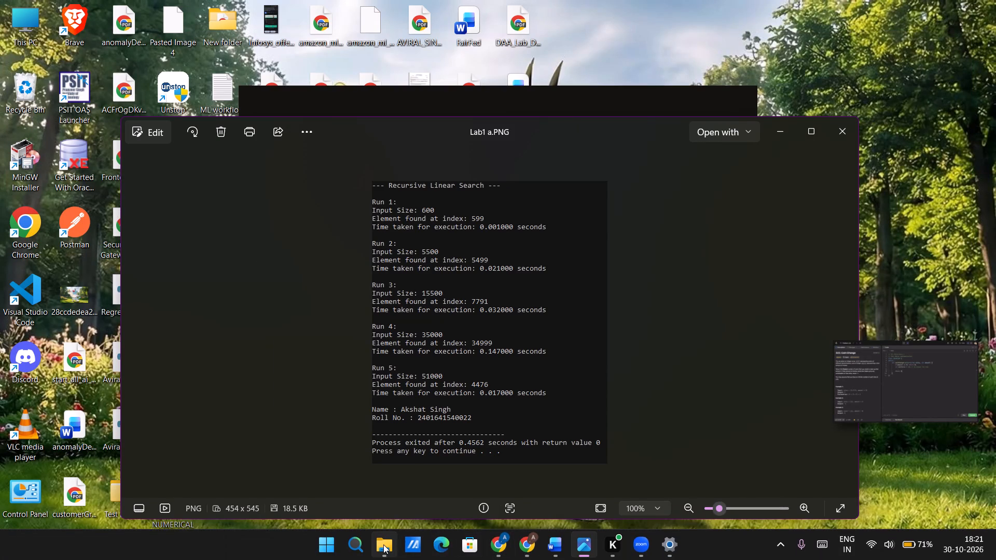
{"action": "left_click", "coordinate": [383, 544]}
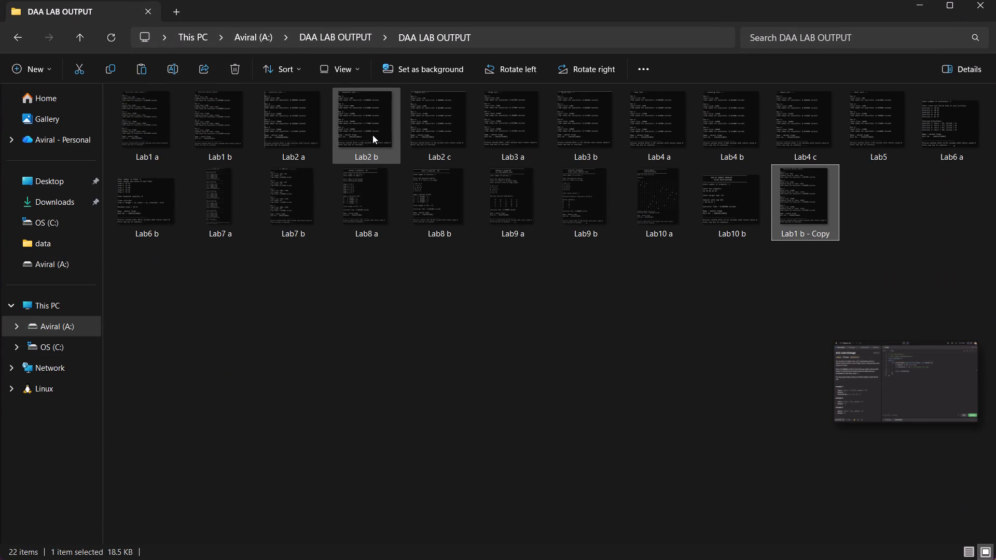
{"action": "left_click", "coordinate": [372, 135]}
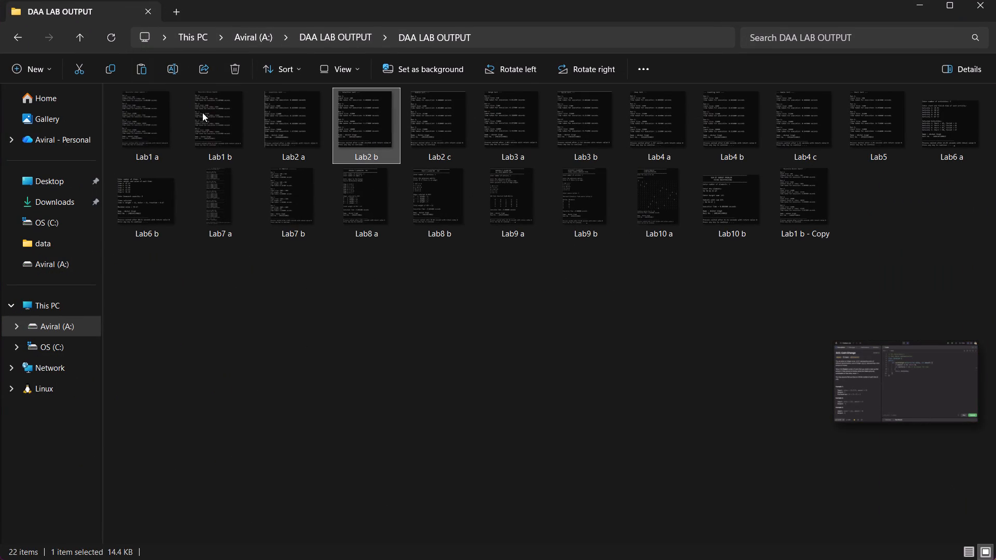
{"action": "left_click", "coordinate": [115, 69]}
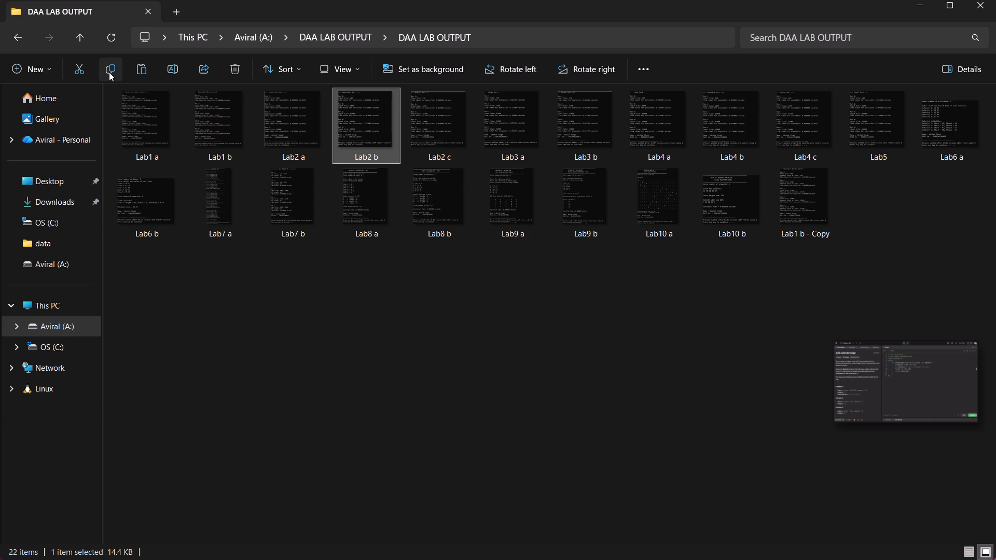
{"action": "left_click", "coordinate": [109, 72]}
Switch back to the Word lab file and paste the copied Lab2 b image below the Selection Sort code.
{"action": "left_click", "coordinate": [915, 2]}
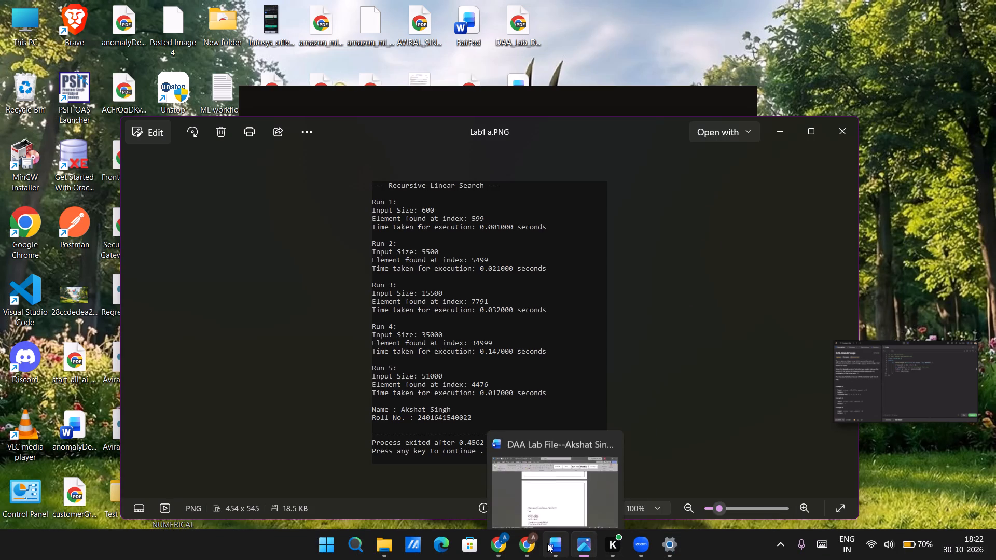
{"action": "left_click", "coordinate": [547, 543]}
{"action": "scroll", "coordinate": [504, 314], "scroll_direction": "up", "scroll_amount": 1}
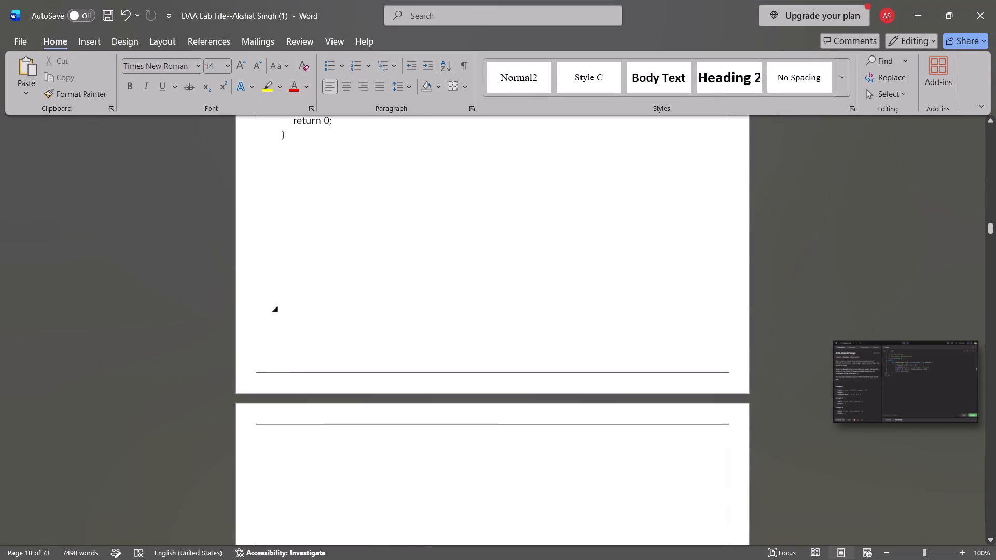
{"action": "scroll", "coordinate": [504, 314], "scroll_direction": "up", "scroll_amount": 1}
{"action": "left_click", "coordinate": [345, 229]}
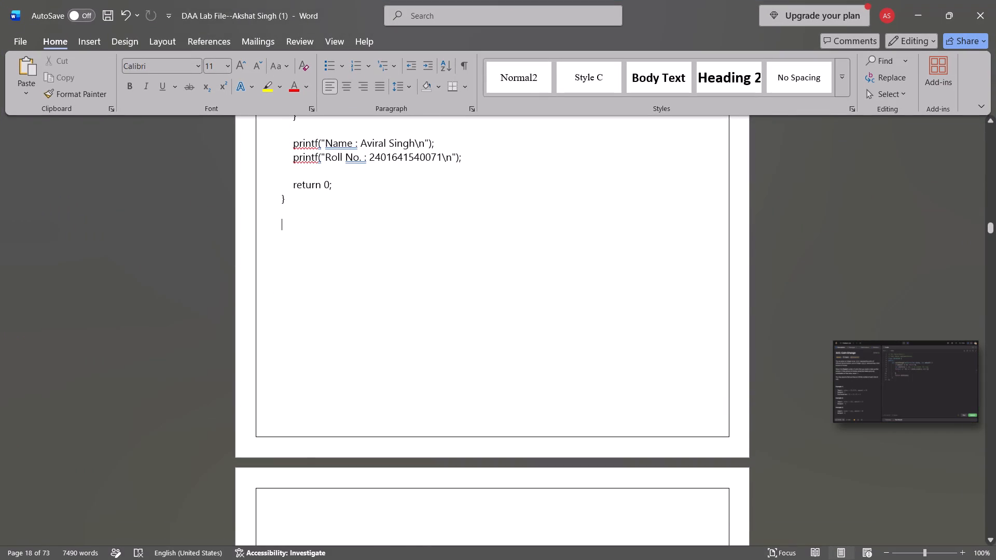
{"action": "key", "text": "ctrl+v"}
Shrink the output image below the Selection Sort code proportionally to a size slightly smaller than it was pasted.
{"action": "left_click", "coordinate": [482, 433]}
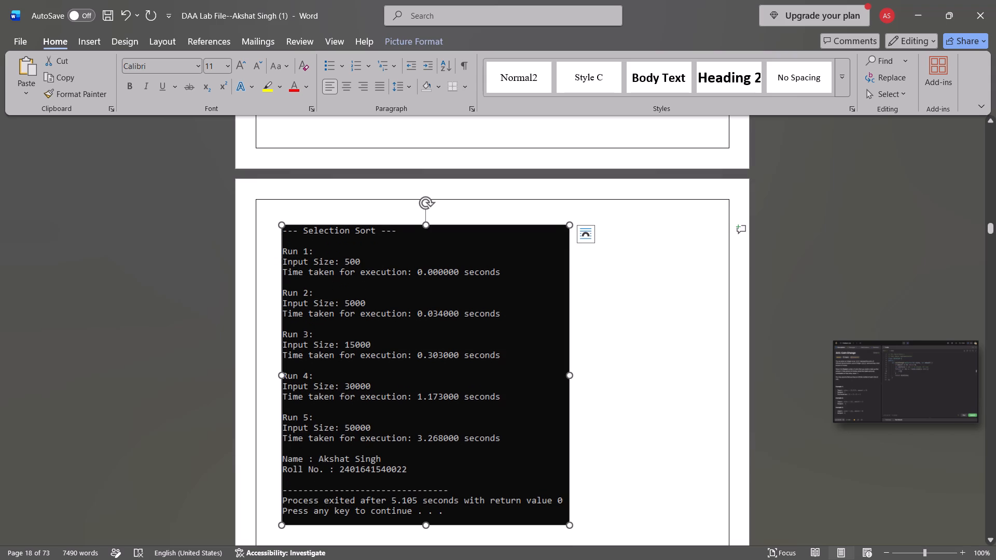
{"action": "left_click_drag", "start_coordinate": [569, 523], "coordinate": [527, 489]}
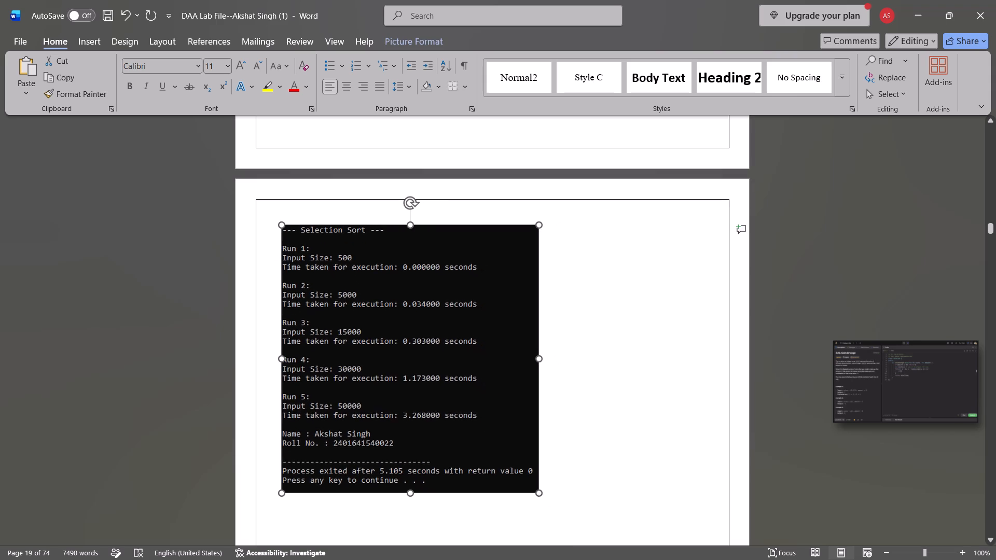
{"action": "left_click_drag", "start_coordinate": [527, 489], "coordinate": [372, 251]}
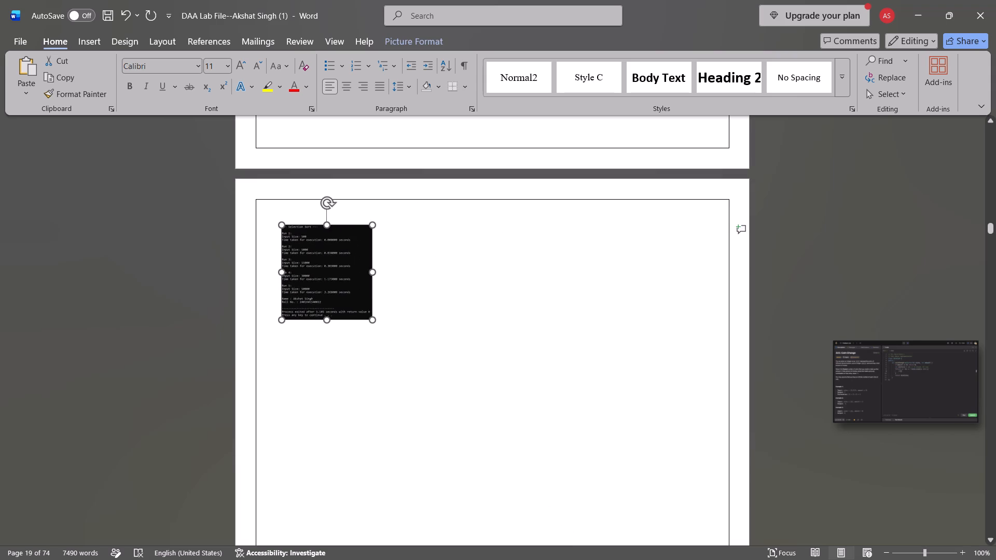
{"action": "left_click_drag", "start_coordinate": [372, 251], "coordinate": [413, 259]}
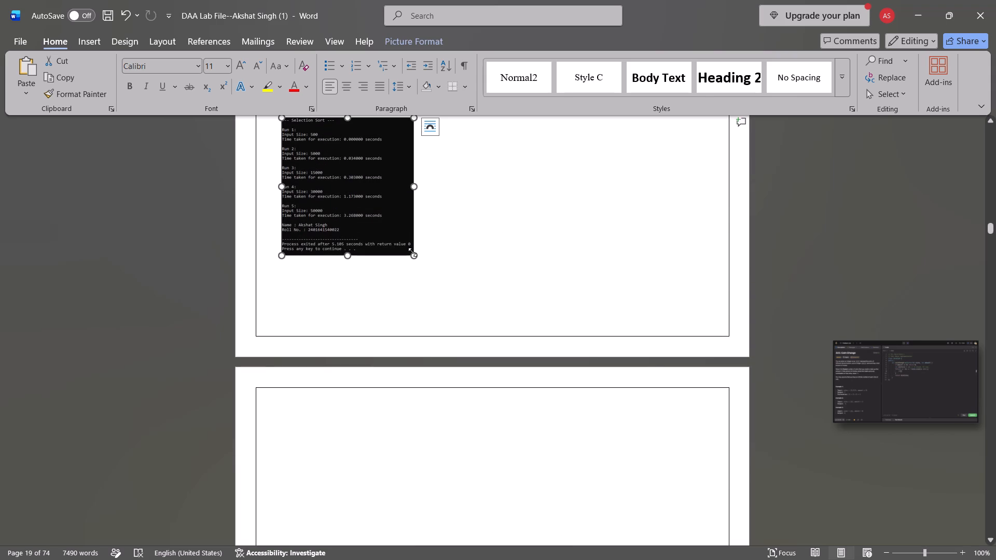
{"action": "left_click_drag", "start_coordinate": [413, 258], "coordinate": [475, 289]}
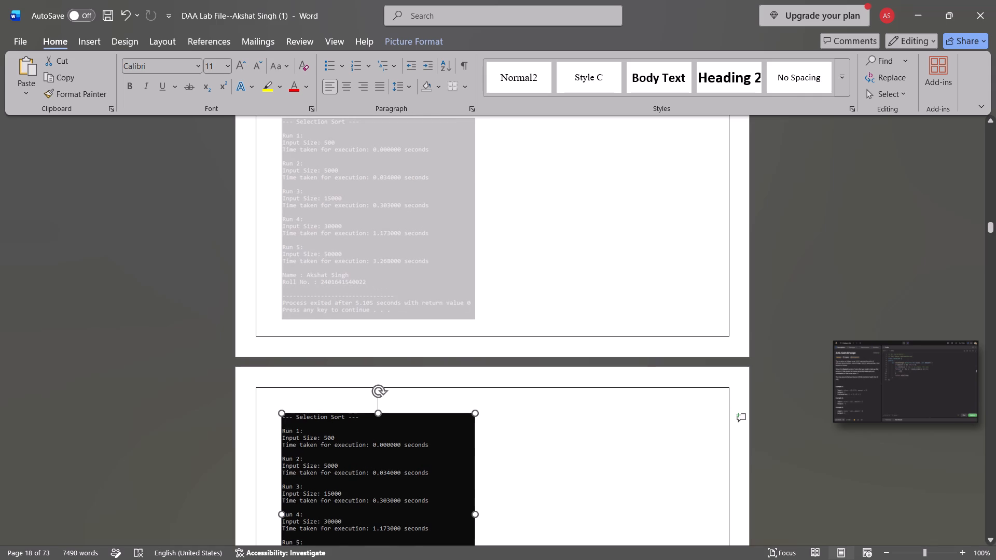
{"action": "left_click_drag", "start_coordinate": [475, 289], "coordinate": [493, 313]}
{"action": "scroll", "coordinate": [493, 313], "scroll_direction": "down", "scroll_amount": 1}
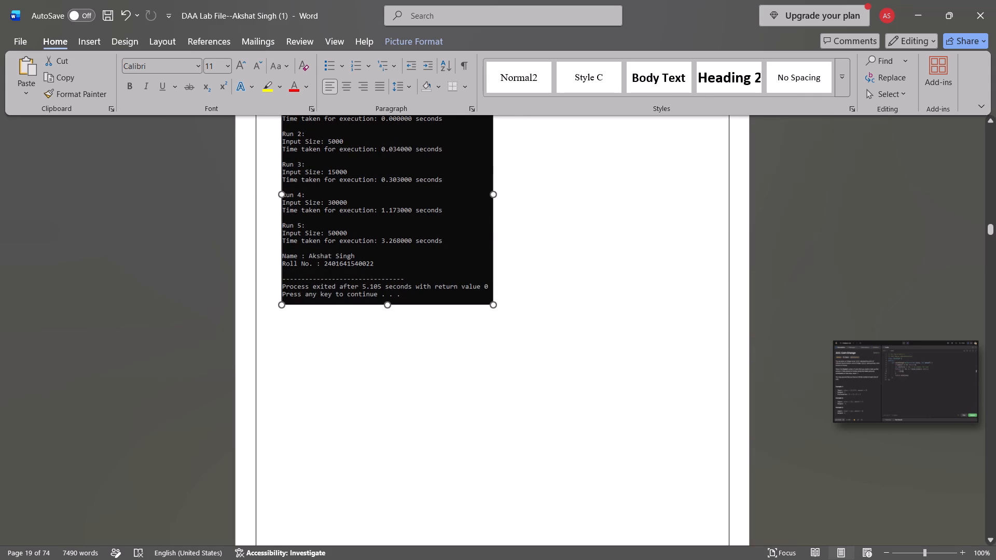
{"action": "left_click_drag", "start_coordinate": [491, 309], "coordinate": [518, 332]}
{"action": "scroll", "coordinate": [493, 394], "scroll_direction": "up", "scroll_amount": 1}
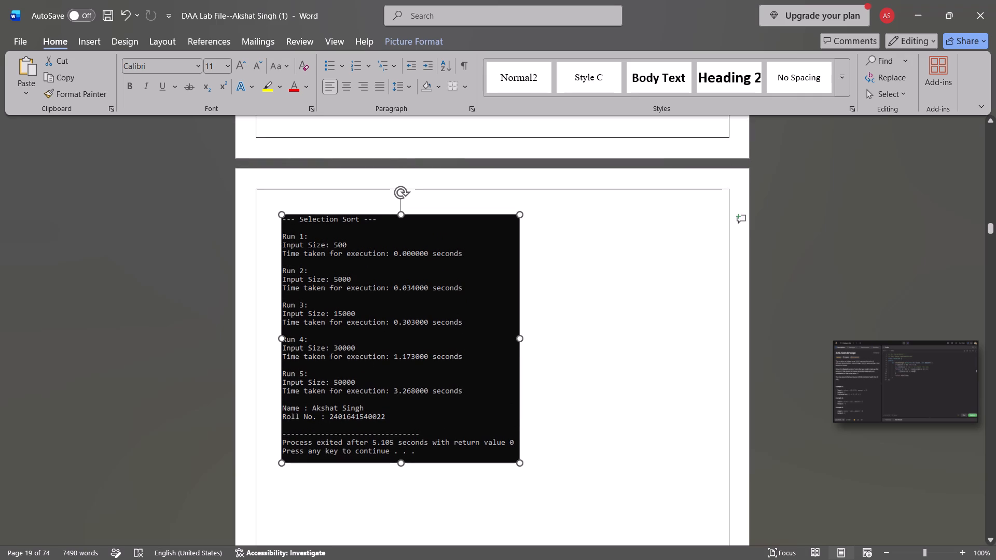
Insert spaces before the Selection Sort output image to shift it toward the page's centre.
{"action": "left_click", "coordinate": [276, 231]}
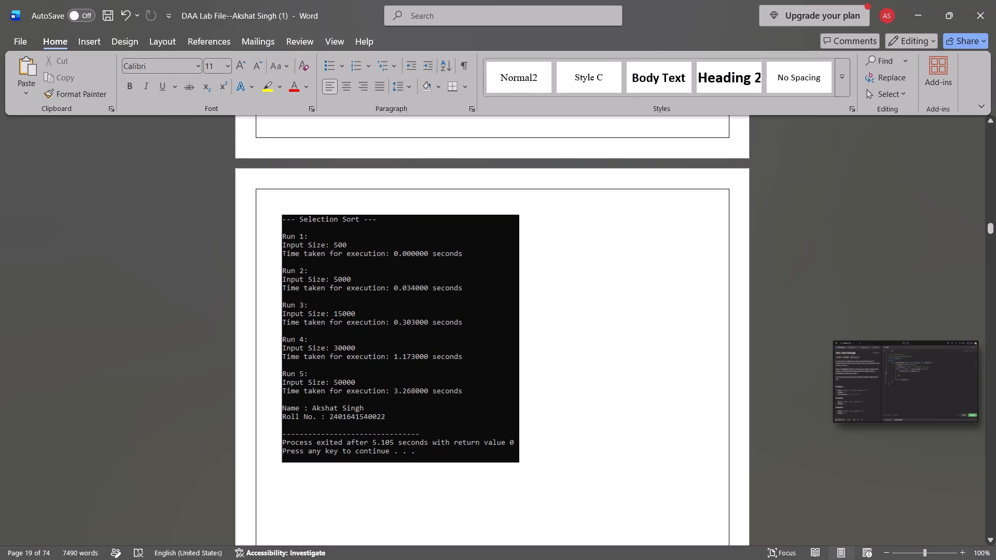
{"action": "left_click", "coordinate": [279, 229]}
{"action": "key", "text": "space"}
{"action": "key", "text": "space"}
{"action": "key", "text": "space"}
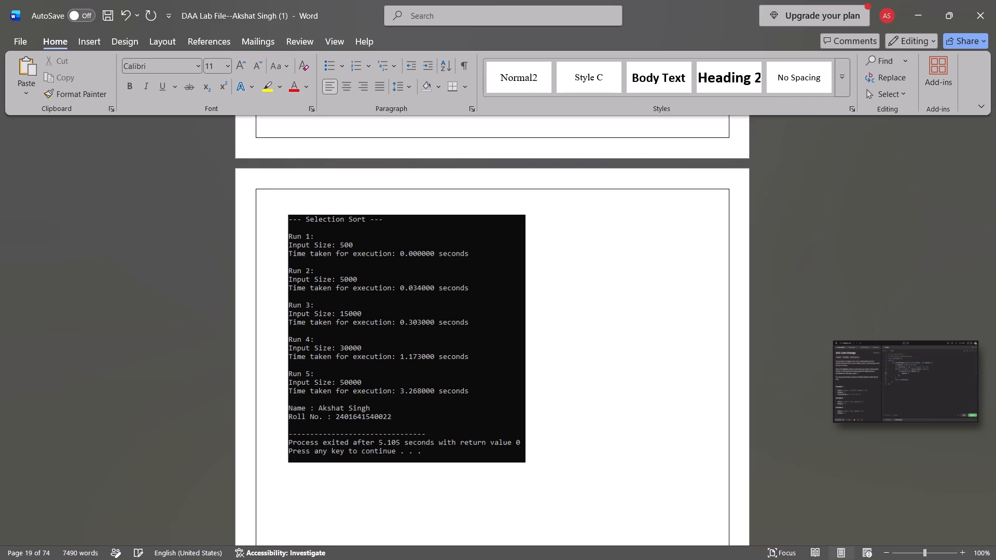
{"action": "key", "text": "space"}
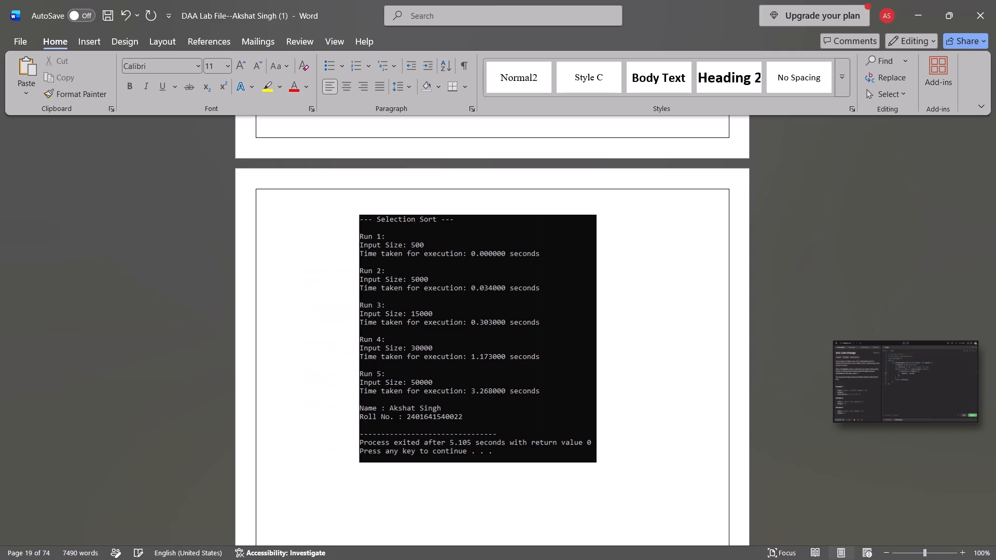
{"action": "key", "text": "space"}
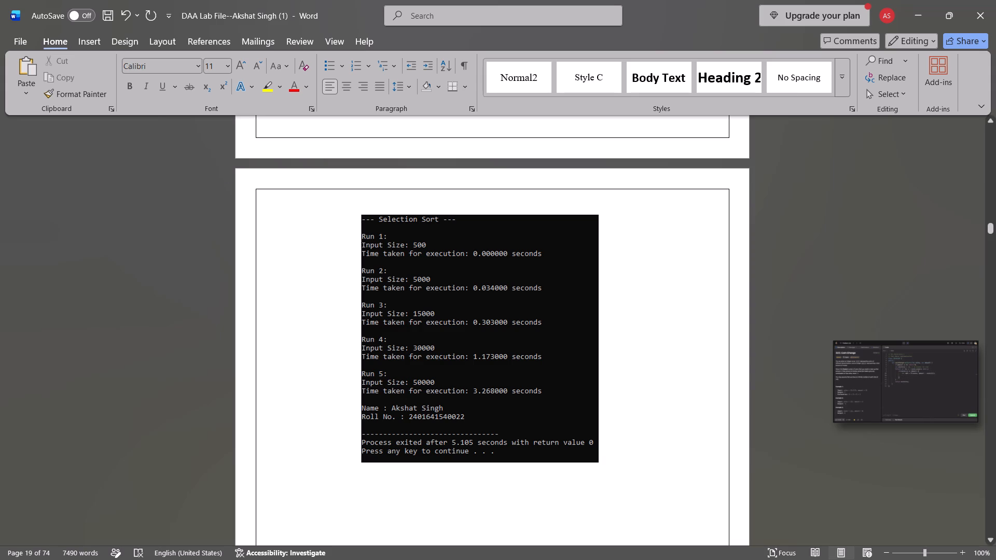
Enlarge the Selection Sort output image slightly and proportionally, and delete three spaces before it to recentre it.
{"action": "left_click", "coordinate": [555, 435]}
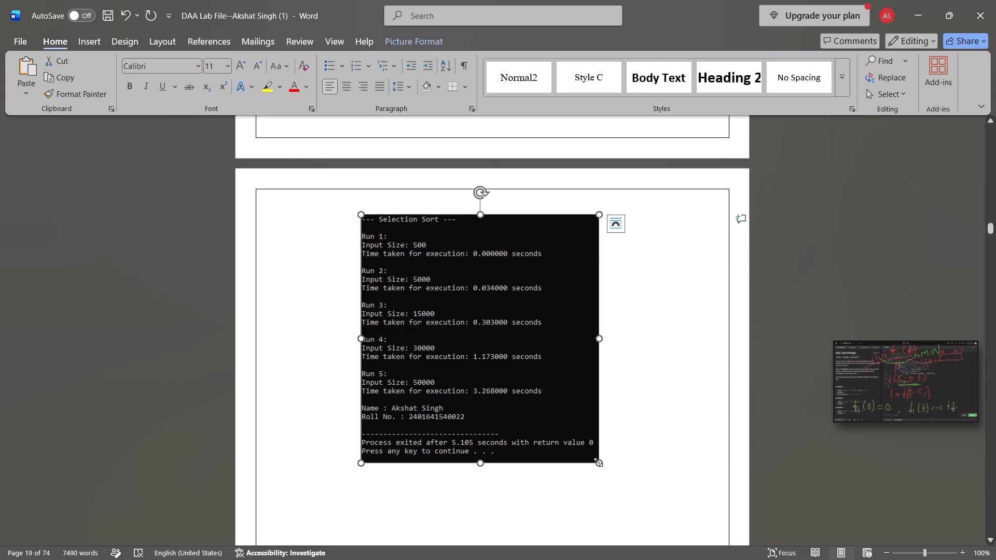
{"action": "left_click_drag", "start_coordinate": [598, 462], "coordinate": [619, 485]}
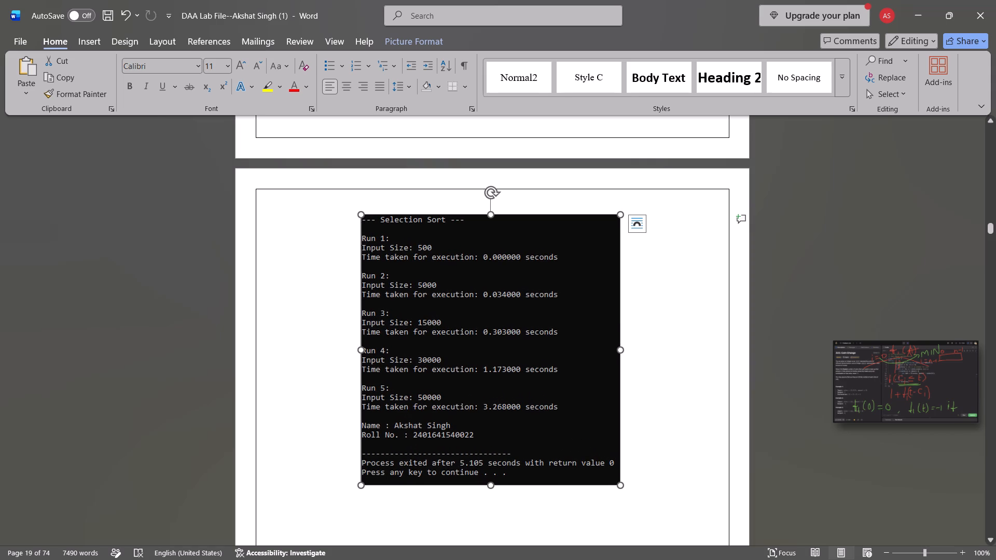
{"action": "left_click", "coordinate": [327, 254]}
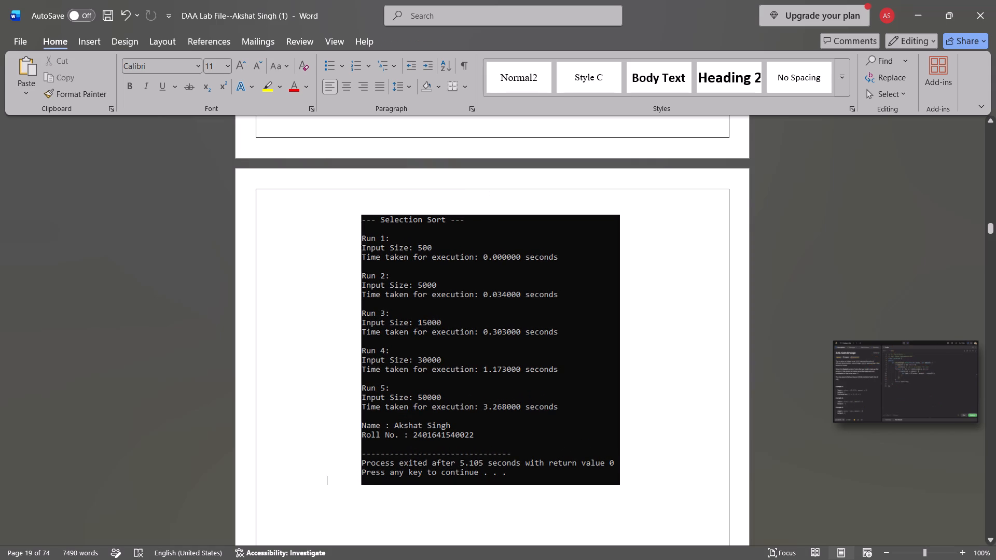
{"action": "key", "text": "BackSpace"}
{"action": "key", "text": "BackSpace"}
{"action": "key", "text": "BackSpace"}
Insert a blank line above the "c) Implementation and Analysis of Bubble Sort." heading to push it down.
{"action": "scroll", "coordinate": [499, 358], "scroll_direction": "down", "scroll_amount": 2}
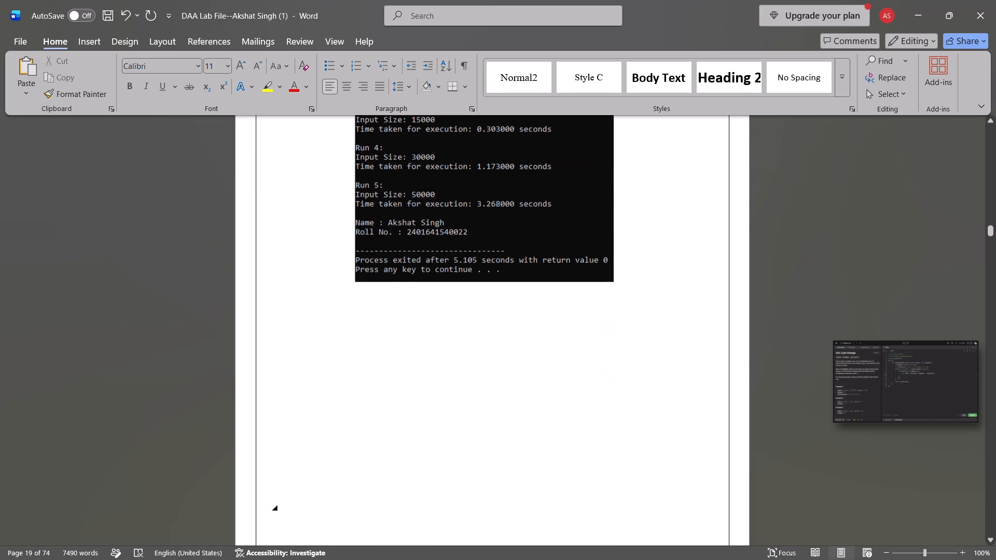
{"action": "scroll", "coordinate": [499, 358], "scroll_direction": "down", "scroll_amount": 1}
{"action": "left_click", "coordinate": [296, 403]}
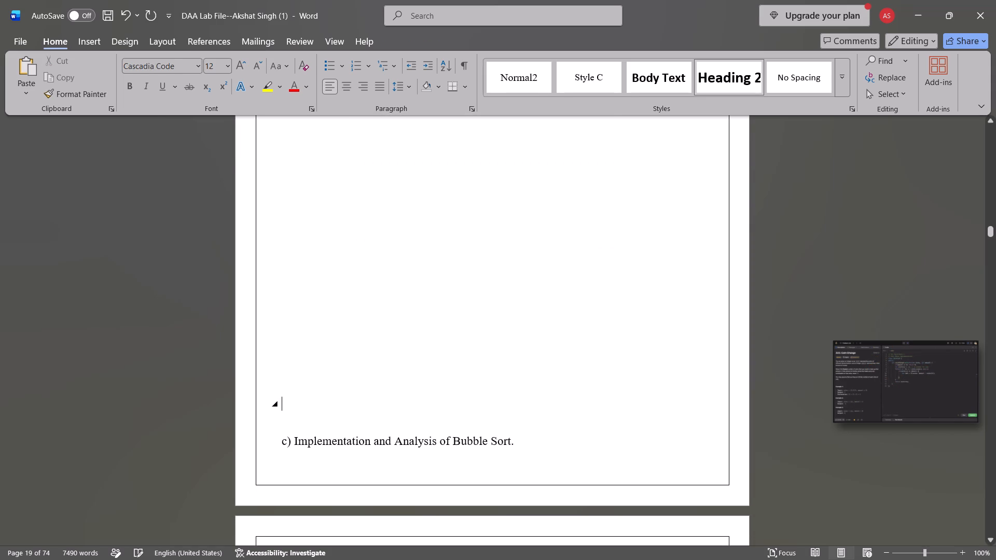
{"action": "key", "text": "Return"}
Delete the blank lines above free(arr) and above the Name printf line near the end of the Bubble Sort code.
{"action": "scroll", "coordinate": [296, 403], "scroll_direction": "down", "scroll_amount": 7}
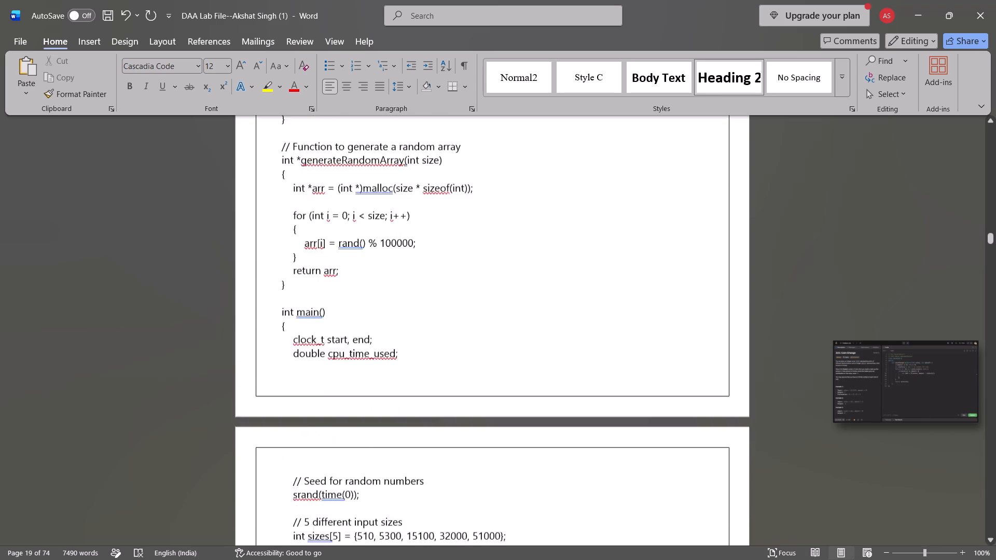
{"action": "scroll", "coordinate": [296, 403], "scroll_direction": "down", "scroll_amount": 6}
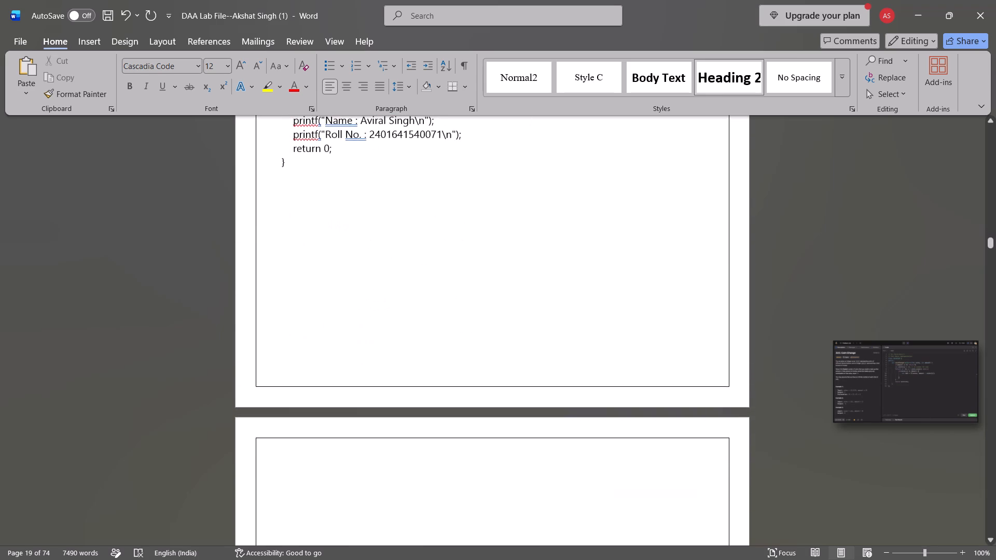
{"action": "scroll", "coordinate": [296, 403], "scroll_direction": "up", "scroll_amount": 1}
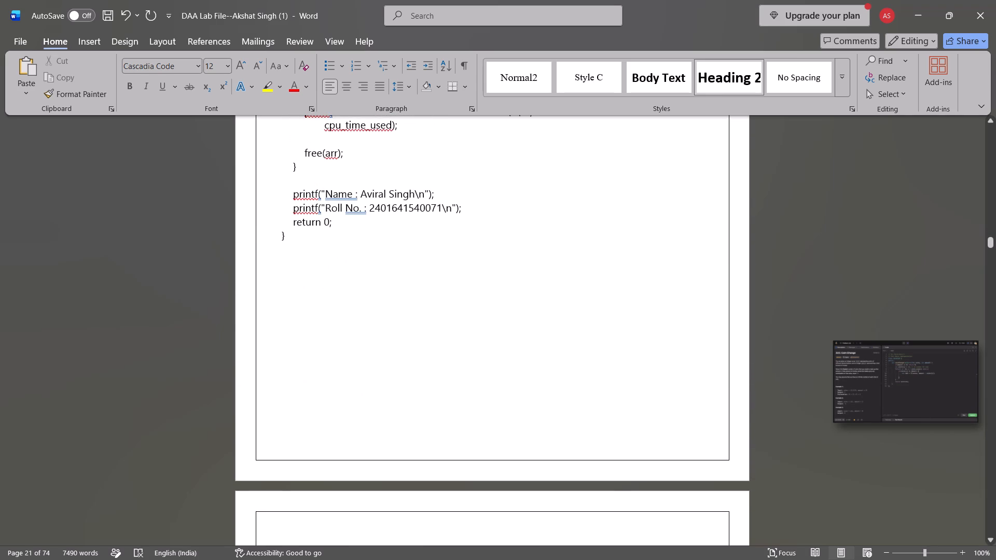
{"action": "scroll", "coordinate": [398, 377], "scroll_direction": "down", "scroll_amount": 3}
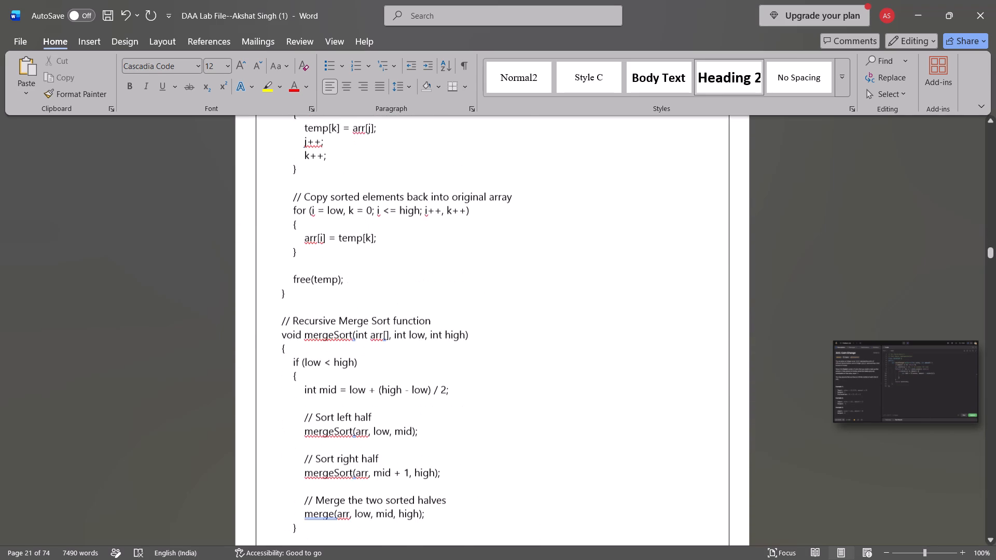
{"action": "scroll", "coordinate": [484, 358], "scroll_direction": "up", "scroll_amount": 5}
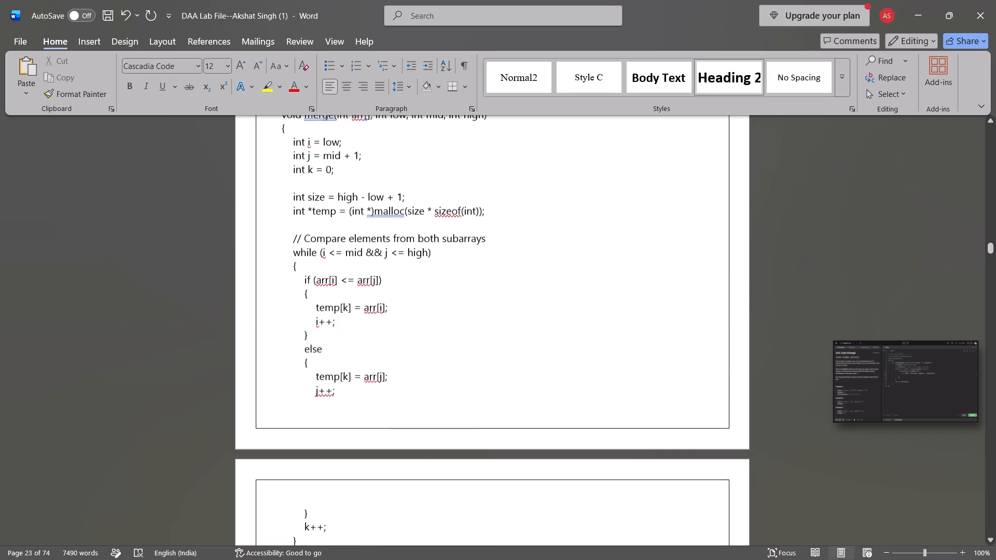
{"action": "scroll", "coordinate": [484, 358], "scroll_direction": "up", "scroll_amount": 5}
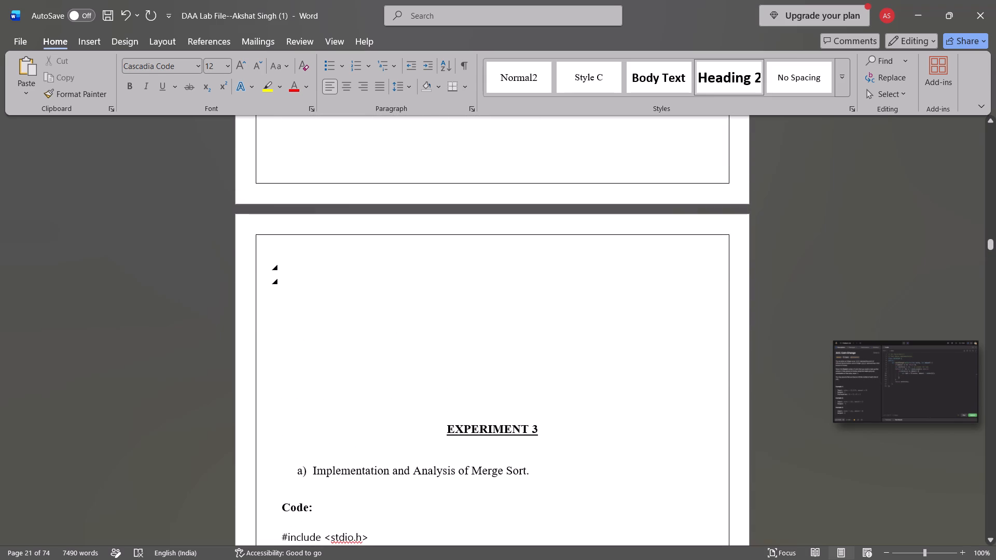
{"action": "scroll", "coordinate": [379, 270], "scroll_direction": "up", "scroll_amount": 2}
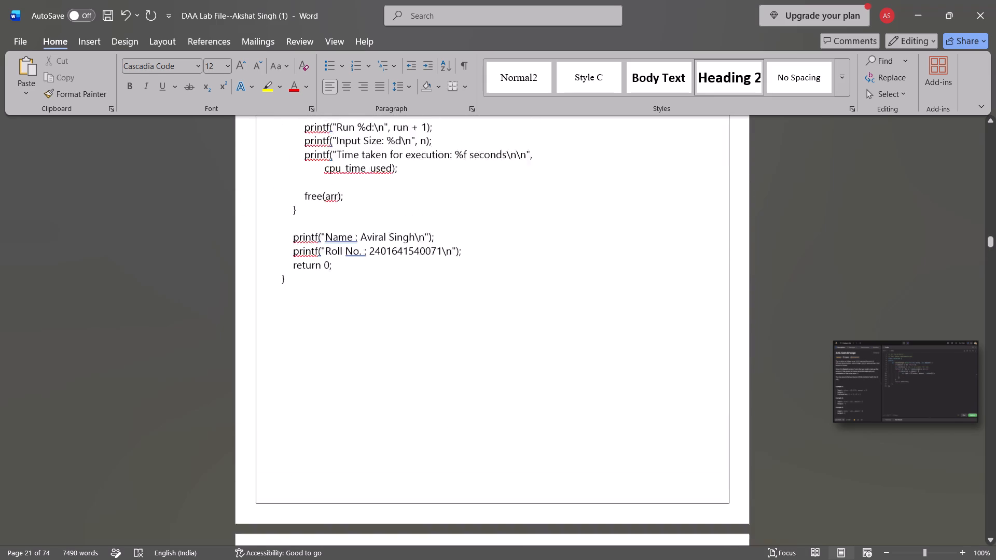
{"action": "scroll", "coordinate": [379, 270], "scroll_direction": "up", "scroll_amount": 3}
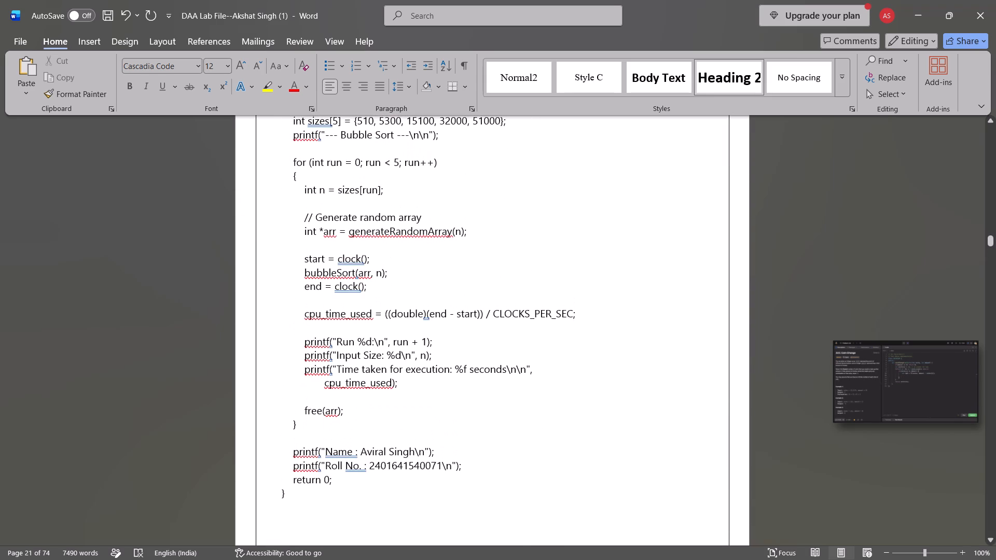
{"action": "left_click", "coordinate": [305, 437]}
{"action": "key", "text": "BackSpace"}
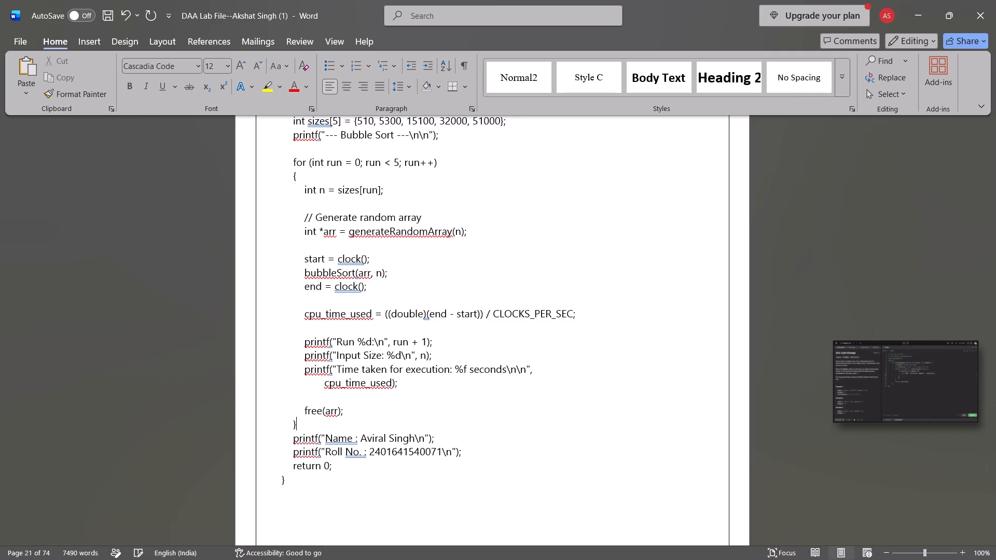
{"action": "left_click", "coordinate": [323, 396]}
{"action": "key", "text": "BackSpace"}
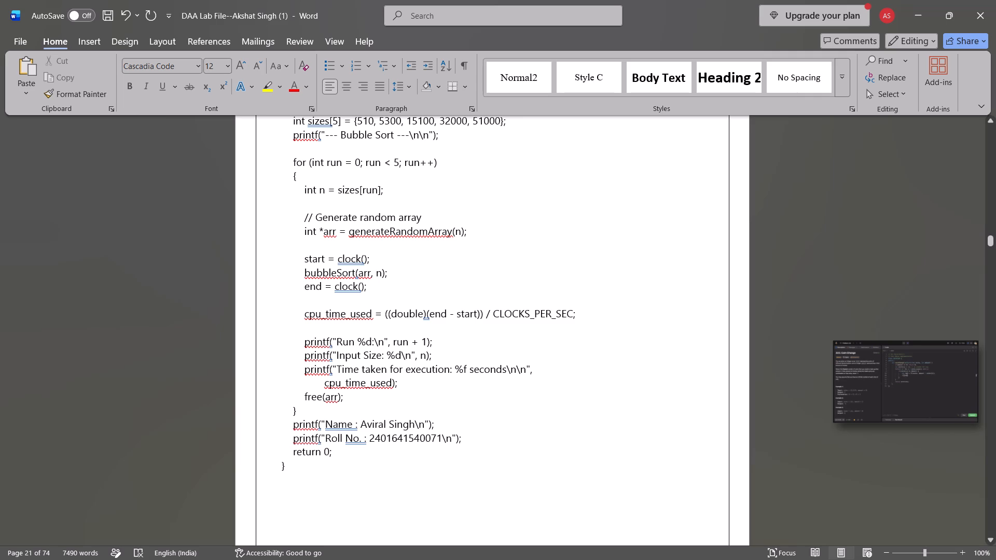
Delete the blank lines after end = clock(), before start = clock() and after int n = sizes[run] in the Bubble Sort run loop.
{"action": "left_click", "coordinate": [328, 299]}
{"action": "key", "text": "BackSpace"}
{"action": "scroll", "coordinate": [328, 299], "scroll_direction": "up", "scroll_amount": 1}
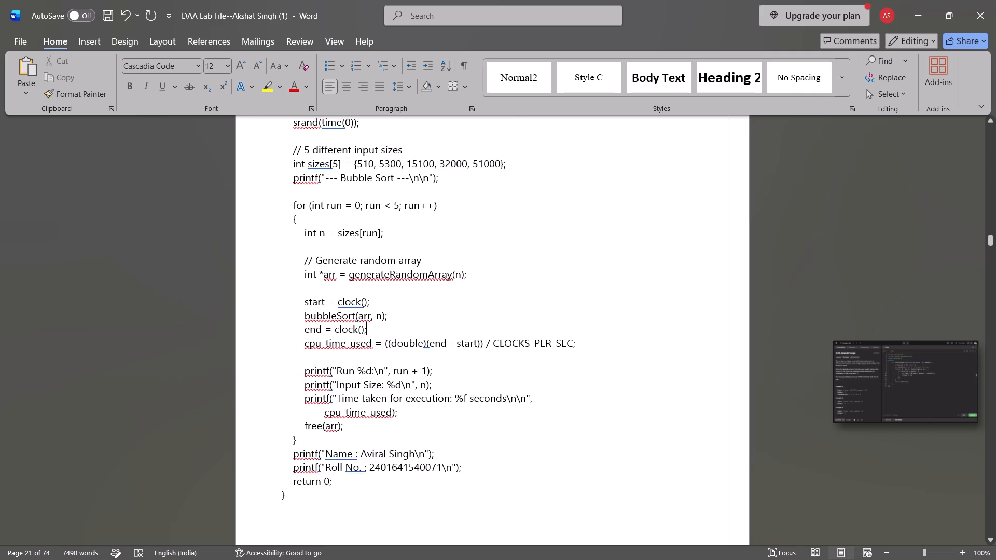
{"action": "left_click", "coordinate": [324, 288]}
{"action": "key", "text": "BackSpace"}
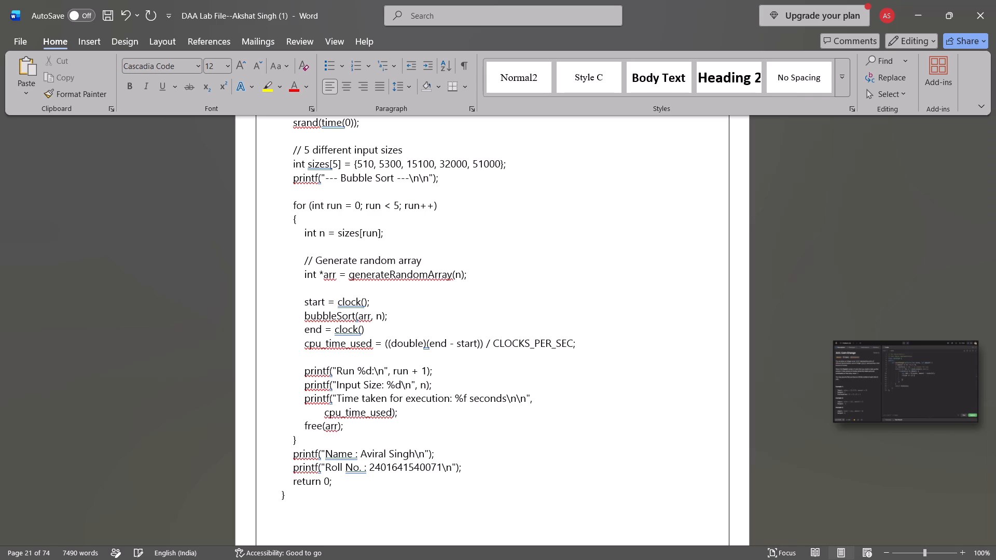
{"action": "key", "text": "BackSpace"}
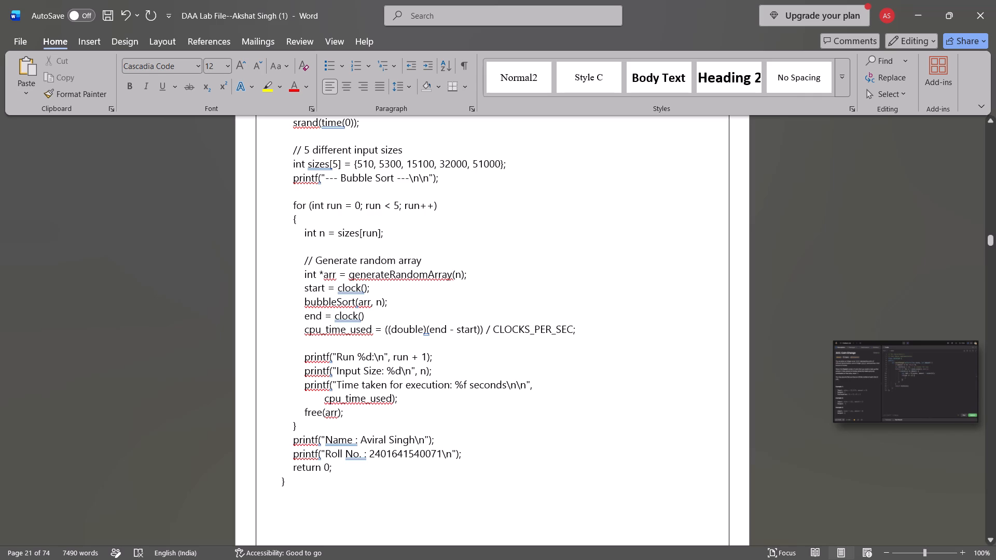
{"action": "left_click", "coordinate": [317, 245]}
{"action": "key", "text": "BackSpace"}
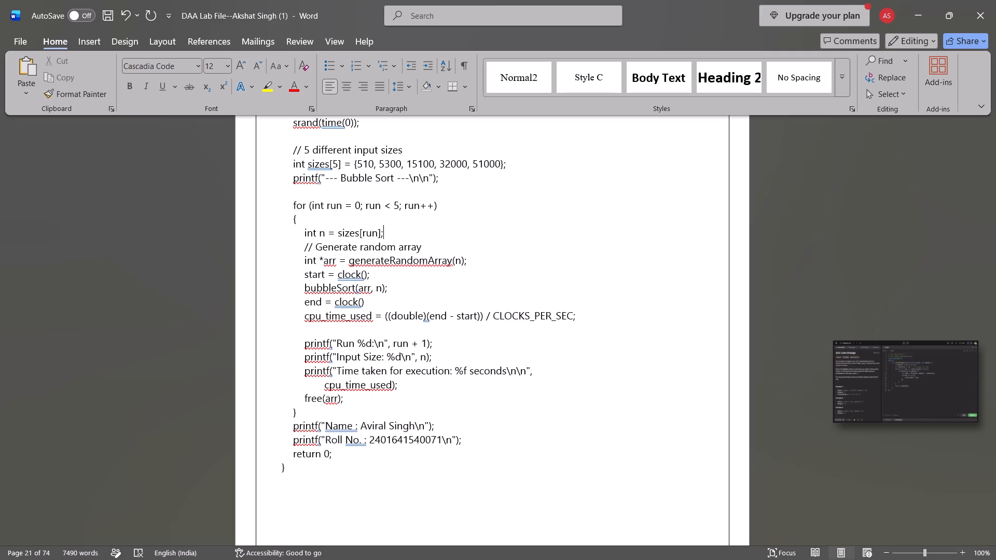
Delete the blank lines above the run loop, the "// 5 different input sizes" comment and int main() in the Bubble Sort code.
{"action": "left_click", "coordinate": [315, 194]}
{"action": "key", "text": "BackSpace"}
{"action": "scroll", "coordinate": [370, 179], "scroll_direction": "up", "scroll_amount": 1}
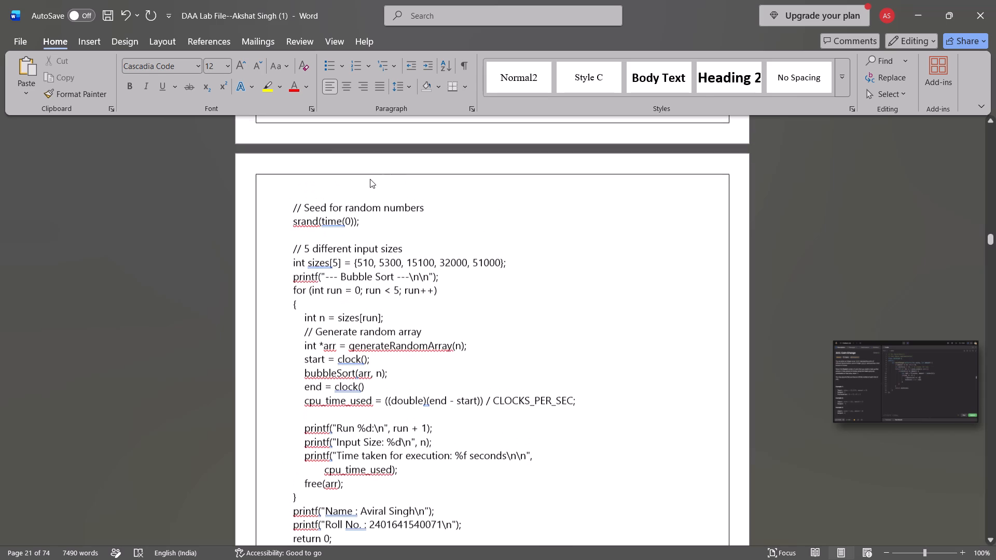
{"action": "left_click", "coordinate": [338, 242]}
{"action": "key", "text": "BackSpace"}
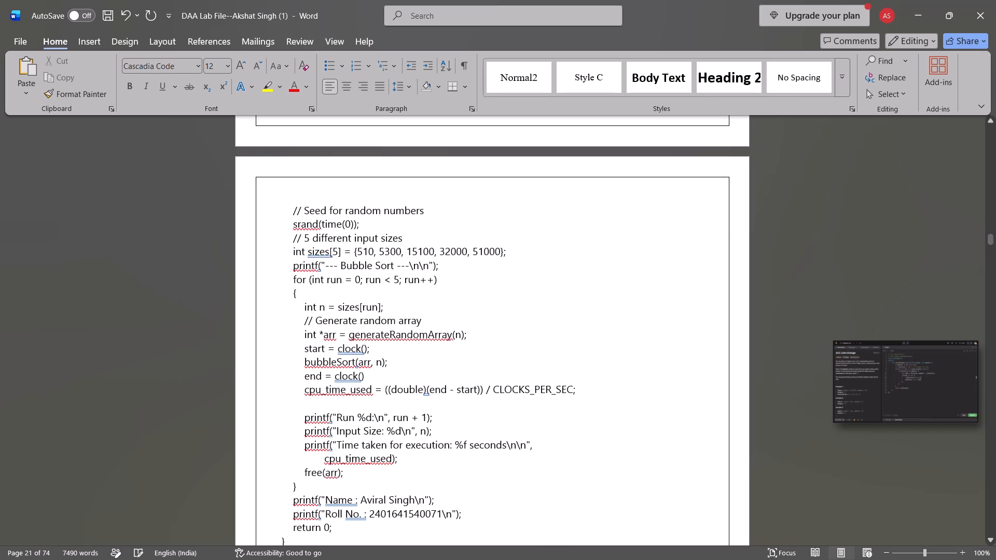
{"action": "scroll", "coordinate": [379, 209], "scroll_direction": "up", "scroll_amount": 1}
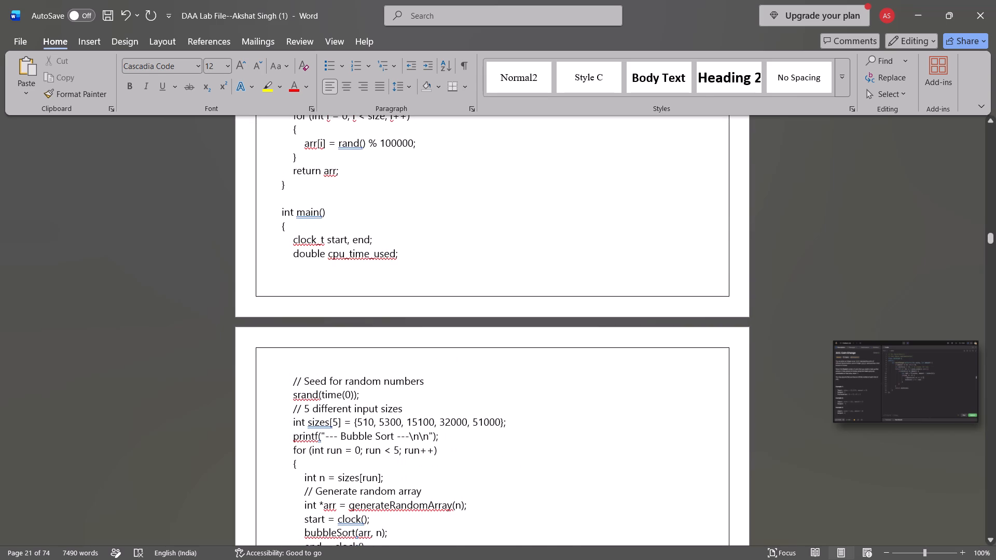
{"action": "left_click", "coordinate": [294, 199]}
{"action": "key", "text": "BackSpace"}
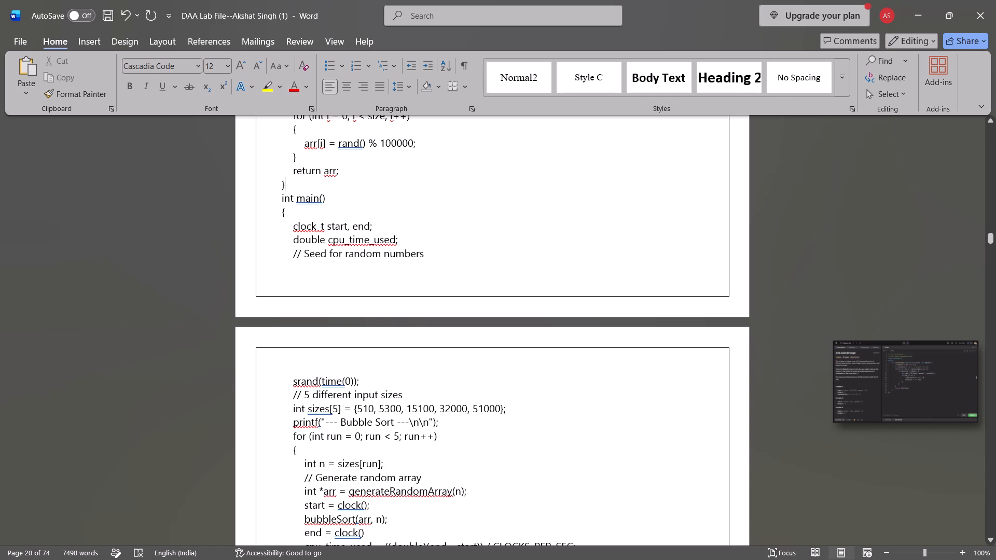
{"action": "scroll", "coordinate": [316, 142], "scroll_direction": "up", "scroll_amount": 2}
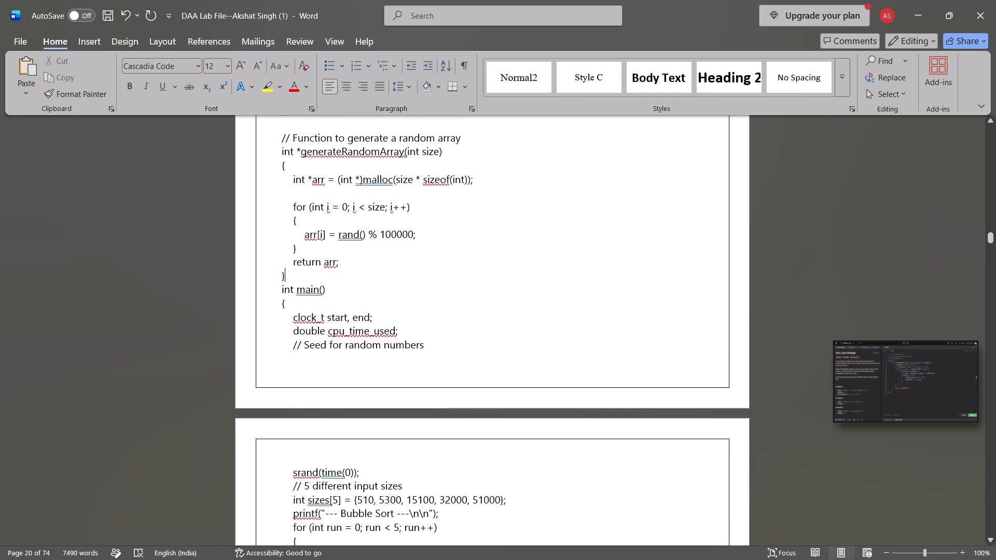
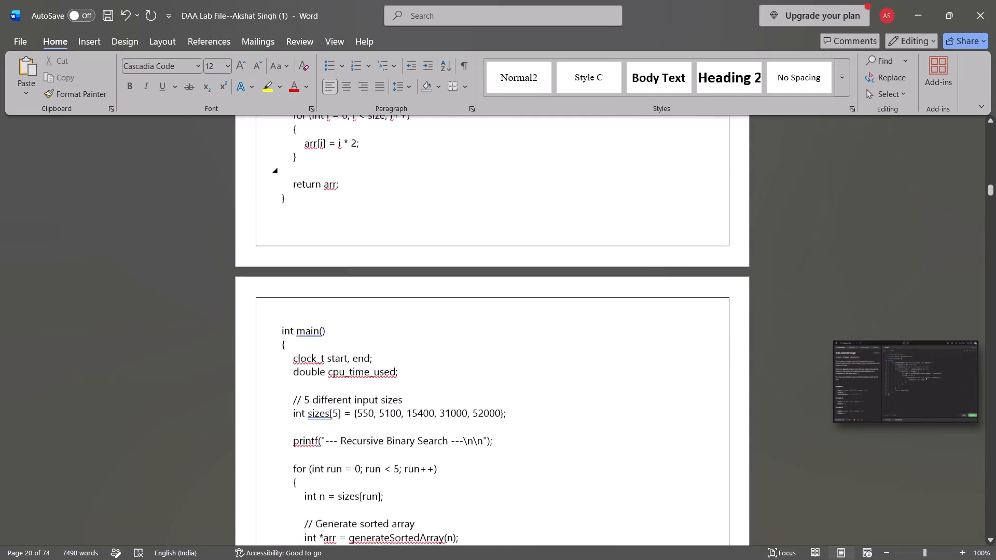
Delete the blank lines above the recursive search comment, the random array comment and int main() in the Experiment 1 Linear Search code.
{"action": "scroll", "coordinate": [300, 173], "scroll_direction": "up", "scroll_amount": 12}
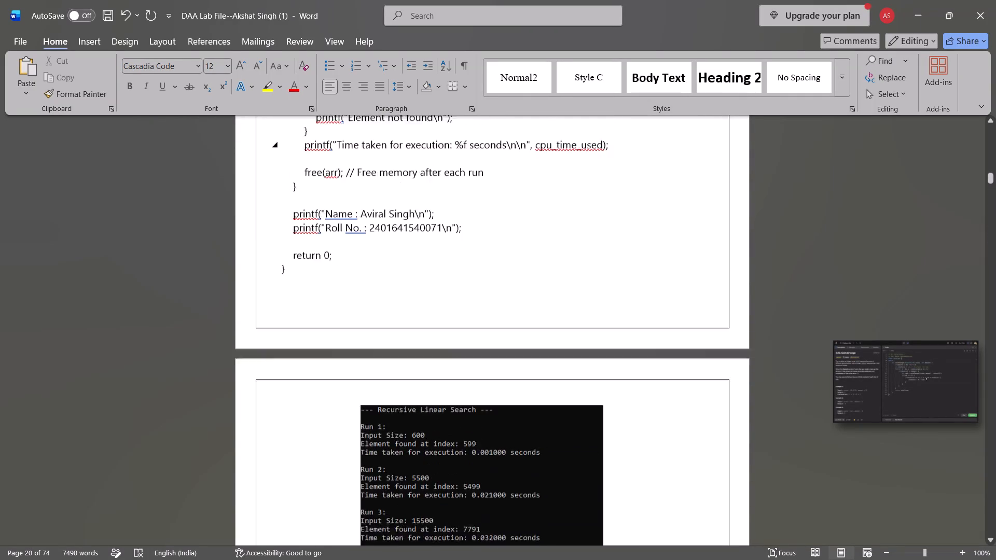
{"action": "scroll", "coordinate": [300, 173], "scroll_direction": "up", "scroll_amount": 3}
{"action": "scroll", "coordinate": [300, 173], "scroll_direction": "down", "scroll_amount": 1}
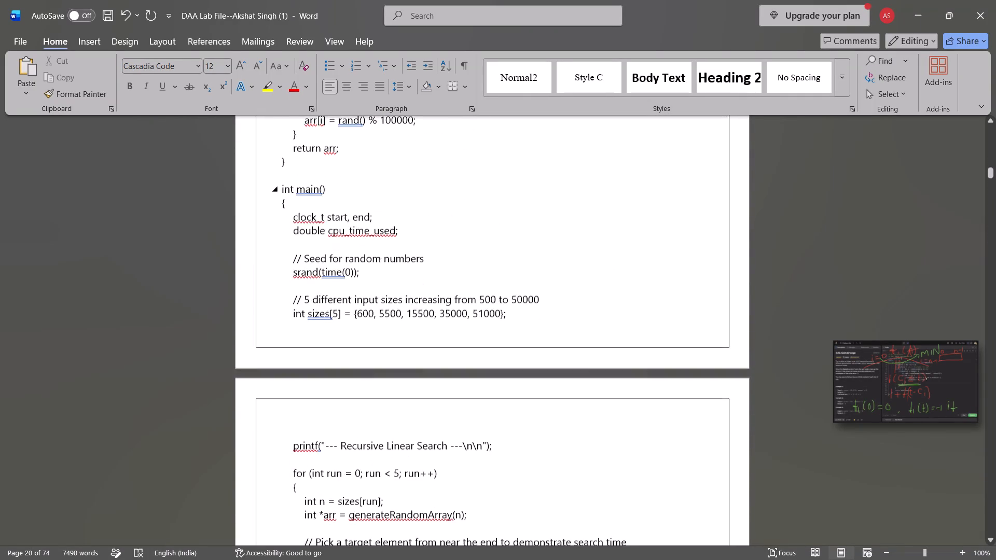
{"action": "scroll", "coordinate": [300, 173], "scroll_direction": "down", "scroll_amount": 1}
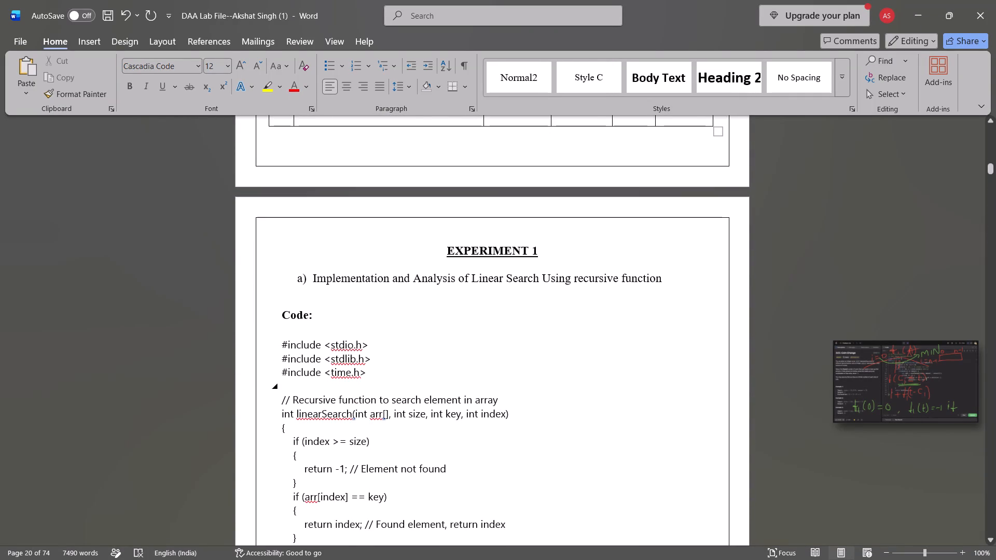
{"action": "left_click", "coordinate": [311, 386]}
{"action": "key", "text": "BackSpace"}
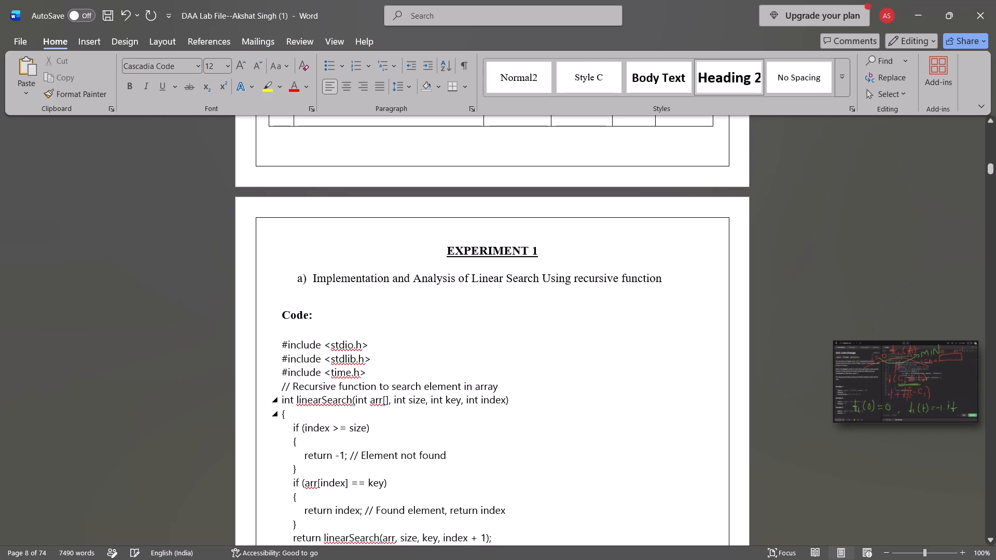
{"action": "scroll", "coordinate": [298, 428], "scroll_direction": "down", "scroll_amount": 2}
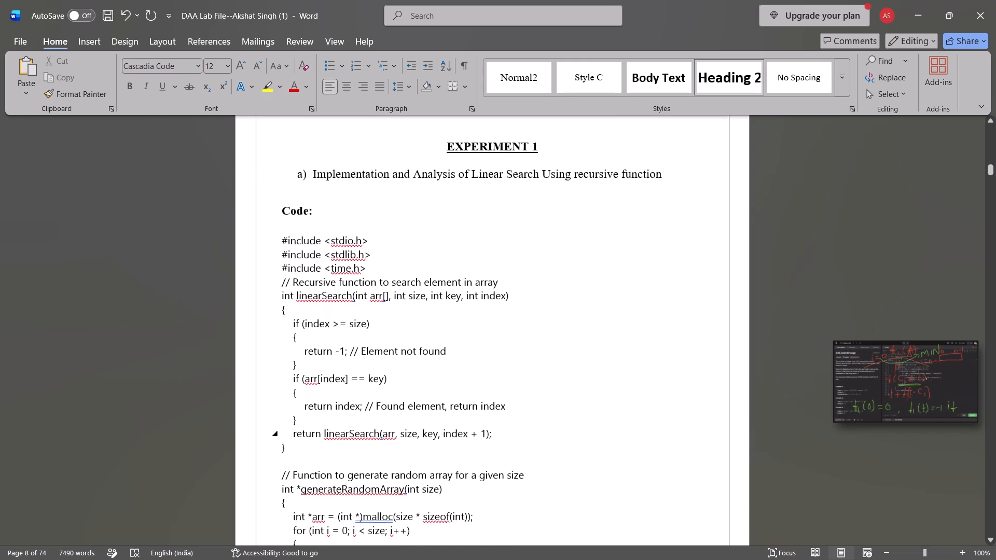
{"action": "scroll", "coordinate": [298, 428], "scroll_direction": "down", "scroll_amount": 1}
{"action": "left_click", "coordinate": [295, 379]}
{"action": "key", "text": "BackSpace"}
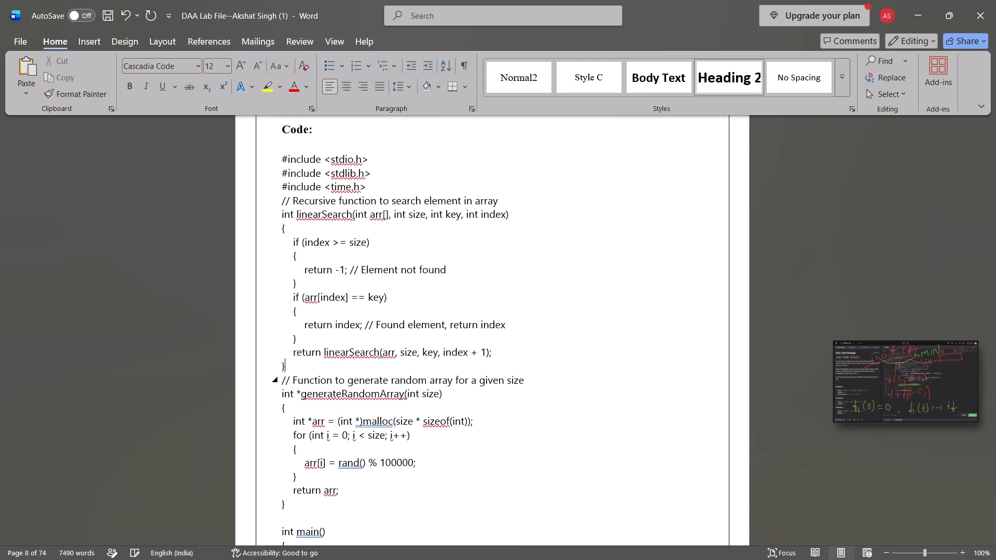
{"action": "left_click", "coordinate": [295, 379]}
{"action": "scroll", "coordinate": [295, 379], "scroll_direction": "down", "scroll_amount": 2}
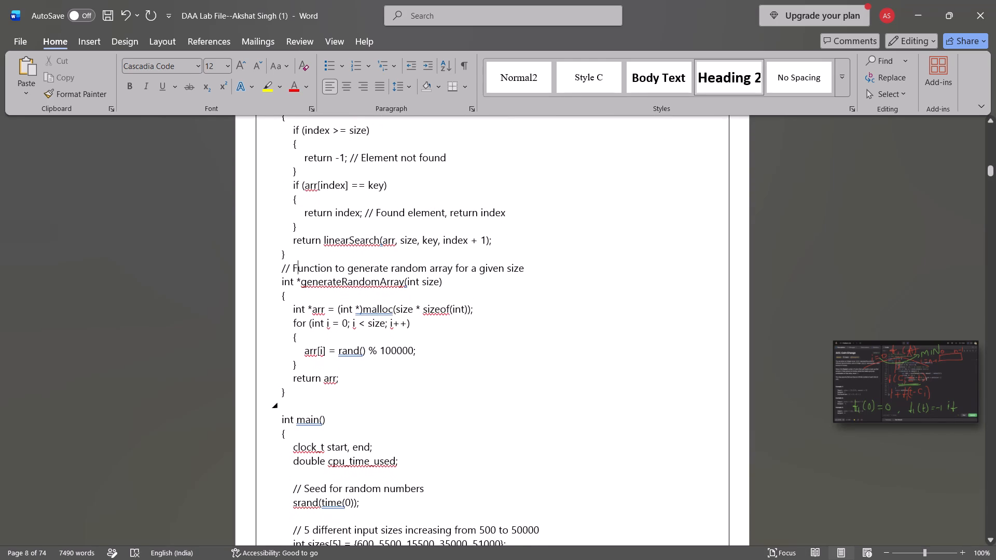
{"action": "left_click", "coordinate": [295, 411]}
{"action": "key", "text": "BackSpace"}
Delete the blank lines above the seed comment, the input sizes comment, the heading printf and the run loop in Linear Search's main().
{"action": "scroll", "coordinate": [295, 411], "scroll_direction": "down", "scroll_amount": 2}
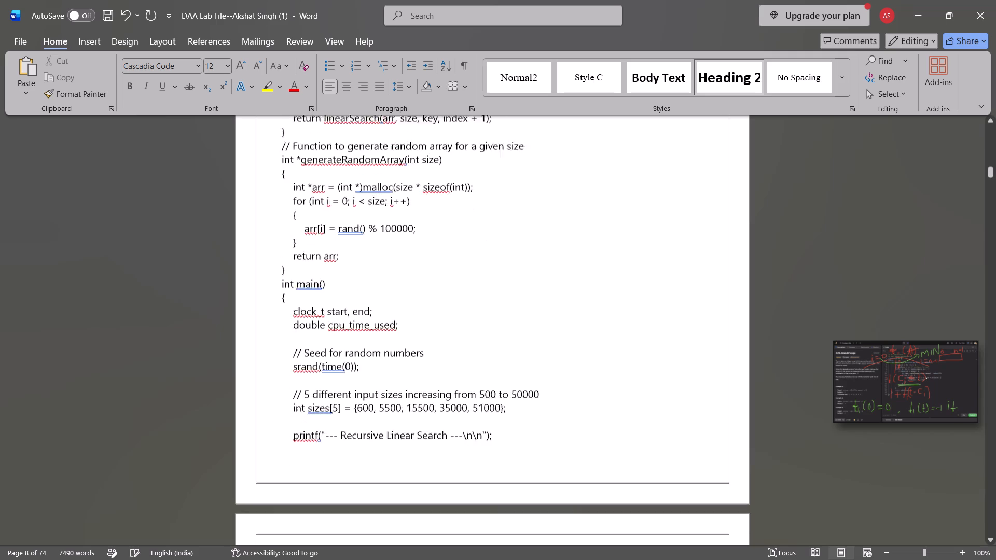
{"action": "scroll", "coordinate": [295, 411], "scroll_direction": "down", "scroll_amount": 1}
{"action": "left_click", "coordinate": [308, 258]}
{"action": "key", "text": "BackSpace"}
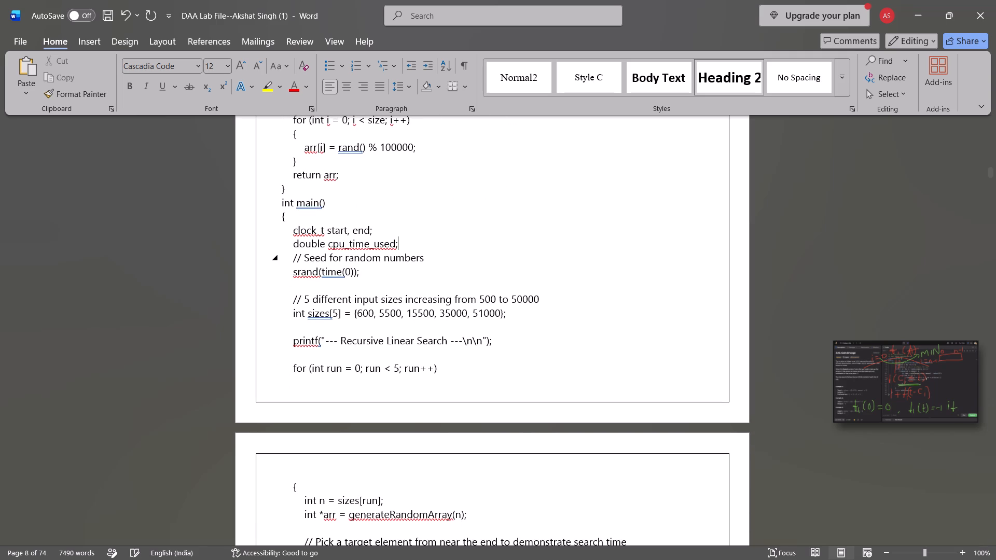
{"action": "scroll", "coordinate": [308, 258], "scroll_direction": "down", "scroll_amount": 1}
{"action": "left_click", "coordinate": [317, 243]}
{"action": "key", "text": "BackSpace"}
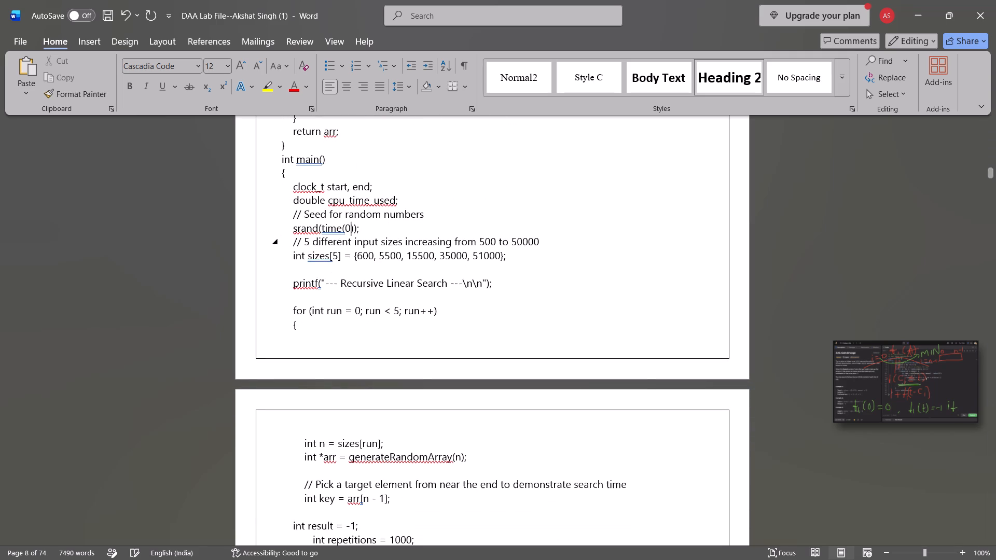
{"action": "scroll", "coordinate": [317, 243], "scroll_direction": "down", "scroll_amount": 1}
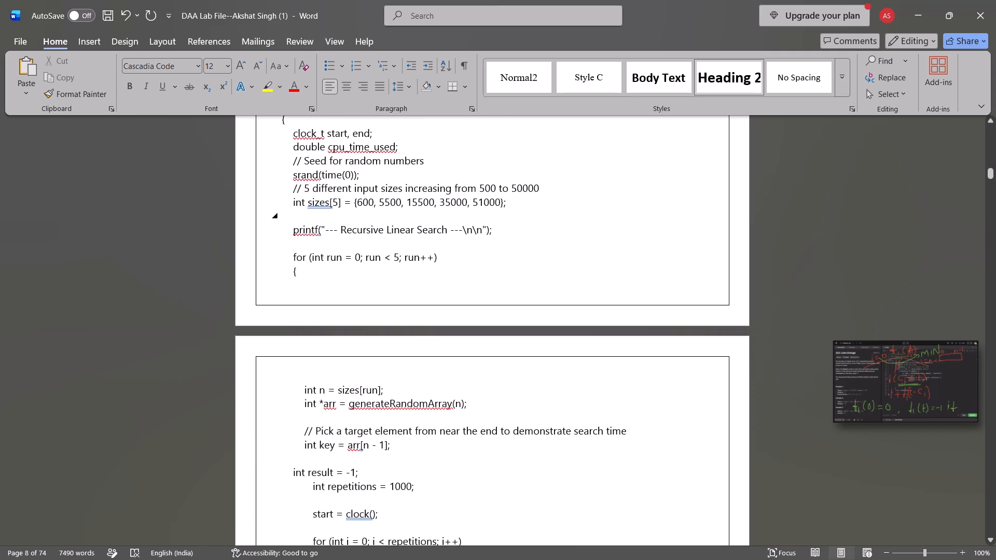
{"action": "left_click", "coordinate": [314, 216]}
{"action": "key", "text": "BackSpace"}
{"action": "scroll", "coordinate": [314, 216], "scroll_direction": "down", "scroll_amount": 1}
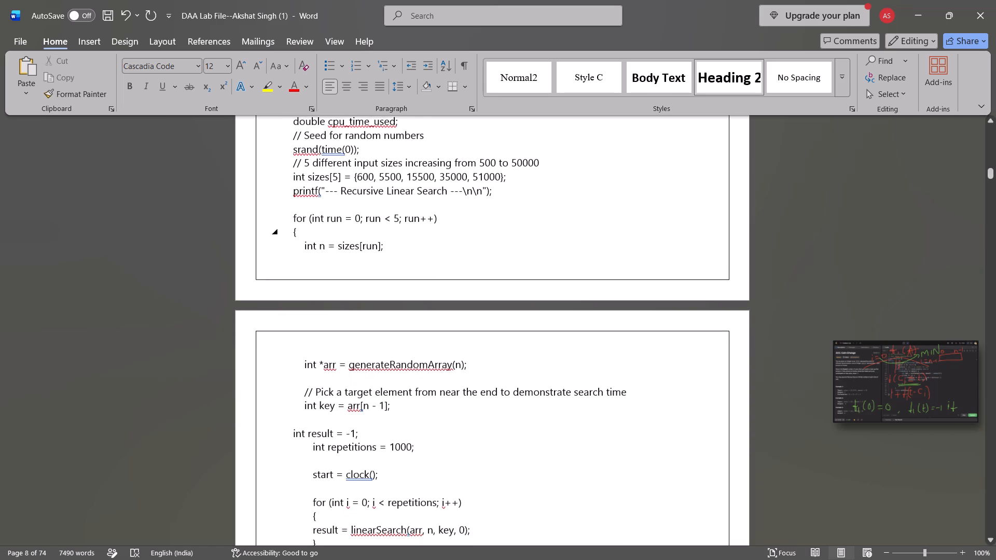
{"action": "left_click", "coordinate": [312, 195]}
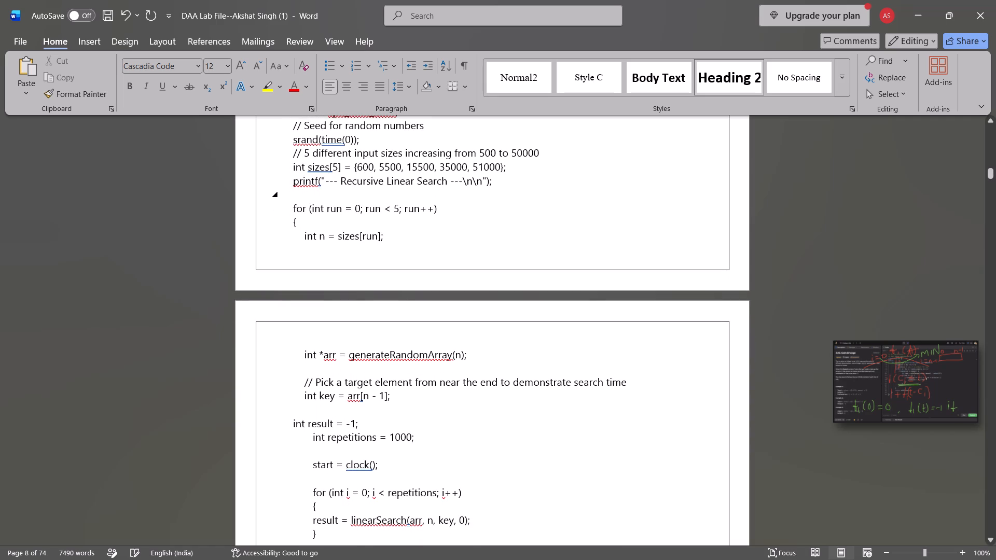
{"action": "key", "text": "BackSpace"}
Delete the blank lines above int result = -1, start = clock() and the repetitions loop in the Linear Search code.
{"action": "scroll", "coordinate": [312, 195], "scroll_direction": "down", "scroll_amount": 1}
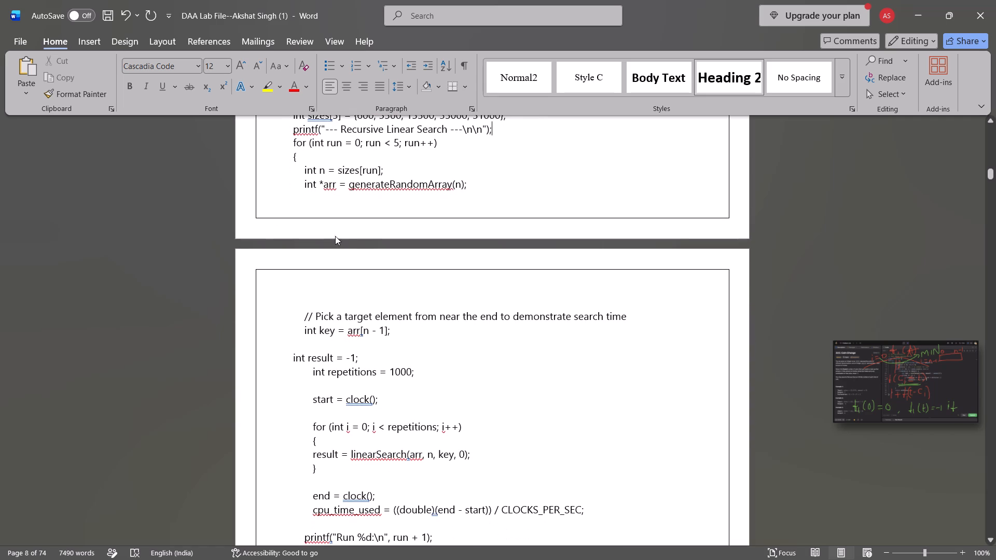
{"action": "left_click", "coordinate": [320, 345]}
{"action": "key", "text": "BackSpace"}
{"action": "scroll", "coordinate": [320, 345], "scroll_direction": "down", "scroll_amount": 1}
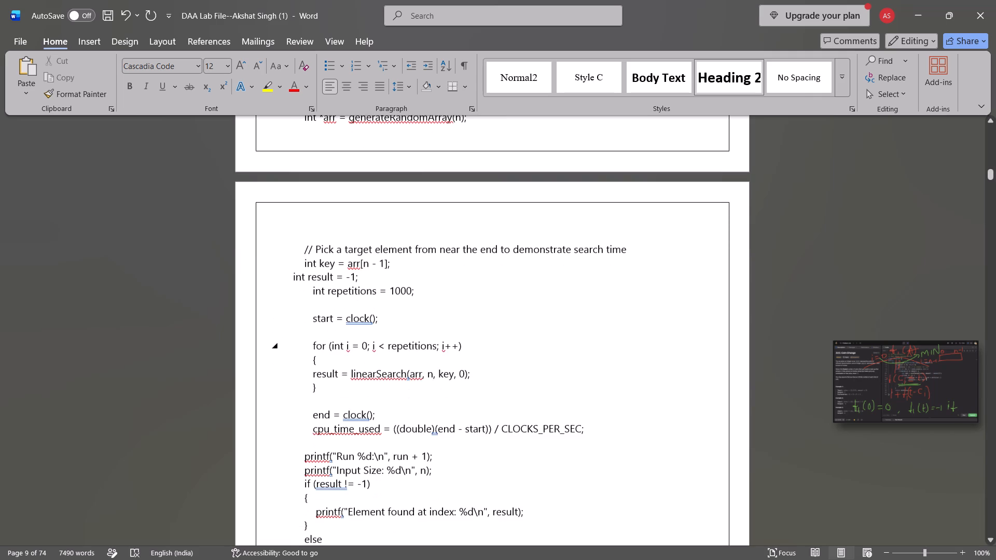
{"action": "left_click", "coordinate": [324, 307]}
{"action": "key", "text": "BackSpace"}
{"action": "scroll", "coordinate": [324, 307], "scroll_direction": "down", "scroll_amount": 1}
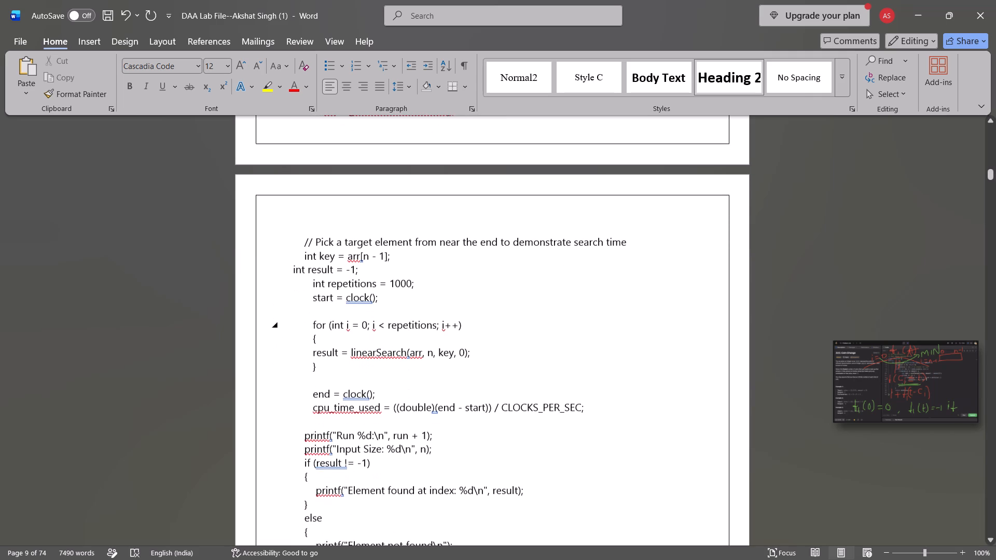
{"action": "scroll", "coordinate": [324, 307], "scroll_direction": "down", "scroll_amount": 1}
{"action": "left_click", "coordinate": [348, 285]}
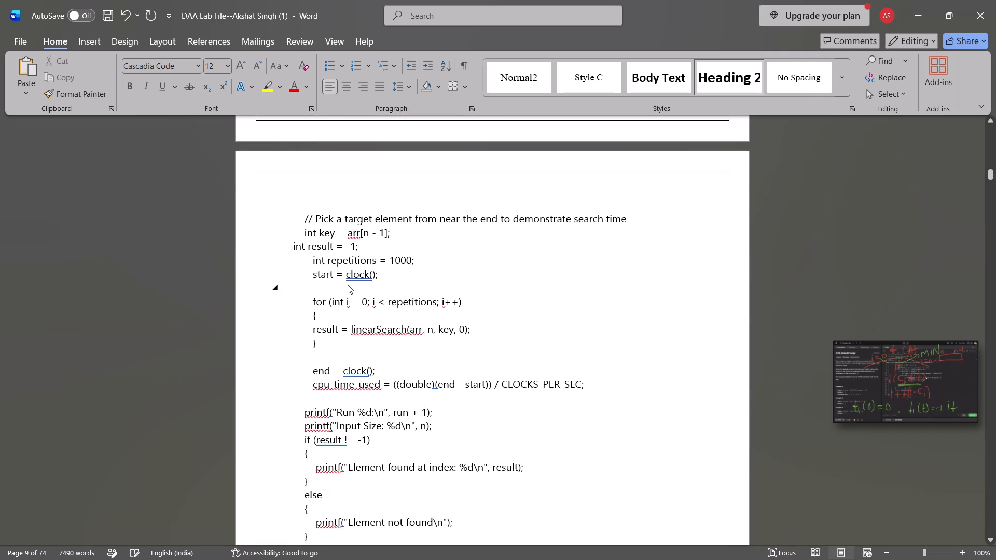
{"action": "key", "text": "BackSpace"}
Delete the blank lines above end = clock() and above the "Run %d" printf line in the Linear Search code.
{"action": "scroll", "coordinate": [348, 285], "scroll_direction": "down", "scroll_amount": 1}
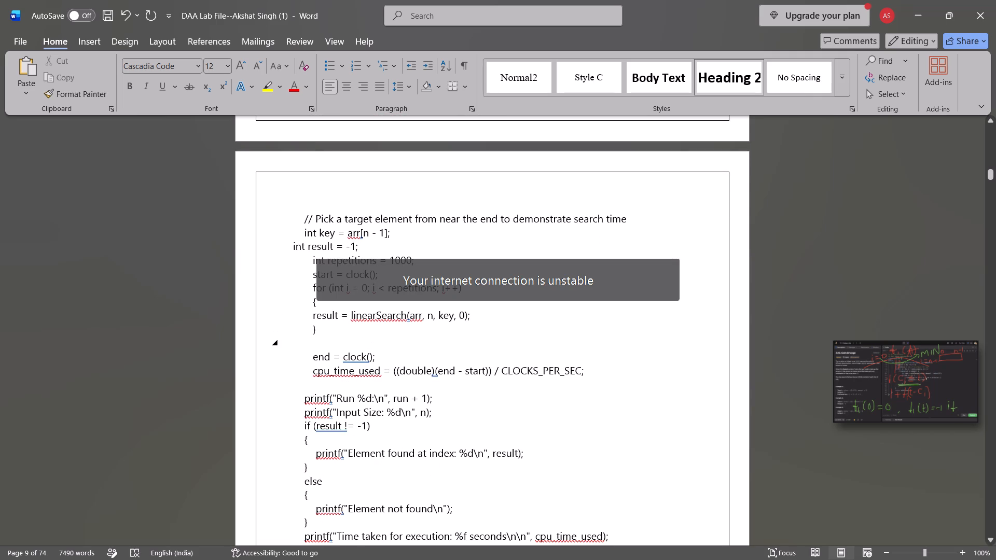
{"action": "left_click", "coordinate": [323, 343]}
{"action": "key", "text": "BackSpace"}
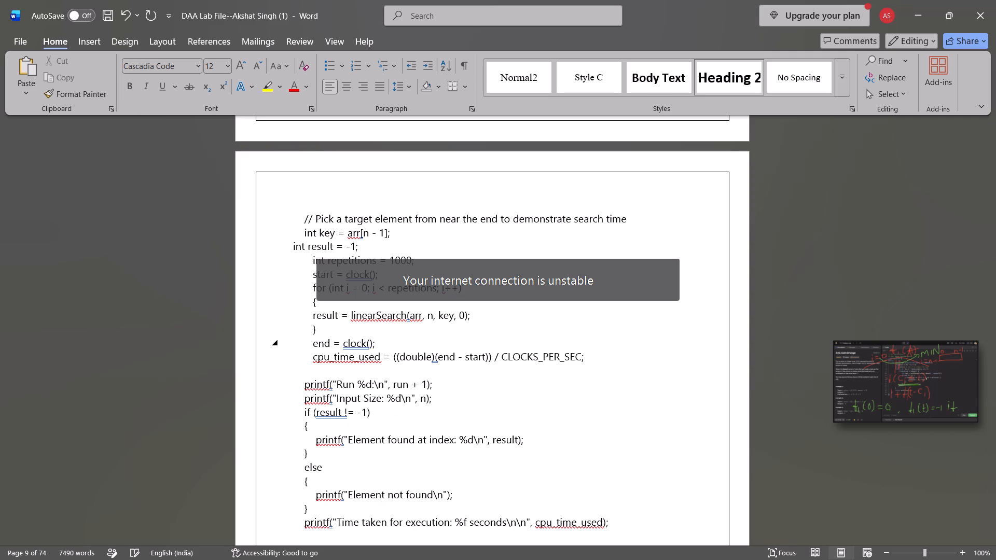
{"action": "left_click", "coordinate": [314, 372]}
{"action": "key", "text": "BackSpace"}
Delete the blank lines above the Name printf line and above return 0 at the end of the Linear Search code.
{"action": "scroll", "coordinate": [314, 372], "scroll_direction": "down", "scroll_amount": 1}
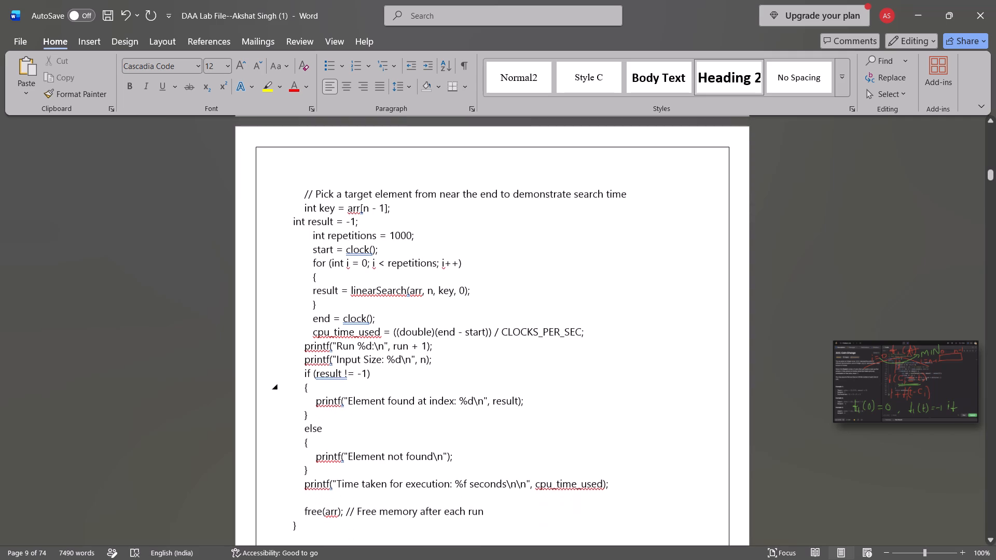
{"action": "scroll", "coordinate": [314, 372], "scroll_direction": "down", "scroll_amount": 2}
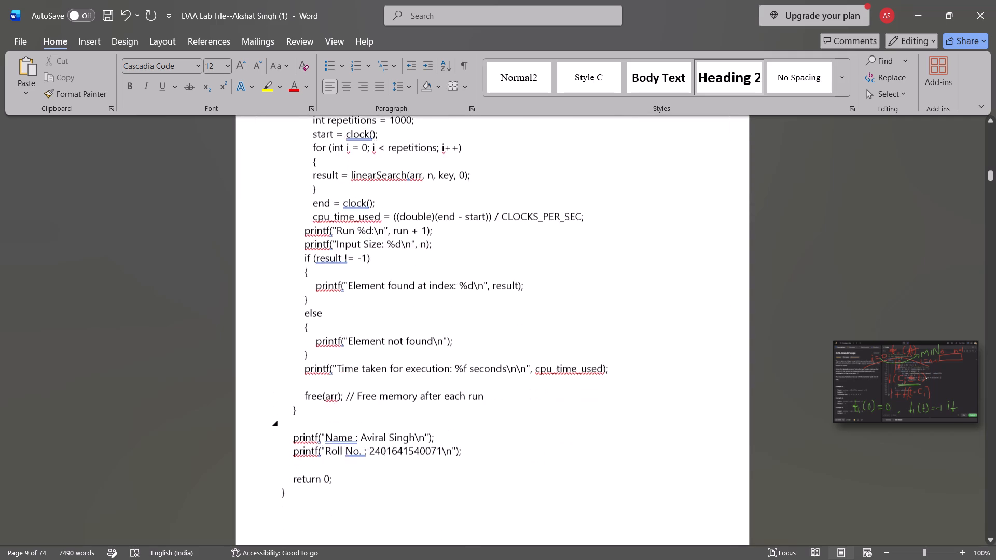
{"action": "scroll", "coordinate": [306, 402], "scroll_direction": "down", "scroll_amount": 1}
{"action": "left_click", "coordinate": [320, 383]}
{"action": "key", "text": "BackSpace"}
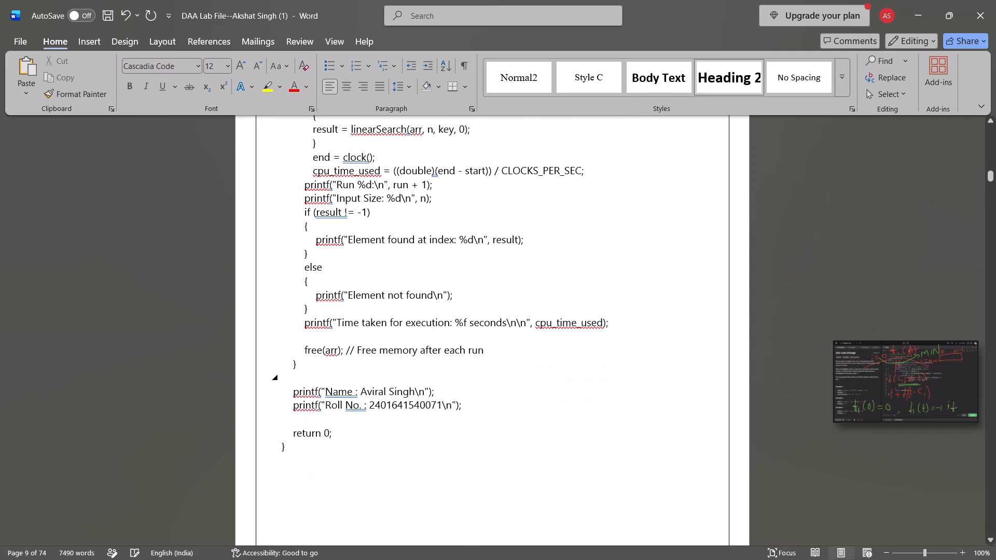
{"action": "scroll", "coordinate": [320, 383], "scroll_direction": "down", "scroll_amount": 1}
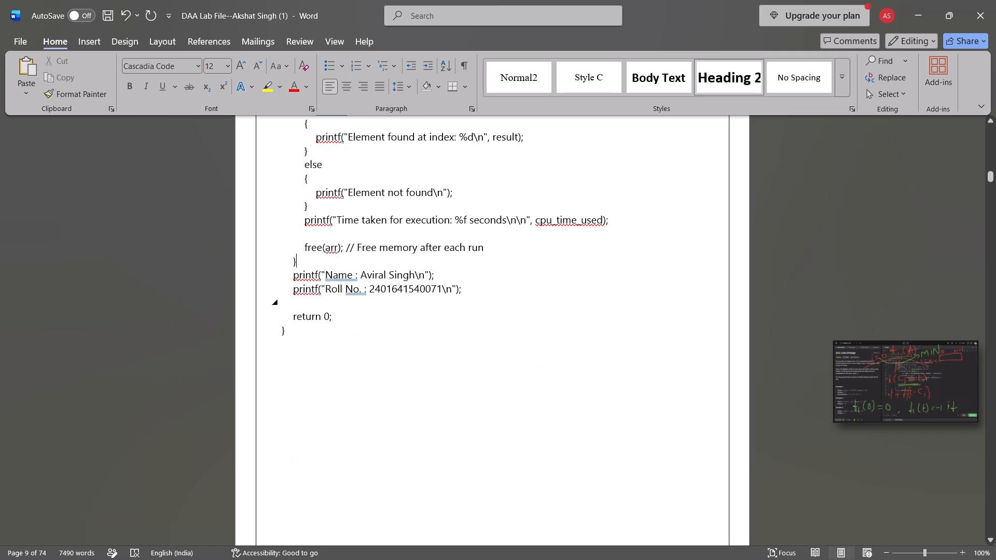
{"action": "left_click", "coordinate": [309, 308]}
{"action": "key", "text": "BackSpace"}
Shrink the Recursive Linear Search output image proportionally to about three quarters of its size.
{"action": "scroll", "coordinate": [309, 308], "scroll_direction": "down", "scroll_amount": 3}
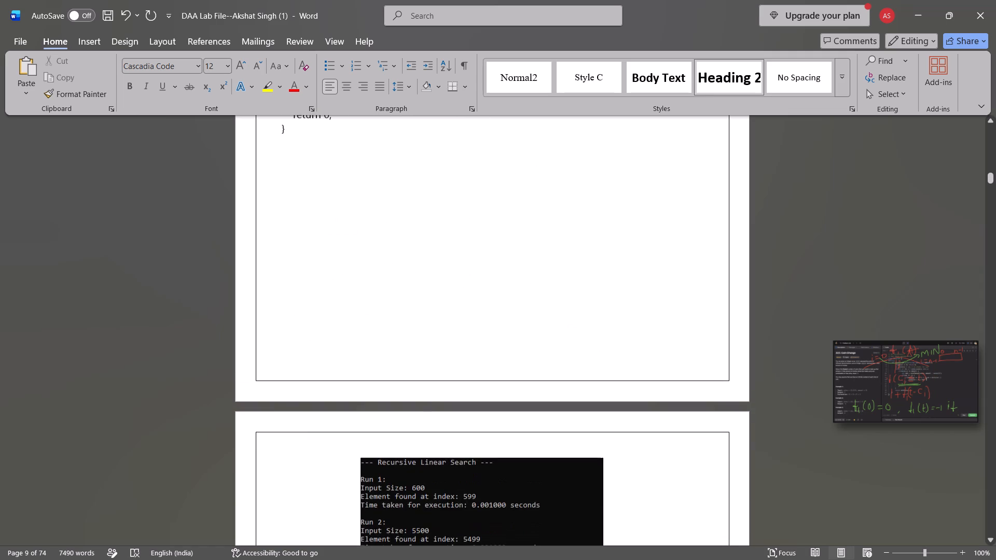
{"action": "scroll", "coordinate": [309, 308], "scroll_direction": "down", "scroll_amount": 3}
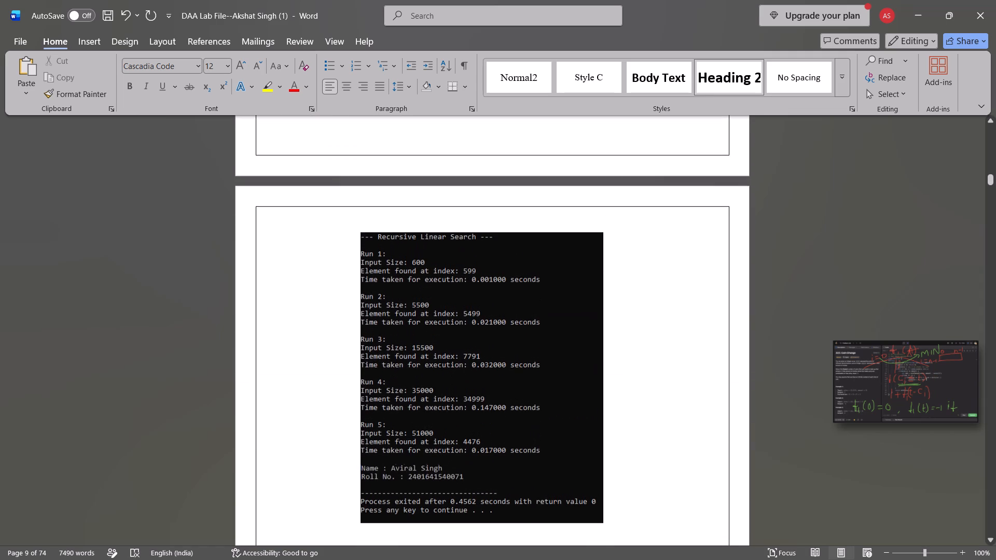
{"action": "left_click", "coordinate": [482, 507]}
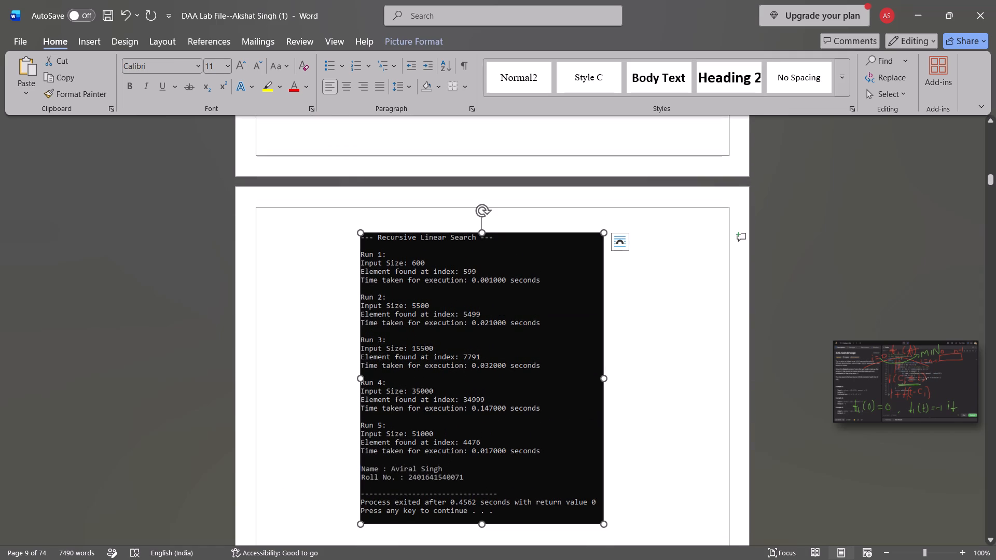
{"action": "left_click_drag", "start_coordinate": [603, 526], "coordinate": [585, 491]}
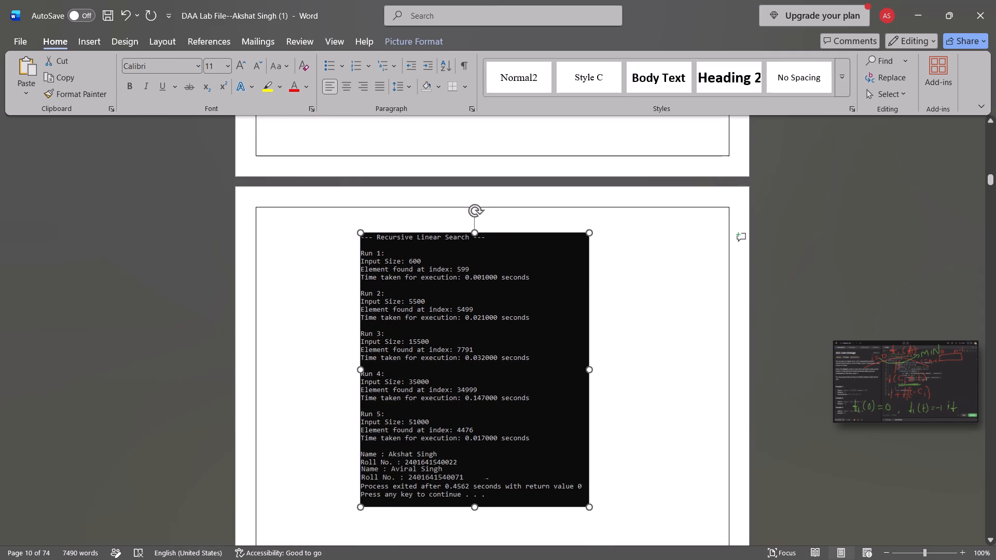
{"action": "left_click_drag", "start_coordinate": [585, 491], "coordinate": [595, 503]}
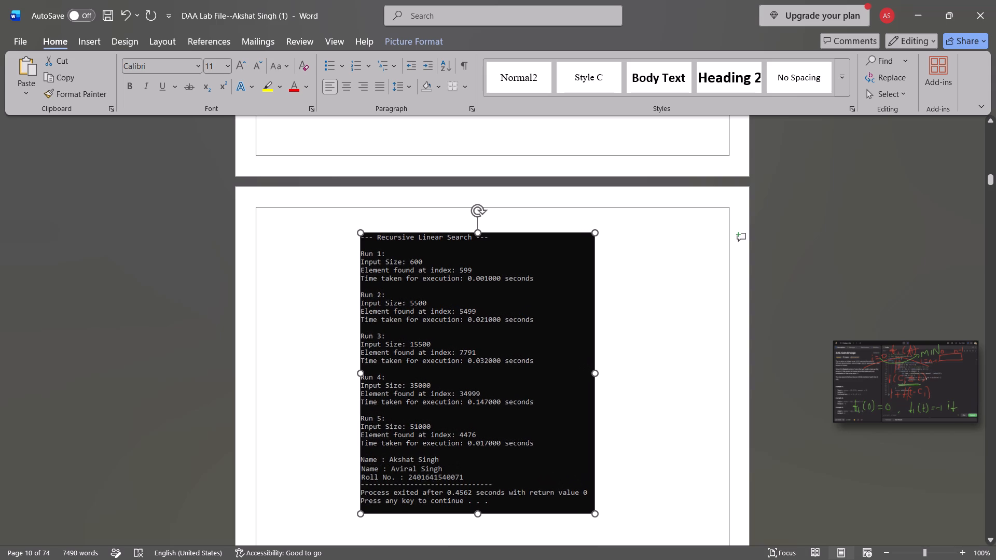
{"action": "left_click_drag", "start_coordinate": [595, 503], "coordinate": [578, 486]}
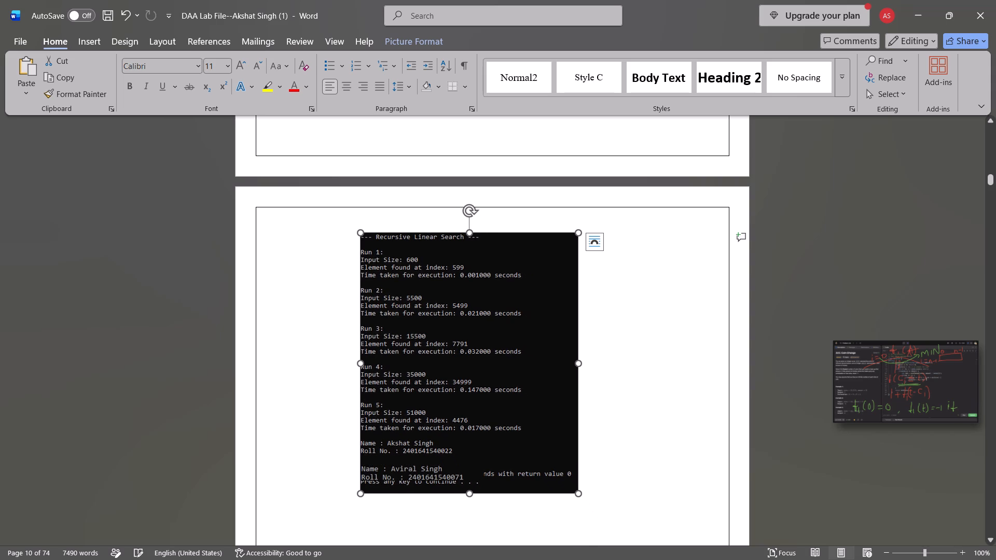
{"action": "left_click_drag", "start_coordinate": [577, 495], "coordinate": [547, 422]}
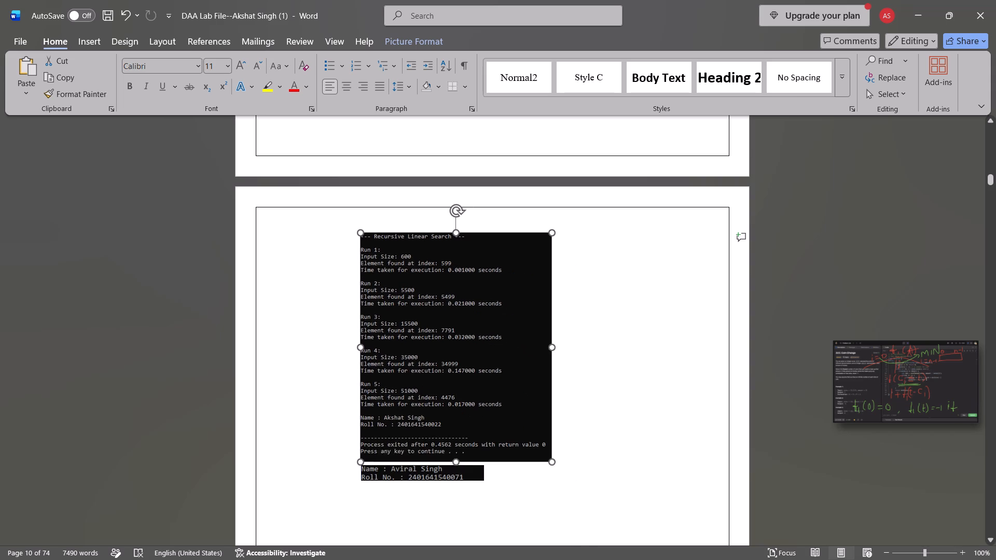
{"action": "left_click_drag", "start_coordinate": [547, 422], "coordinate": [540, 407]}
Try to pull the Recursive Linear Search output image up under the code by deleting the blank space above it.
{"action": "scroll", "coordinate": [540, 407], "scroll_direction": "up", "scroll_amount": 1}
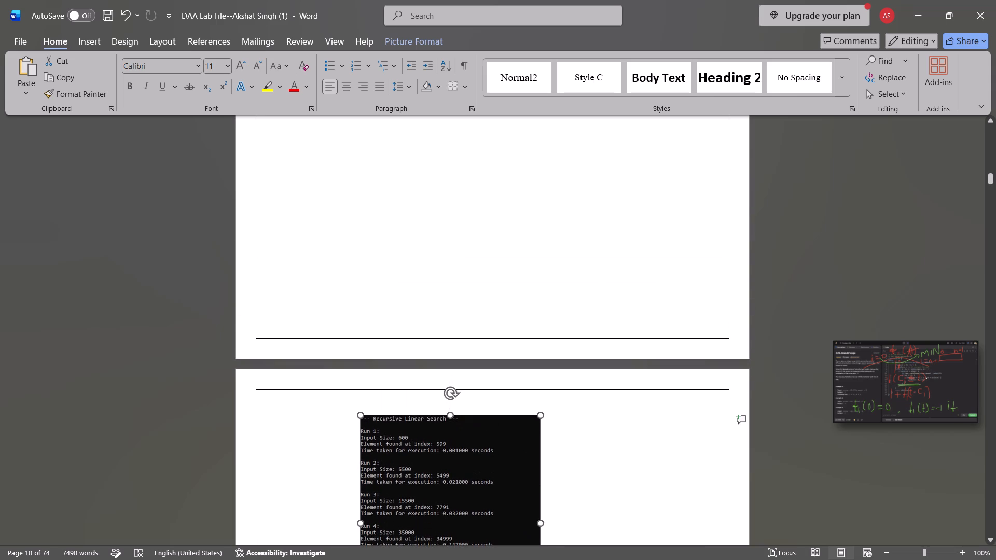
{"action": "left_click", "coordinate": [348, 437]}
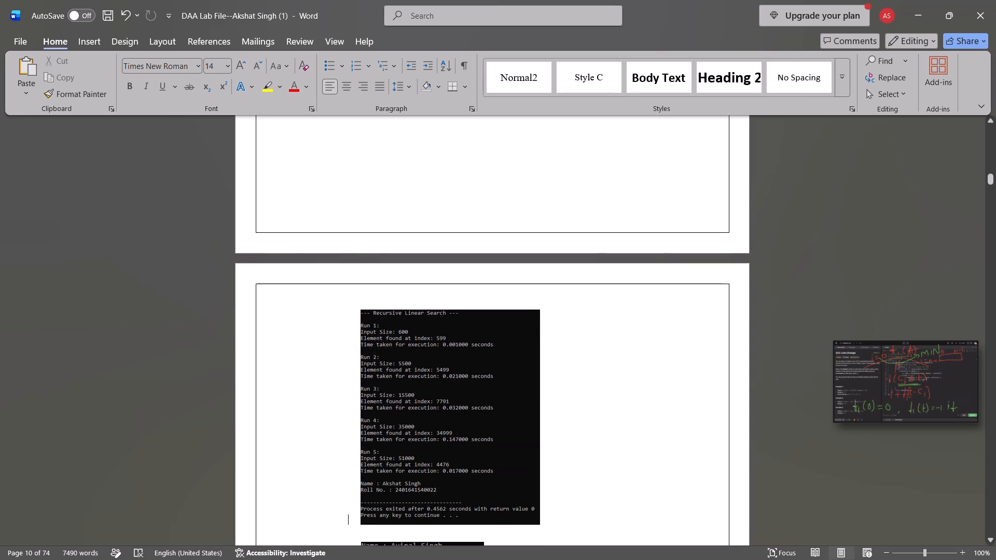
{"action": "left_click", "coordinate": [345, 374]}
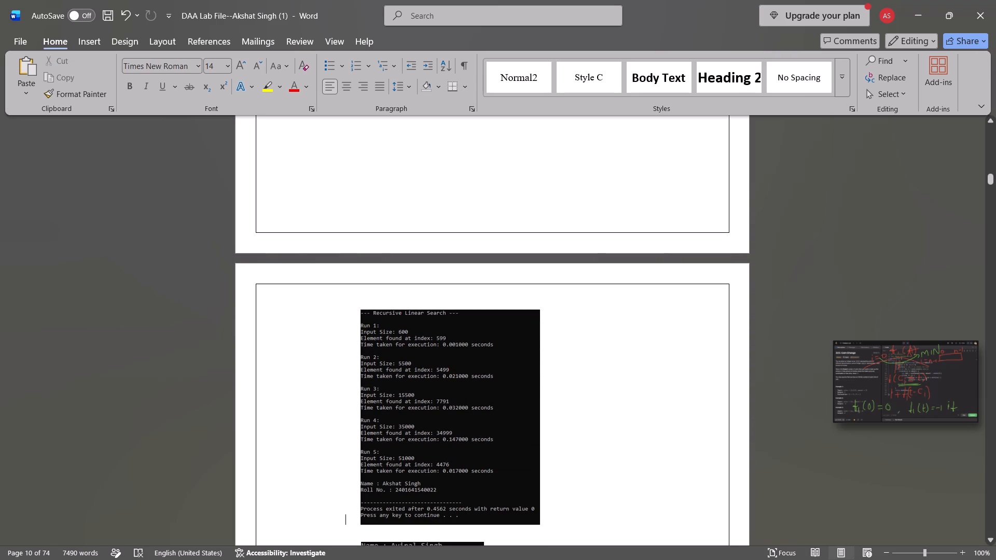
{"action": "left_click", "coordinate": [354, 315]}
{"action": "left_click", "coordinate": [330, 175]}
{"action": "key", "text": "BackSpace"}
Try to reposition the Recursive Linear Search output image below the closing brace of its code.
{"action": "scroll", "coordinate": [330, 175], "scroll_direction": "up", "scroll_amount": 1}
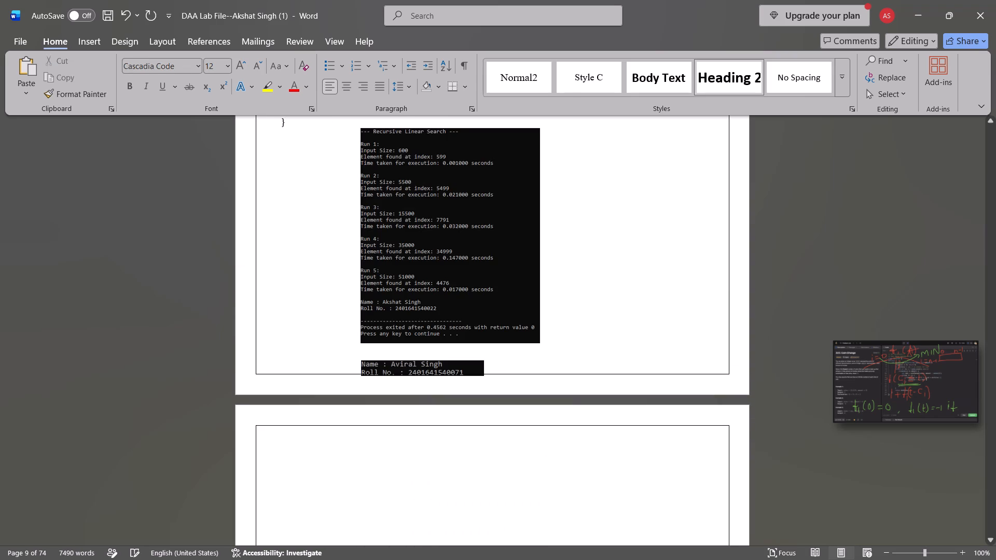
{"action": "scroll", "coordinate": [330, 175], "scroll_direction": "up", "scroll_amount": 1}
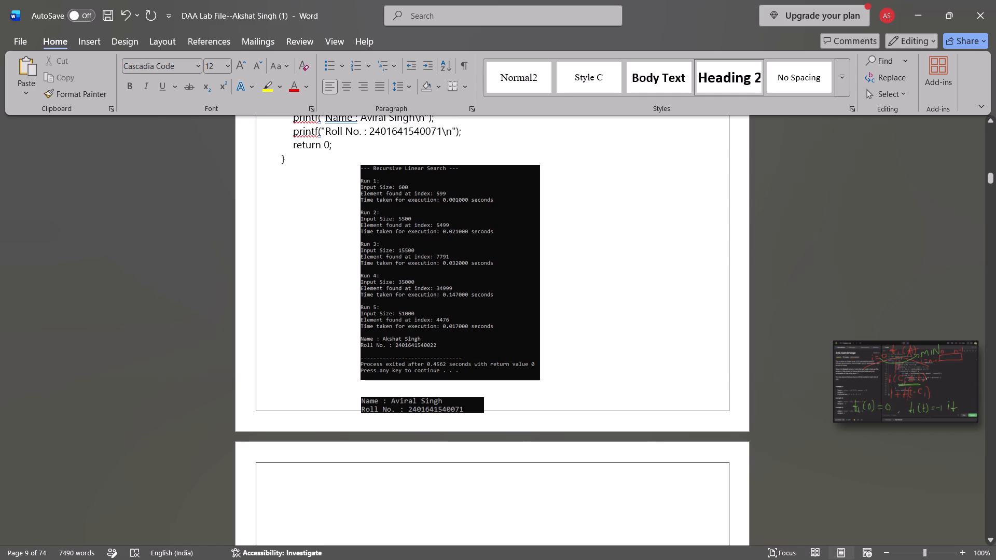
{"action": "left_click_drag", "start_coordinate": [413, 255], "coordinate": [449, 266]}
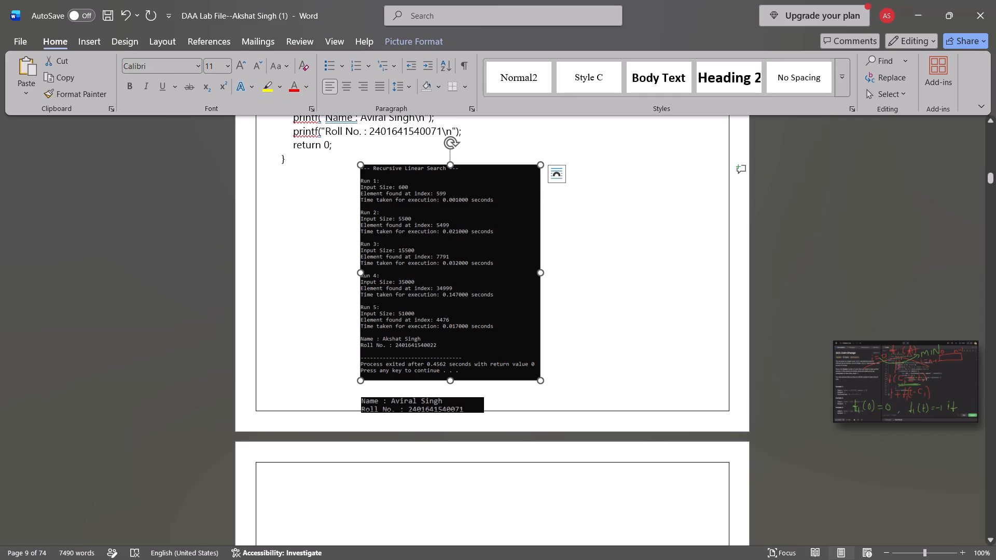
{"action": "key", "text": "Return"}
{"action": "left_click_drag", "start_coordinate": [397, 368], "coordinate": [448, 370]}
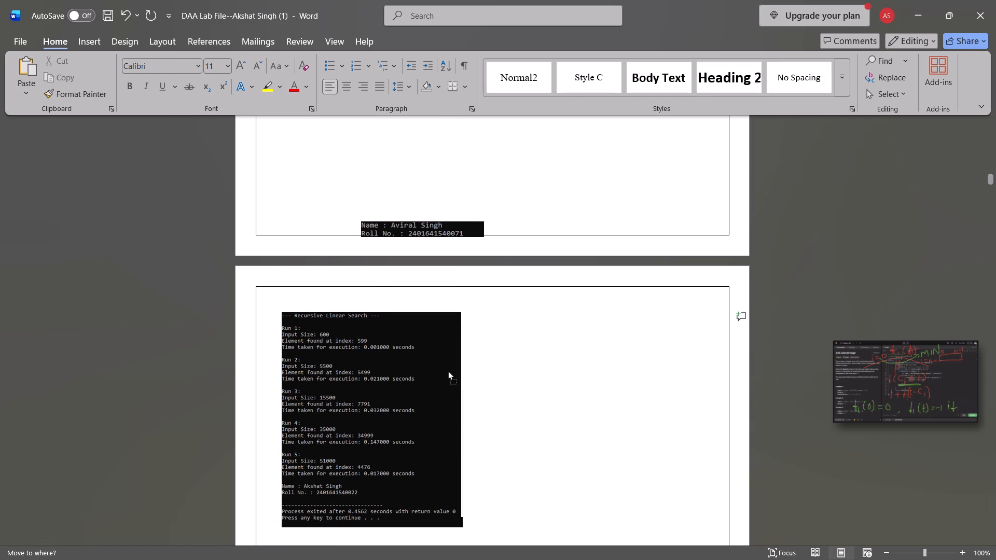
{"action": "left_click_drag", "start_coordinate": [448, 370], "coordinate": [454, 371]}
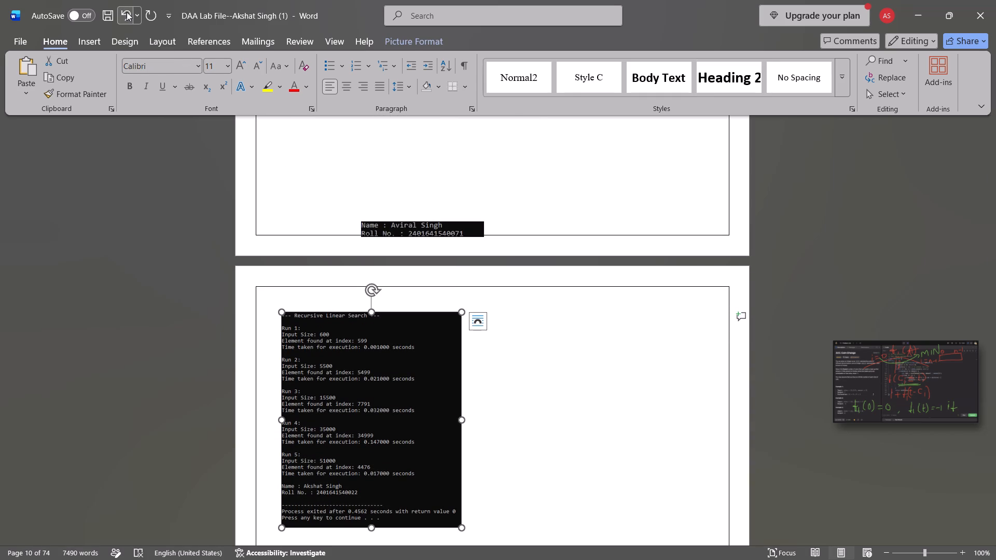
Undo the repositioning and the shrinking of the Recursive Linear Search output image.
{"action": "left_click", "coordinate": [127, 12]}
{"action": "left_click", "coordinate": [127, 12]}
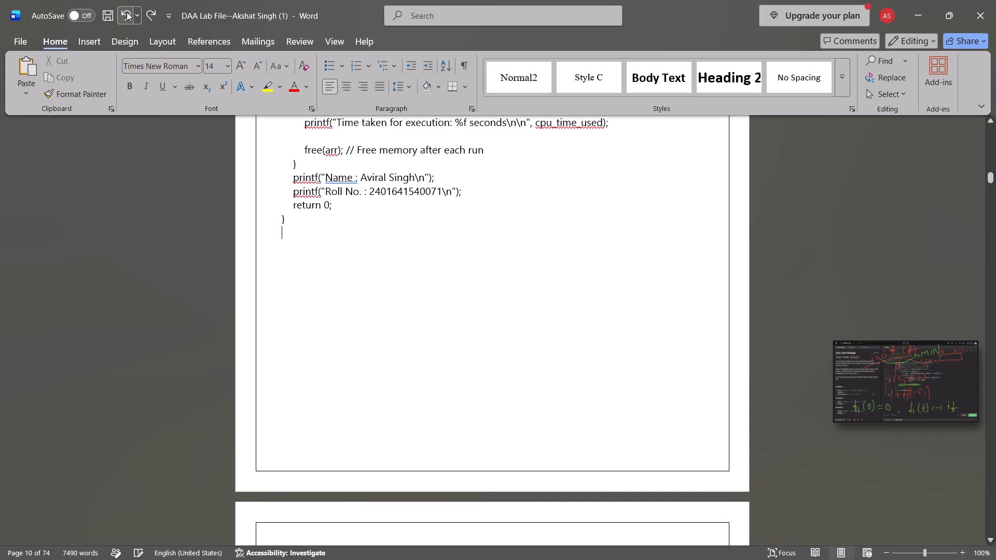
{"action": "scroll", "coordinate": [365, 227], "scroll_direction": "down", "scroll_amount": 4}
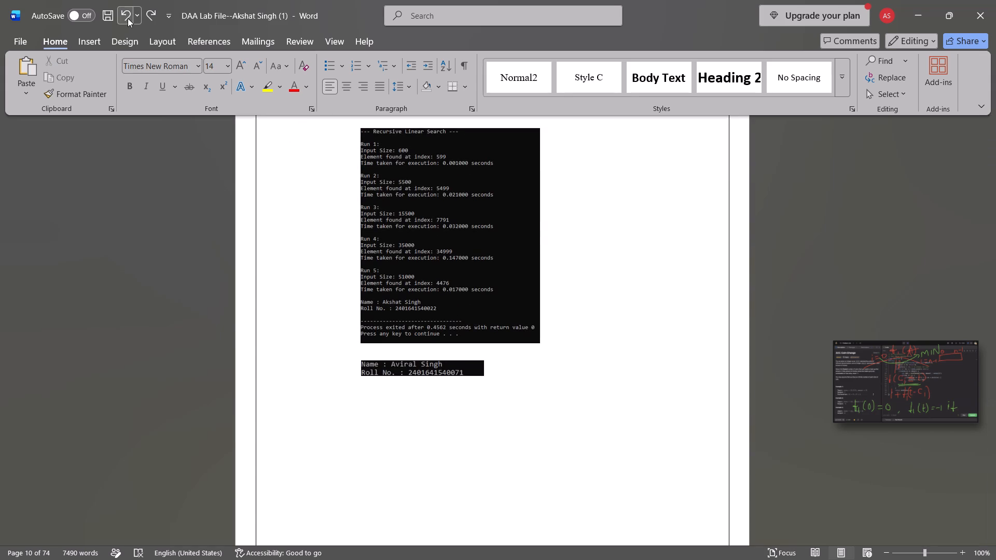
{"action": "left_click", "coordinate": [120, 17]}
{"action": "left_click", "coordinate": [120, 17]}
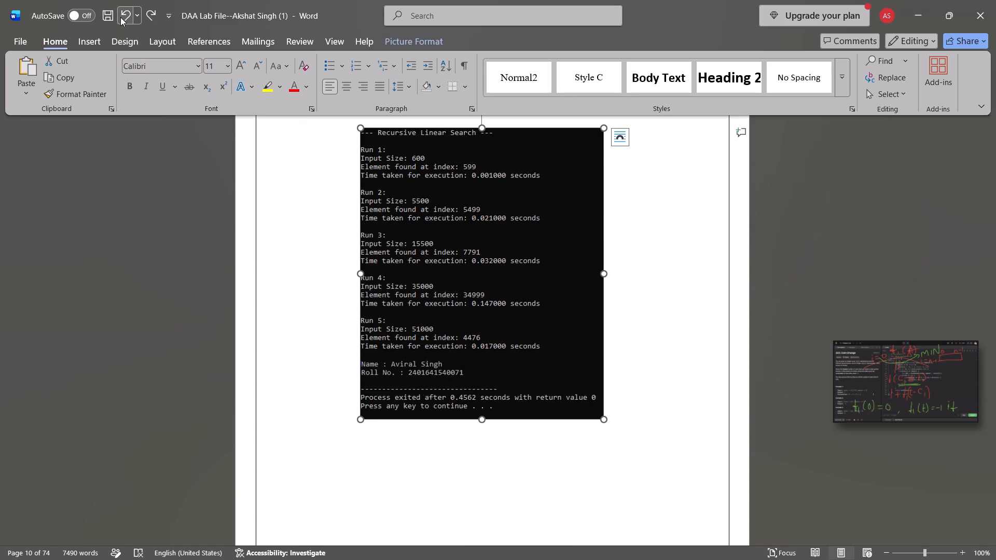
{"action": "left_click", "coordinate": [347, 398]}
Review the code and output images from Recursive Binary Search through Experiment 2, checking each program for its output.
{"action": "scroll", "coordinate": [347, 398], "scroll_direction": "down", "scroll_amount": 3}
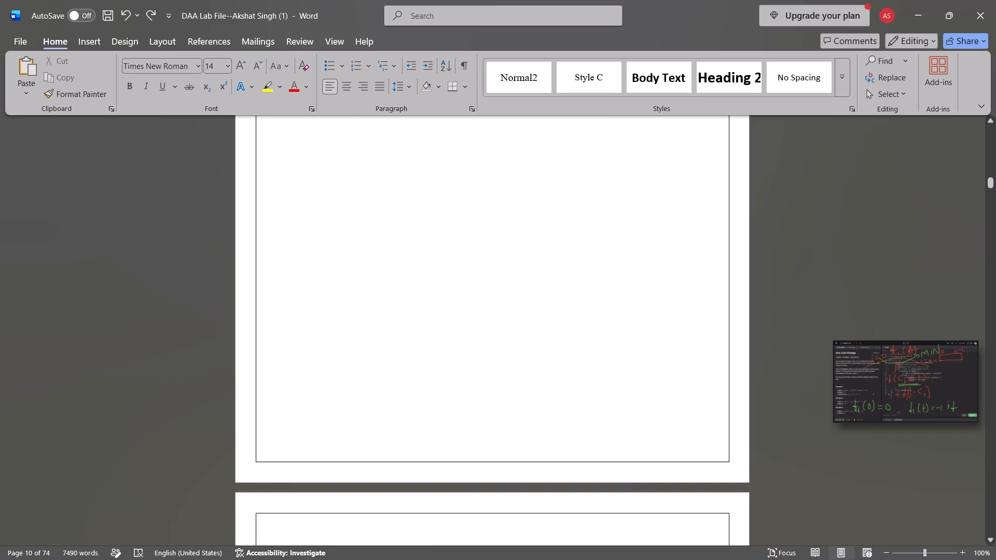
{"action": "scroll", "coordinate": [347, 398], "scroll_direction": "down", "scroll_amount": 7}
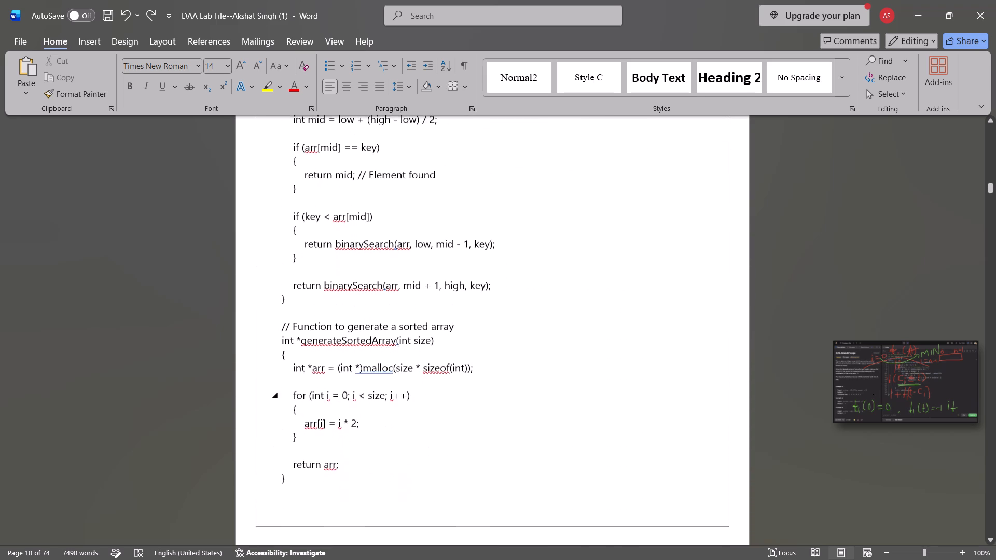
{"action": "scroll", "coordinate": [347, 398], "scroll_direction": "down", "scroll_amount": 6}
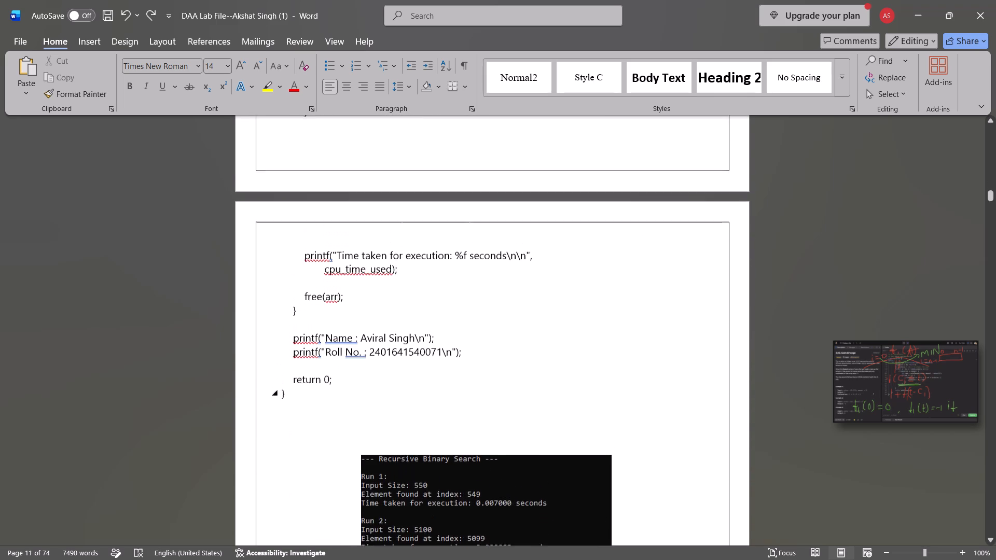
{"action": "scroll", "coordinate": [347, 398], "scroll_direction": "down", "scroll_amount": 6}
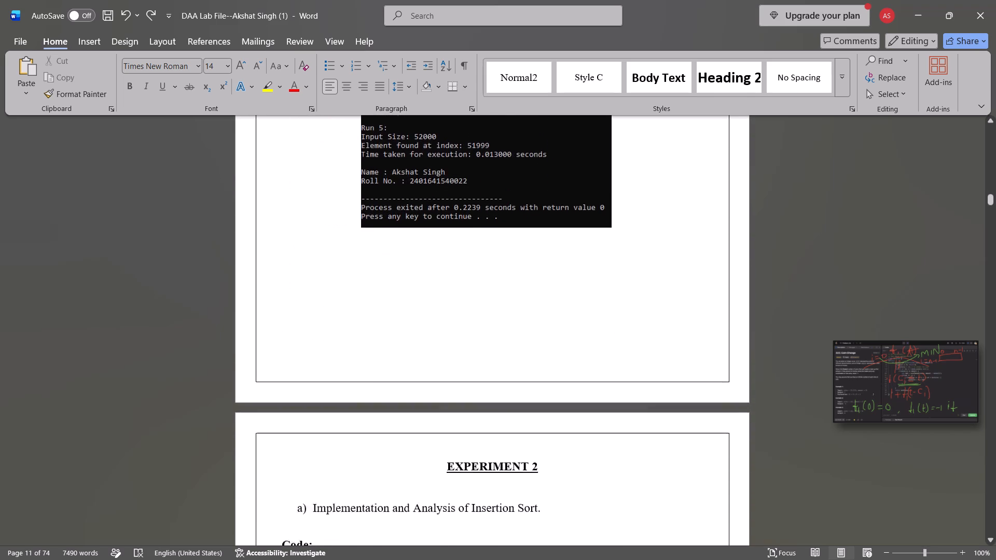
{"action": "scroll", "coordinate": [347, 398], "scroll_direction": "down", "scroll_amount": 5}
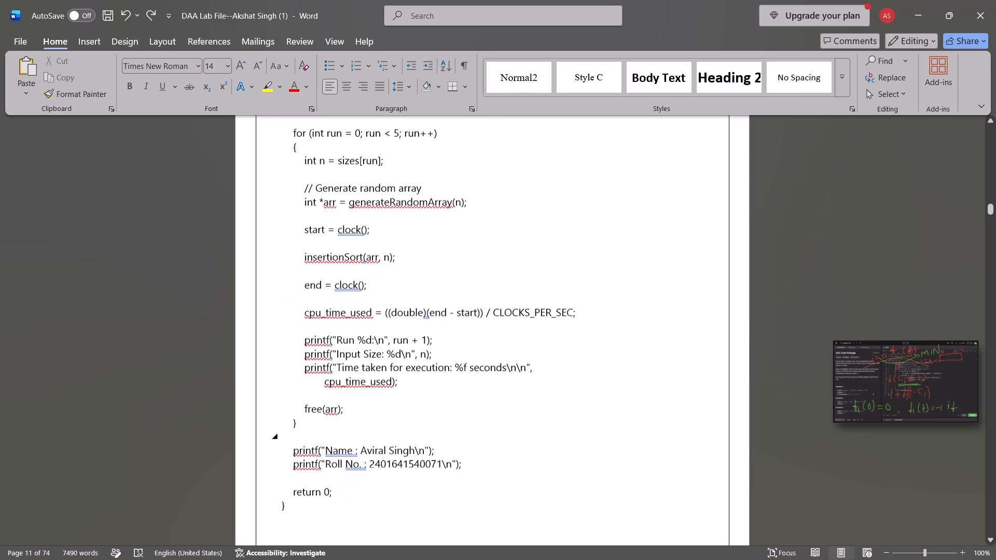
{"action": "scroll", "coordinate": [347, 398], "scroll_direction": "down", "scroll_amount": 5}
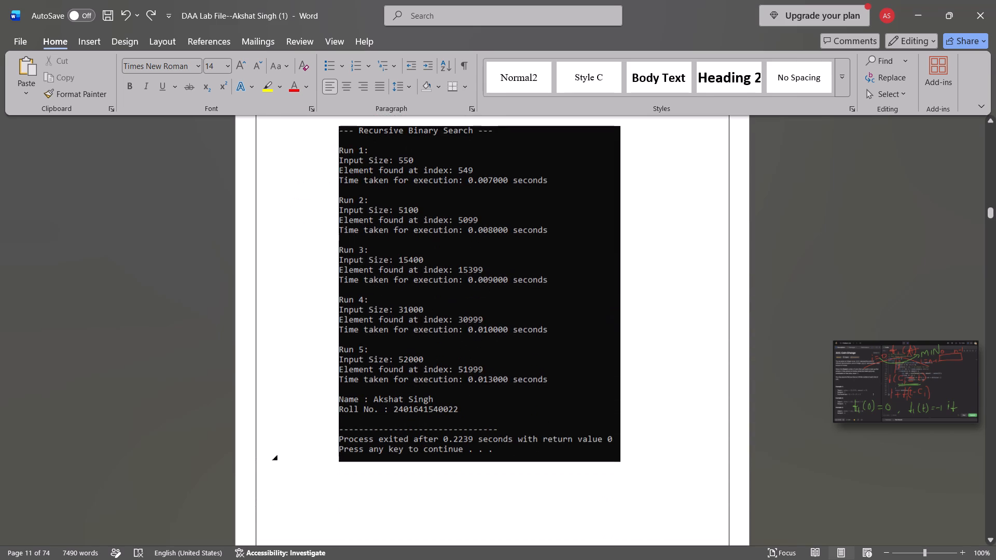
{"action": "scroll", "coordinate": [347, 398], "scroll_direction": "down", "scroll_amount": 5}
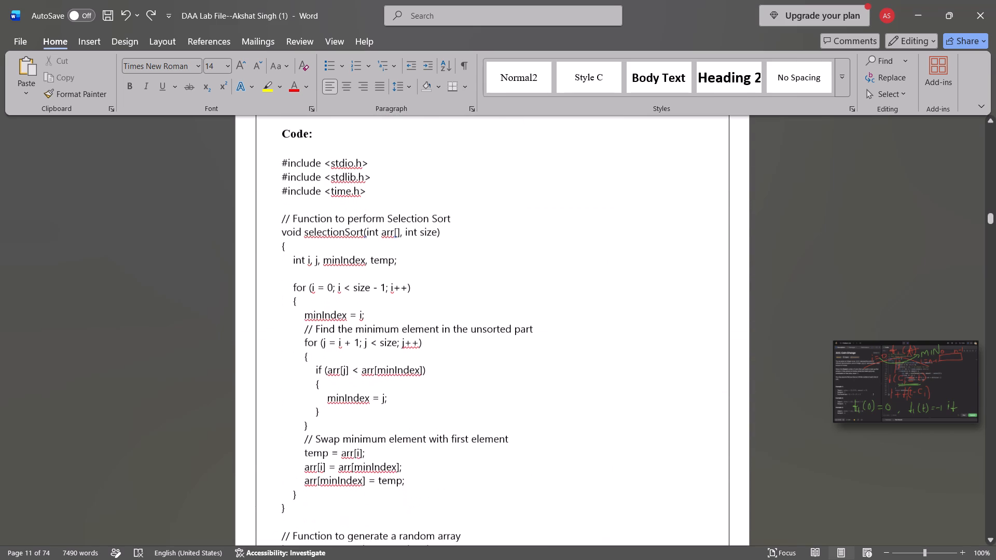
{"action": "scroll", "coordinate": [347, 398], "scroll_direction": "down", "scroll_amount": 4}
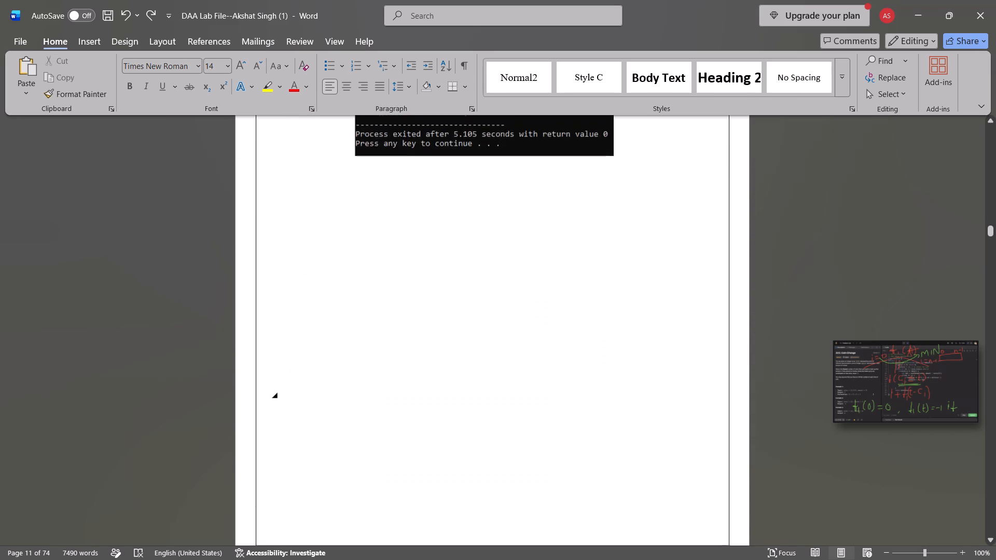
{"action": "scroll", "coordinate": [347, 398], "scroll_direction": "down", "scroll_amount": 4}
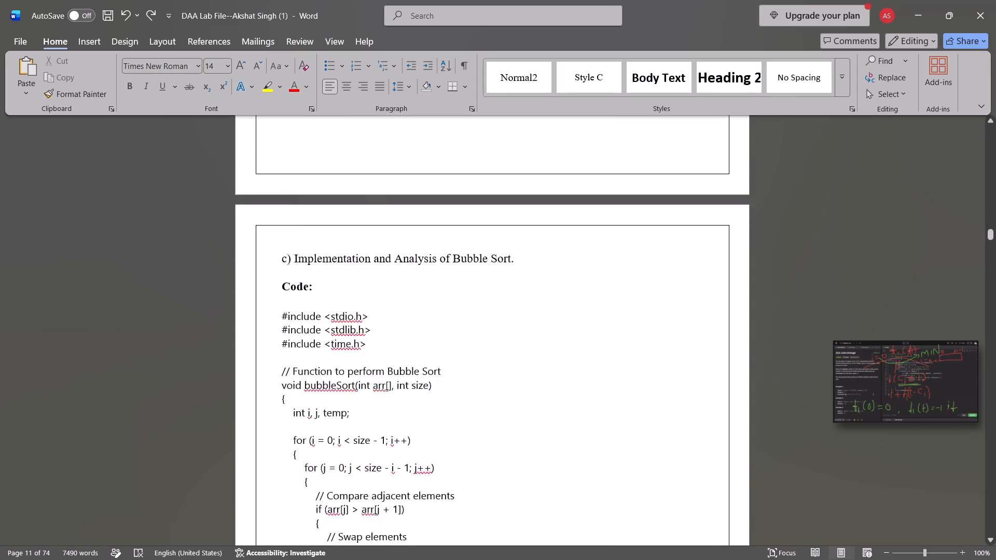
{"action": "scroll", "coordinate": [347, 398], "scroll_direction": "down", "scroll_amount": 3}
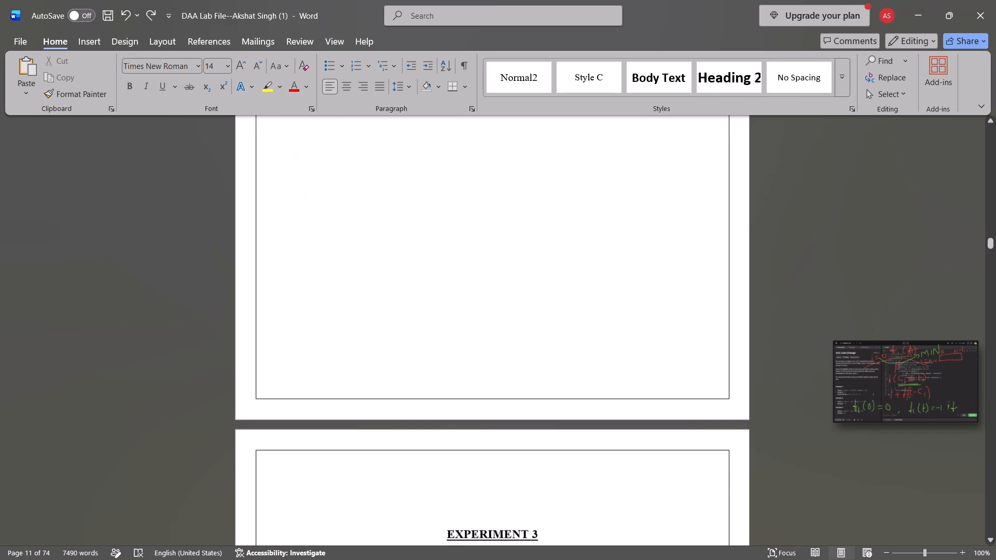
{"action": "scroll", "coordinate": [347, 398], "scroll_direction": "up", "scroll_amount": 3}
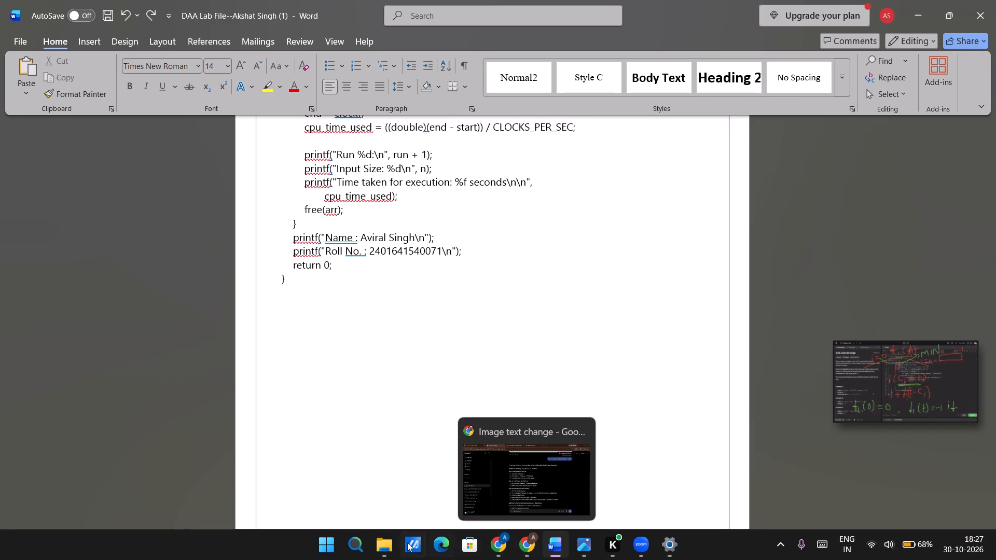
Copy the Lab2 c image from the DAA LAB OUTPUT folder and paste it on a new line after the Bubble Sort code.
{"action": "left_click", "coordinate": [388, 532]}
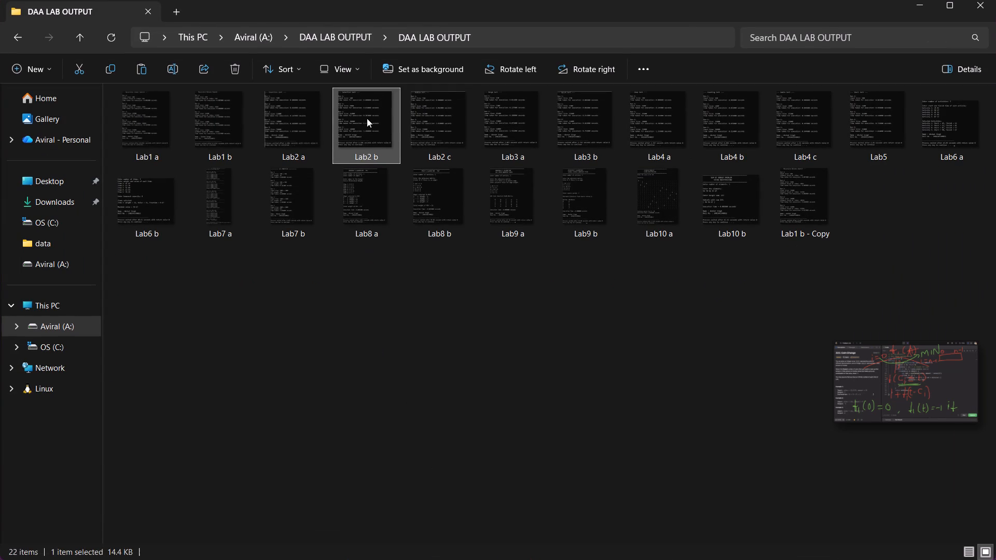
{"action": "left_click", "coordinate": [436, 131]}
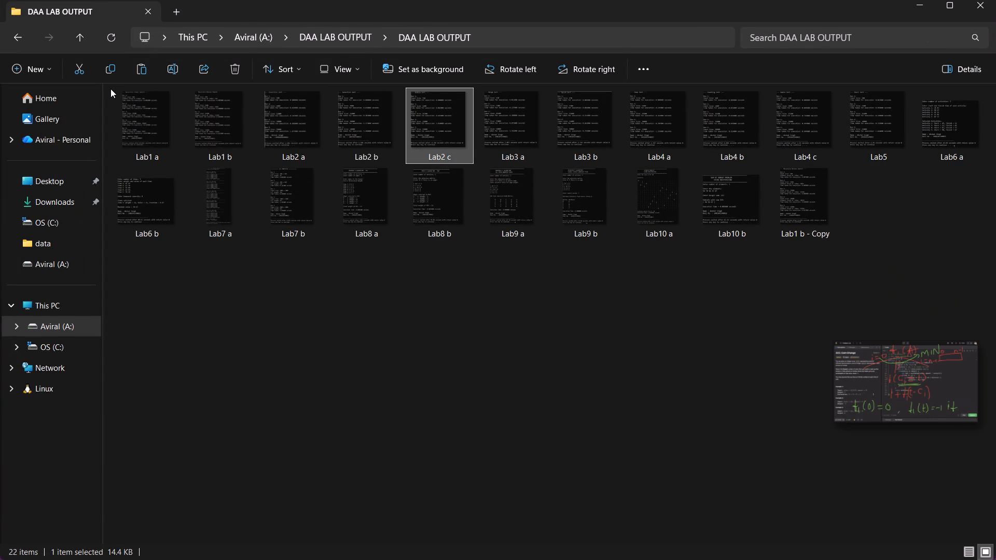
{"action": "left_click", "coordinate": [111, 75]}
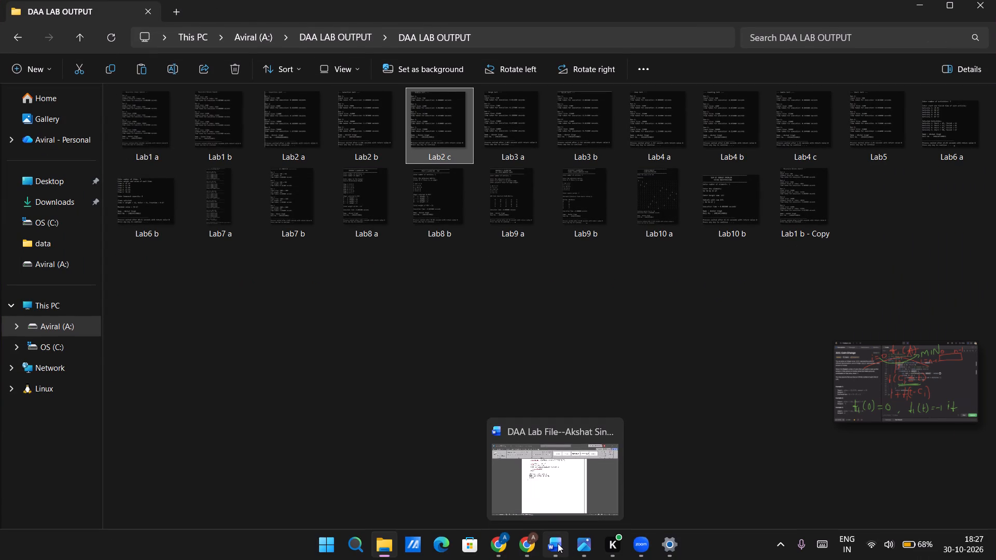
{"action": "left_click", "coordinate": [558, 543]}
{"action": "left_click", "coordinate": [356, 279]}
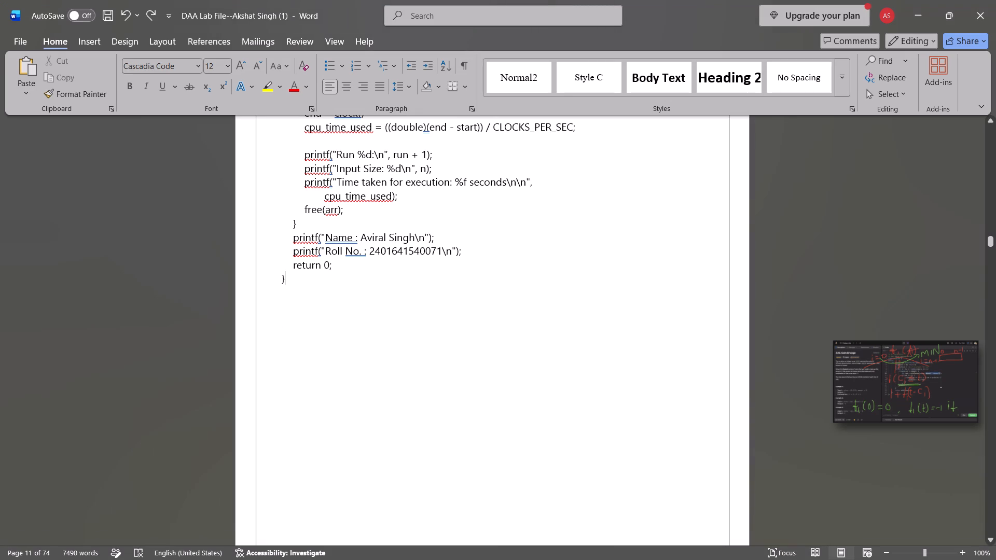
{"action": "key", "text": "Return"}
{"action": "key", "text": "ctrl+v"}
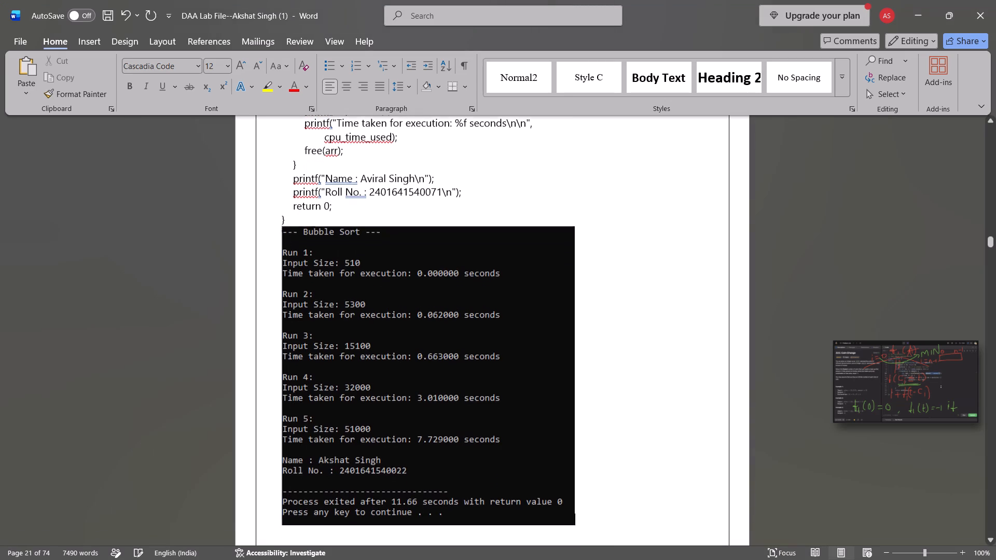
Insert a line break between the Bubble Sort code's closing brace and its output image.
{"action": "scroll", "coordinate": [388, 344], "scroll_direction": "down", "scroll_amount": 1}
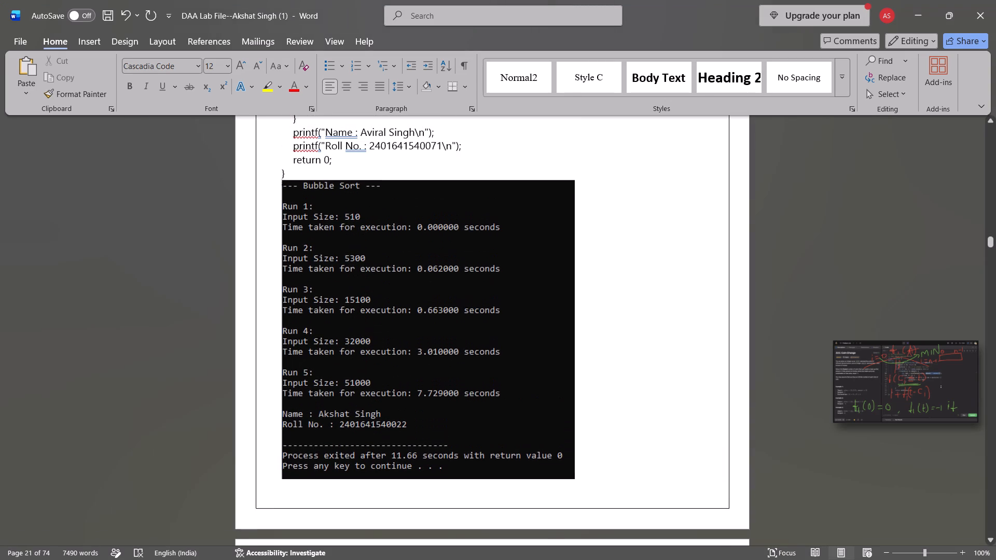
{"action": "left_click_drag", "start_coordinate": [375, 334], "coordinate": [431, 352]}
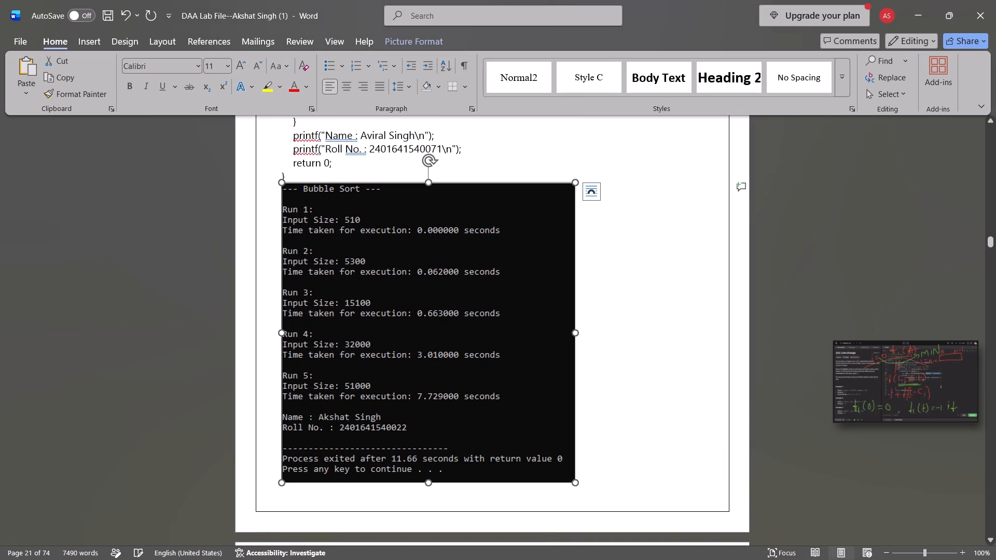
{"action": "left_click", "coordinate": [272, 198]}
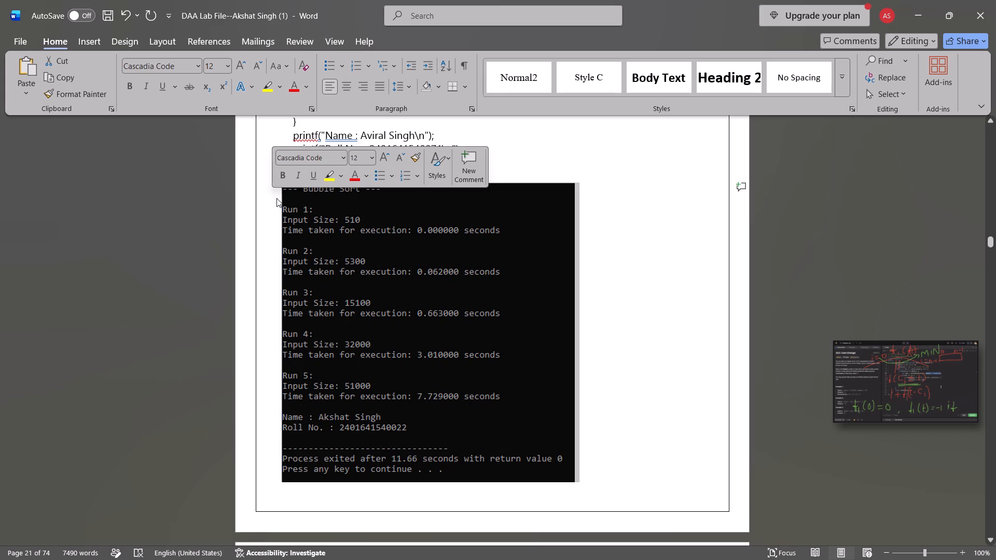
{"action": "left_click", "coordinate": [277, 201]}
{"action": "key", "text": "Return"}
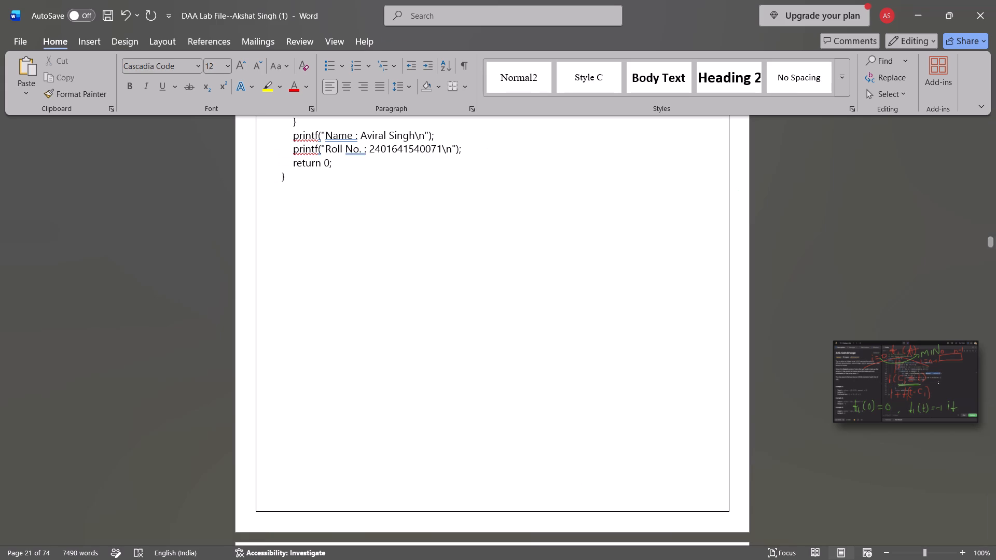
Indent the Bubble Sort output image with spaces until it sits roughly centred on the page.
{"action": "scroll", "coordinate": [277, 201], "scroll_direction": "down", "scroll_amount": 1}
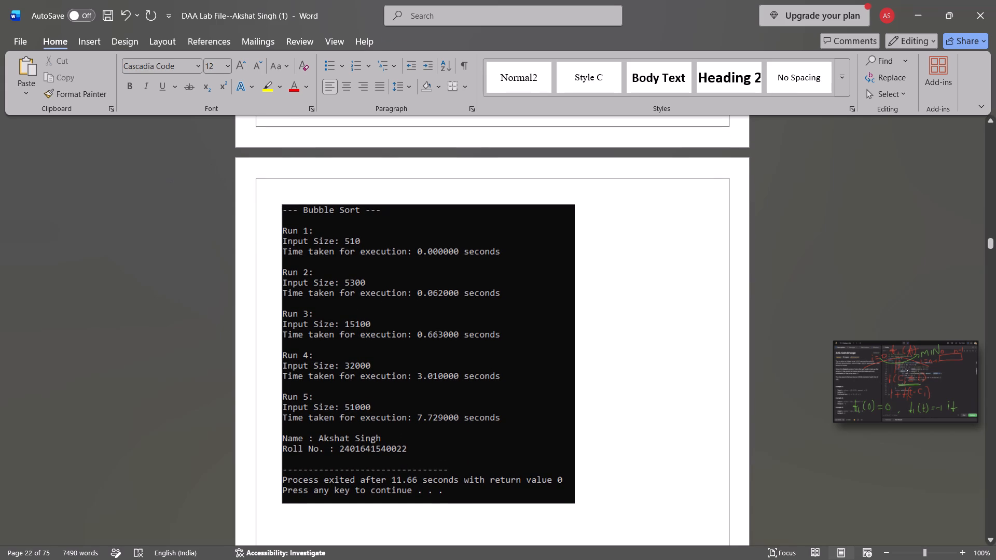
{"action": "key", "text": "space"}
{"action": "key", "text": "space"}
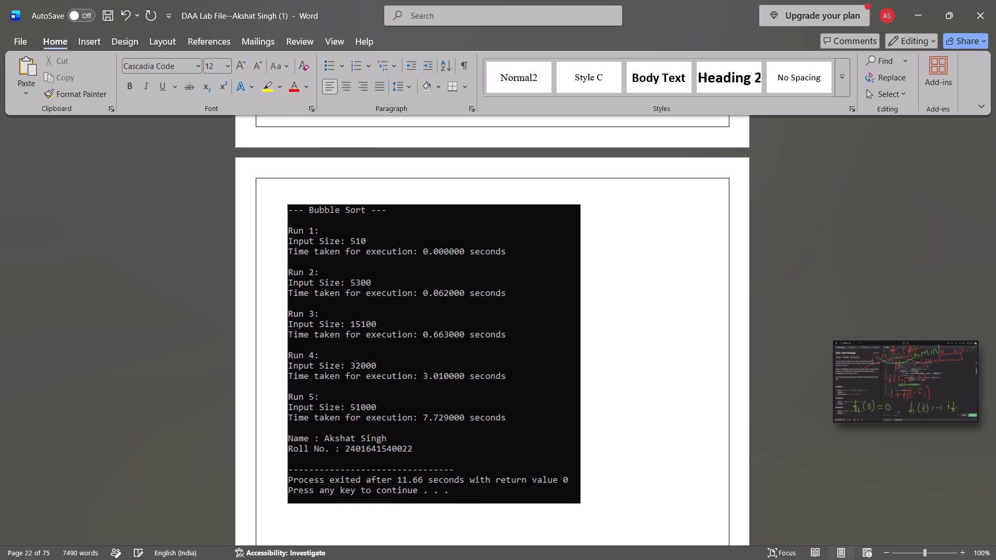
{"action": "key", "text": "BackSpace"}
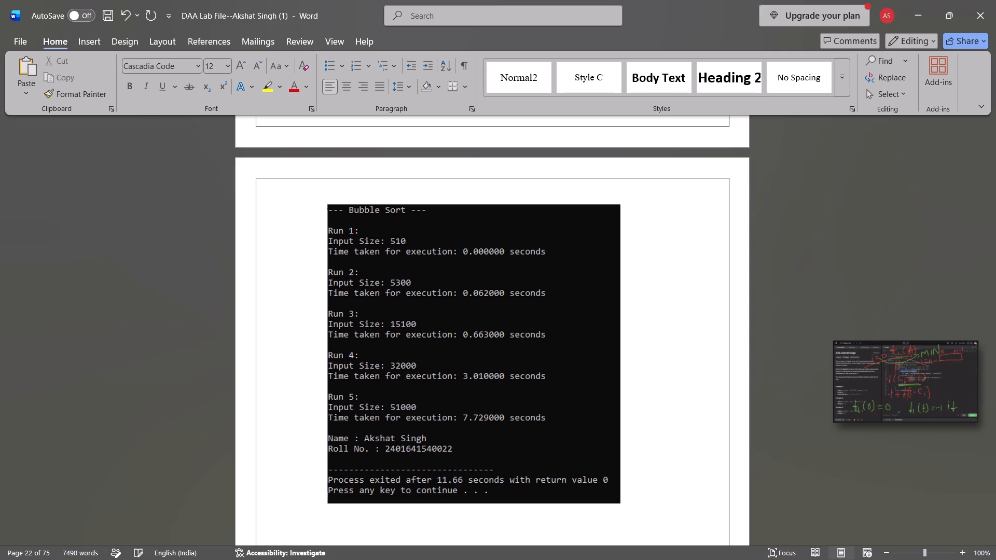
Nudge the Bubble Sort output image slightly closer to the page centre with additional spaces.
{"action": "key", "text": "space"}
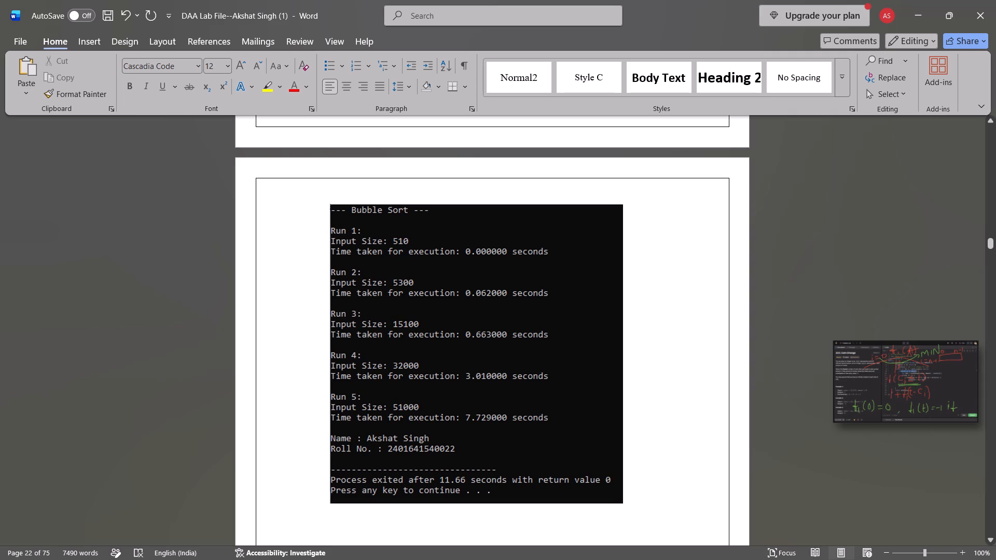
{"action": "scroll", "coordinate": [441, 376], "scroll_direction": "down", "scroll_amount": 1}
{"action": "key", "text": "space"}
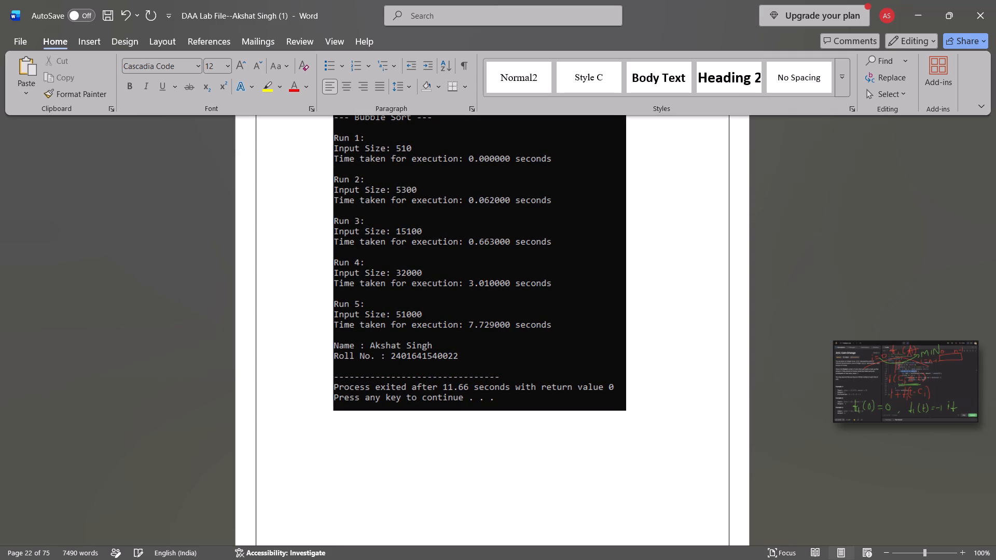
Remove the extra blank line above the EXPERIMENT 3 heading.
{"action": "left_click", "coordinate": [639, 491]}
{"action": "scroll", "coordinate": [639, 491], "scroll_direction": "down", "scroll_amount": 2}
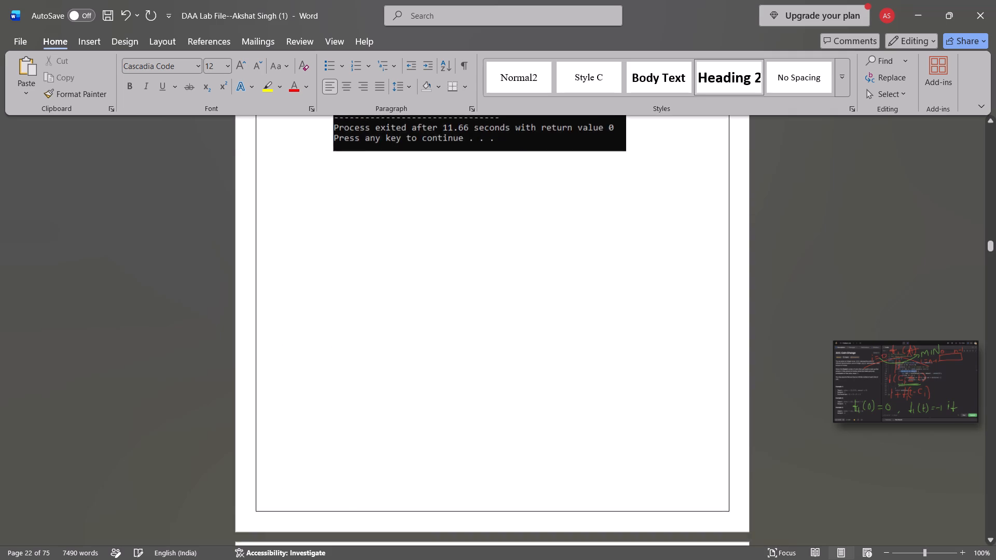
{"action": "scroll", "coordinate": [639, 491], "scroll_direction": "down", "scroll_amount": 3}
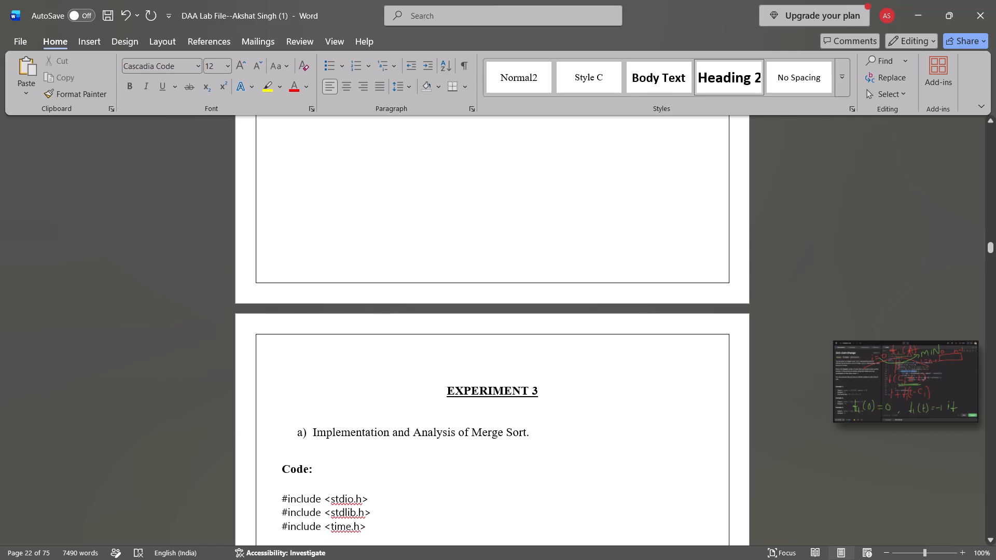
{"action": "left_click", "coordinate": [446, 359]}
{"action": "key", "text": "BackSpace"}
{"action": "key", "text": "BackSpace"}
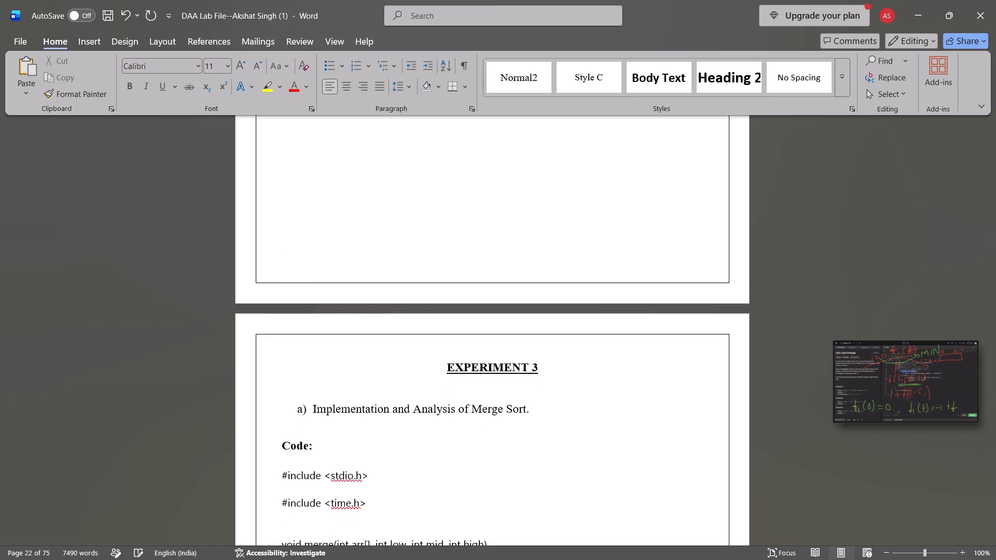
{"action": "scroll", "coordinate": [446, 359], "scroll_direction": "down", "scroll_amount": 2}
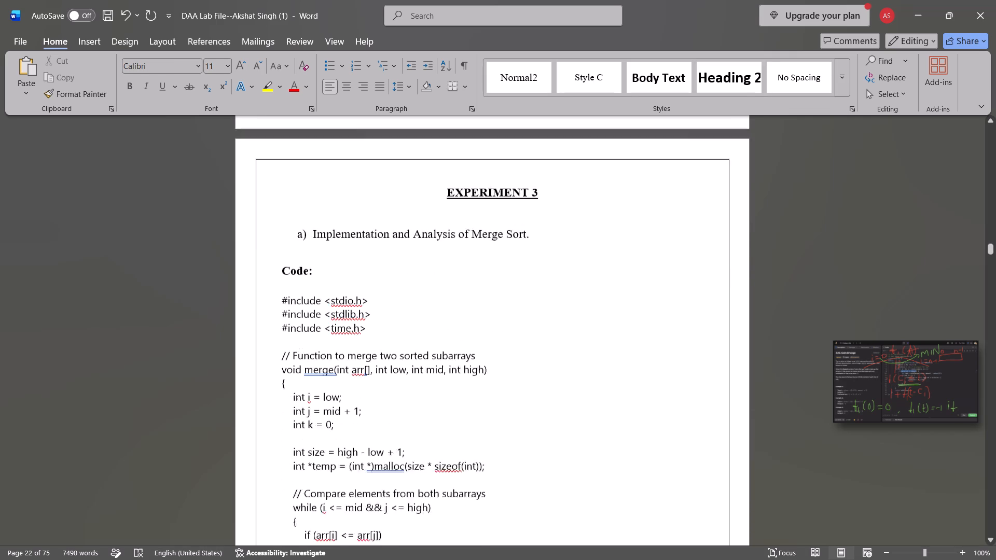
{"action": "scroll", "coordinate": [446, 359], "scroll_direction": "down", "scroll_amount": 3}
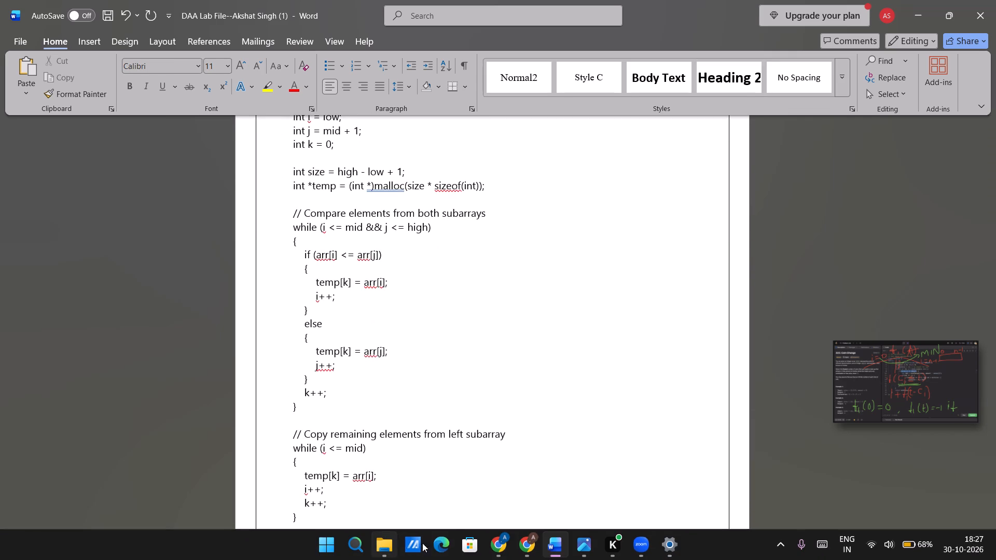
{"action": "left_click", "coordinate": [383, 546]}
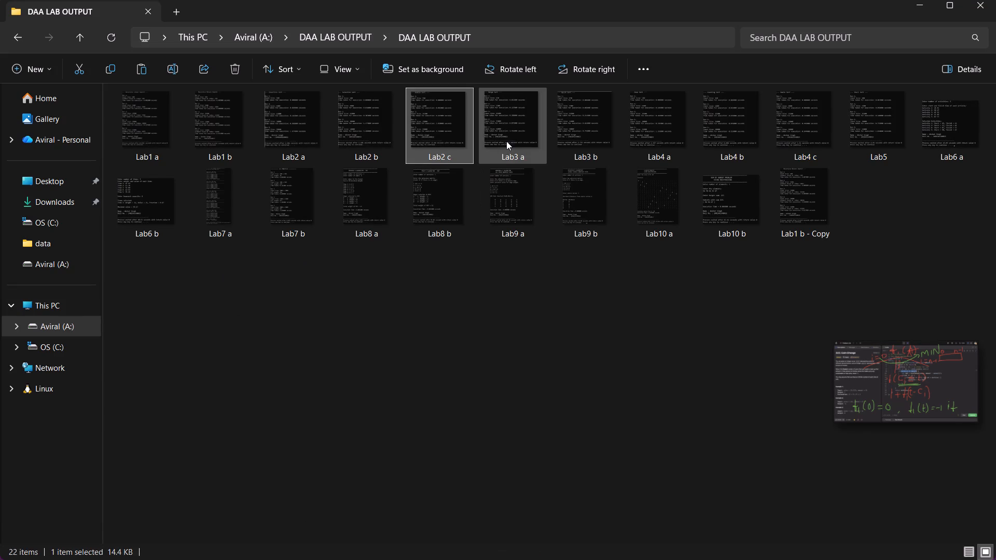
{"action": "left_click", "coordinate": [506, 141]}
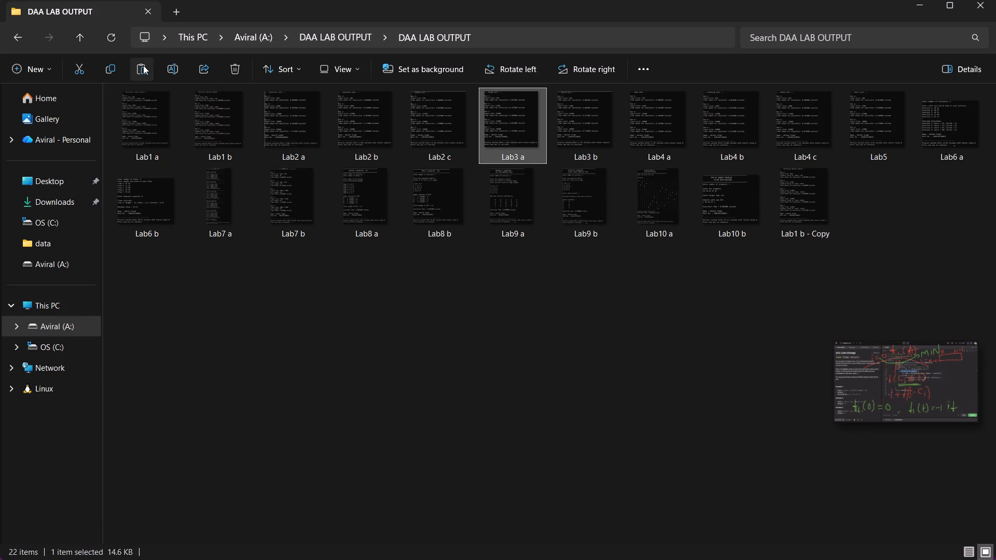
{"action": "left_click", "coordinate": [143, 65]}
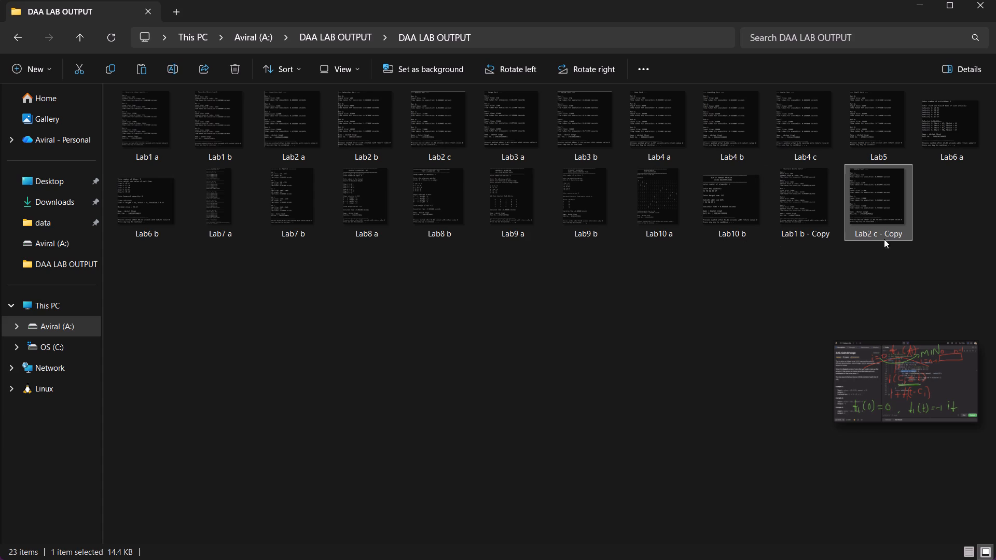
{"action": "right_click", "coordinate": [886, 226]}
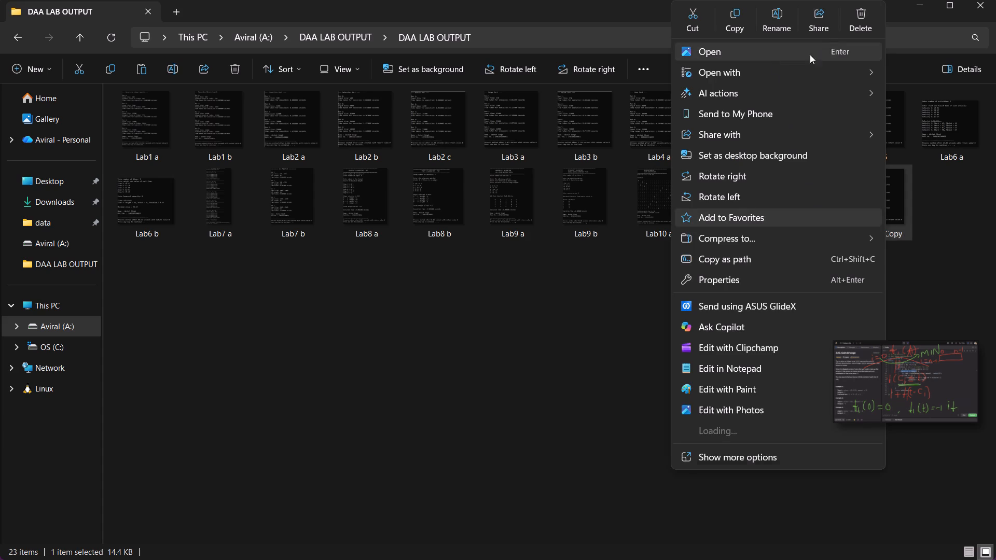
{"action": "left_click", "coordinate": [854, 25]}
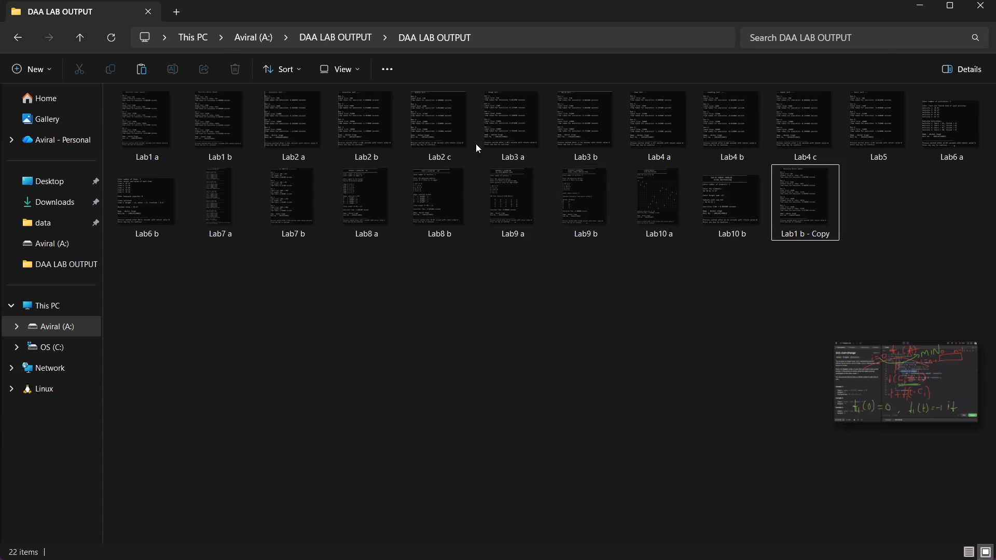
Copy the Lab3 a image from the DAA LAB OUTPUT folder and paste it on the blank line after the Merge Sort code.
{"action": "left_click", "coordinate": [498, 130]}
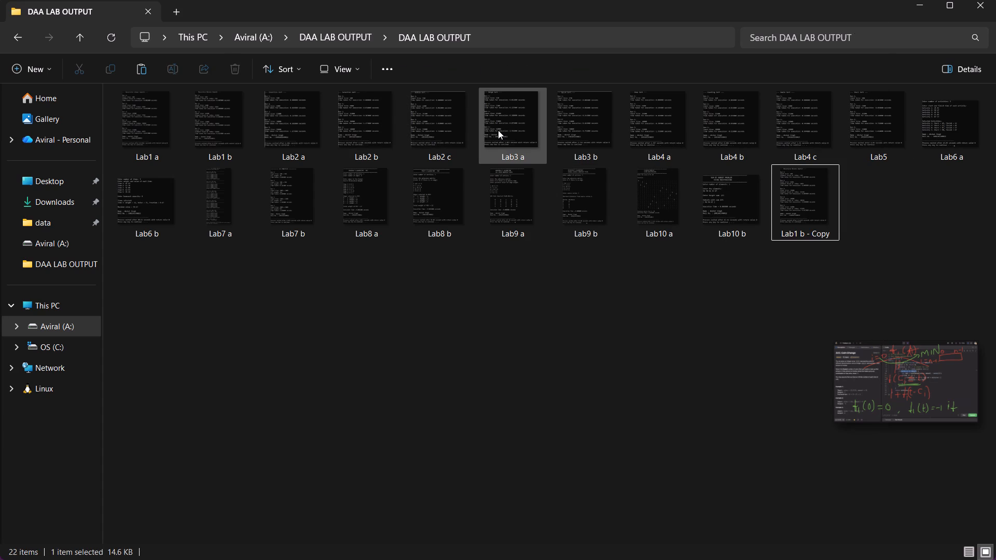
{"action": "left_click", "coordinate": [925, 8]}
{"action": "scroll", "coordinate": [675, 194], "scroll_direction": "up", "scroll_amount": 2}
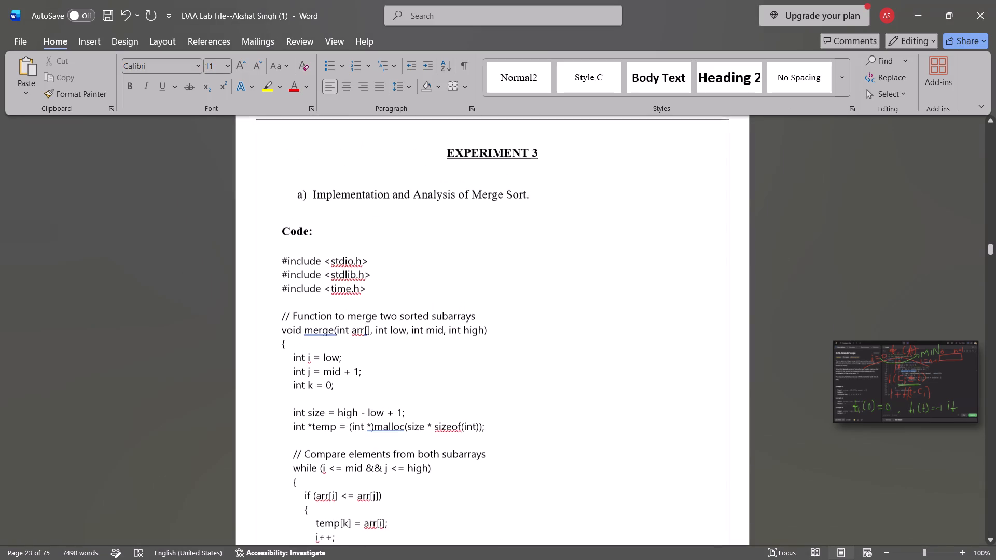
{"action": "scroll", "coordinate": [675, 194], "scroll_direction": "up", "scroll_amount": 4}
{"action": "scroll", "coordinate": [675, 194], "scroll_direction": "down", "scroll_amount": 1}
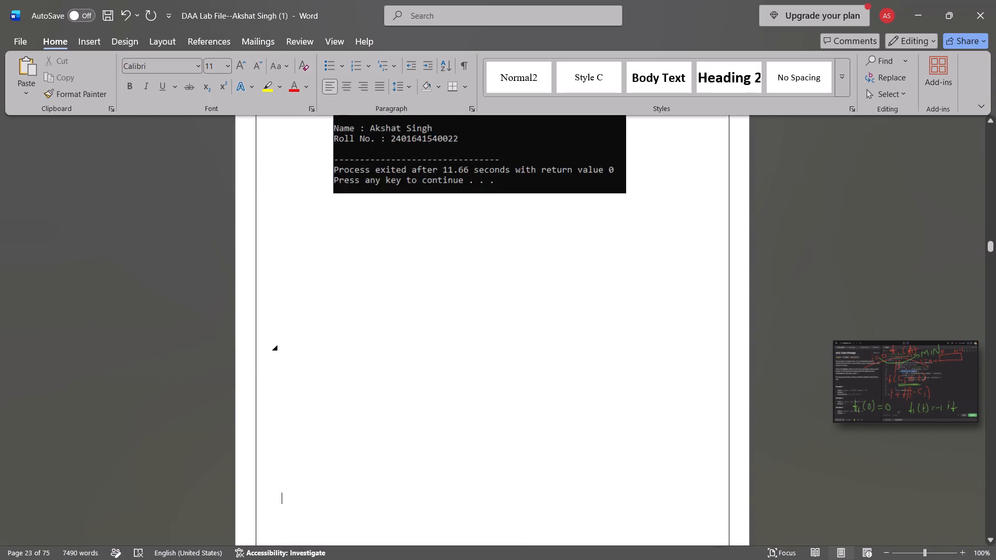
{"action": "scroll", "coordinate": [675, 194], "scroll_direction": "down", "scroll_amount": 1}
{"action": "left_click", "coordinate": [921, 3]}
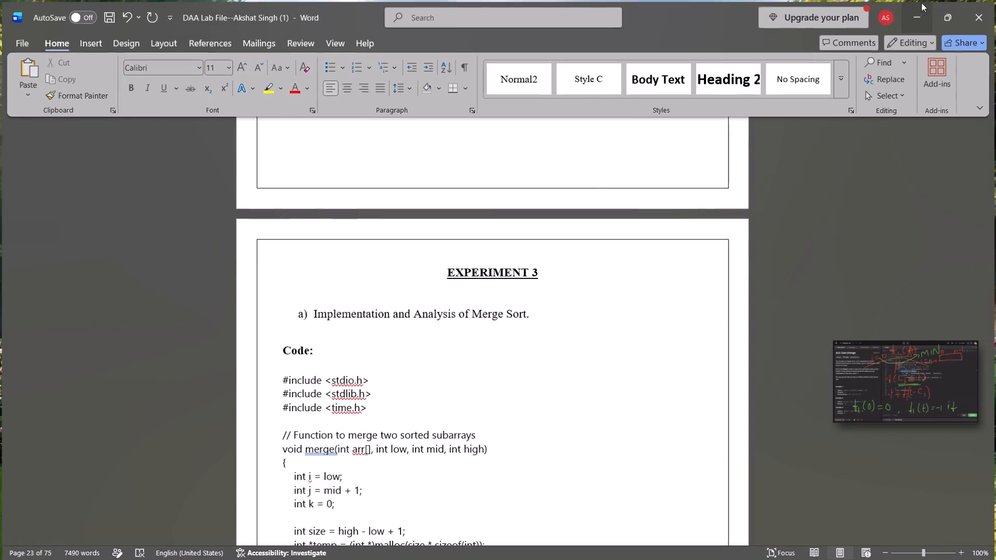
{"action": "left_click", "coordinate": [385, 538]}
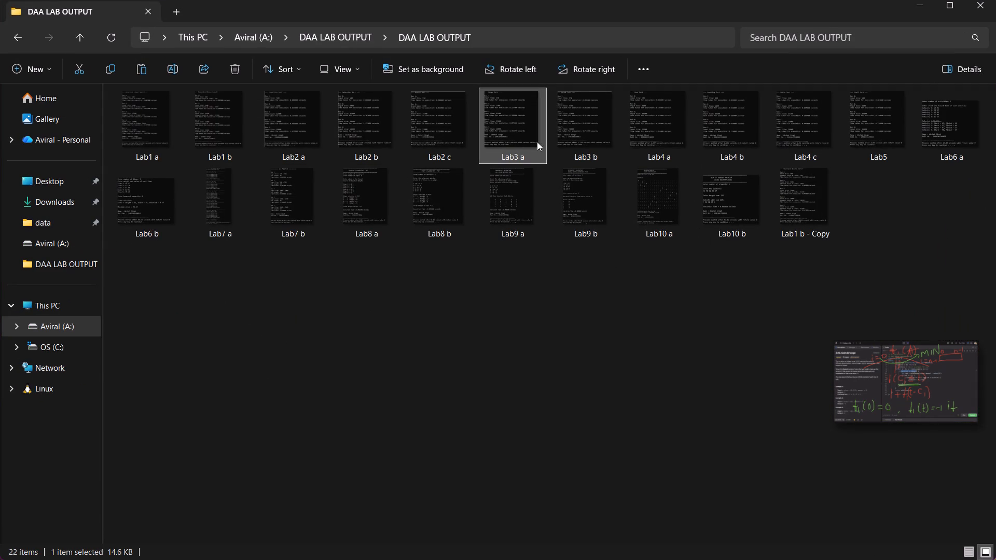
{"action": "left_click", "coordinate": [113, 70]}
{"action": "left_click", "coordinate": [926, 0]}
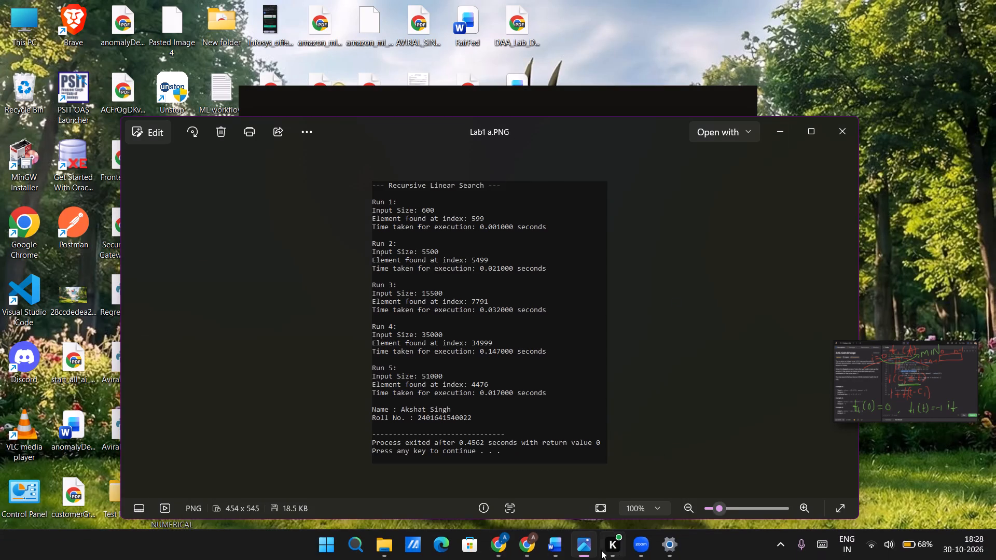
{"action": "left_click", "coordinate": [550, 542]}
{"action": "scroll", "coordinate": [412, 395], "scroll_direction": "down", "scroll_amount": 1}
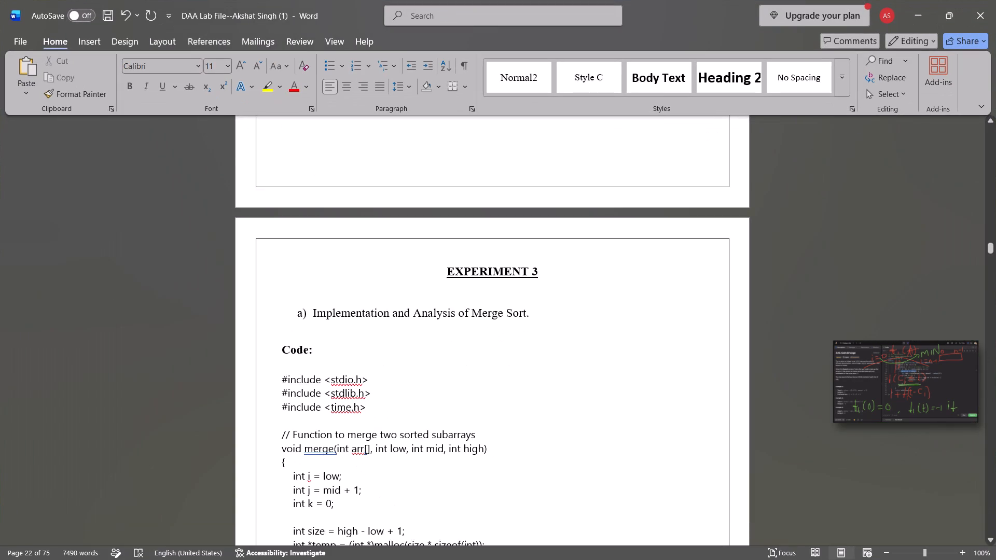
{"action": "scroll", "coordinate": [412, 395], "scroll_direction": "down", "scroll_amount": 10}
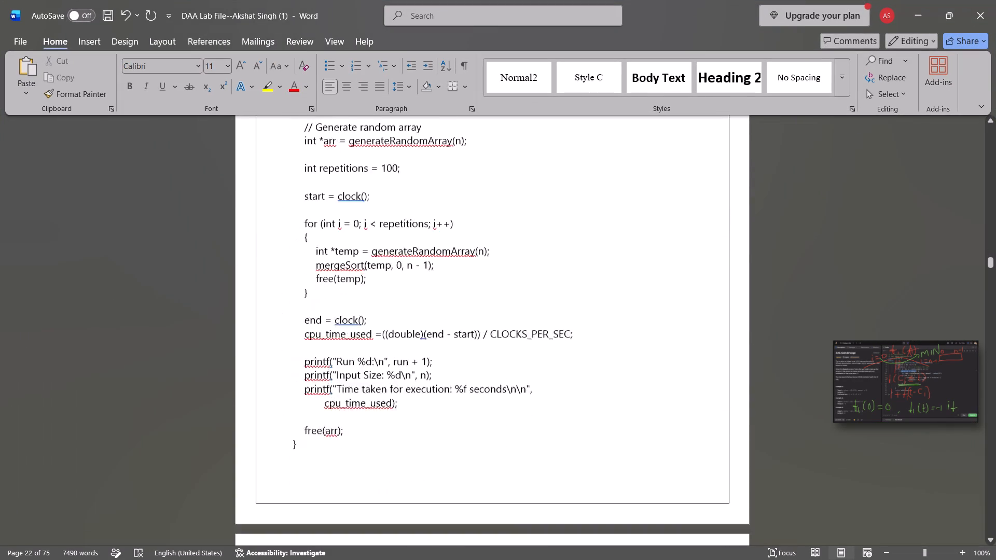
{"action": "scroll", "coordinate": [412, 395], "scroll_direction": "left", "scroll_amount": 1}
{"action": "scroll", "coordinate": [412, 395], "scroll_direction": "down", "scroll_amount": 3}
{"action": "scroll", "coordinate": [412, 395], "scroll_direction": "left", "scroll_amount": 1}
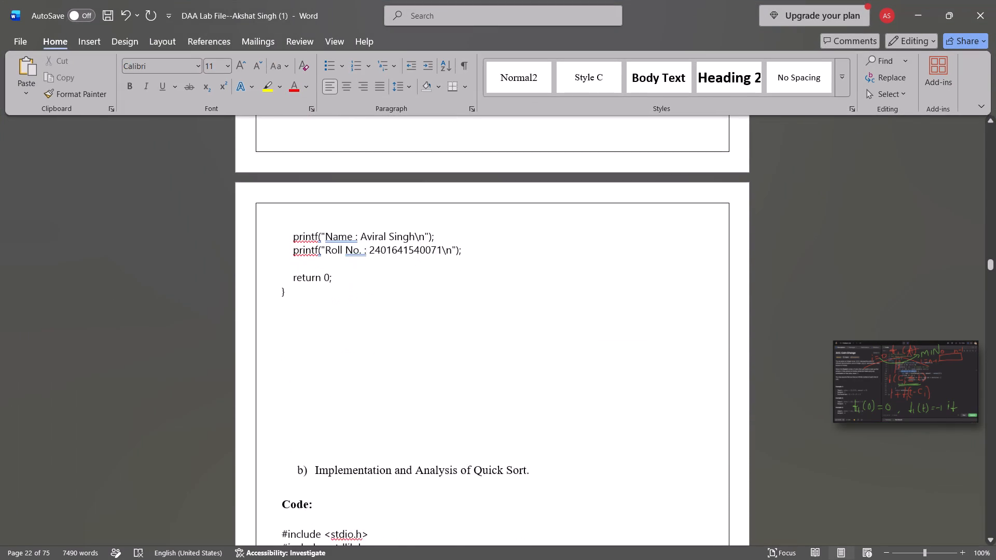
{"action": "scroll", "coordinate": [412, 395], "scroll_direction": "left", "scroll_amount": 1}
{"action": "left_click", "coordinate": [330, 202]}
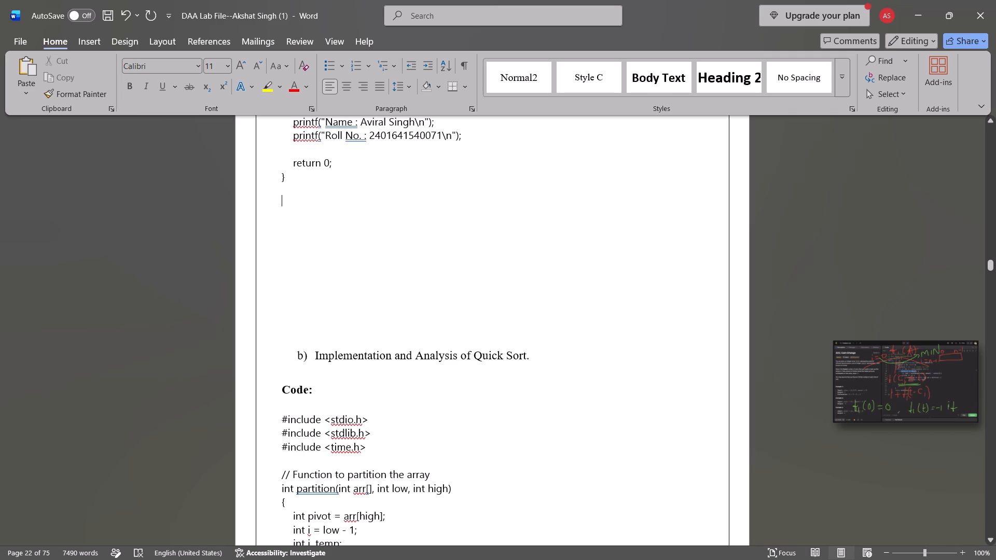
{"action": "key", "text": "ctrl+v"}
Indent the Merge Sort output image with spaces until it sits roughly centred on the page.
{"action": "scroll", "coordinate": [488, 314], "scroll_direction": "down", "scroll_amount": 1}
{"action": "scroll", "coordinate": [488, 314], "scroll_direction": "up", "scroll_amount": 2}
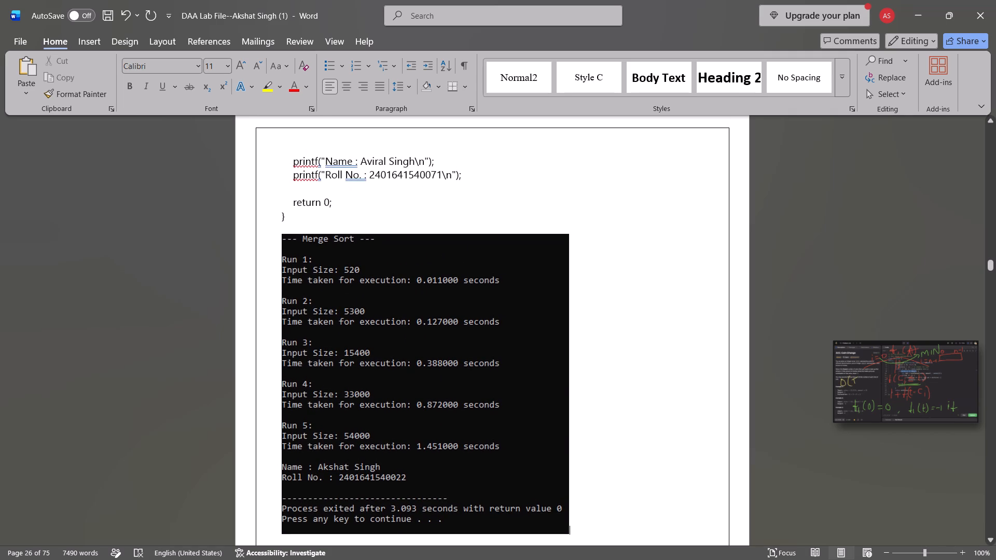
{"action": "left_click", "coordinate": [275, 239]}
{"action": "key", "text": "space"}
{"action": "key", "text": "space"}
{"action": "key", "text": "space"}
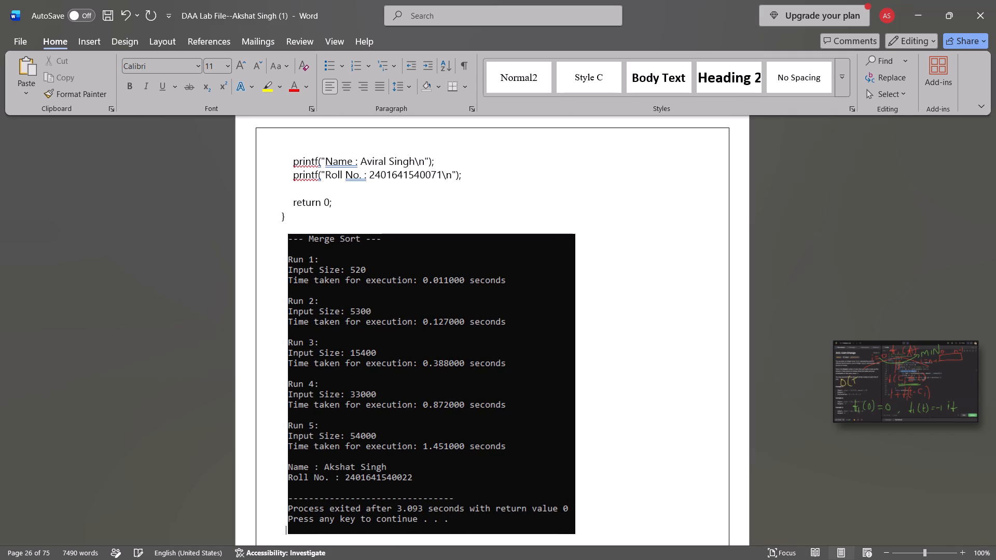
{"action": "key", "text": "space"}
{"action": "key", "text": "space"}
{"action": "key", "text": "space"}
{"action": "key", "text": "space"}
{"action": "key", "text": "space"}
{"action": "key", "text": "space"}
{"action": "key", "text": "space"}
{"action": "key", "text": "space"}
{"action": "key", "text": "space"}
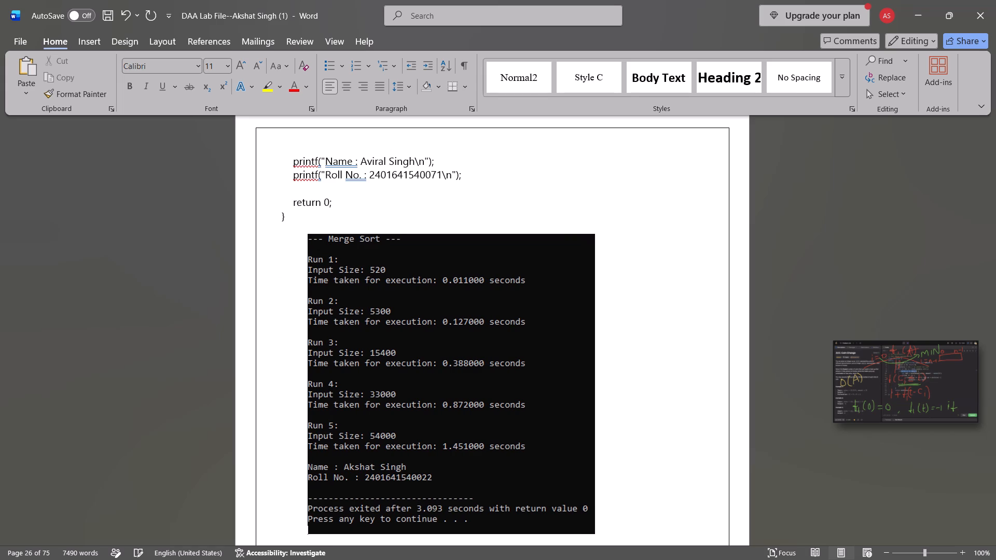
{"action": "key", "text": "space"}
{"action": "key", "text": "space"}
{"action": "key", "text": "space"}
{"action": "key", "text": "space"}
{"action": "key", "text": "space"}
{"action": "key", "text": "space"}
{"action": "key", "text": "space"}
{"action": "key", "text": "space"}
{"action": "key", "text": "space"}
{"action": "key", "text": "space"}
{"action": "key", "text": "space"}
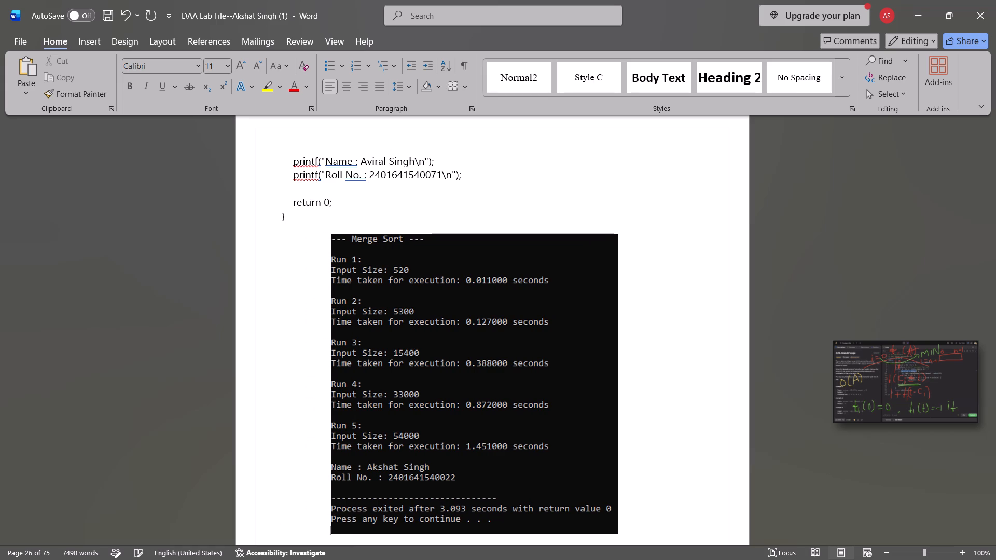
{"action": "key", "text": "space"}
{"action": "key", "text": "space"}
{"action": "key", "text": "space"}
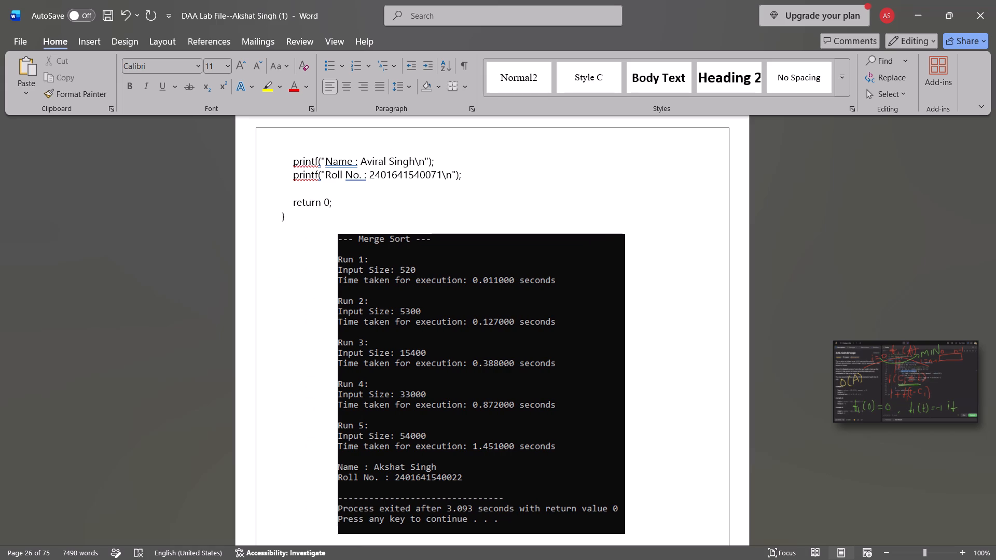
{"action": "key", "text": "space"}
Insert four line breaks between the Merge Sort code's closing brace and its output image.
{"action": "key", "text": "Return"}
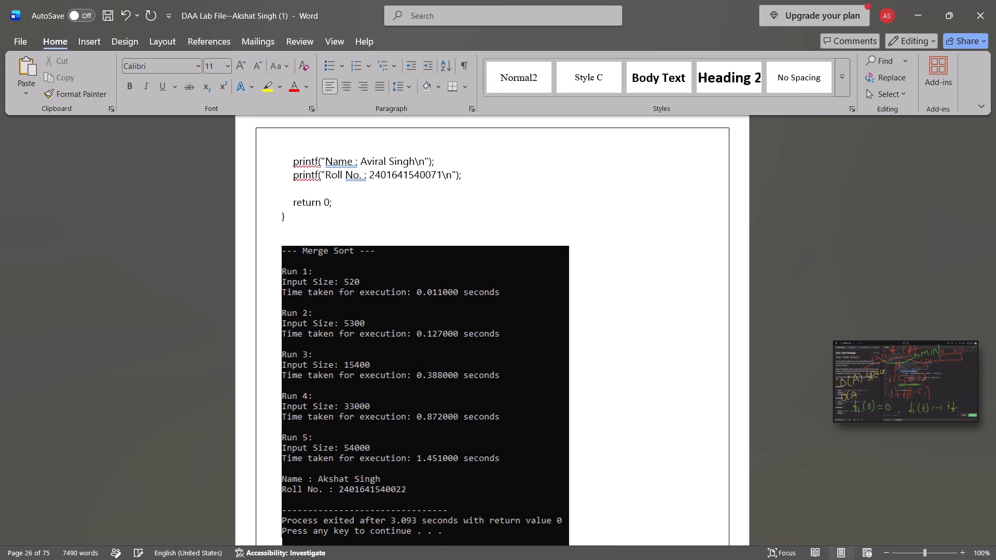
{"action": "key", "text": "Return"}
{"action": "scroll", "coordinate": [275, 239], "scroll_direction": "left", "scroll_amount": 1}
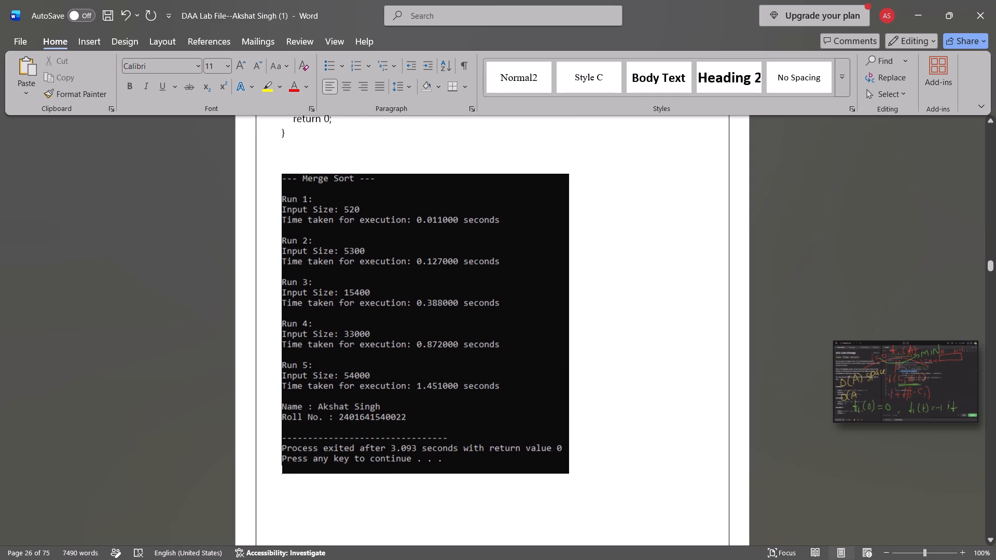
{"action": "scroll", "coordinate": [275, 239], "scroll_direction": "left", "scroll_amount": 1}
{"action": "key", "text": "Return"}
{"action": "key", "text": "Return"}
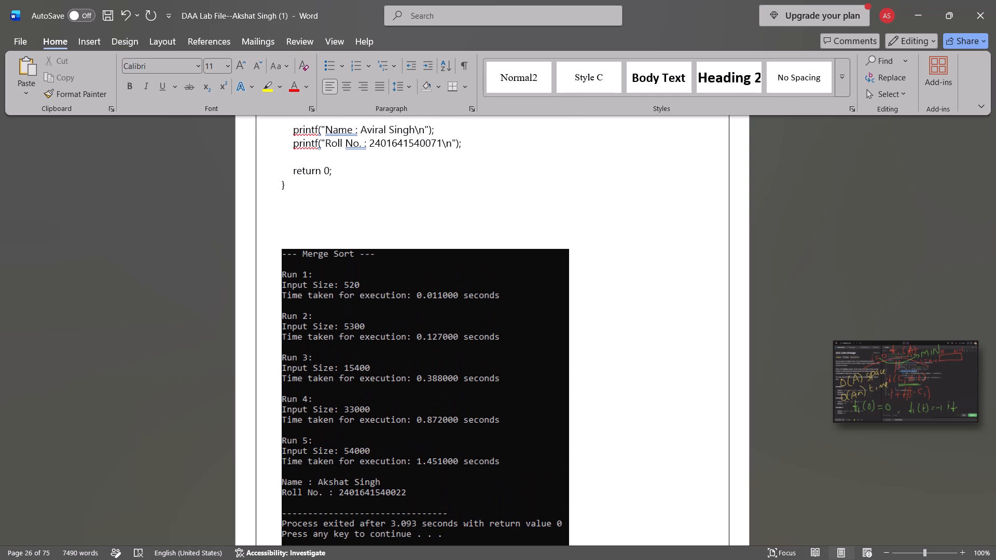
Indent the Merge Sort output image on its new line with spaces until it sits roughly centred on the page.
{"action": "key", "text": "space"}
{"action": "key", "text": "space"}
{"action": "key", "text": "space"}
{"action": "key", "text": "space"}
{"action": "key", "text": "space"}
{"action": "key", "text": "space"}
{"action": "key", "text": "space"}
{"action": "key", "text": "space"}
{"action": "key", "text": "space"}
{"action": "key", "text": "space"}
{"action": "key", "text": "space"}
{"action": "key", "text": "space"}
{"action": "key", "text": "space"}
{"action": "key", "text": "space"}
{"action": "key", "text": "space"}
{"action": "key", "text": "space"}
{"action": "key", "text": "space"}
{"action": "key", "text": "space"}
{"action": "key", "text": "space"}
{"action": "key", "text": "space"}
{"action": "key", "text": "space"}
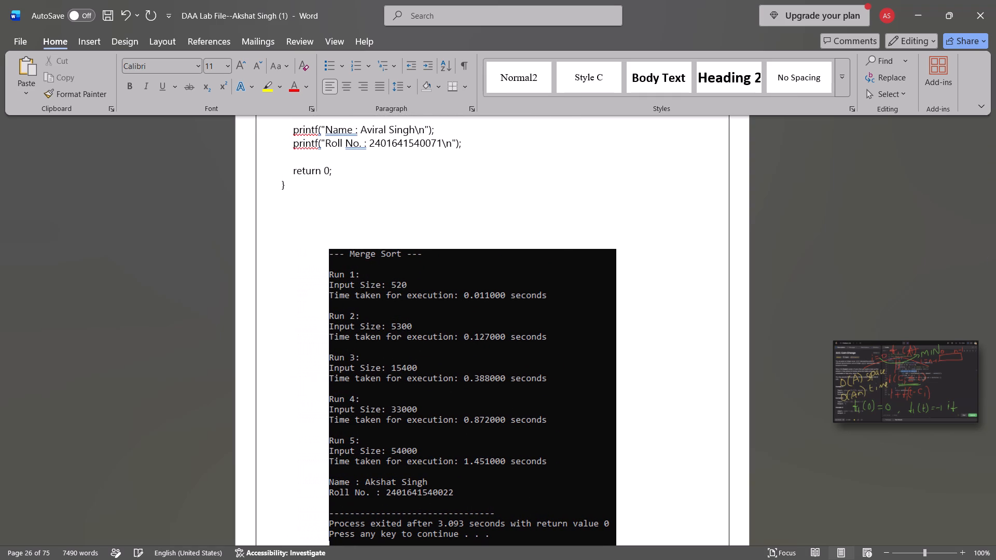
{"action": "key", "text": "space"}
{"action": "key", "text": "space"}
{"action": "key", "text": "space"}
{"action": "key", "text": "space"}
{"action": "key", "text": "space"}
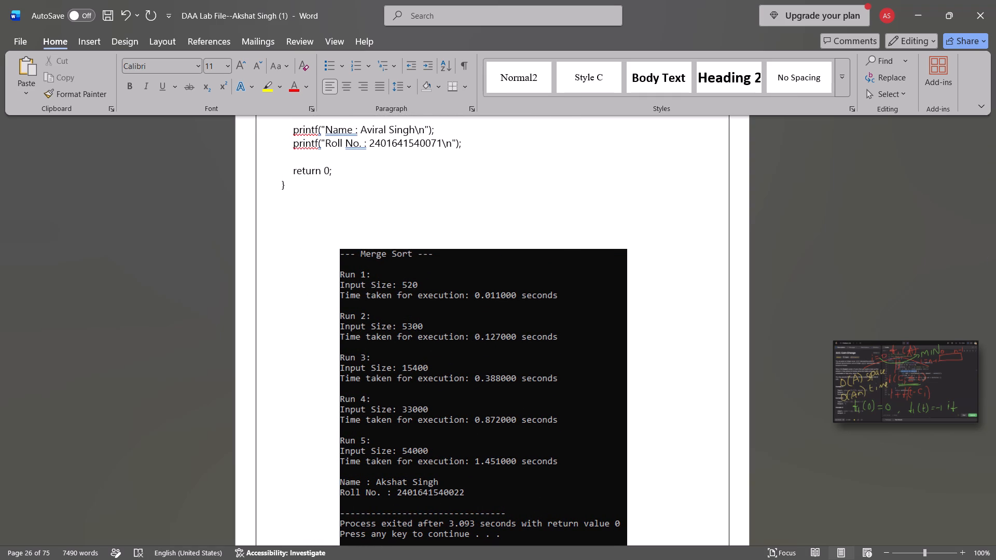
{"action": "key", "text": "space"}
{"action": "key", "text": "space"}
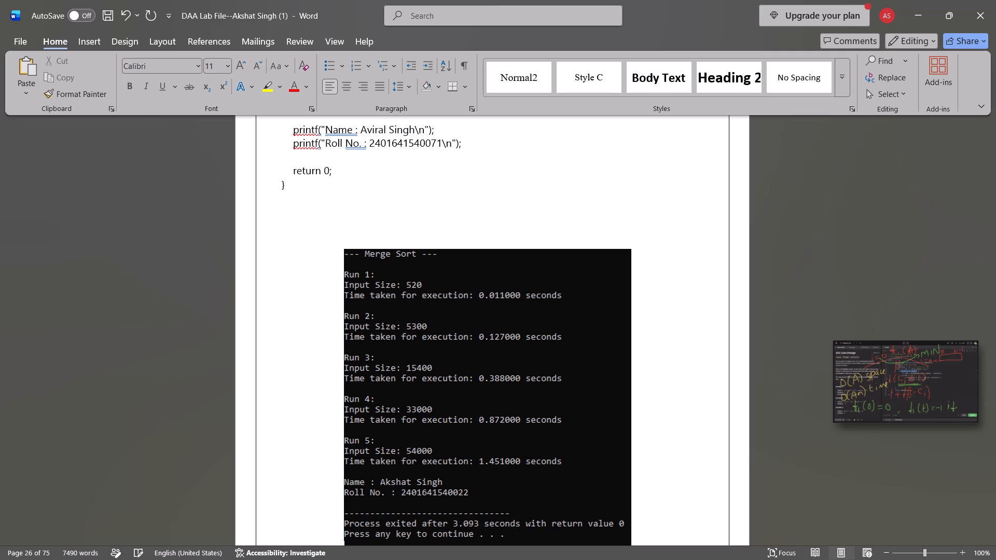
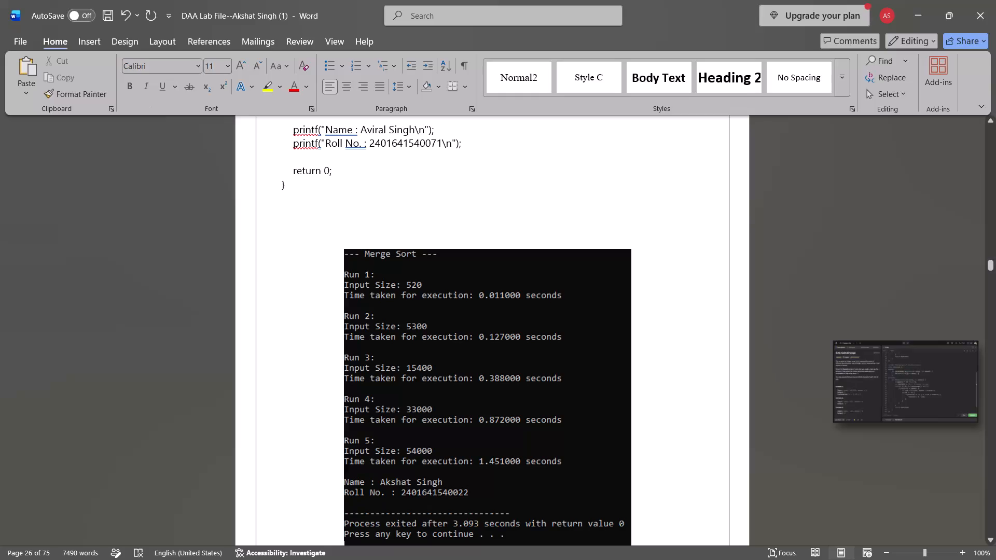
Insert four line breaks above the "b) Implementation and Analysis of Quick Sort" heading to move it onto the next page.
{"action": "scroll", "coordinate": [364, 297], "scroll_direction": "down", "scroll_amount": 4}
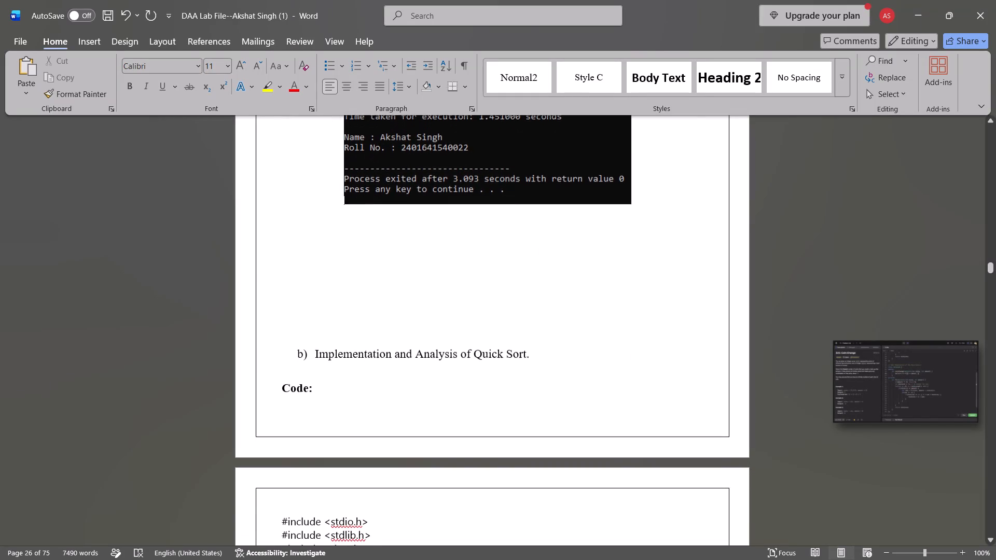
{"action": "left_click", "coordinate": [286, 326]}
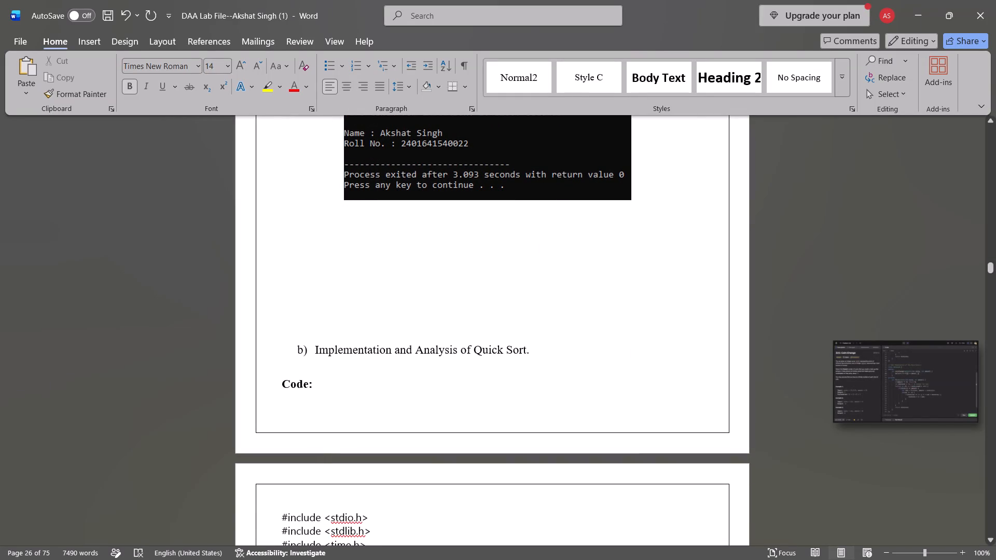
{"action": "key", "text": "Return"}
{"action": "key", "text": "Return"}
{"action": "key", "text": "Return"}
{"action": "key", "text": "Return"}
Copy the Lab3 b image from the DAA LAB OUTPUT folder and paste it after two line breaks below the Quick Sort code.
{"action": "scroll", "coordinate": [368, 307], "scroll_direction": "down", "scroll_amount": 1}
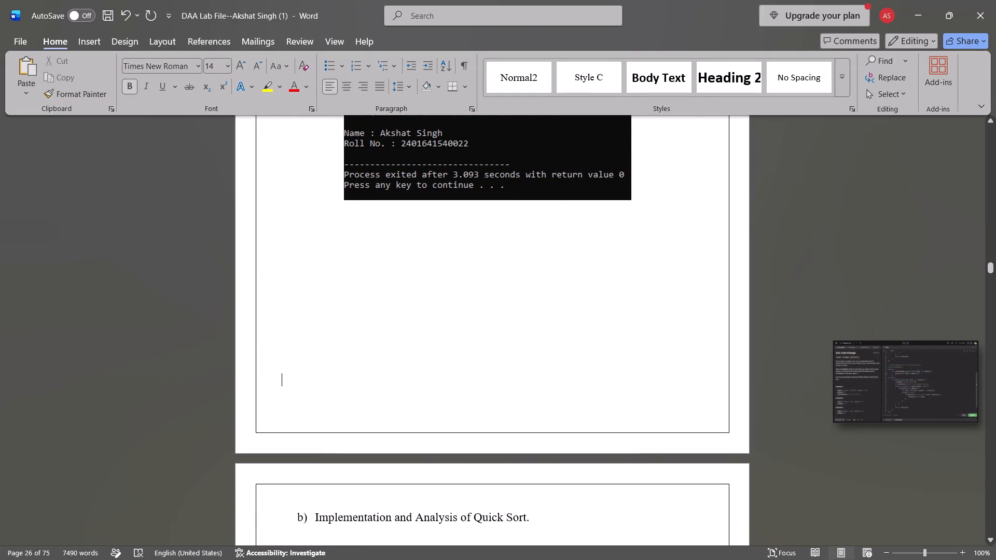
{"action": "scroll", "coordinate": [368, 307], "scroll_direction": "down", "scroll_amount": 8}
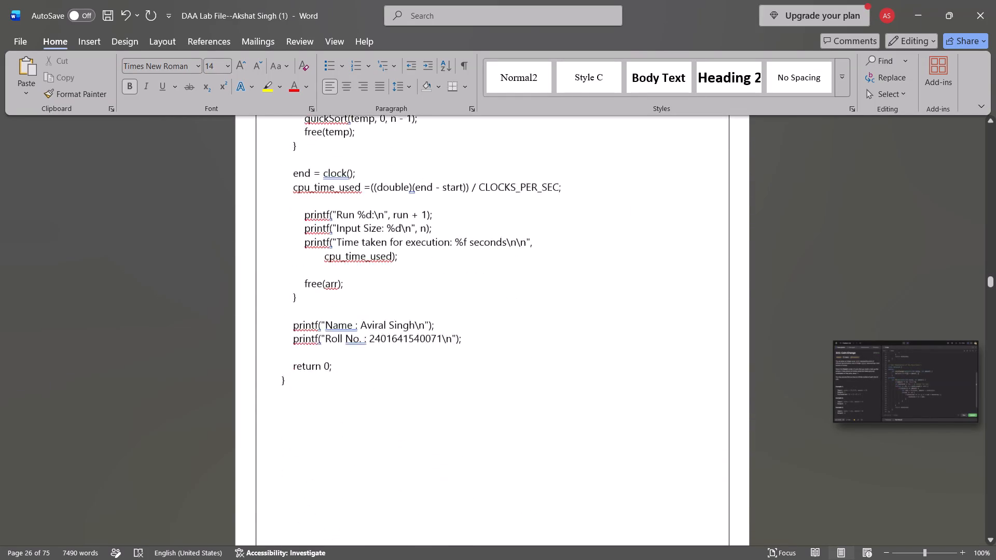
{"action": "scroll", "coordinate": [368, 307], "scroll_direction": "down", "scroll_amount": 2}
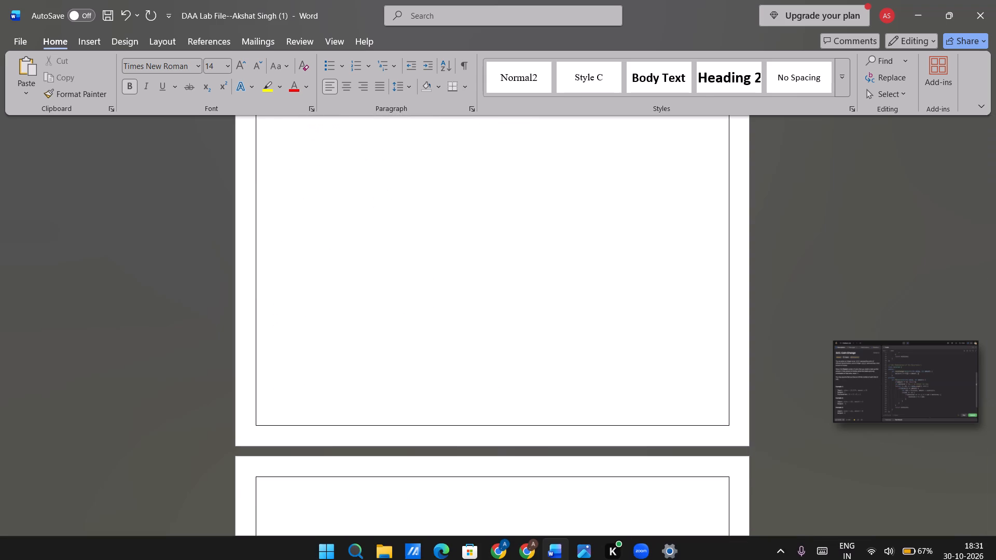
{"action": "left_click", "coordinate": [392, 545]}
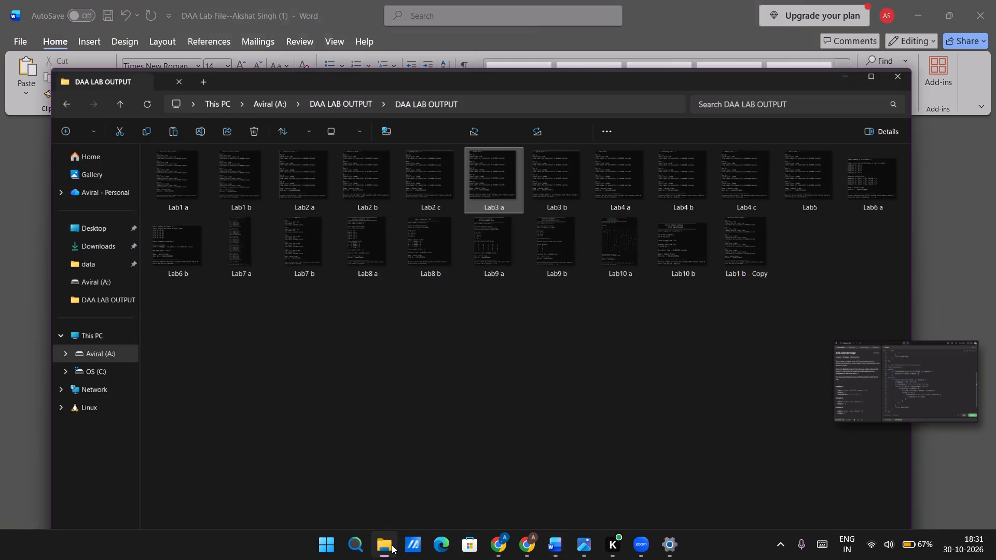
{"action": "left_click", "coordinate": [583, 132]}
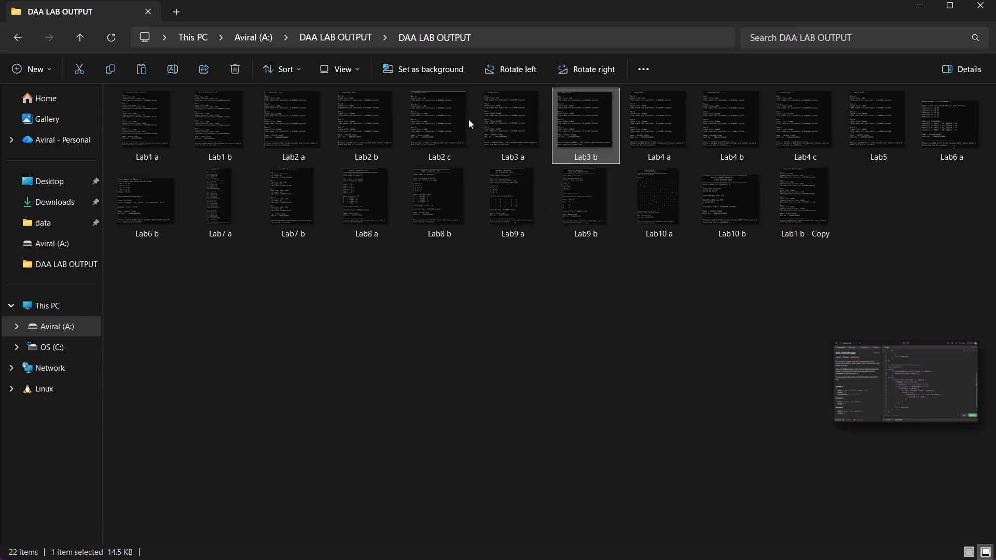
{"action": "left_click", "coordinate": [114, 70]}
{"action": "left_click", "coordinate": [555, 545]}
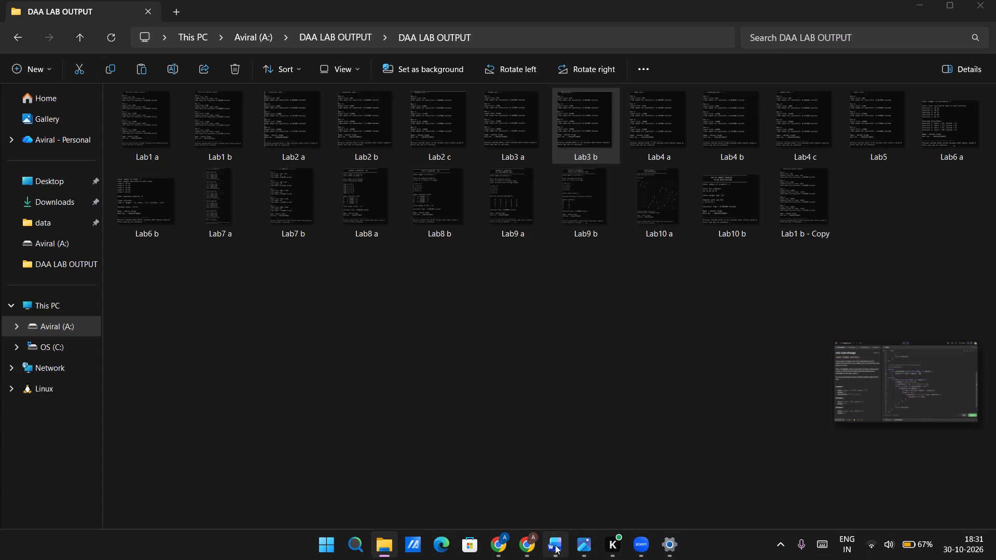
{"action": "scroll", "coordinate": [461, 254], "scroll_direction": "up", "scroll_amount": 2}
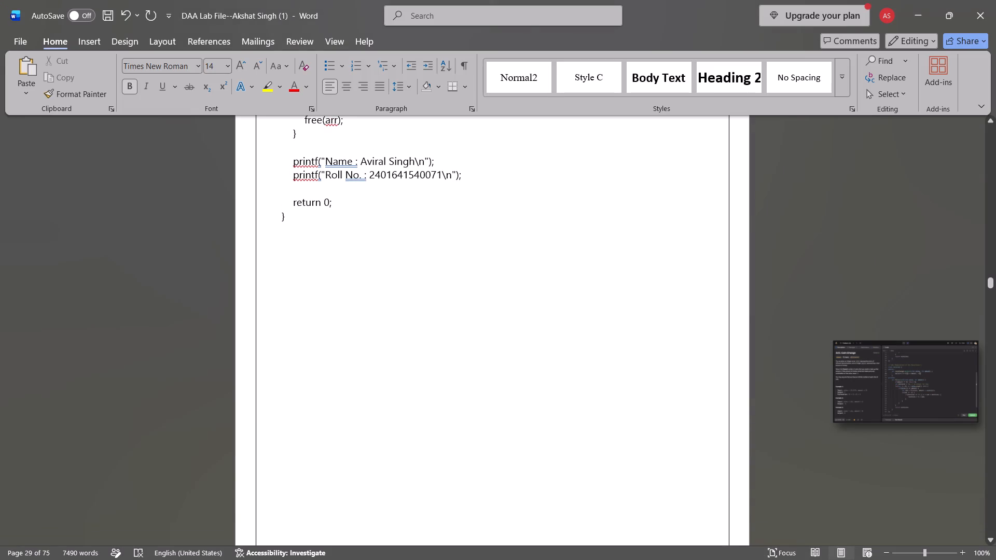
{"action": "left_click", "coordinate": [305, 223]}
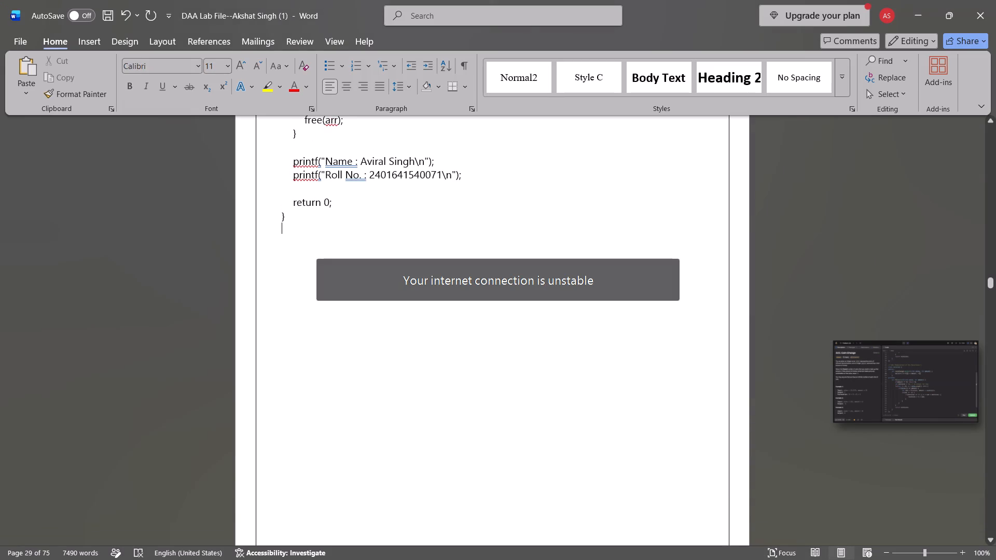
{"action": "key", "text": "Return"}
{"action": "key", "text": "Return"}
{"action": "key", "text": "ctrl+v"}
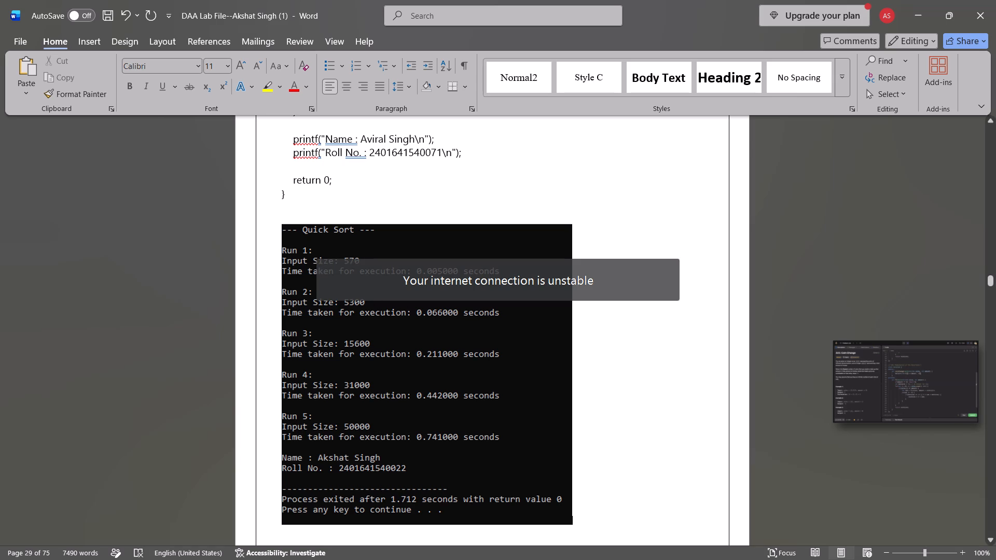
Insert three line breaks after the Quick Sort output image.
{"action": "key", "text": "Return"}
{"action": "key", "text": "Return"}
{"action": "key", "text": "Return"}
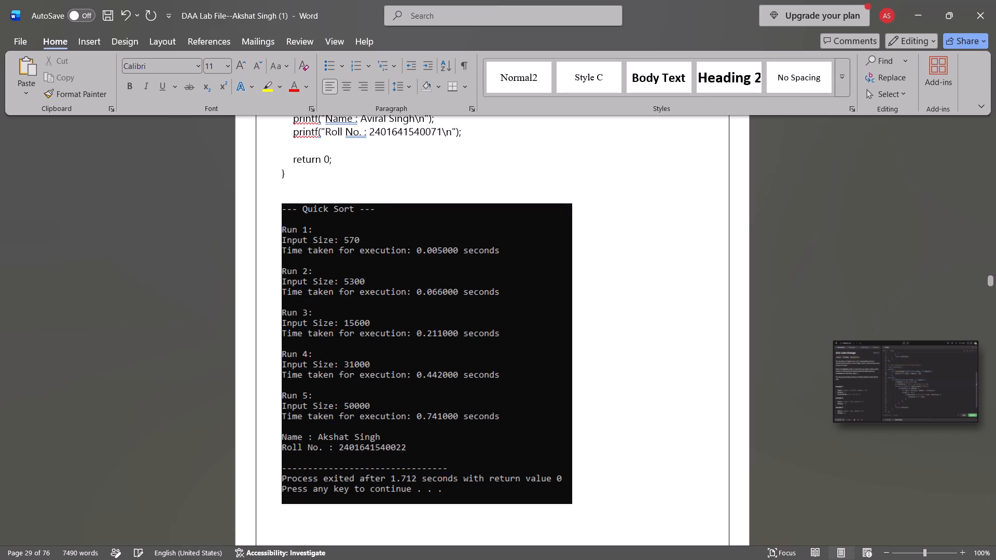
Indent the Quick Sort output image with spaces until it sits roughly centred on the page.
{"action": "scroll", "coordinate": [379, 258], "scroll_direction": "up", "scroll_amount": 1}
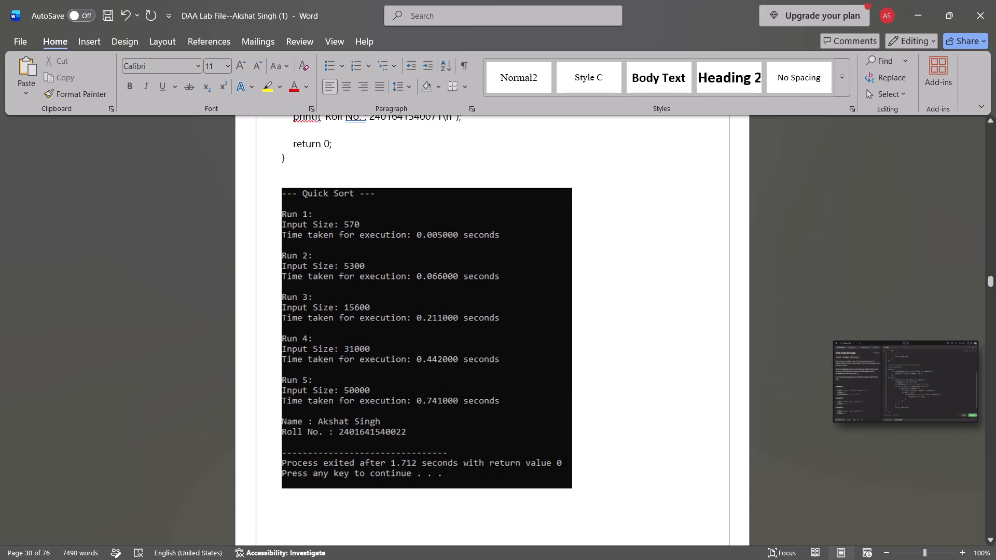
{"action": "left_click", "coordinate": [275, 196]}
{"action": "key", "text": "space"}
{"action": "key", "text": "space"}
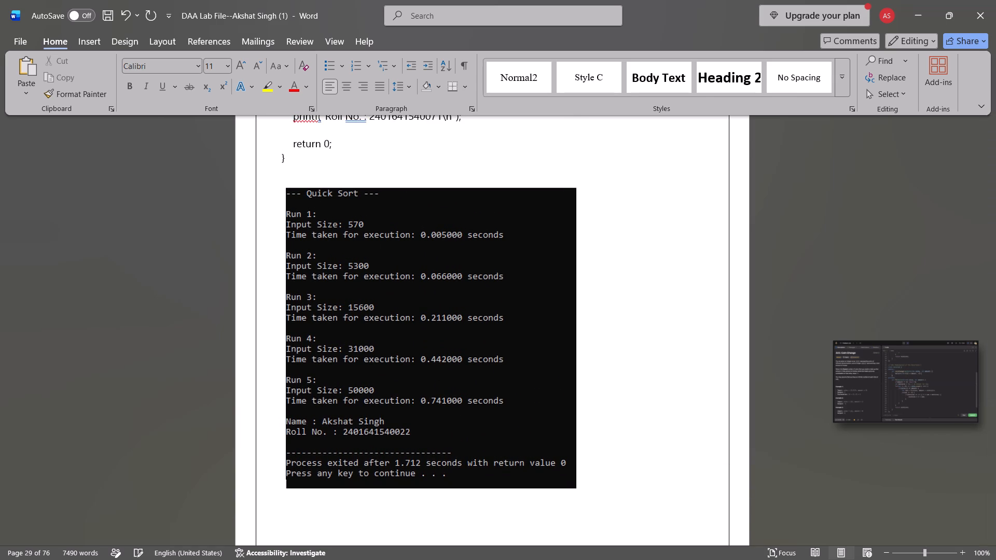
{"action": "key", "text": "space"}
{"action": "key", "text": "space"}
{"action": "key", "text": "space"}
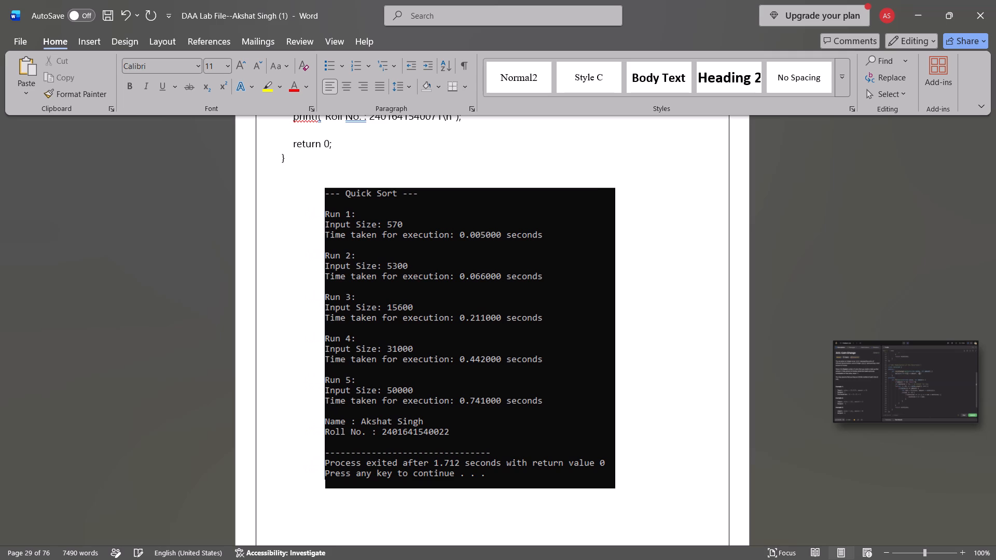
{"action": "key", "text": "space"}
{"action": "key", "text": "space"}
{"action": "key", "text": "space"}
{"action": "key", "text": "space"}
{"action": "key", "text": "space"}
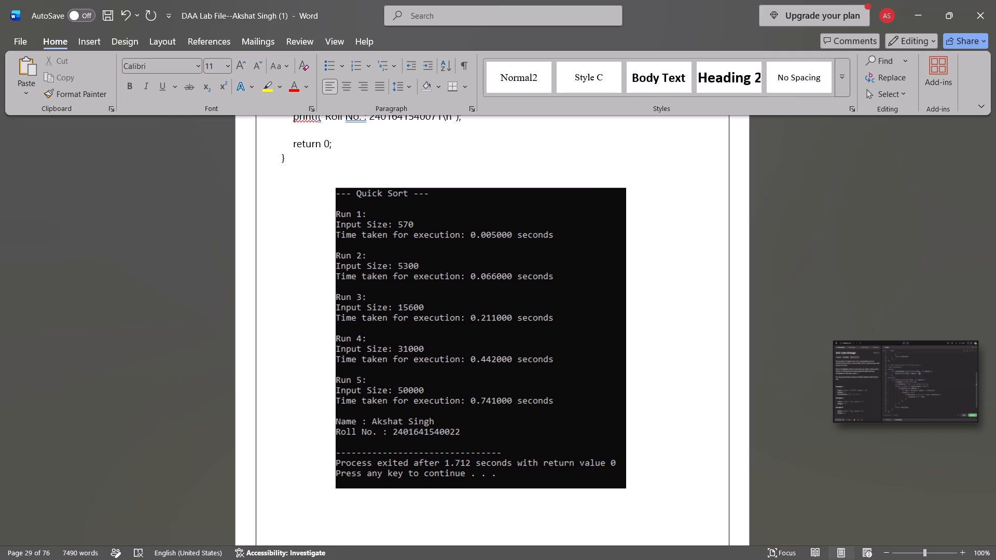
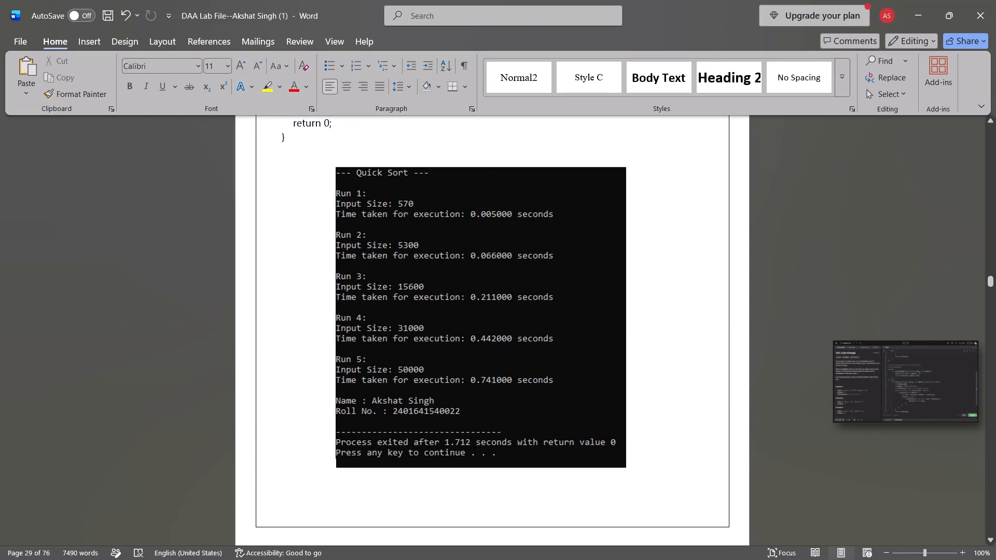
Insert two line breaks between the end of the Quick Sort code and its output image.
{"action": "left_click", "coordinate": [340, 141]}
{"action": "key", "text": "Return"}
{"action": "key", "text": "Return"}
{"action": "key", "text": "Return"}
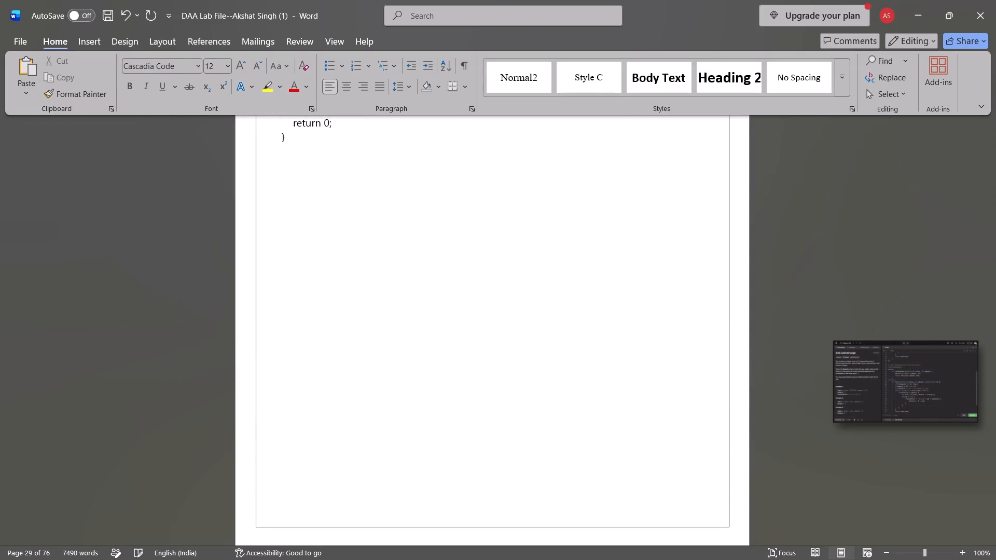
{"action": "key", "text": "BackSpace"}
Delete the run of blank lines above the EXPERIMENT 4 heading so it starts at the top of its page.
{"action": "scroll", "coordinate": [340, 141], "scroll_direction": "down", "scroll_amount": 4}
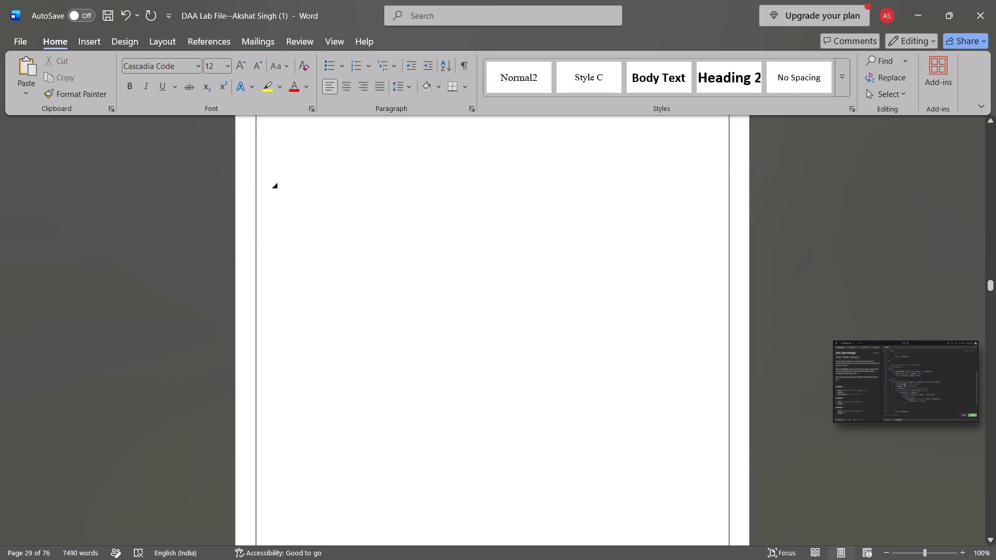
{"action": "scroll", "coordinate": [340, 141], "scroll_direction": "down", "scroll_amount": 3}
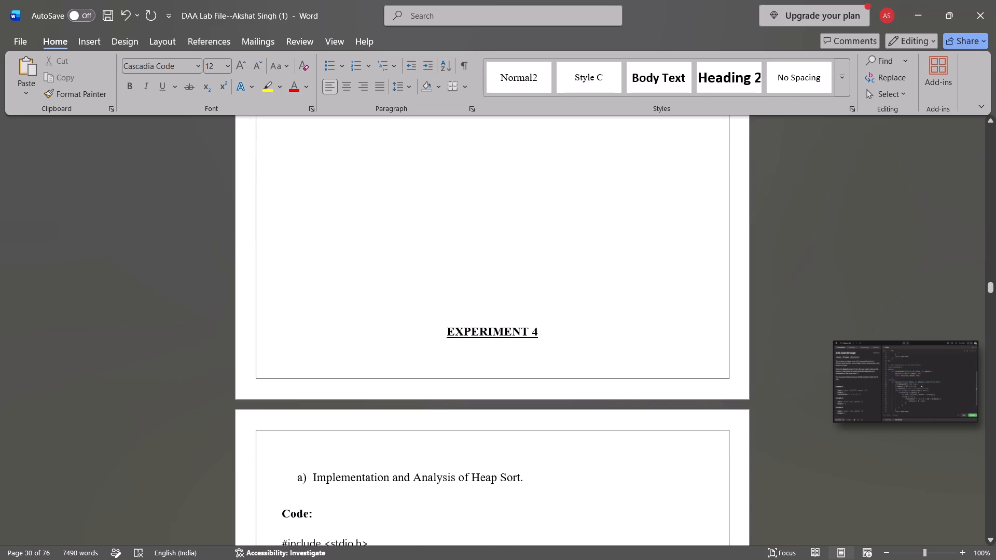
{"action": "left_click", "coordinate": [426, 317]}
{"action": "left_click_drag", "start_coordinate": [393, 313], "coordinate": [297, 111]}
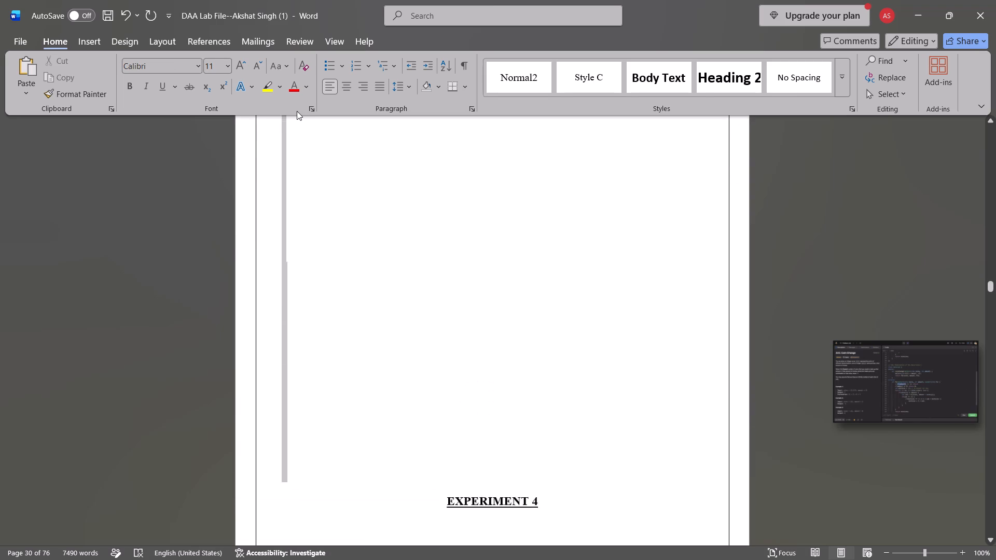
{"action": "left_click_drag", "start_coordinate": [297, 111], "coordinate": [295, 169]}
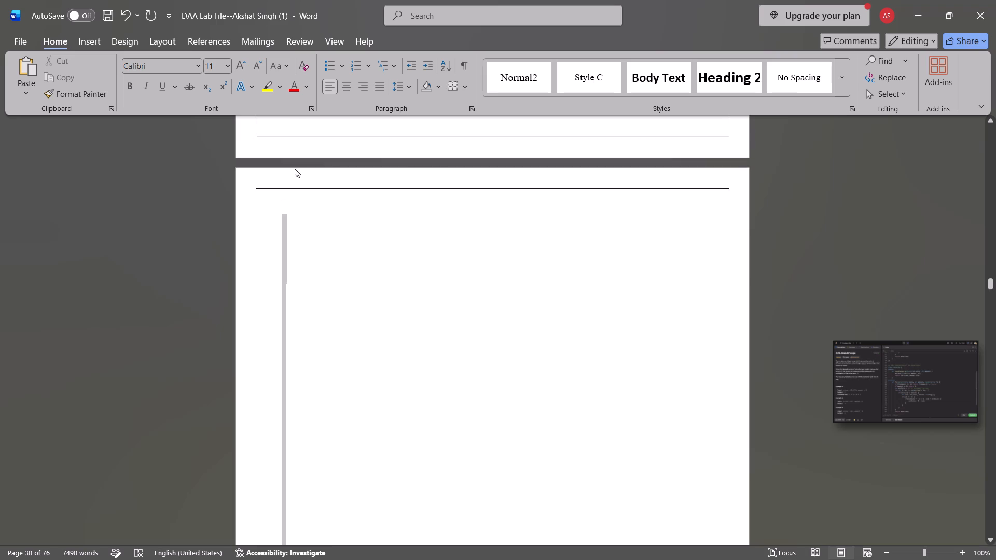
{"action": "left_click_drag", "start_coordinate": [295, 169], "coordinate": [282, 225]}
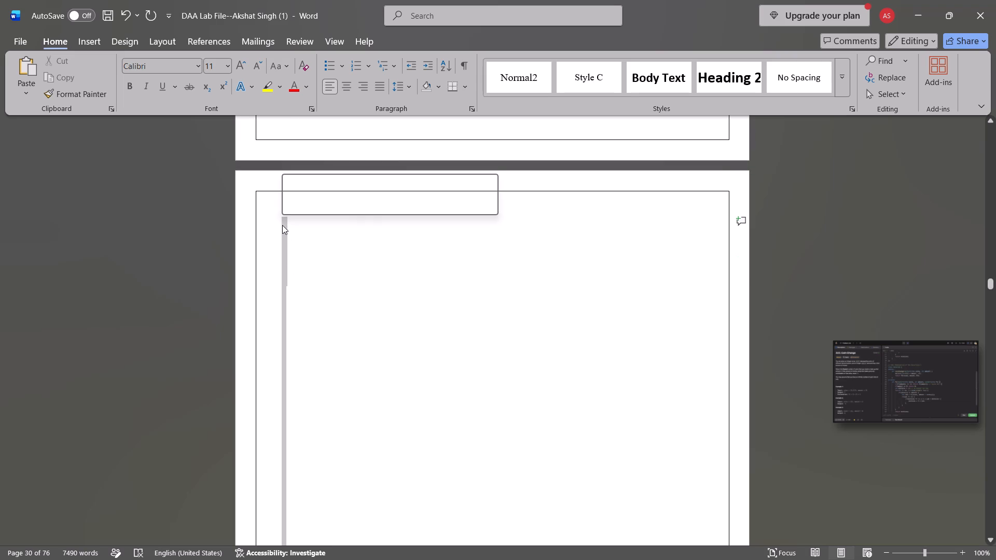
{"action": "key", "text": "BackSpace"}
{"action": "key", "text": "BackSpace"}
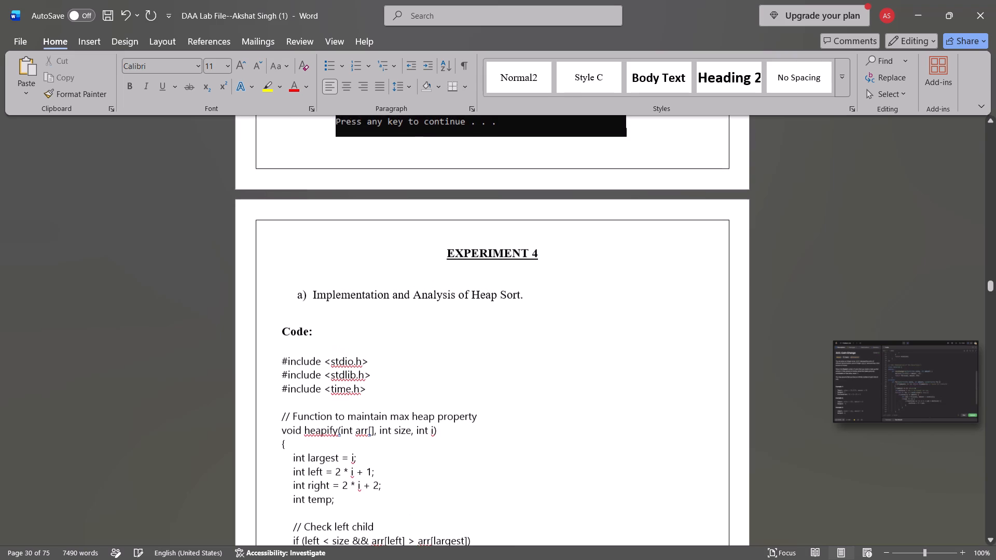
Copy the Lab4 a image from the DAA LAB OUTPUT folder and paste it below the Heap Sort code.
{"action": "scroll", "coordinate": [405, 244], "scroll_direction": "down", "scroll_amount": 4}
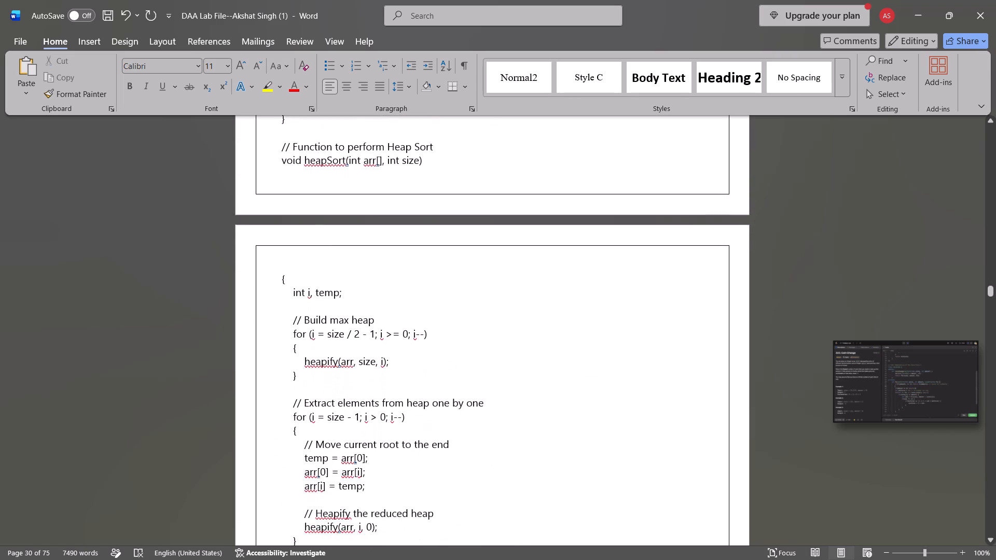
{"action": "scroll", "coordinate": [405, 244], "scroll_direction": "down", "scroll_amount": 5}
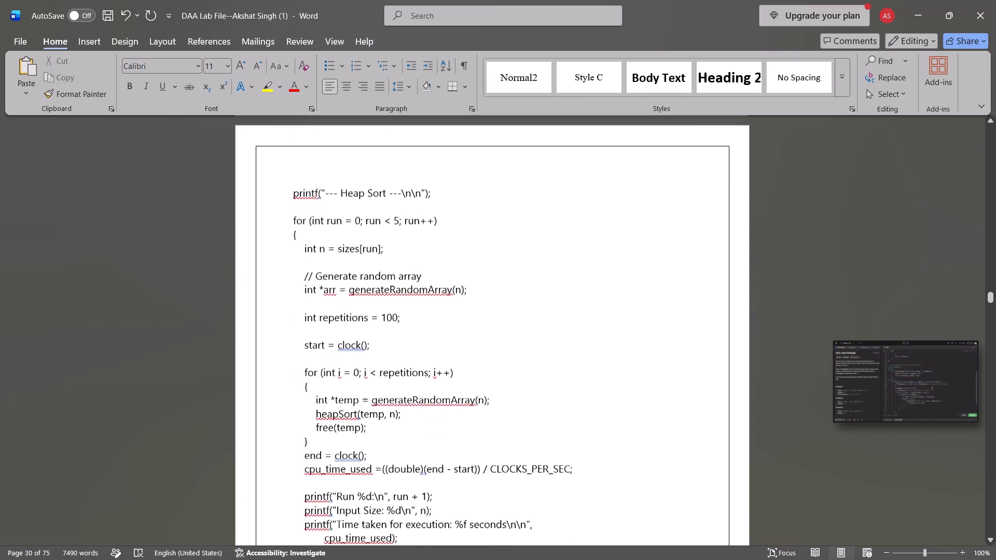
{"action": "scroll", "coordinate": [405, 244], "scroll_direction": "down", "scroll_amount": 3}
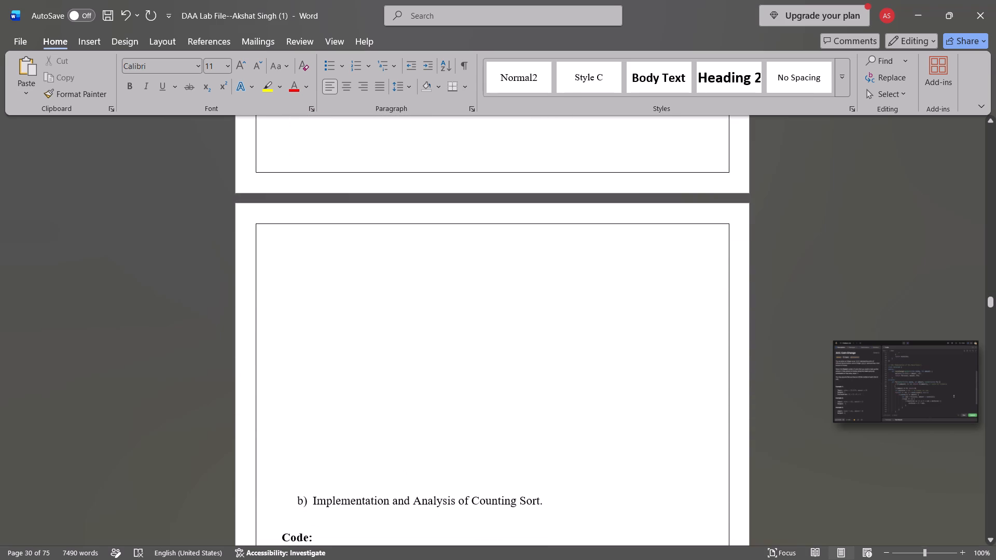
{"action": "scroll", "coordinate": [336, 174], "scroll_direction": "up", "scroll_amount": 1}
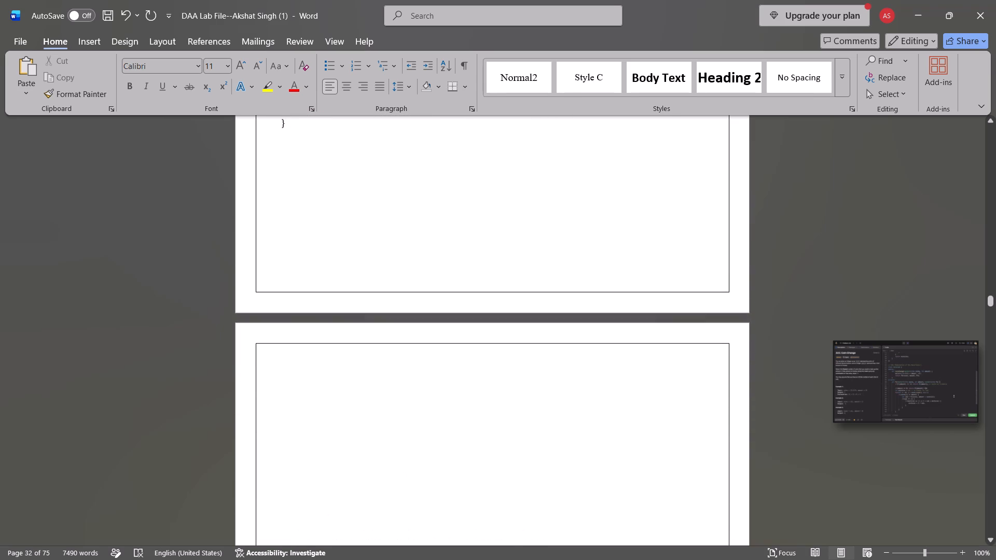
{"action": "left_click", "coordinate": [333, 139]}
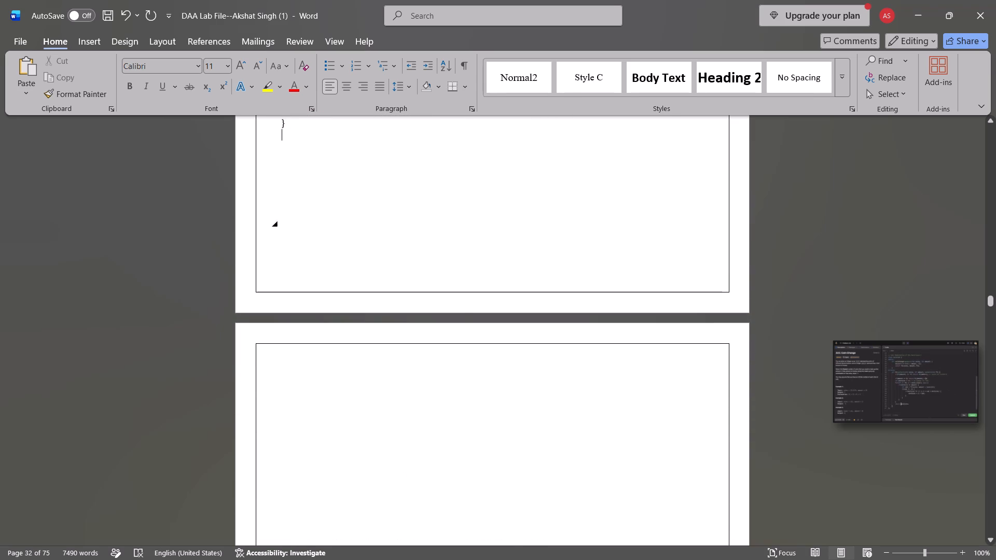
{"action": "scroll", "coordinate": [399, 394], "scroll_direction": "down", "scroll_amount": 2}
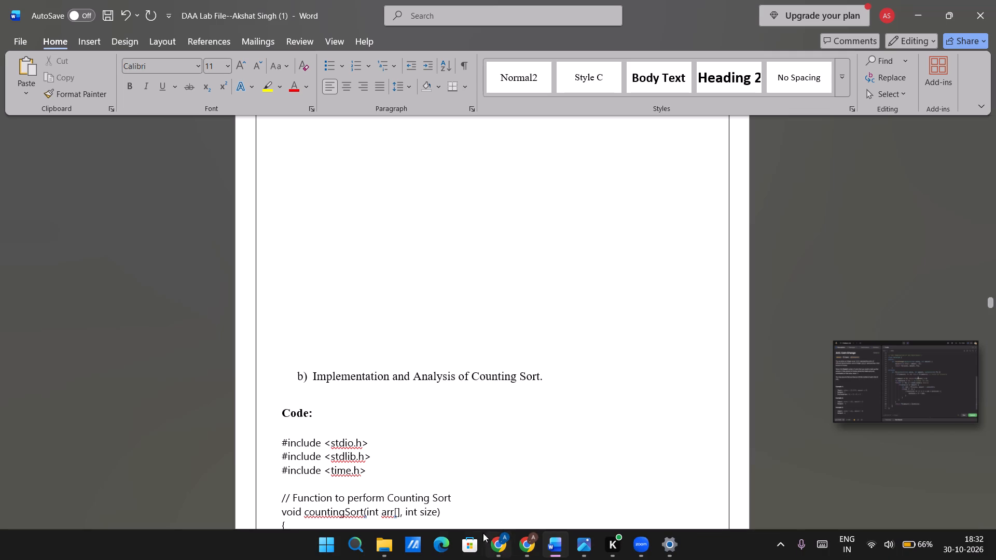
{"action": "left_click", "coordinate": [384, 543]}
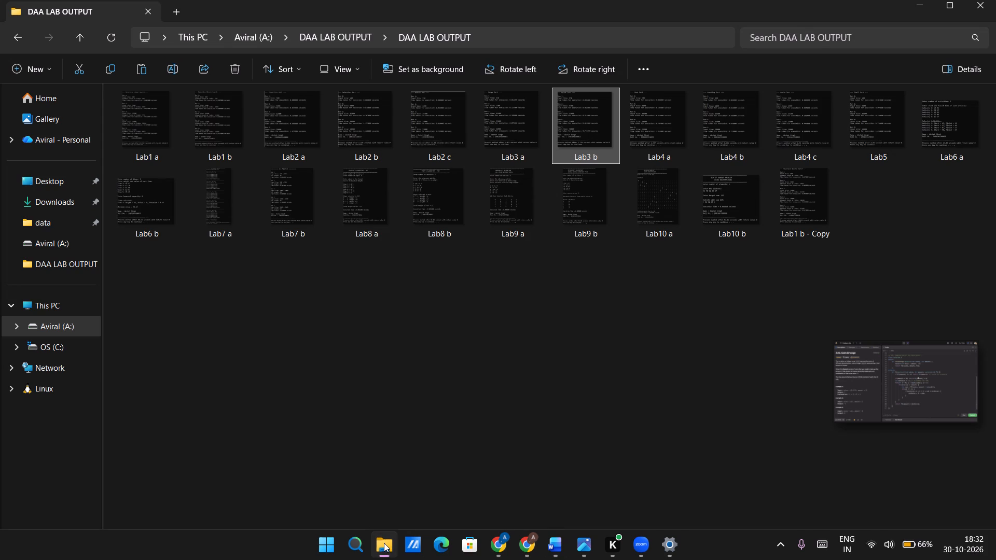
{"action": "left_click", "coordinate": [654, 137]}
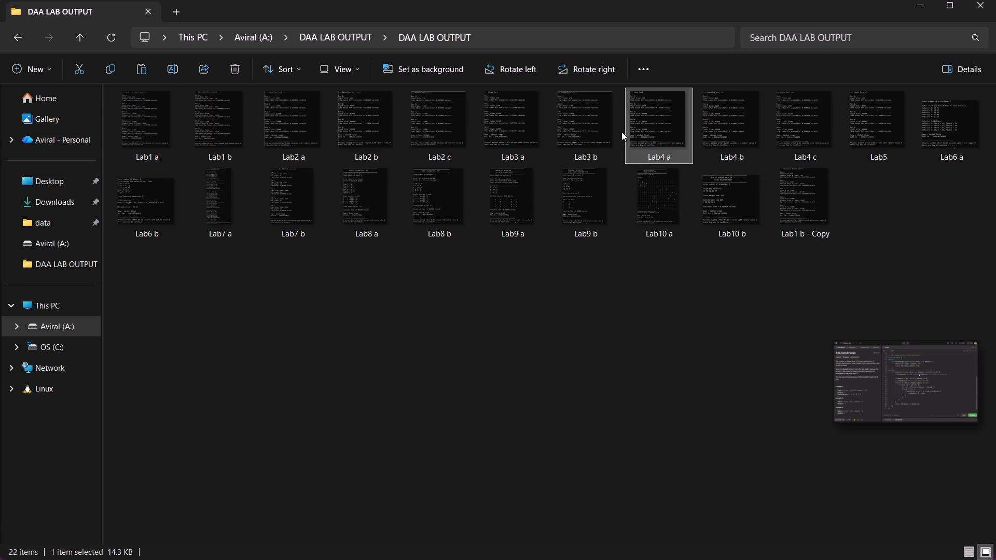
{"action": "left_click", "coordinate": [107, 73]}
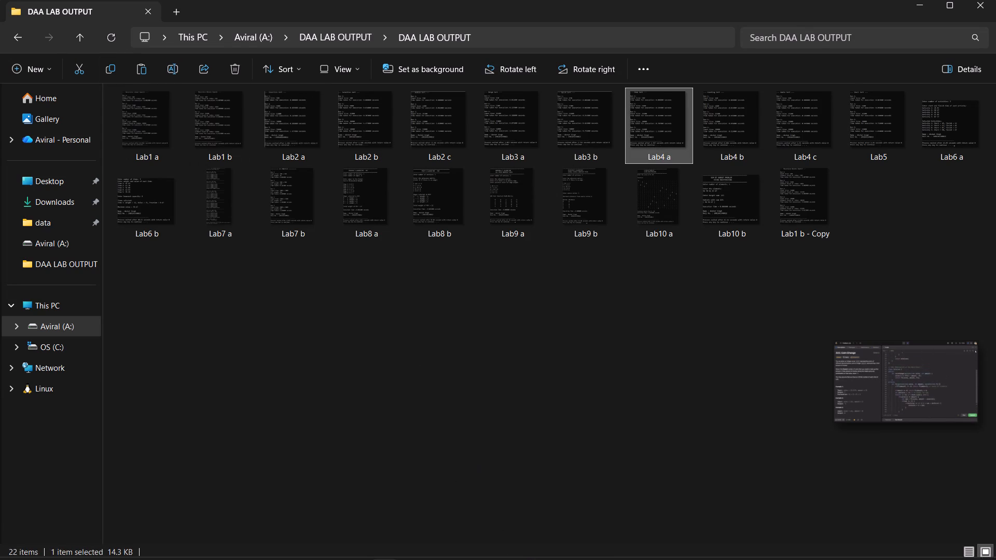
{"action": "left_click", "coordinate": [558, 546]}
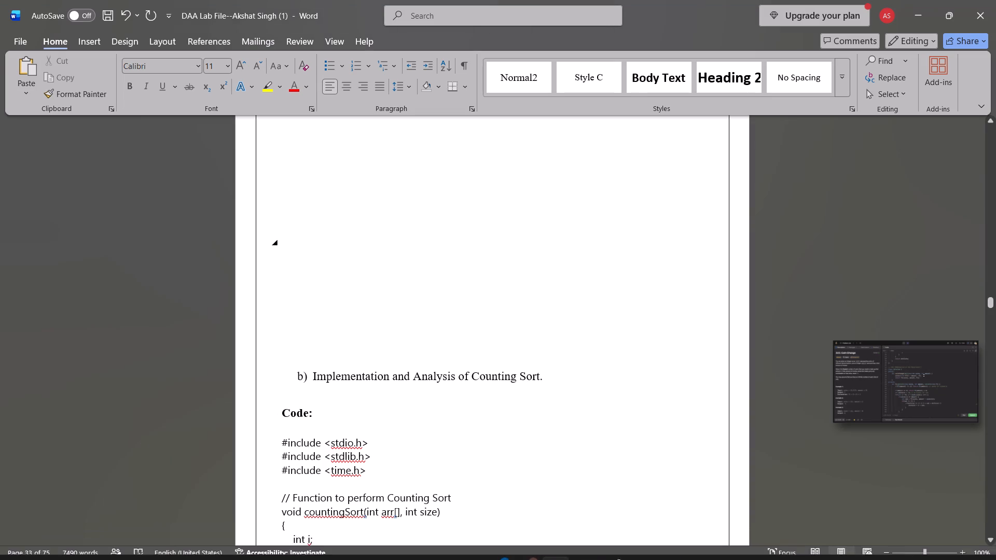
{"action": "scroll", "coordinate": [418, 248], "scroll_direction": "up", "scroll_amount": 2}
{"action": "key", "text": "ctrl+v"}
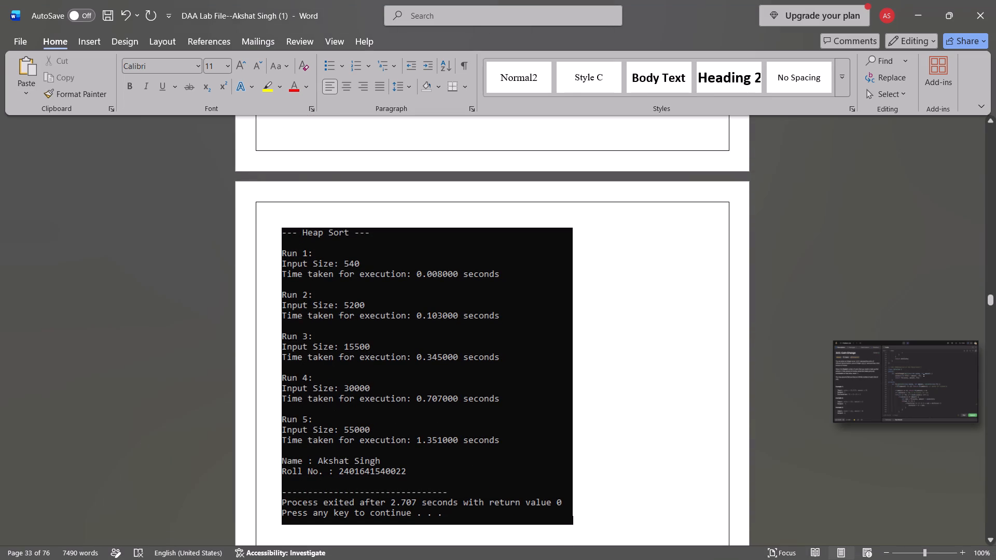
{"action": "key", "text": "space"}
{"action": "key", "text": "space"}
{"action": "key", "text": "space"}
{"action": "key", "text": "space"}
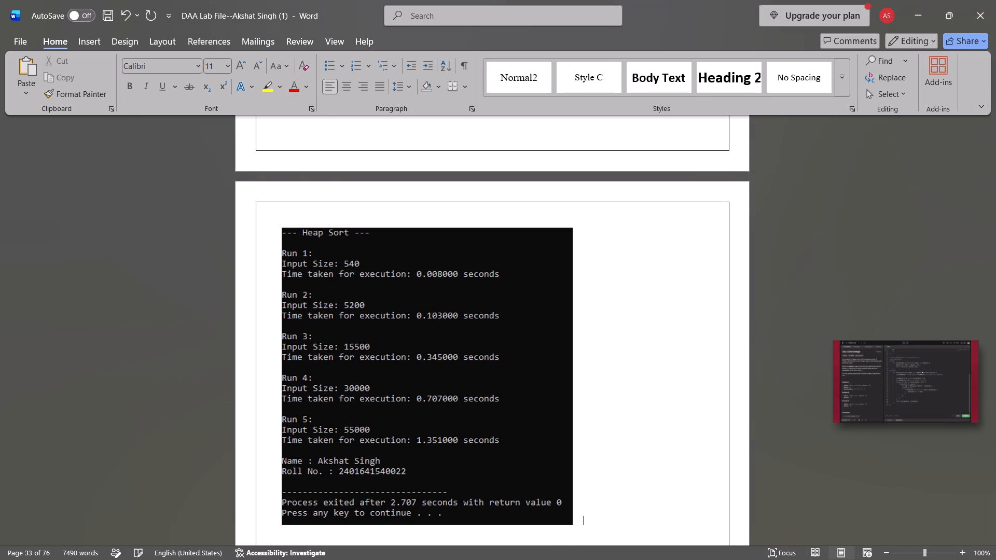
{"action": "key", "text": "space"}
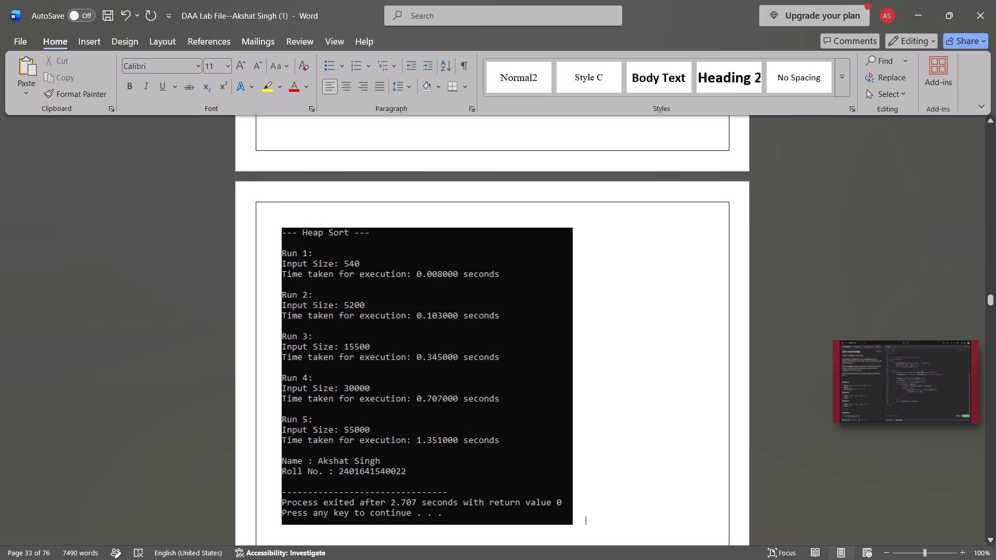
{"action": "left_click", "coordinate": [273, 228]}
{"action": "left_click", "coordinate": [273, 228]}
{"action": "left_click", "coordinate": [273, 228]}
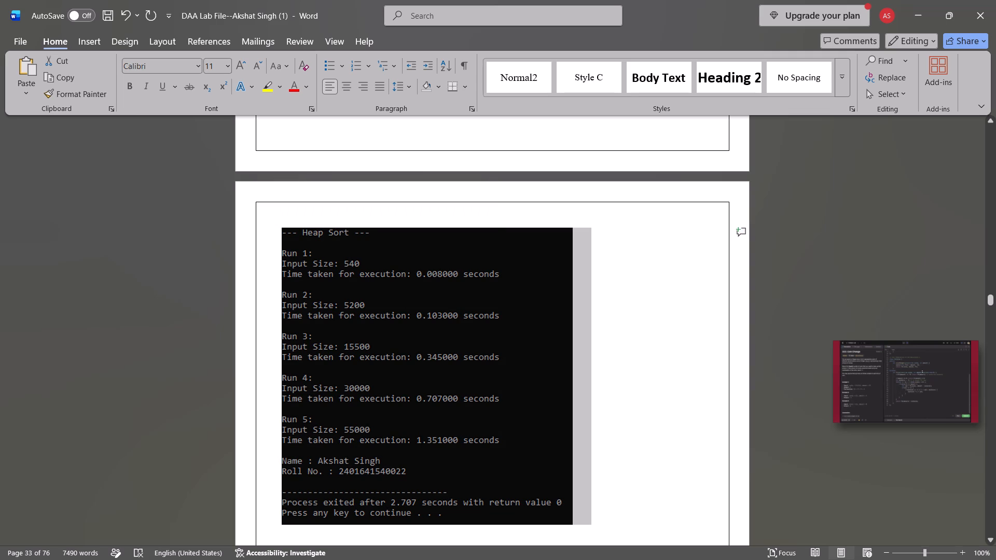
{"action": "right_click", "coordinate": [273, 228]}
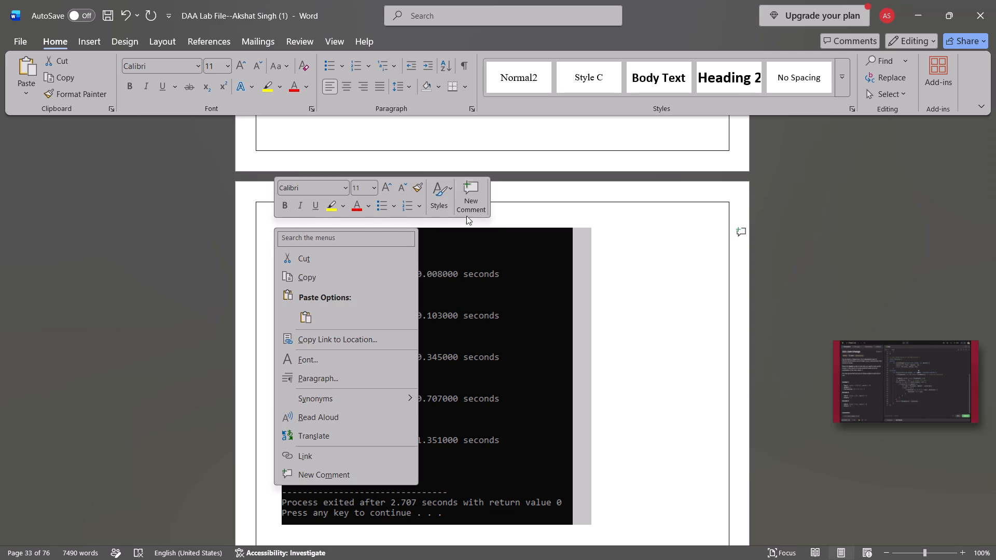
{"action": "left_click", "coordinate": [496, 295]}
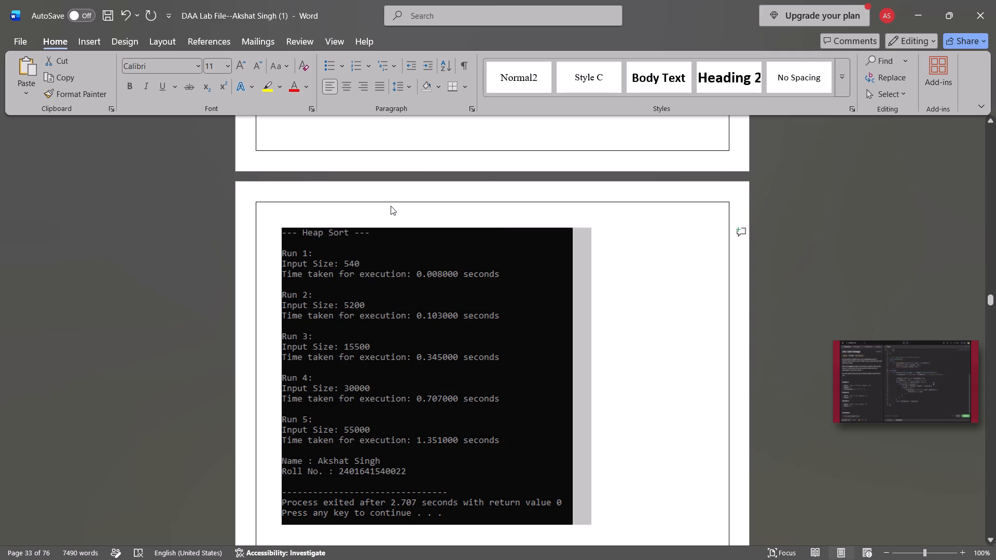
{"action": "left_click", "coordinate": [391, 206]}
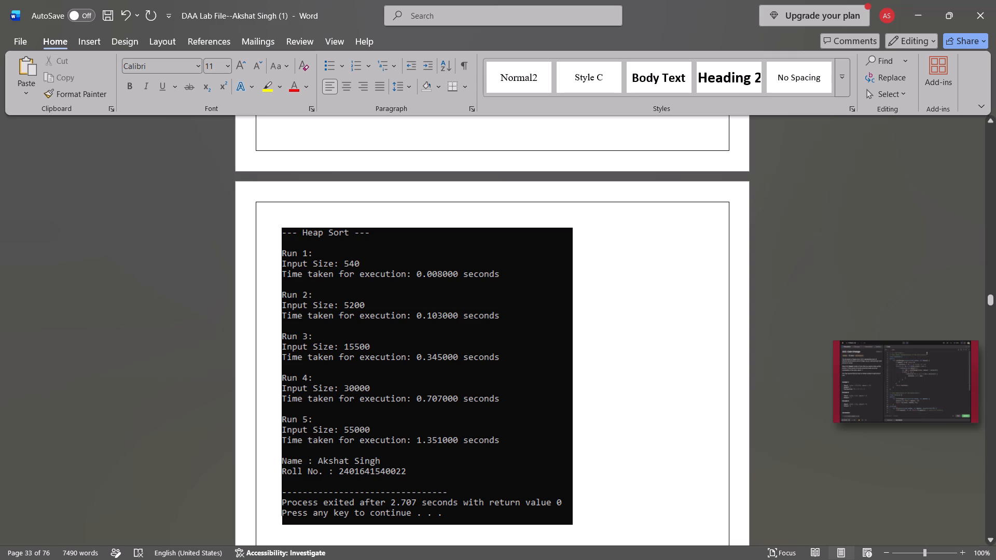
Indent the Heap Sort output image with spaces in front of it until it sits roughly centred on the page.
{"action": "left_click", "coordinate": [279, 235]}
{"action": "key", "text": "space"}
{"action": "key", "text": "space"}
{"action": "key", "text": "space"}
{"action": "key", "text": "space"}
{"action": "key", "text": "space"}
{"action": "key", "text": "space"}
{"action": "key", "text": "space"}
{"action": "key", "text": "space"}
{"action": "key", "text": "space"}
{"action": "key", "text": "space"}
{"action": "key", "text": "space"}
{"action": "key", "text": "space"}
{"action": "key", "text": "space"}
{"action": "key", "text": "space"}
{"action": "key", "text": "space"}
{"action": "key", "text": "space"}
{"action": "key", "text": "space"}
{"action": "key", "text": "space"}
{"action": "key", "text": "space"}
{"action": "key", "text": "space"}
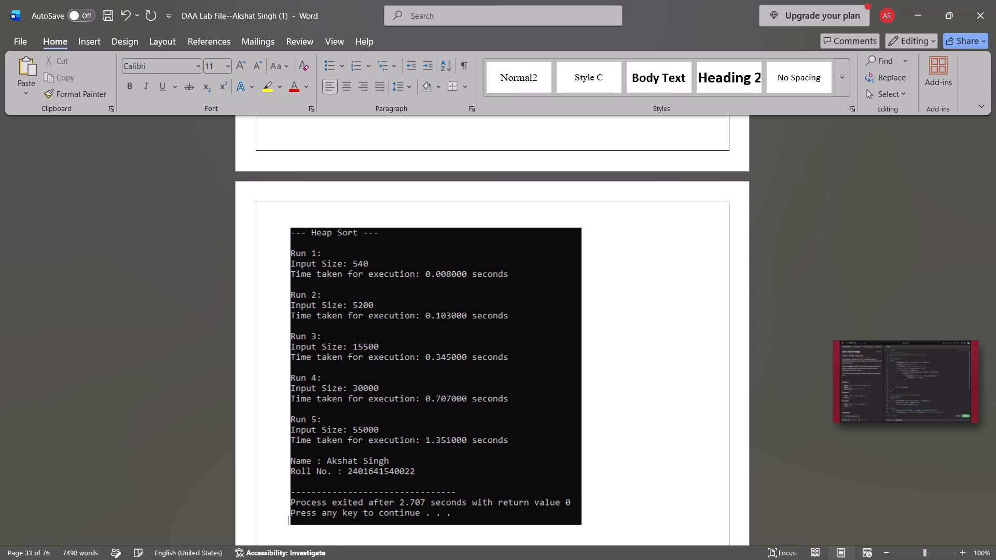
{"action": "key", "text": "space"}
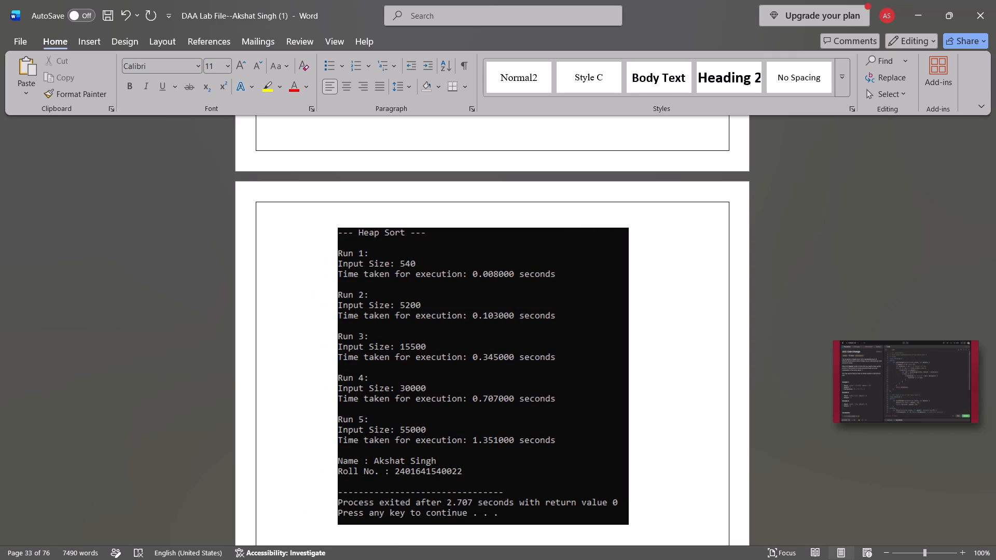
{"action": "key", "text": "space"}
Remove the extra blank lines above the "b) Implementation and Analysis of Counting Sort" heading so it sits at the page top.
{"action": "scroll", "coordinate": [279, 235], "scroll_direction": "down", "scroll_amount": 2}
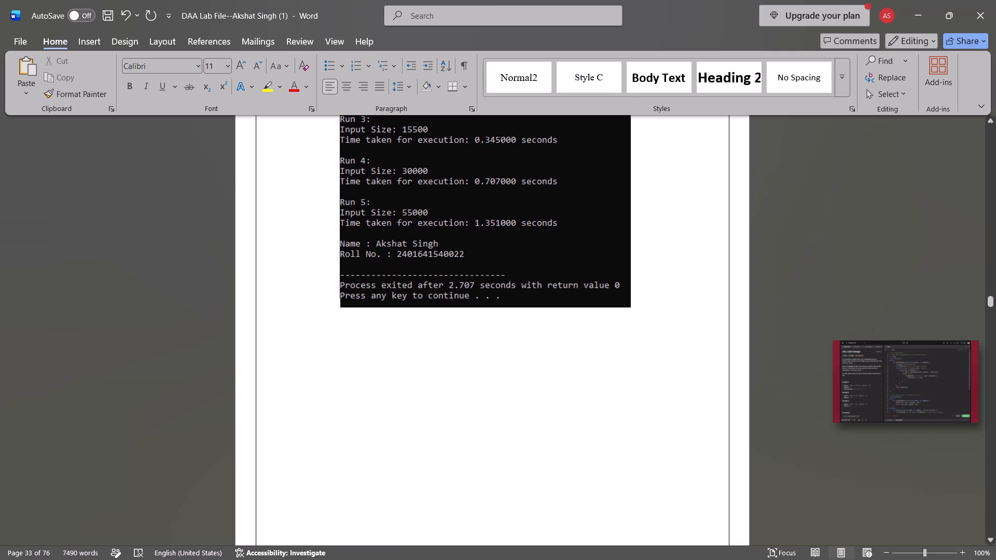
{"action": "scroll", "coordinate": [279, 235], "scroll_direction": "down", "scroll_amount": 4}
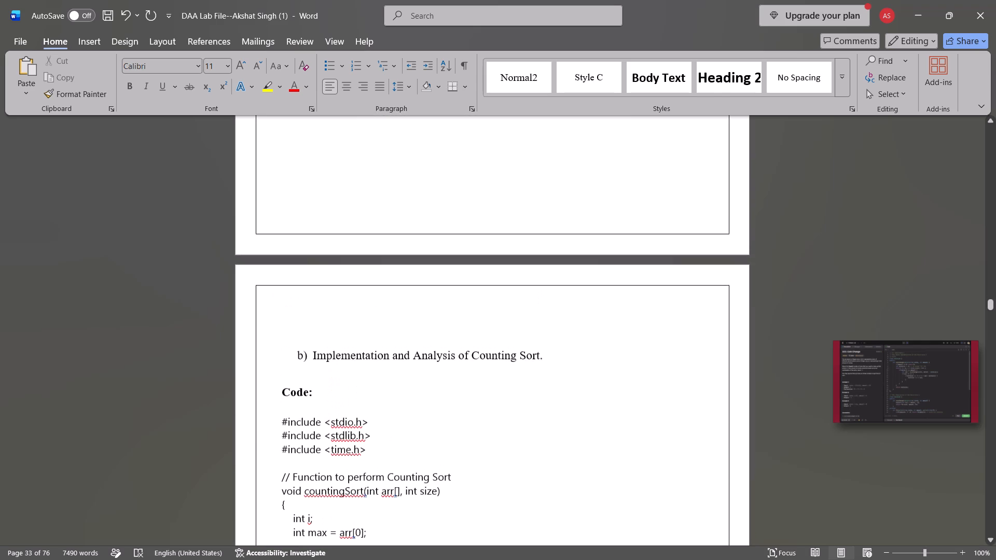
{"action": "left_click", "coordinate": [282, 333]}
{"action": "key", "text": "BackSpace"}
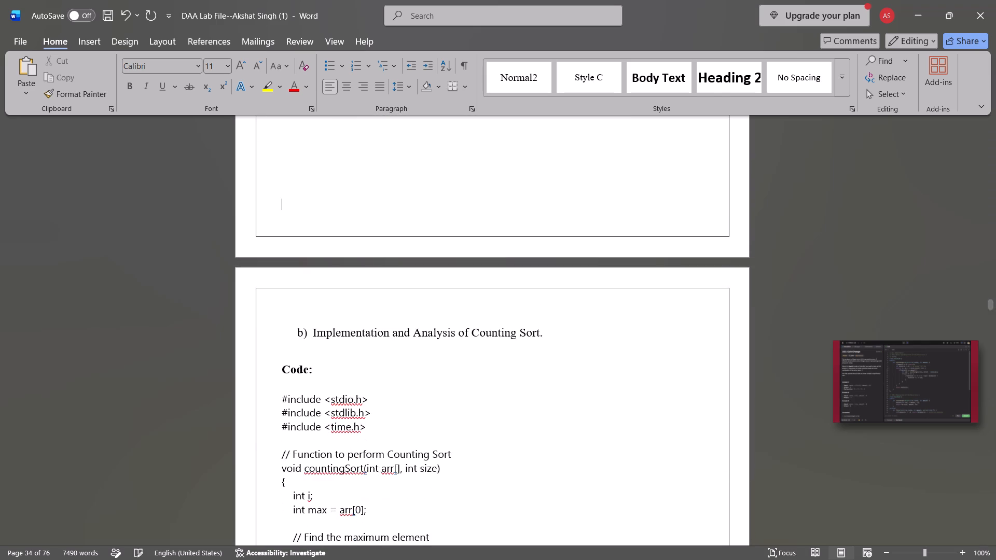
{"action": "key", "text": "BackSpace"}
{"action": "key", "text": "BackSpace"}
{"action": "key", "text": "Return"}
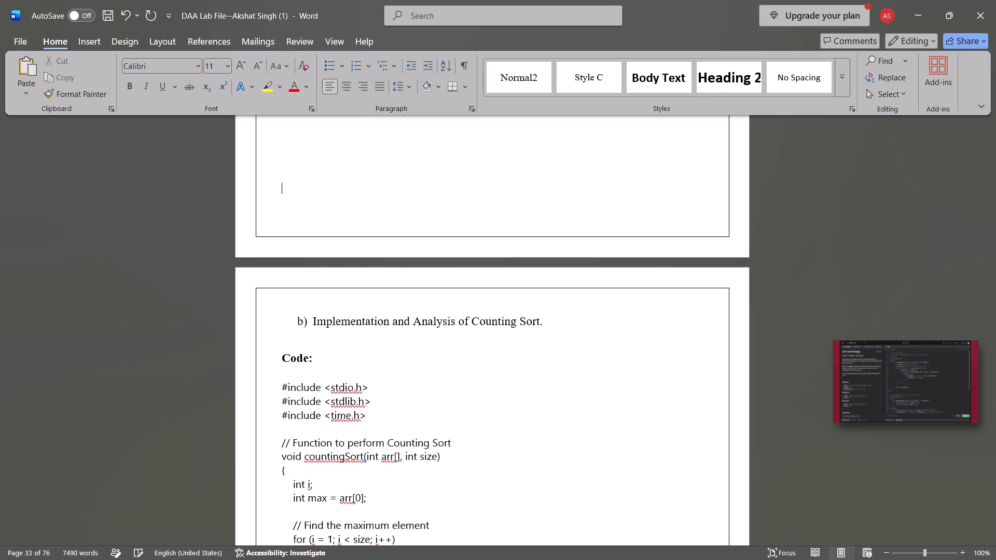
Add three line breaks after the Counting Sort code and paste in the Lab4 b image copied from the DAA LAB OUTPUT folder.
{"action": "scroll", "coordinate": [282, 333], "scroll_direction": "down", "scroll_amount": 8}
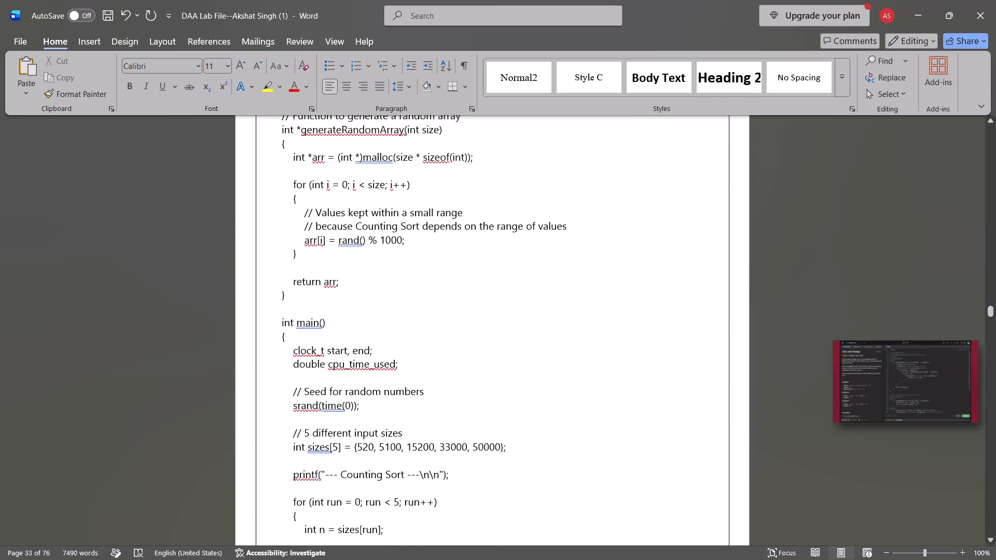
{"action": "scroll", "coordinate": [282, 333], "scroll_direction": "down", "scroll_amount": 5}
{"action": "scroll", "coordinate": [282, 333], "scroll_direction": "left", "scroll_amount": 1}
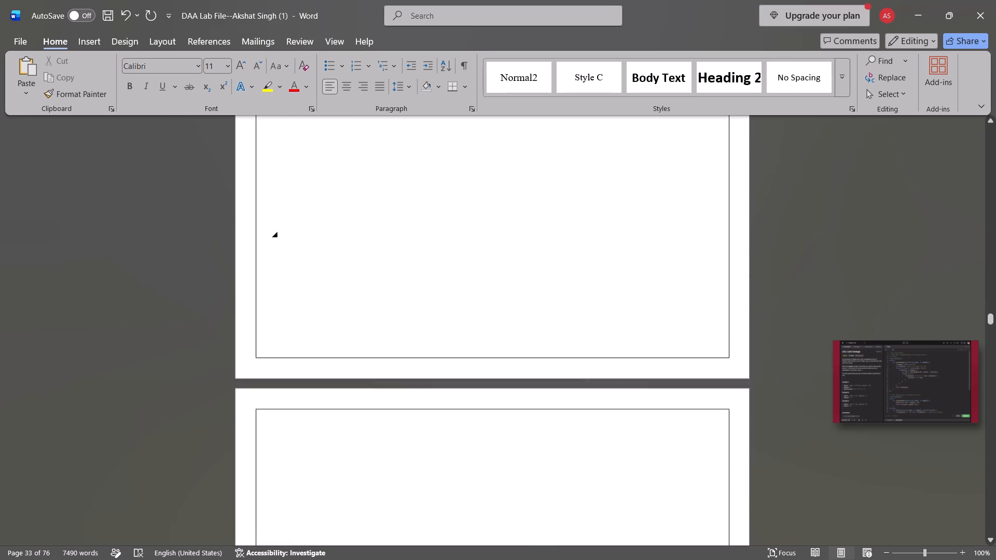
{"action": "scroll", "coordinate": [282, 333], "scroll_direction": "left", "scroll_amount": 1}
{"action": "left_click", "coordinate": [302, 172]}
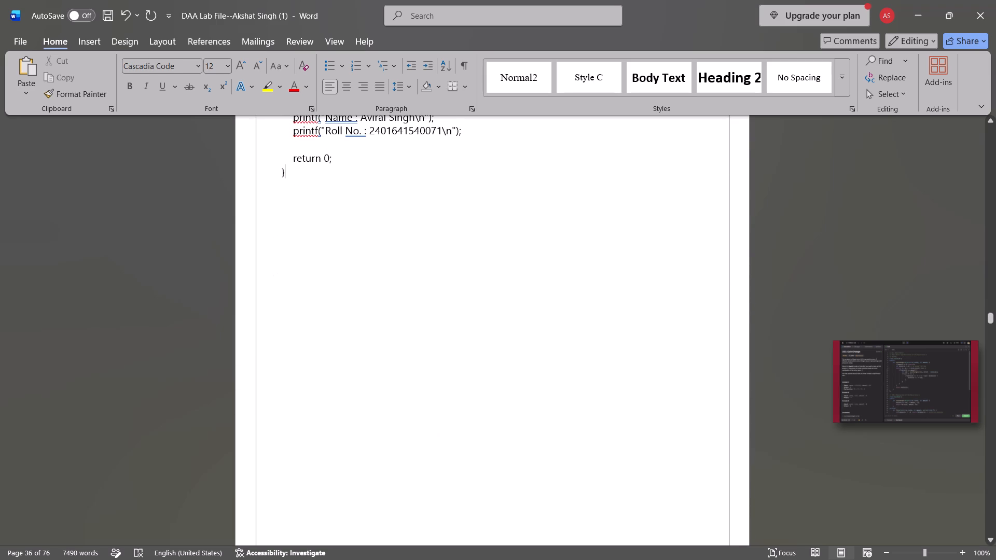
{"action": "key", "text": "Return"}
{"action": "key", "text": "Return"}
{"action": "key", "text": "Return"}
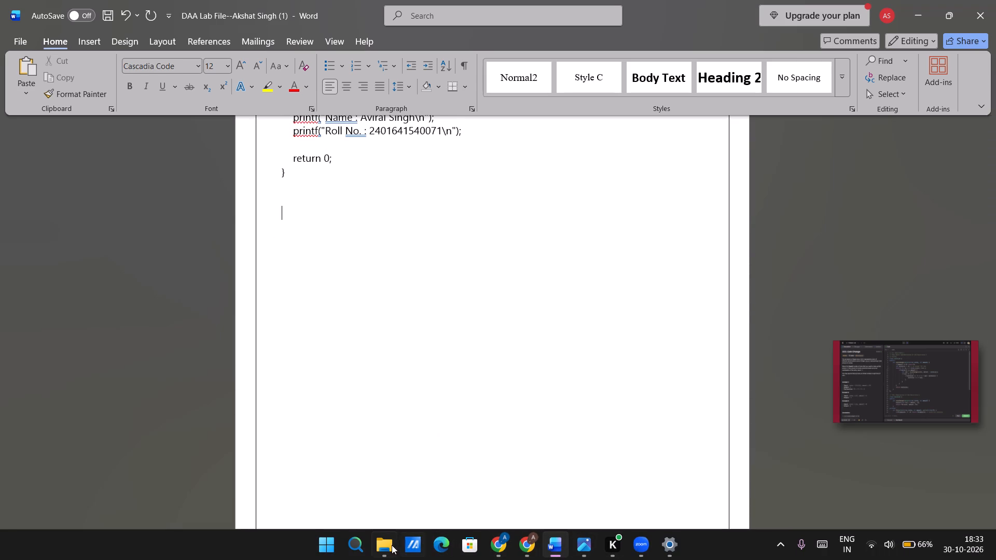
{"action": "left_click", "coordinate": [387, 543]}
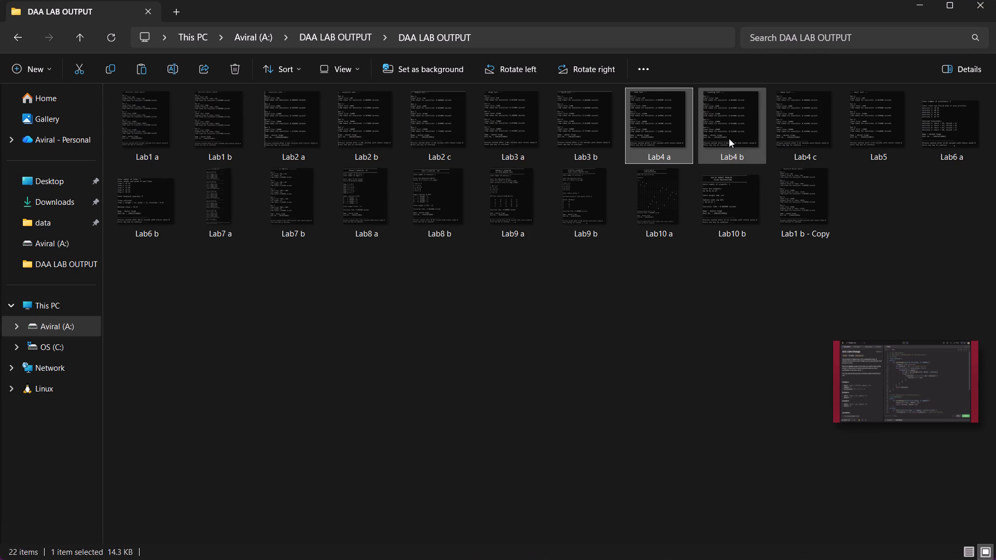
{"action": "left_click", "coordinate": [729, 138]}
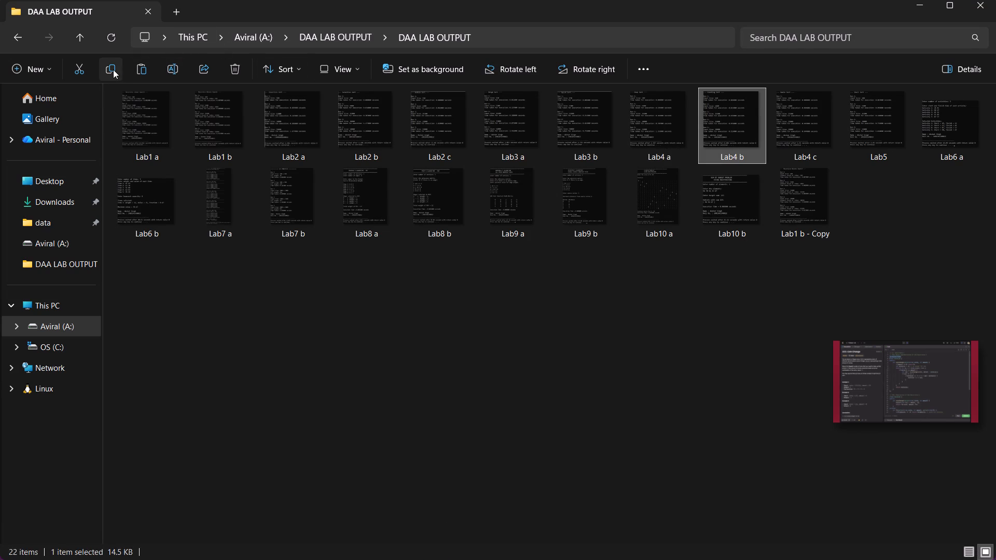
{"action": "left_click", "coordinate": [113, 69]}
{"action": "left_click", "coordinate": [113, 69]}
{"action": "left_click", "coordinate": [919, 5]}
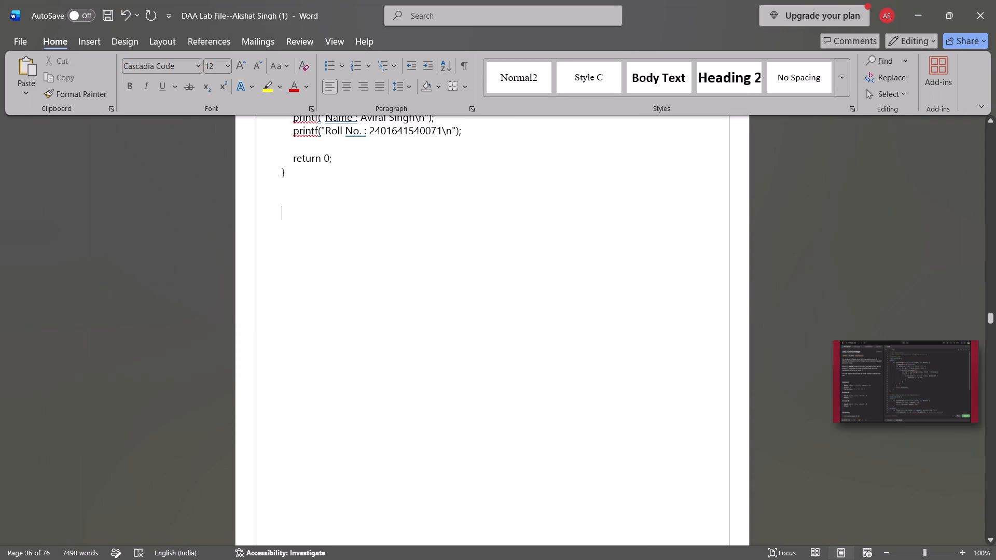
{"action": "key", "text": "ctrl+v"}
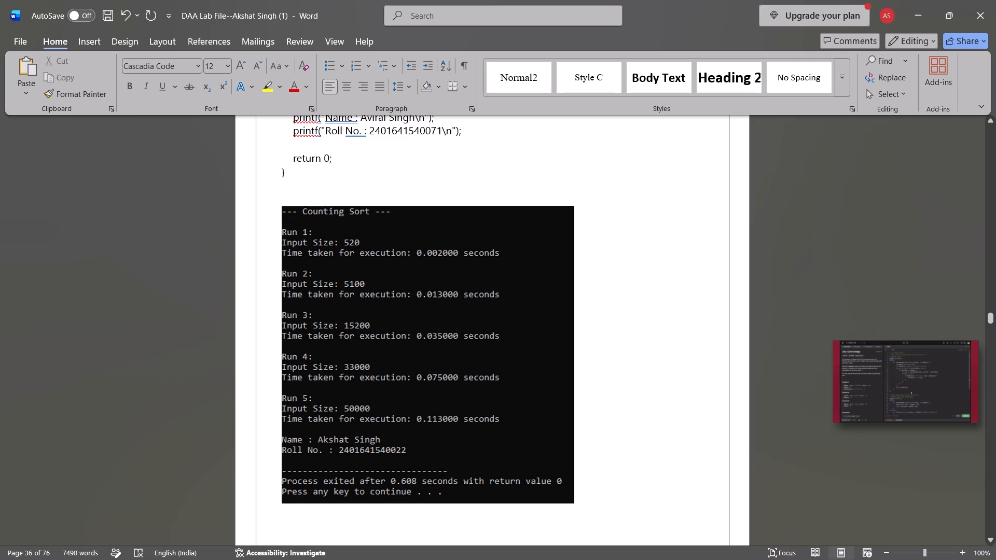
Look back through the lab file from the earlier outputs to the cover page, department statements and List of Experiments.
{"action": "scroll", "coordinate": [631, 235], "scroll_direction": "up", "scroll_amount": 14}
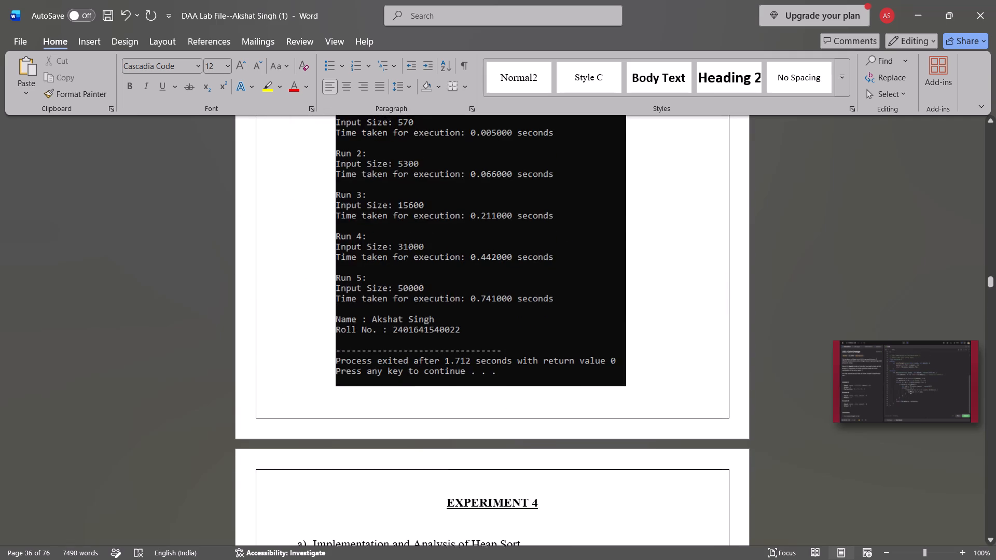
{"action": "scroll", "coordinate": [631, 235], "scroll_direction": "up", "scroll_amount": 19}
{"action": "scroll", "coordinate": [631, 235], "scroll_direction": "up", "scroll_amount": 14}
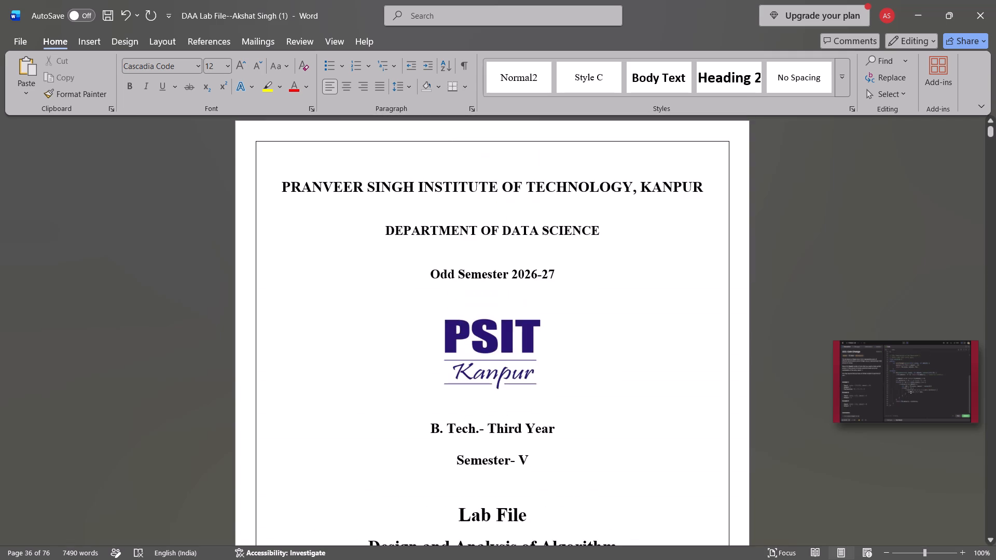
{"action": "scroll", "coordinate": [631, 235], "scroll_direction": "down", "scroll_amount": 8}
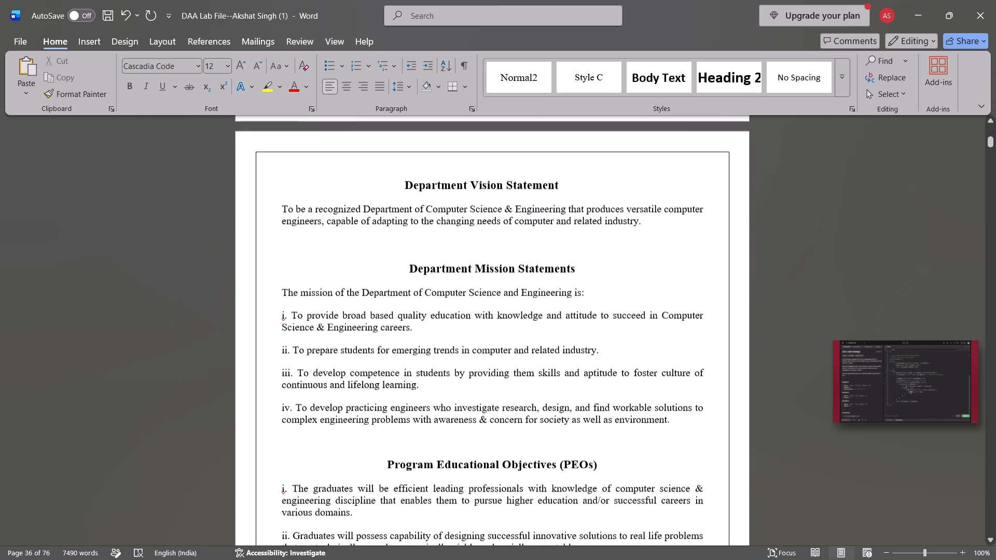
{"action": "scroll", "coordinate": [631, 235], "scroll_direction": "down", "scroll_amount": 1}
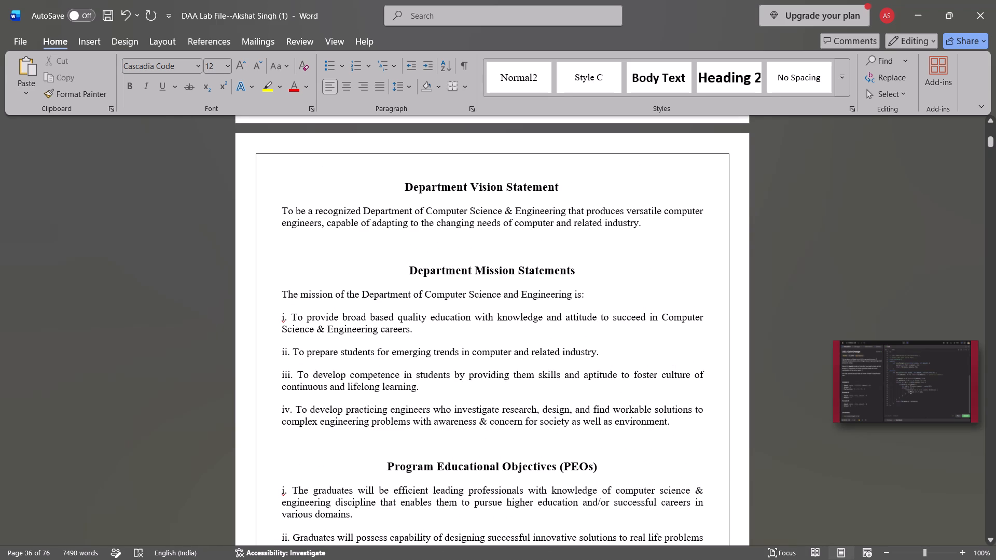
{"action": "scroll", "coordinate": [631, 235], "scroll_direction": "down", "scroll_amount": 1}
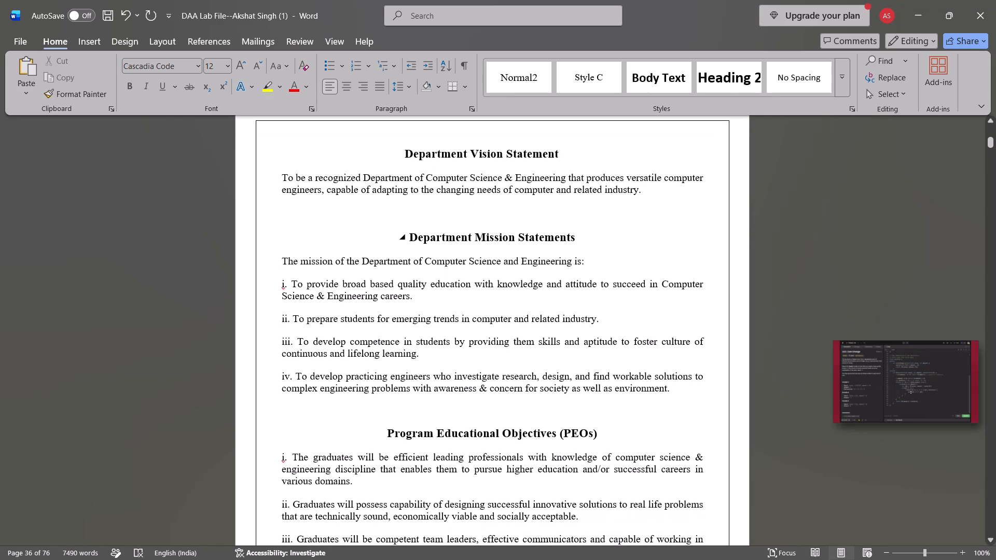
{"action": "scroll", "coordinate": [631, 235], "scroll_direction": "down", "scroll_amount": 10}
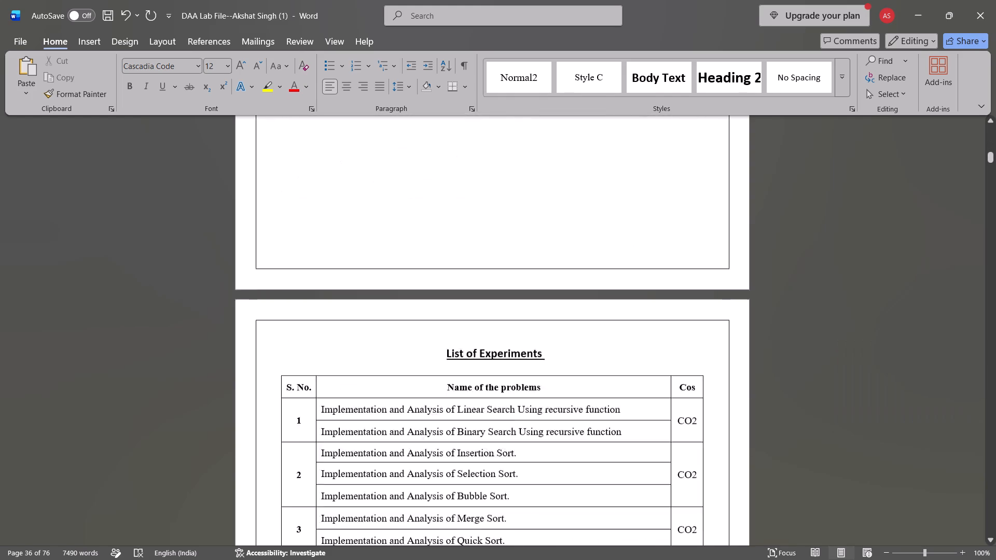
{"action": "scroll", "coordinate": [631, 235], "scroll_direction": "down", "scroll_amount": 4}
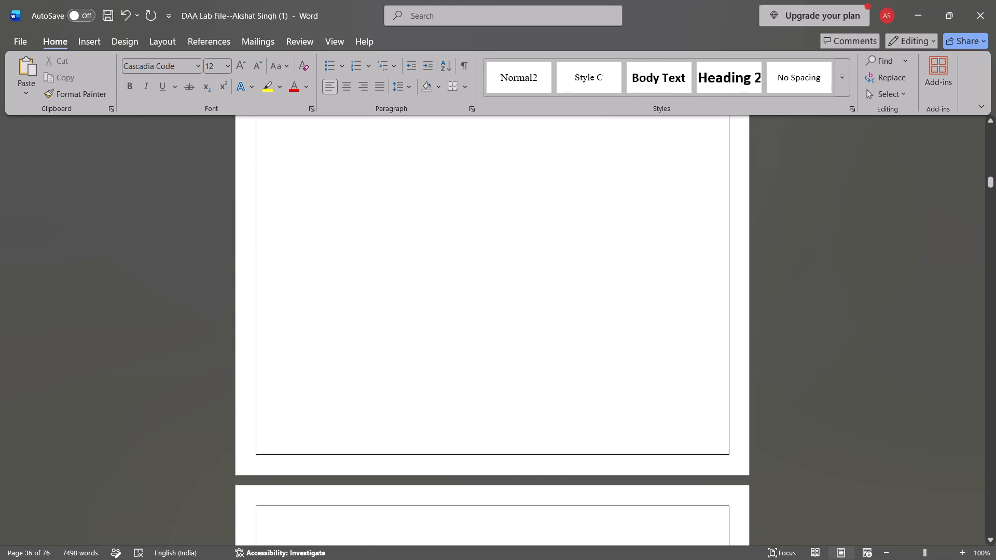
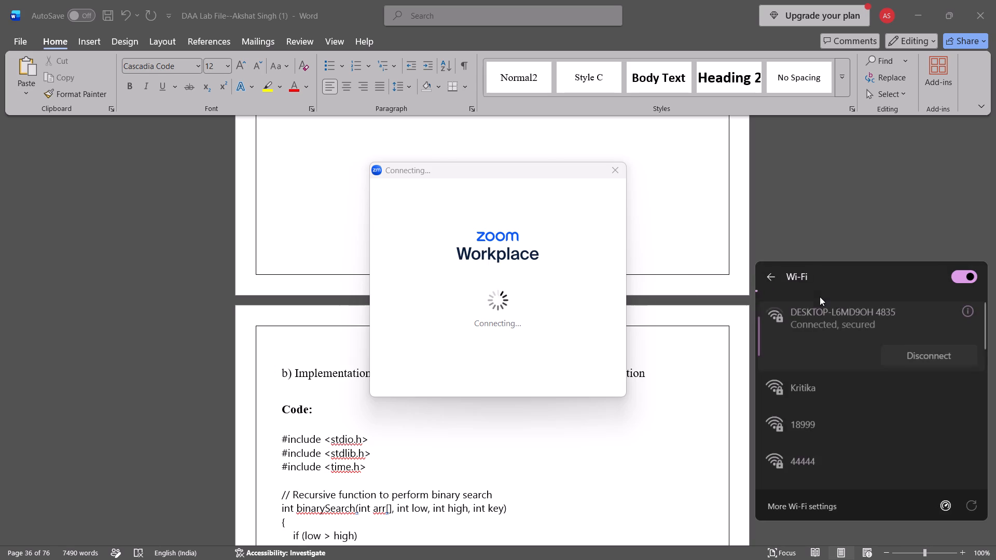
Select the Kritika network among the available Wi-Fi networks.
{"action": "scroll", "coordinate": [846, 375], "scroll_direction": "up", "scroll_amount": 8}
{"action": "left_click", "coordinate": [829, 385]}
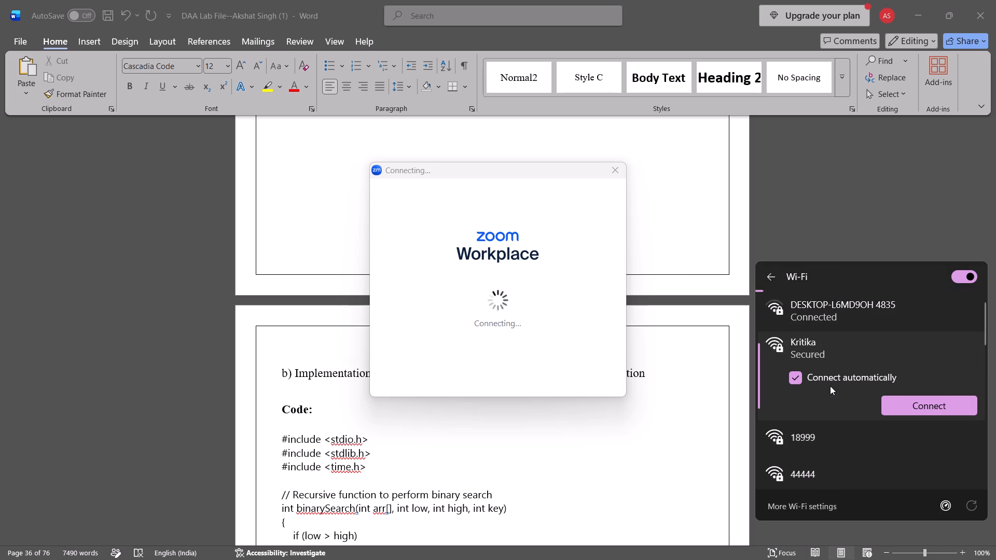
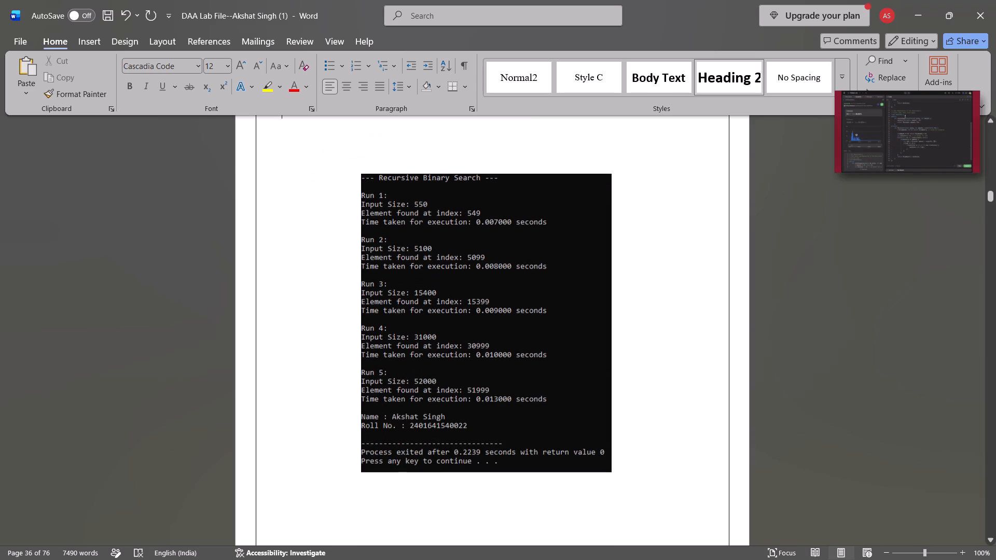
Review the code and output images from Recursive Binary Search through Insertion, Selection and Bubble Sort in Experiment 2.
{"action": "scroll", "coordinate": [293, 263], "scroll_direction": "down", "scroll_amount": 4}
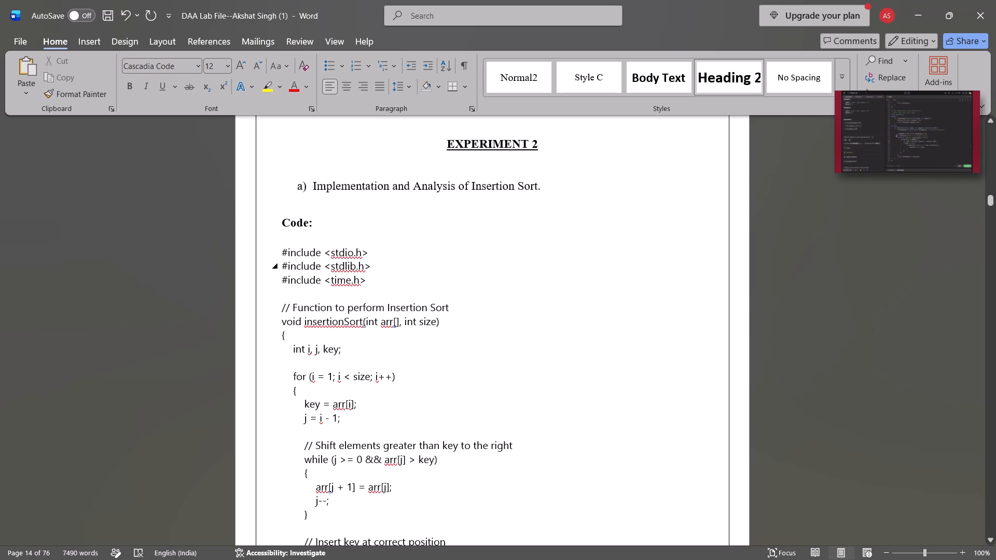
{"action": "scroll", "coordinate": [293, 263], "scroll_direction": "up", "scroll_amount": 7}
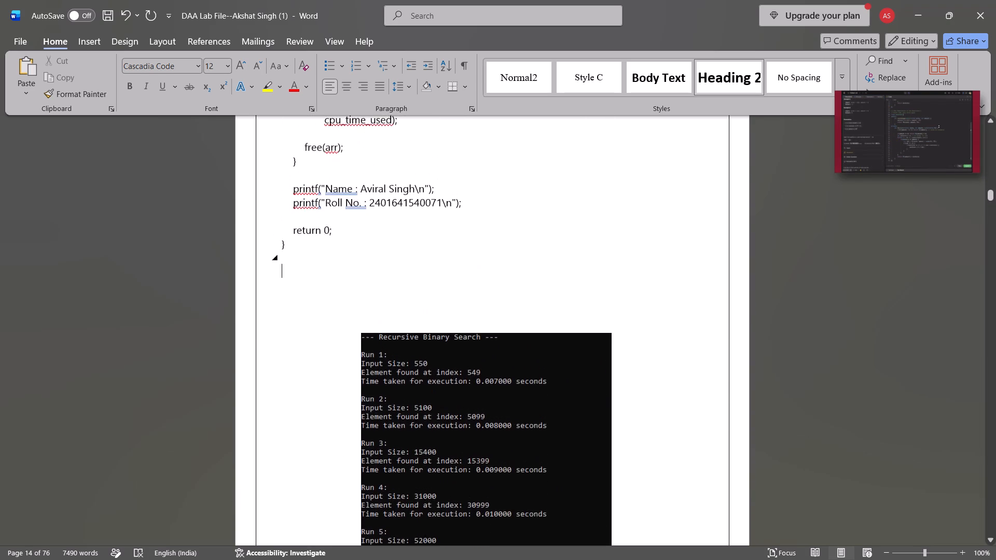
{"action": "scroll", "coordinate": [293, 263], "scroll_direction": "up", "scroll_amount": 14}
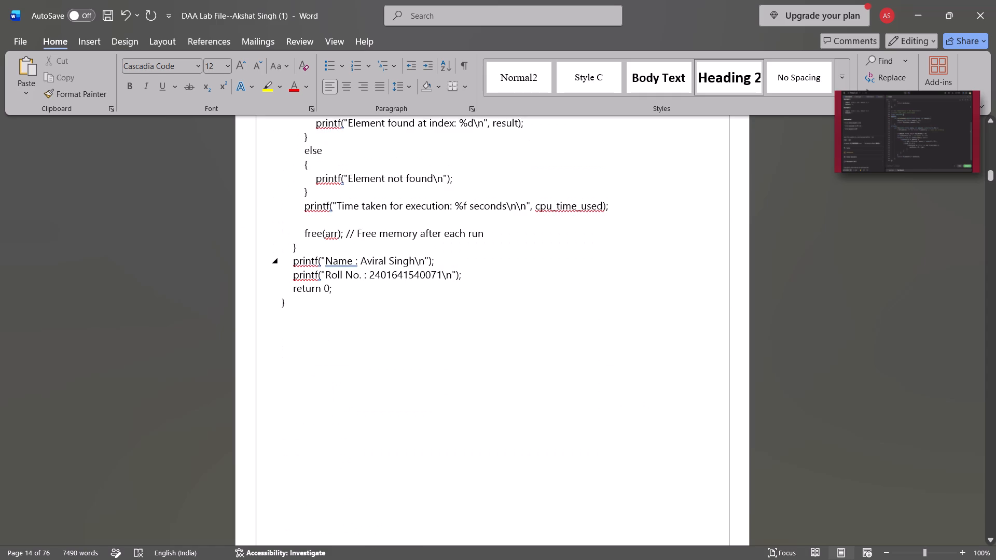
{"action": "scroll", "coordinate": [293, 263], "scroll_direction": "up", "scroll_amount": 9}
{"action": "scroll", "coordinate": [293, 263], "scroll_direction": "down", "scroll_amount": 20}
{"action": "scroll", "coordinate": [293, 263], "scroll_direction": "down", "scroll_amount": 10}
{"action": "scroll", "coordinate": [293, 263], "scroll_direction": "up", "scroll_amount": 5}
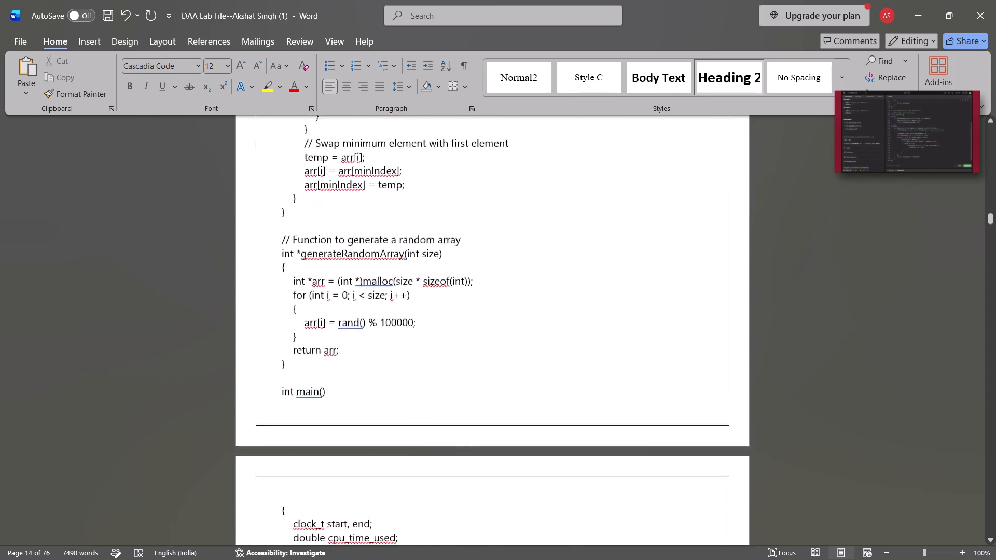
{"action": "scroll", "coordinate": [293, 263], "scroll_direction": "up", "scroll_amount": 5}
{"action": "scroll", "coordinate": [293, 263], "scroll_direction": "down", "scroll_amount": 3}
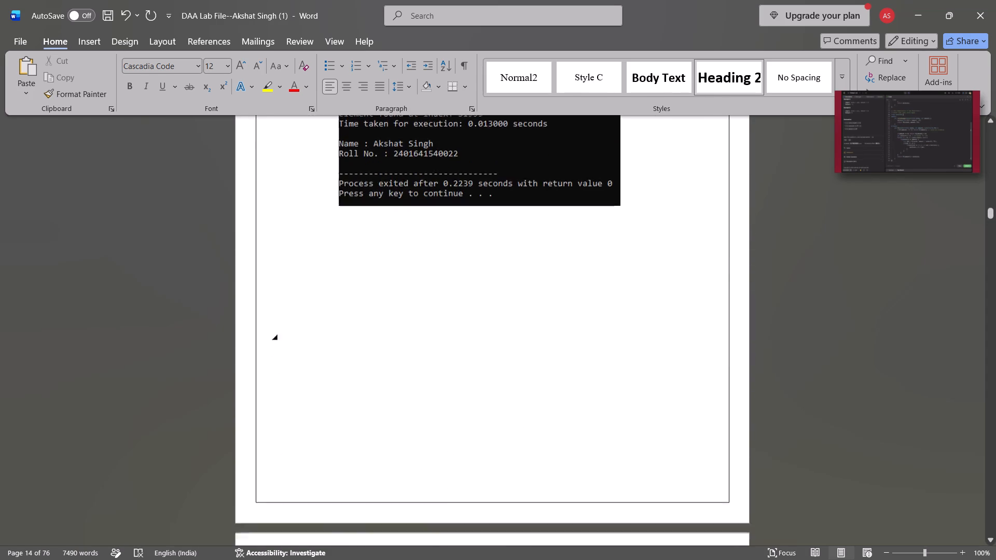
{"action": "scroll", "coordinate": [293, 263], "scroll_direction": "down", "scroll_amount": 3}
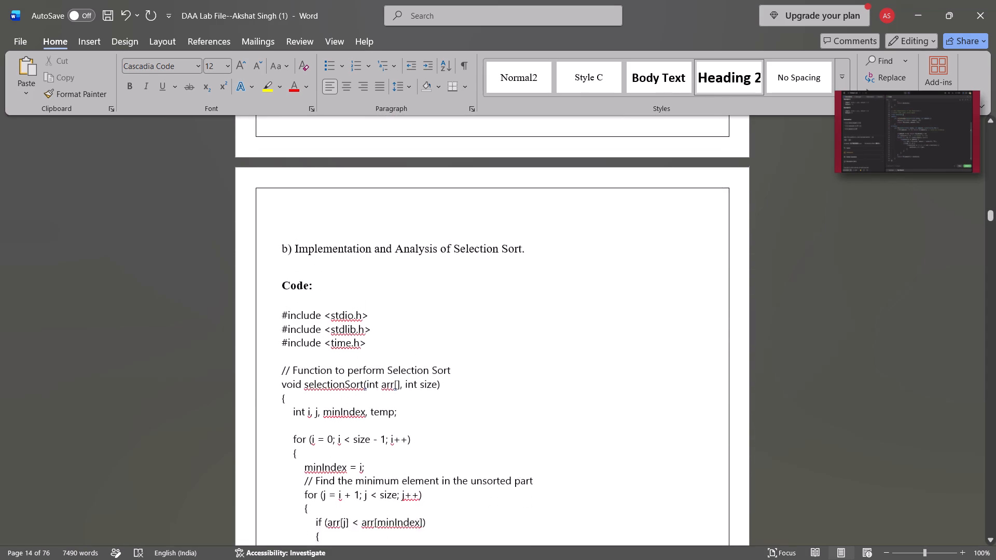
{"action": "scroll", "coordinate": [293, 263], "scroll_direction": "down", "scroll_amount": 6}
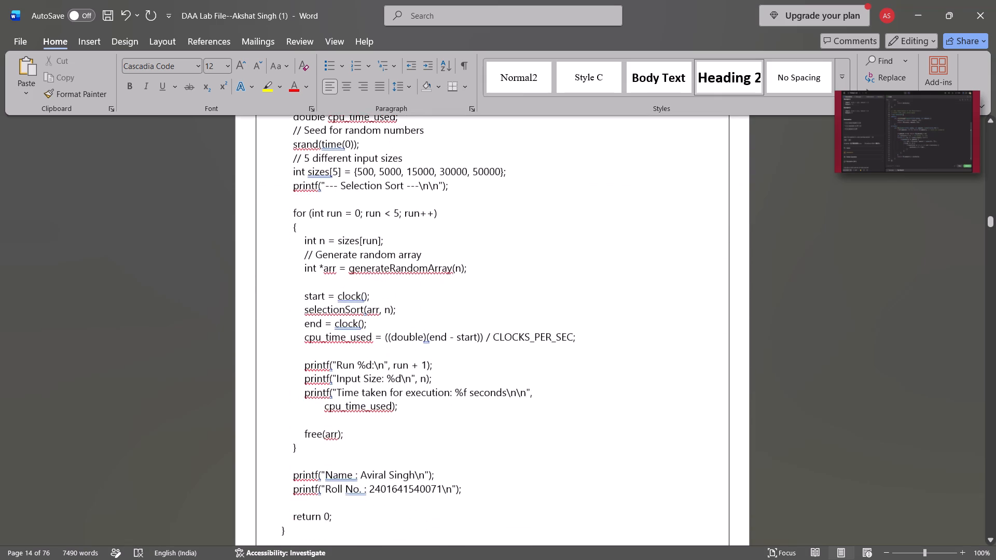
{"action": "scroll", "coordinate": [293, 263], "scroll_direction": "down", "scroll_amount": 9}
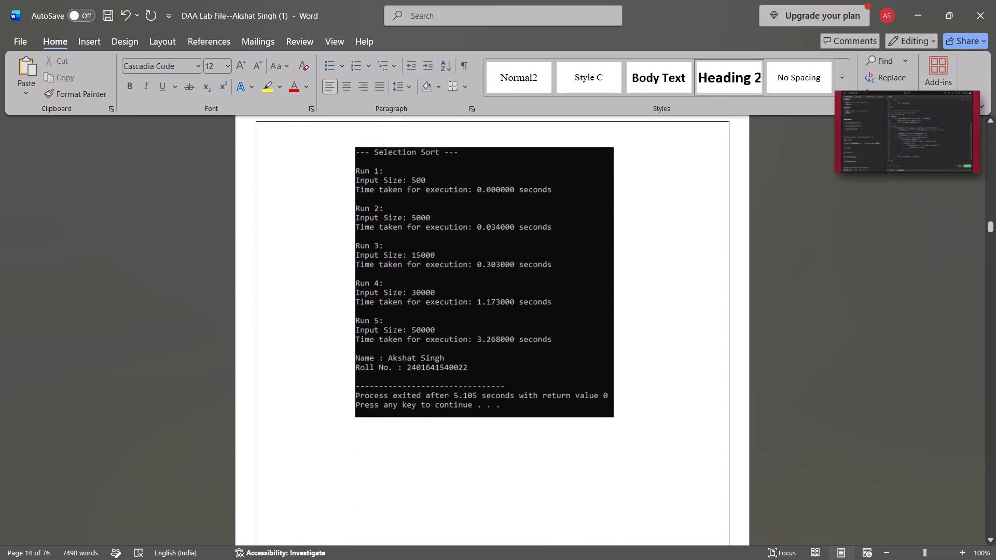
{"action": "scroll", "coordinate": [293, 263], "scroll_direction": "down", "scroll_amount": 9}
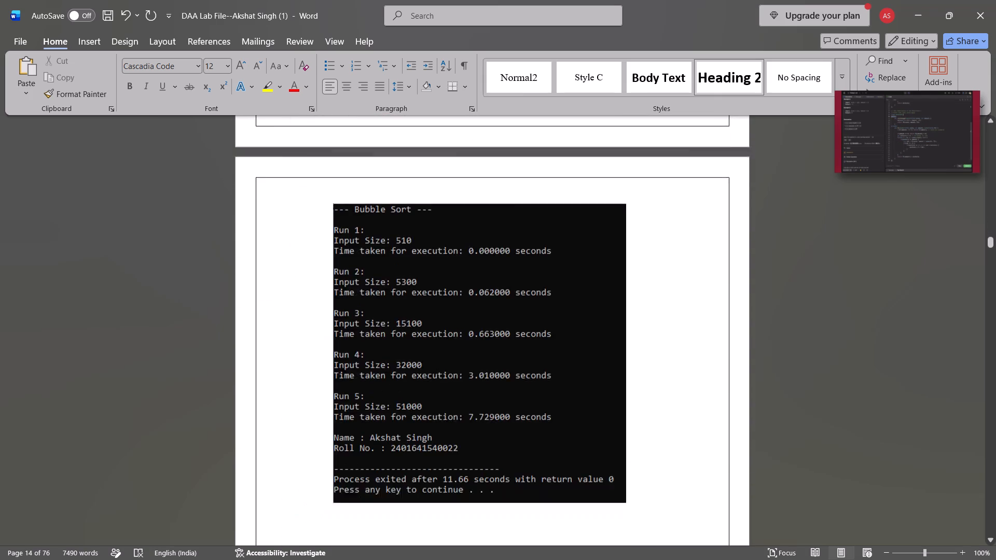
Review the code and output images for Merge Sort and Quick Sort in Experiment 3, then on through Heap Sort and Counting Sort.
{"action": "scroll", "coordinate": [293, 263], "scroll_direction": "down", "scroll_amount": 5}
{"action": "scroll", "coordinate": [293, 263], "scroll_direction": "up", "scroll_amount": 2}
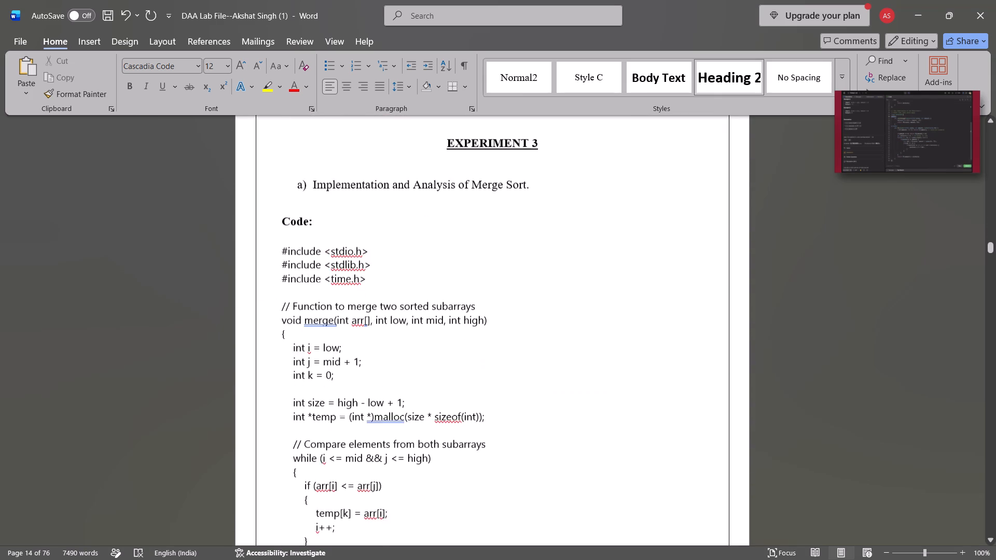
{"action": "scroll", "coordinate": [293, 263], "scroll_direction": "up", "scroll_amount": 1}
{"action": "scroll", "coordinate": [293, 263], "scroll_direction": "down", "scroll_amount": 9}
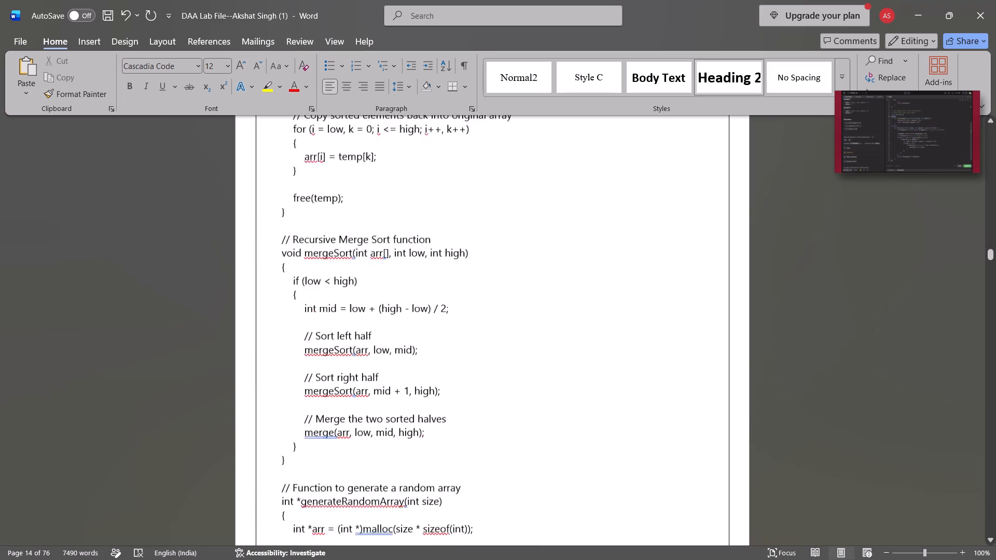
{"action": "scroll", "coordinate": [293, 263], "scroll_direction": "down", "scroll_amount": 2}
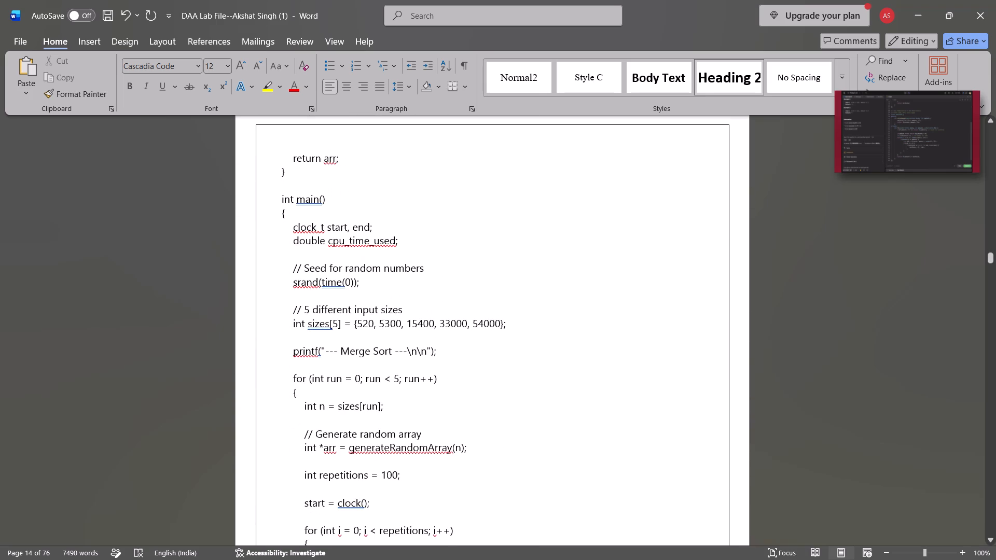
{"action": "scroll", "coordinate": [293, 263], "scroll_direction": "down", "scroll_amount": 2}
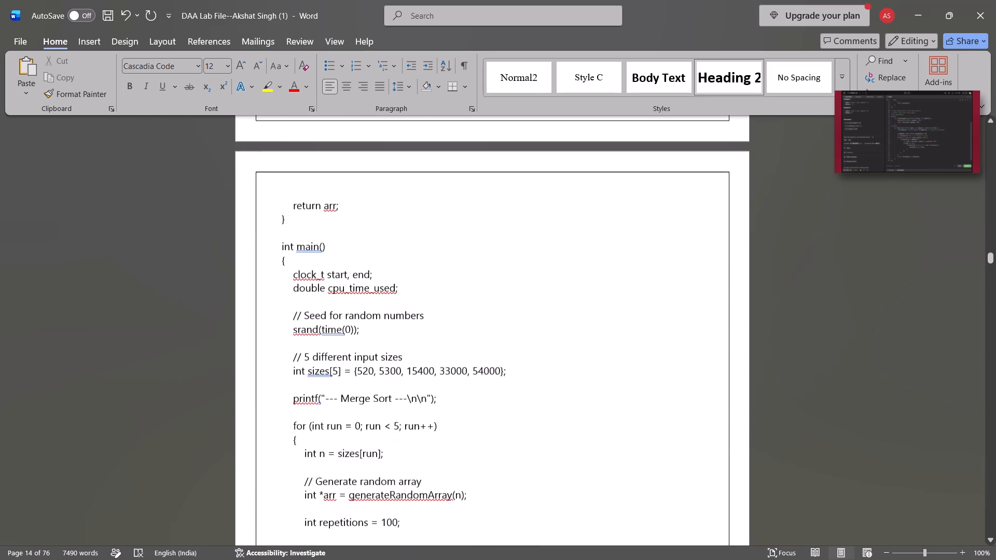
{"action": "scroll", "coordinate": [293, 263], "scroll_direction": "down", "scroll_amount": 3}
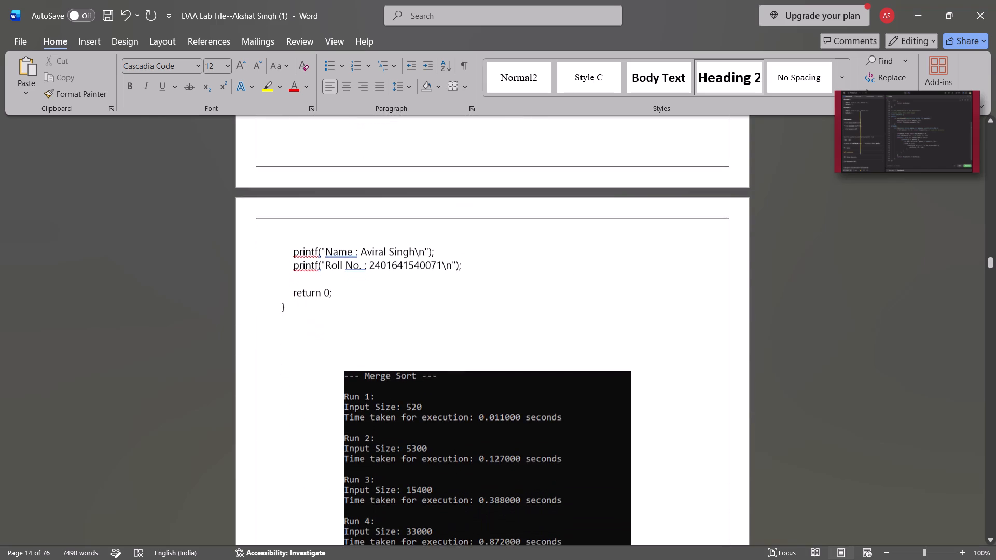
{"action": "scroll", "coordinate": [293, 263], "scroll_direction": "down", "scroll_amount": 4}
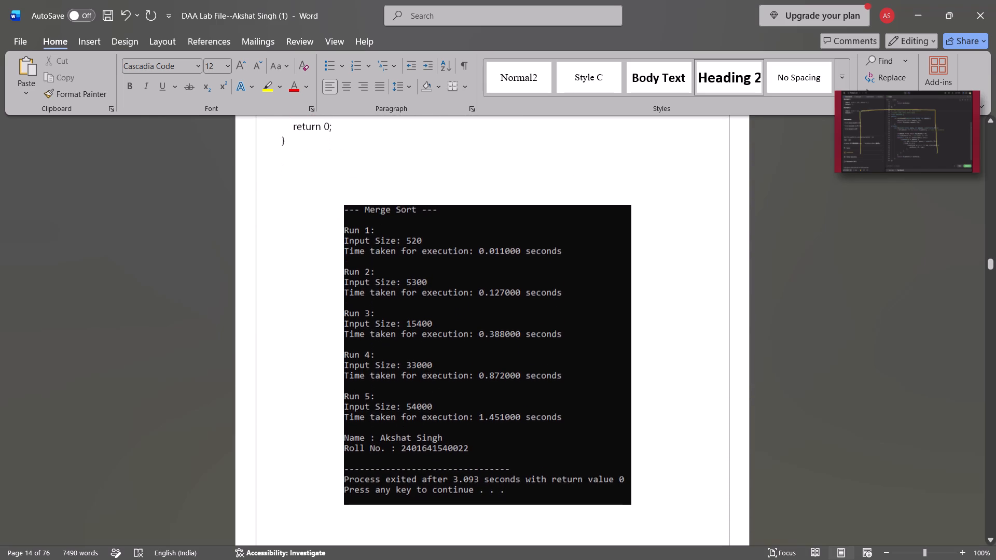
{"action": "scroll", "coordinate": [293, 263], "scroll_direction": "down", "scroll_amount": 6}
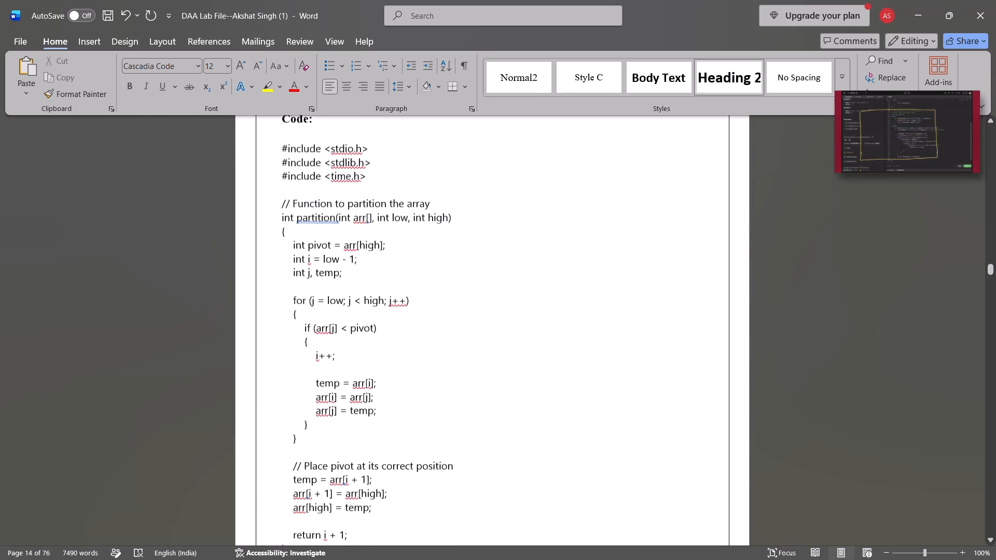
{"action": "scroll", "coordinate": [293, 263], "scroll_direction": "down", "scroll_amount": 7}
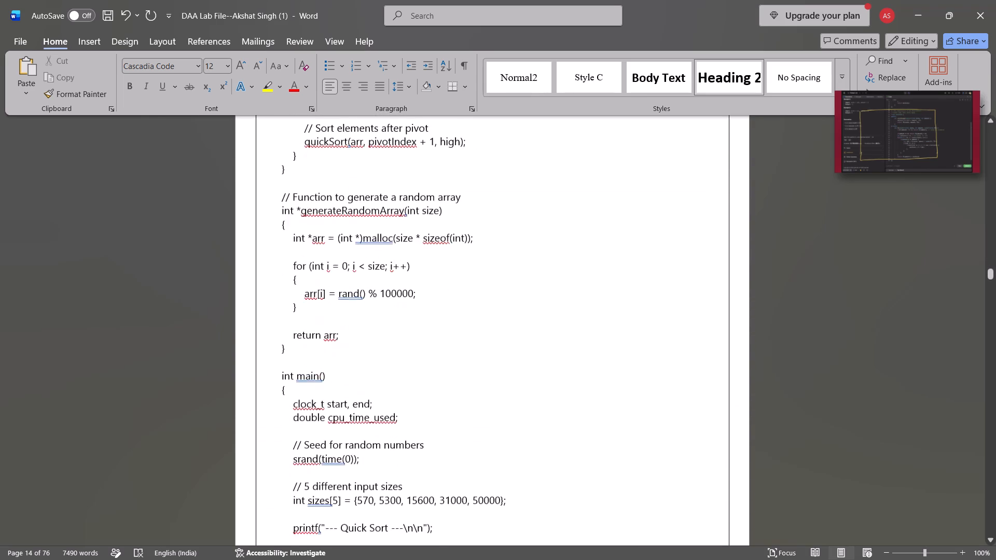
{"action": "scroll", "coordinate": [293, 263], "scroll_direction": "down", "scroll_amount": 6}
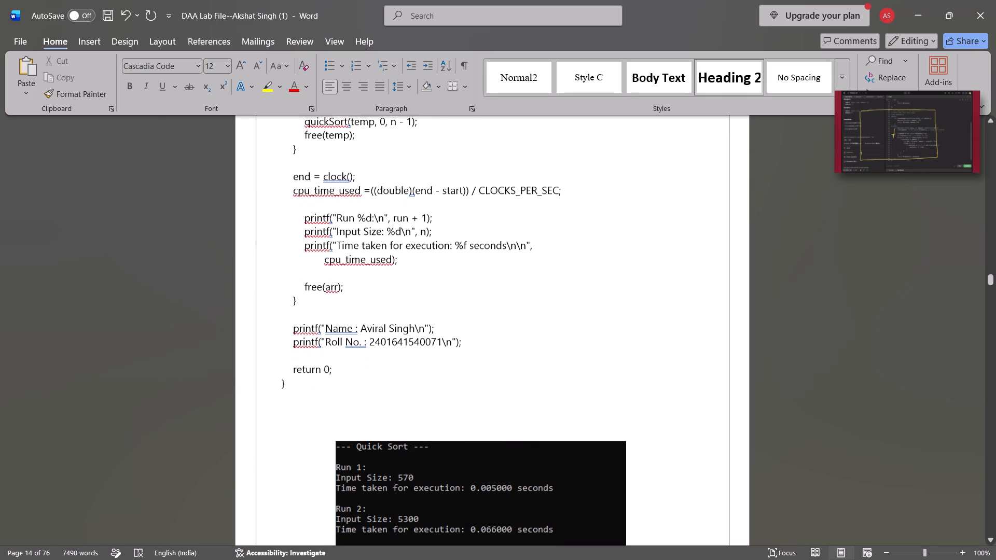
{"action": "scroll", "coordinate": [293, 263], "scroll_direction": "down", "scroll_amount": 1}
{"action": "scroll", "coordinate": [293, 263], "scroll_direction": "up", "scroll_amount": 1}
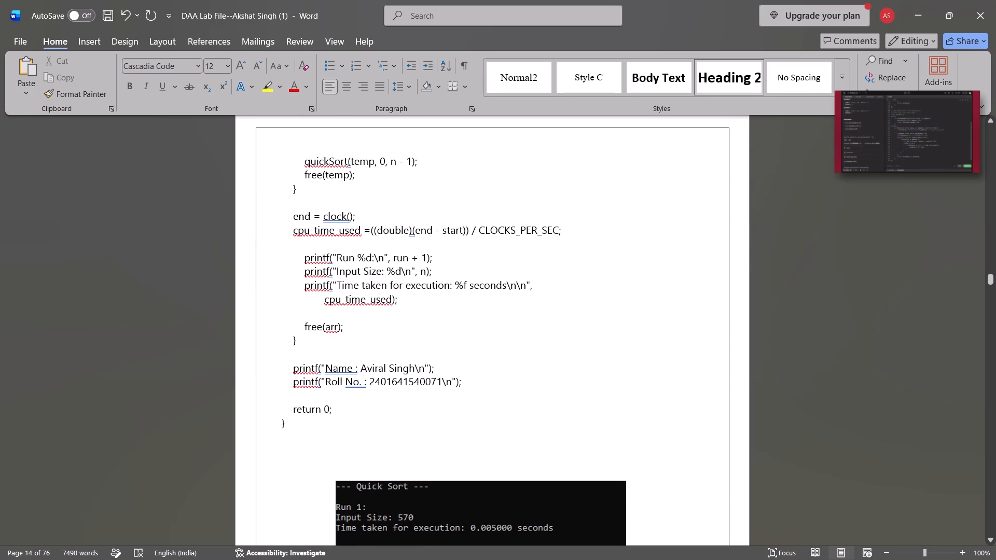
{"action": "scroll", "coordinate": [378, 326], "scroll_direction": "up", "scroll_amount": 1}
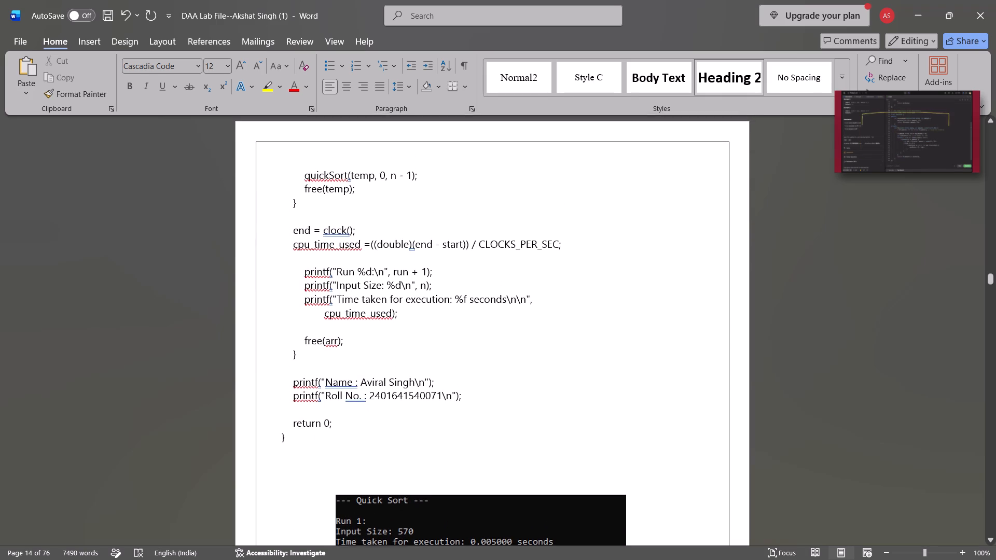
{"action": "scroll", "coordinate": [378, 326], "scroll_direction": "up", "scroll_amount": 6}
{"action": "scroll", "coordinate": [378, 326], "scroll_direction": "down", "scroll_amount": 1}
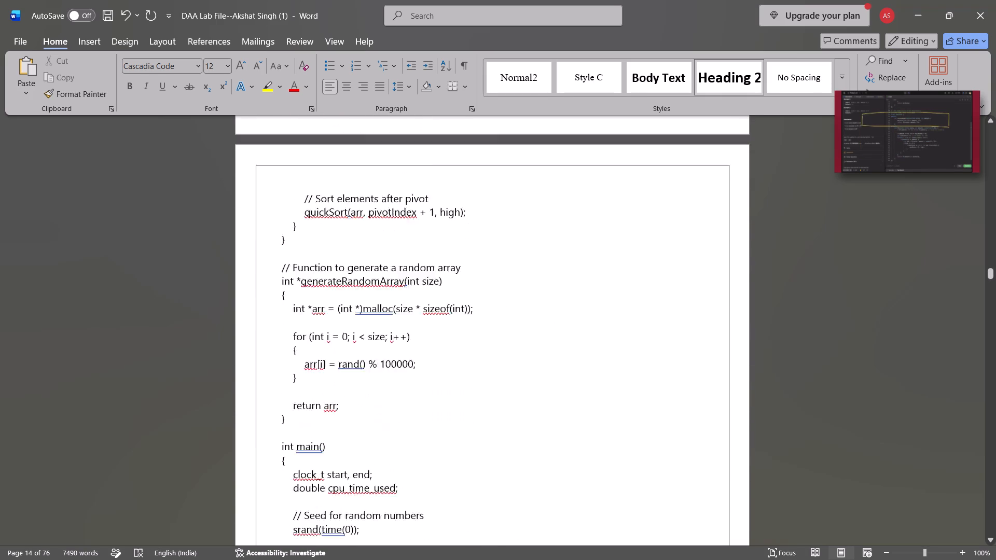
{"action": "scroll", "coordinate": [378, 326], "scroll_direction": "down", "scroll_amount": 4}
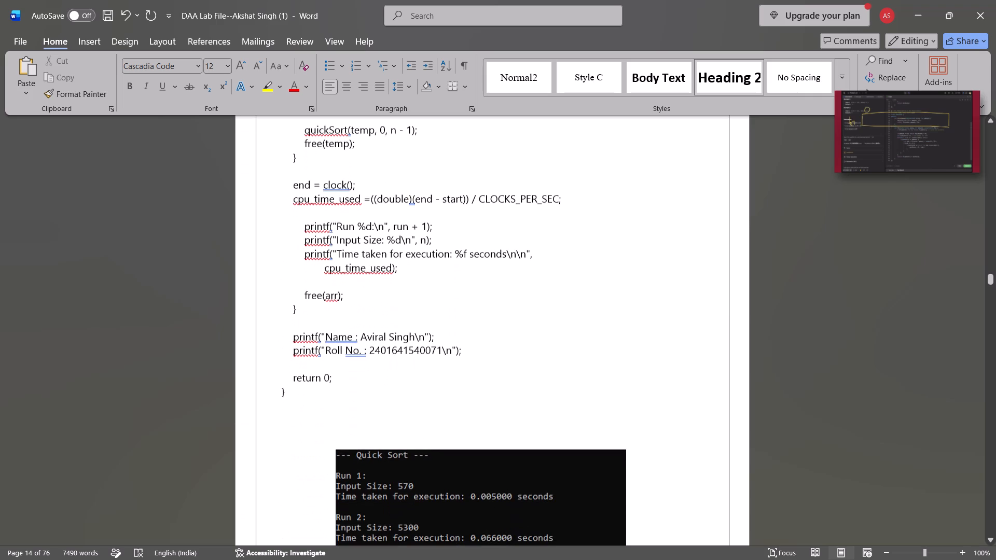
{"action": "scroll", "coordinate": [378, 326], "scroll_direction": "down", "scroll_amount": 6}
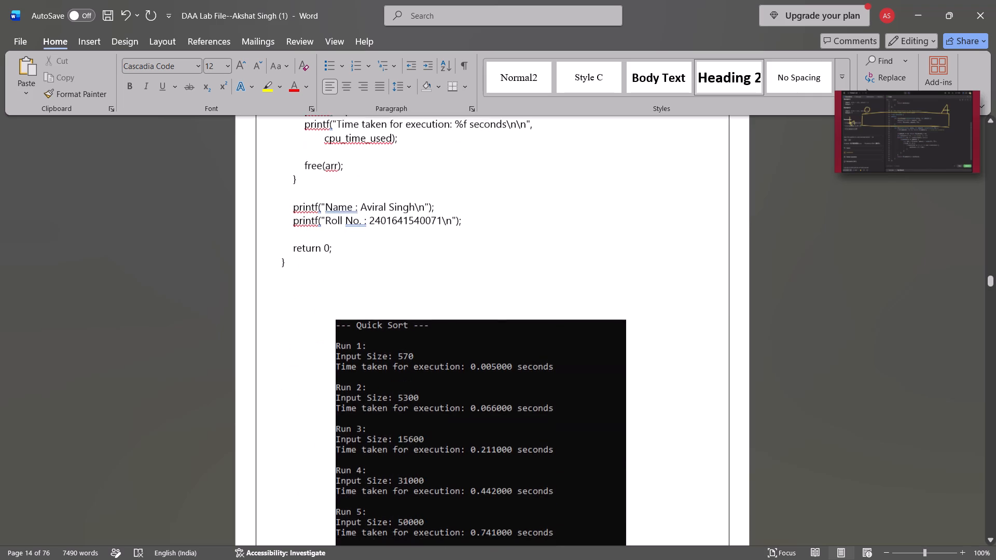
{"action": "scroll", "coordinate": [378, 326], "scroll_direction": "down", "scroll_amount": 6}
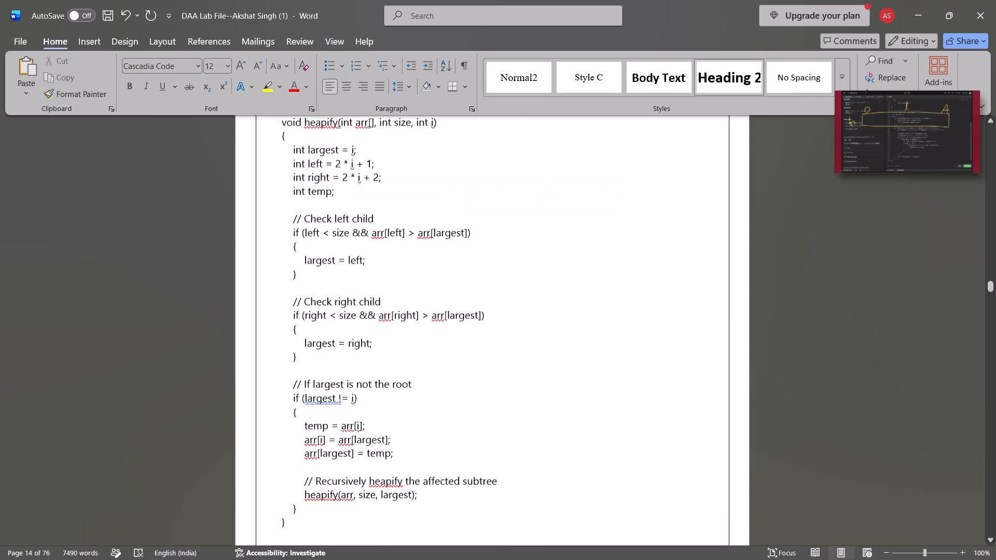
{"action": "scroll", "coordinate": [378, 326], "scroll_direction": "down", "scroll_amount": 6}
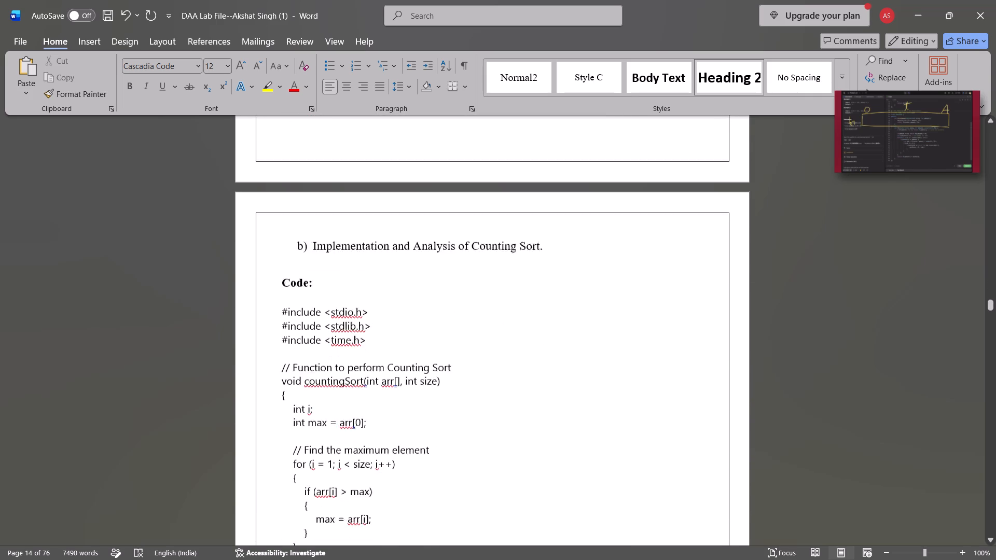
{"action": "scroll", "coordinate": [378, 326], "scroll_direction": "down", "scroll_amount": 6}
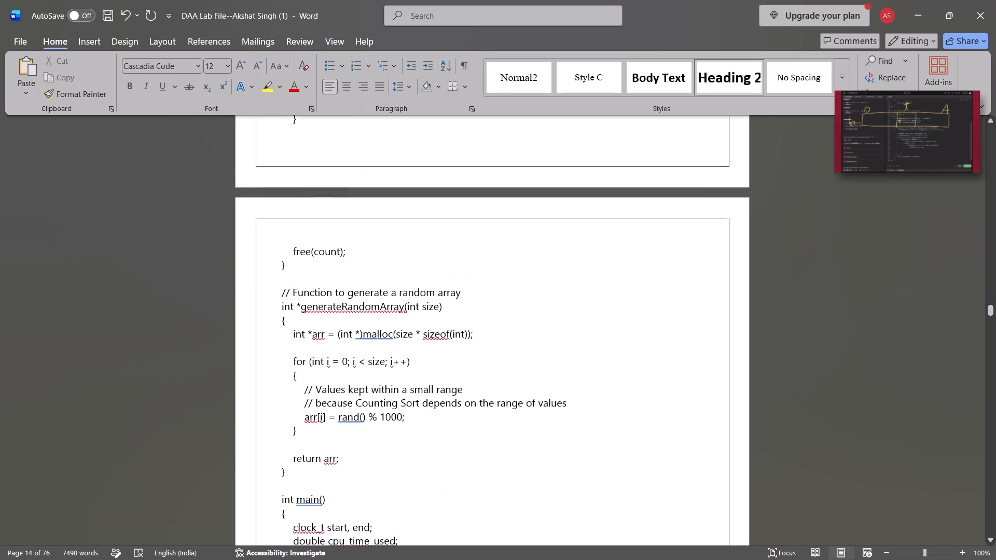
Remove the extra blank lines above the "c) Implementation and Analysis of Radix Sort" heading so it sits at the page top.
{"action": "scroll", "coordinate": [378, 326], "scroll_direction": "down", "scroll_amount": 5}
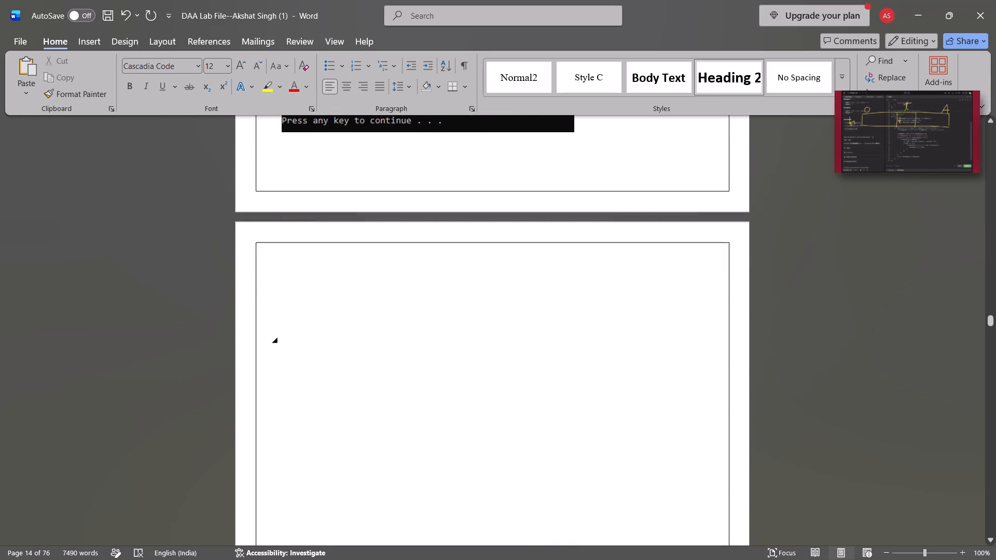
{"action": "scroll", "coordinate": [378, 326], "scroll_direction": "down", "scroll_amount": 3}
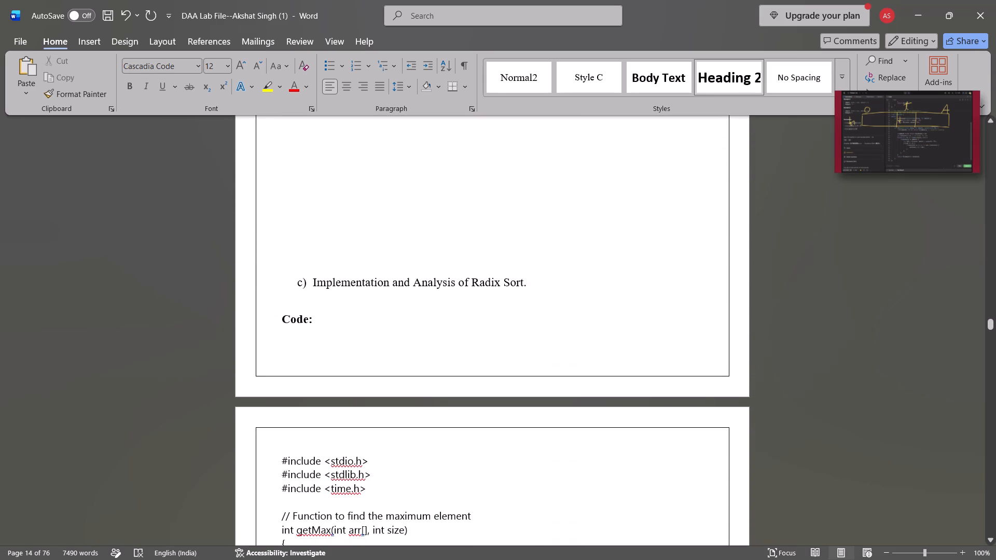
{"action": "left_click", "coordinate": [289, 255]}
{"action": "left_click_drag", "start_coordinate": [289, 255], "coordinate": [280, 110]}
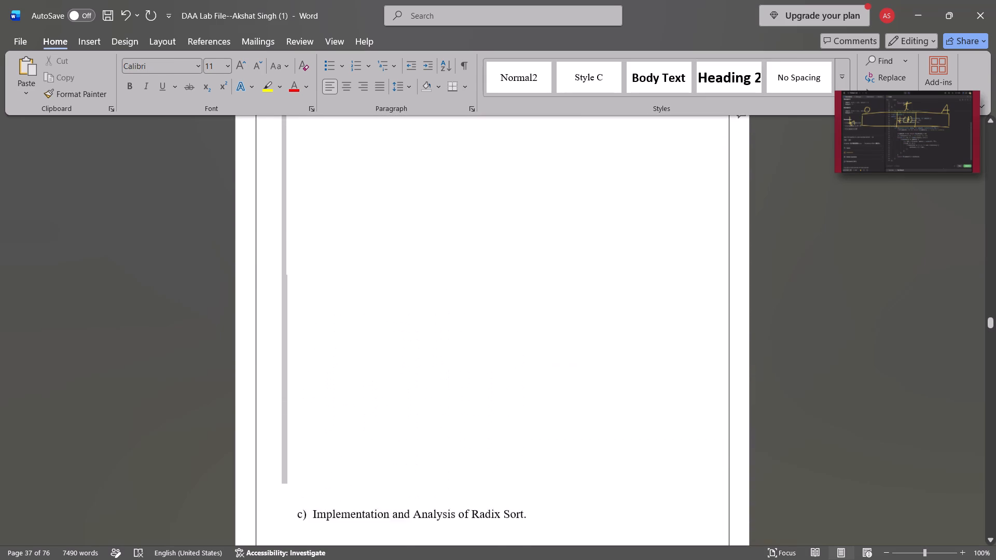
{"action": "left_click_drag", "start_coordinate": [280, 110], "coordinate": [299, 282]}
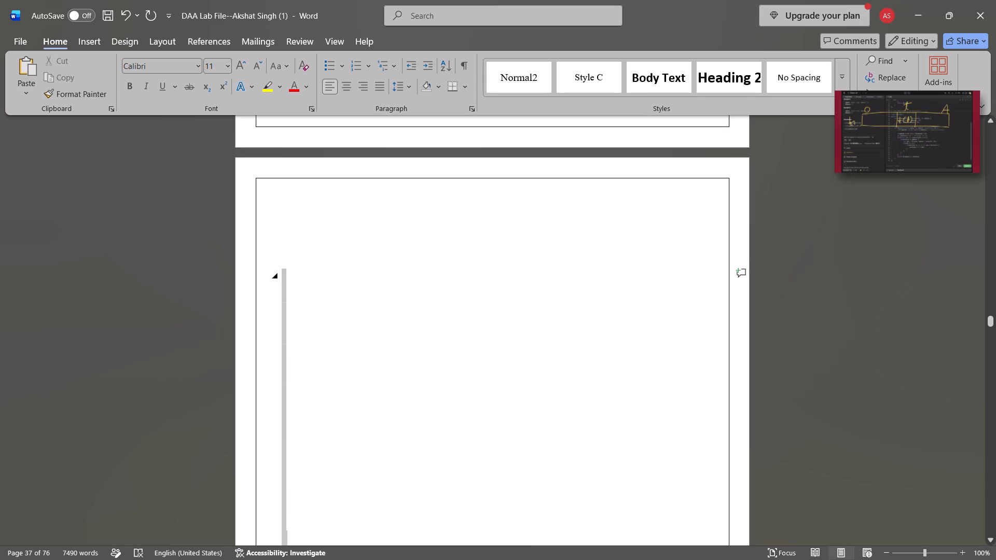
{"action": "left_click_drag", "start_coordinate": [299, 282], "coordinate": [289, 206]}
{"action": "key", "text": "BackSpace"}
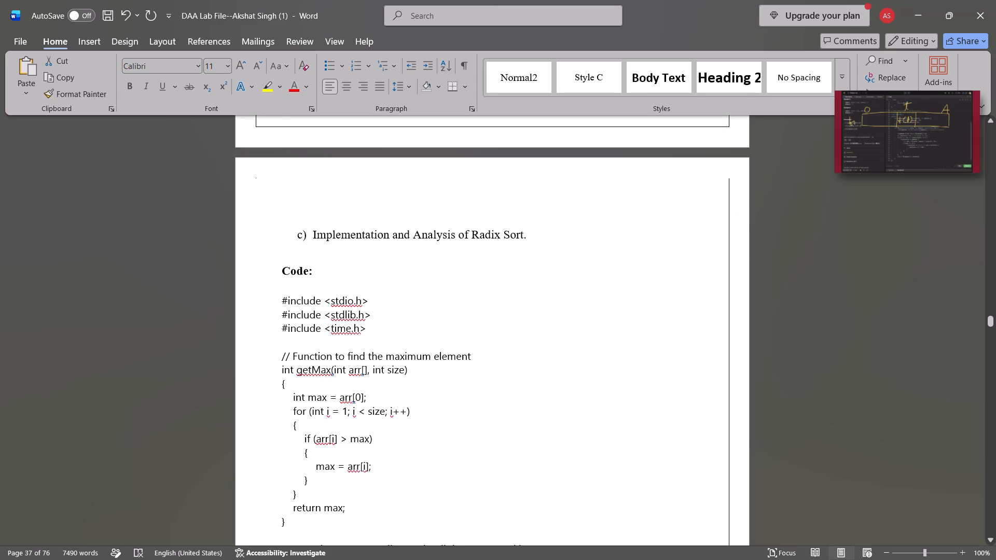
{"action": "key", "text": "BackSpace"}
{"action": "key", "text": "BackSpace"}
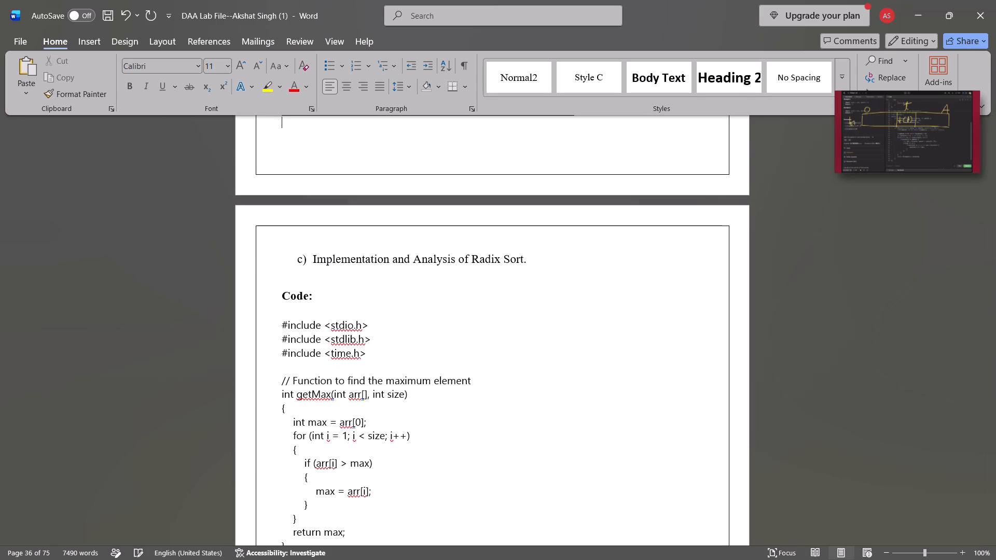
Copy the Lab4 c image from the DAA LAB OUTPUT folder in File Explorer and paste it below the Radix Sort code in Word.
{"action": "scroll", "coordinate": [462, 456], "scroll_direction": "down", "scroll_amount": 7}
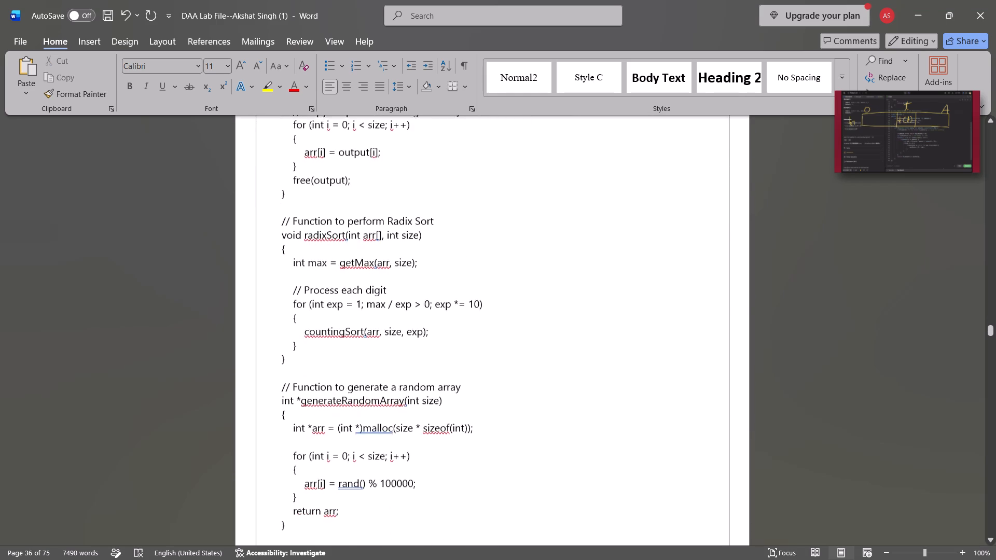
{"action": "scroll", "coordinate": [462, 456], "scroll_direction": "down", "scroll_amount": 2}
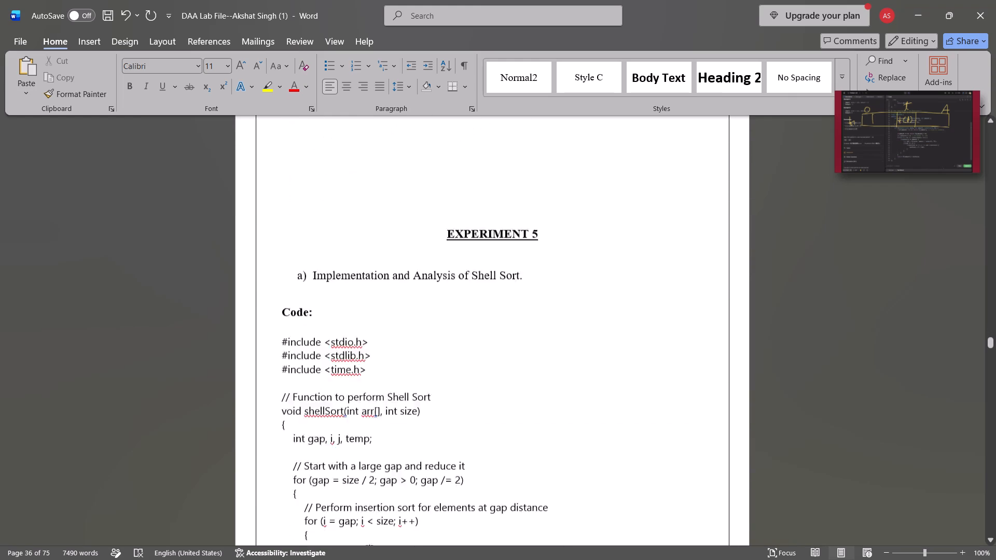
{"action": "scroll", "coordinate": [462, 456], "scroll_direction": "down", "scroll_amount": 3}
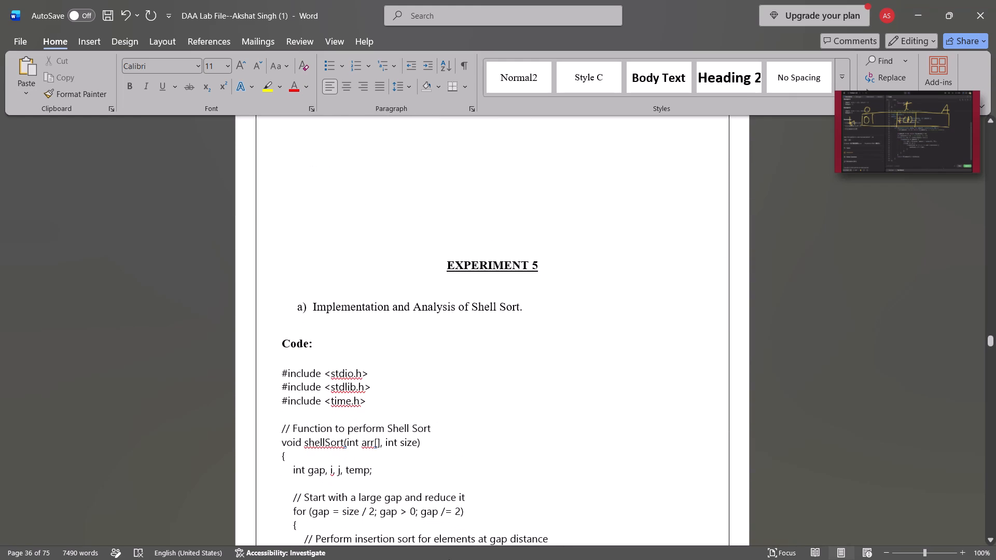
{"action": "left_click", "coordinate": [385, 557]}
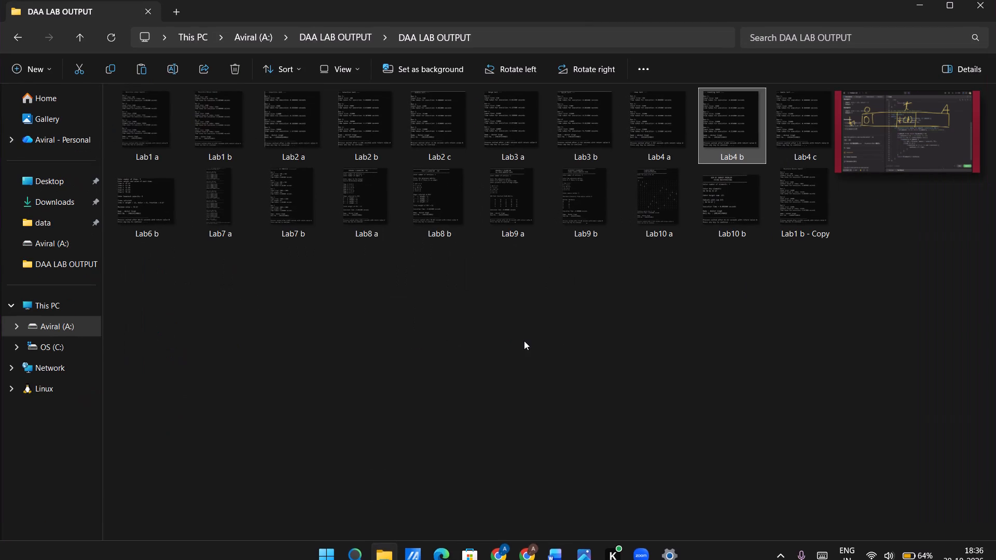
{"action": "left_click", "coordinate": [793, 142]}
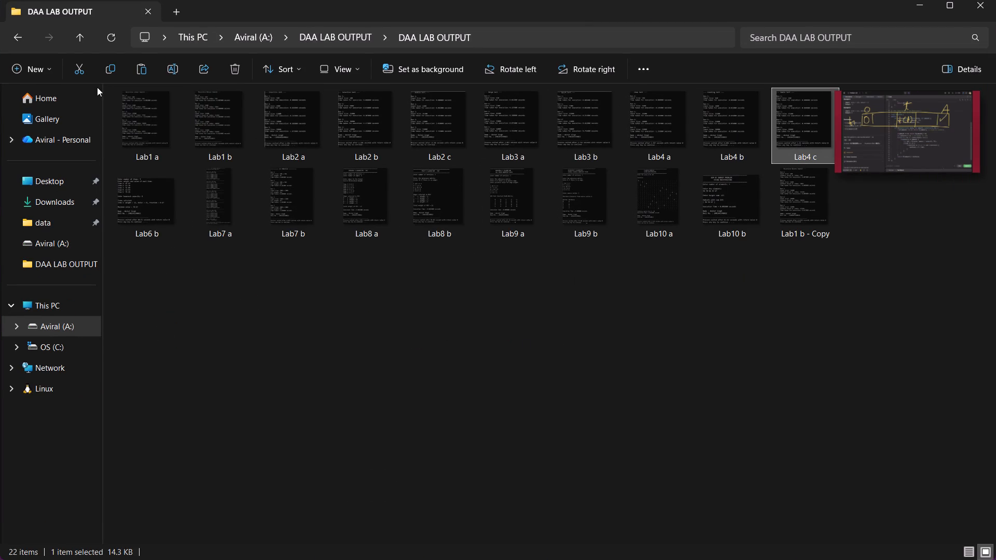
{"action": "left_click", "coordinate": [112, 69]}
{"action": "left_click", "coordinate": [557, 542]}
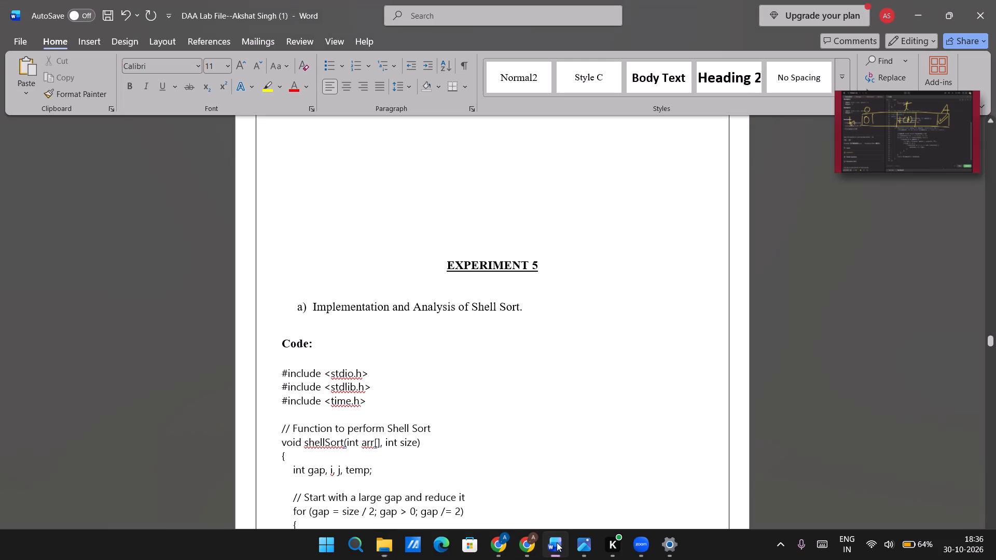
{"action": "scroll", "coordinate": [395, 227], "scroll_direction": "up", "scroll_amount": 4}
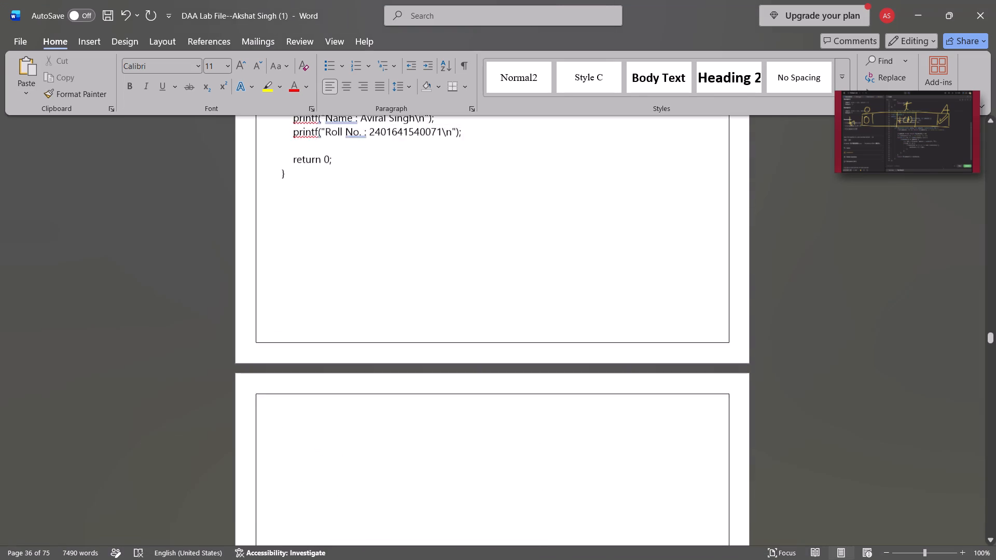
{"action": "scroll", "coordinate": [395, 227], "scroll_direction": "up", "scroll_amount": 2}
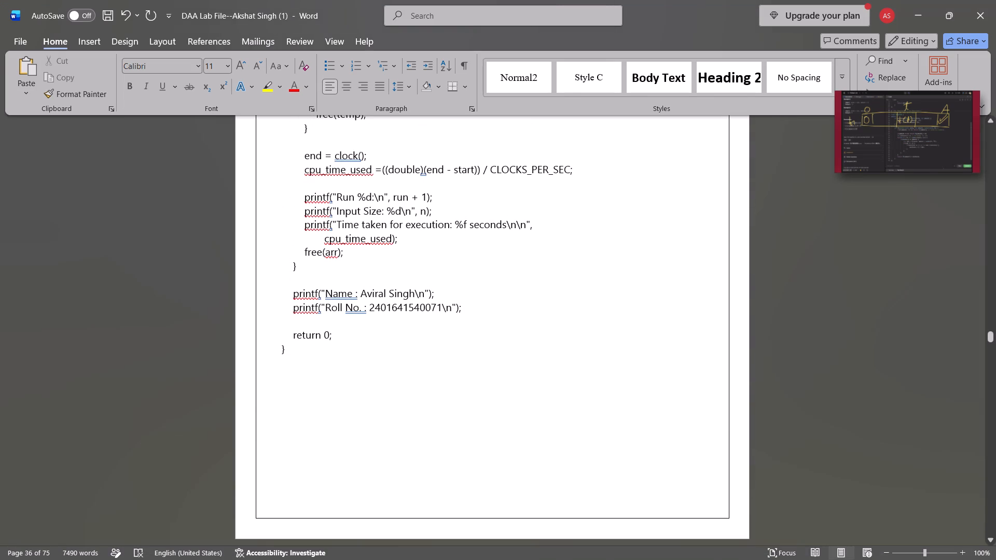
{"action": "left_click", "coordinate": [327, 393]}
{"action": "key", "text": "ctrl+v"}
Add two blank lines after the closing brace of the Shell Sort code, above the EXPERIMENT 6 heading.
{"action": "scroll", "coordinate": [446, 381], "scroll_direction": "down", "scroll_amount": 1}
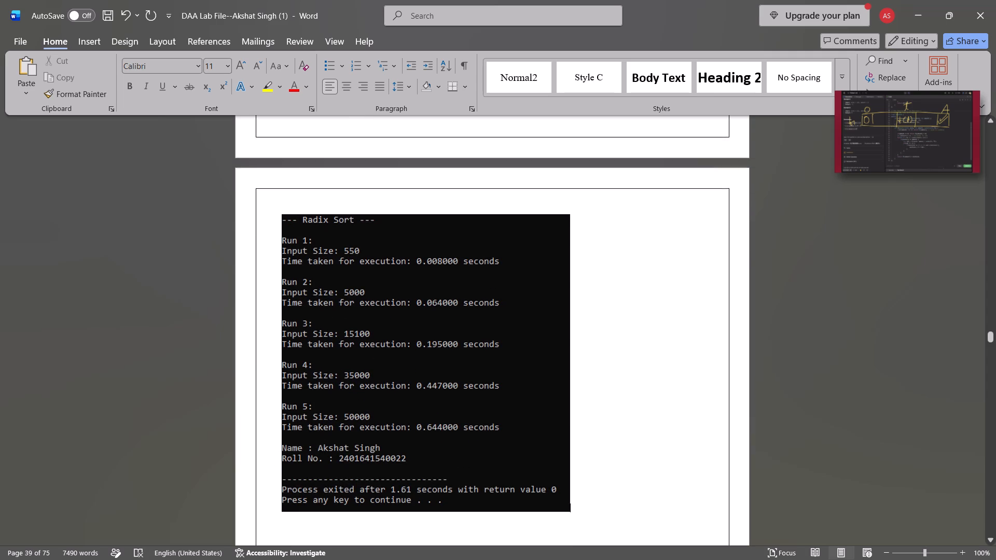
{"action": "scroll", "coordinate": [446, 381], "scroll_direction": "down", "scroll_amount": 7}
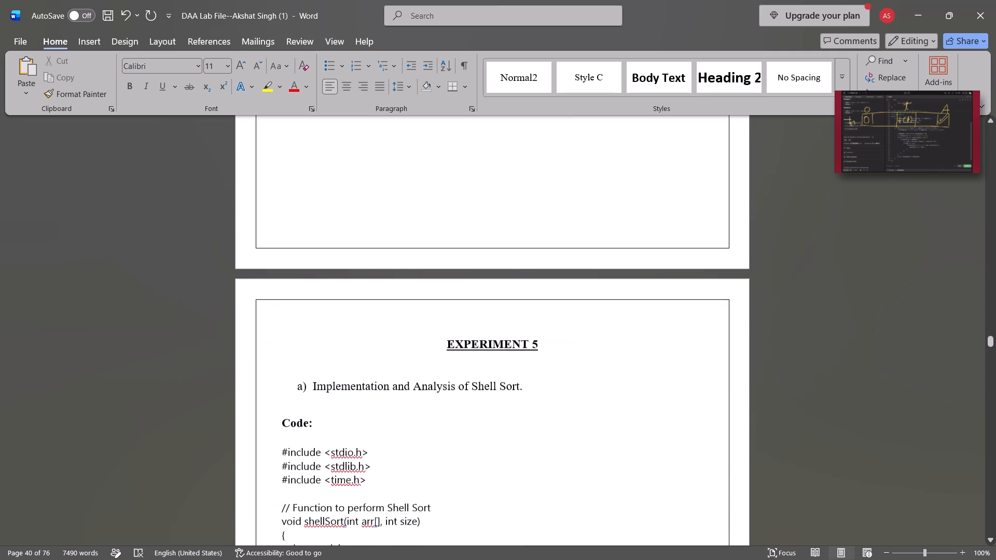
{"action": "scroll", "coordinate": [446, 381], "scroll_direction": "down", "scroll_amount": 2}
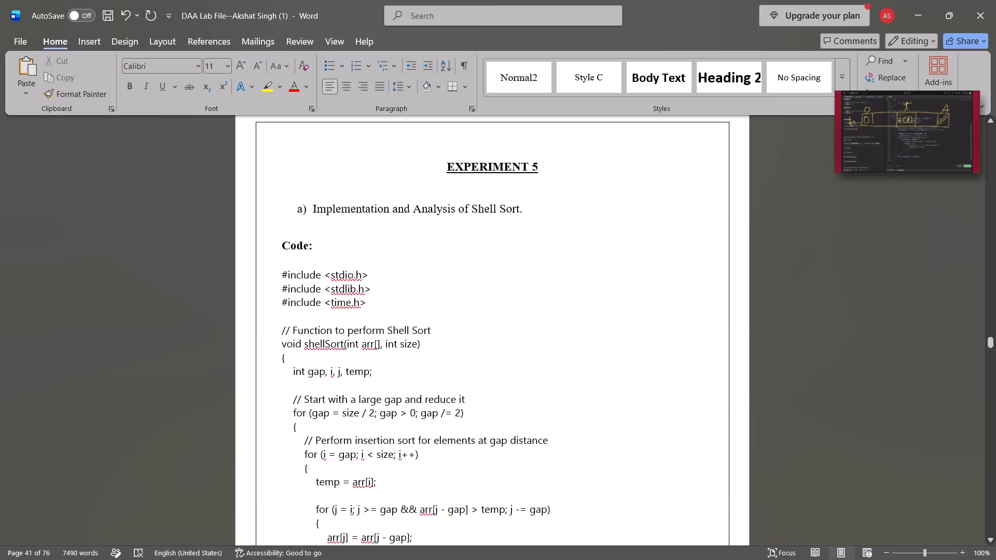
{"action": "scroll", "coordinate": [446, 381], "scroll_direction": "down", "scroll_amount": 6}
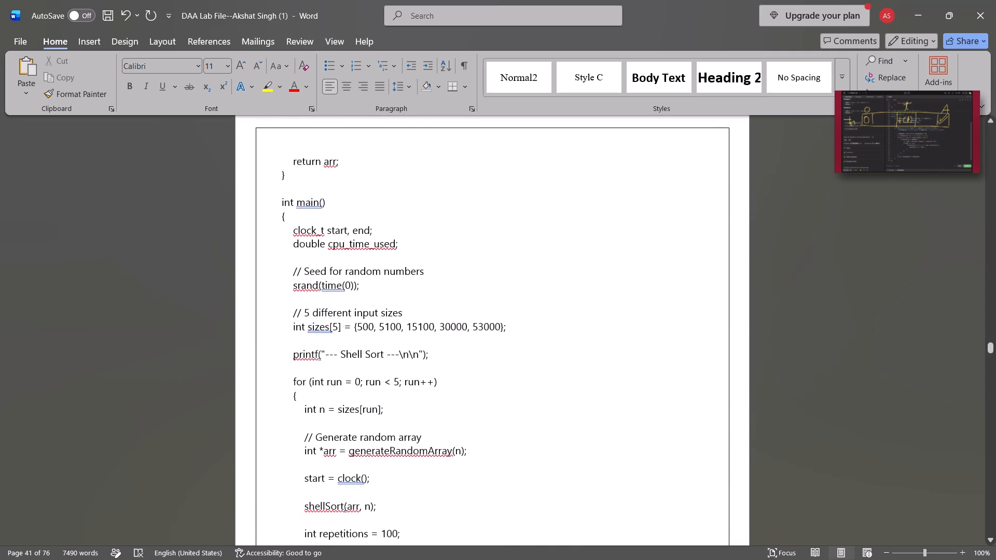
{"action": "scroll", "coordinate": [446, 381], "scroll_direction": "down", "scroll_amount": 6}
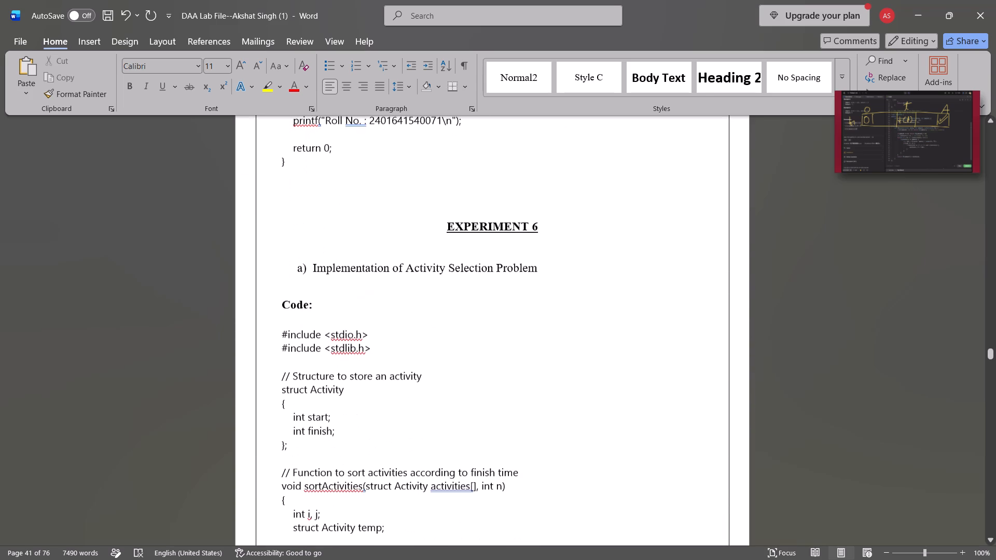
{"action": "left_click", "coordinate": [319, 161]}
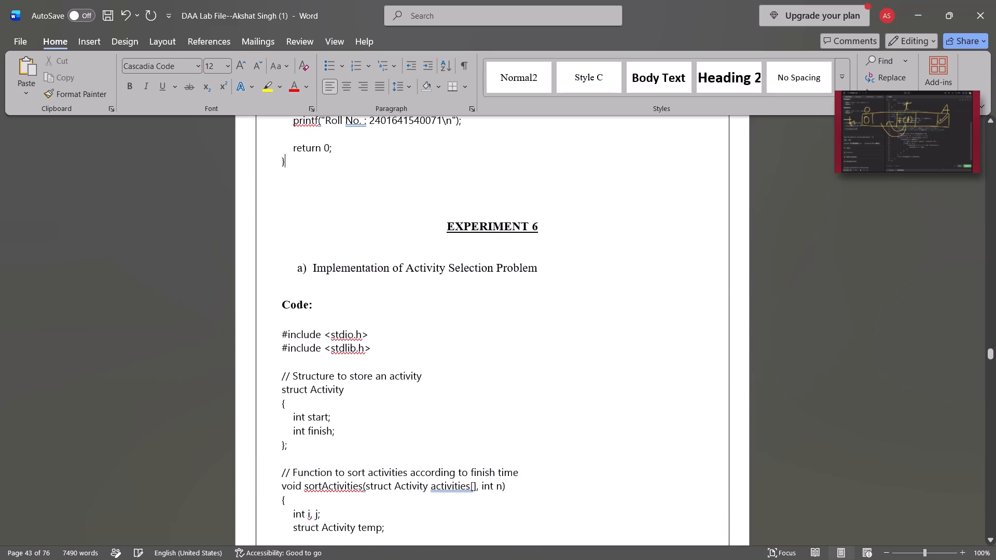
{"action": "key", "text": "Return"}
{"action": "key", "text": "Return"}
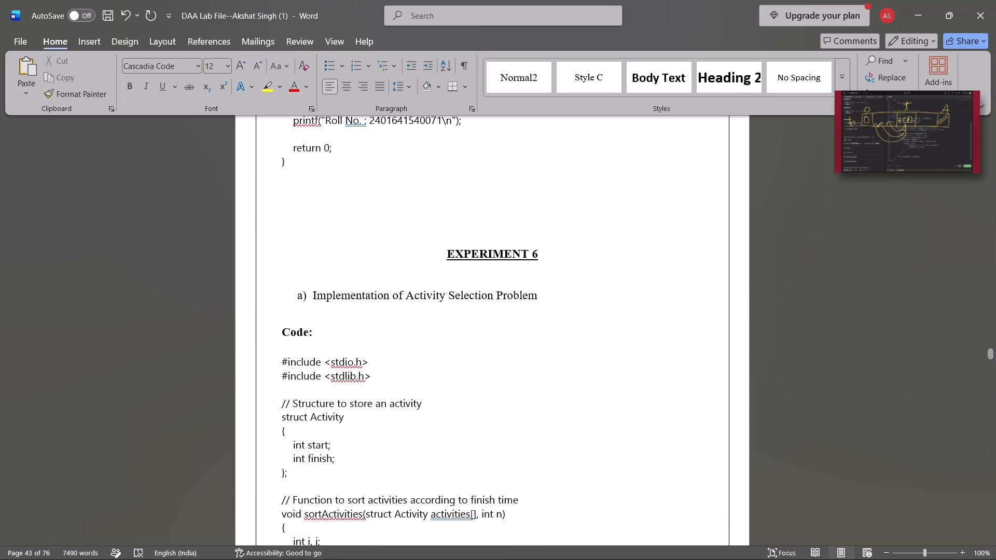
Switch to the DAA LAB OUTPUT folder in File Explorer to get the Shell Sort output image.
{"action": "left_click", "coordinate": [389, 544]}
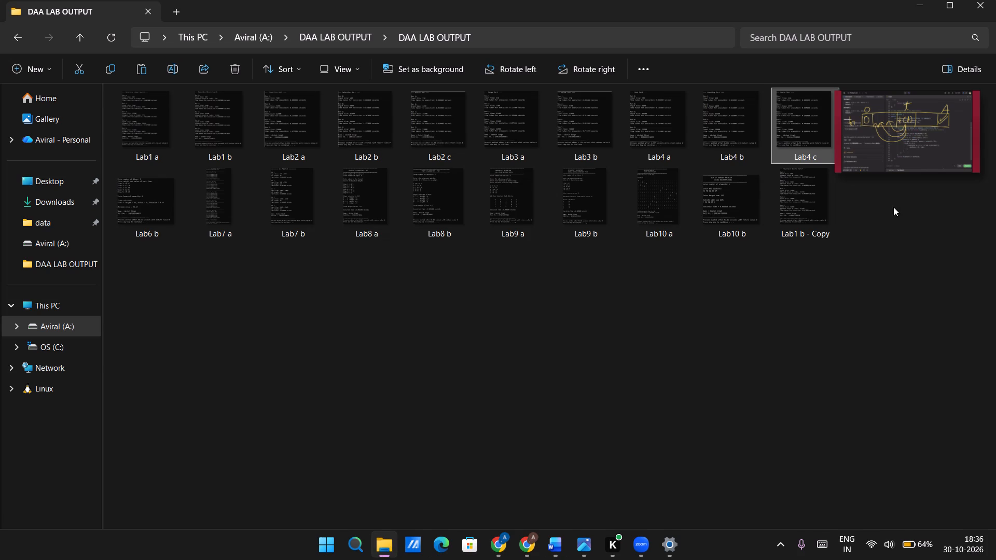
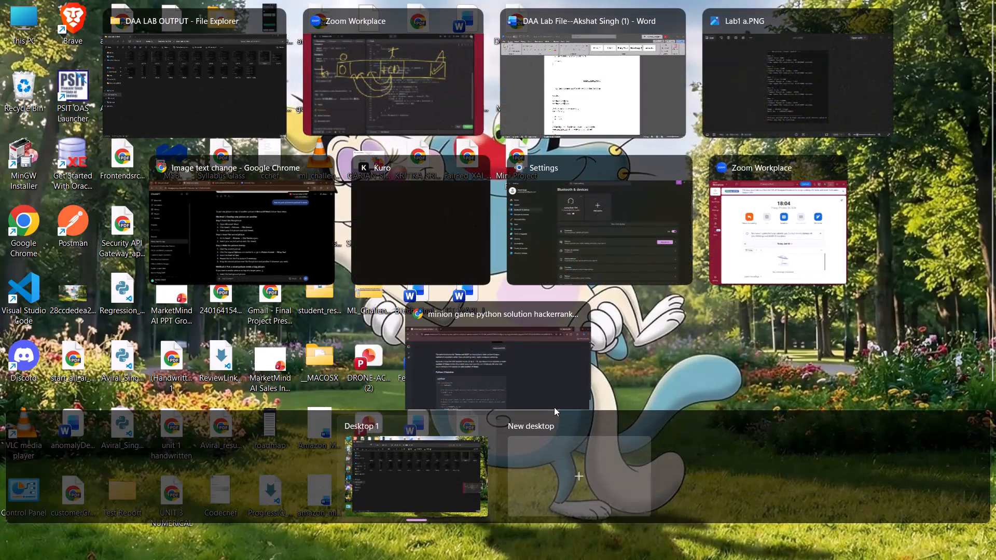
Return to the Word document and paste the copied Lab5 output image below the Shell Sort code, above the EXPERIMENT 6 heading.
{"action": "left_click", "coordinate": [557, 105]}
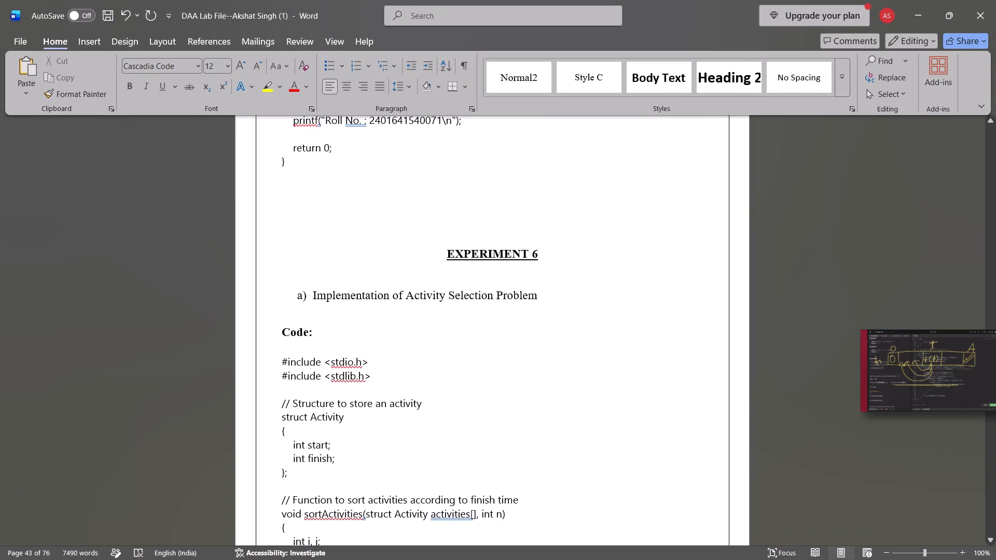
{"action": "key", "text": "ctrl+v"}
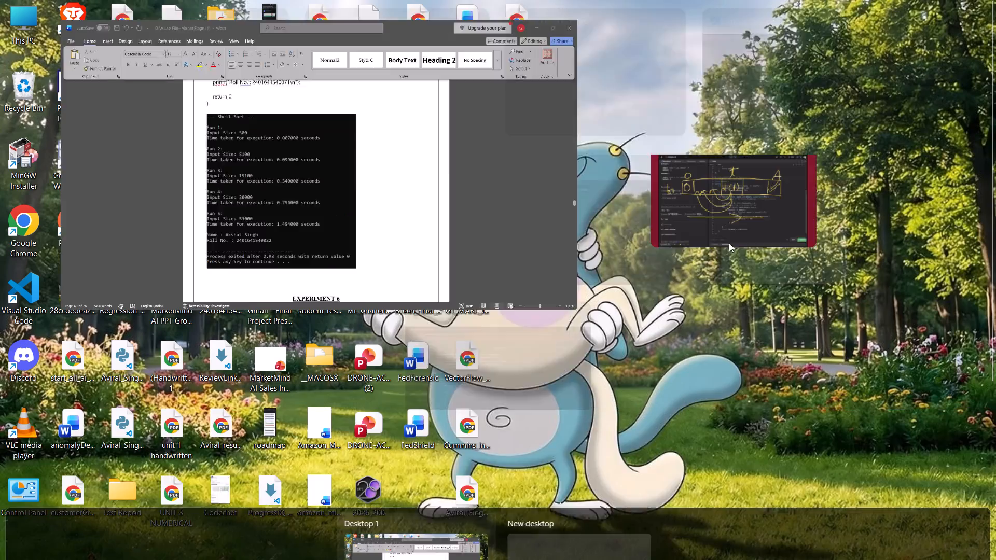
Copy the Lab6 a image from the DAA LAB OUTPUT folder in File Explorer and paste it in Word two lines below the Activity Selection code.
{"action": "left_click", "coordinate": [391, 108]}
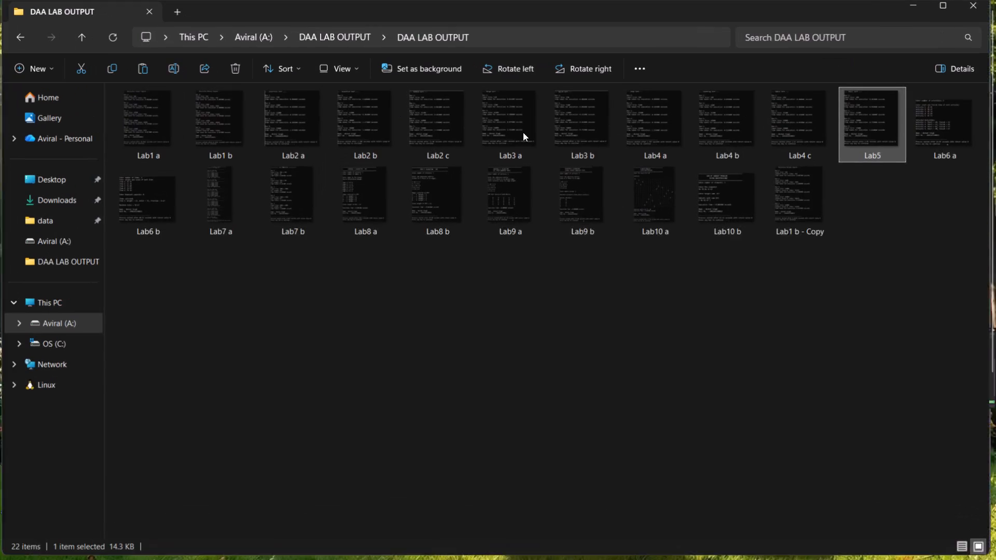
{"action": "left_click", "coordinate": [937, 138]}
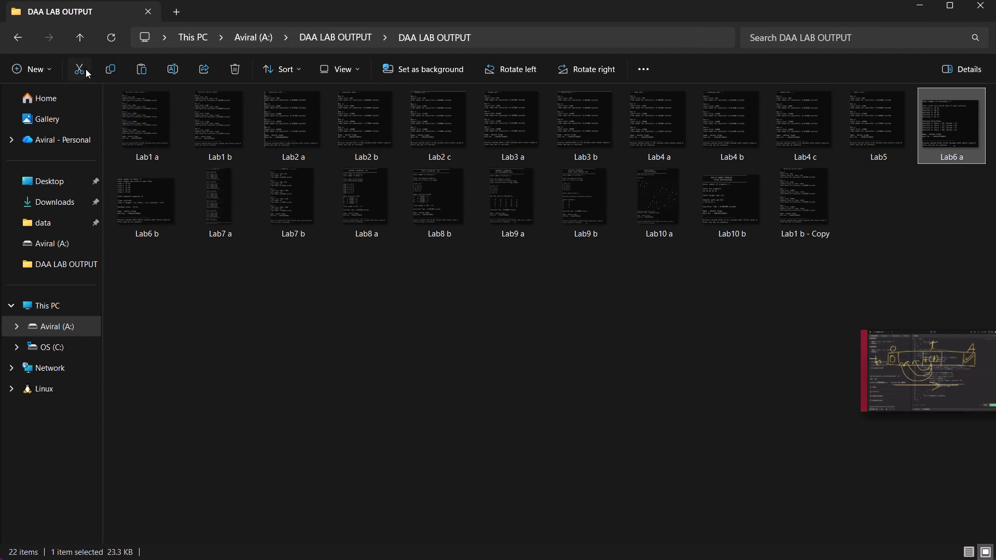
{"action": "left_click", "coordinate": [111, 68]}
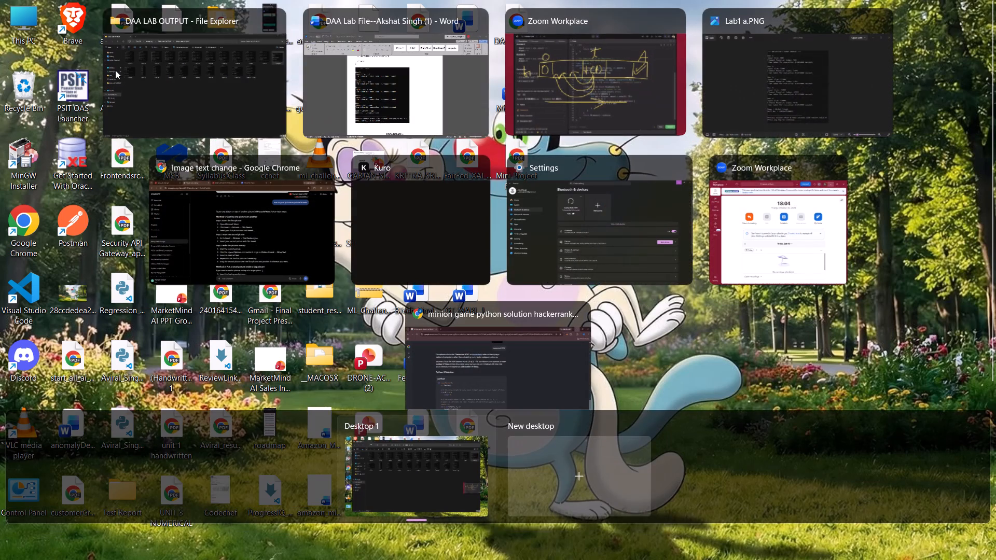
{"action": "left_click", "coordinate": [340, 86]}
{"action": "scroll", "coordinate": [439, 229], "scroll_direction": "down", "scroll_amount": 5}
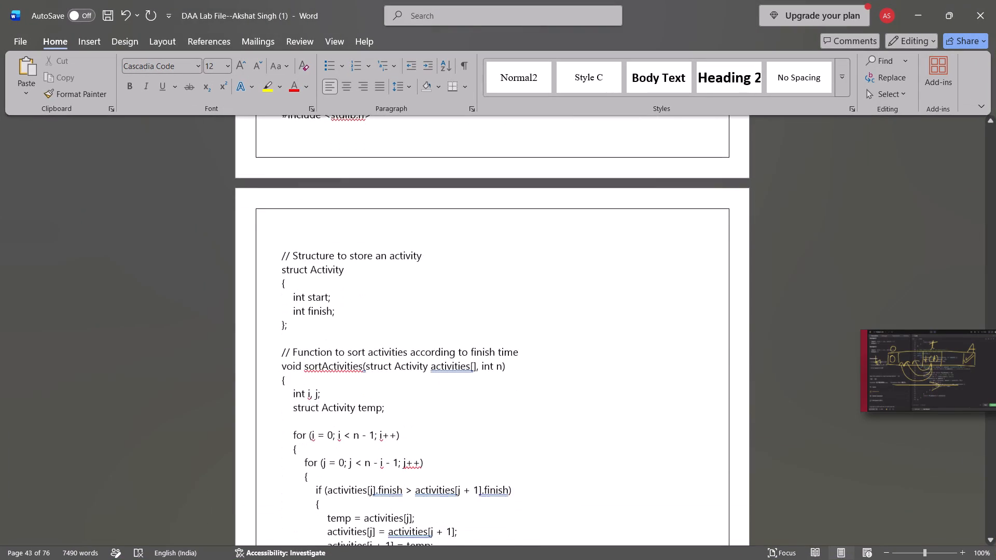
{"action": "scroll", "coordinate": [439, 229], "scroll_direction": "down", "scroll_amount": 4}
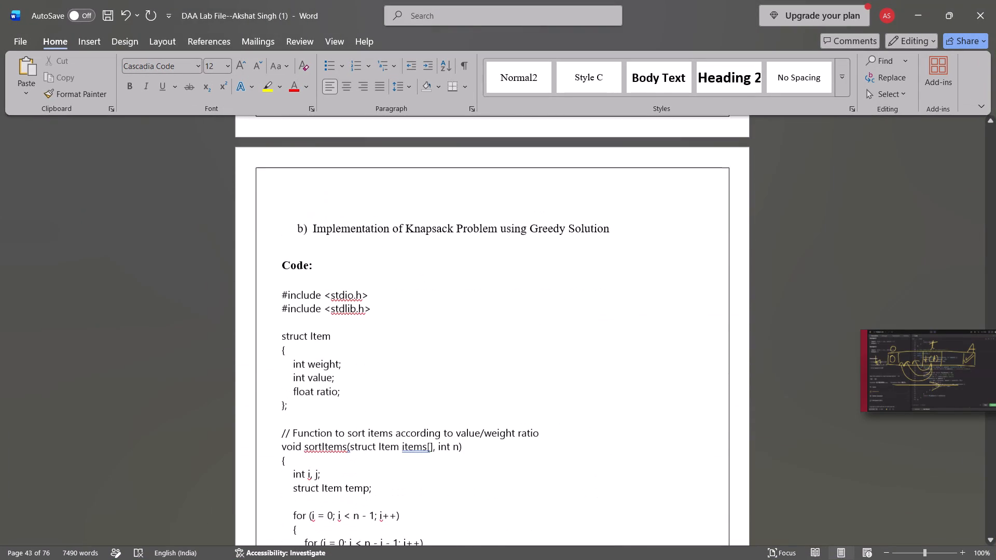
{"action": "scroll", "coordinate": [439, 229], "scroll_direction": "down", "scroll_amount": 3}
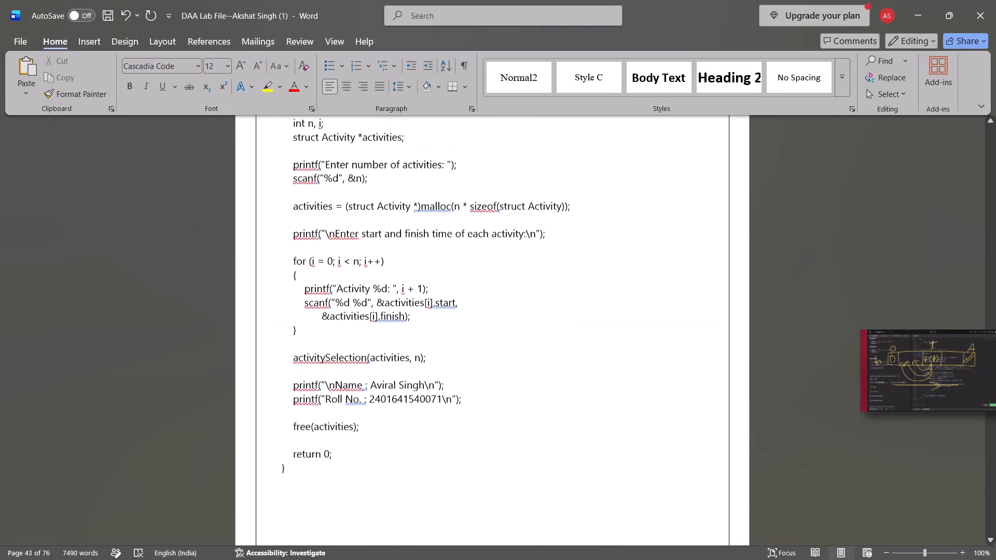
{"action": "left_click", "coordinate": [354, 457]}
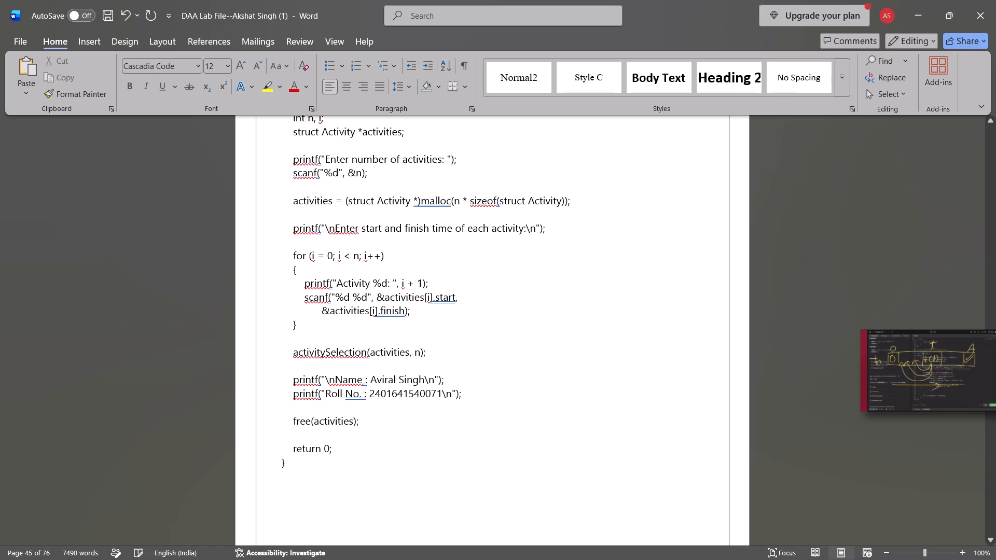
{"action": "key", "text": "Return"}
{"action": "key", "text": "Return"}
{"action": "key", "text": "ctrl+v"}
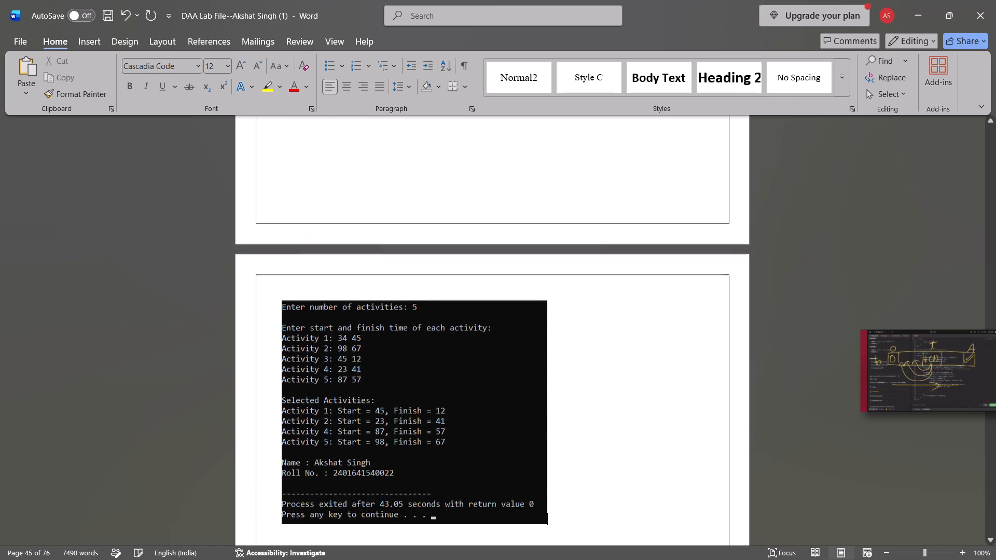
Copy the Lab6 b image from the DAA LAB OUTPUT folder and paste it in Word on the blank page after the greedy Knapsack code.
{"action": "scroll", "coordinate": [487, 427], "scroll_direction": "down", "scroll_amount": 2}
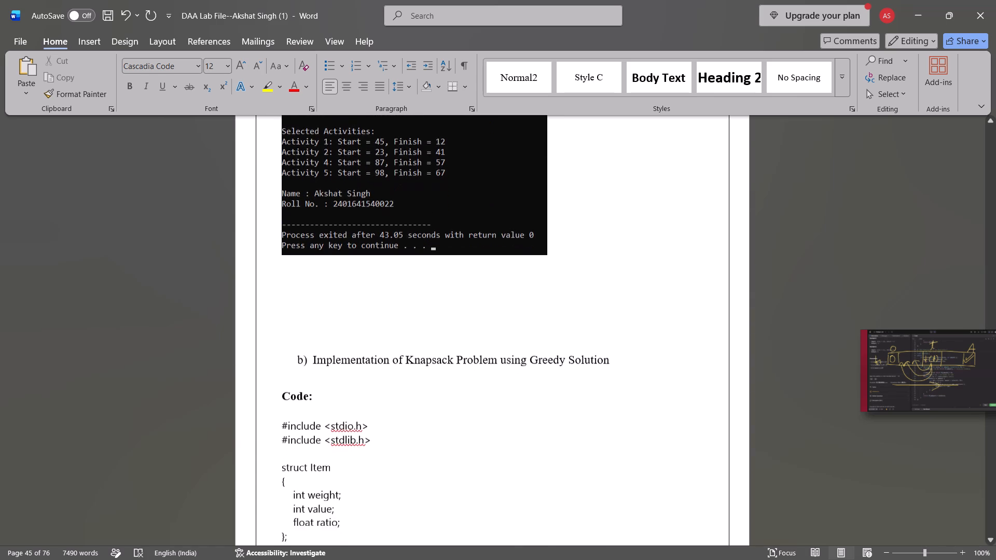
{"action": "scroll", "coordinate": [487, 427], "scroll_direction": "down", "scroll_amount": 5}
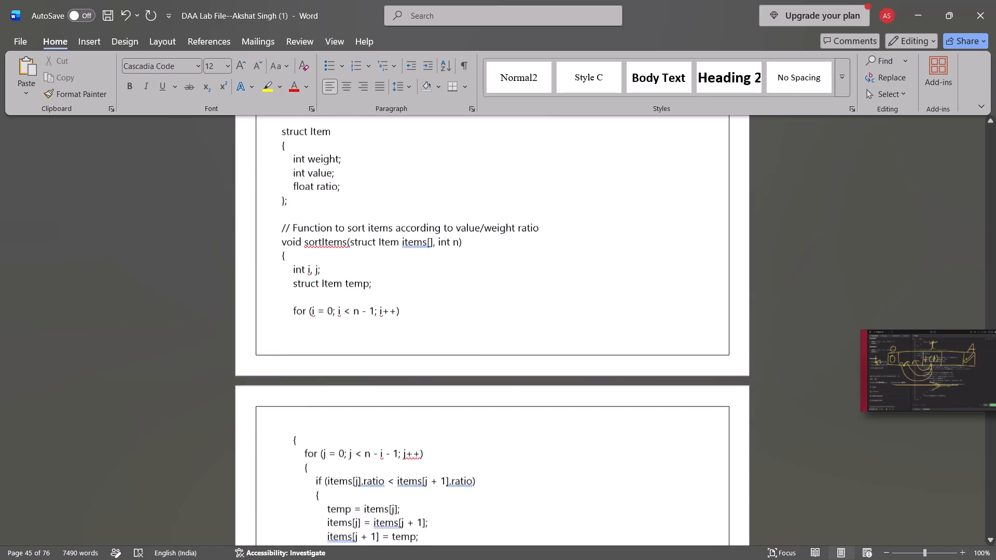
{"action": "scroll", "coordinate": [487, 427], "scroll_direction": "down", "scroll_amount": 7}
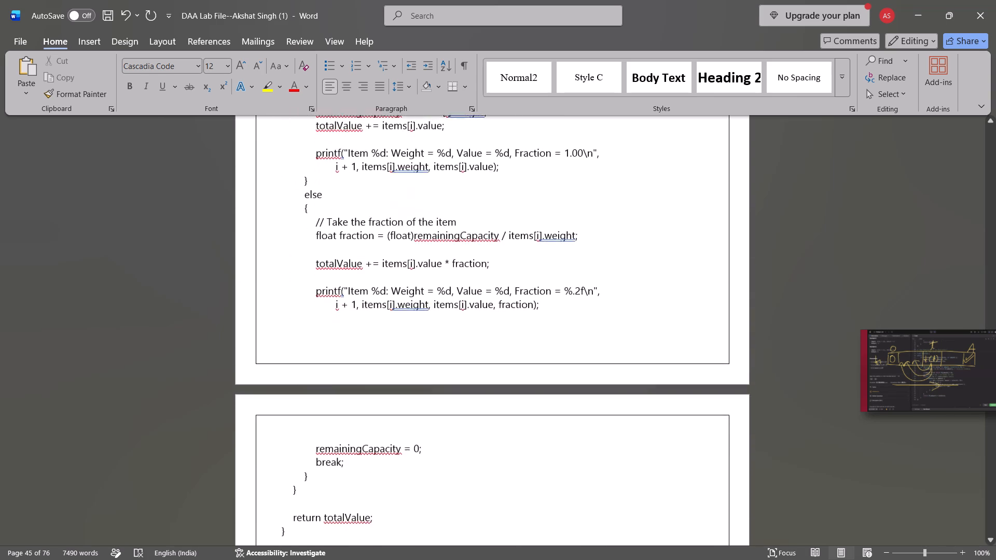
{"action": "scroll", "coordinate": [487, 427], "scroll_direction": "down", "scroll_amount": 3}
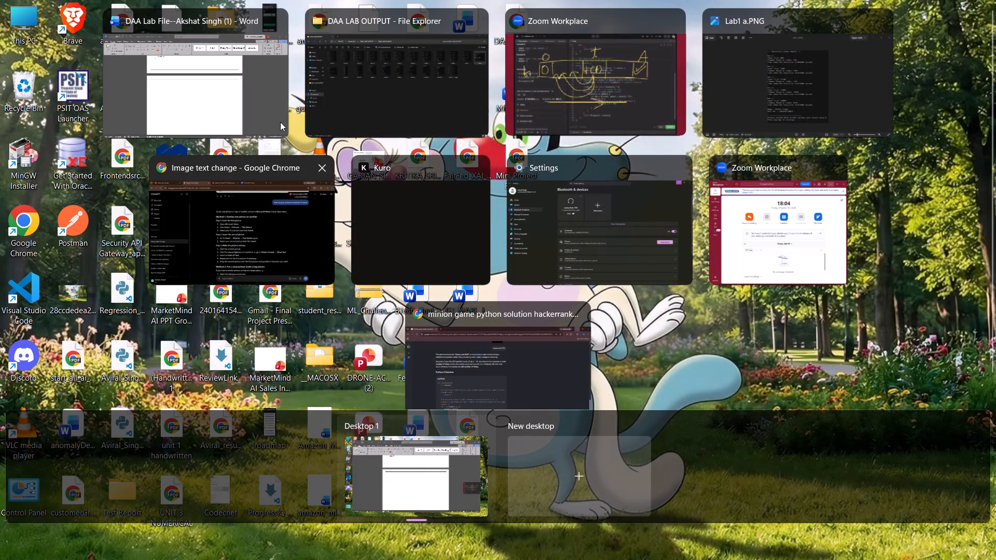
{"action": "left_click", "coordinate": [440, 89]}
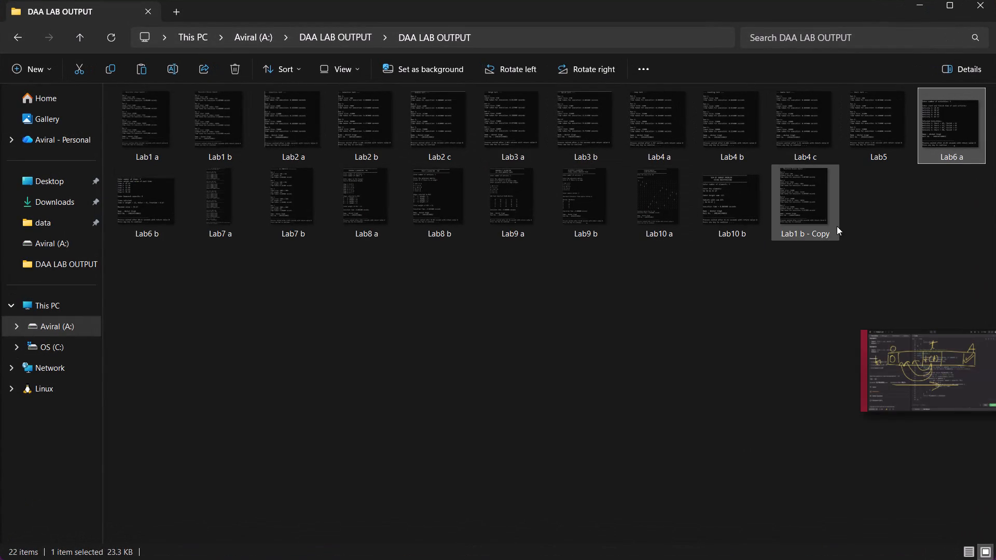
{"action": "left_click", "coordinate": [145, 215]}
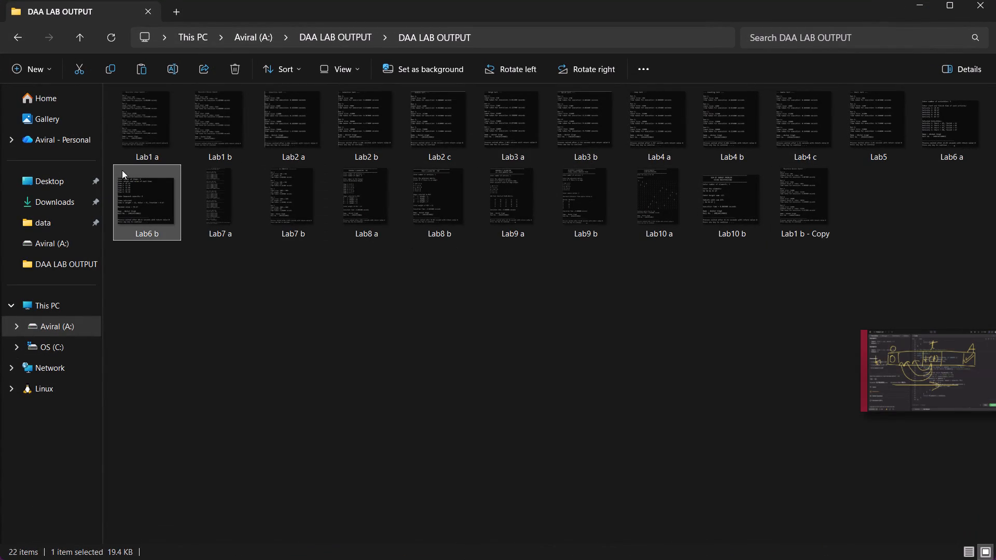
{"action": "left_click", "coordinate": [109, 68]}
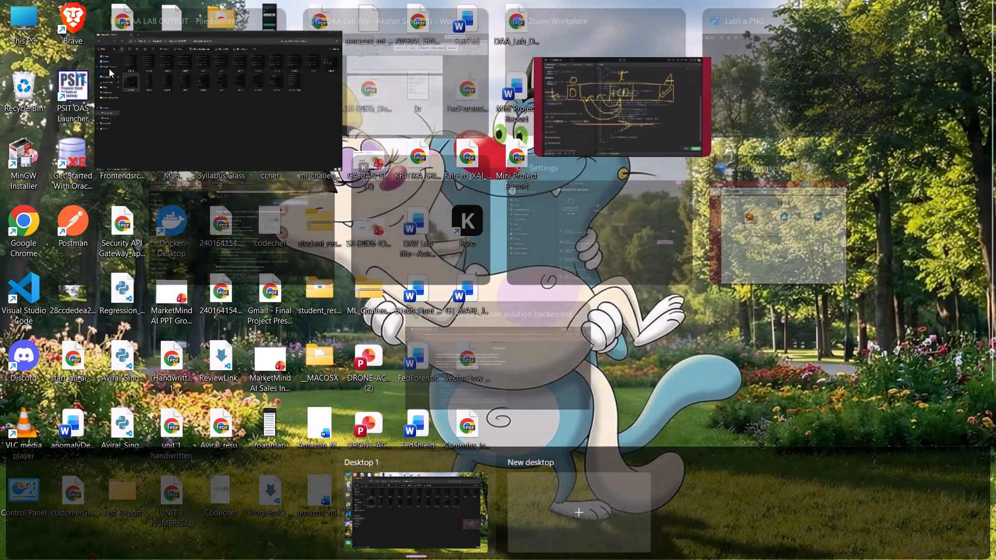
{"action": "left_click", "coordinate": [336, 104]}
{"action": "scroll", "coordinate": [381, 317], "scroll_direction": "down", "scroll_amount": 1}
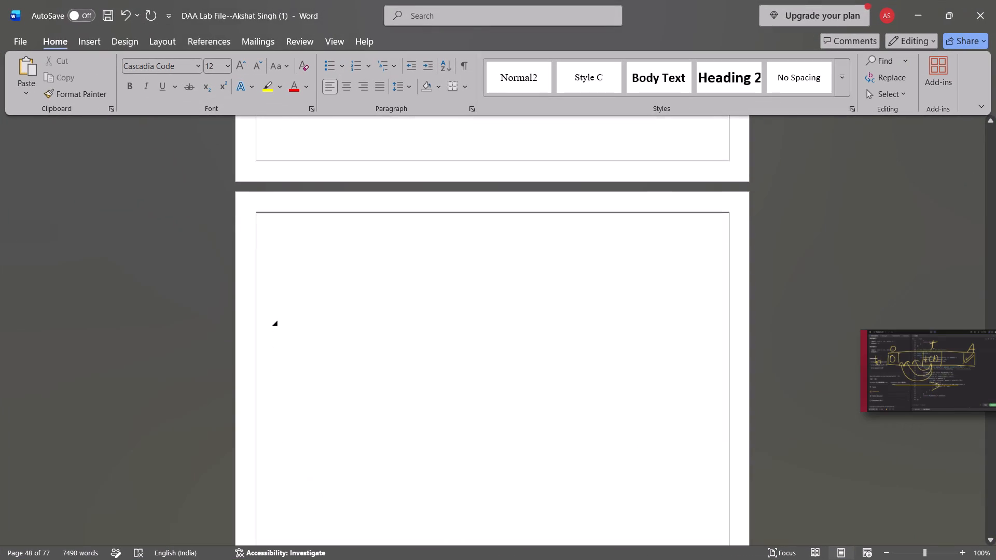
{"action": "scroll", "coordinate": [381, 317], "scroll_direction": "down", "scroll_amount": 1}
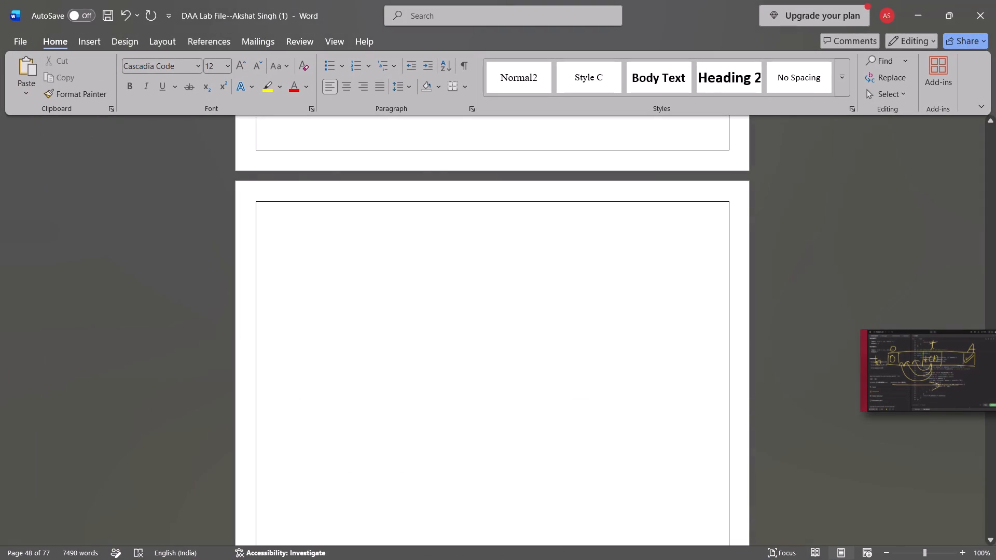
{"action": "left_click", "coordinate": [339, 238]}
{"action": "key", "text": "ctrl+v"}
Copy the Lab7 a image from the DAA LAB OUTPUT folder and paste it in Word two lines below the 0/1 Knapsack code.
{"action": "scroll", "coordinate": [339, 238], "scroll_direction": "down", "scroll_amount": 1}
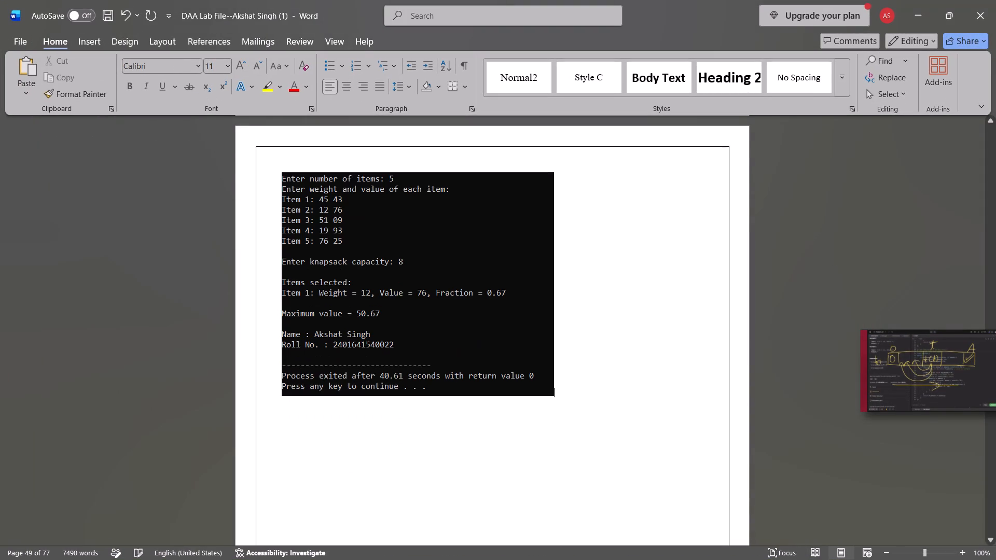
{"action": "scroll", "coordinate": [339, 238], "scroll_direction": "down", "scroll_amount": 6}
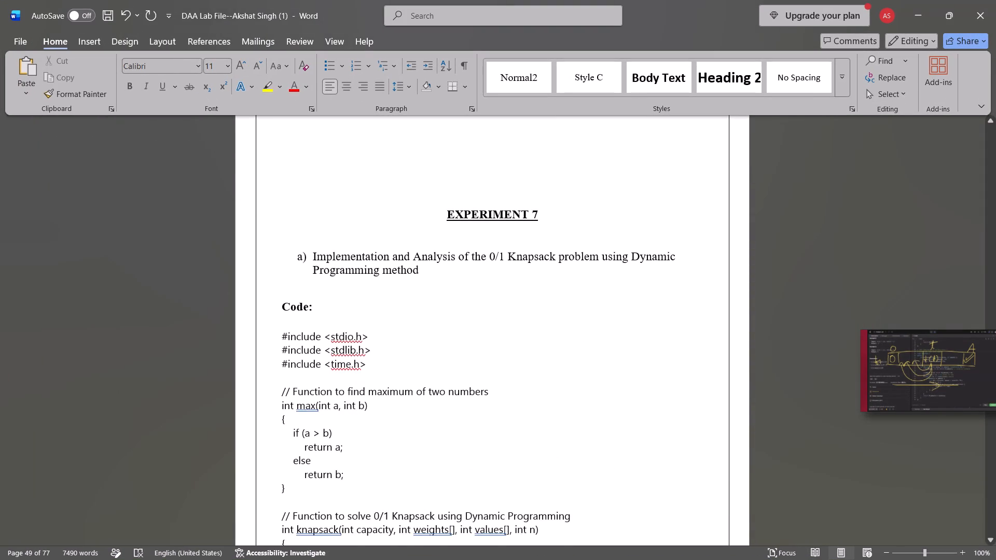
{"action": "scroll", "coordinate": [339, 238], "scroll_direction": "down", "scroll_amount": 3}
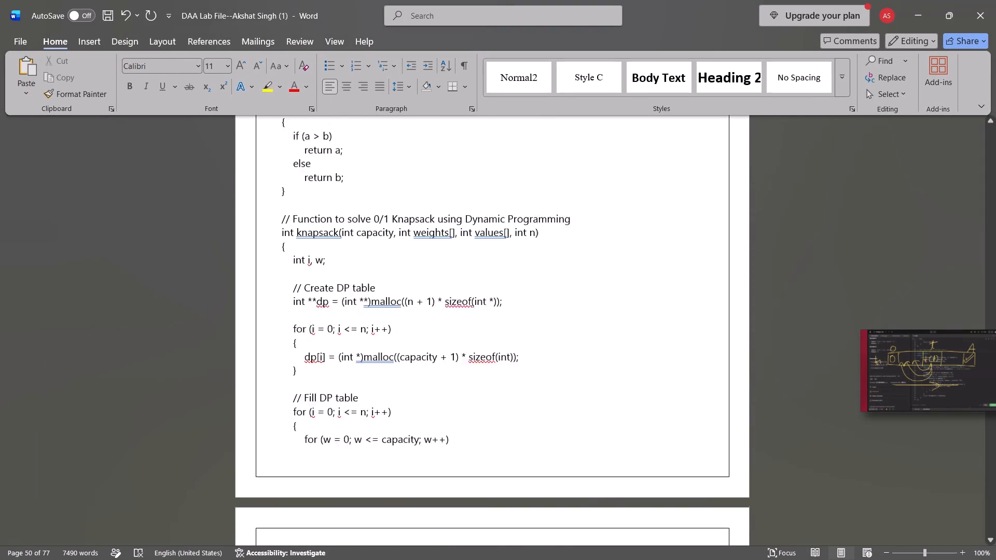
{"action": "scroll", "coordinate": [339, 238], "scroll_direction": "down", "scroll_amount": 7}
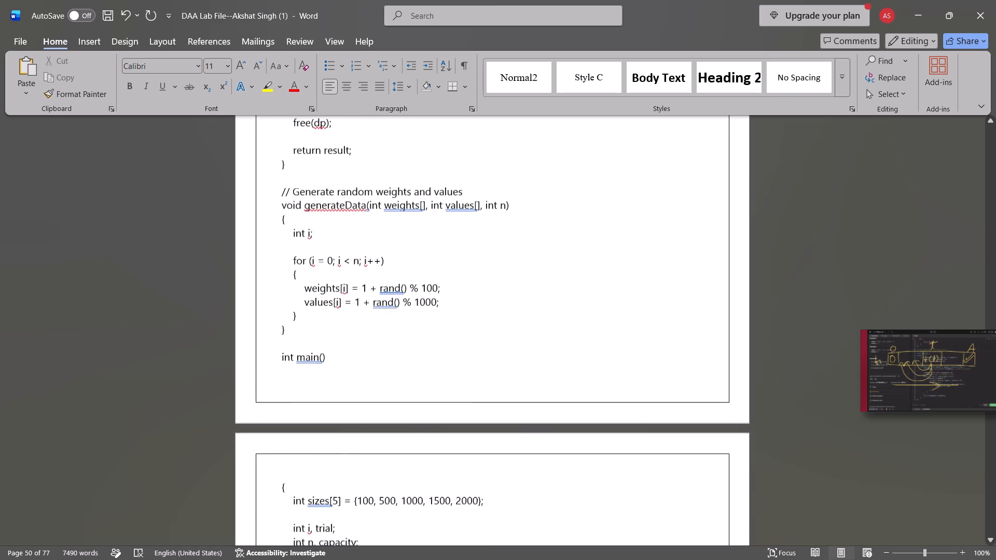
{"action": "scroll", "coordinate": [339, 238], "scroll_direction": "down", "scroll_amount": 6}
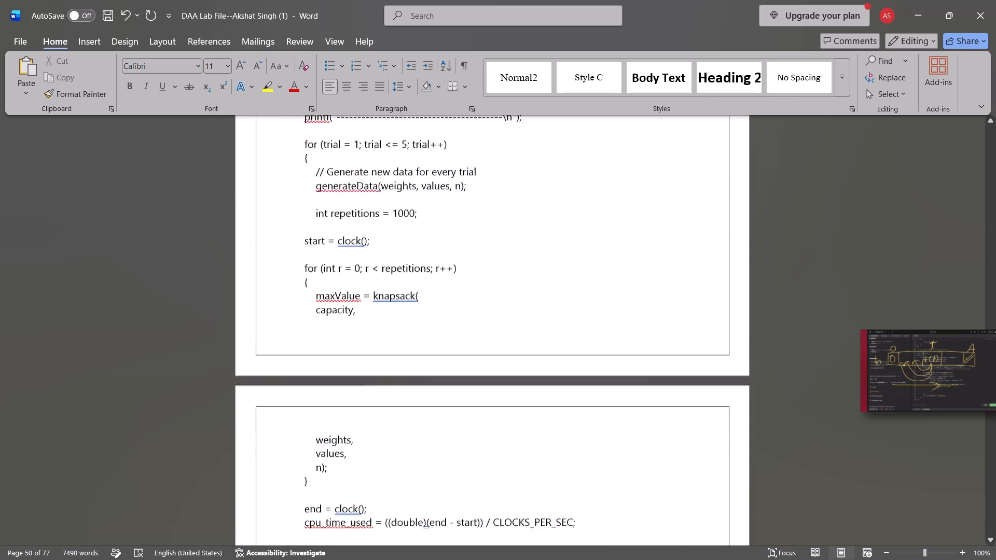
{"action": "scroll", "coordinate": [339, 238], "scroll_direction": "down", "scroll_amount": 1}
{"action": "scroll", "coordinate": [339, 238], "scroll_direction": "up", "scroll_amount": 3}
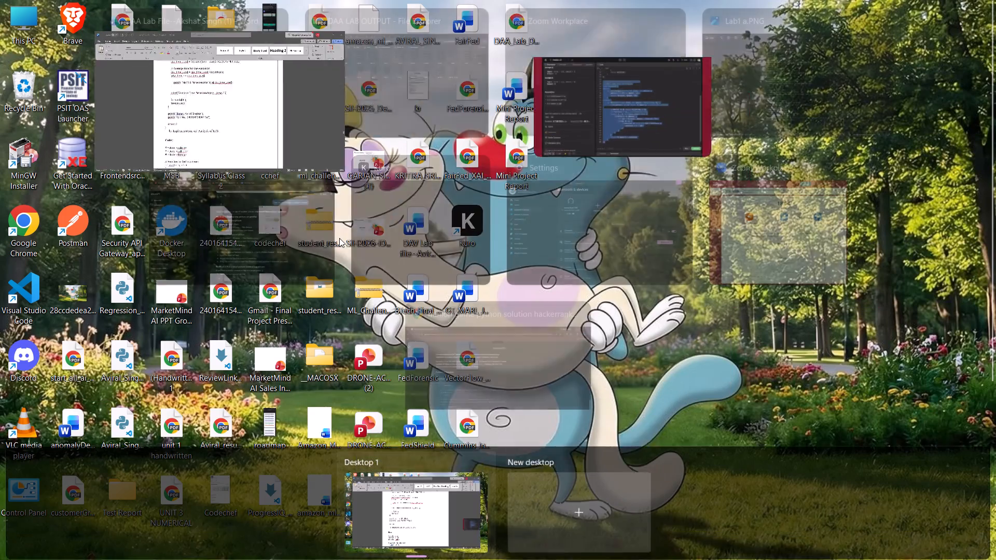
{"action": "left_click", "coordinate": [379, 87]}
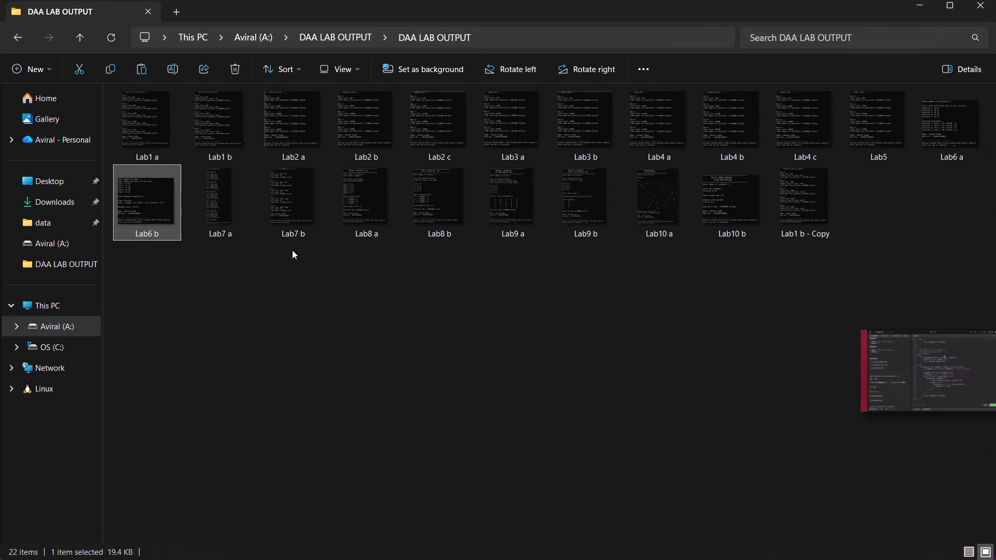
{"action": "left_click", "coordinate": [219, 201]}
{"action": "left_click", "coordinate": [111, 65]}
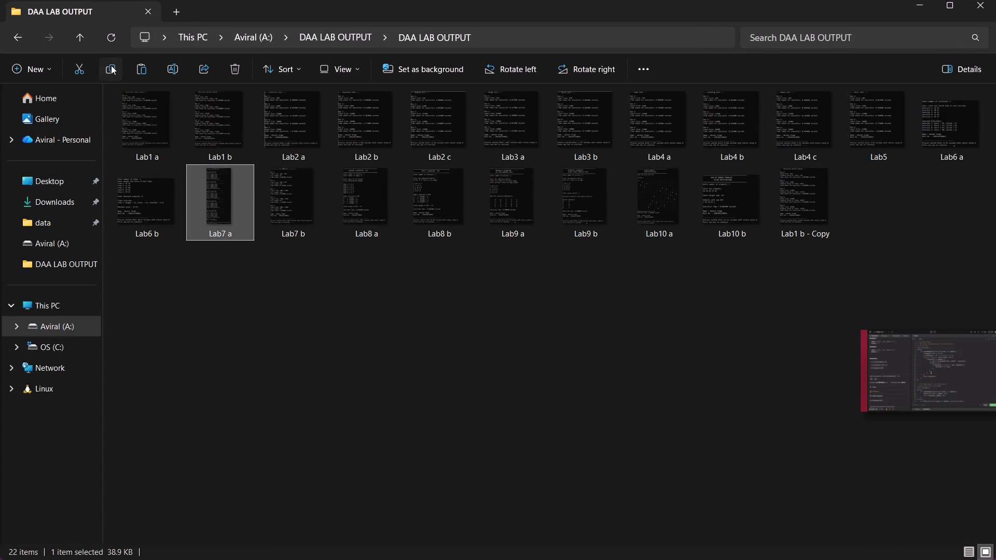
{"action": "left_click", "coordinate": [370, 80]}
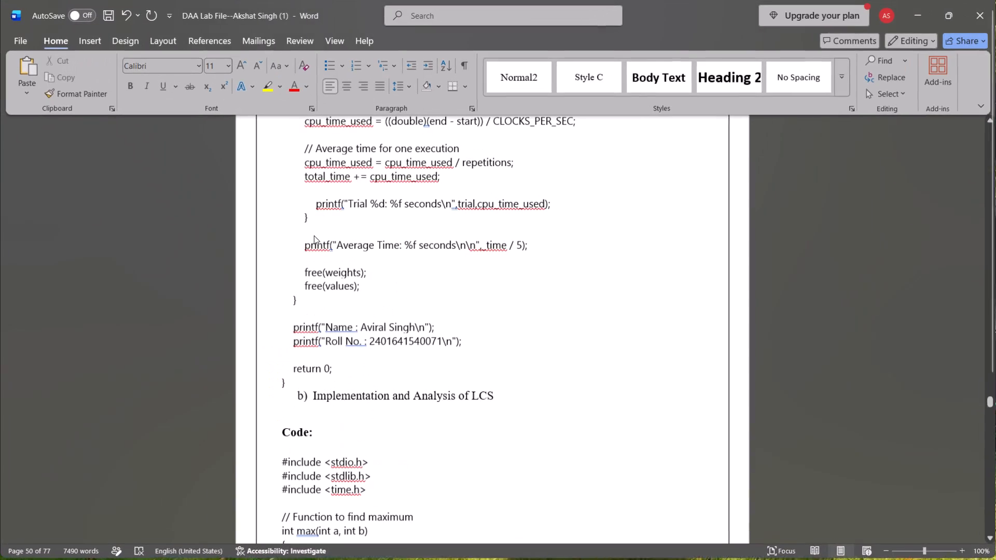
{"action": "left_click", "coordinate": [287, 386]}
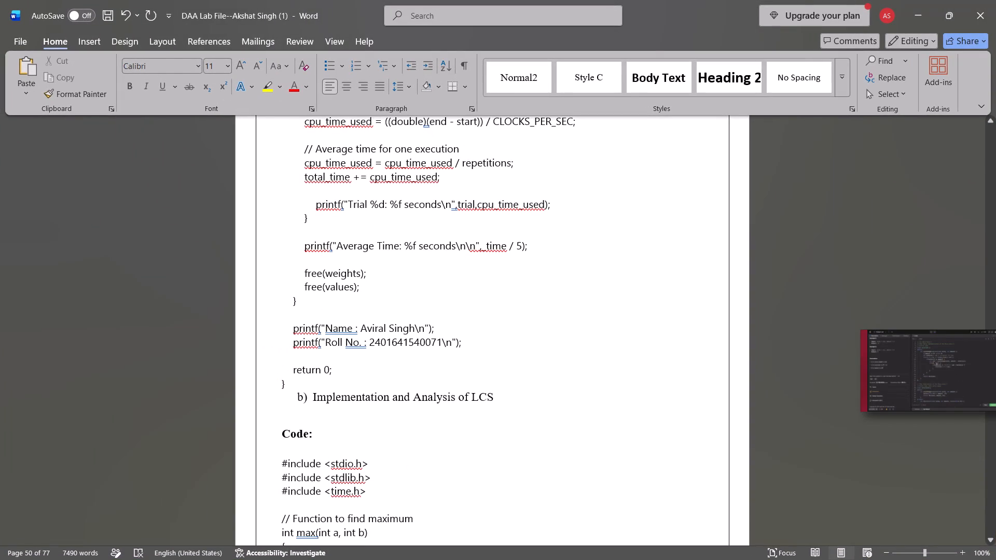
{"action": "key", "text": "Return"}
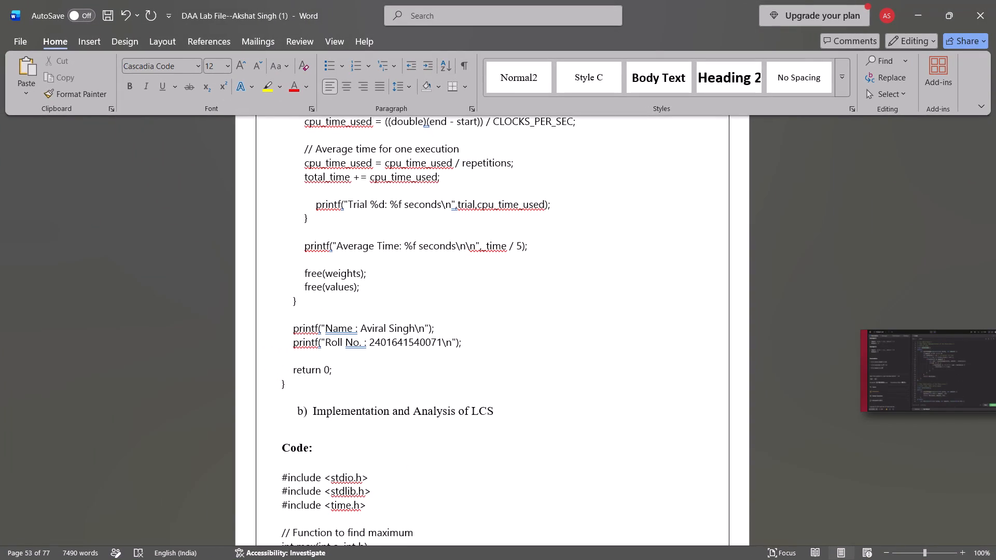
{"action": "key", "text": "Return"}
{"action": "key", "text": "ctrl+v"}
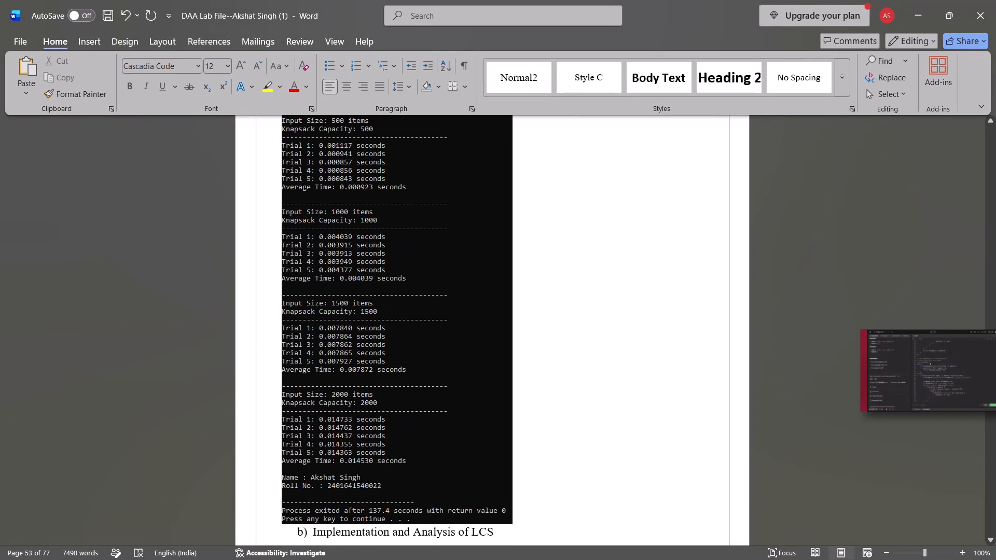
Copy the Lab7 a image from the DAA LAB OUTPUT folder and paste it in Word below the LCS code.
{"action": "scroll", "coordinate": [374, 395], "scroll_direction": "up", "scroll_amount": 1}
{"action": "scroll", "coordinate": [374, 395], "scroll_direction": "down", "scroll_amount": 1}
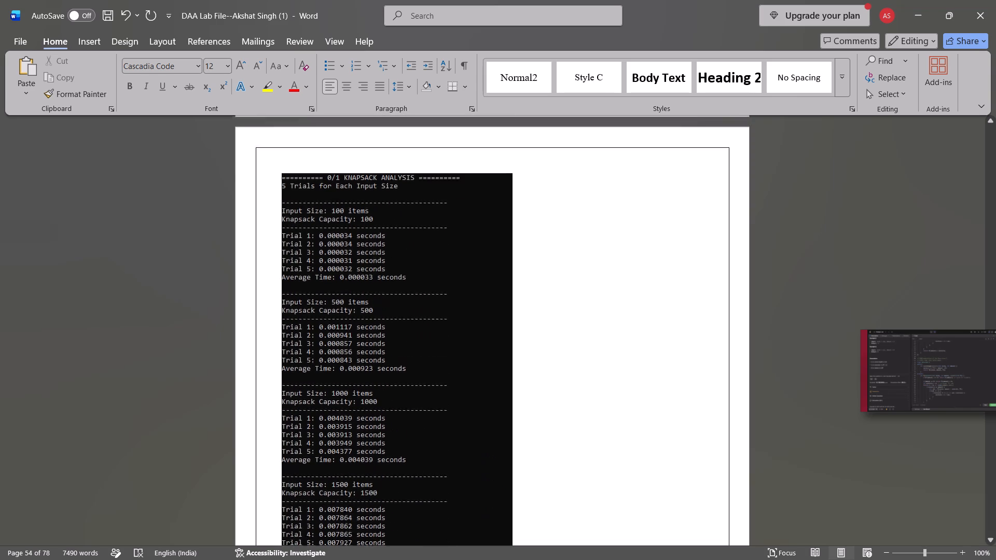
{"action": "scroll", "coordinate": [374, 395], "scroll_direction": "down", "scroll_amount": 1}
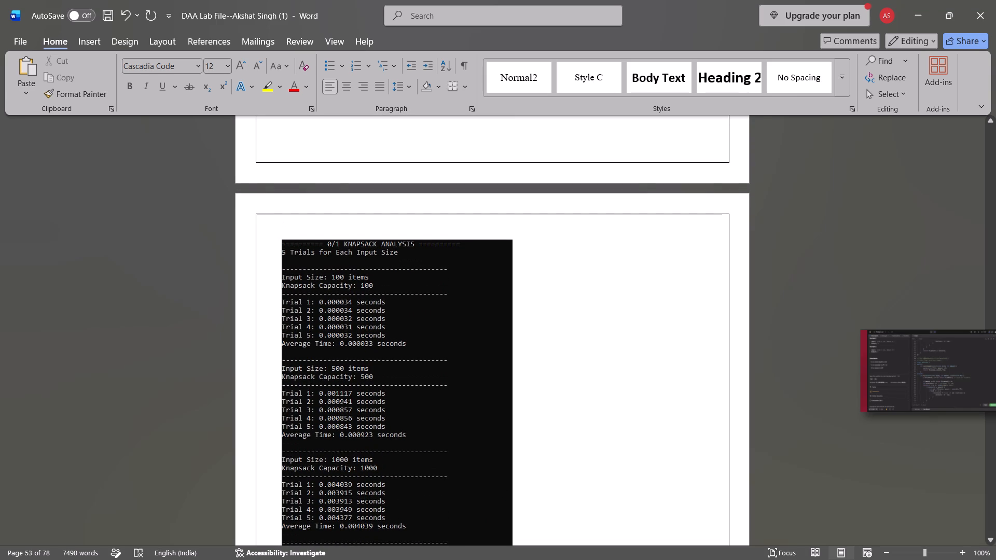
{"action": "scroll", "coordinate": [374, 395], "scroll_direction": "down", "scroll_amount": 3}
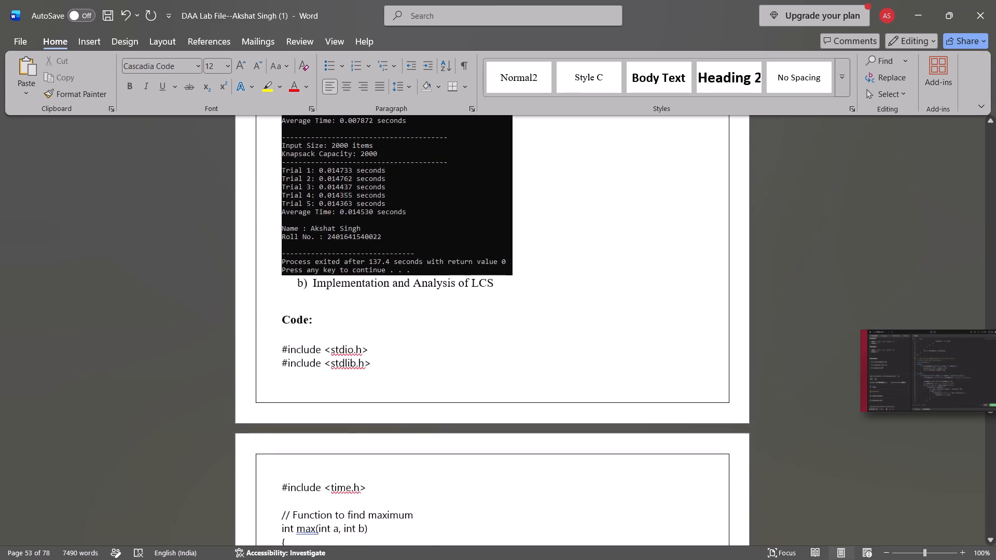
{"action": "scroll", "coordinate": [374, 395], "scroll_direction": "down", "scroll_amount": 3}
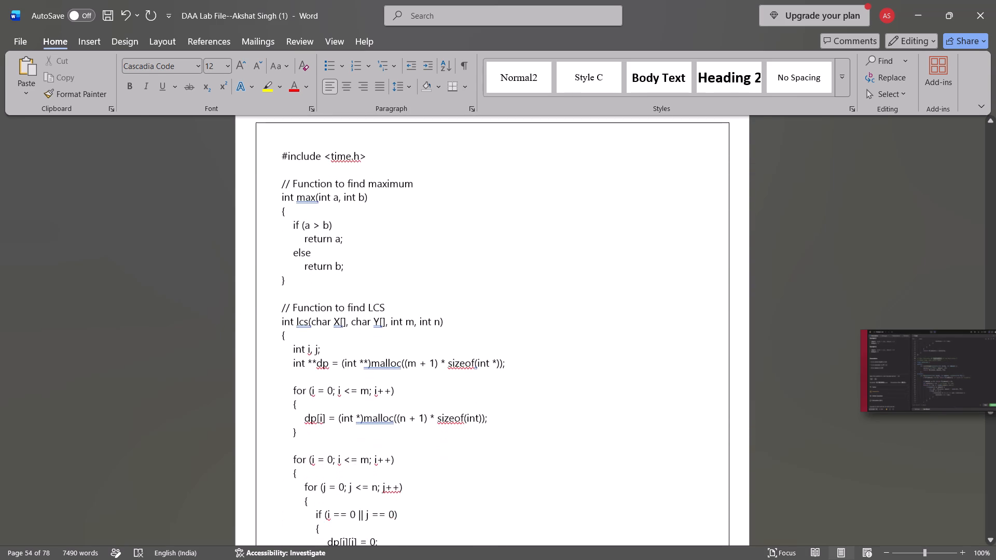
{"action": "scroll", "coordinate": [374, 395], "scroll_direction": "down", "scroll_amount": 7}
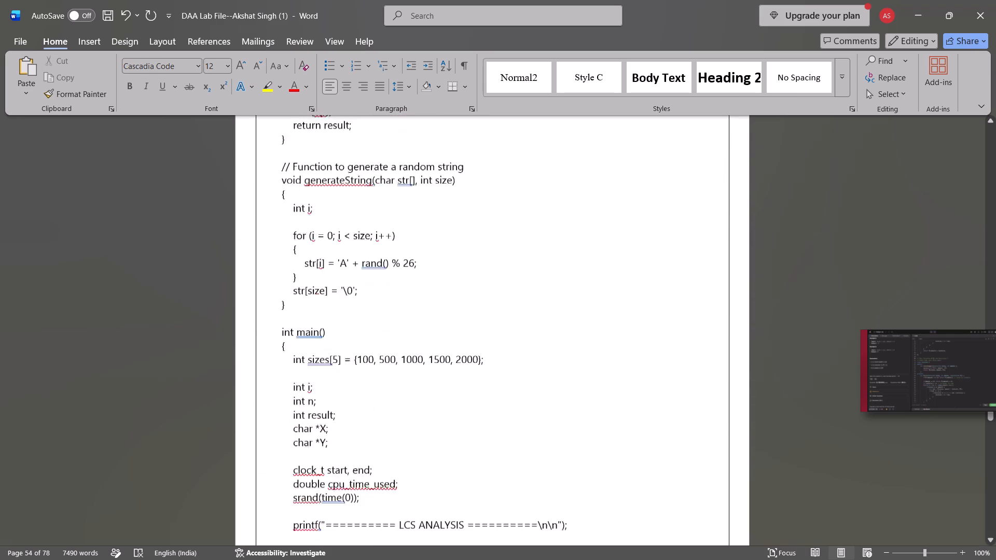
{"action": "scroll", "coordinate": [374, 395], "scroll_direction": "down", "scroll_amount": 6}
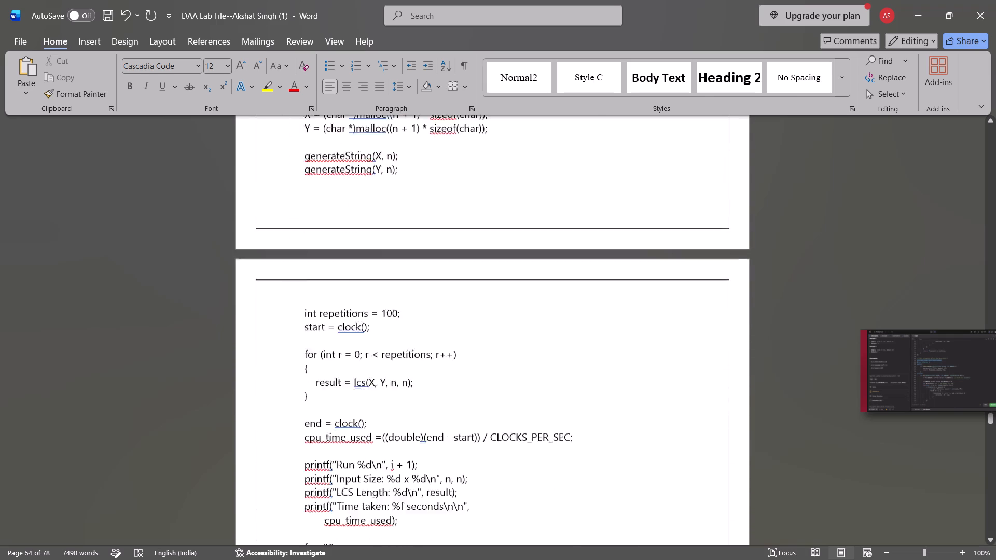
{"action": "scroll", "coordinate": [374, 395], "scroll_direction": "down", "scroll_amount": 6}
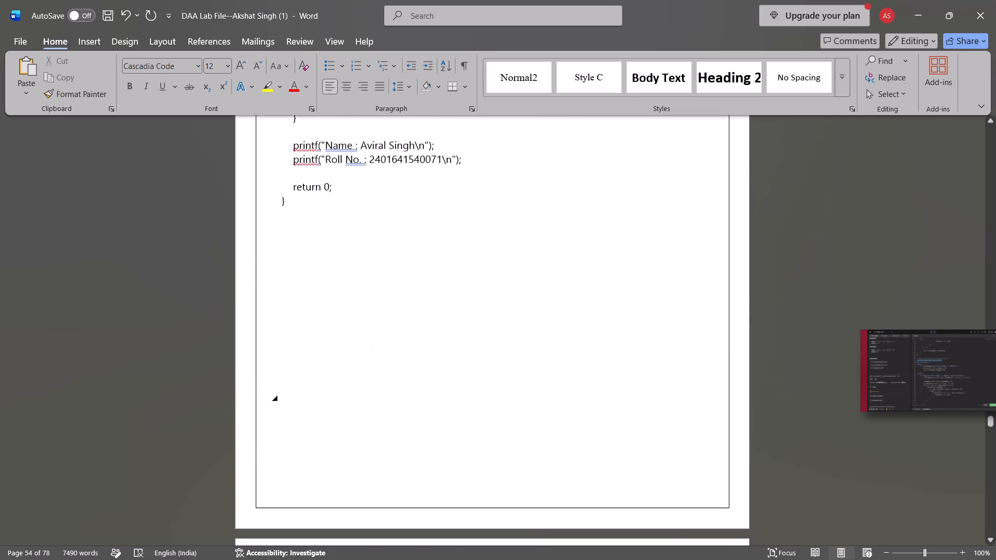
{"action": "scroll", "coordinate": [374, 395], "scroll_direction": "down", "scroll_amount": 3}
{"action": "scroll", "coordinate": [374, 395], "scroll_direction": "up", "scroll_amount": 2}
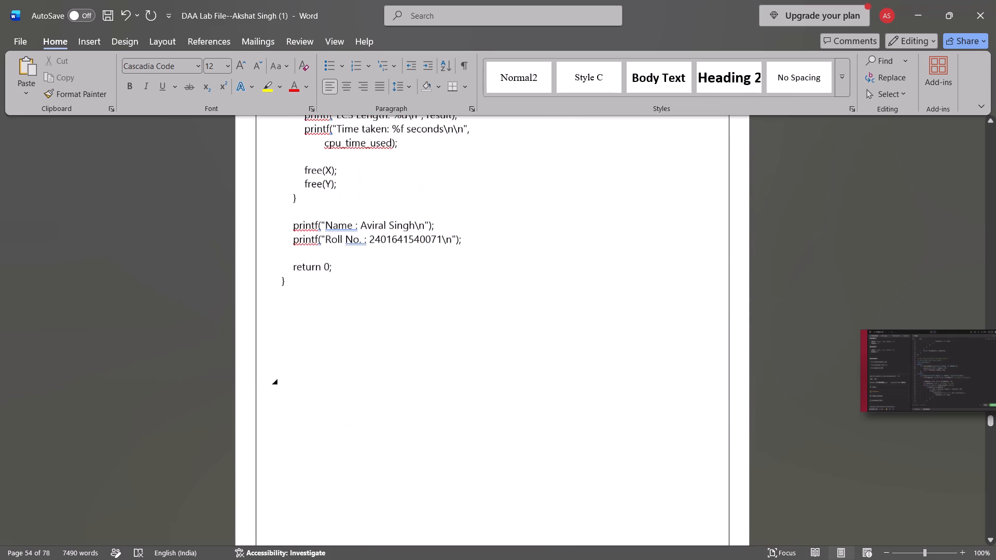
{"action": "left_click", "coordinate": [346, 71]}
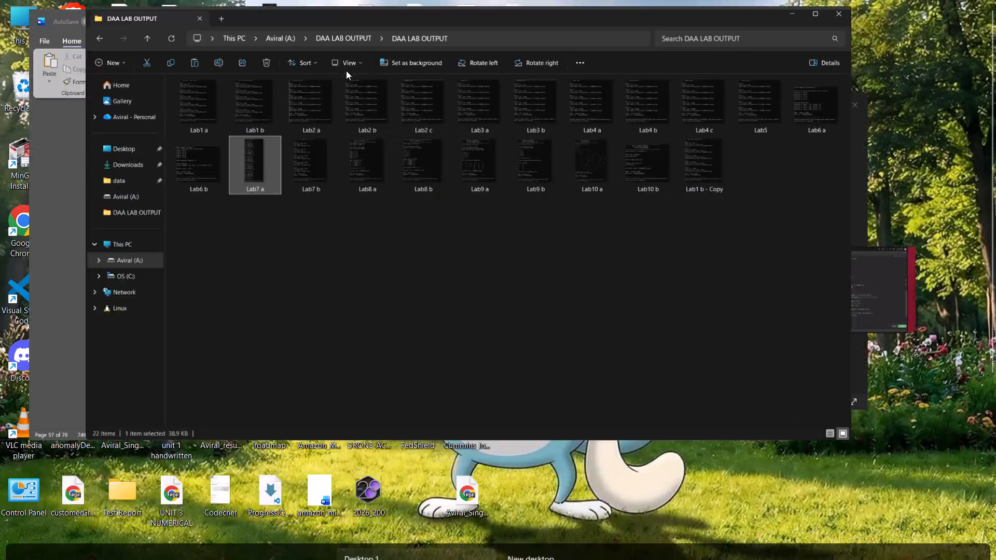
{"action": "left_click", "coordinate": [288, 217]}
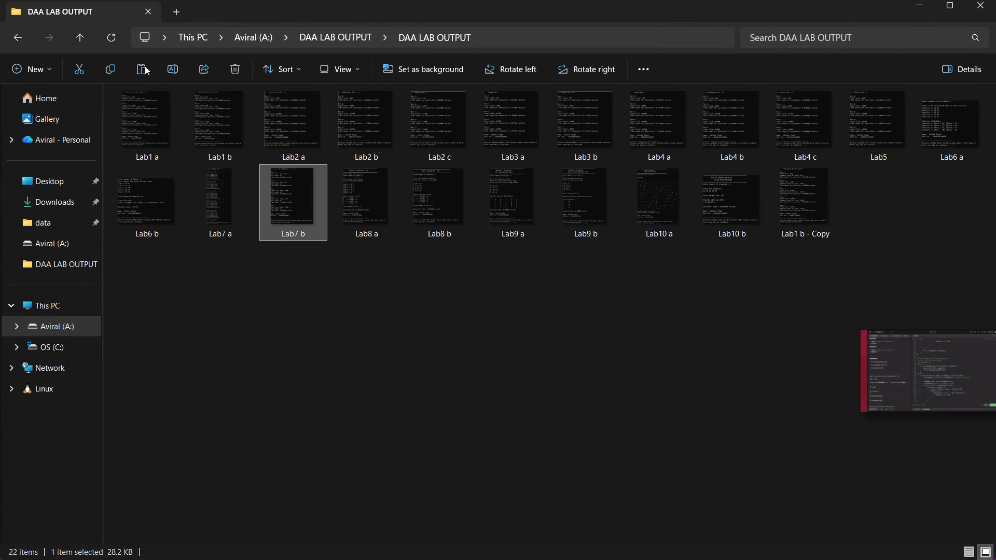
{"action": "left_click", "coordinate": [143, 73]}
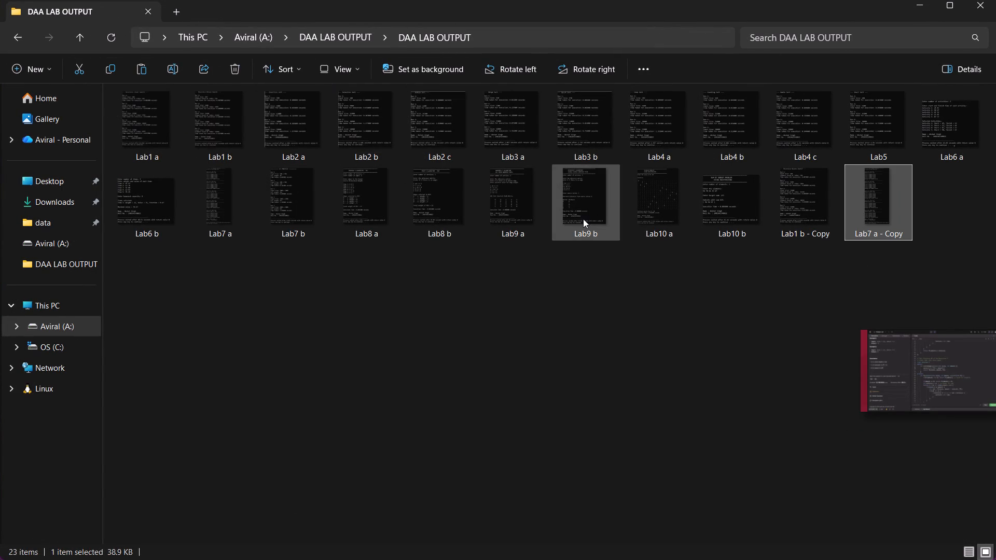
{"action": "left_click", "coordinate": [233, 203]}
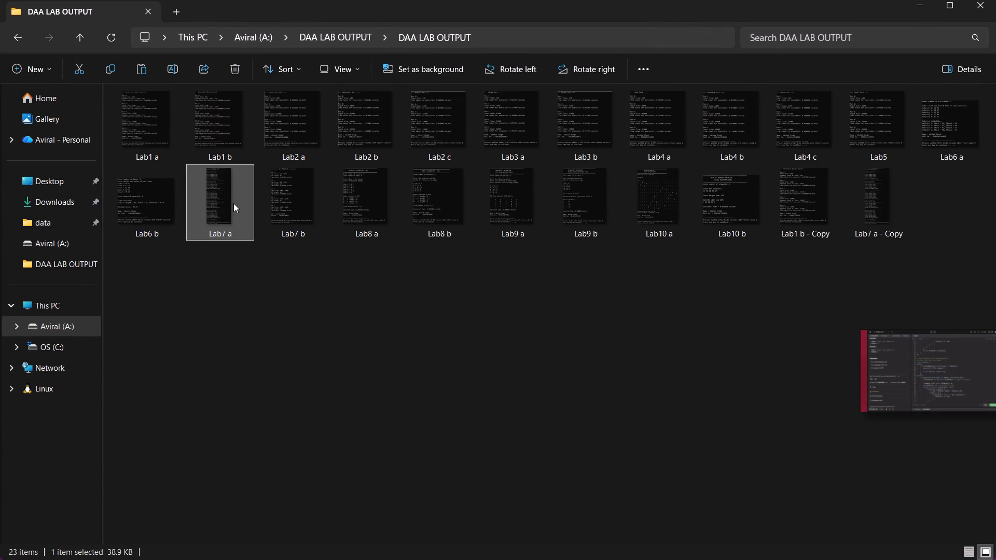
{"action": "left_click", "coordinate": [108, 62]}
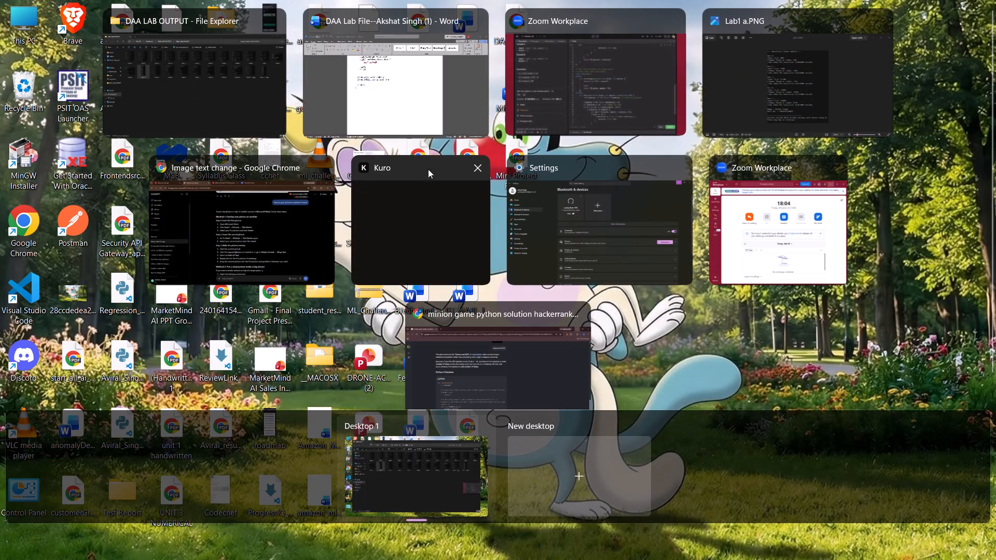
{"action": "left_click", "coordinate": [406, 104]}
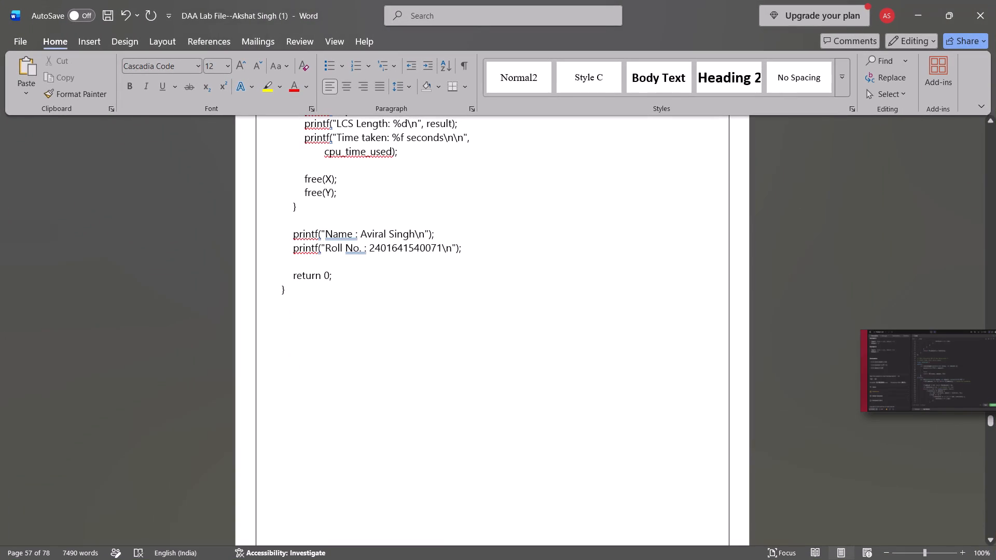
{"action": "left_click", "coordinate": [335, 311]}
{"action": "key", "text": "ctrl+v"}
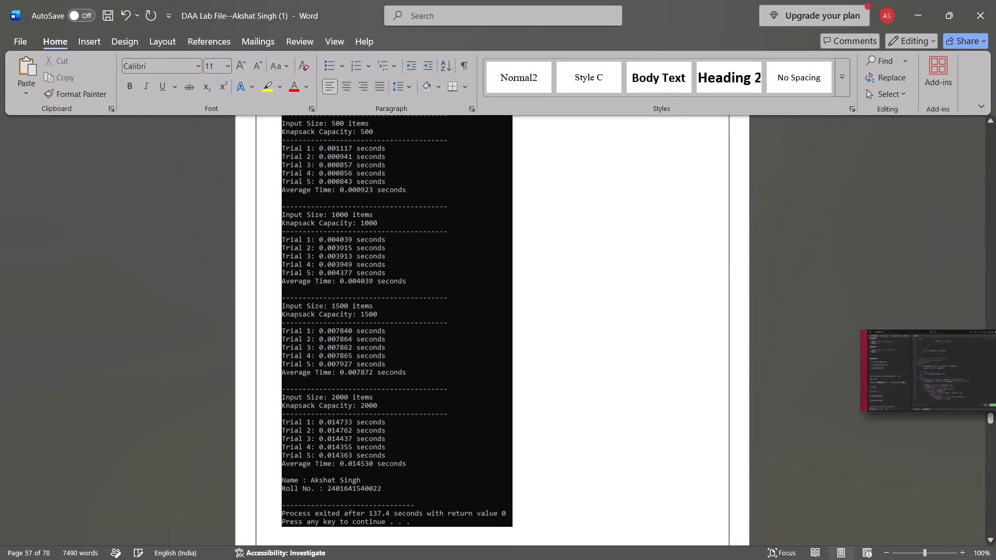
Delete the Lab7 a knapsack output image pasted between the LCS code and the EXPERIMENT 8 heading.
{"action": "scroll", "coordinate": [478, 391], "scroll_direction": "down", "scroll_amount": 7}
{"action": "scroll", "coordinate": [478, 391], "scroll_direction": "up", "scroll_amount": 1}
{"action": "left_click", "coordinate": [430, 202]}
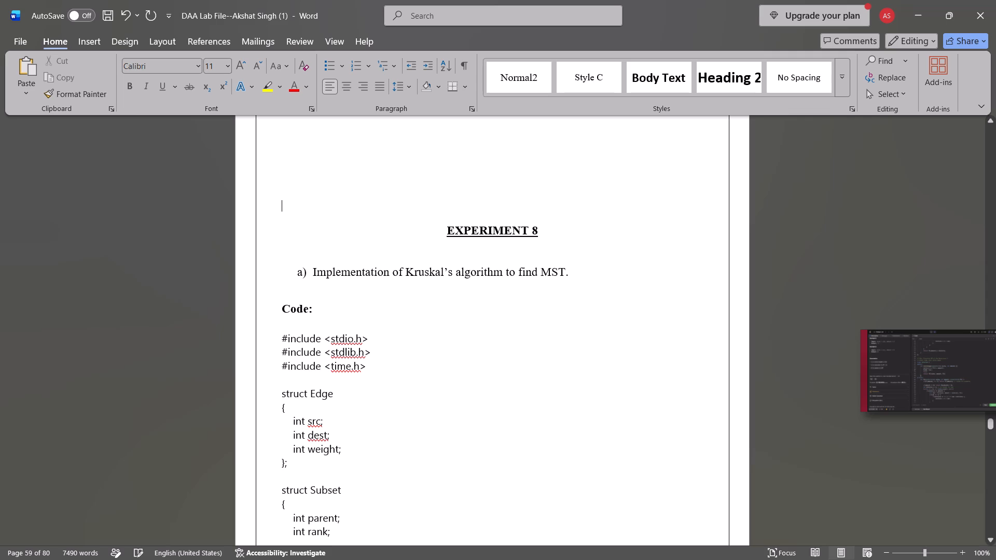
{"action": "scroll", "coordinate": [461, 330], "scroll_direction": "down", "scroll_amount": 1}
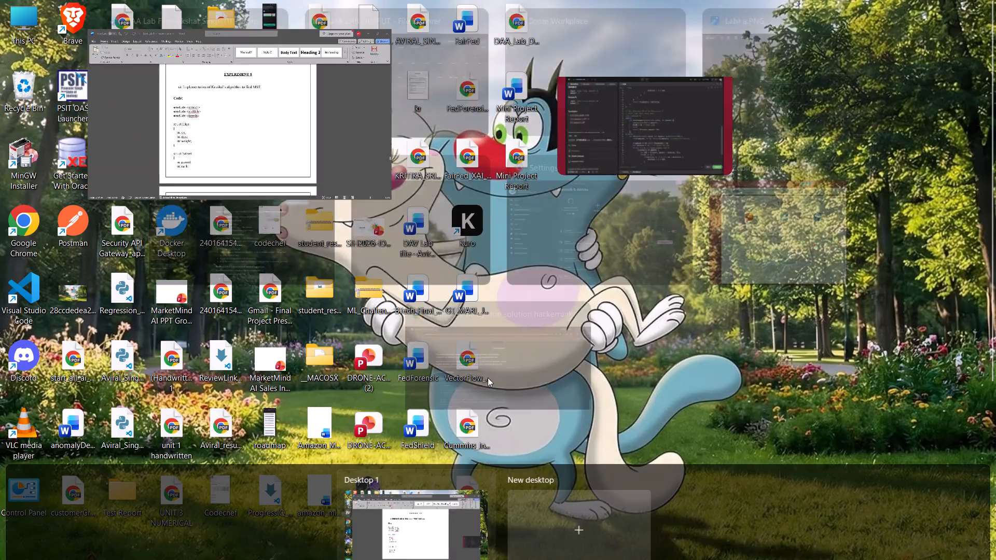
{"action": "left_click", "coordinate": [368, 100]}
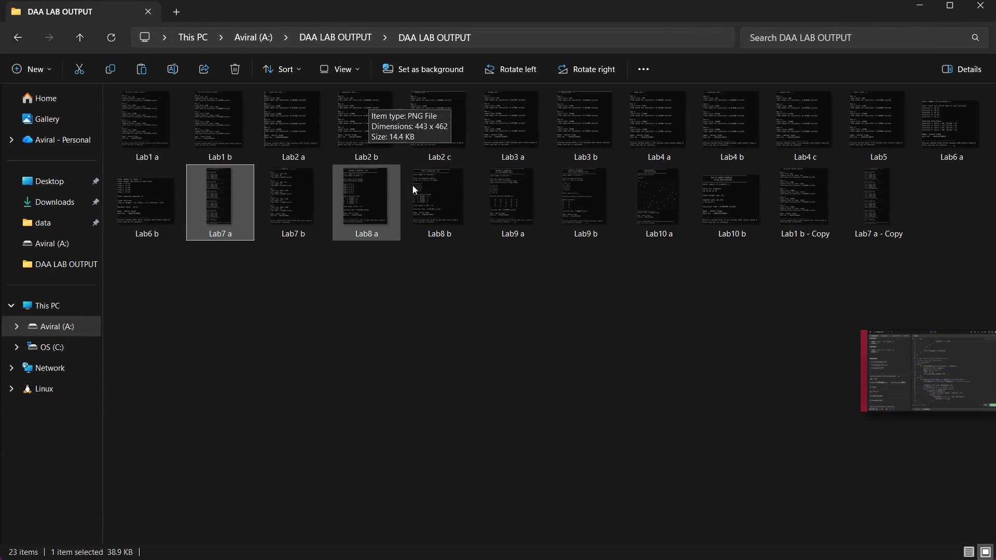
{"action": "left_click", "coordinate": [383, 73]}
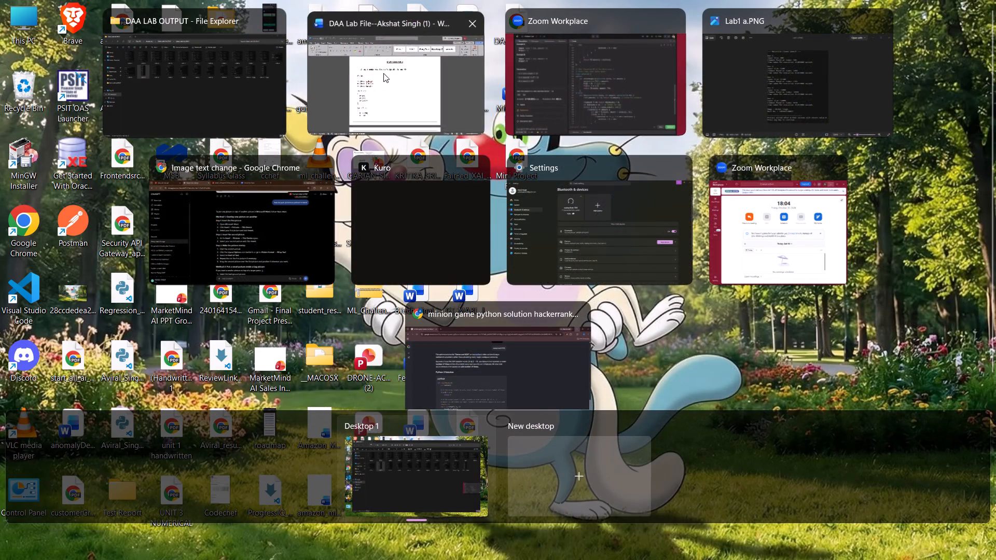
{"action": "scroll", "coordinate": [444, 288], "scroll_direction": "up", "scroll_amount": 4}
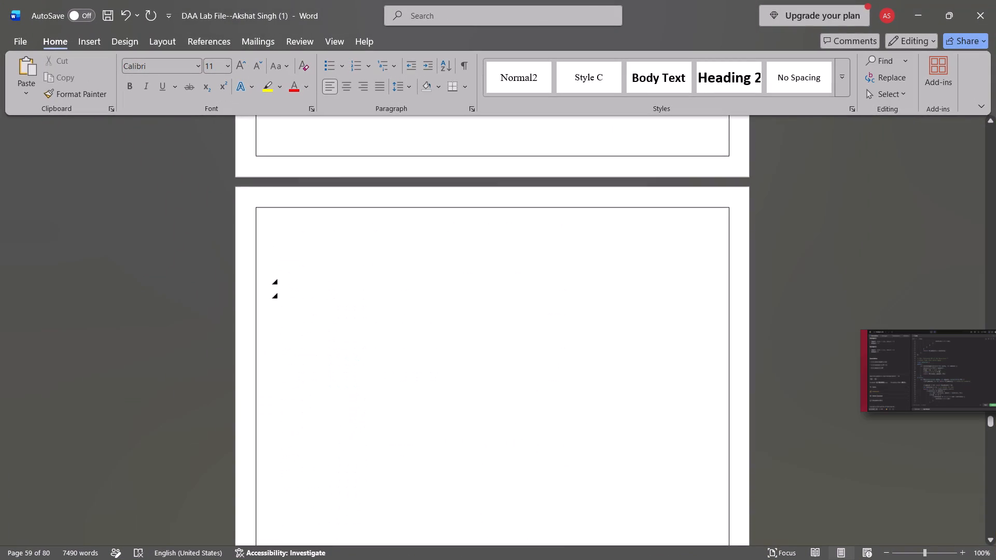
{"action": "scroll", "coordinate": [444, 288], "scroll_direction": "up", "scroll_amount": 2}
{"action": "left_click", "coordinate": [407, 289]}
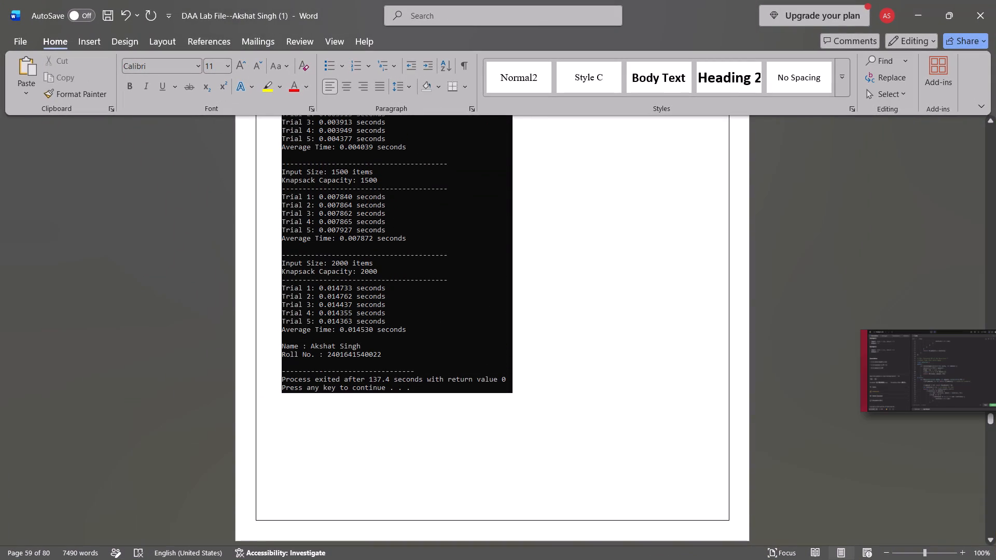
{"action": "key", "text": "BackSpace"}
Copy the Lab7 b image from the DAA LAB OUTPUT folder and paste it in Word on the page after the LCS code.
{"action": "scroll", "coordinate": [407, 289], "scroll_direction": "up", "scroll_amount": 2}
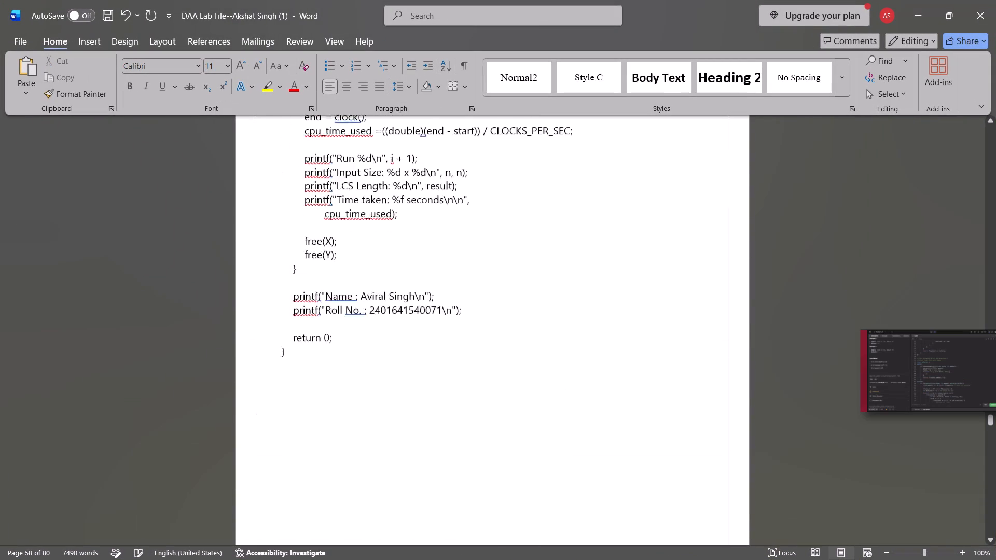
{"action": "scroll", "coordinate": [407, 289], "scroll_direction": "up", "scroll_amount": 8}
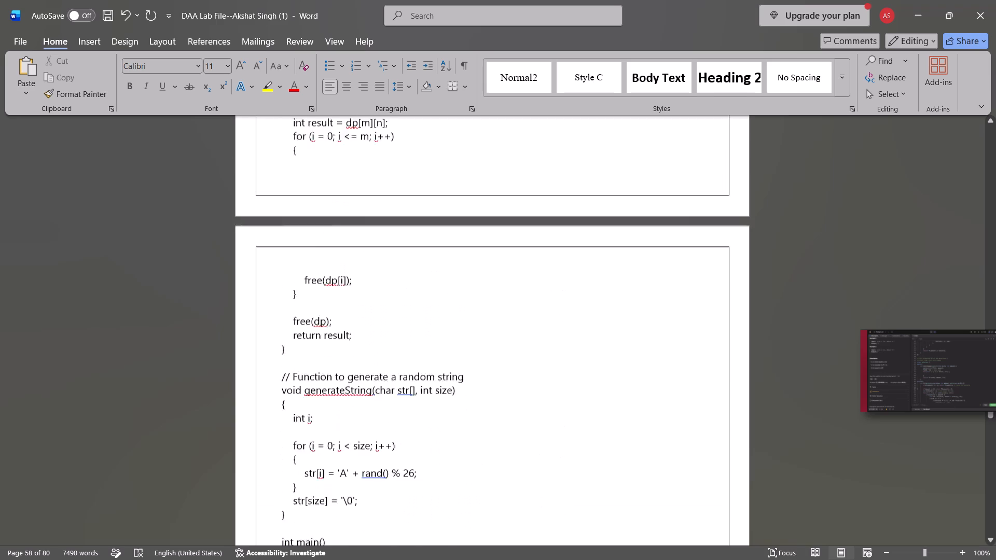
{"action": "scroll", "coordinate": [407, 289], "scroll_direction": "up", "scroll_amount": 6}
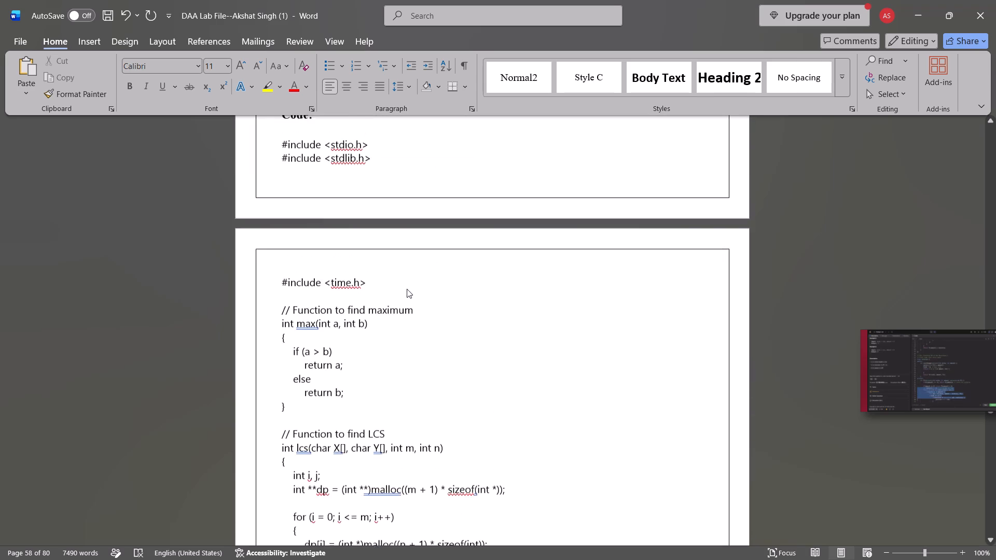
{"action": "scroll", "coordinate": [407, 289], "scroll_direction": "up", "scroll_amount": 3}
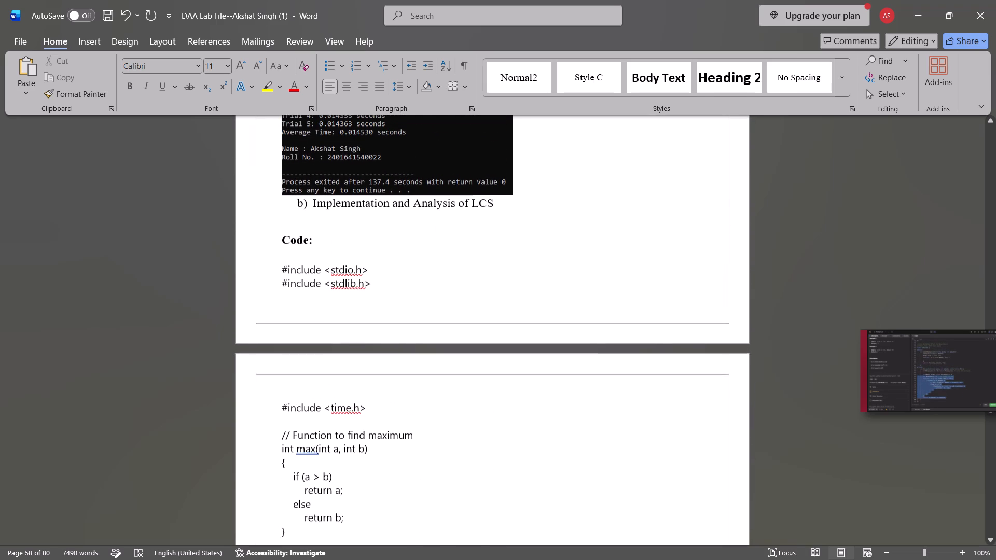
{"action": "scroll", "coordinate": [407, 289], "scroll_direction": "up", "scroll_amount": 1}
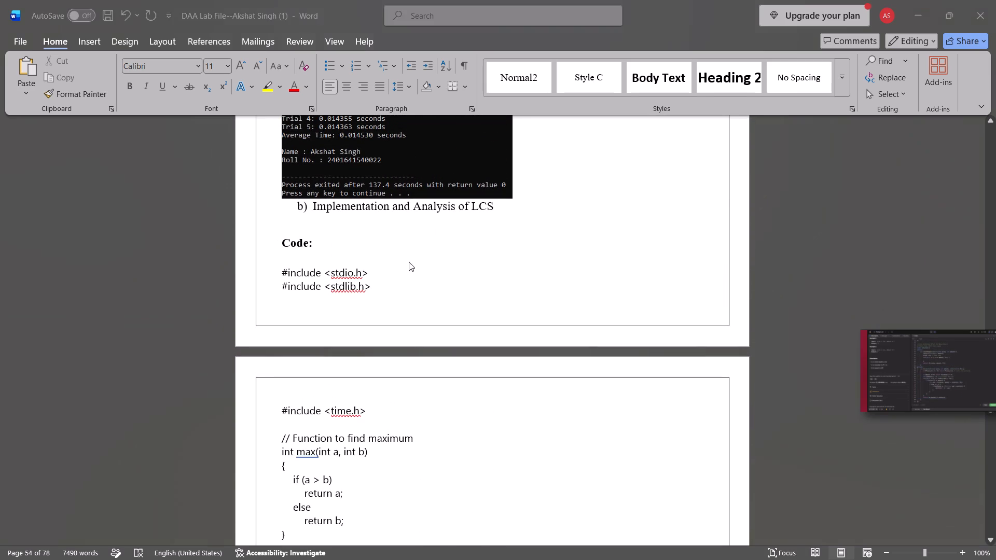
{"action": "left_click", "coordinate": [407, 99]}
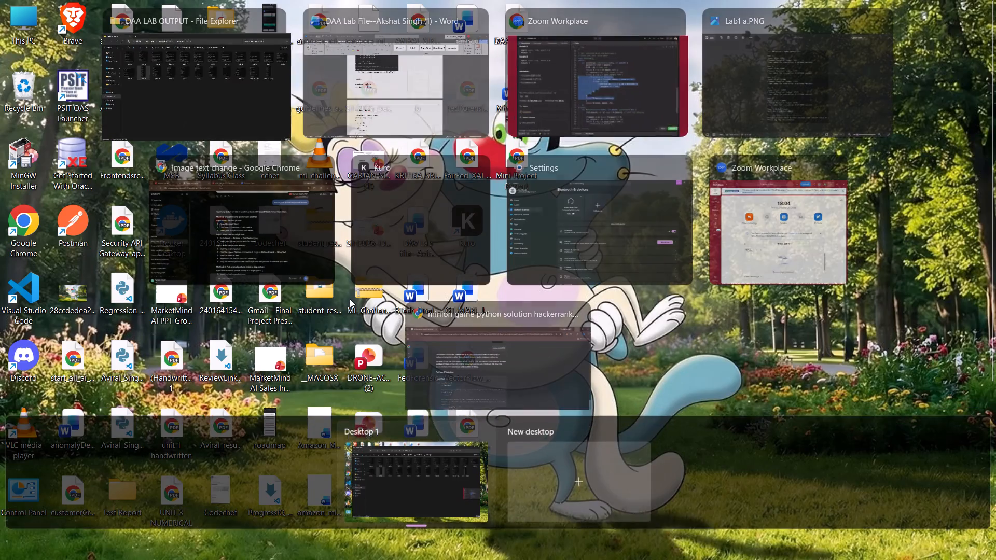
{"action": "left_click", "coordinate": [306, 209]}
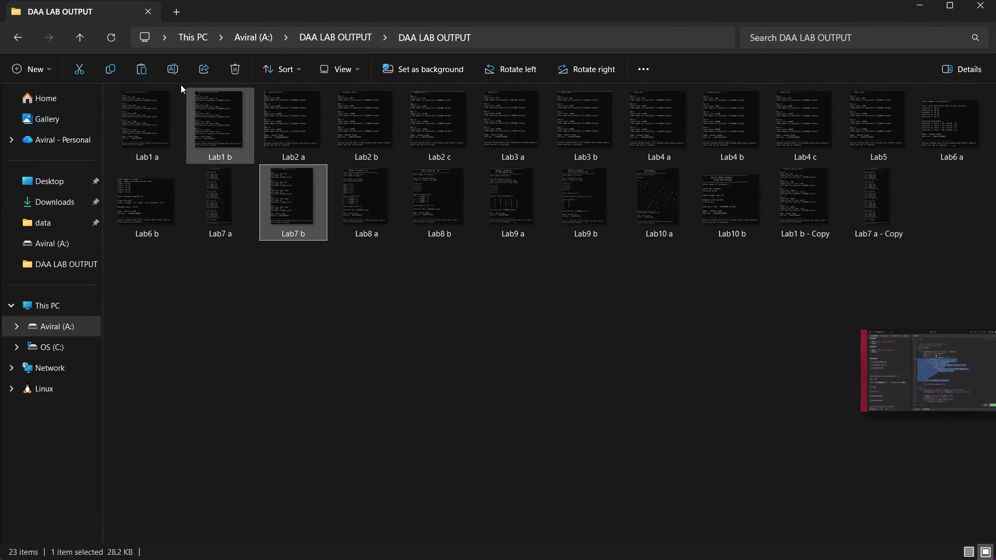
{"action": "left_click", "coordinate": [112, 61]}
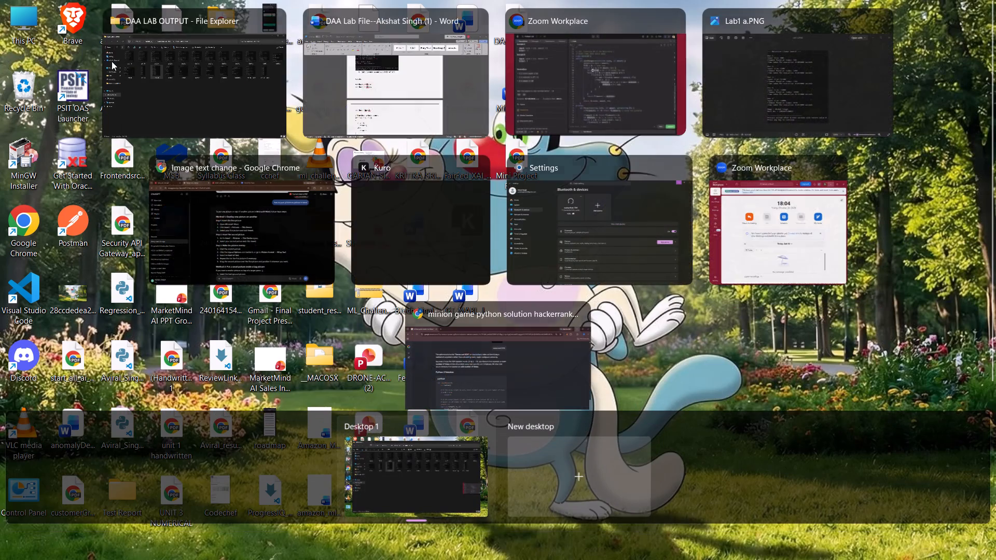
{"action": "left_click", "coordinate": [322, 85]}
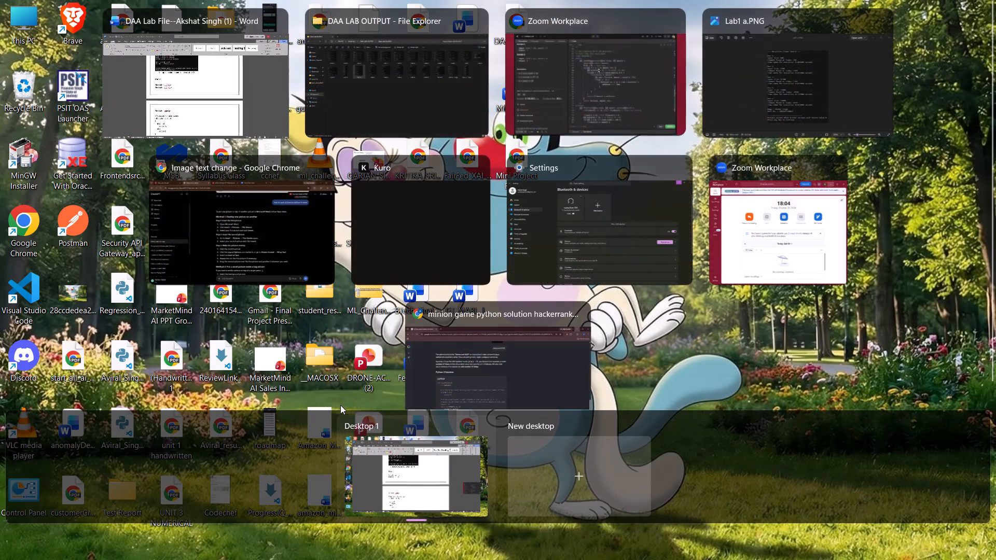
{"action": "left_click", "coordinate": [220, 103]}
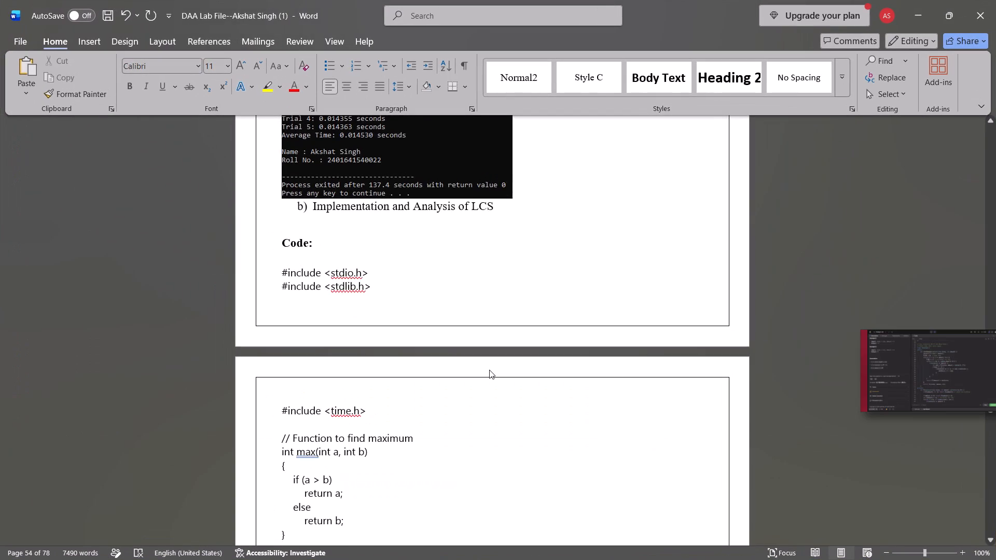
{"action": "scroll", "coordinate": [489, 370], "scroll_direction": "down", "scroll_amount": 7}
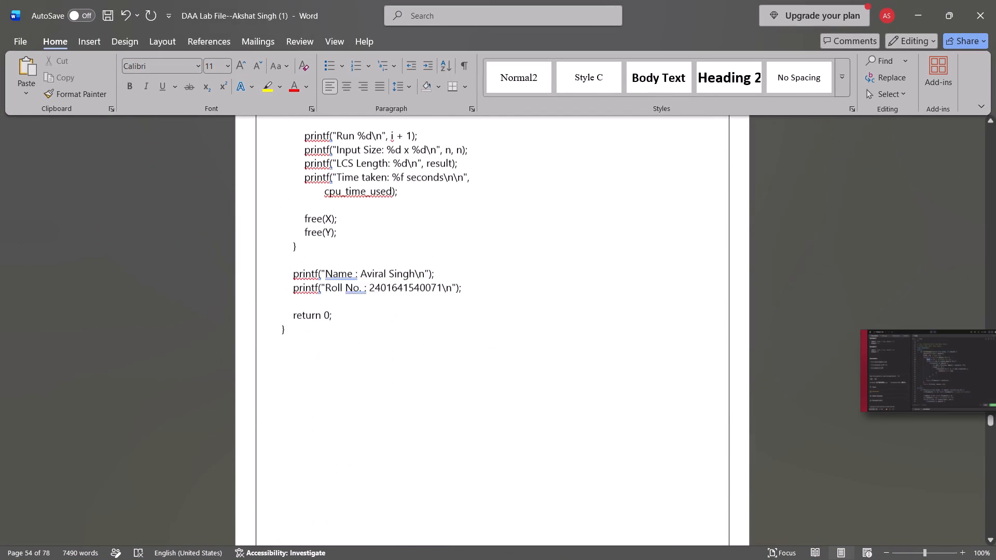
{"action": "scroll", "coordinate": [489, 370], "scroll_direction": "down", "scroll_amount": 1}
{"action": "key", "text": "ctrl+v"}
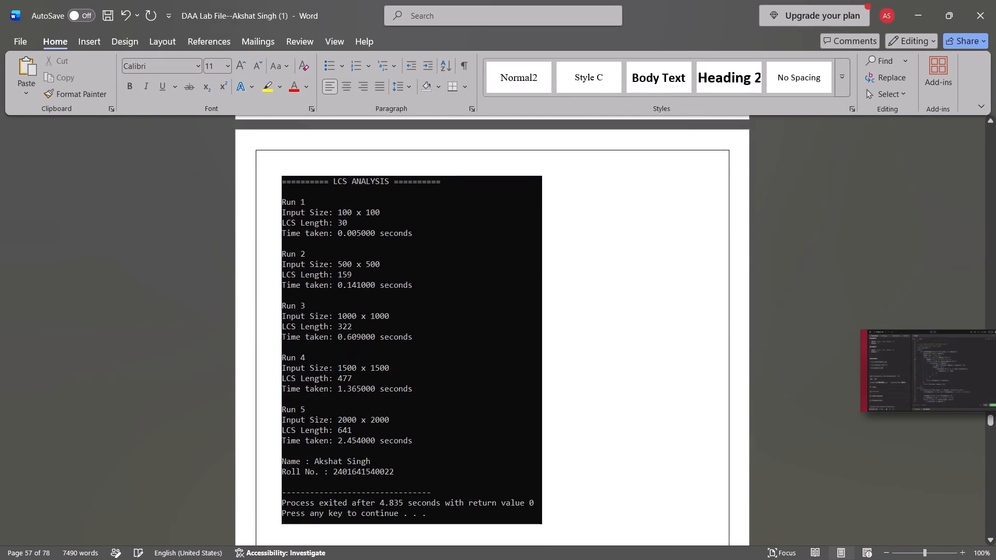
Copy the Lab8 a image from the DAA LAB OUTPUT folder and paste it in Word three lines below the Kruskal's algorithm code.
{"action": "scroll", "coordinate": [511, 379], "scroll_direction": "down", "scroll_amount": 9}
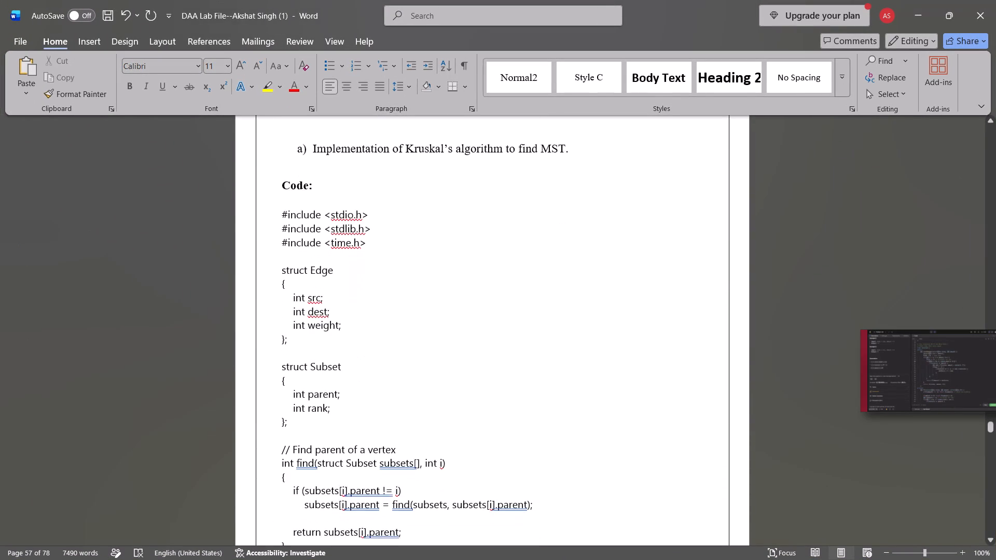
{"action": "scroll", "coordinate": [511, 379], "scroll_direction": "down", "scroll_amount": 9}
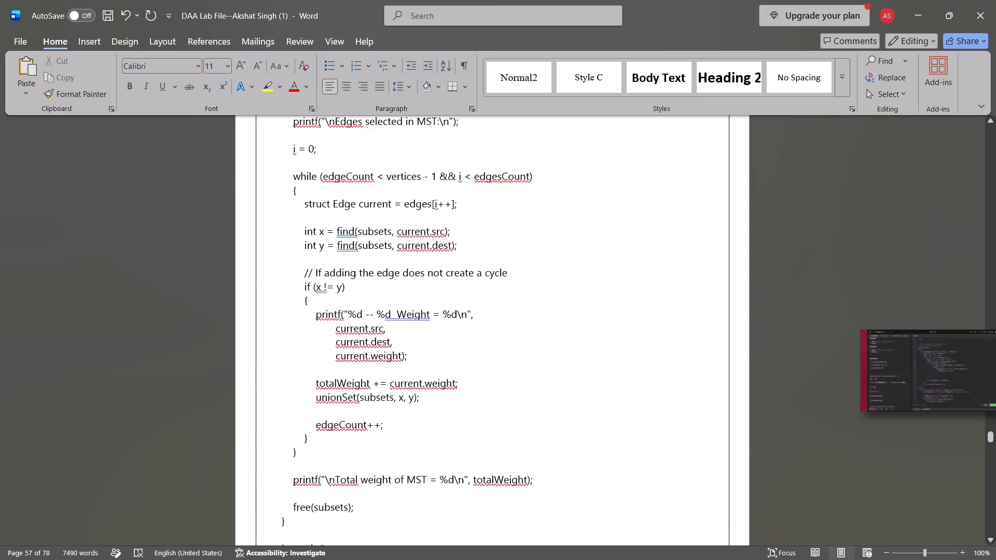
{"action": "scroll", "coordinate": [511, 379], "scroll_direction": "down", "scroll_amount": 6}
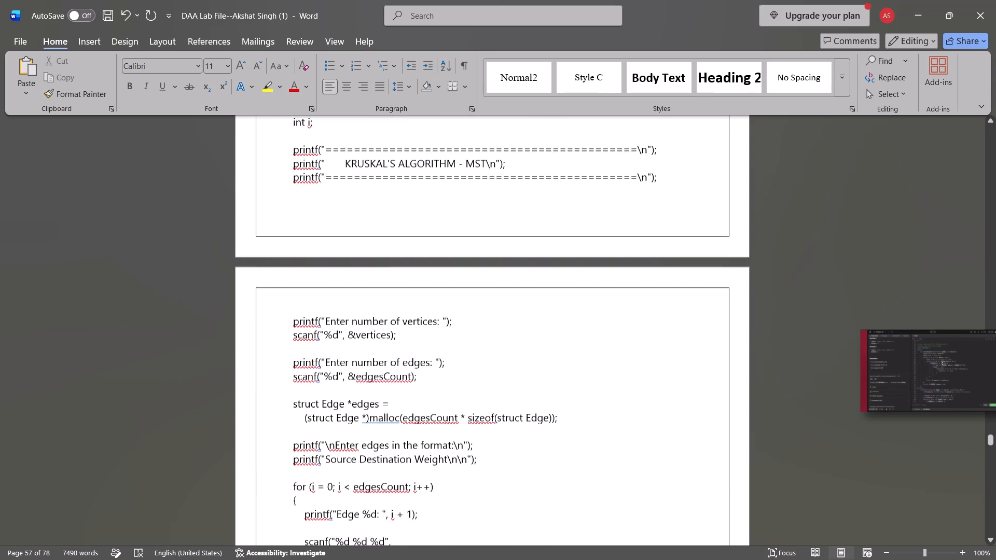
{"action": "scroll", "coordinate": [511, 379], "scroll_direction": "down", "scroll_amount": 7}
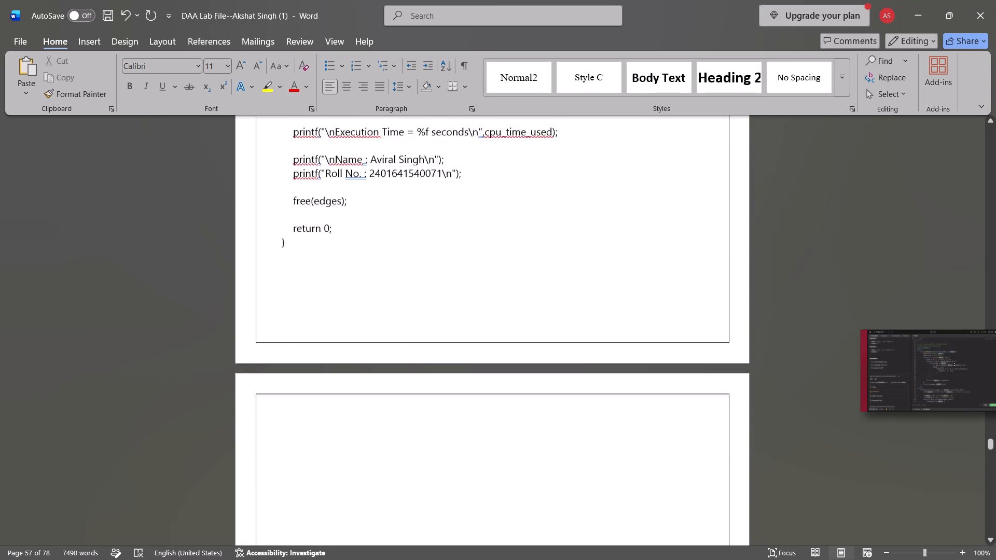
{"action": "scroll", "coordinate": [511, 379], "scroll_direction": "down", "scroll_amount": 2}
{"action": "scroll", "coordinate": [511, 379], "scroll_direction": "up", "scroll_amount": 2}
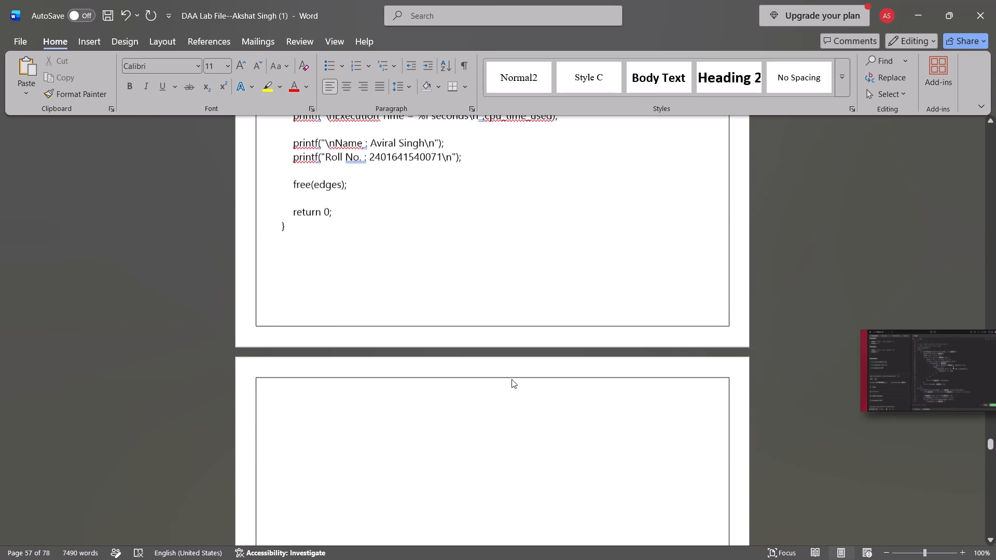
{"action": "scroll", "coordinate": [511, 379], "scroll_direction": "up", "scroll_amount": 1}
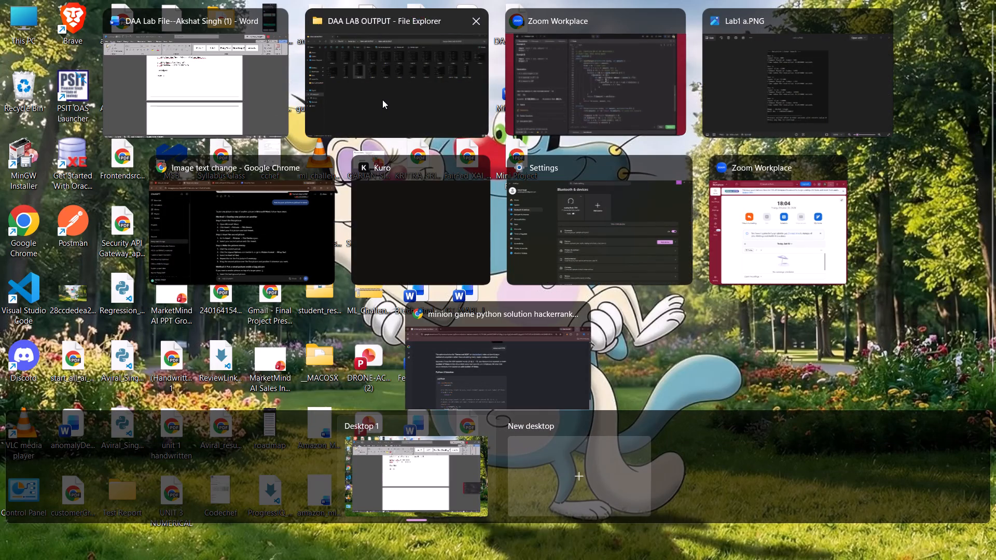
{"action": "left_click", "coordinate": [382, 100]}
{"action": "left_click", "coordinate": [359, 193]}
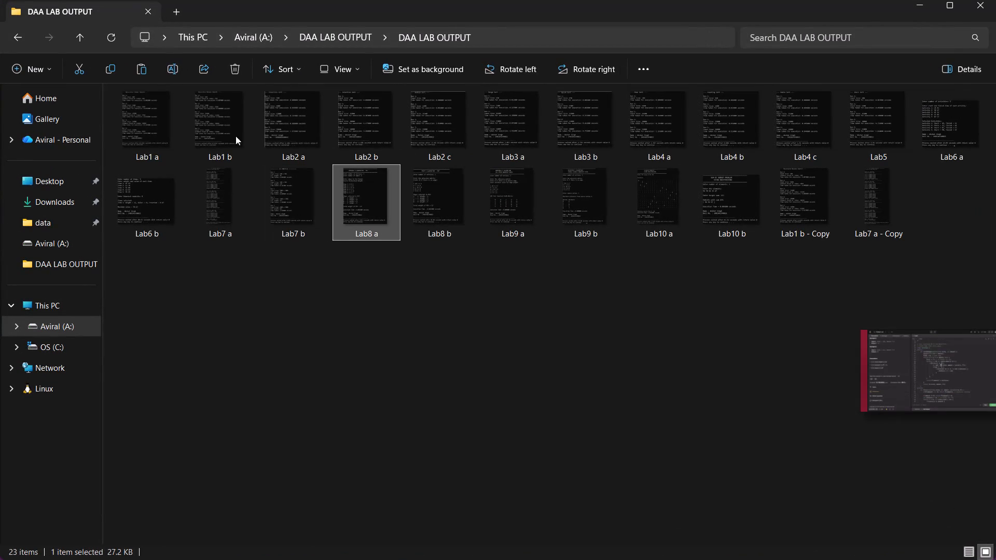
{"action": "left_click", "coordinate": [107, 68]}
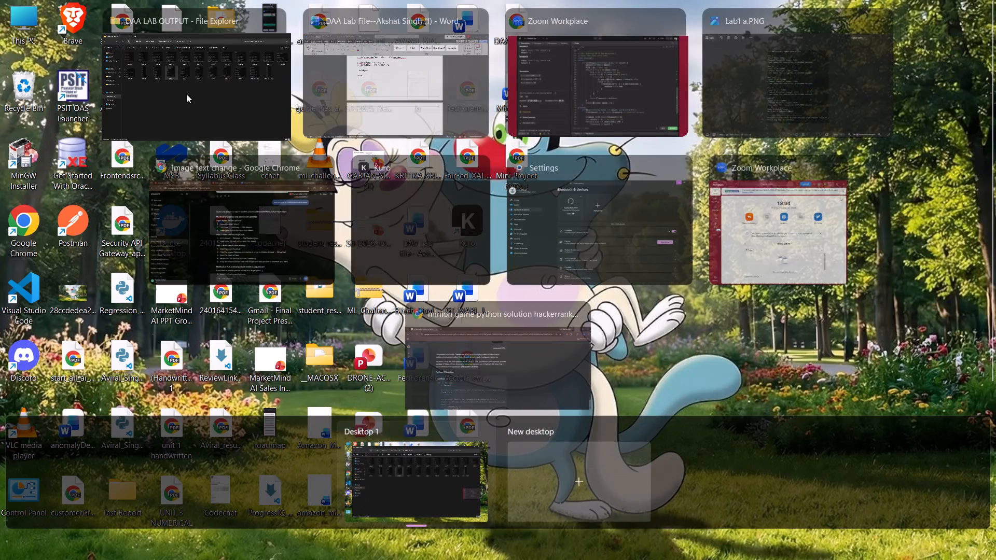
{"action": "left_click", "coordinate": [355, 103]}
{"action": "left_click", "coordinate": [315, 238]}
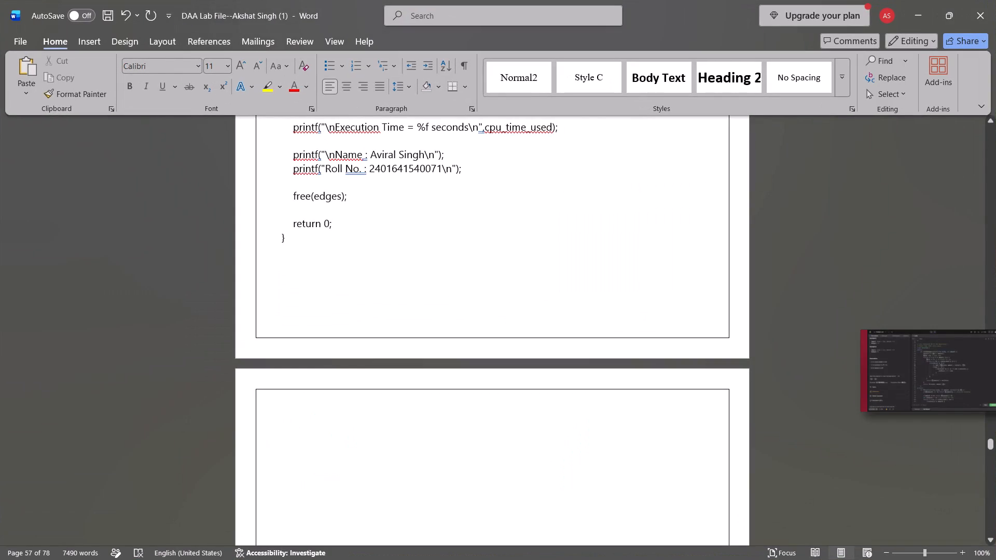
{"action": "key", "text": "Return"}
{"action": "key", "text": "Return"}
{"action": "key", "text": "Return"}
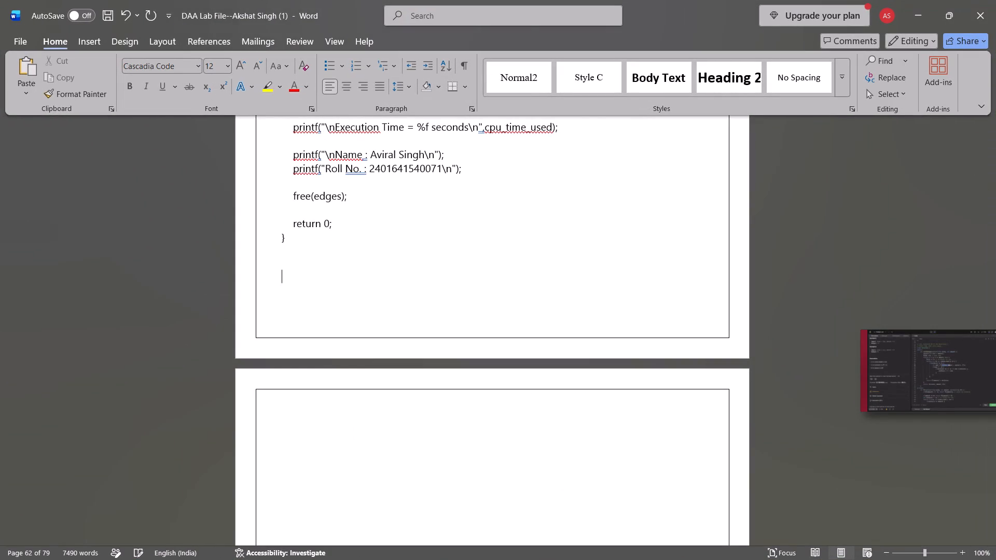
{"action": "key", "text": "ctrl+v"}
Copy the Lab8 b image from the DAA LAB OUTPUT folder and paste it in Word below the Prim's algorithm code, before EXPERIMENT 9.
{"action": "scroll", "coordinate": [315, 238], "scroll_direction": "down", "scroll_amount": 3}
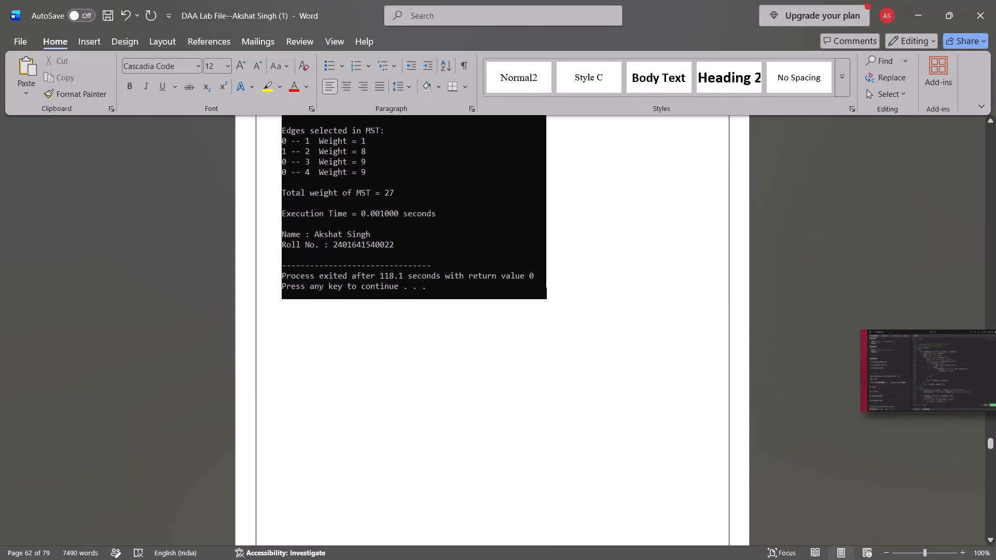
{"action": "left_click", "coordinate": [360, 85]}
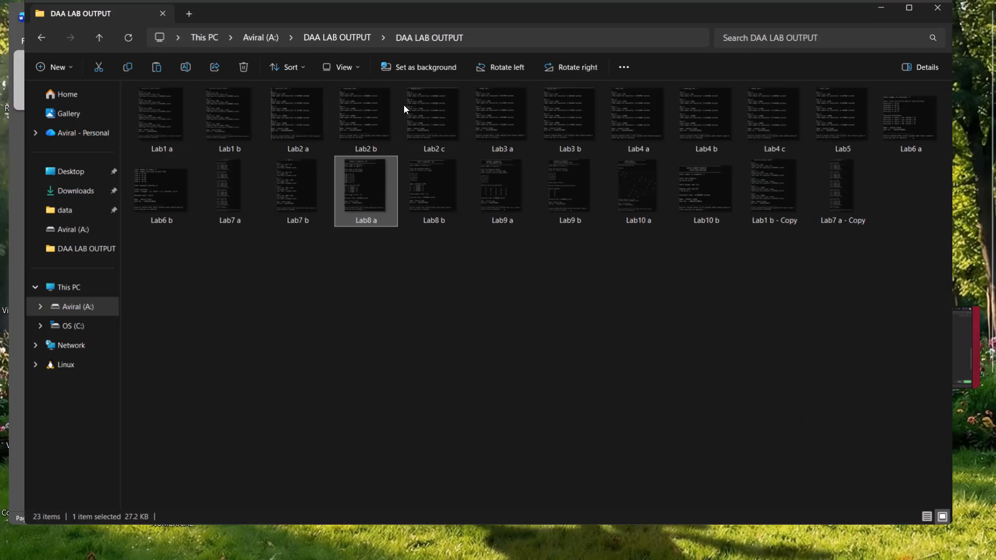
{"action": "left_click", "coordinate": [430, 195]}
{"action": "left_click", "coordinate": [113, 65]}
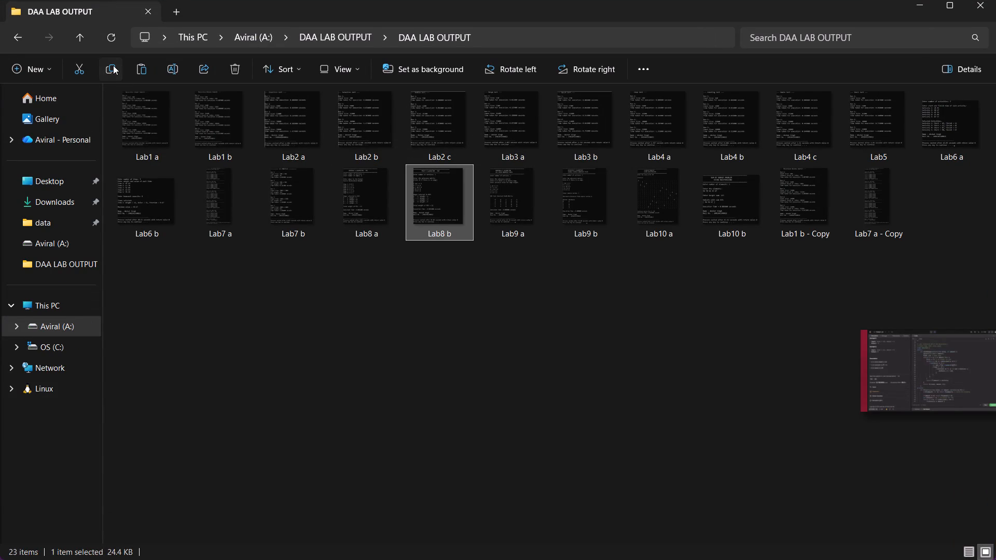
{"action": "left_click", "coordinate": [317, 111]}
{"action": "scroll", "coordinate": [421, 268], "scroll_direction": "down", "scroll_amount": 2}
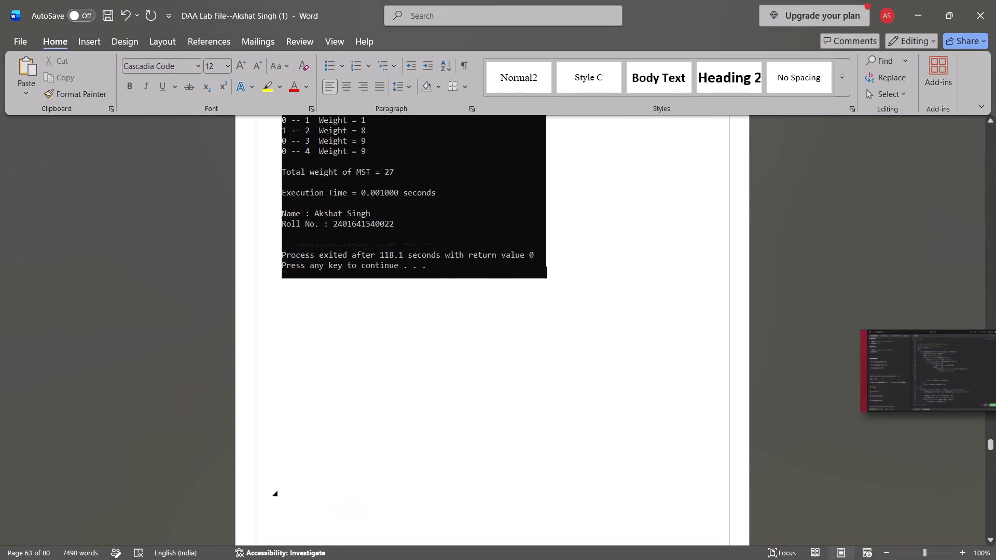
{"action": "scroll", "coordinate": [421, 268], "scroll_direction": "down", "scroll_amount": 12}
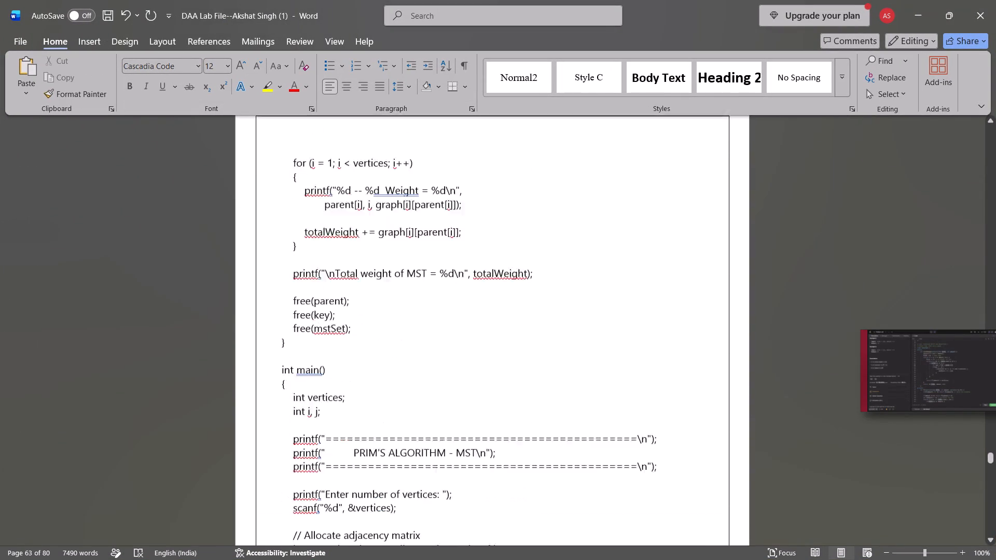
{"action": "scroll", "coordinate": [421, 268], "scroll_direction": "down", "scroll_amount": 1}
{"action": "scroll", "coordinate": [421, 268], "scroll_direction": "up", "scroll_amount": 4}
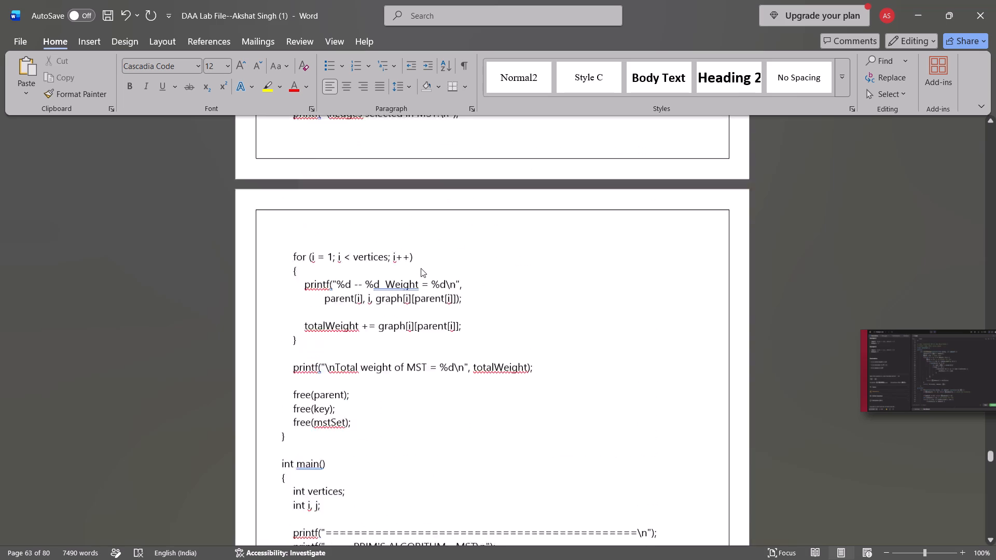
{"action": "scroll", "coordinate": [421, 268], "scroll_direction": "up", "scroll_amount": 2}
{"action": "scroll", "coordinate": [421, 268], "scroll_direction": "left", "scroll_amount": 1}
{"action": "scroll", "coordinate": [421, 268], "scroll_direction": "down", "scroll_amount": 1}
{"action": "scroll", "coordinate": [421, 268], "scroll_direction": "left", "scroll_amount": 1}
{"action": "scroll", "coordinate": [421, 268], "scroll_direction": "down", "scroll_amount": 1}
{"action": "scroll", "coordinate": [421, 268], "scroll_direction": "left", "scroll_amount": 1}
{"action": "scroll", "coordinate": [421, 268], "scroll_direction": "down", "scroll_amount": 1}
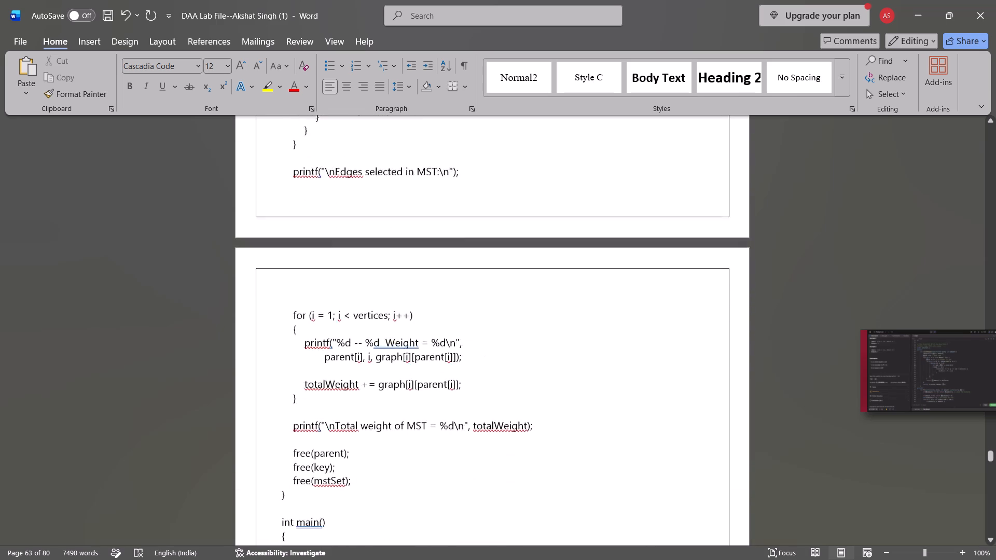
{"action": "scroll", "coordinate": [421, 268], "scroll_direction": "down", "scroll_amount": 6}
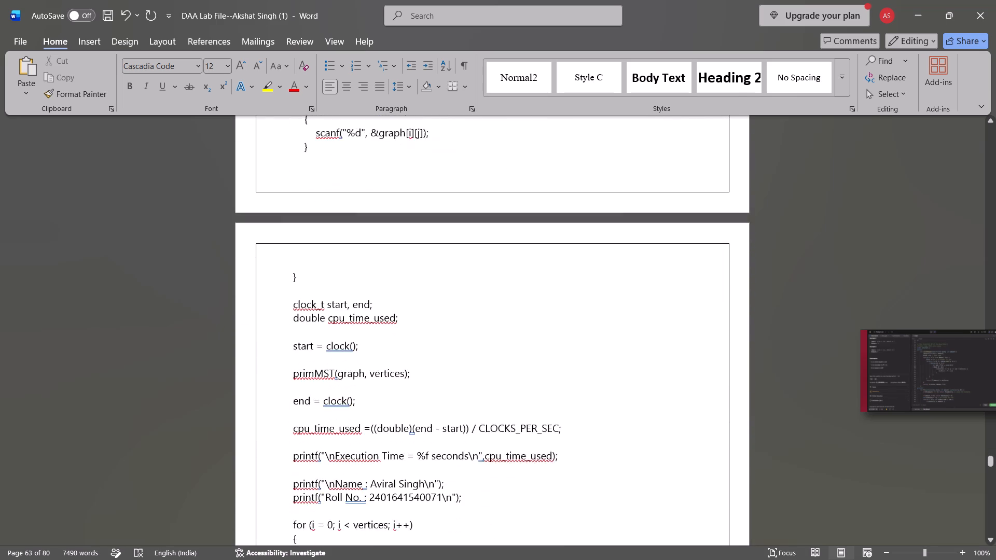
{"action": "scroll", "coordinate": [421, 268], "scroll_direction": "down", "scroll_amount": 5}
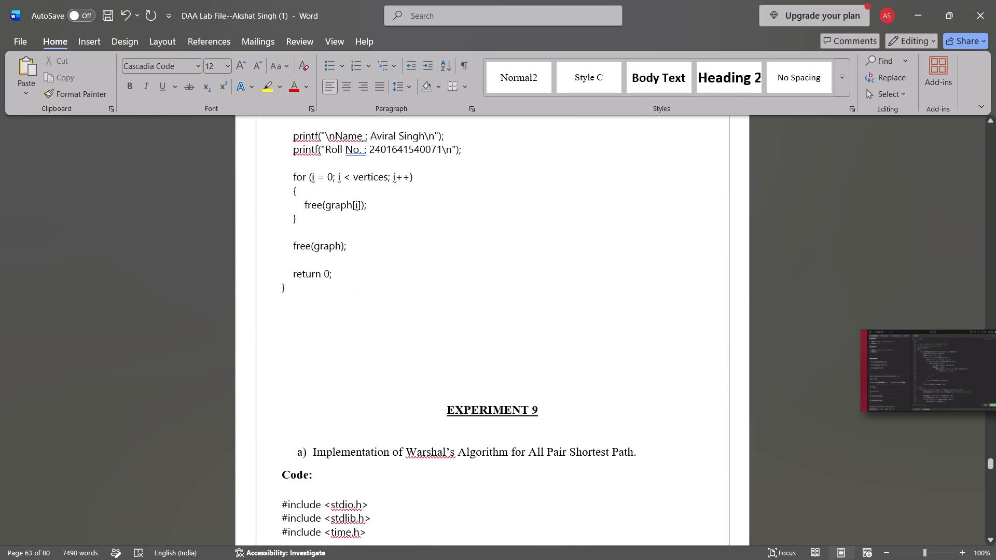
{"action": "left_click", "coordinate": [324, 304]}
{"action": "key", "text": "Return"}
{"action": "key", "text": "Return"}
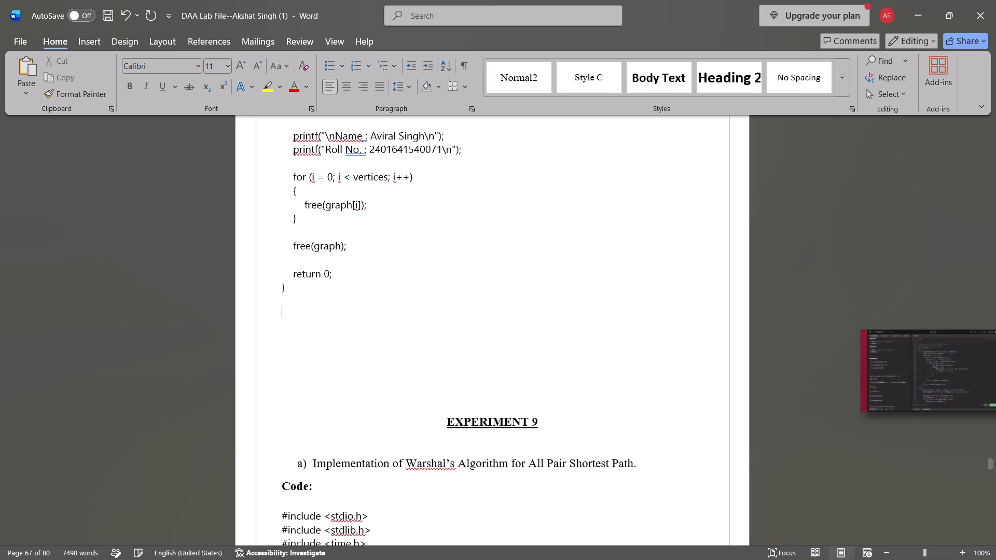
{"action": "key", "text": "ctrl+v"}
Copy the Lab9 a image from the DAA LAB OUTPUT folder and paste it in Word two lines below the Warshall's algorithm code.
{"action": "scroll", "coordinate": [455, 338], "scroll_direction": "down", "scroll_amount": 2}
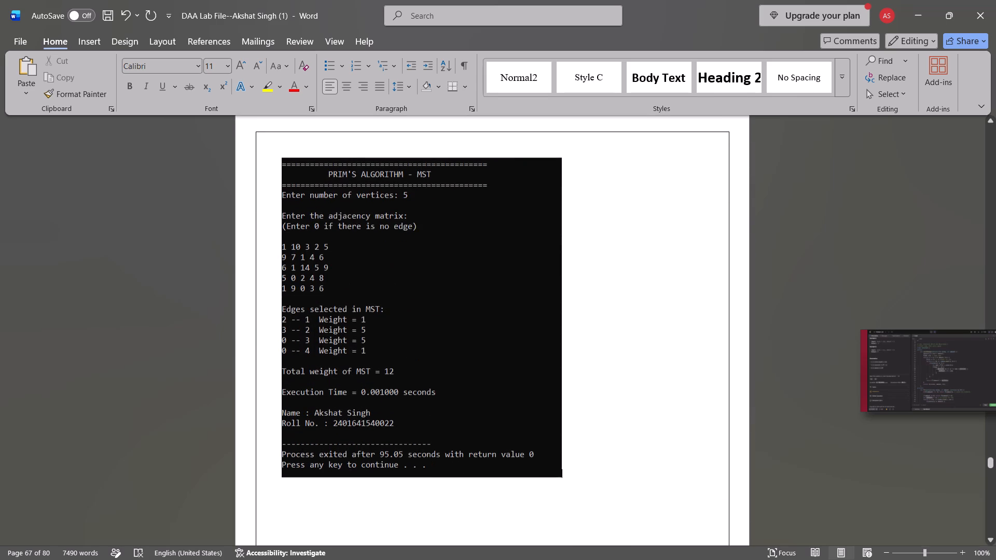
{"action": "scroll", "coordinate": [455, 338], "scroll_direction": "down", "scroll_amount": 3}
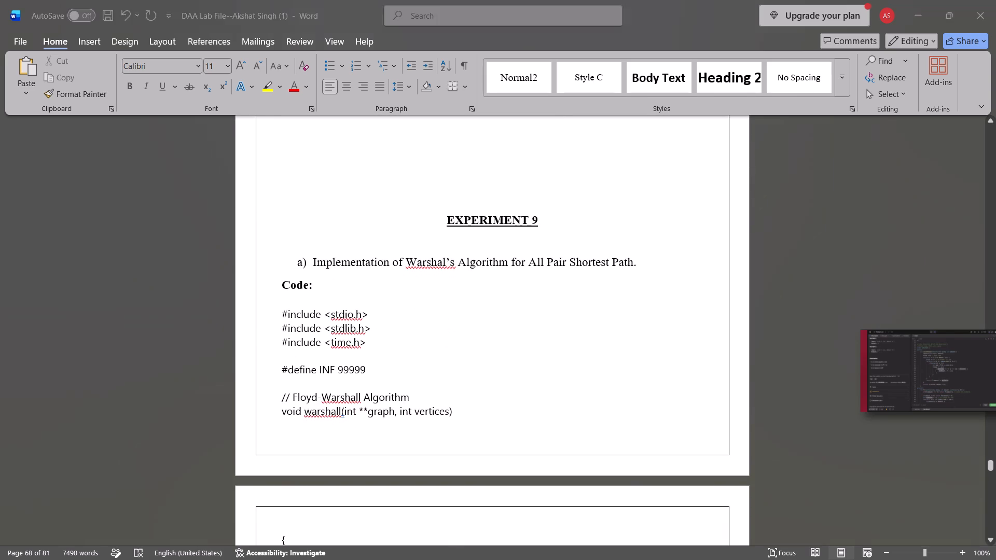
{"action": "left_click", "coordinate": [385, 84]}
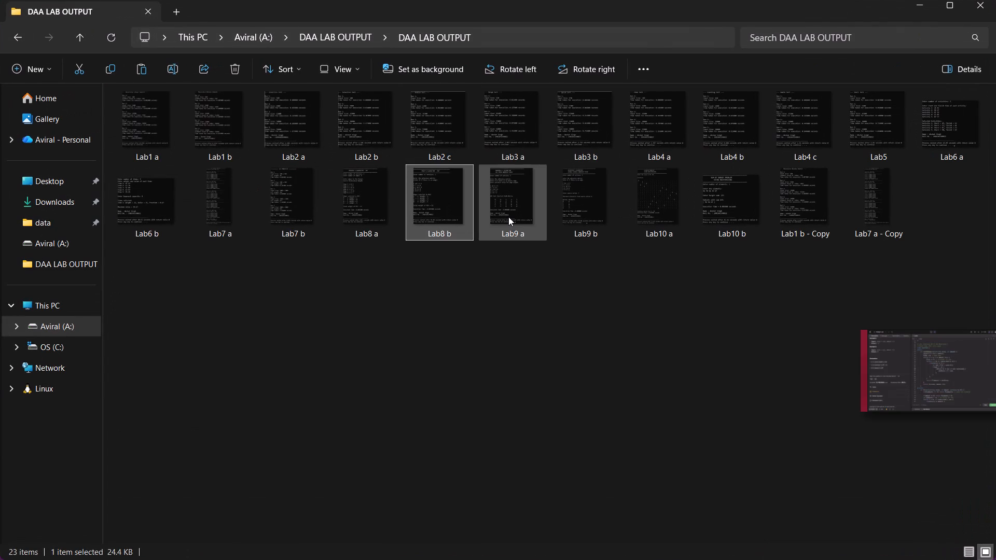
{"action": "left_click", "coordinate": [510, 217]}
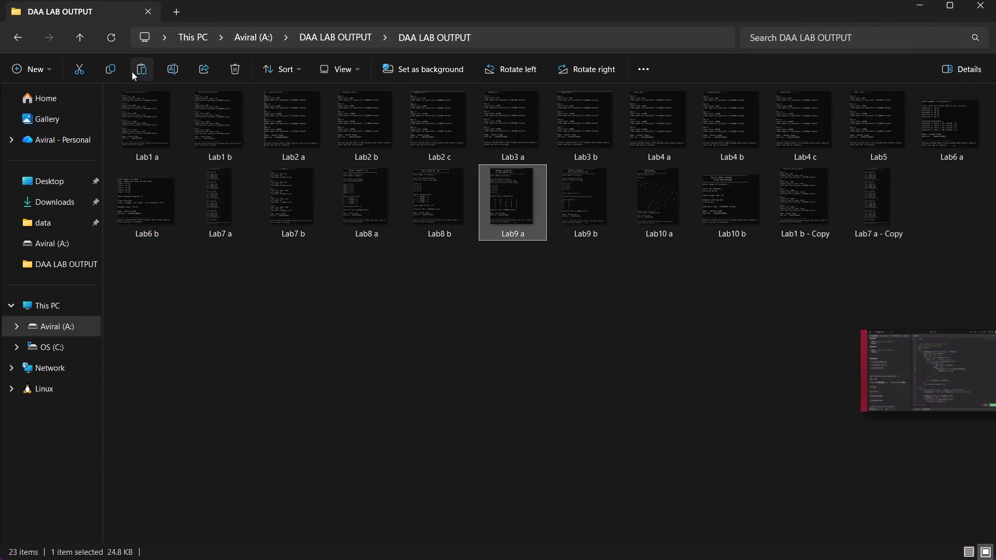
{"action": "left_click", "coordinate": [111, 67]}
{"action": "left_click", "coordinate": [386, 88]}
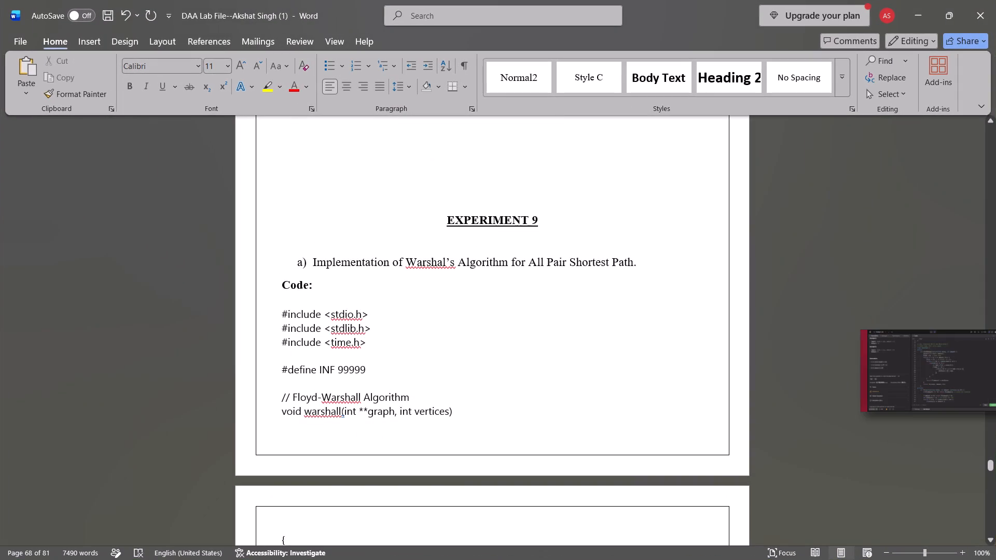
{"action": "scroll", "coordinate": [451, 341], "scroll_direction": "down", "scroll_amount": 11}
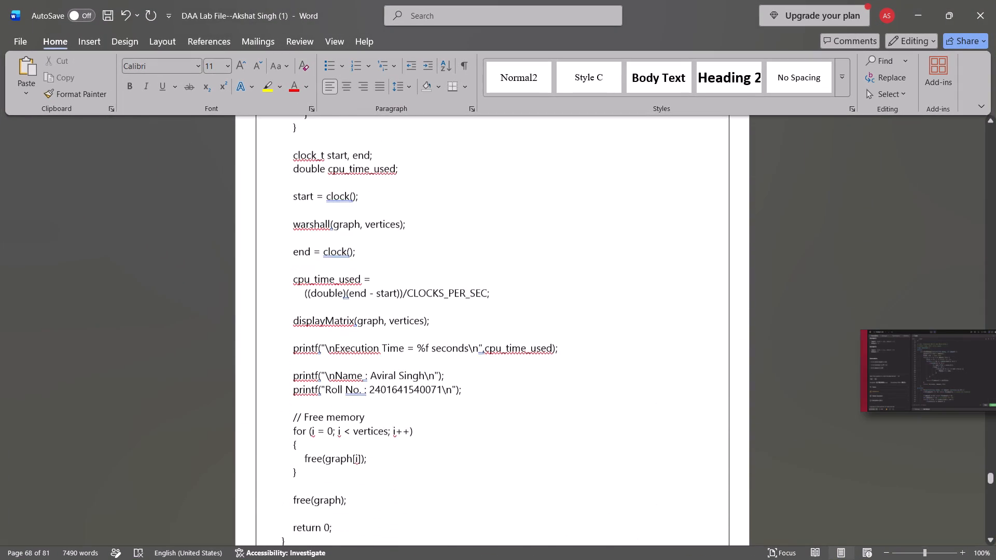
{"action": "scroll", "coordinate": [451, 341], "scroll_direction": "down", "scroll_amount": 5}
{"action": "scroll", "coordinate": [423, 299], "scroll_direction": "up", "scroll_amount": 3}
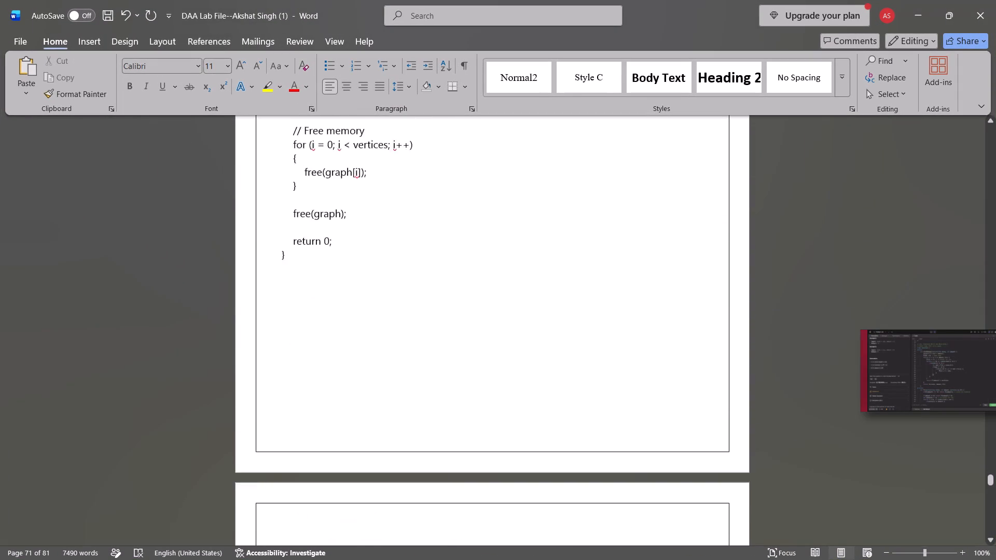
{"action": "left_click", "coordinate": [335, 296]}
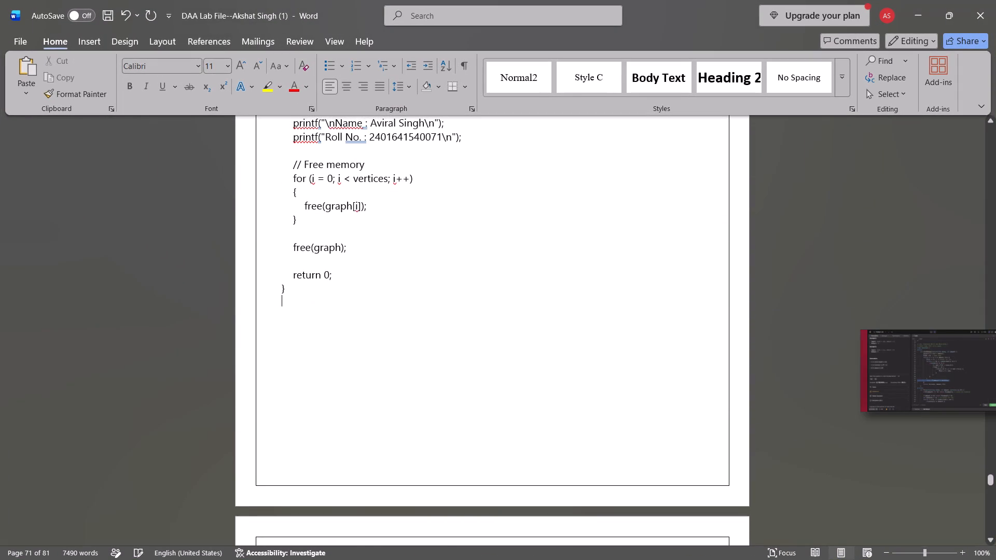
{"action": "key", "text": "Return"}
{"action": "key", "text": "Return"}
{"action": "key", "text": "ctrl+v"}
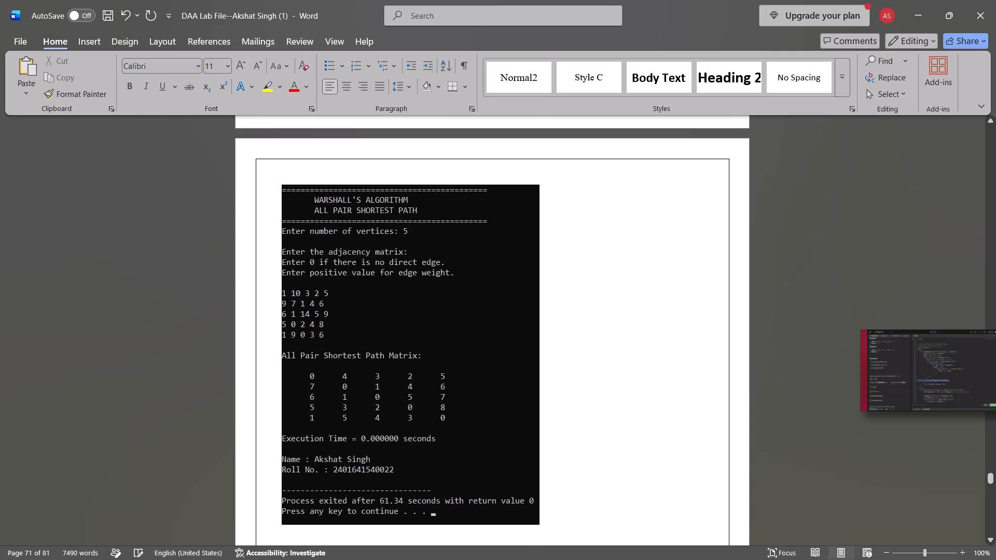
Copy the Lab9 b image from the DAA LAB OUTPUT folder and paste it in Word three lines below the Dijkstra algorithm code, before EXPERIMENT 10.
{"action": "scroll", "coordinate": [435, 344], "scroll_direction": "down", "scroll_amount": 6}
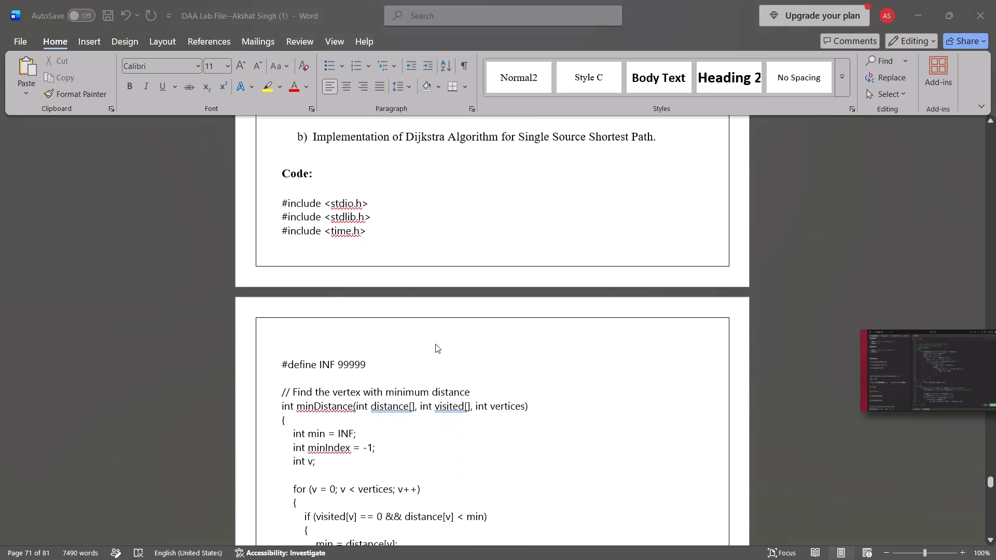
{"action": "left_click", "coordinate": [362, 92]}
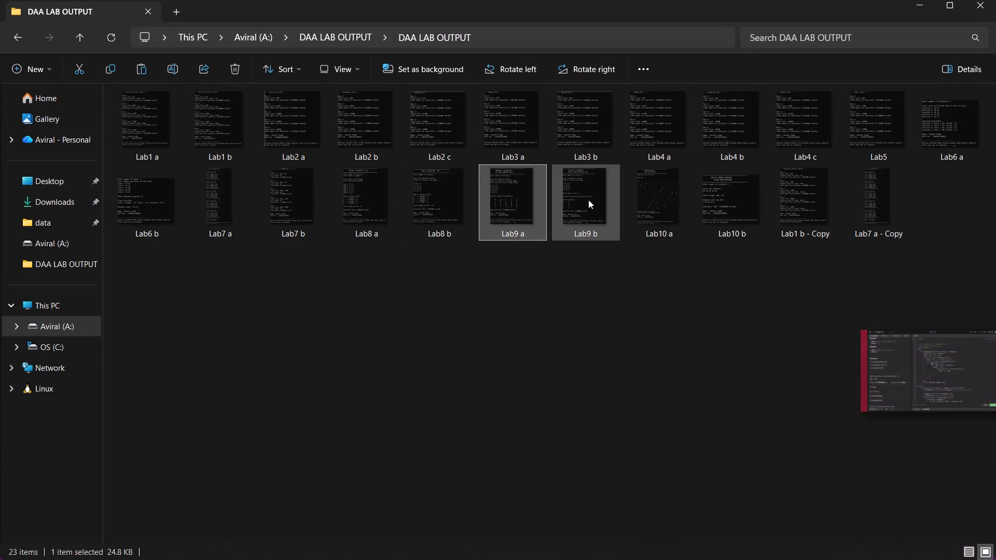
{"action": "left_click", "coordinate": [588, 200]}
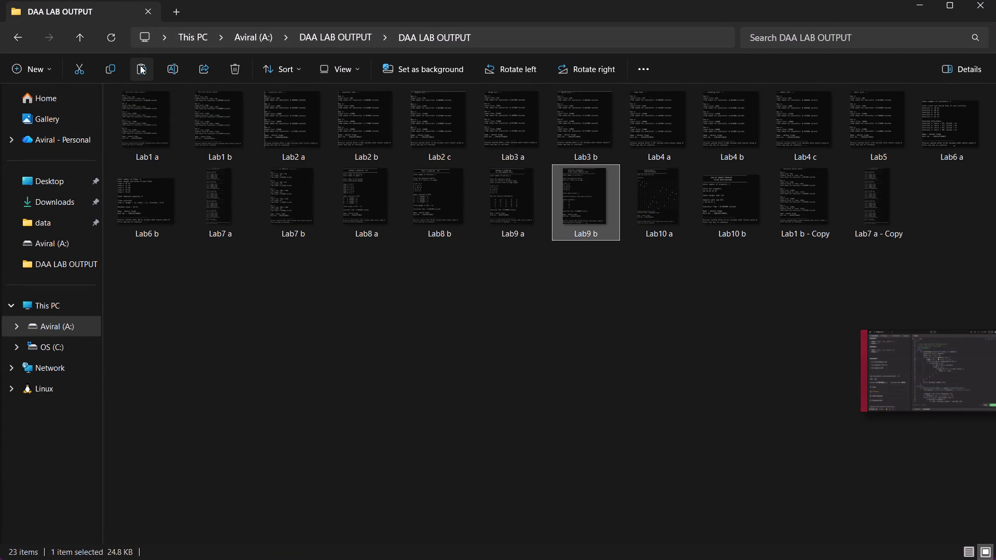
{"action": "left_click", "coordinate": [113, 72]}
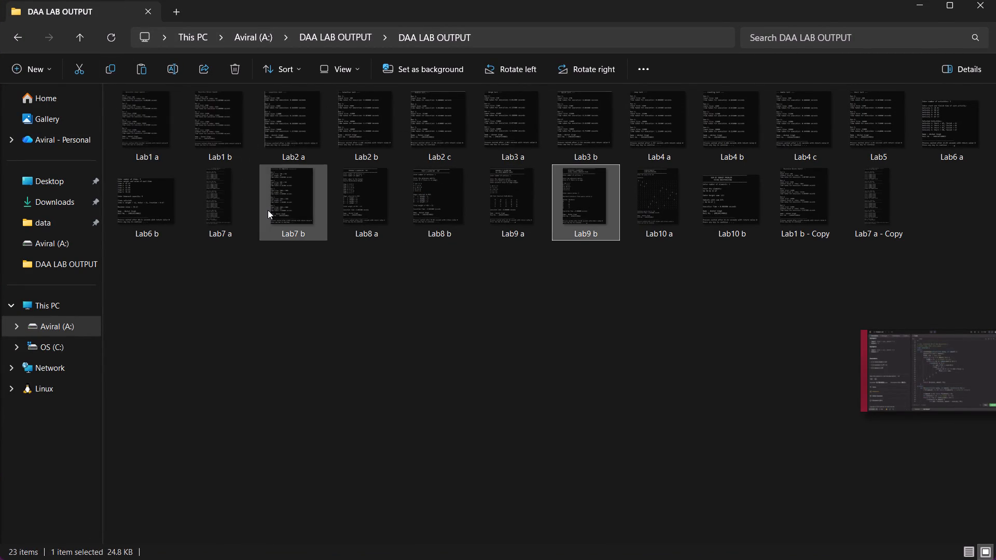
{"action": "left_click", "coordinate": [390, 104]}
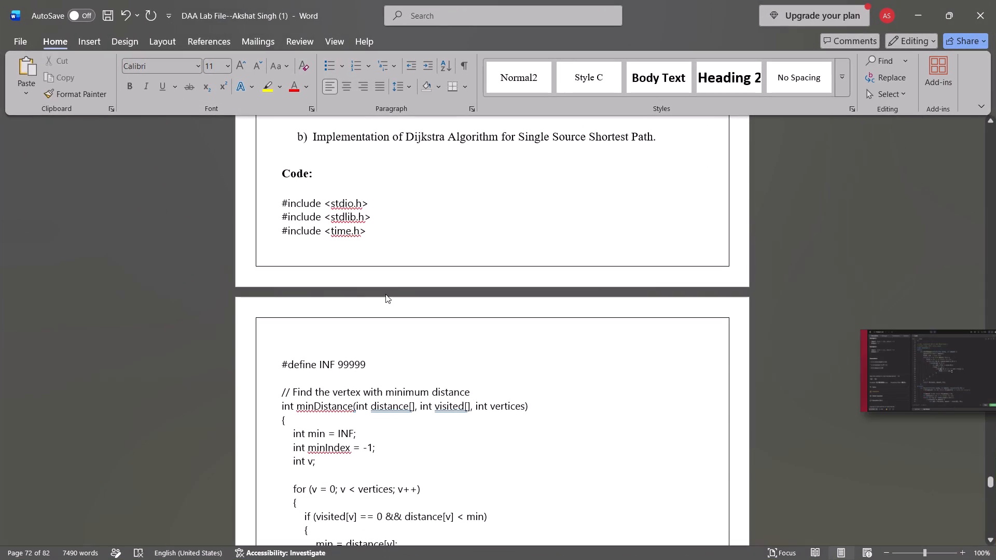
{"action": "scroll", "coordinate": [351, 215], "scroll_direction": "up", "scroll_amount": 3}
{"action": "scroll", "coordinate": [351, 215], "scroll_direction": "down", "scroll_amount": 1}
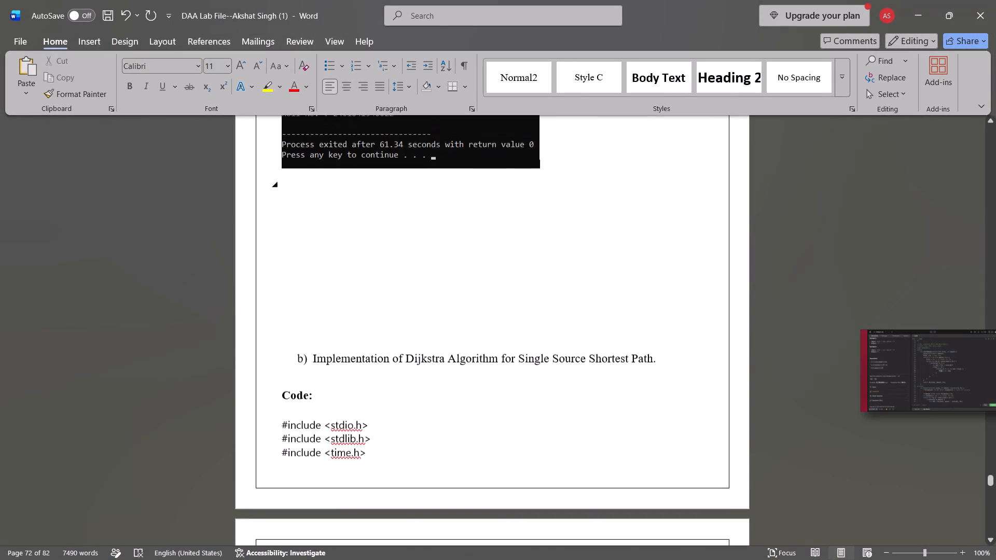
{"action": "scroll", "coordinate": [351, 215], "scroll_direction": "down", "scroll_amount": 6}
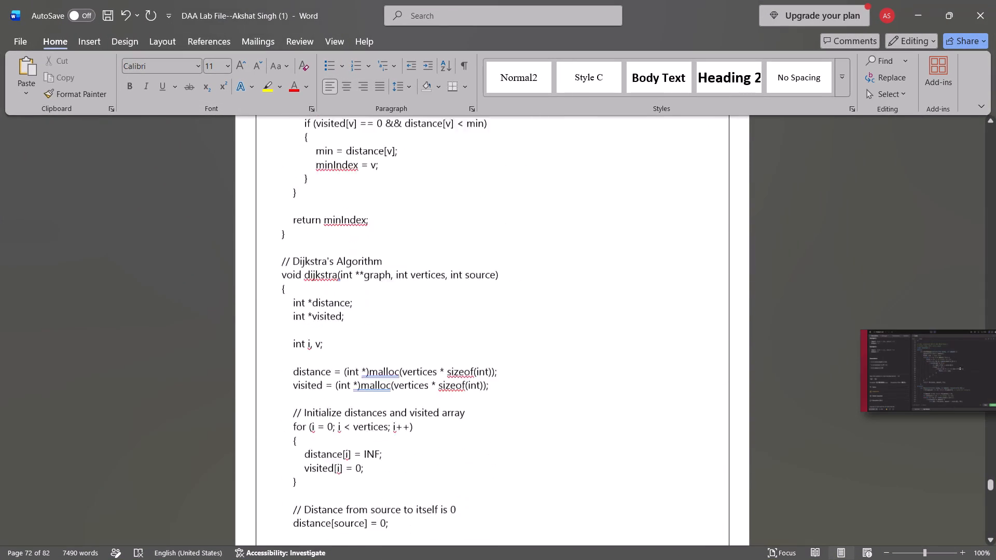
{"action": "scroll", "coordinate": [351, 215], "scroll_direction": "down", "scroll_amount": 5}
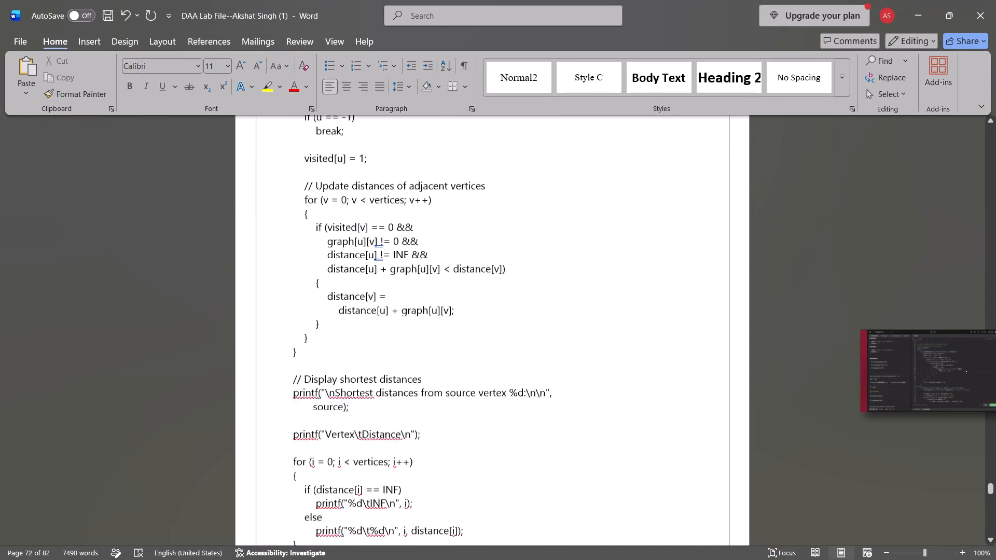
{"action": "scroll", "coordinate": [351, 215], "scroll_direction": "down", "scroll_amount": 5}
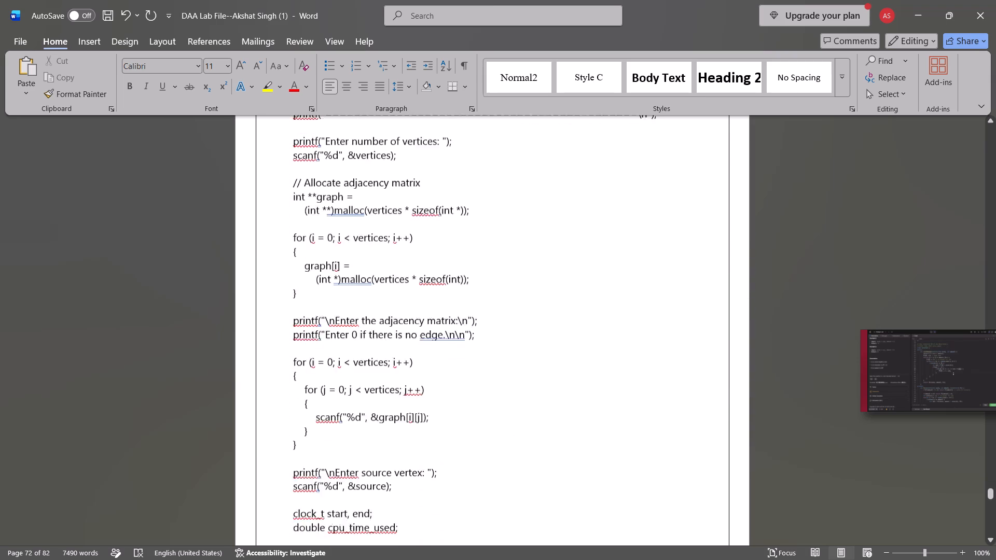
{"action": "scroll", "coordinate": [351, 215], "scroll_direction": "down", "scroll_amount": 6}
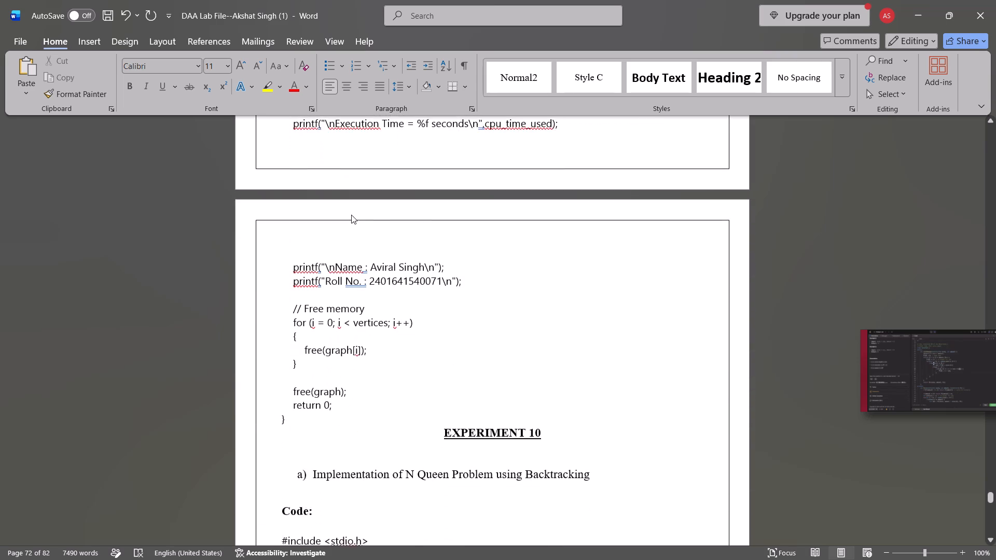
{"action": "left_click", "coordinate": [332, 407]}
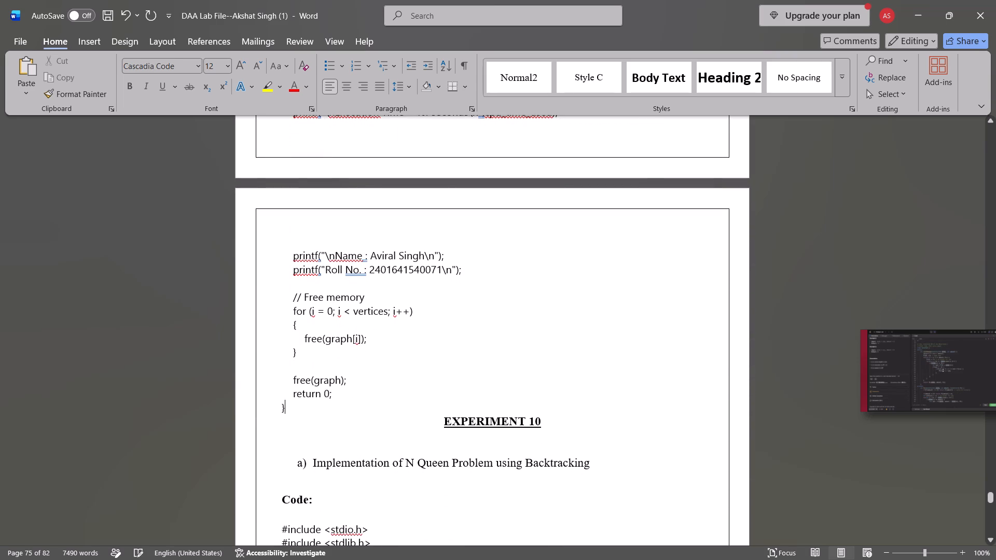
{"action": "key", "text": "Return"}
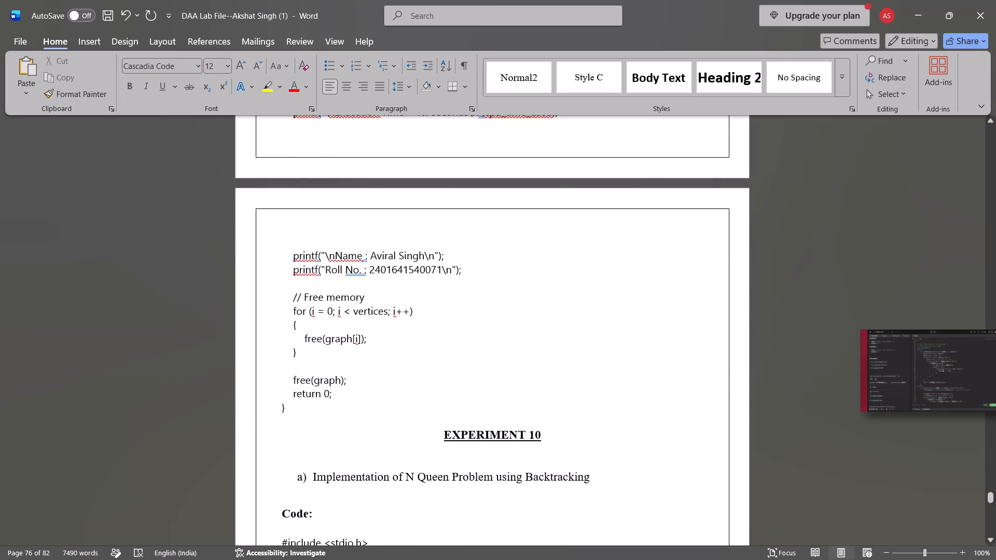
{"action": "left_click", "coordinate": [353, 108]}
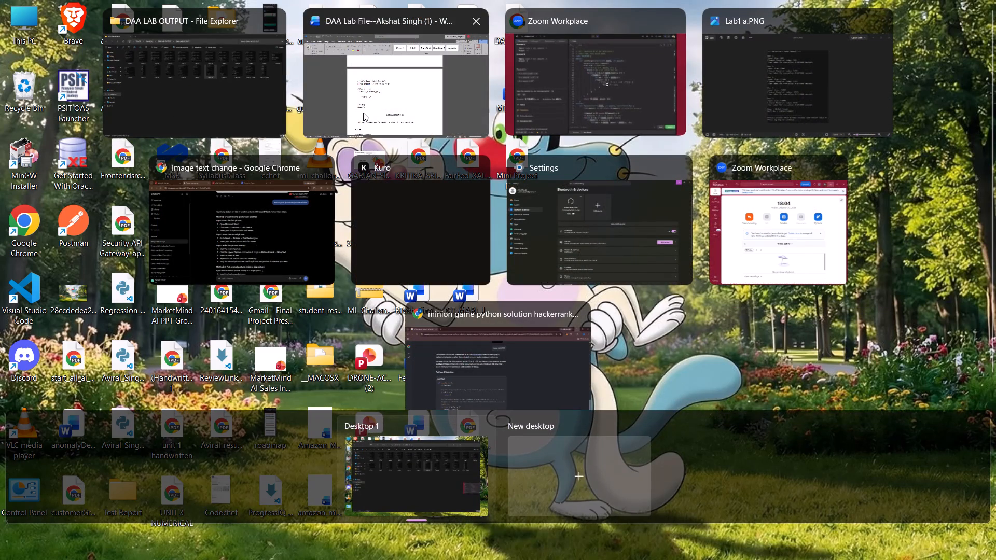
{"action": "left_click", "coordinate": [363, 113]}
{"action": "key", "text": "Return"}
{"action": "key", "text": "Return"}
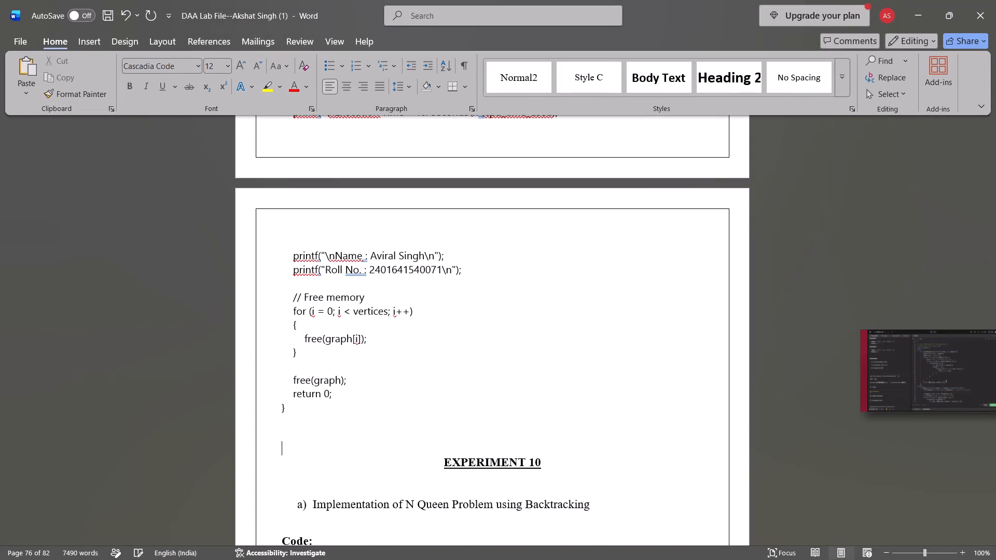
{"action": "key", "text": "ctrl+v"}
Copy the Lab10 a image from the DAA LAB OUTPUT folder and paste it in Word three lines below the N Queen code.
{"action": "scroll", "coordinate": [497, 369], "scroll_direction": "down", "scroll_amount": 3}
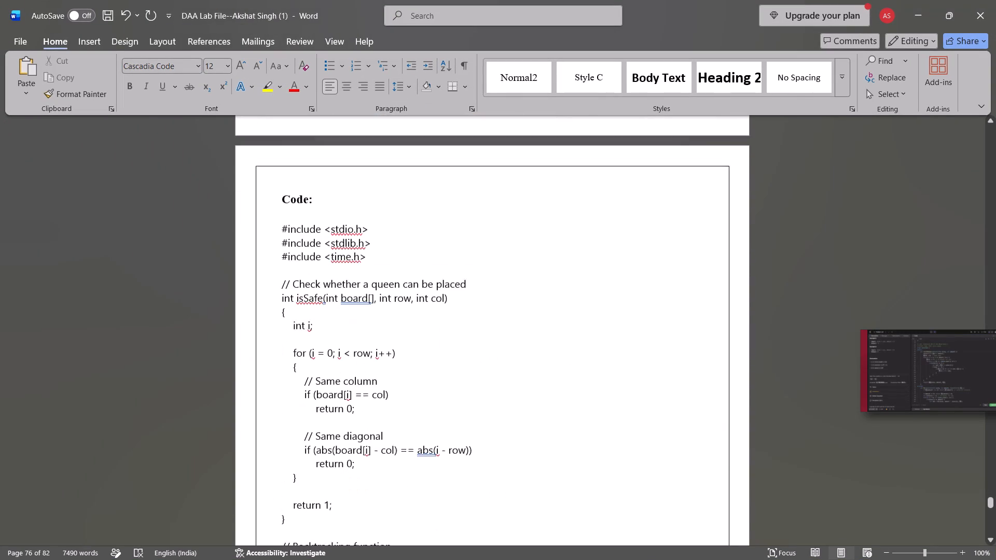
{"action": "scroll", "coordinate": [497, 369], "scroll_direction": "down", "scroll_amount": 3}
{"action": "scroll", "coordinate": [497, 369], "scroll_direction": "left", "scroll_amount": 1}
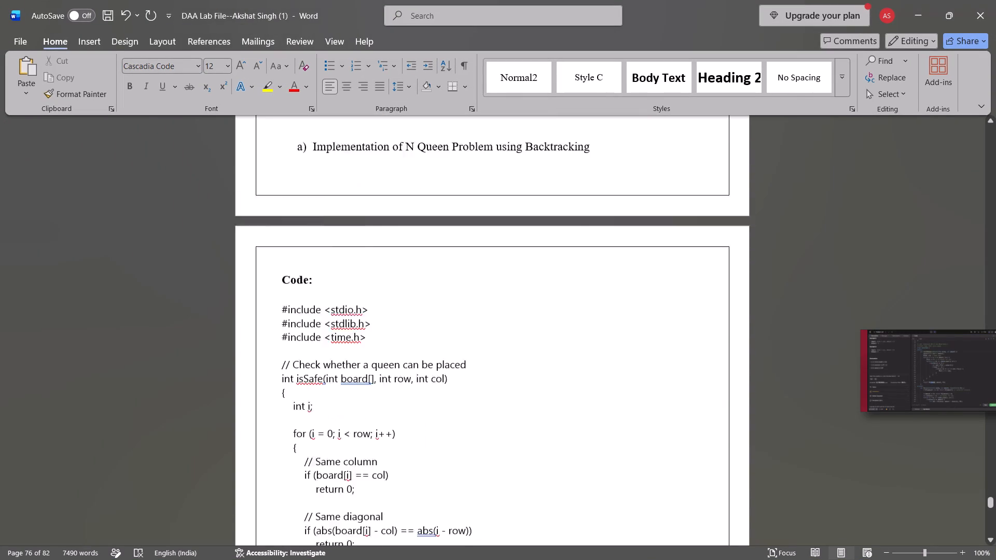
{"action": "scroll", "coordinate": [497, 369], "scroll_direction": "left", "scroll_amount": 1}
{"action": "left_click", "coordinate": [396, 88]}
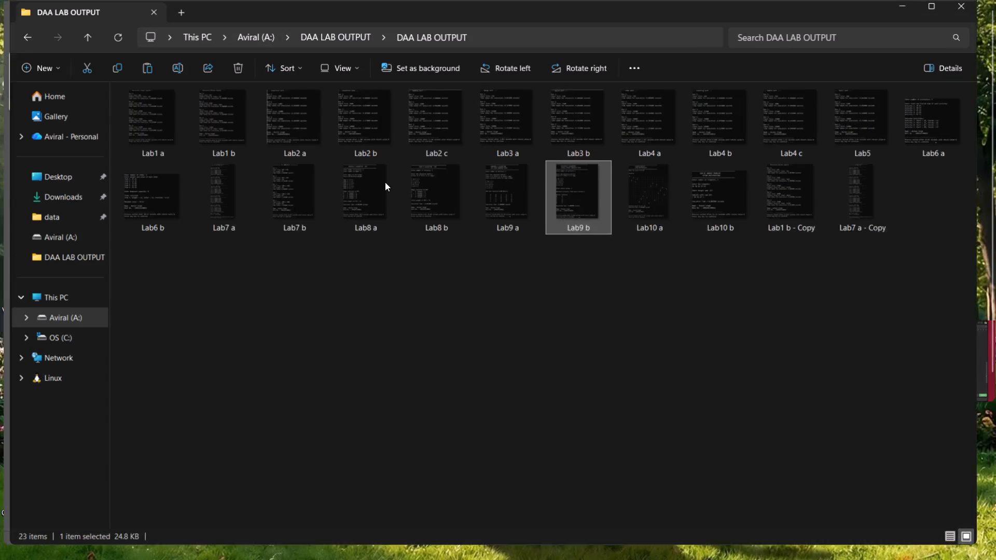
{"action": "left_click", "coordinate": [675, 213]}
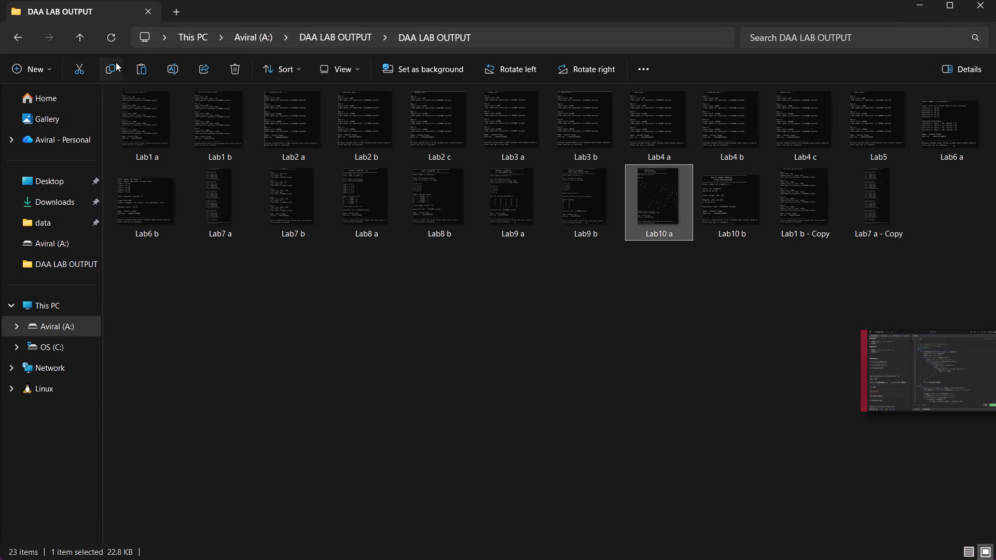
{"action": "left_click", "coordinate": [108, 69]}
{"action": "scroll", "coordinate": [335, 262], "scroll_direction": "down", "scroll_amount": 1}
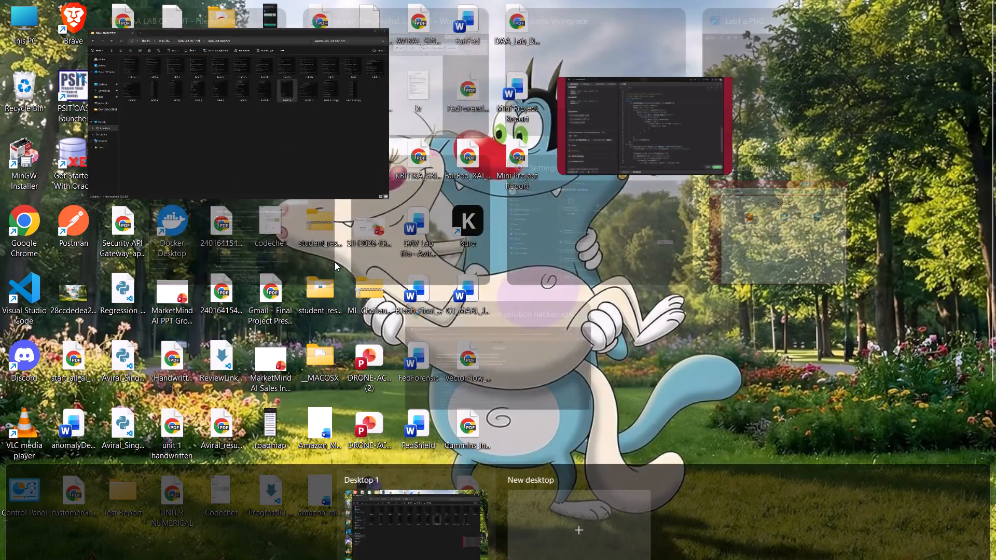
{"action": "left_click", "coordinate": [378, 107]}
{"action": "scroll", "coordinate": [459, 313], "scroll_direction": "down", "scroll_amount": 2}
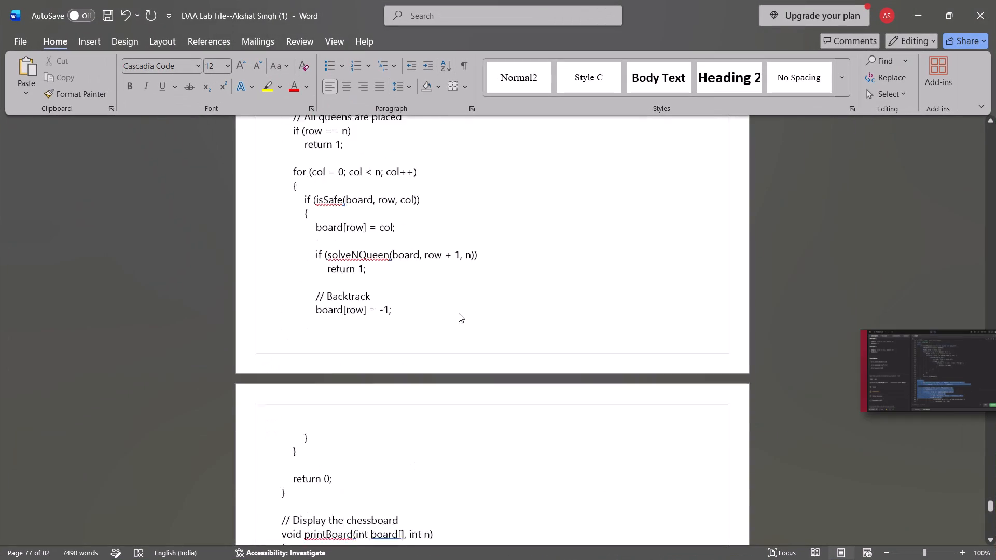
{"action": "scroll", "coordinate": [459, 313], "scroll_direction": "down", "scroll_amount": 8}
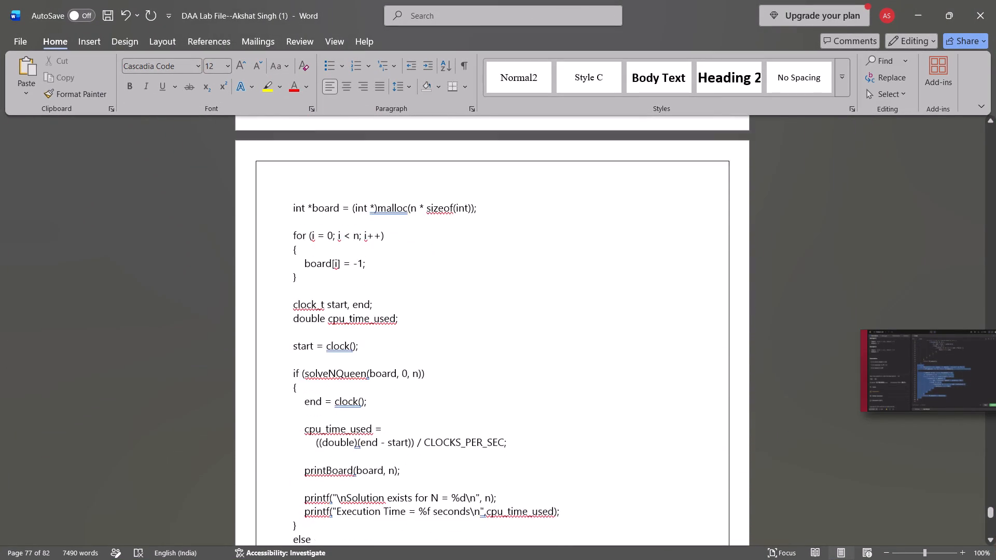
{"action": "scroll", "coordinate": [459, 313], "scroll_direction": "down", "scroll_amount": 7}
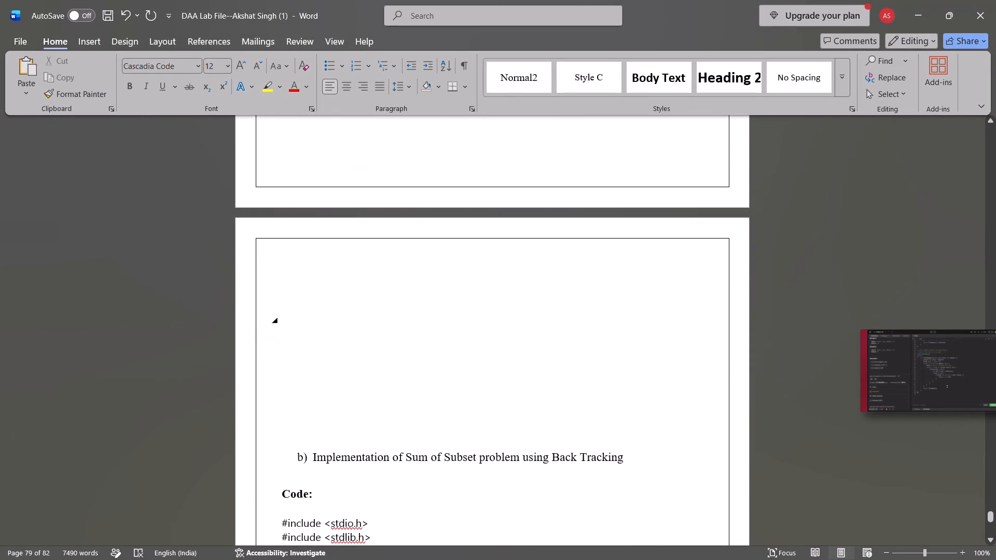
{"action": "scroll", "coordinate": [370, 257], "scroll_direction": "up", "scroll_amount": 1}
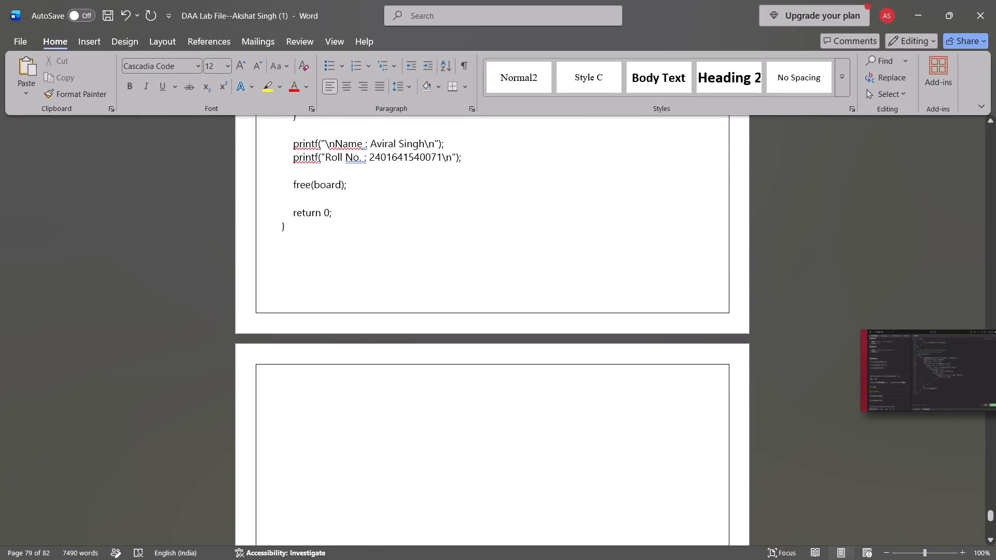
{"action": "left_click", "coordinate": [320, 229]}
{"action": "key", "text": "Return"}
{"action": "key", "text": "Return"}
{"action": "key", "text": "Return"}
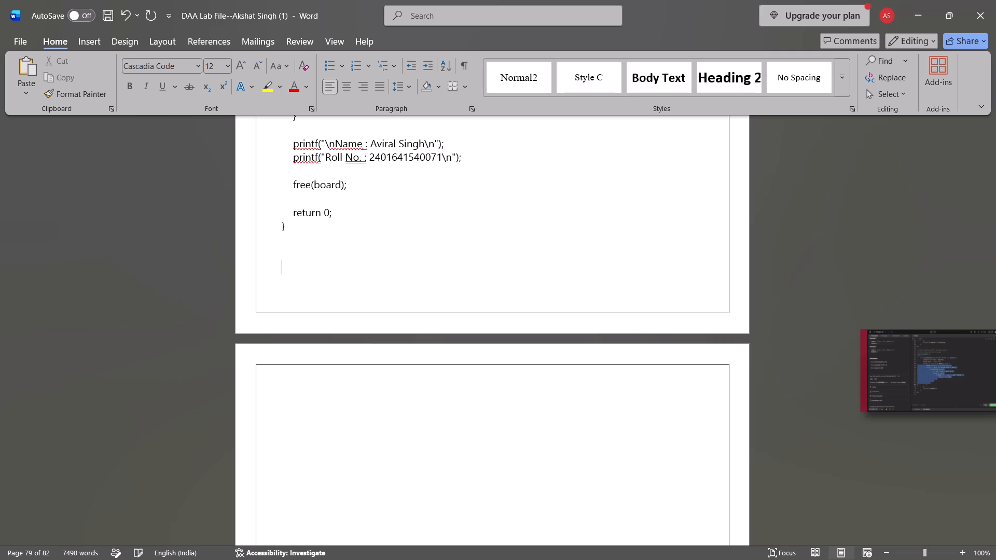
{"action": "key", "text": "ctrl+v"}
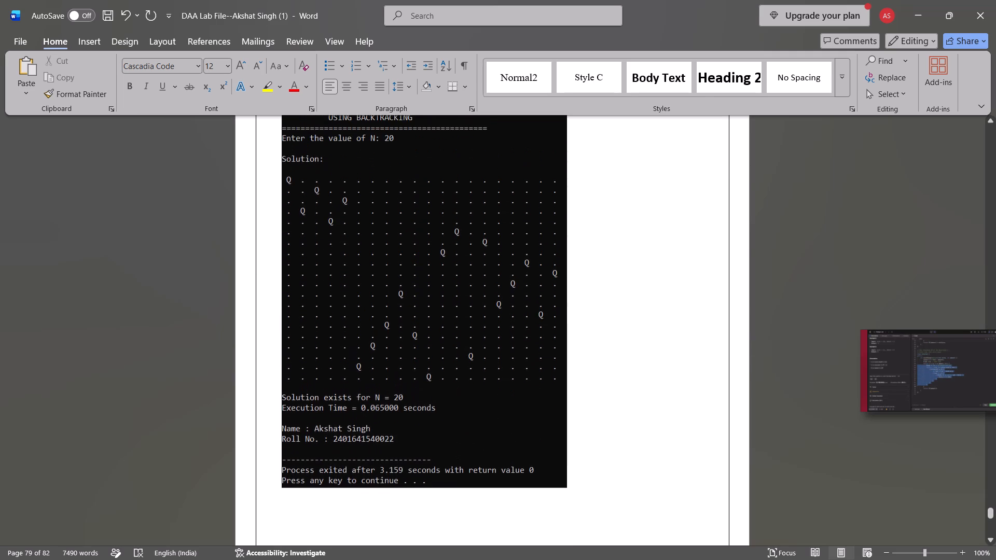
Copy the Lab10 b image from the DAA LAB OUTPUT folder and paste it in Word two lines below the Sum of Subset code.
{"action": "scroll", "coordinate": [430, 351], "scroll_direction": "up", "scroll_amount": 1}
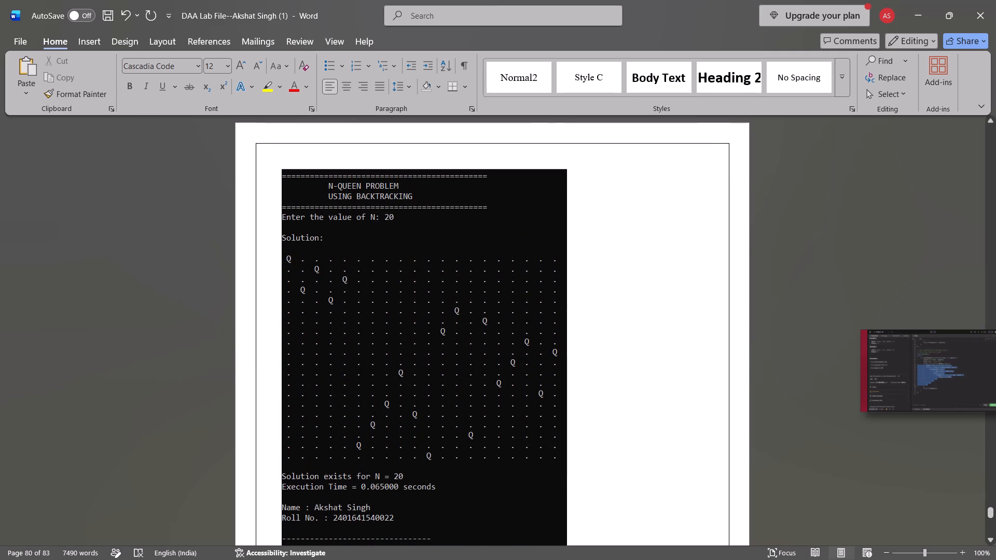
{"action": "scroll", "coordinate": [430, 351], "scroll_direction": "down", "scroll_amount": 5}
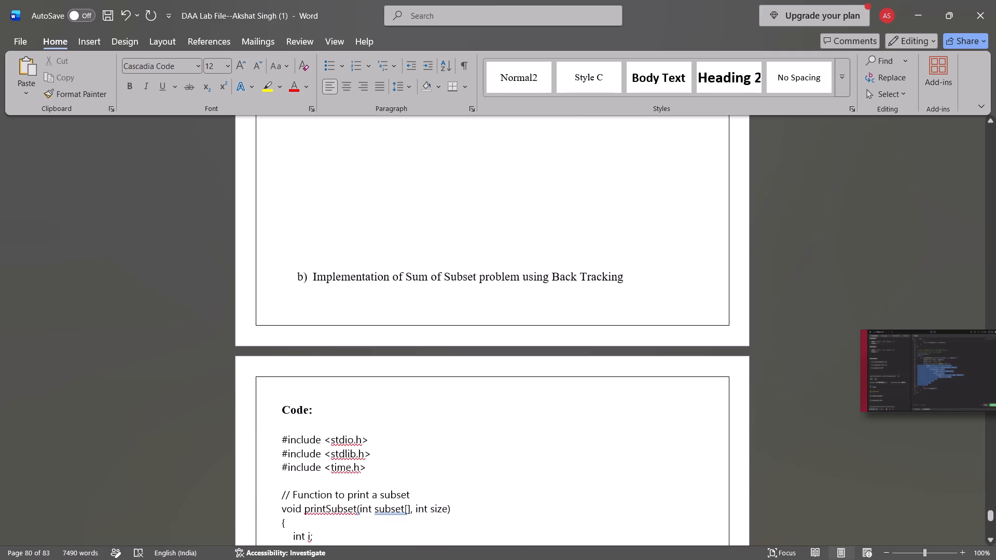
{"action": "left_click", "coordinate": [386, 105]}
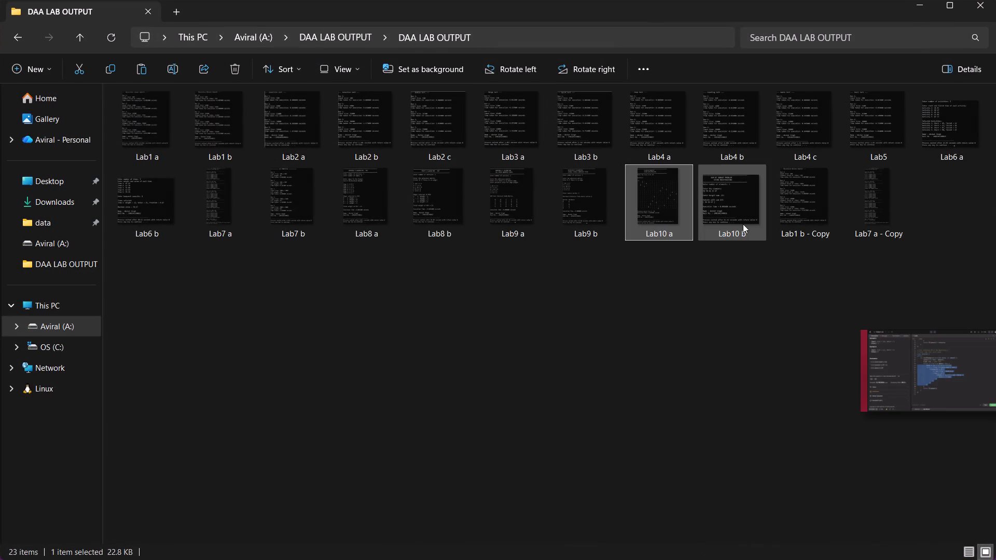
{"action": "left_click", "coordinate": [720, 212]}
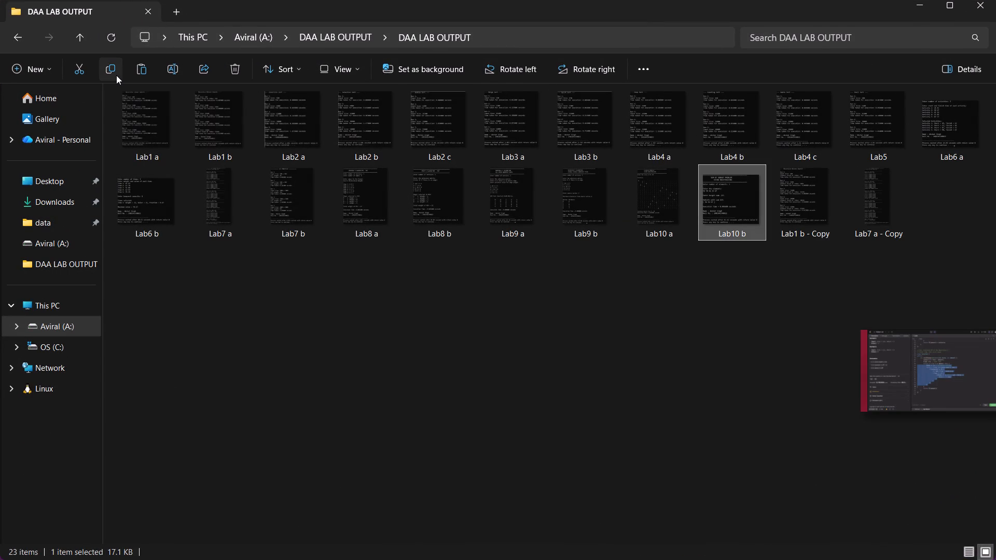
{"action": "left_click", "coordinate": [116, 75]}
{"action": "scroll", "coordinate": [313, 287], "scroll_direction": "down", "scroll_amount": 5}
{"action": "left_click", "coordinate": [434, 122]}
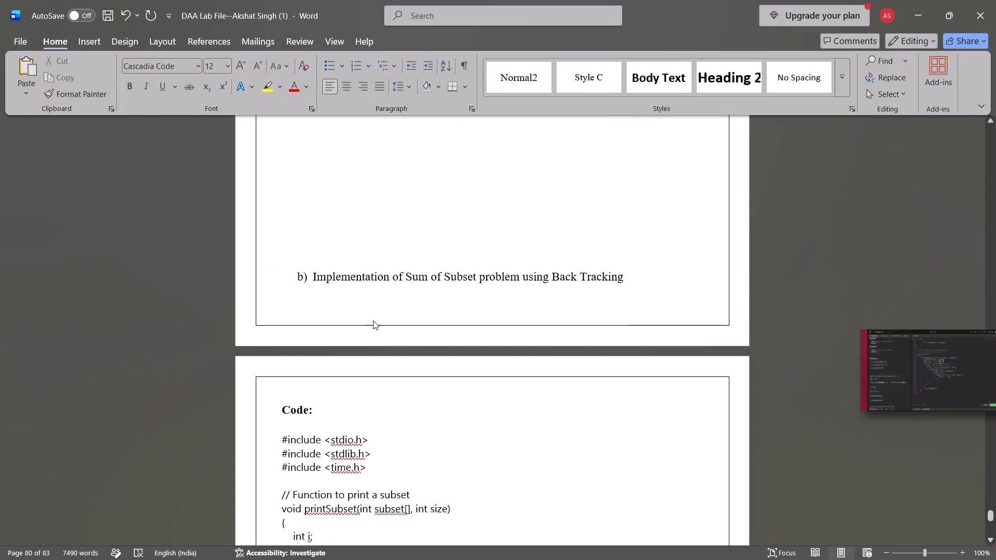
{"action": "scroll", "coordinate": [394, 357], "scroll_direction": "down", "scroll_amount": 11}
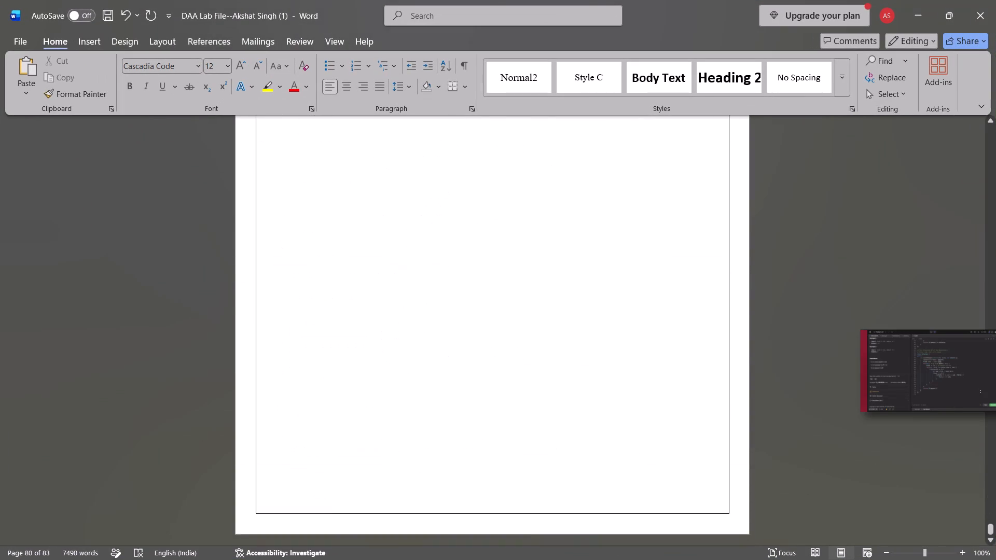
{"action": "scroll", "coordinate": [394, 357], "scroll_direction": "up", "scroll_amount": 2}
{"action": "left_click", "coordinate": [338, 326]}
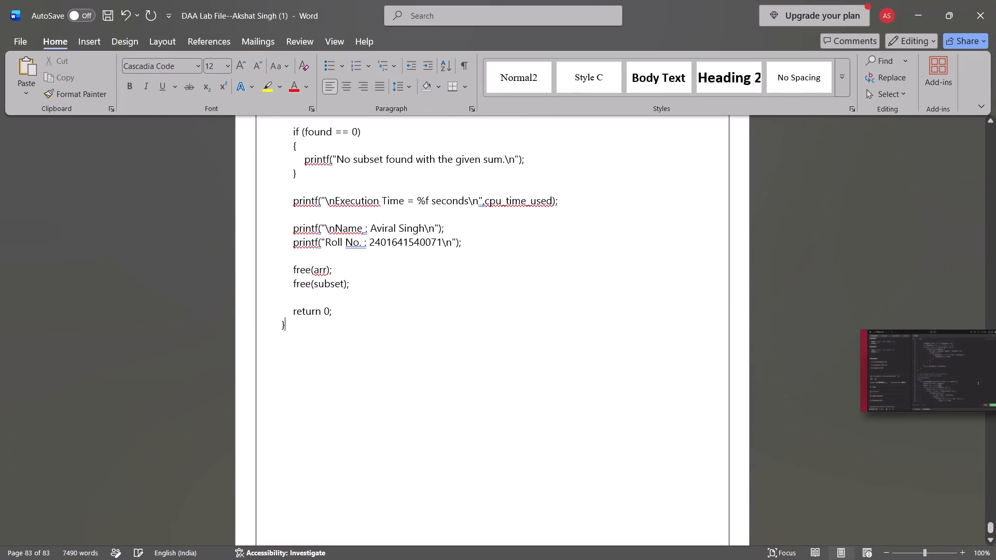
{"action": "key", "text": "Return"}
{"action": "key", "text": "Return"}
{"action": "key", "text": "ctrl+v"}
Look through the front pages of the lab file, from the cover page to the Department Program Outcomes.
{"action": "scroll", "coordinate": [494, 314], "scroll_direction": "up", "scroll_amount": 3}
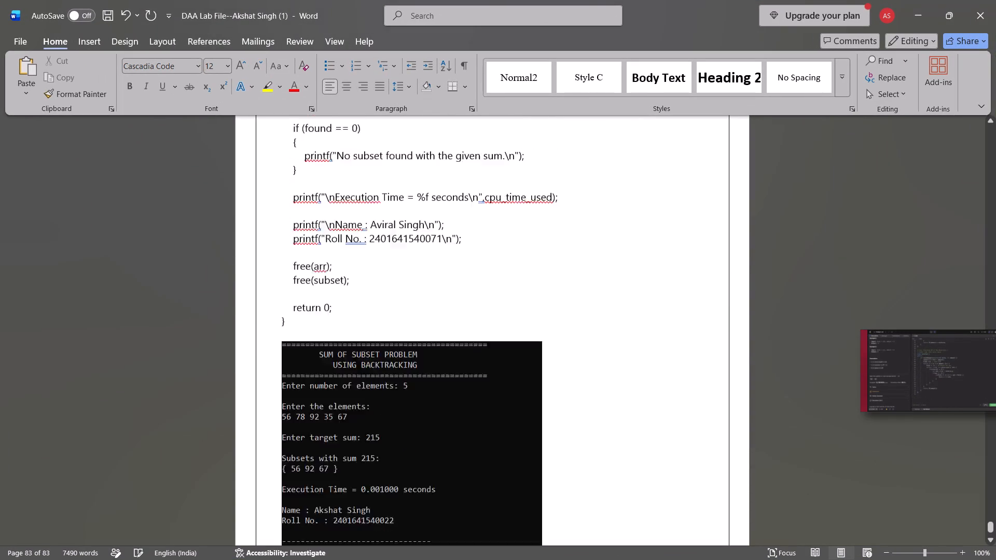
{"action": "scroll", "coordinate": [494, 314], "scroll_direction": "up", "scroll_amount": 20}
{"action": "scroll", "coordinate": [494, 314], "scroll_direction": "up", "scroll_amount": 19}
{"action": "scroll", "coordinate": [494, 314], "scroll_direction": "up", "scroll_amount": 10}
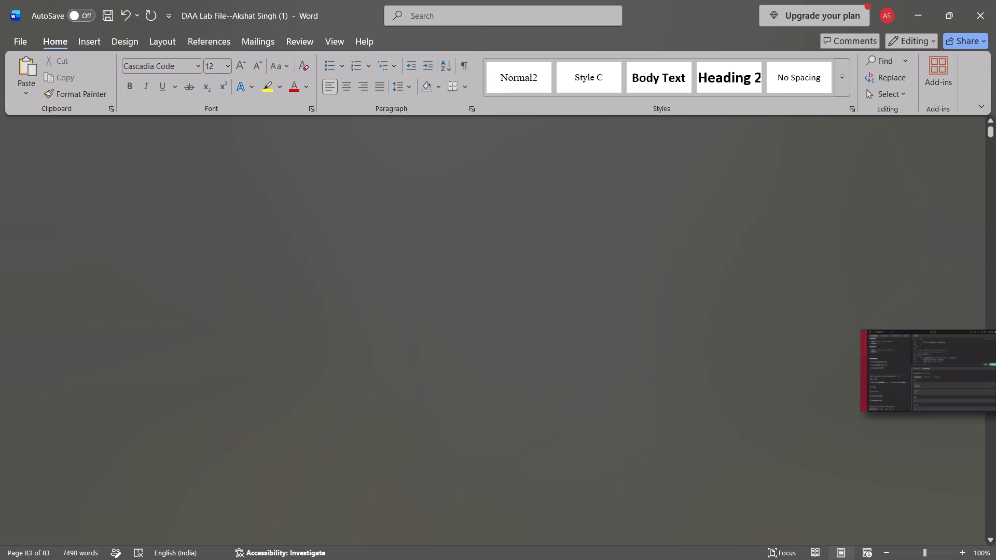
{"action": "scroll", "coordinate": [494, 314], "scroll_direction": "up", "scroll_amount": 2}
{"action": "scroll", "coordinate": [469, 458], "scroll_direction": "down", "scroll_amount": 5}
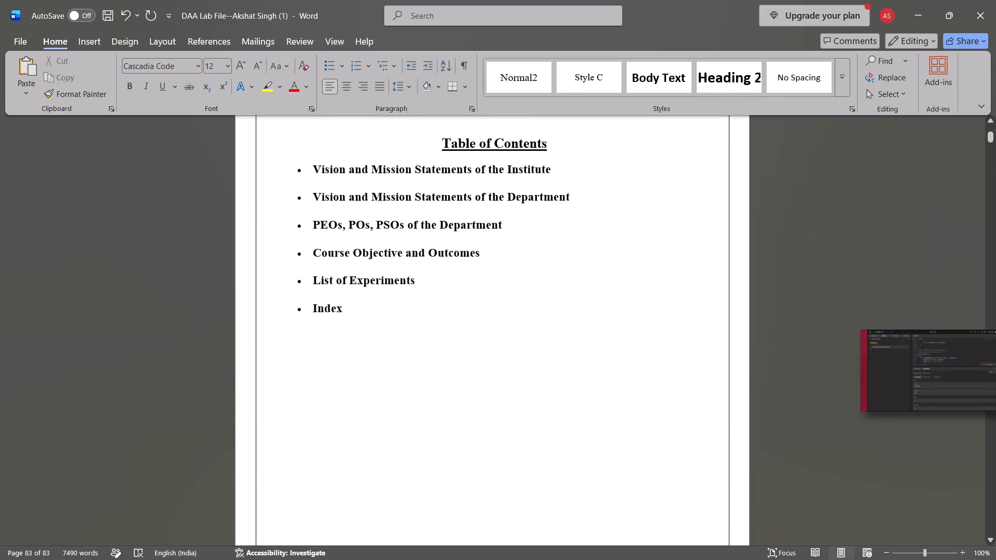
{"action": "scroll", "coordinate": [469, 458], "scroll_direction": "down", "scroll_amount": 4}
{"action": "scroll", "coordinate": [469, 458], "scroll_direction": "up", "scroll_amount": 1}
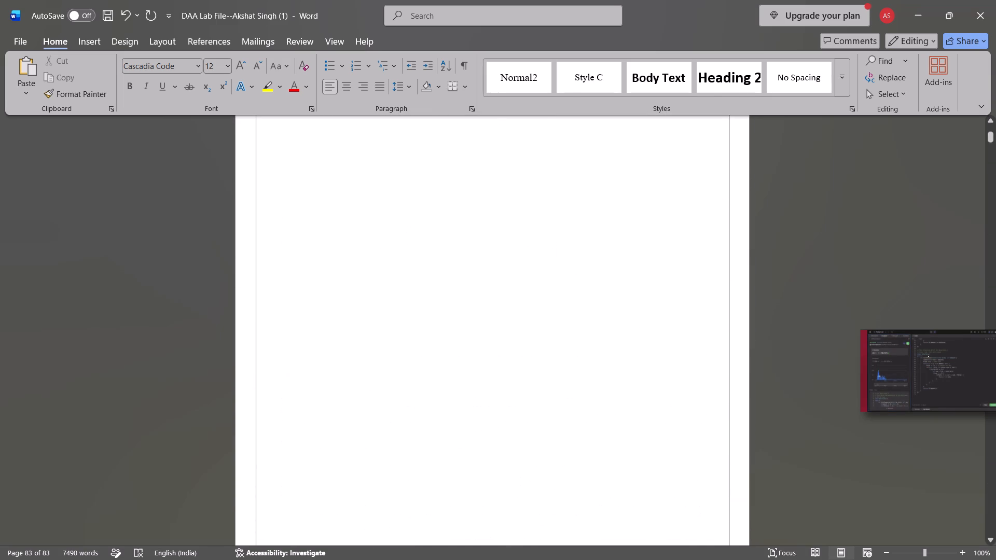
{"action": "scroll", "coordinate": [469, 458], "scroll_direction": "up", "scroll_amount": 1}
{"action": "scroll", "coordinate": [469, 458], "scroll_direction": "down", "scroll_amount": 4}
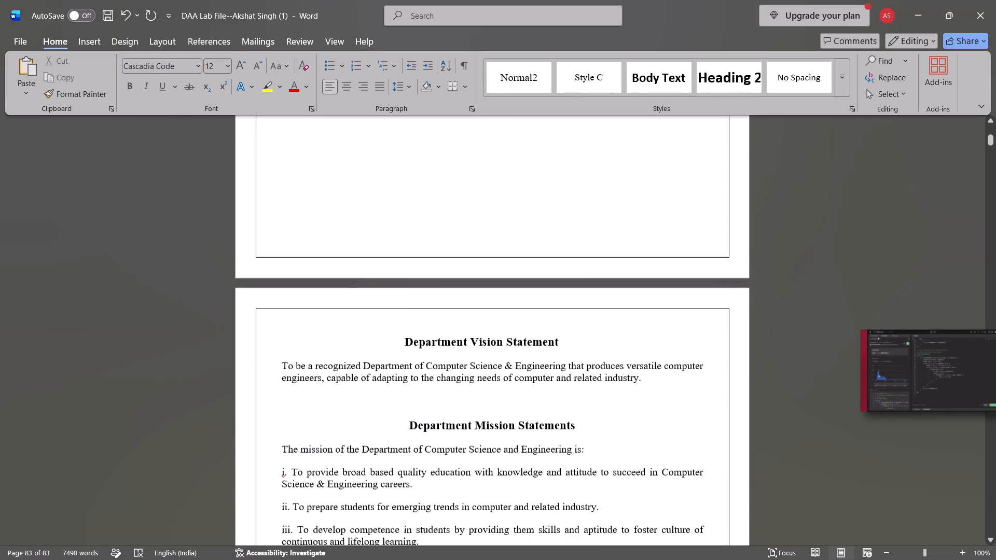
{"action": "scroll", "coordinate": [469, 458], "scroll_direction": "down", "scroll_amount": 7}
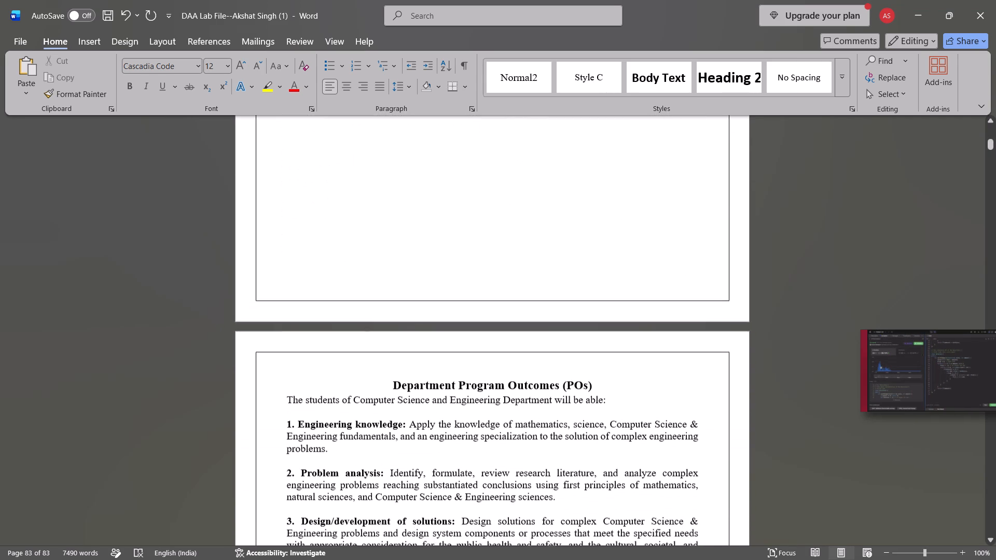
{"action": "scroll", "coordinate": [469, 458], "scroll_direction": "down", "scroll_amount": 3}
{"action": "scroll", "coordinate": [469, 458], "scroll_direction": "up", "scroll_amount": 6}
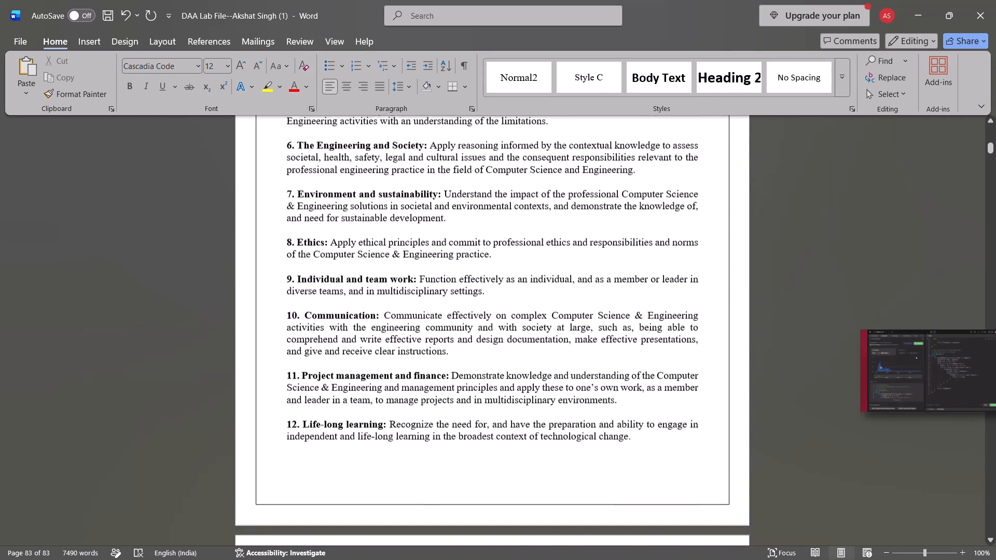
{"action": "scroll", "coordinate": [469, 458], "scroll_direction": "up", "scroll_amount": 7}
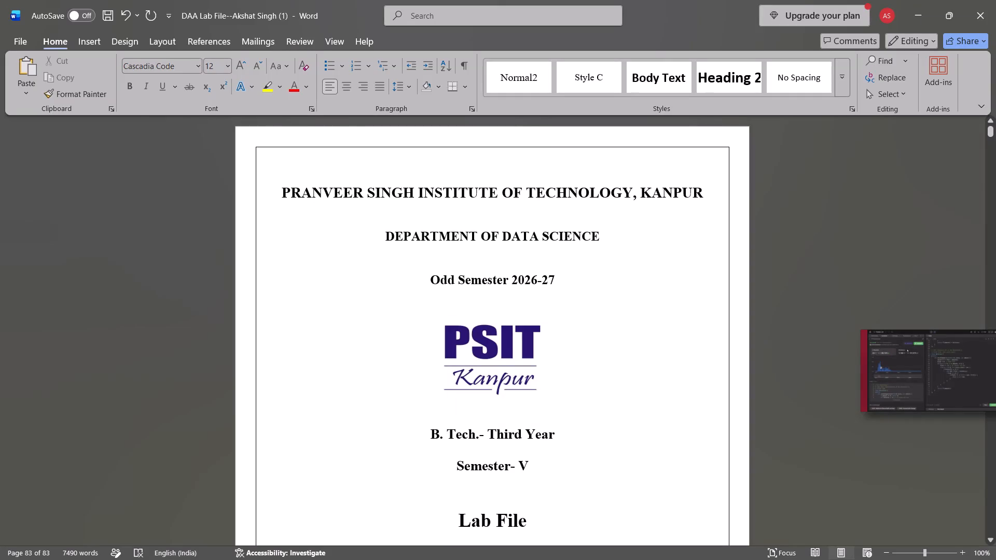
Insert "COMPUTER SCIENCE AND ENGINEERING" before "DATA SCIENCE" in the cover page's department heading, with "DATA SCIENCE" starting a new line.
{"action": "left_click", "coordinate": [501, 236]}
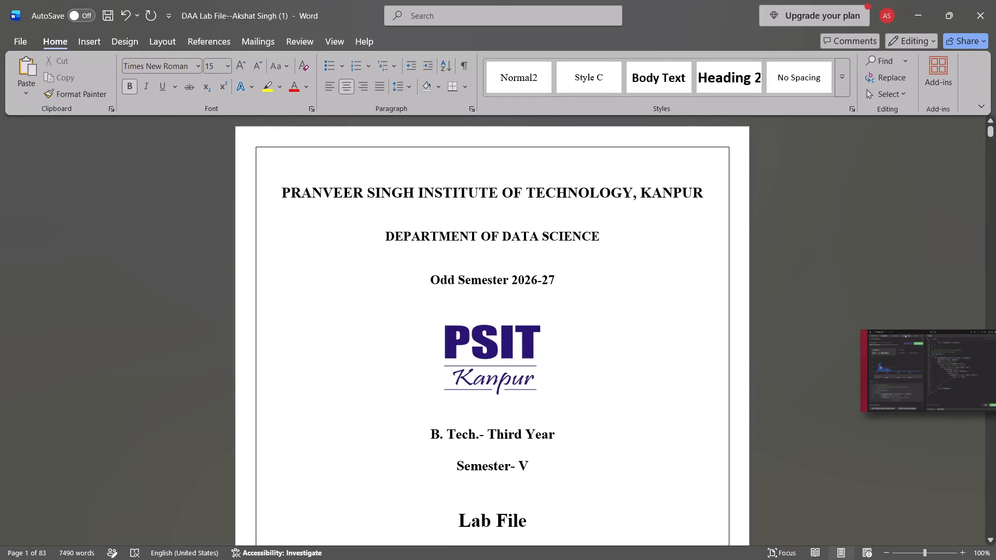
{"action": "type", "text": "COMPUTER SCIENCE"}
{"action": "key", "text": "space"}
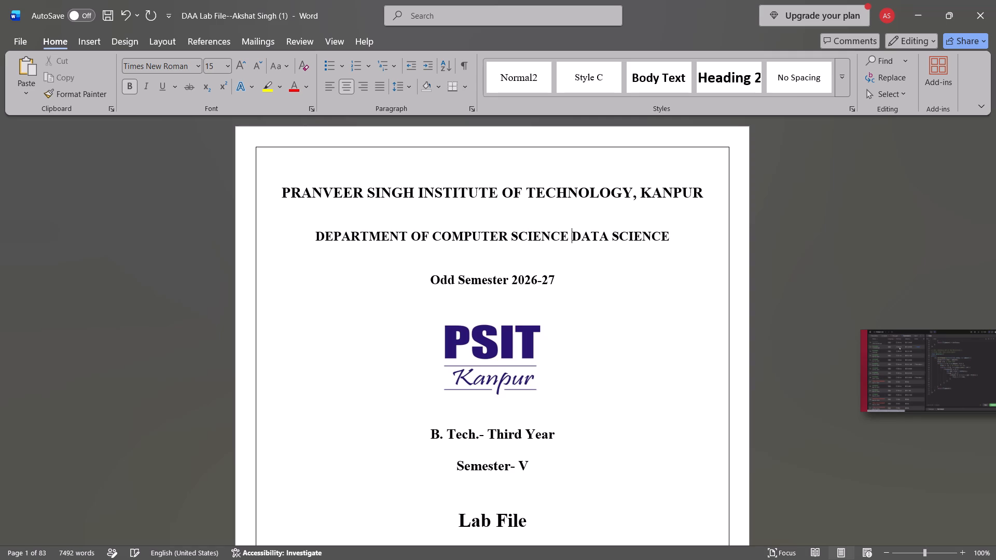
{"action": "type", "text": "AND ENGINEERING"}
{"action": "key", "text": "space"}
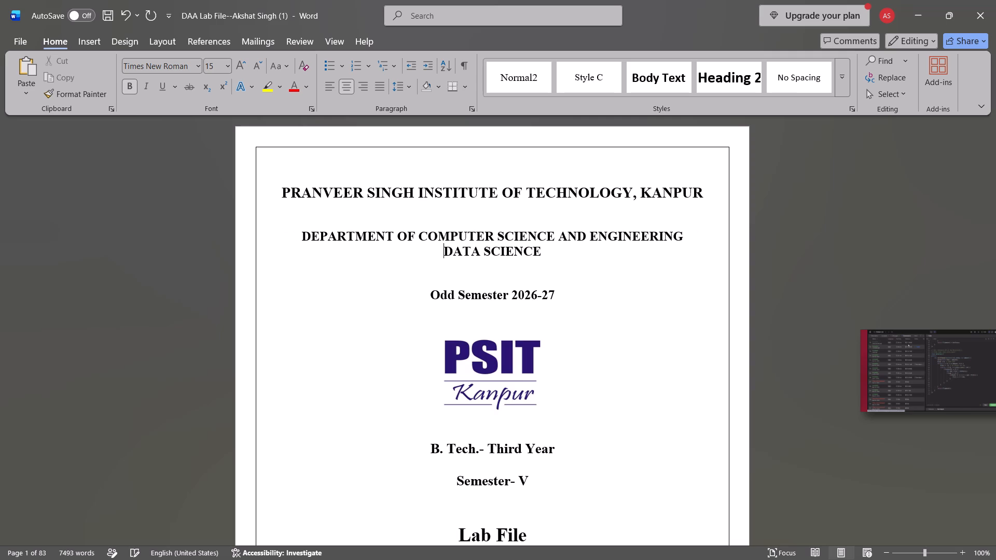
{"action": "key", "text": "Return"}
Review the lab file from the cover page's submission details through Experiment 1's linear search code and output image.
{"action": "scroll", "coordinate": [616, 337], "scroll_direction": "down", "scroll_amount": 3}
{"action": "left_click", "coordinate": [660, 332]}
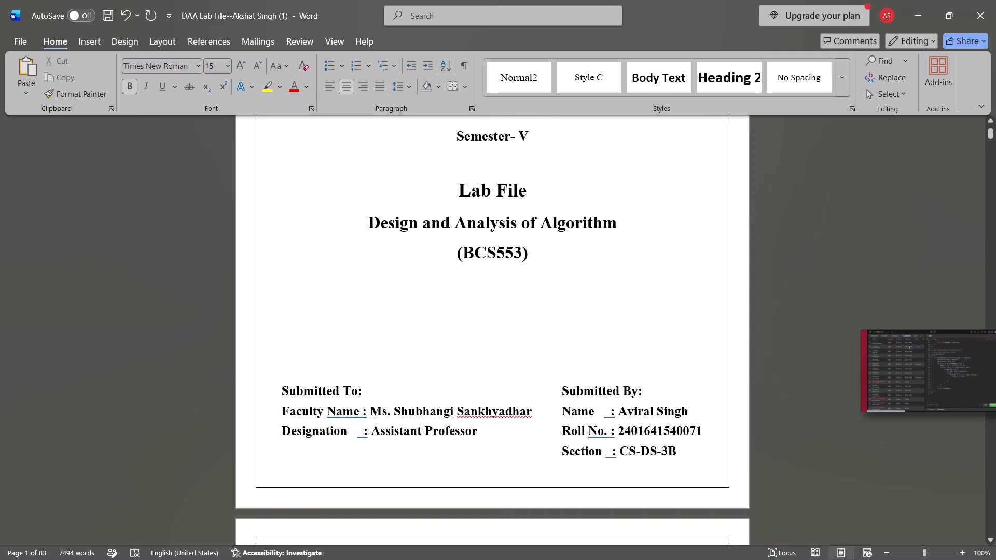
{"action": "scroll", "coordinate": [660, 332], "scroll_direction": "down", "scroll_amount": 7}
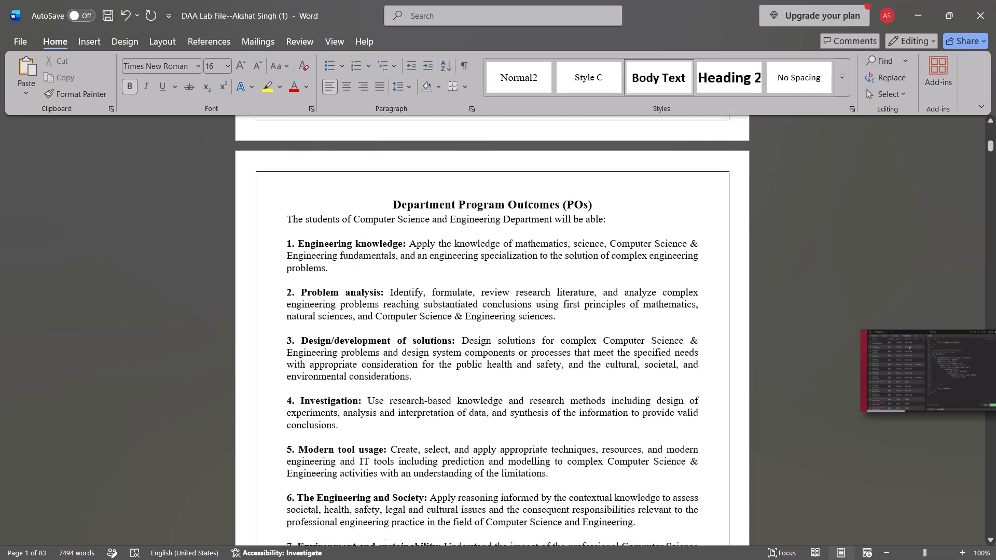
{"action": "scroll", "coordinate": [660, 332], "scroll_direction": "down", "scroll_amount": 8}
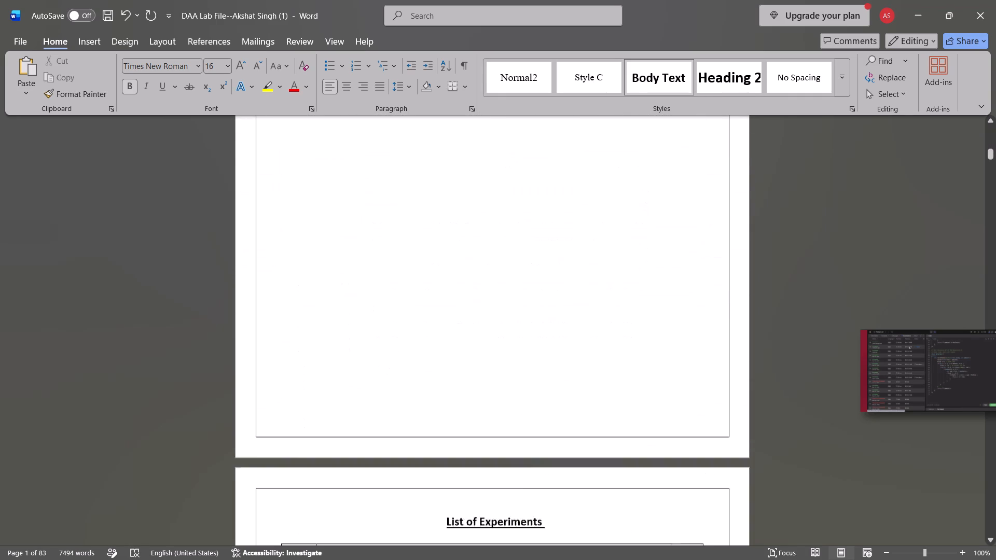
{"action": "scroll", "coordinate": [660, 332], "scroll_direction": "down", "scroll_amount": 8}
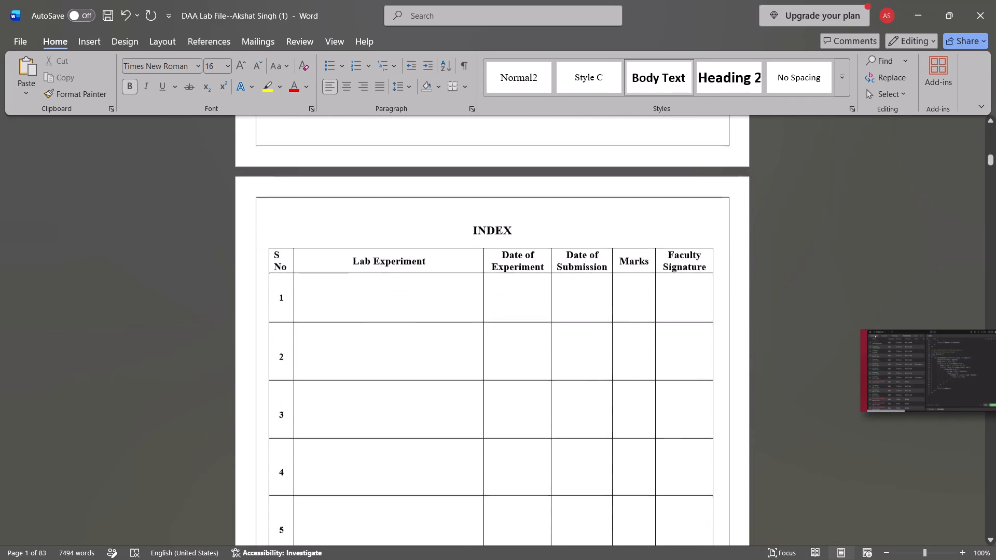
{"action": "scroll", "coordinate": [660, 332], "scroll_direction": "down", "scroll_amount": 8}
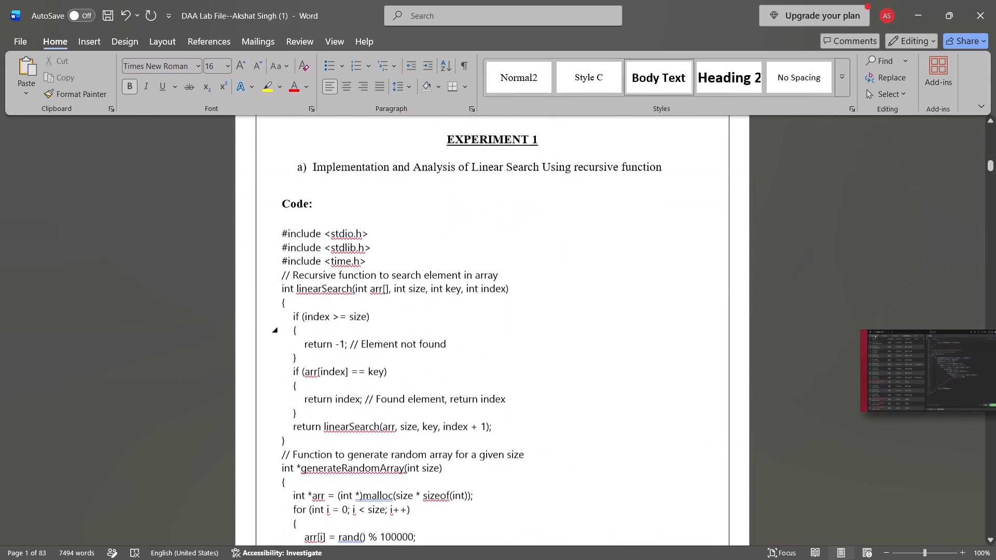
{"action": "scroll", "coordinate": [481, 314], "scroll_direction": "down", "scroll_amount": 3}
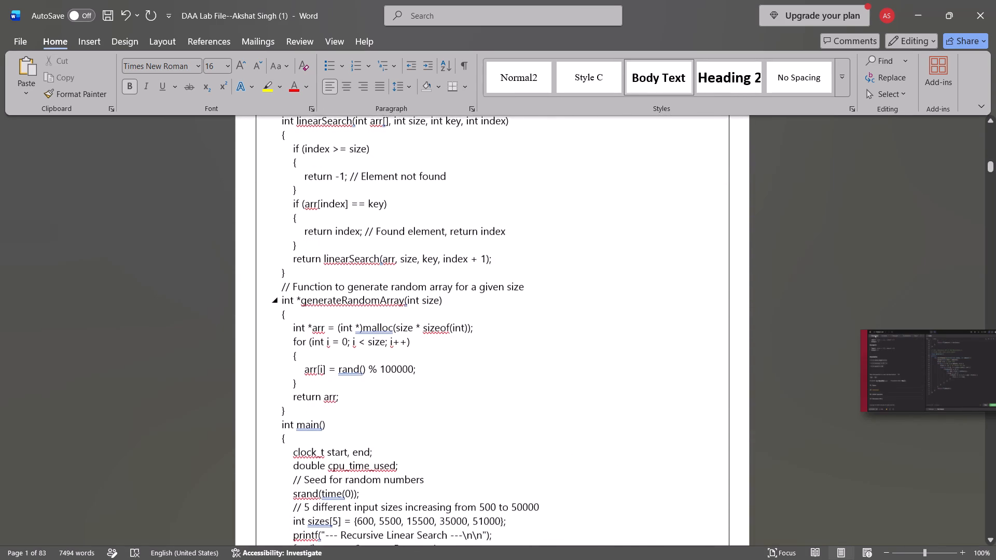
{"action": "scroll", "coordinate": [481, 314], "scroll_direction": "down", "scroll_amount": 5}
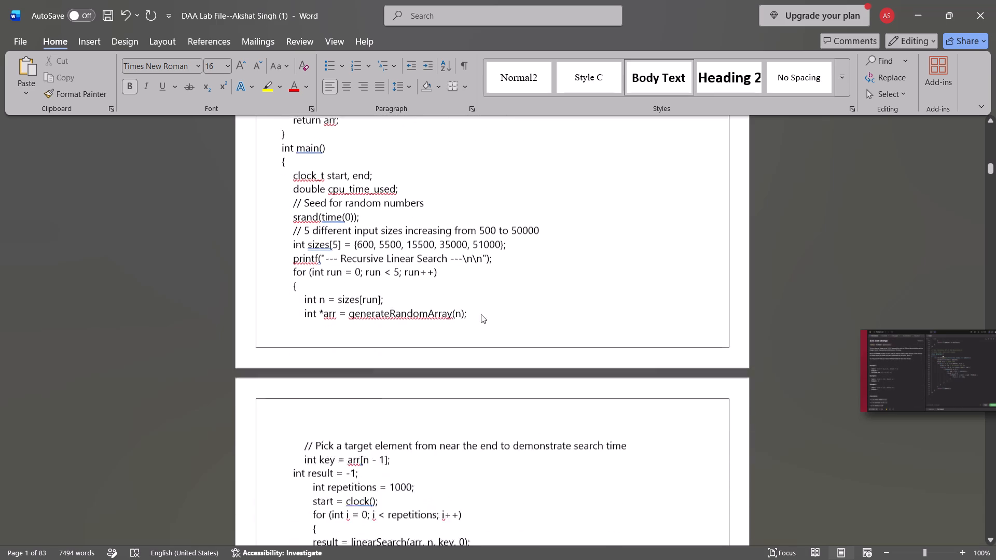
{"action": "scroll", "coordinate": [481, 314], "scroll_direction": "down", "scroll_amount": 5}
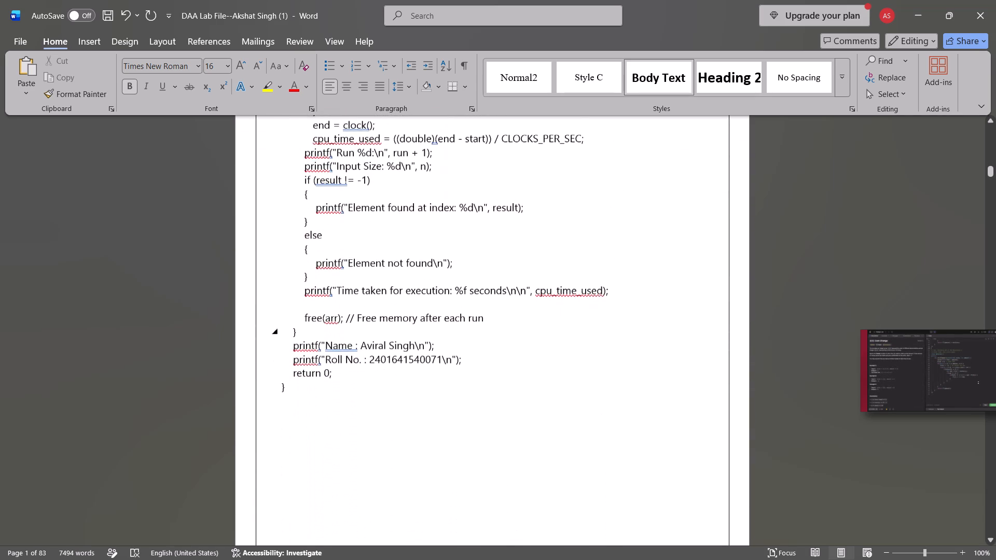
{"action": "scroll", "coordinate": [481, 314], "scroll_direction": "down", "scroll_amount": 5}
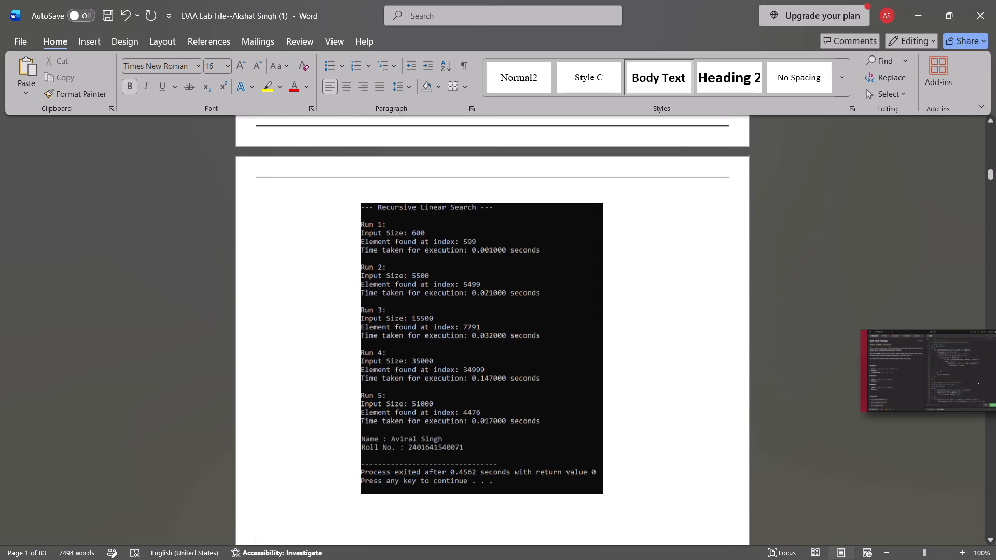
{"action": "scroll", "coordinate": [481, 314], "scroll_direction": "down", "scroll_amount": 2}
{"action": "scroll", "coordinate": [481, 314], "scroll_direction": "up", "scroll_amount": 1}
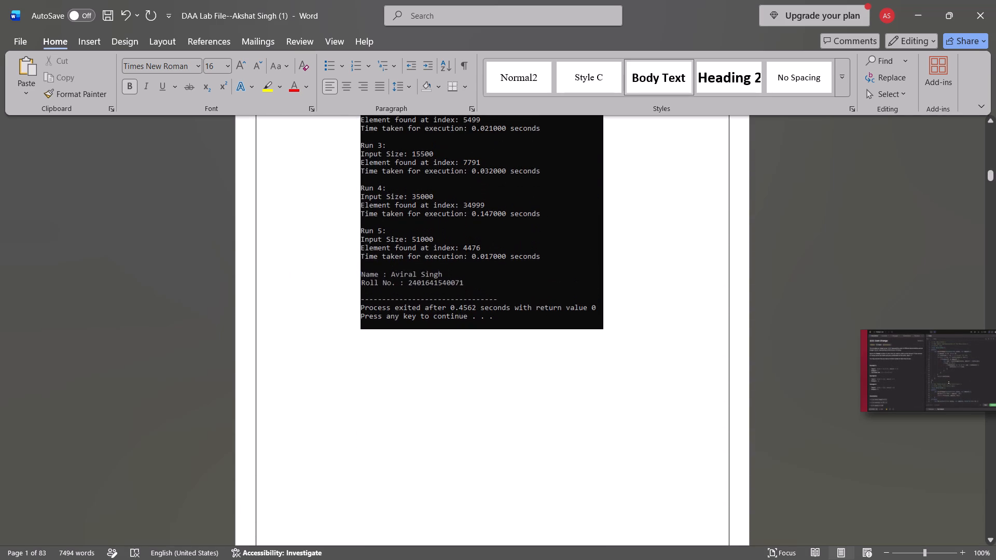
{"action": "scroll", "coordinate": [481, 314], "scroll_direction": "down", "scroll_amount": 5}
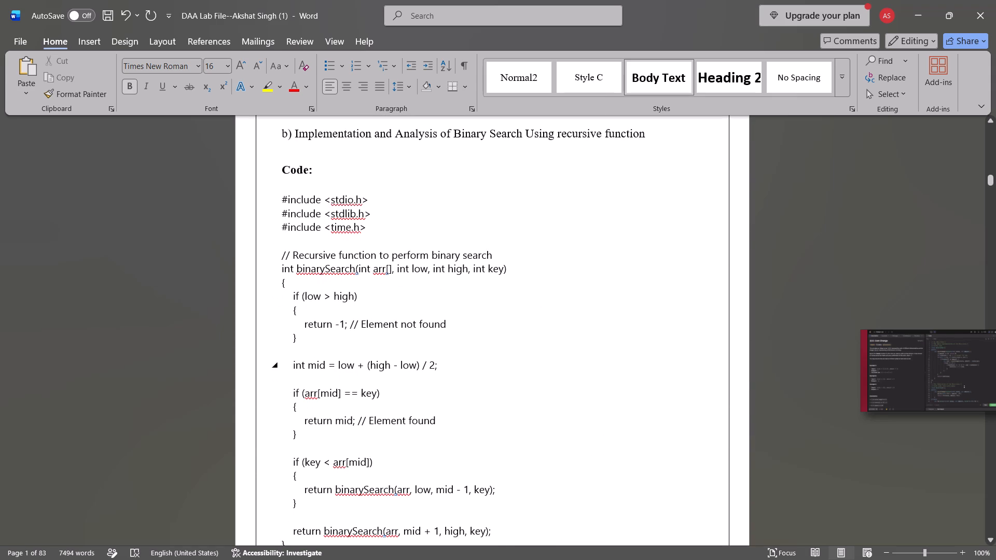
Delete the blank lines above, within and directly below the binarySearch function in Experiment 1's part b code.
{"action": "left_click", "coordinate": [308, 241]}
{"action": "key", "text": "BackSpace"}
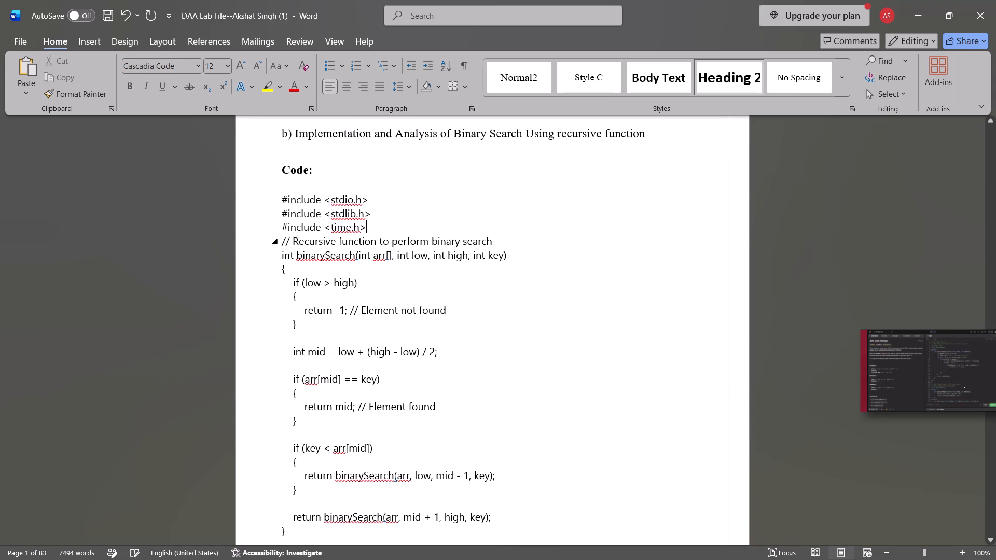
{"action": "left_click", "coordinate": [301, 334]}
{"action": "key", "text": "BackSpace"}
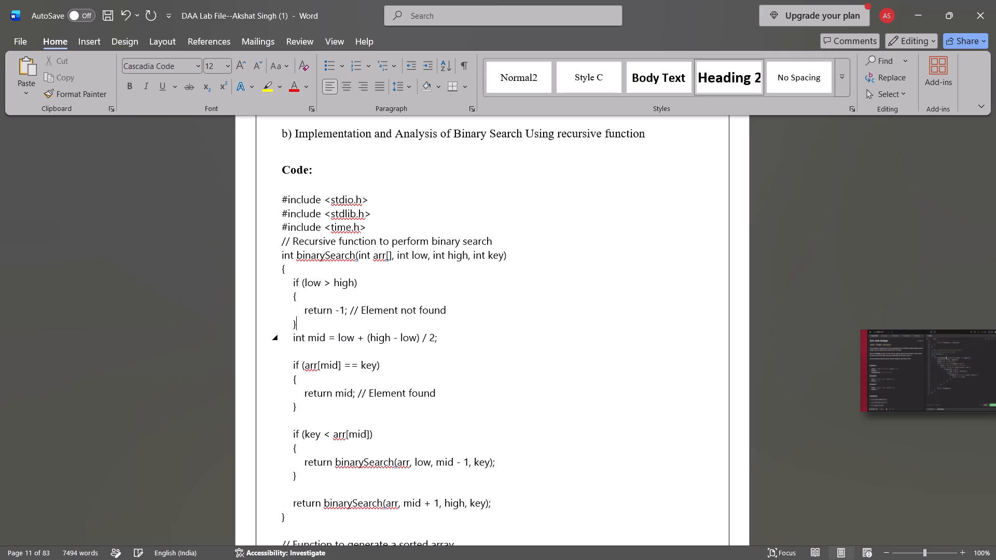
{"action": "scroll", "coordinate": [301, 334], "scroll_direction": "down", "scroll_amount": 1}
{"action": "left_click", "coordinate": [301, 309]}
{"action": "key", "text": "BackSpace"}
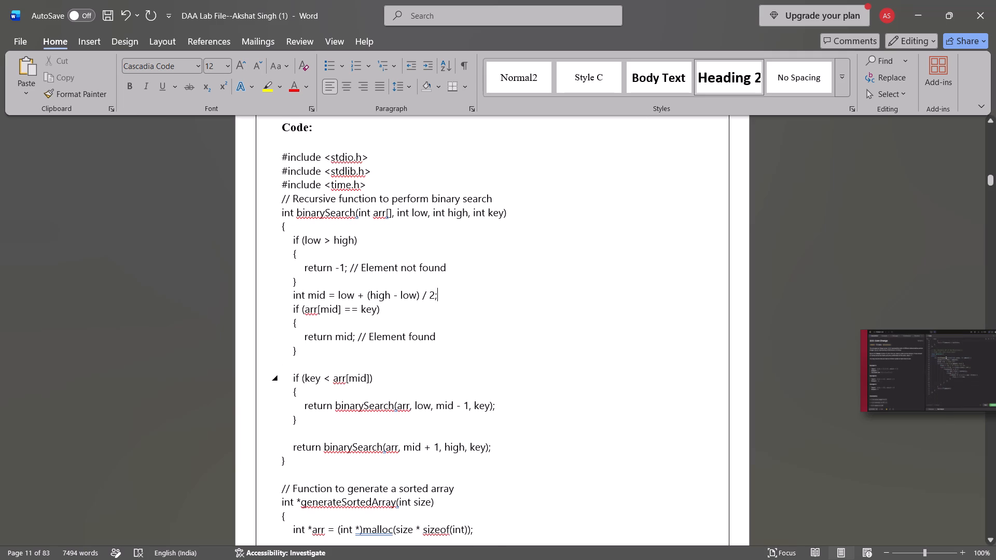
{"action": "left_click", "coordinate": [297, 368]}
{"action": "key", "text": "BackSpace"}
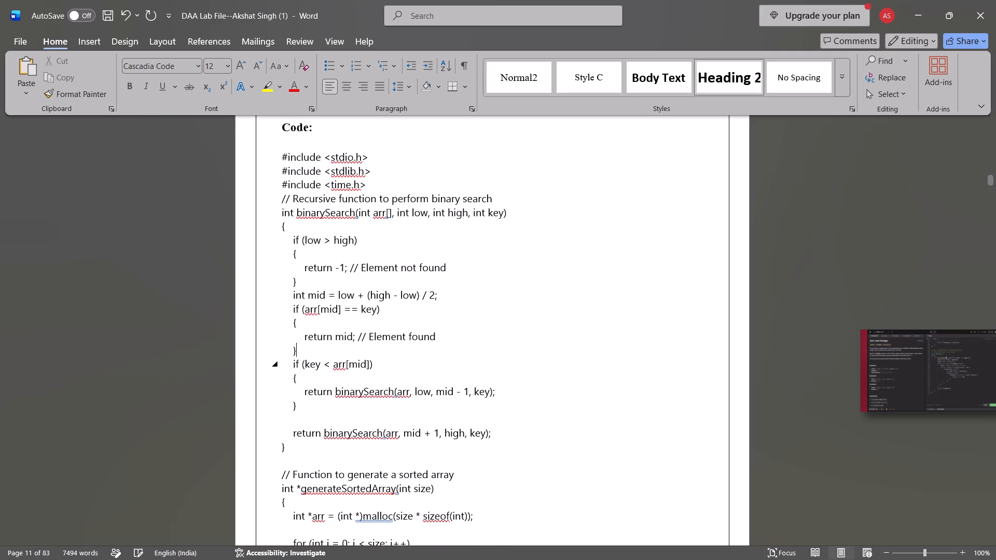
{"action": "left_click", "coordinate": [300, 419]}
{"action": "key", "text": "BackSpace"}
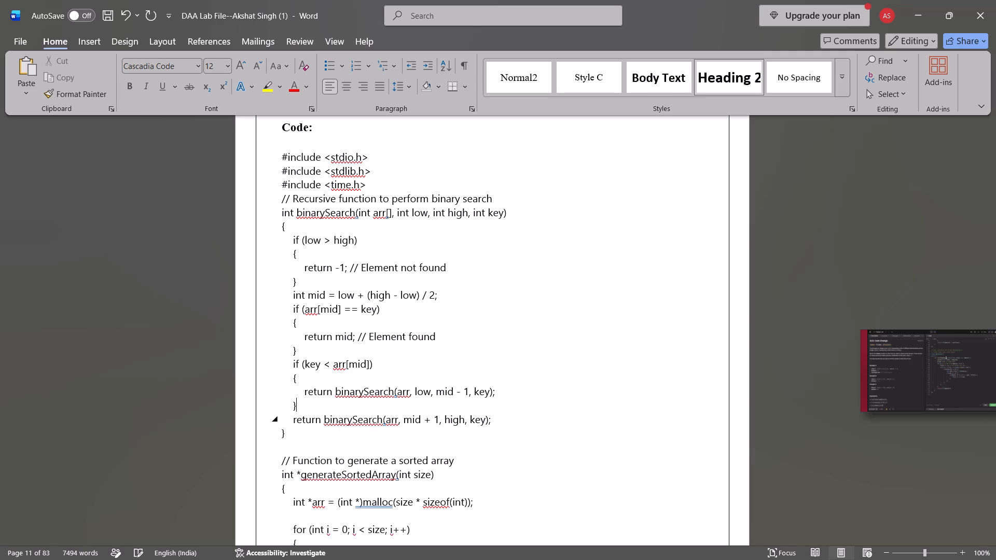
{"action": "scroll", "coordinate": [300, 419], "scroll_direction": "down", "scroll_amount": 1}
{"action": "left_click", "coordinate": [293, 427]}
{"action": "key", "text": "BackSpace"}
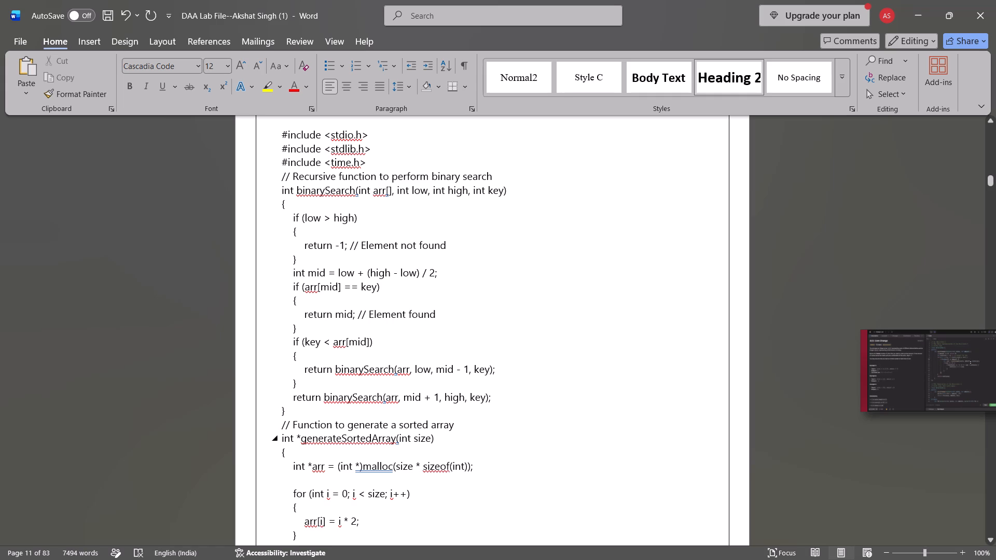
Delete the blank lines within the generateSortedArray function and between it and main() in the binary search code.
{"action": "right_click_drag", "start_coordinate": [347, 398], "coordinate": [341, 400]}
{"action": "scroll", "coordinate": [338, 402], "scroll_direction": "down", "scroll_amount": 3}
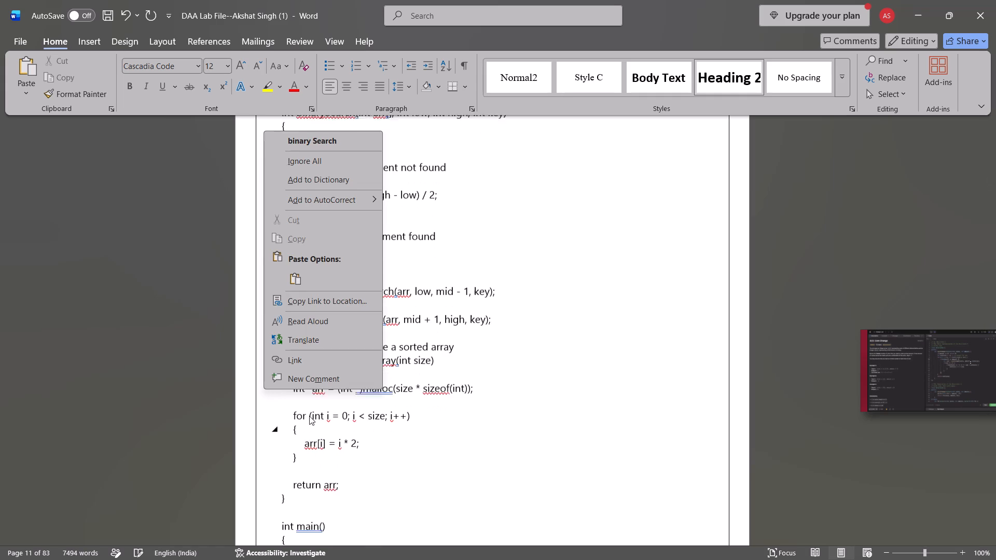
{"action": "left_click", "coordinate": [400, 386]}
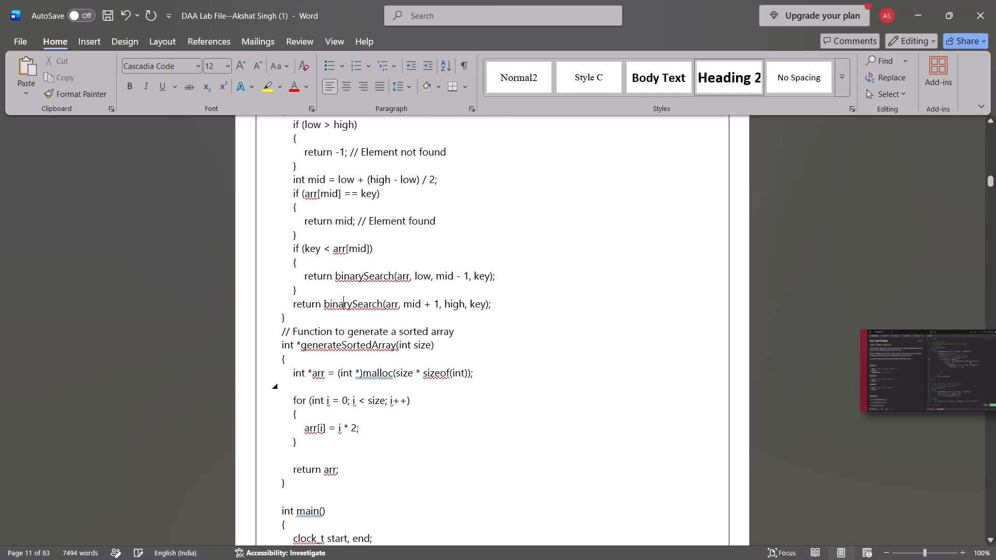
{"action": "left_click", "coordinate": [400, 386]}
{"action": "key", "text": "BackSpace"}
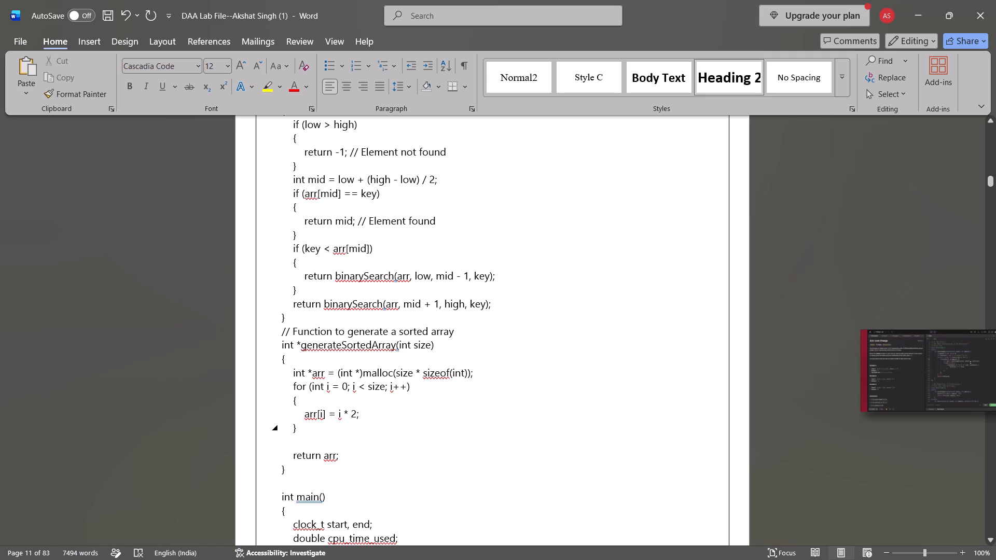
{"action": "left_click", "coordinate": [295, 440]}
{"action": "key", "text": "BackSpace"}
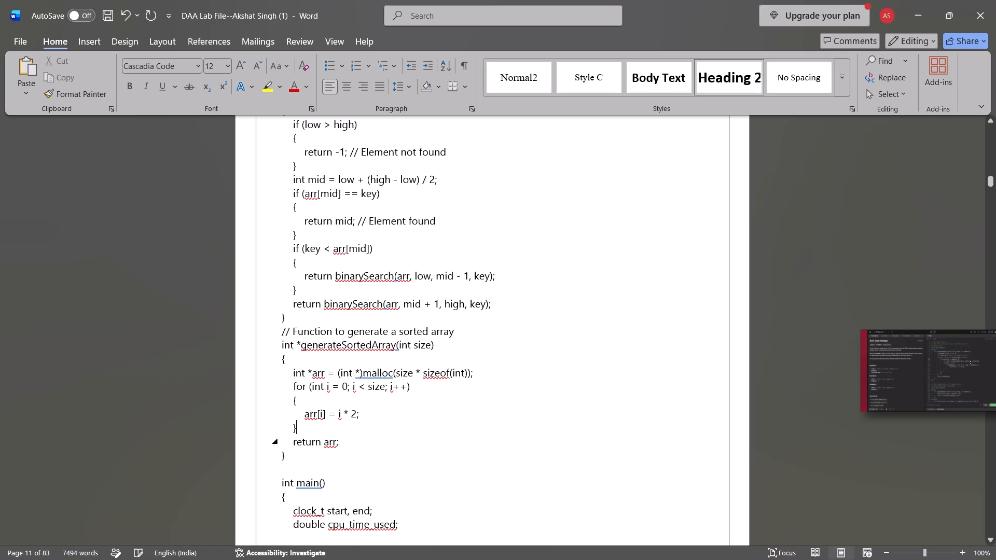
{"action": "left_click", "coordinate": [290, 467]}
{"action": "key", "text": "BackSpace"}
Delete the blank lines between the cpu_time_used declaration and the five-run for loop in the binary search main().
{"action": "scroll", "coordinate": [282, 469], "scroll_direction": "down", "scroll_amount": 2}
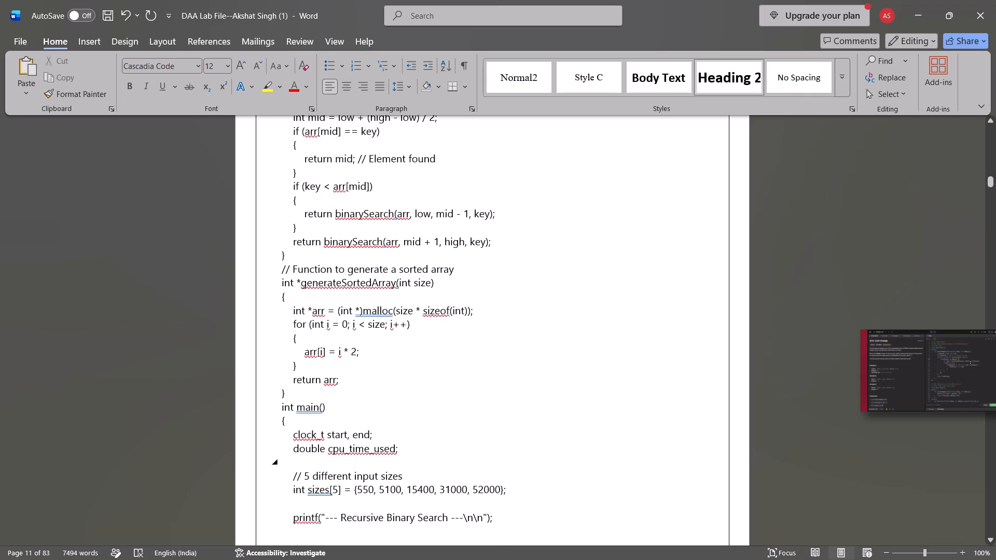
{"action": "left_click", "coordinate": [305, 466]}
{"action": "key", "text": "BackSpace"}
{"action": "scroll", "coordinate": [361, 423], "scroll_direction": "down", "scroll_amount": 2}
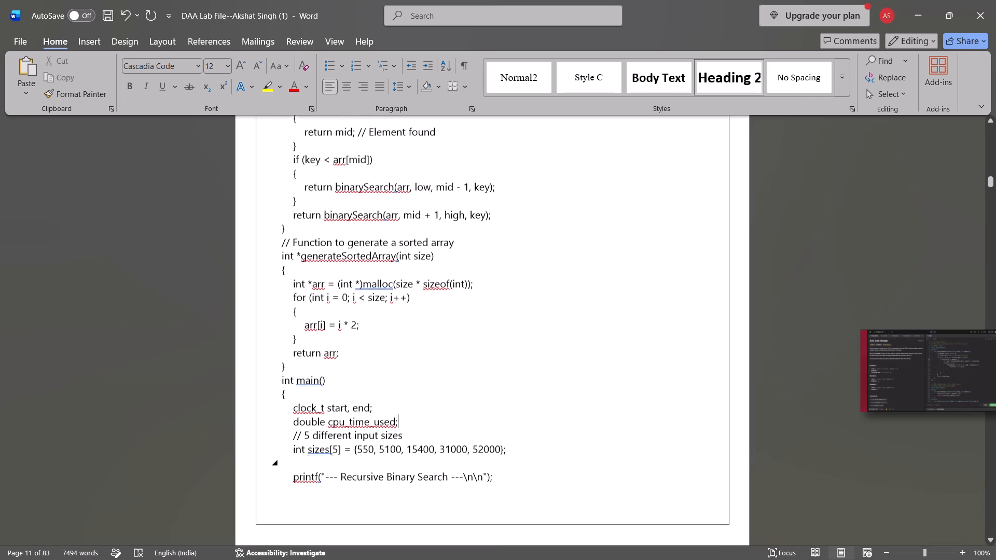
{"action": "left_click", "coordinate": [331, 430]}
{"action": "key", "text": "BackSpace"}
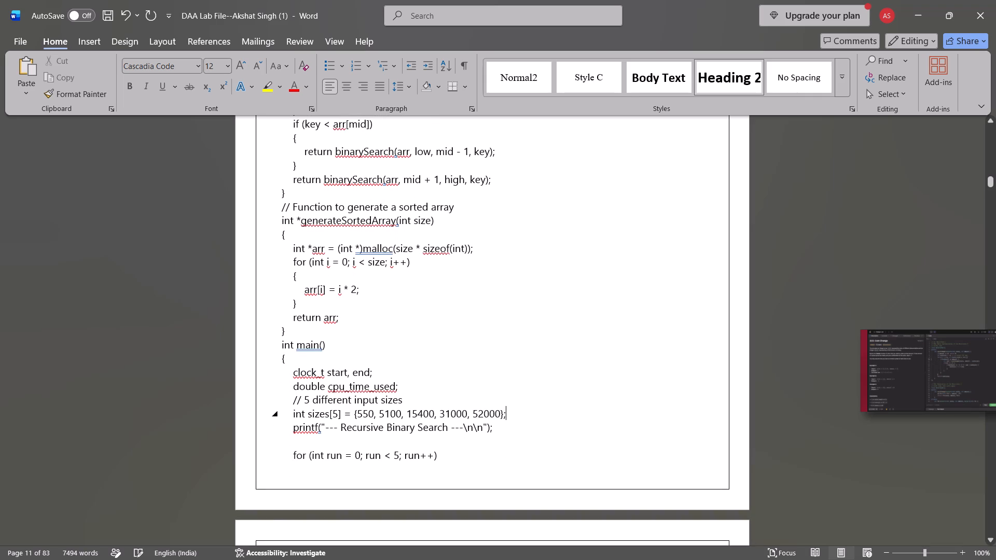
{"action": "left_click", "coordinate": [342, 440]}
{"action": "key", "text": "BackSpace"}
Delete the blank lines between "int n = sizes[run];" and "int result = -1;" in the binary search run loop.
{"action": "scroll", "coordinate": [353, 421], "scroll_direction": "down", "scroll_amount": 2}
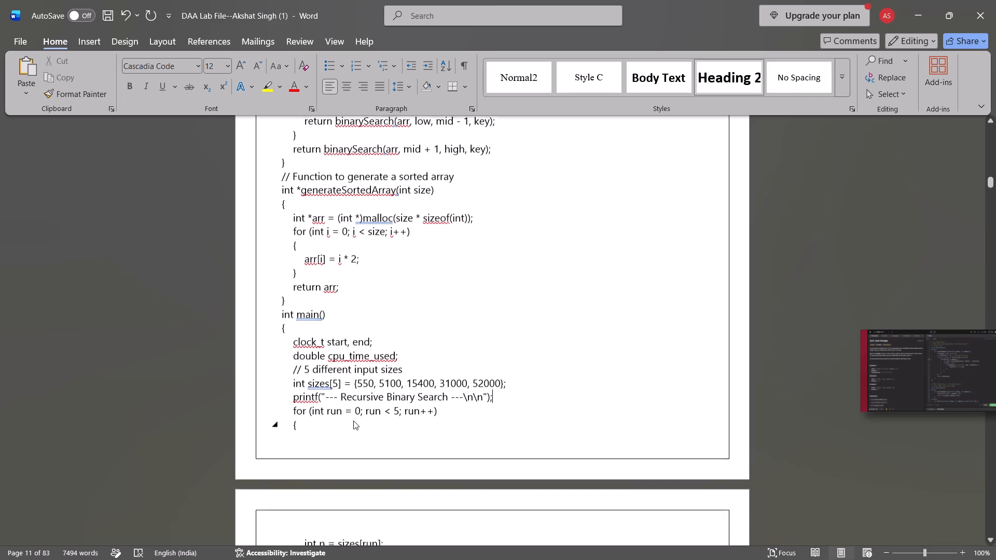
{"action": "scroll", "coordinate": [353, 421], "scroll_direction": "down", "scroll_amount": 3}
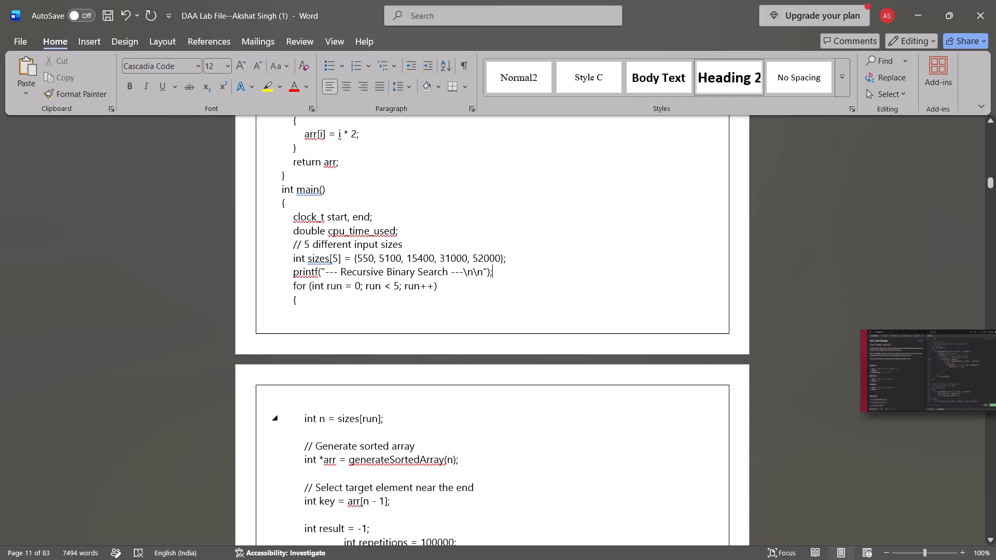
{"action": "left_click", "coordinate": [318, 433]}
{"action": "key", "text": "BackSpace"}
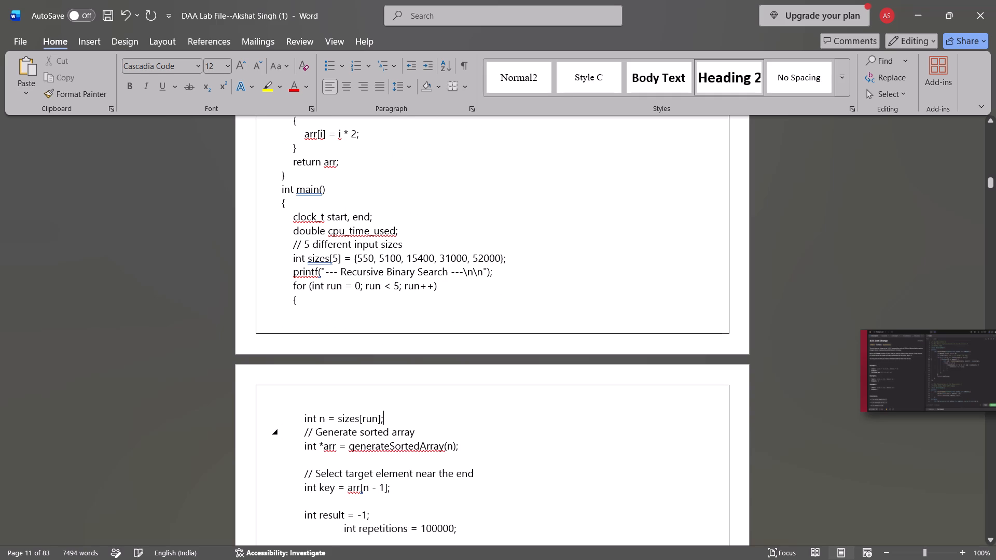
{"action": "scroll", "coordinate": [325, 433], "scroll_direction": "down", "scroll_amount": 2}
{"action": "left_click", "coordinate": [324, 398]}
{"action": "key", "text": "BackSpace"}
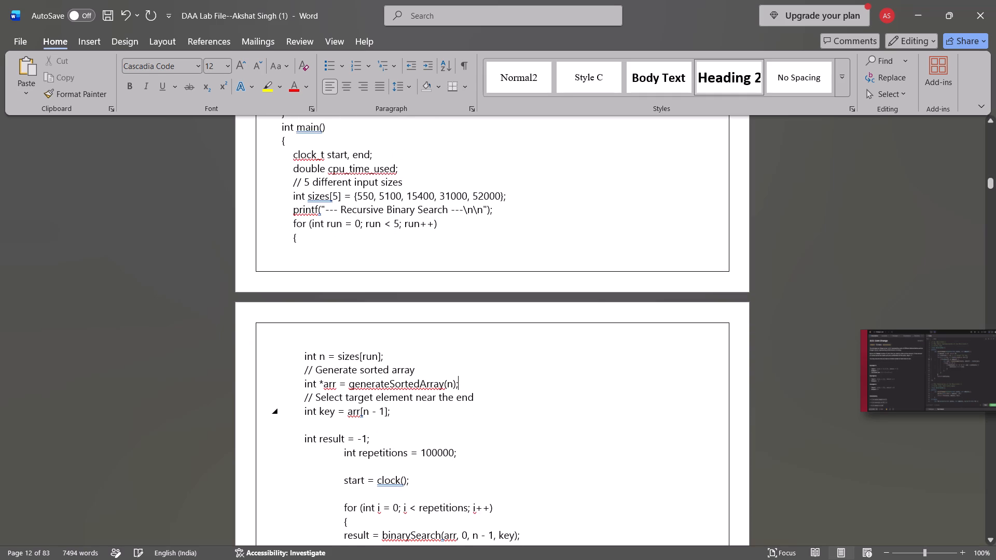
{"action": "left_click", "coordinate": [318, 424]}
{"action": "key", "text": "BackSpace"}
Delete the blank lines around "start = clock();" and before "end = clock();" in the binary search timing code.
{"action": "scroll", "coordinate": [322, 428], "scroll_direction": "down", "scroll_amount": 2}
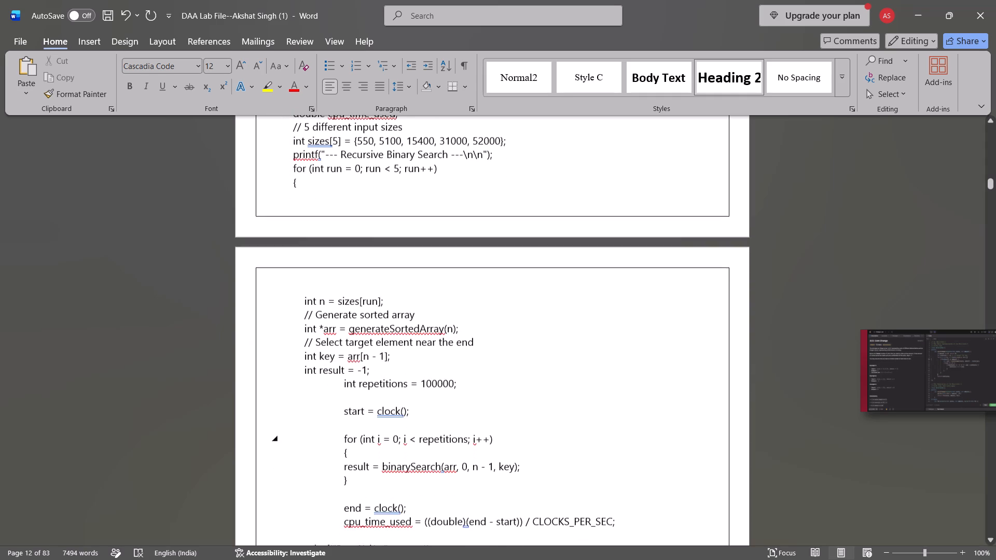
{"action": "right_click_drag", "start_coordinate": [330, 411], "coordinate": [333, 407]}
{"action": "right_click_drag", "start_coordinate": [354, 387], "coordinate": [423, 400]}
{"action": "left_click", "coordinate": [518, 380]}
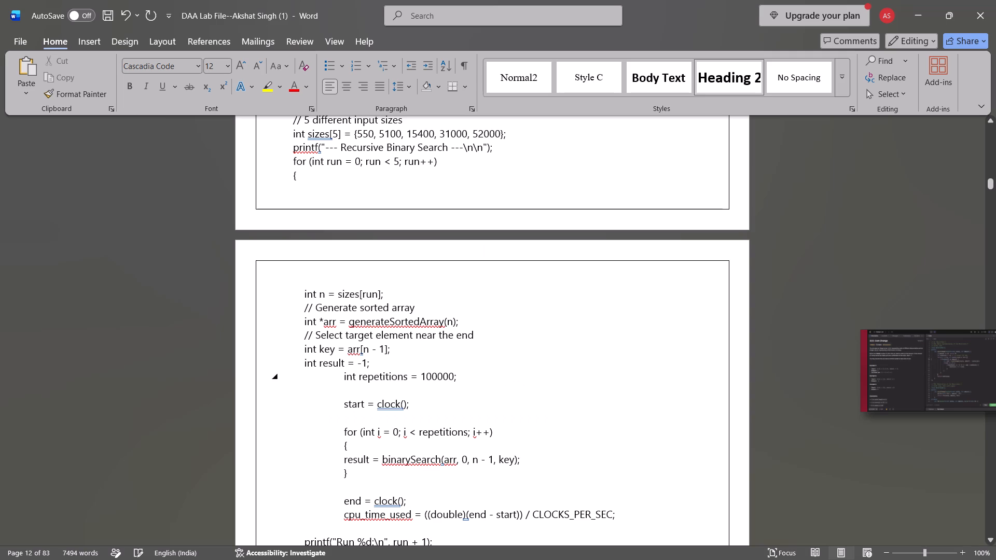
{"action": "left_click", "coordinate": [480, 388]}
{"action": "right_click", "coordinate": [480, 388]}
{"action": "key", "text": "BackSpace"}
{"action": "right_click", "coordinate": [480, 388]}
{"action": "key", "text": "BackSpace"}
{"action": "right_click", "coordinate": [423, 411]}
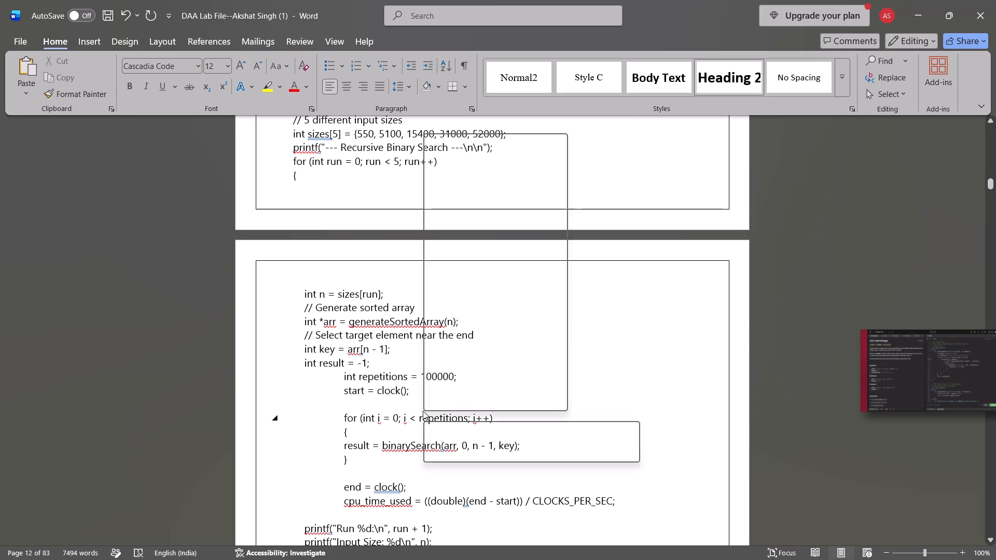
{"action": "left_click", "coordinate": [423, 411]}
{"action": "left_click", "coordinate": [419, 403]}
{"action": "key", "text": "BackSpace"}
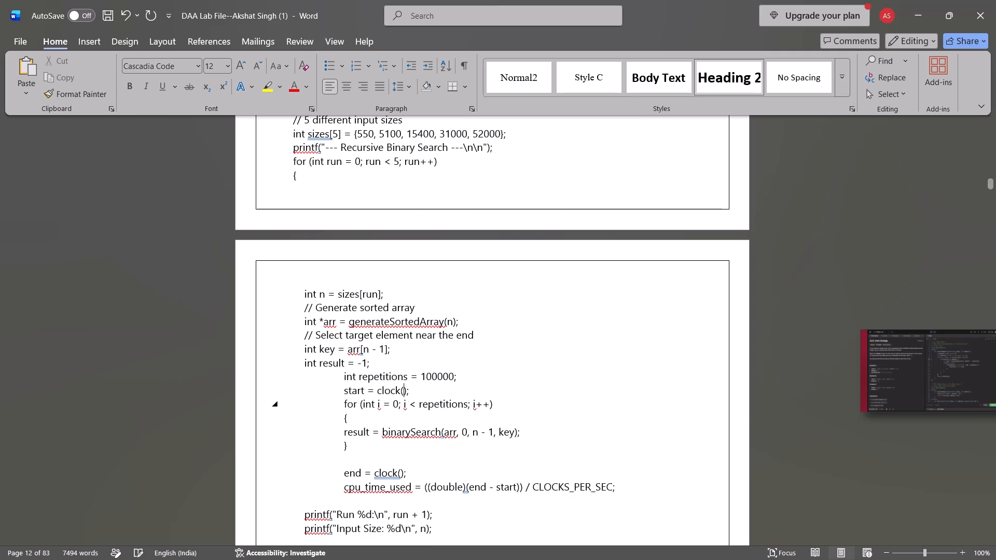
{"action": "left_click", "coordinate": [388, 456]}
{"action": "key", "text": "BackSpace"}
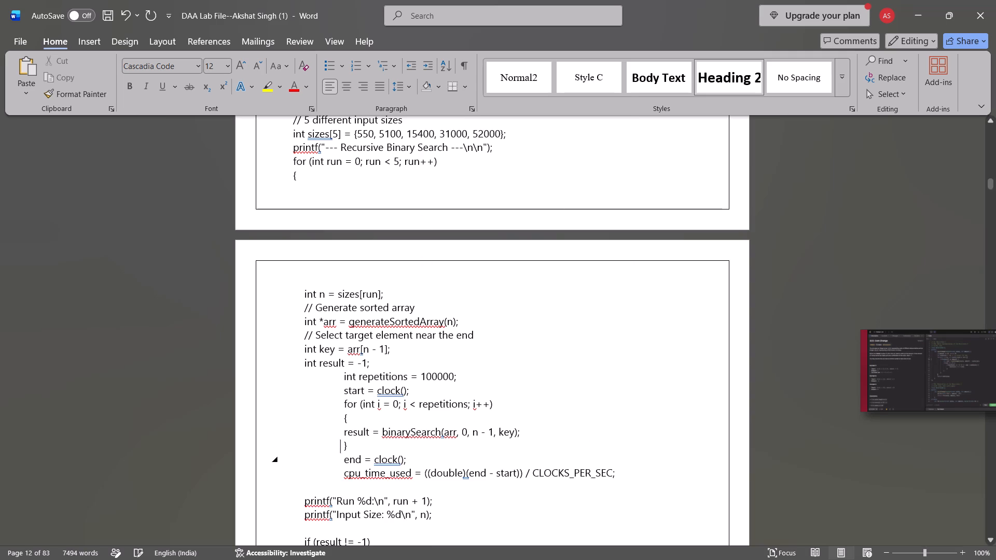
Delete the blank lines after the cpu_time_used calculation and before "if (result != -1)" in the binary search code.
{"action": "scroll", "coordinate": [430, 435], "scroll_direction": "down", "scroll_amount": 2}
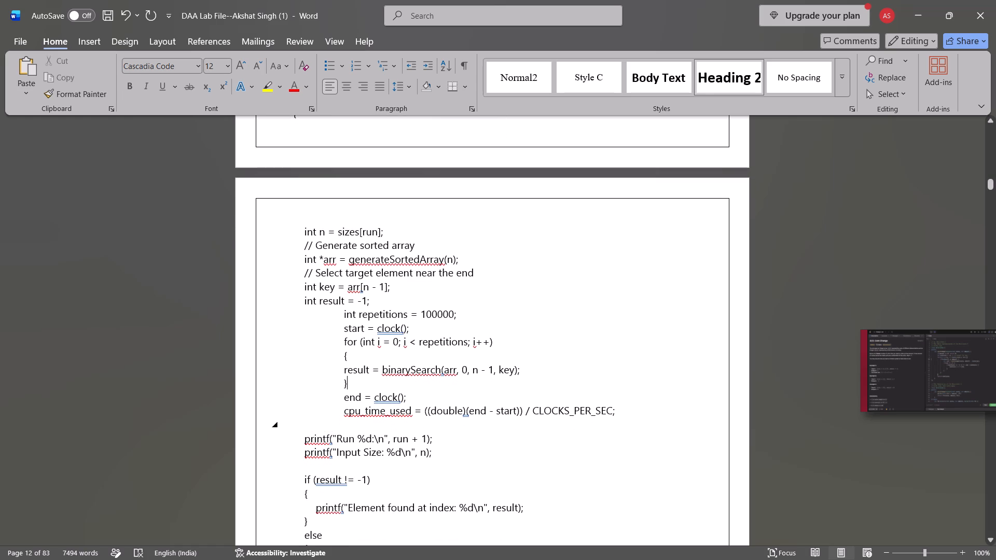
{"action": "left_click", "coordinate": [404, 423]}
{"action": "key", "text": "BackSpace"}
{"action": "key", "text": "BackSpace"}
{"action": "key", "text": "BackSpace"}
{"action": "left_click", "coordinate": [321, 453]}
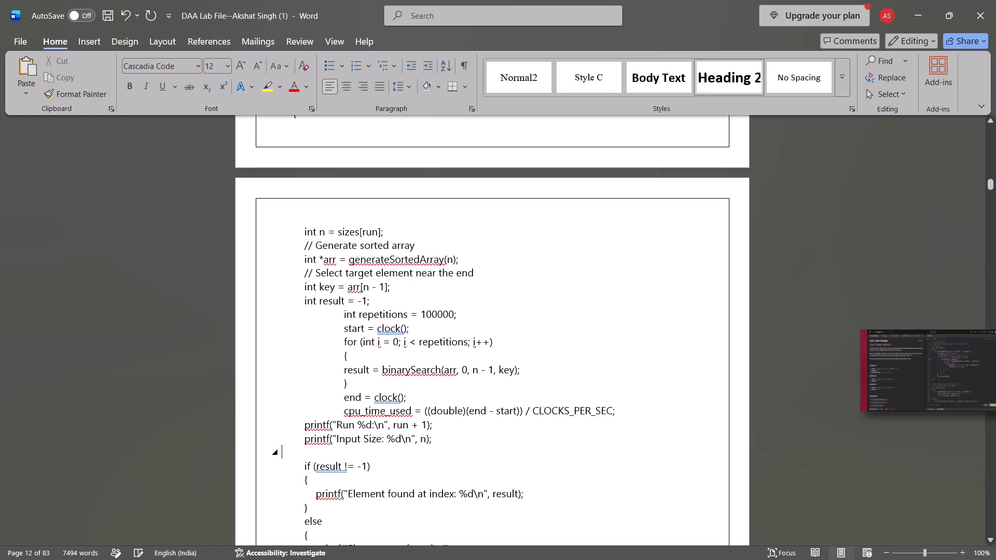
{"action": "key", "text": "BackSpace"}
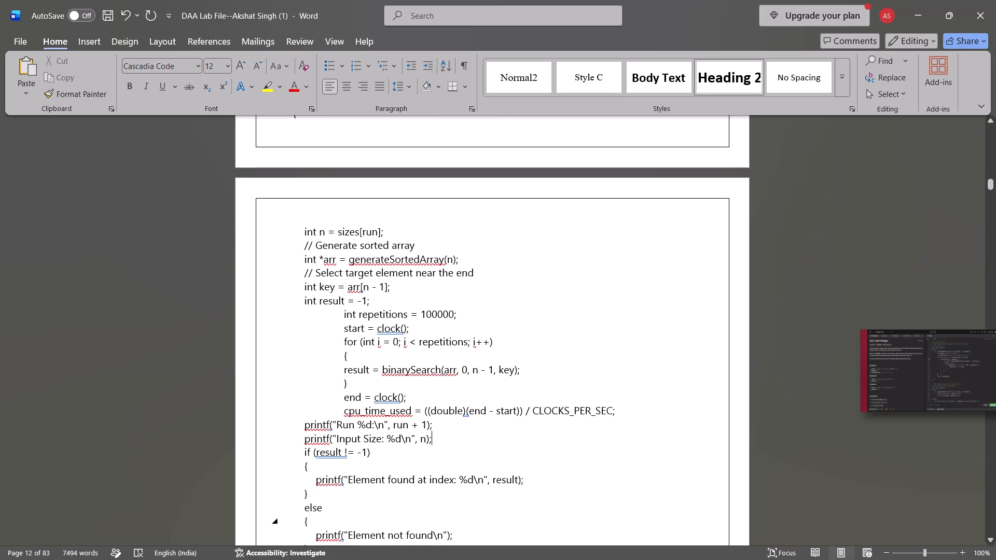
Delete the remaining blank lines from the end of the else block down to "return 0;" in the binary search main().
{"action": "scroll", "coordinate": [310, 505], "scroll_direction": "down", "scroll_amount": 5}
{"action": "right_click", "coordinate": [307, 502]}
{"action": "right_click", "coordinate": [307, 502]}
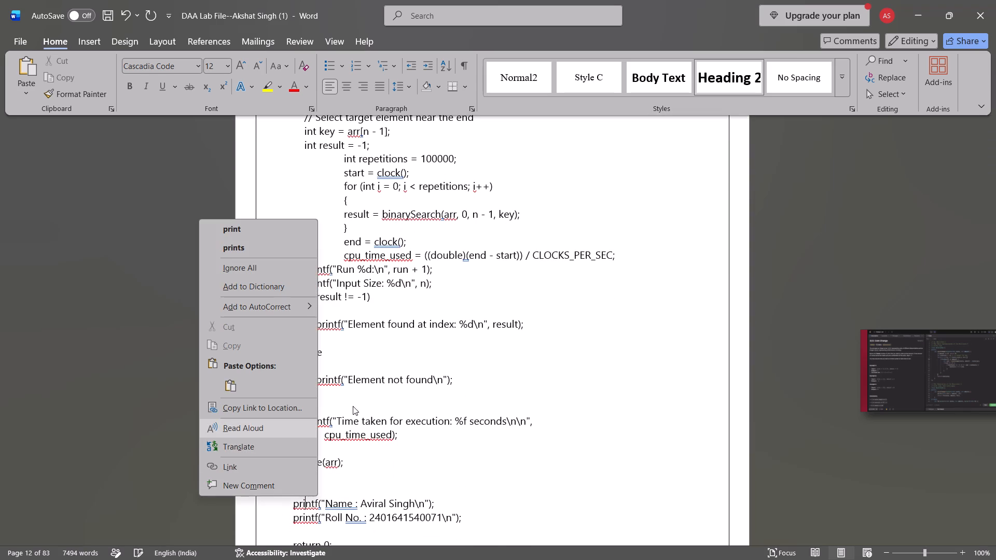
{"action": "left_click", "coordinate": [337, 409]}
{"action": "left_click", "coordinate": [304, 403]}
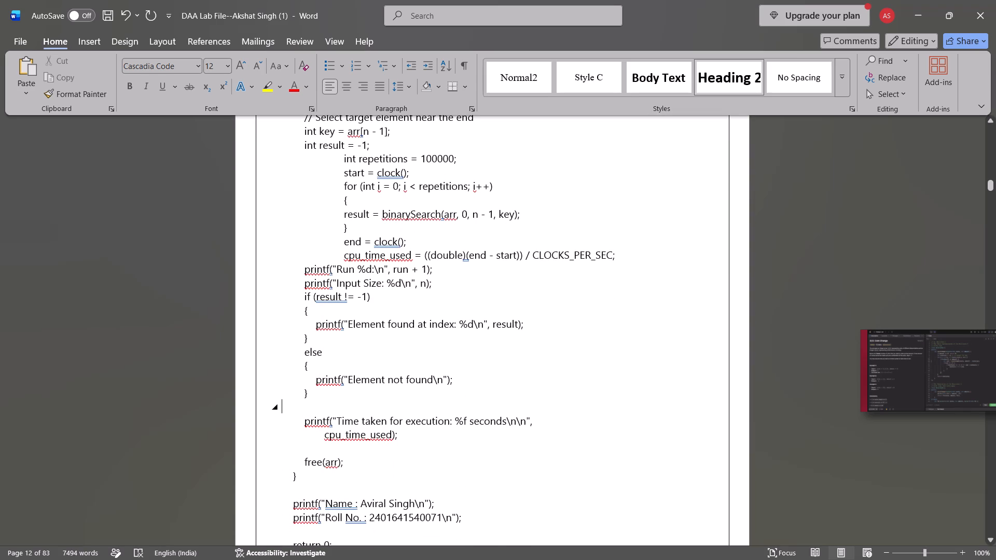
{"action": "key", "text": "BackSpace"}
{"action": "left_click", "coordinate": [304, 432]}
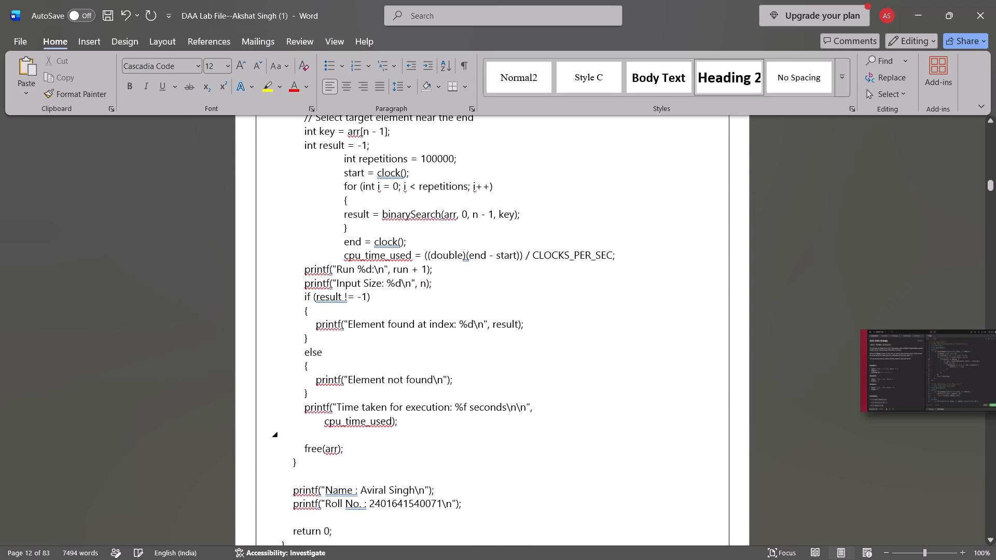
{"action": "key", "text": "BackSpace"}
{"action": "left_click", "coordinate": [297, 463]}
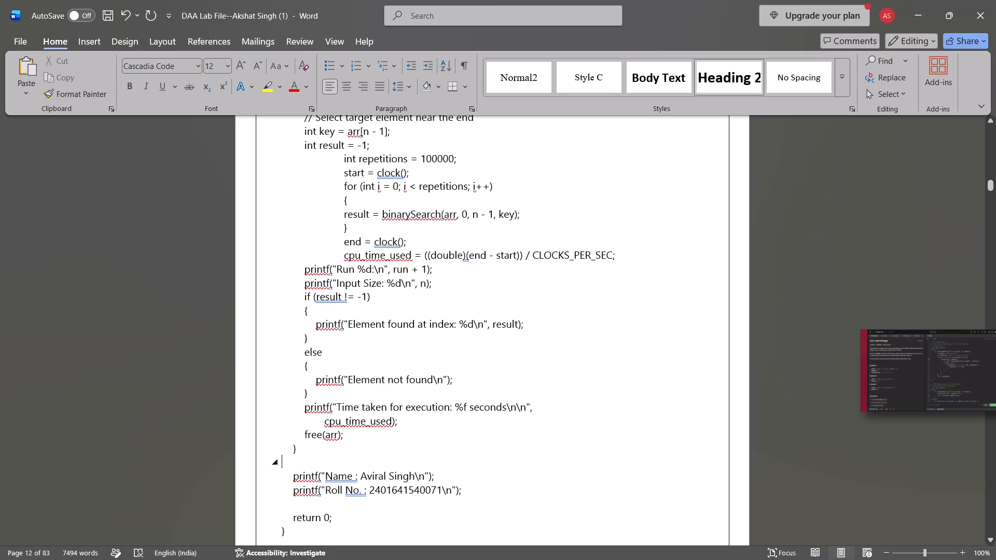
{"action": "key", "text": "BackSpace"}
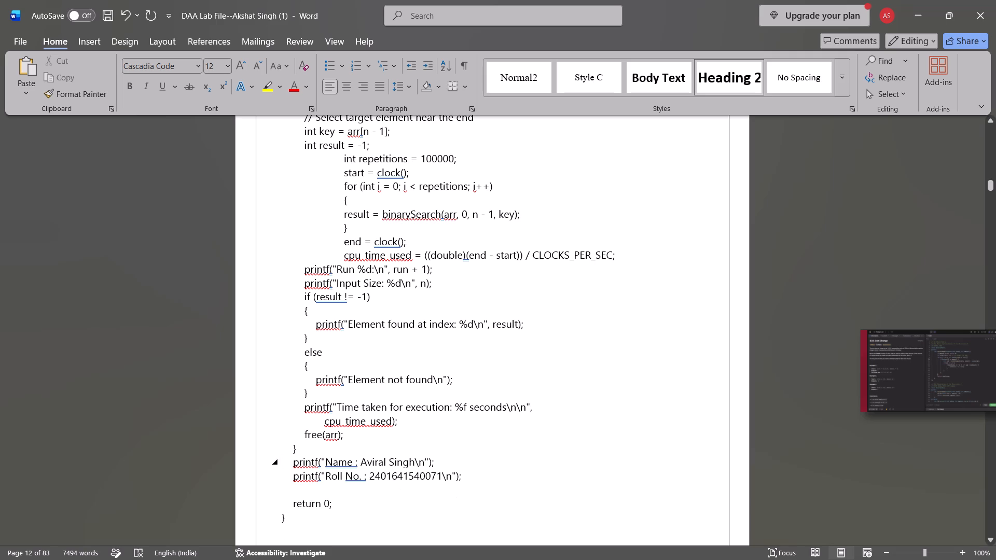
{"action": "left_click", "coordinate": [302, 492]}
{"action": "key", "text": "BackSpace"}
Review the end of the binary search code and its output image through to the EXPERIMENT 2 heading.
{"action": "scroll", "coordinate": [340, 439], "scroll_direction": "down", "scroll_amount": 2}
{"action": "right_click", "coordinate": [341, 438]}
{"action": "scroll", "coordinate": [341, 438], "scroll_direction": "down", "scroll_amount": 4}
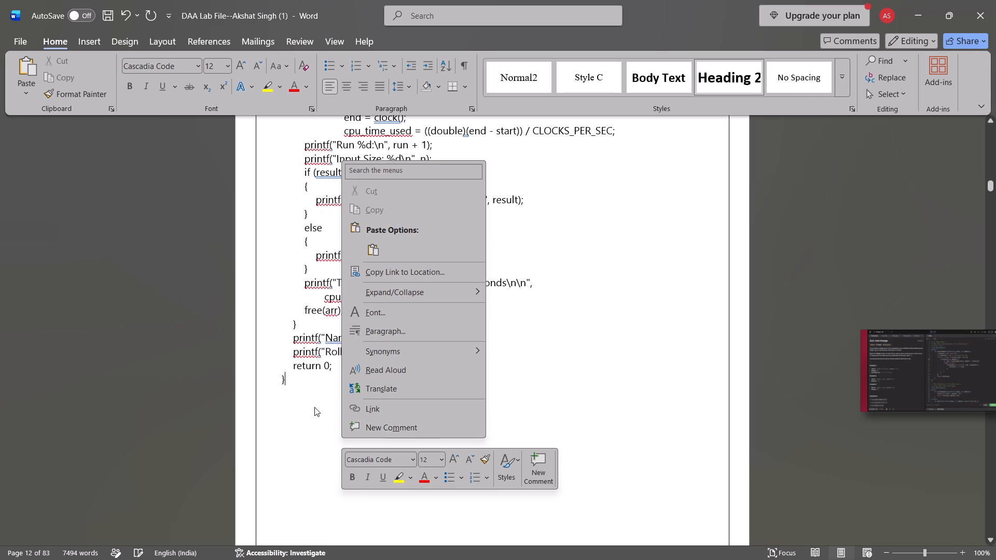
{"action": "left_click", "coordinate": [314, 407]}
{"action": "scroll", "coordinate": [344, 401], "scroll_direction": "down", "scroll_amount": 8}
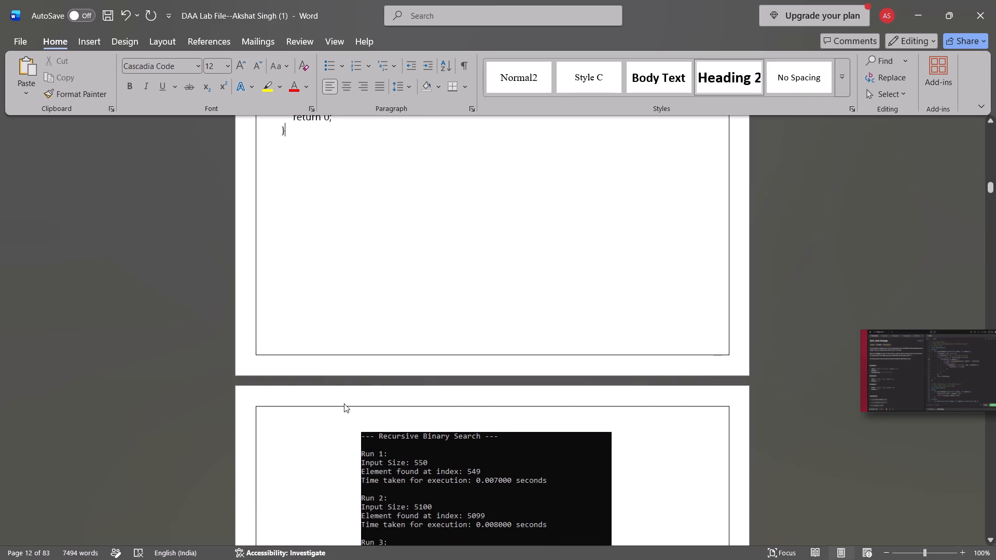
{"action": "scroll", "coordinate": [347, 398], "scroll_direction": "down", "scroll_amount": 14}
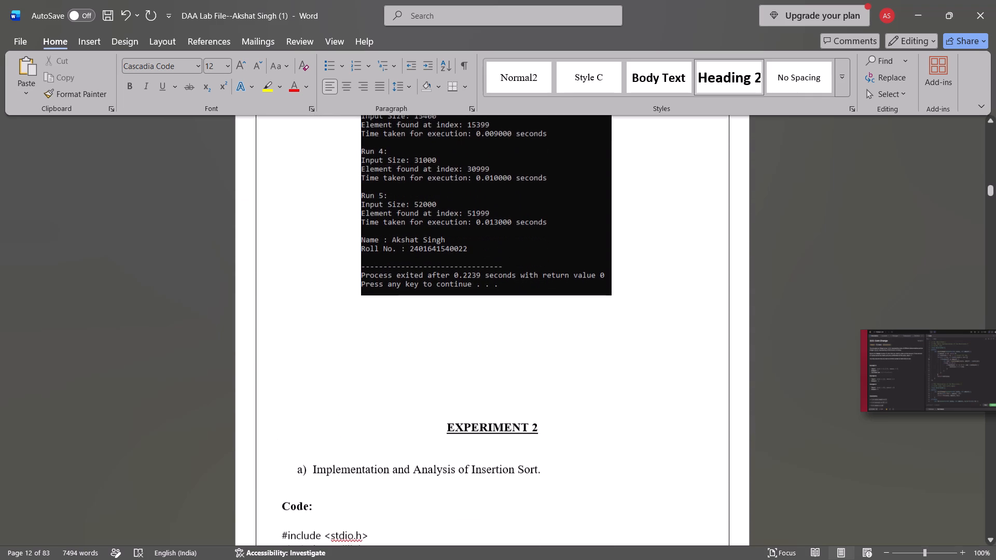
{"action": "scroll", "coordinate": [345, 403], "scroll_direction": "down", "scroll_amount": 3}
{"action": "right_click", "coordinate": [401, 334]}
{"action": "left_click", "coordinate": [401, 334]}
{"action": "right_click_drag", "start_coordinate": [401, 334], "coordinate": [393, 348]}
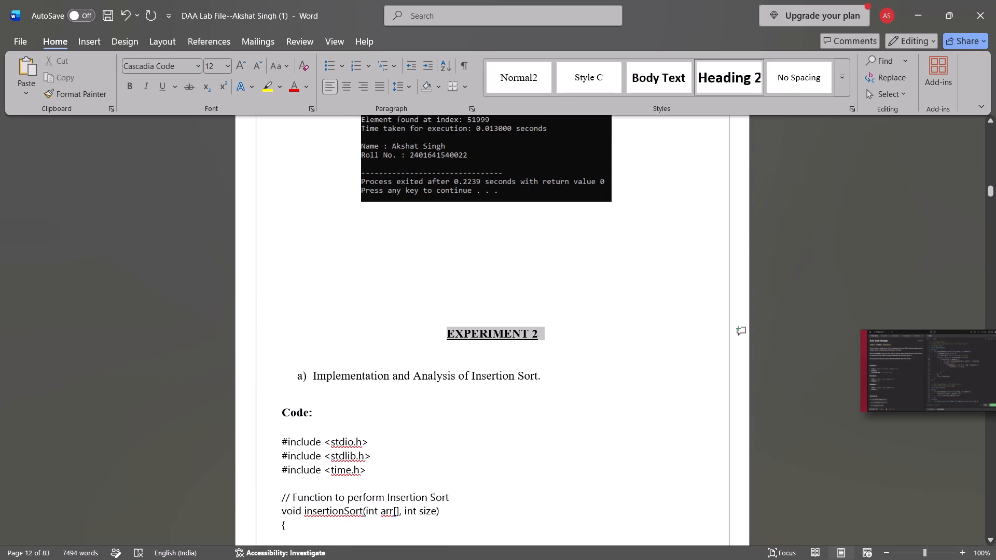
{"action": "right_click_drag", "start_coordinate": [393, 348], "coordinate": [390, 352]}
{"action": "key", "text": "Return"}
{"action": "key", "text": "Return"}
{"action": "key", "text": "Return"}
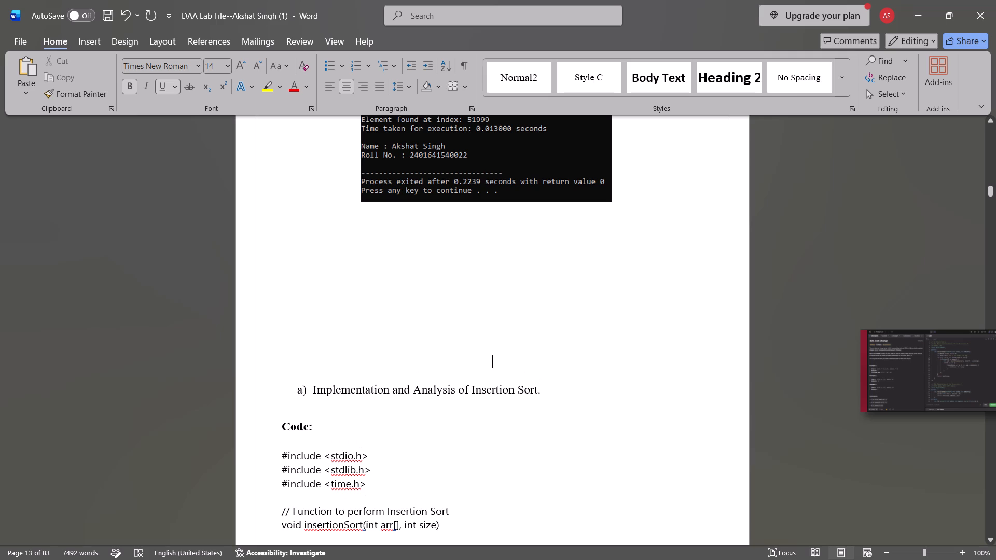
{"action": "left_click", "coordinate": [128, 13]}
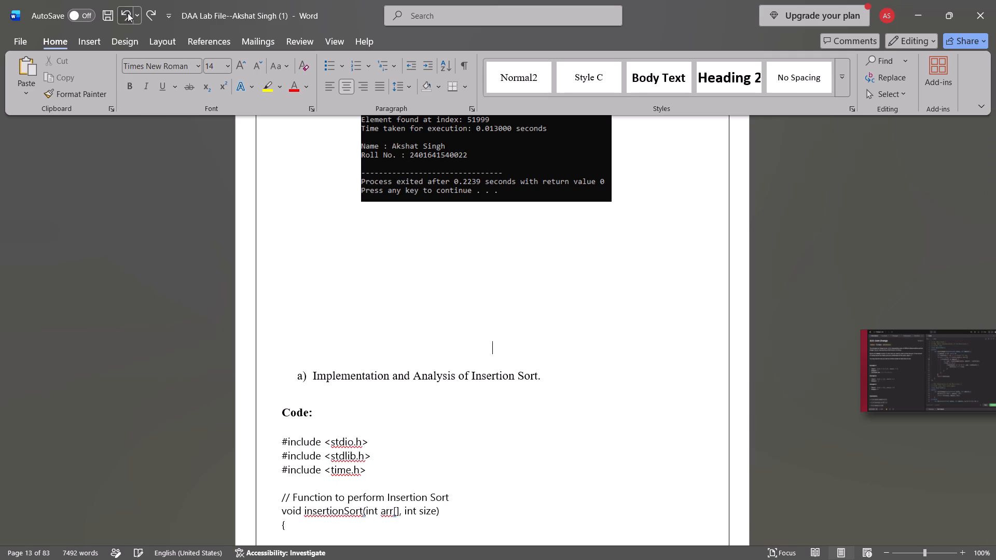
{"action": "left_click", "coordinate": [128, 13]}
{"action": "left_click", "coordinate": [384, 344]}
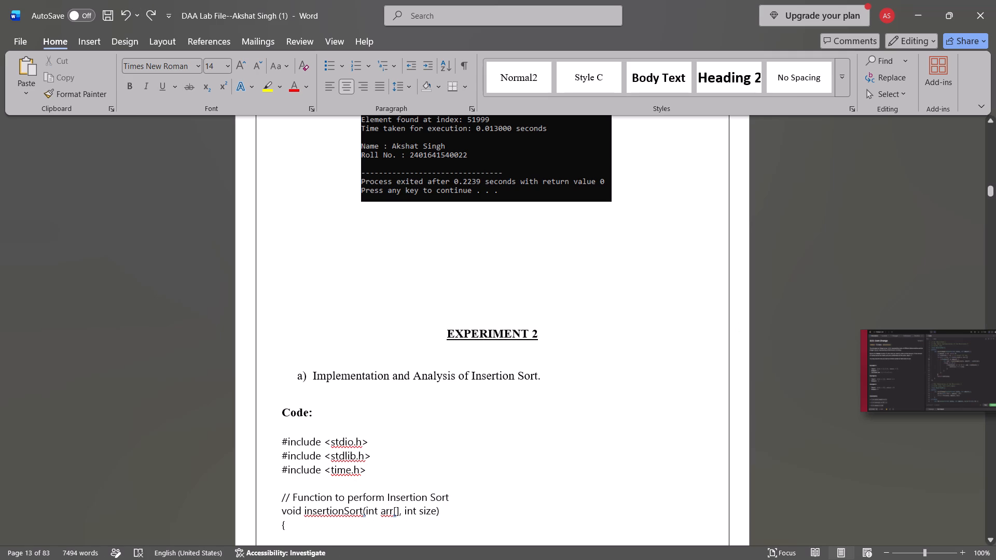
Insert blank lines above the EXPERIMENT 2 heading so that it starts at the top of a new page.
{"action": "left_click", "coordinate": [426, 331]}
{"action": "key", "text": "Return"}
{"action": "key", "text": "Return"}
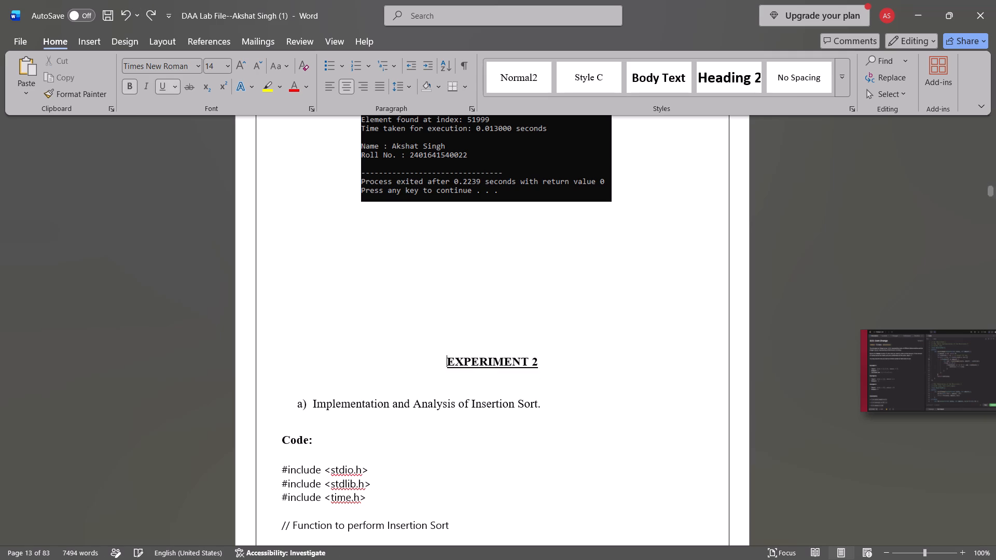
{"action": "key", "text": "Return"}
{"action": "key", "text": "Return"}
{"action": "key", "text": "Return"}
{"action": "scroll", "coordinate": [429, 326], "scroll_direction": "down", "scroll_amount": 3}
{"action": "key", "text": "Return"}
{"action": "scroll", "coordinate": [431, 327], "scroll_direction": "down", "scroll_amount": 4}
{"action": "key", "text": "Return"}
{"action": "key", "text": "Return"}
{"action": "key", "text": "Return"}
{"action": "key", "text": "Return"}
{"action": "key", "text": "Return"}
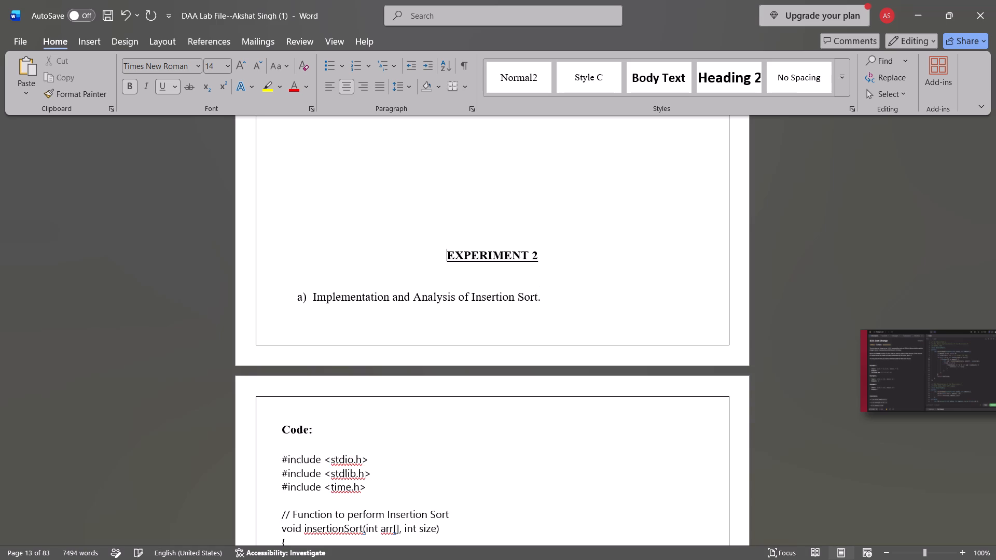
{"action": "key", "text": "Return"}
{"action": "key", "text": "Return"}
{"action": "key", "text": "Return"}
{"action": "key", "text": "Return"}
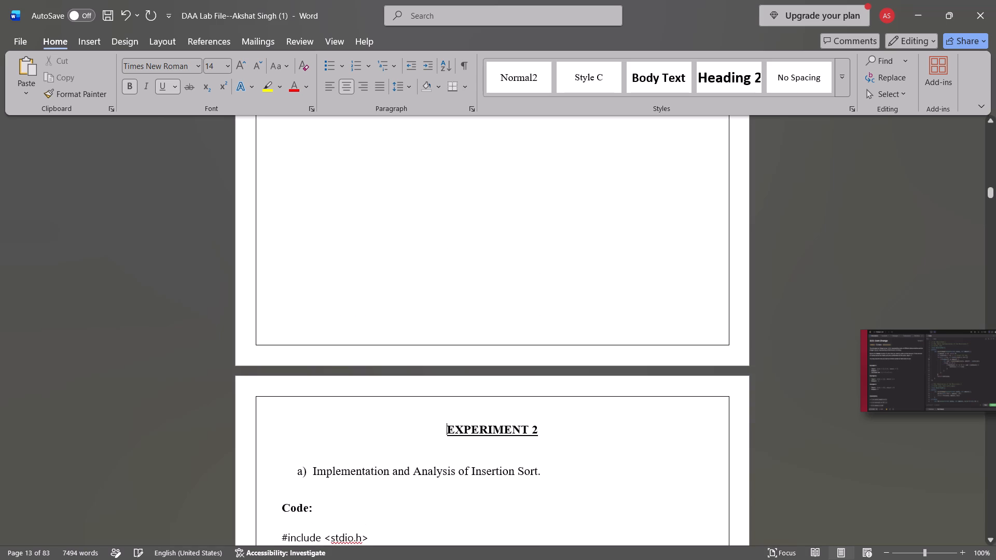
{"action": "scroll", "coordinate": [461, 256], "scroll_direction": "up", "scroll_amount": 15}
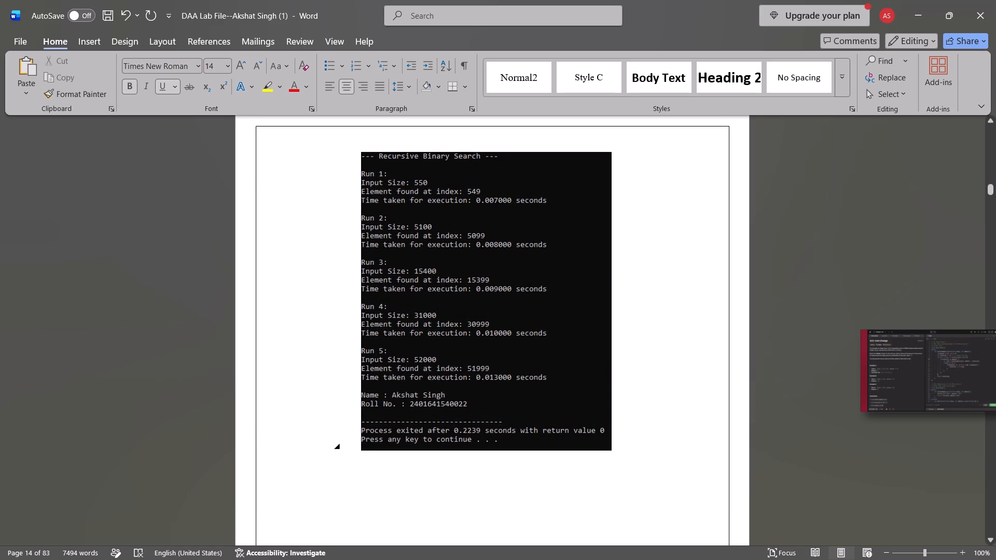
{"action": "scroll", "coordinate": [455, 254], "scroll_direction": "down", "scroll_amount": 3}
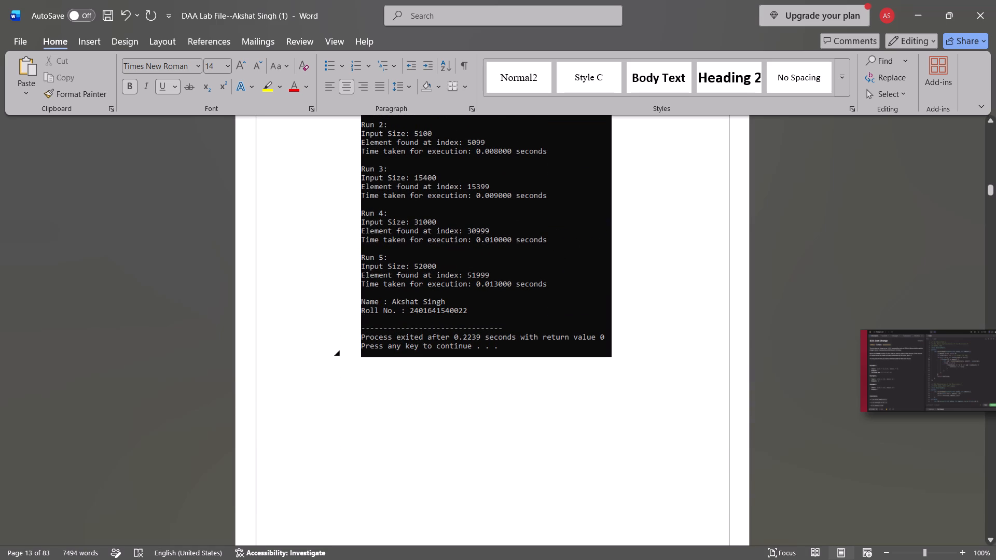
Delete the blank line between "#include <time.h>" and the insertion sort function comment in Experiment 2's code.
{"action": "scroll", "coordinate": [461, 297], "scroll_direction": "down", "scroll_amount": 10}
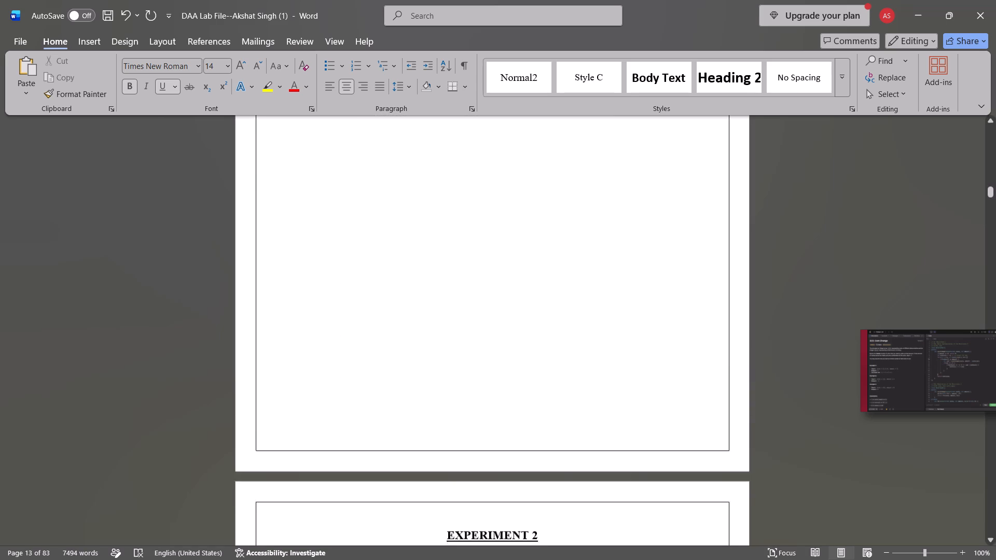
{"action": "scroll", "coordinate": [465, 296], "scroll_direction": "down", "scroll_amount": 7}
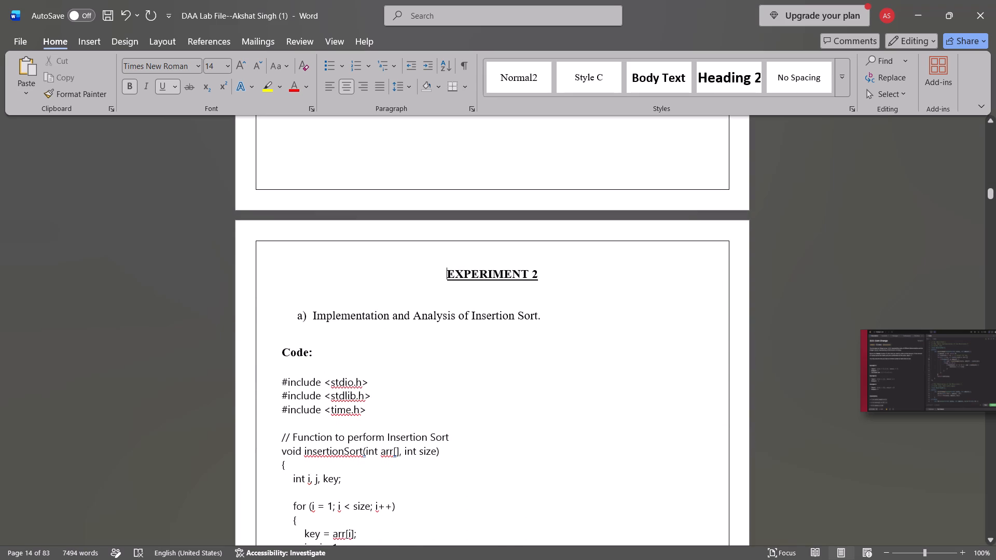
{"action": "scroll", "coordinate": [458, 283], "scroll_direction": "down", "scroll_amount": 2}
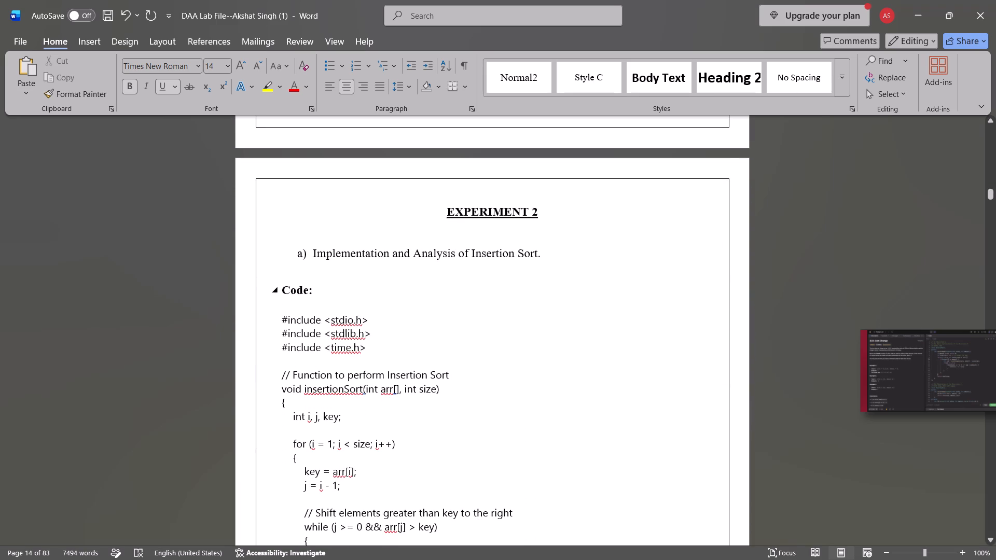
{"action": "scroll", "coordinate": [411, 289], "scroll_direction": "down", "scroll_amount": 2}
{"action": "right_click_drag", "start_coordinate": [378, 291], "coordinate": [319, 292]}
{"action": "left_click_drag", "start_coordinate": [333, 299], "coordinate": [319, 292]}
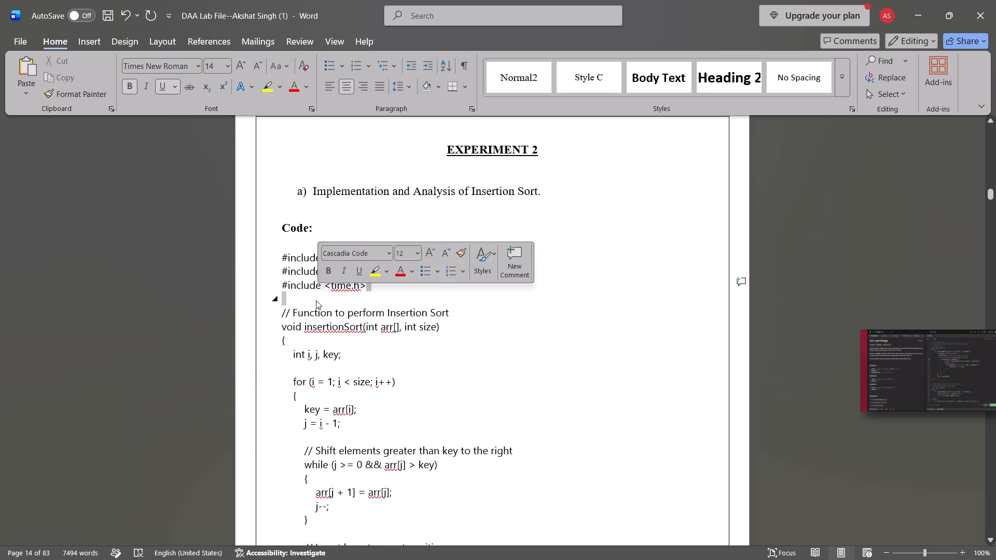
{"action": "left_click", "coordinate": [316, 300]}
{"action": "key", "text": "BackSpace"}
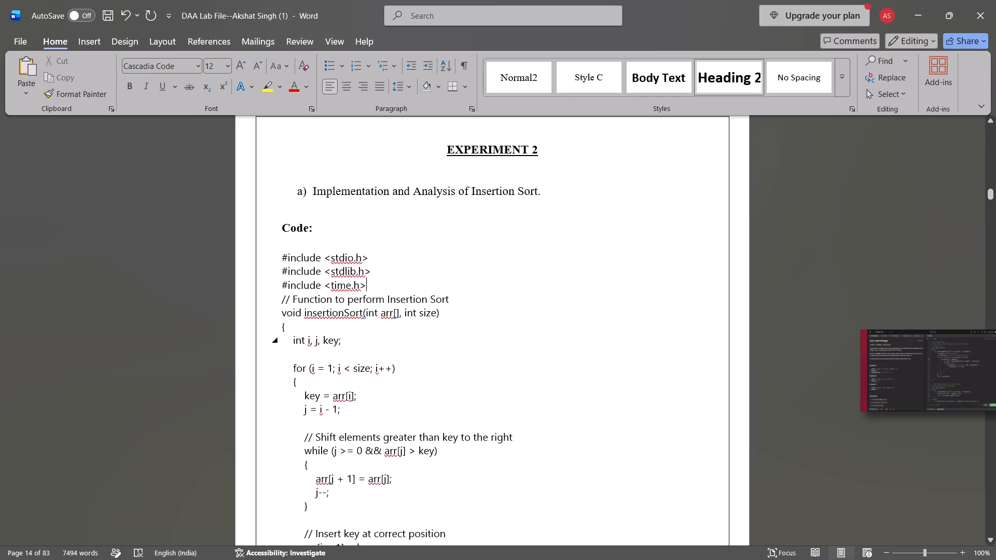
Delete the blank lines inside insertionSort(): before the for loop, before the shift comment, and before the insert-key comment.
{"action": "left_click", "coordinate": [294, 353]}
{"action": "key", "text": "BackSpace"}
{"action": "left_click", "coordinate": [307, 410]}
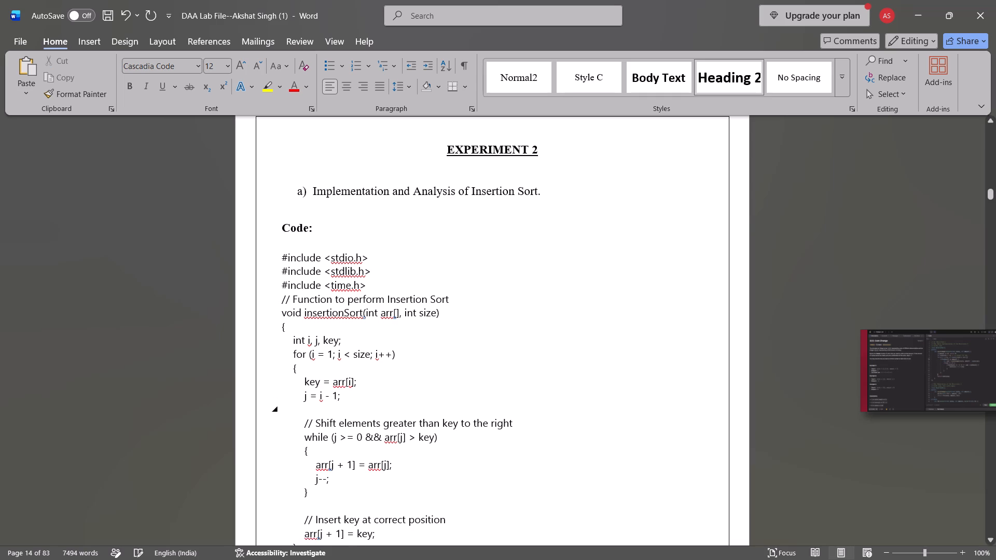
{"action": "key", "text": "BackSpace"}
{"action": "left_click", "coordinate": [316, 492]}
{"action": "key", "text": "BackSpace"}
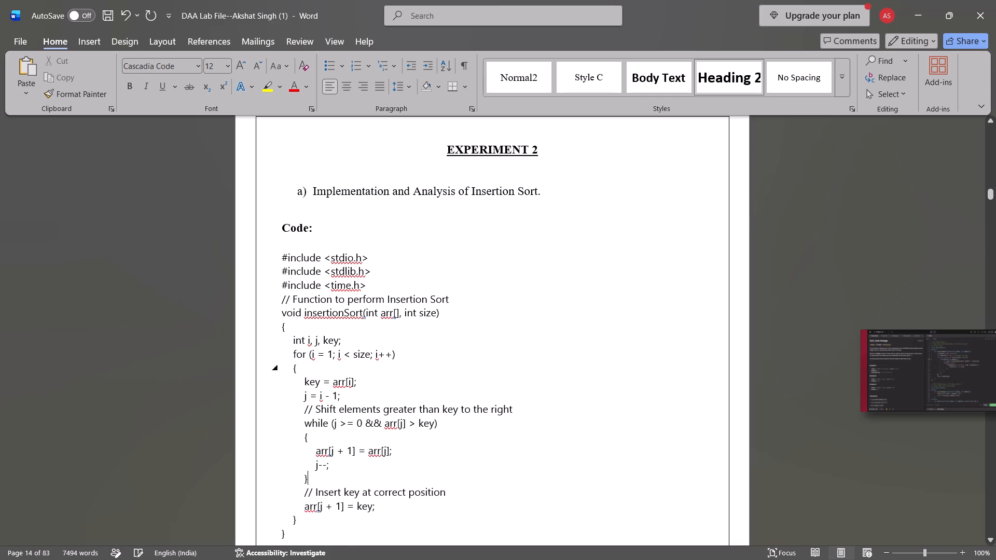
Delete the blank lines before the for loop and before "return arr;" in generateRandomArray().
{"action": "scroll", "coordinate": [419, 355], "scroll_direction": "down", "scroll_amount": 8}
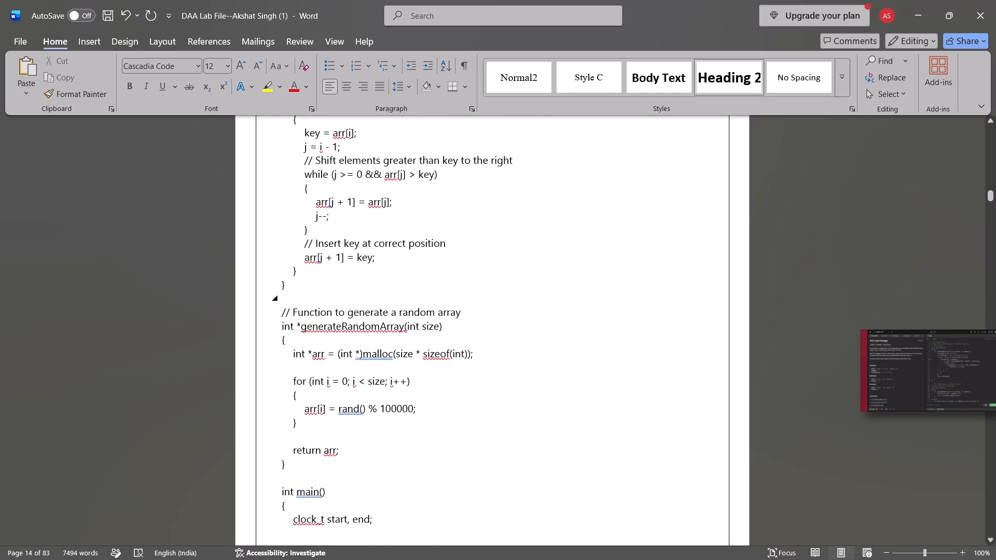
{"action": "double_click", "coordinate": [336, 298]}
{"action": "key", "text": "BackSpace"}
{"action": "left_click", "coordinate": [310, 362]}
{"action": "key", "text": "BackSpace"}
{"action": "left_click", "coordinate": [303, 420]}
{"action": "key", "text": "BackSpace"}
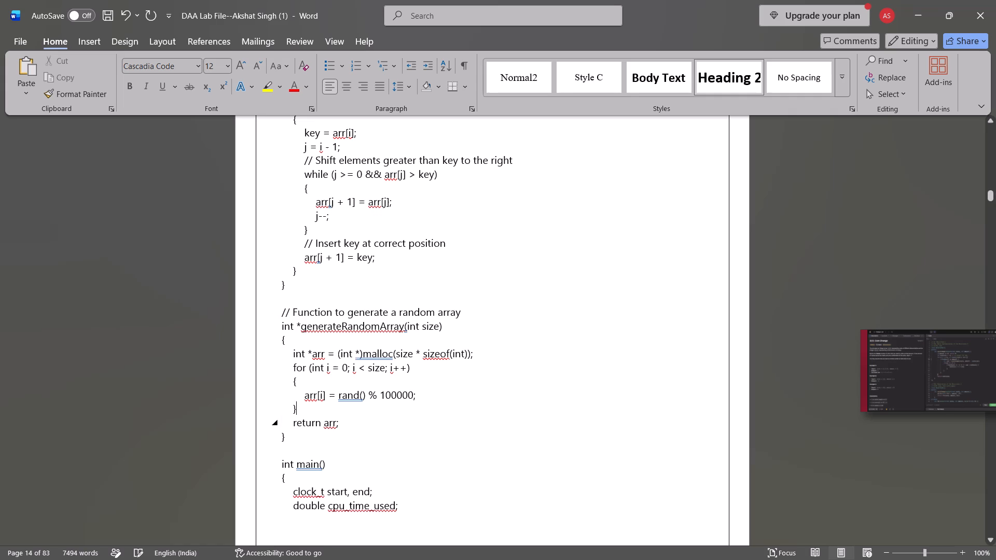
Delete the blank lines before "int main()" and after the cpu_time_used declaration in the insertion sort code.
{"action": "right_click", "coordinate": [321, 415]}
{"action": "scroll", "coordinate": [321, 415], "scroll_direction": "down", "scroll_amount": 2}
{"action": "right_click", "coordinate": [325, 411]}
{"action": "right_click_drag", "start_coordinate": [323, 394], "coordinate": [297, 406]}
{"action": "right_click_drag", "start_coordinate": [292, 410], "coordinate": [290, 418]}
{"action": "left_click", "coordinate": [290, 418]}
{"action": "right_click", "coordinate": [290, 418]}
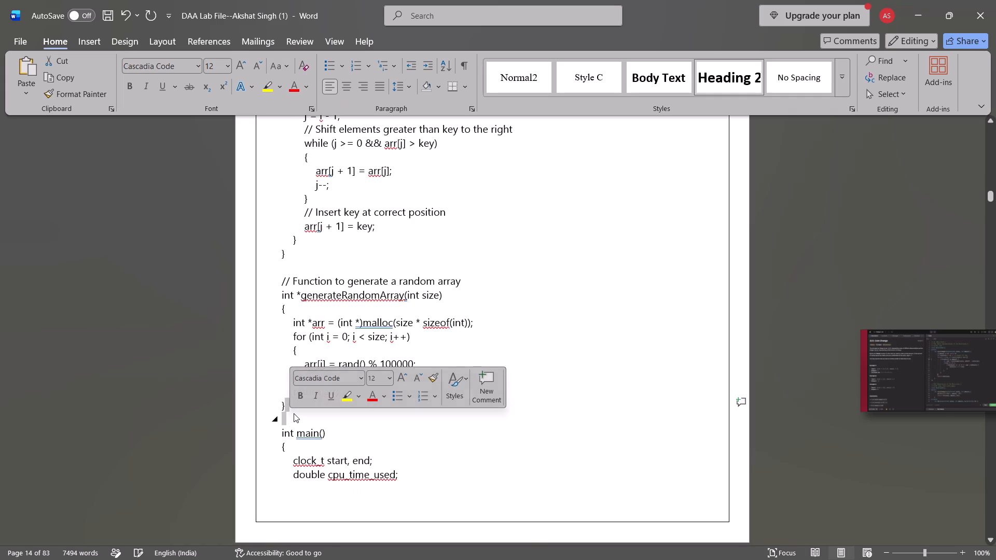
{"action": "left_click", "coordinate": [294, 413]}
{"action": "key", "text": "BackSpace"}
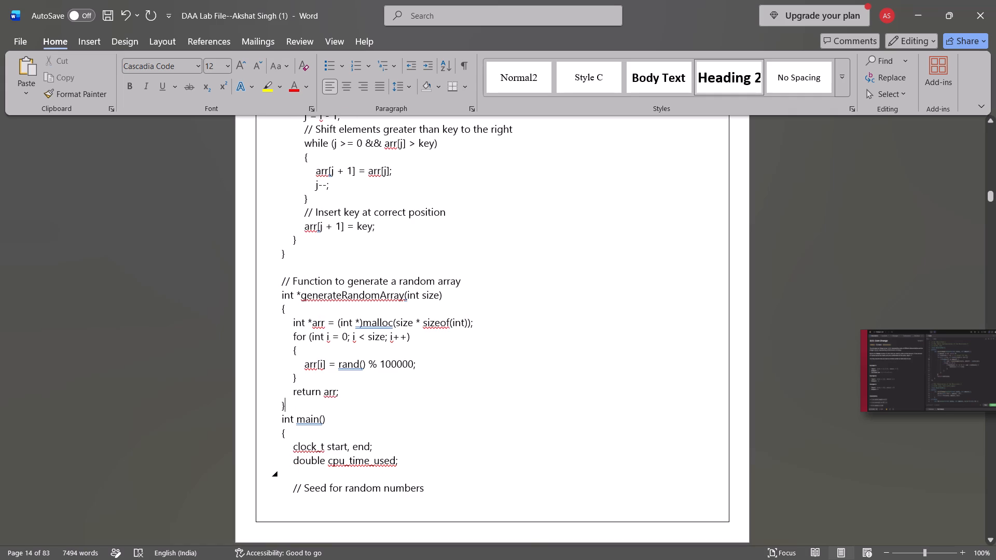
{"action": "left_click", "coordinate": [297, 471]}
{"action": "key", "text": "BackSpace"}
Delete the blank lines after the sizes array, after "int n = sizes[run];" and before the run loop in the insertion sort main().
{"action": "scroll", "coordinate": [407, 381], "scroll_direction": "down", "scroll_amount": 8}
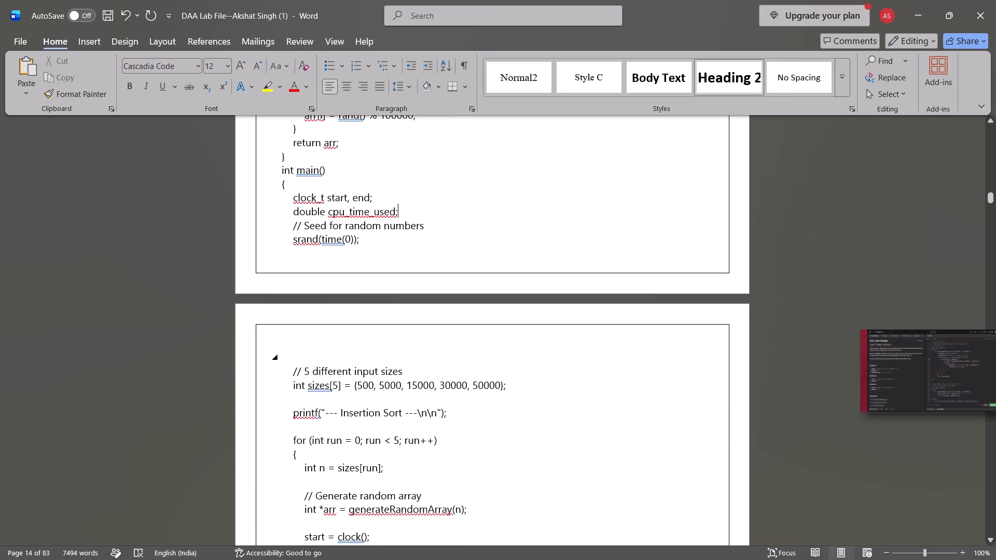
{"action": "left_click", "coordinate": [307, 399]}
{"action": "key", "text": "BackSpace"}
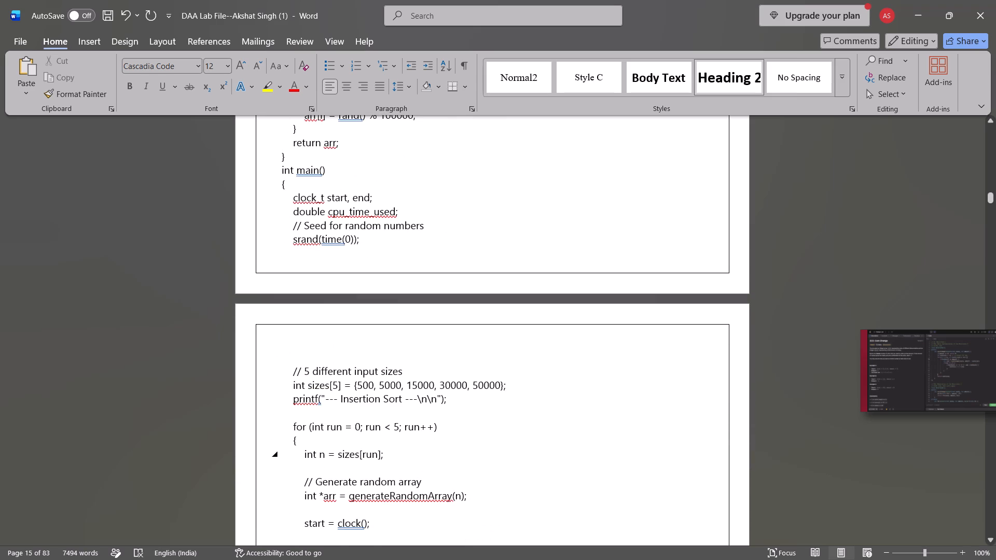
{"action": "left_click", "coordinate": [306, 475]}
{"action": "left_click", "coordinate": [309, 466]}
{"action": "key", "text": "BackSpace"}
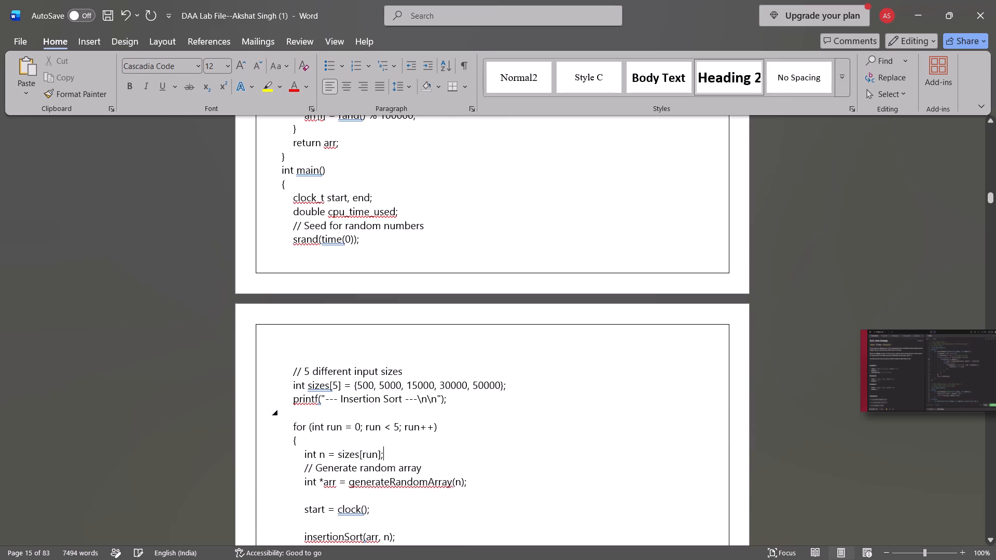
{"action": "scroll", "coordinate": [337, 408], "scroll_direction": "down", "scroll_amount": 2}
{"action": "left_click", "coordinate": [327, 349]}
{"action": "key", "text": "BackSpace"}
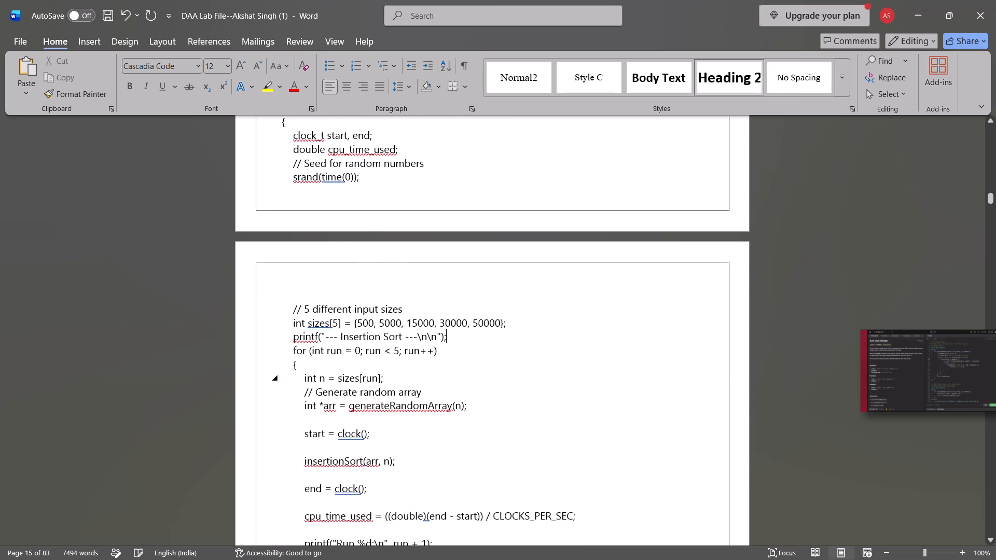
Delete the blank lines from before "start = clock();" through after the cpu_time_used calculation in the insertion sort main().
{"action": "scroll", "coordinate": [330, 377], "scroll_direction": "down", "scroll_amount": 2}
{"action": "left_click", "coordinate": [314, 356]}
{"action": "key", "text": "BackSpace"}
{"action": "left_click", "coordinate": [313, 370]}
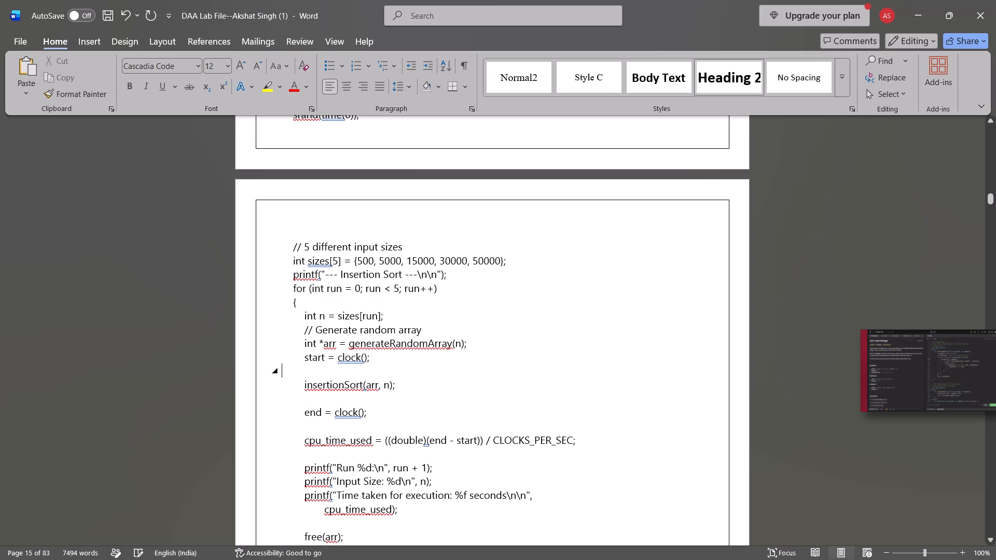
{"action": "key", "text": "BackSpace"}
{"action": "left_click", "coordinate": [309, 389]}
{"action": "key", "text": "BackSpace"}
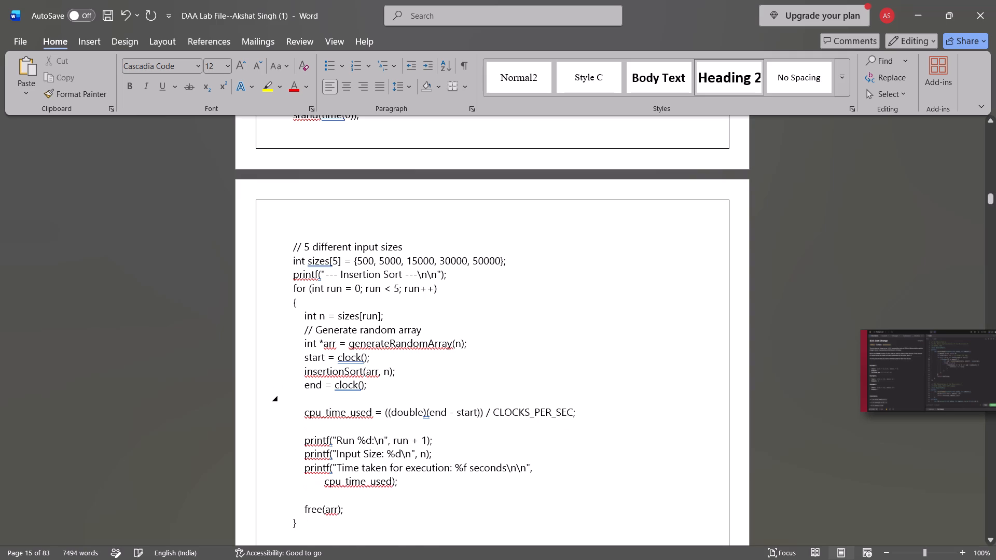
{"action": "left_click", "coordinate": [311, 400]}
{"action": "key", "text": "BackSpace"}
{"action": "left_click", "coordinate": [307, 411]}
{"action": "key", "text": "BackSpace"}
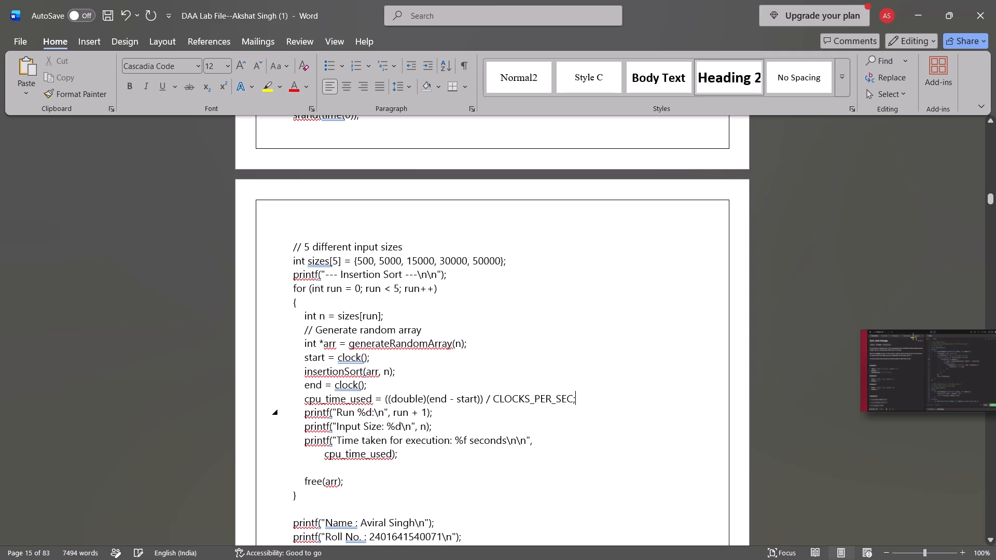
Delete the blank lines before "free(arr);", before the Name printf, and before "return 0;" in the insertion sort main().
{"action": "scroll", "coordinate": [313, 409], "scroll_direction": "down", "scroll_amount": 4}
{"action": "right_click", "coordinate": [315, 409]}
{"action": "left_click", "coordinate": [303, 342]}
{"action": "key", "text": "BackSpace"}
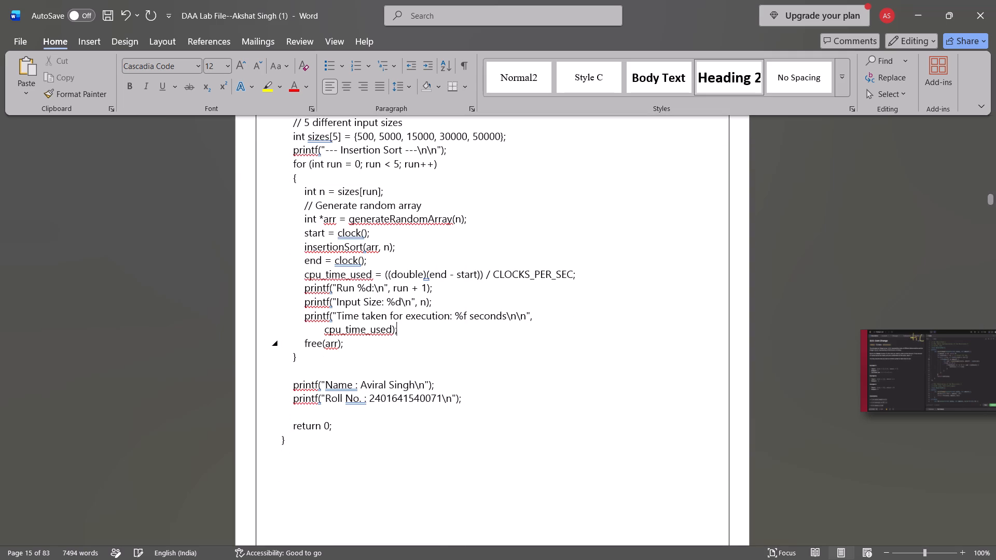
{"action": "left_click", "coordinate": [296, 369]}
{"action": "key", "text": "BackSpace"}
{"action": "left_click", "coordinate": [301, 400]}
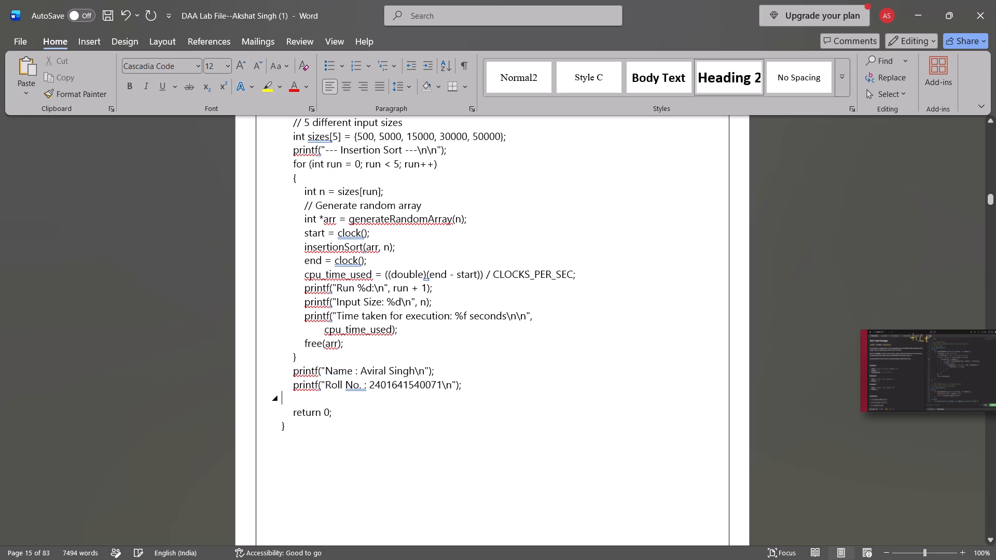
{"action": "key", "text": "BackSpace"}
Delete the empty lines between the insertion sort code's closing brace and the output image that follows it.
{"action": "scroll", "coordinate": [340, 343], "scroll_direction": "down", "scroll_amount": 12}
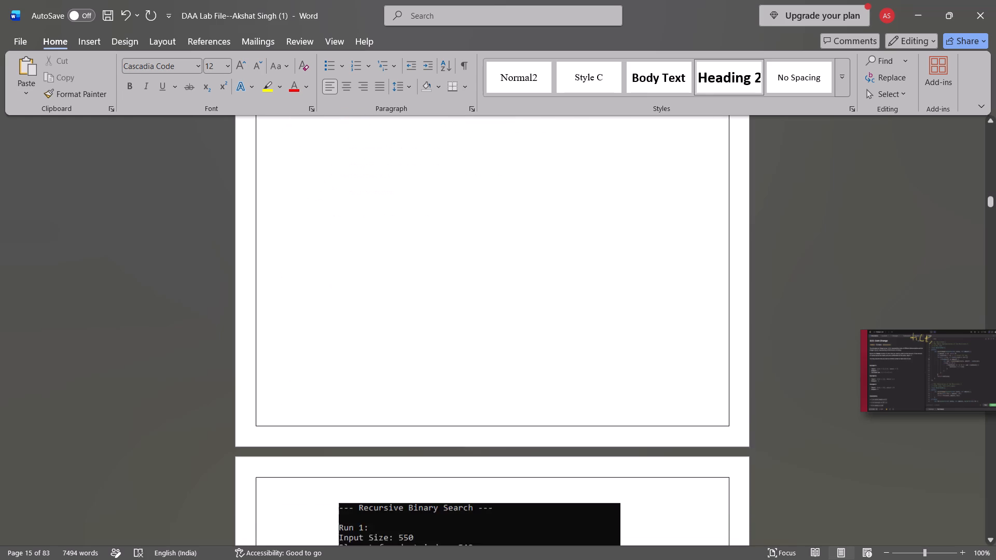
{"action": "scroll", "coordinate": [347, 335], "scroll_direction": "down", "scroll_amount": 4}
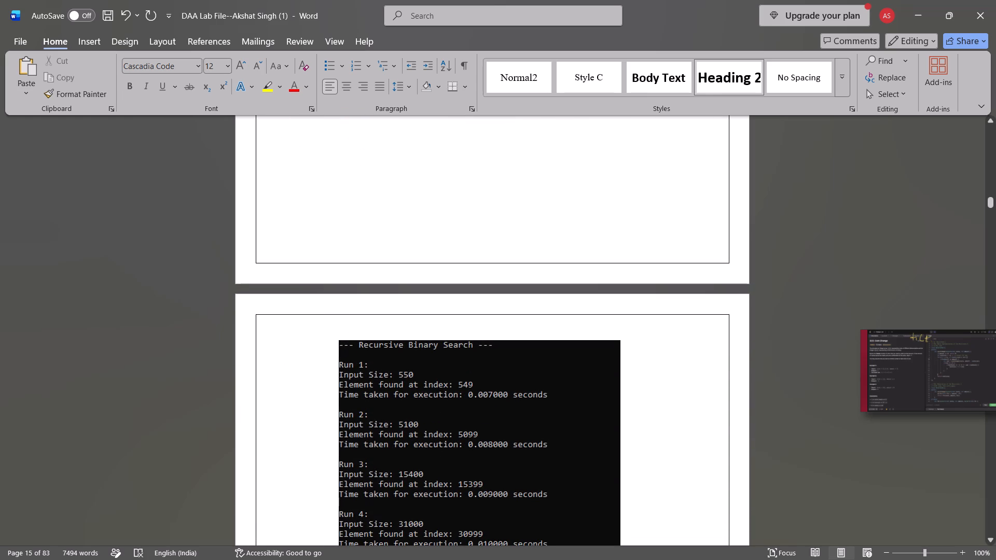
{"action": "left_click", "coordinate": [328, 339]}
{"action": "left_click", "coordinate": [324, 357]}
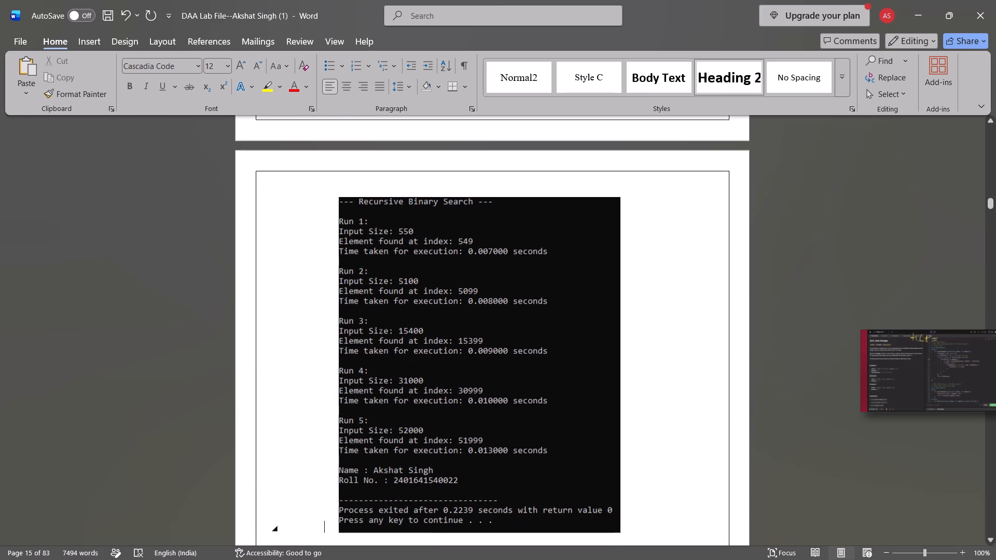
{"action": "left_click", "coordinate": [329, 201]}
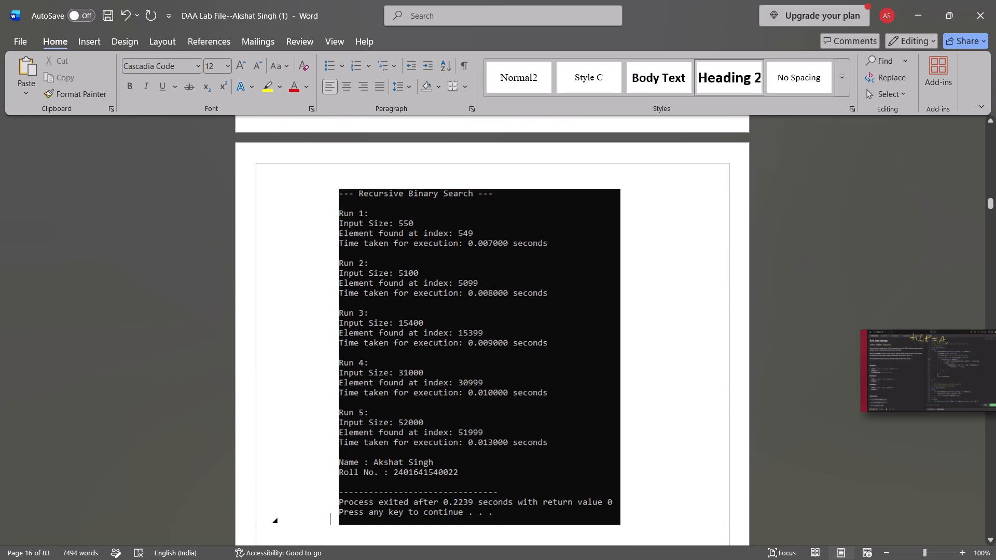
{"action": "scroll", "coordinate": [353, 137], "scroll_direction": "up", "scroll_amount": 5}
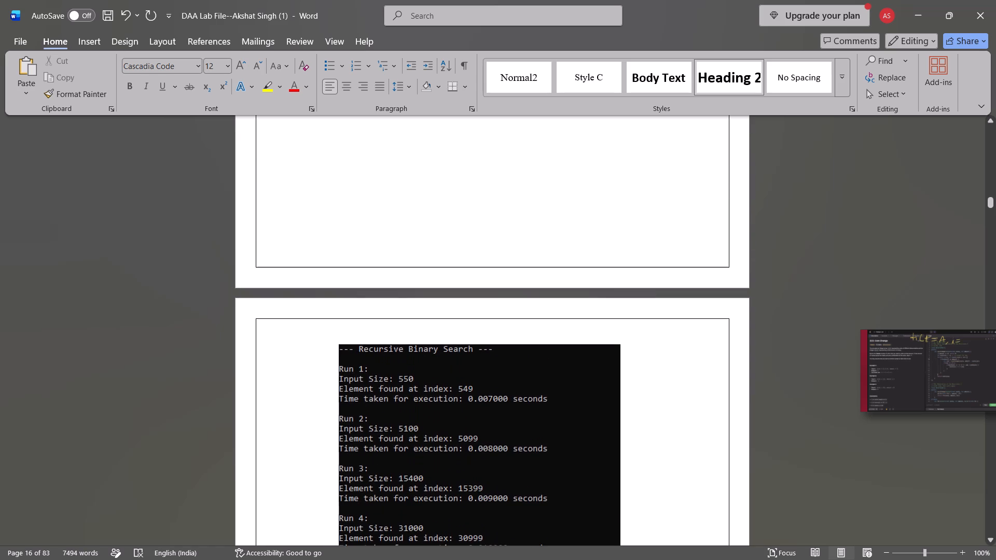
{"action": "left_click", "coordinate": [320, 227]}
{"action": "key", "text": "BackSpace"}
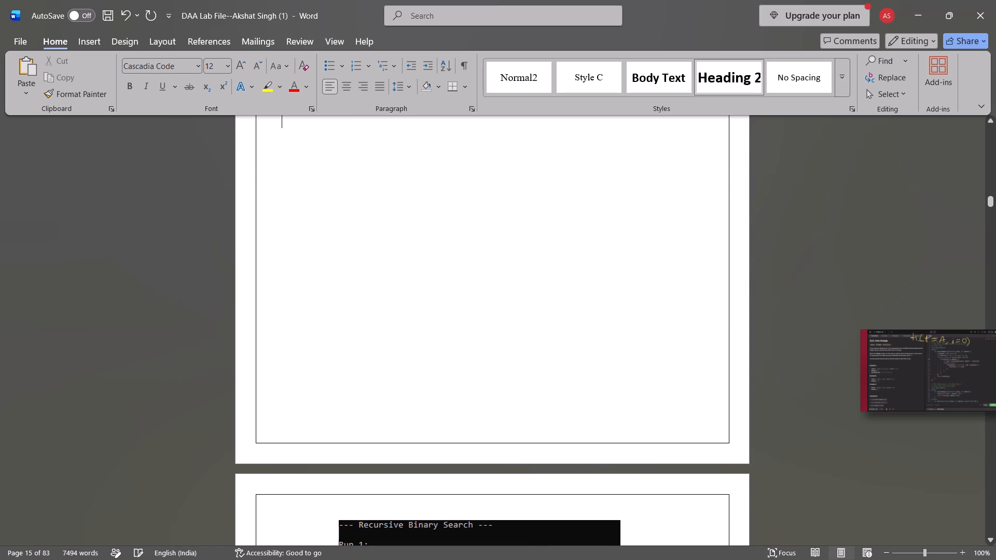
{"action": "key", "text": "BackSpace"}
{"action": "scroll", "coordinate": [365, 256], "scroll_direction": "up", "scroll_amount": 2}
{"action": "key", "text": "BackSpace"}
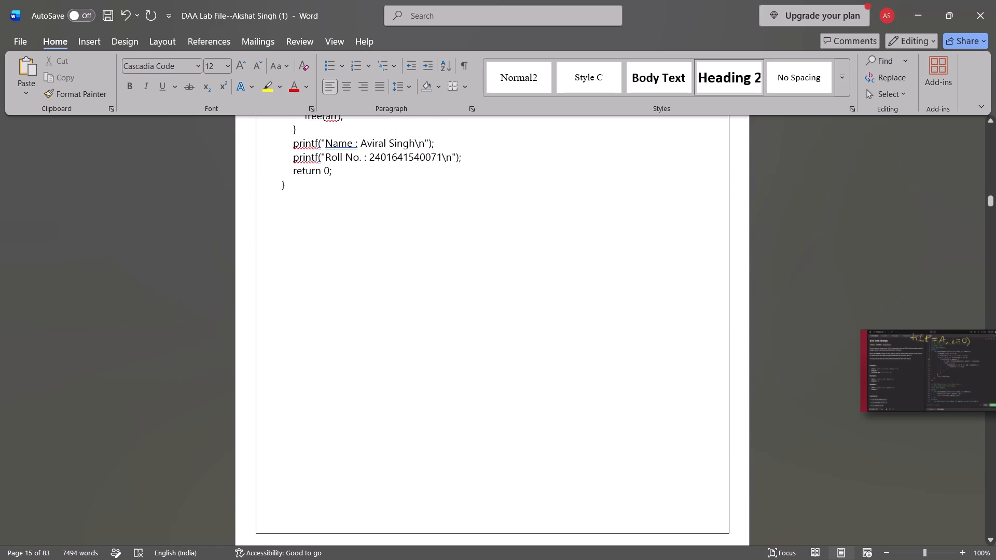
Resize the Recursive Binary Search output image after the insertion sort code so it fits directly below the closing brace on the same page.
{"action": "scroll", "coordinate": [352, 316], "scroll_direction": "up", "scroll_amount": 2}
{"action": "scroll", "coordinate": [355, 315], "scroll_direction": "down", "scroll_amount": 17}
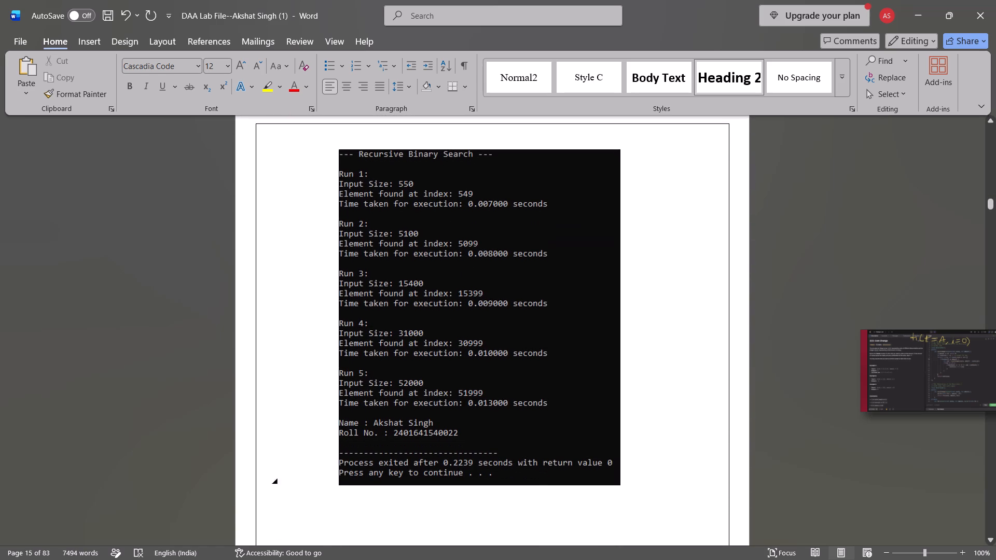
{"action": "left_click", "coordinate": [447, 360]}
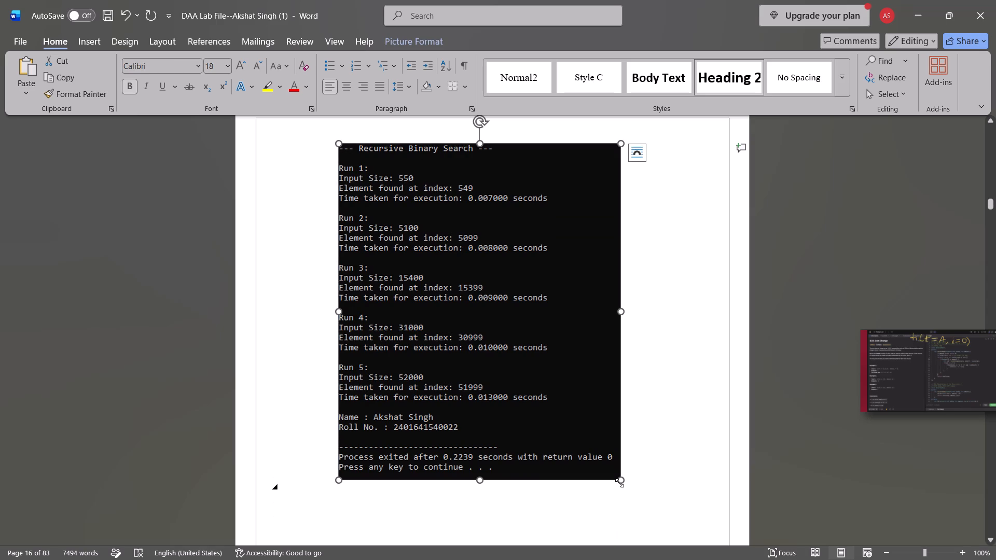
{"action": "left_click_drag", "start_coordinate": [620, 481], "coordinate": [406, 269]}
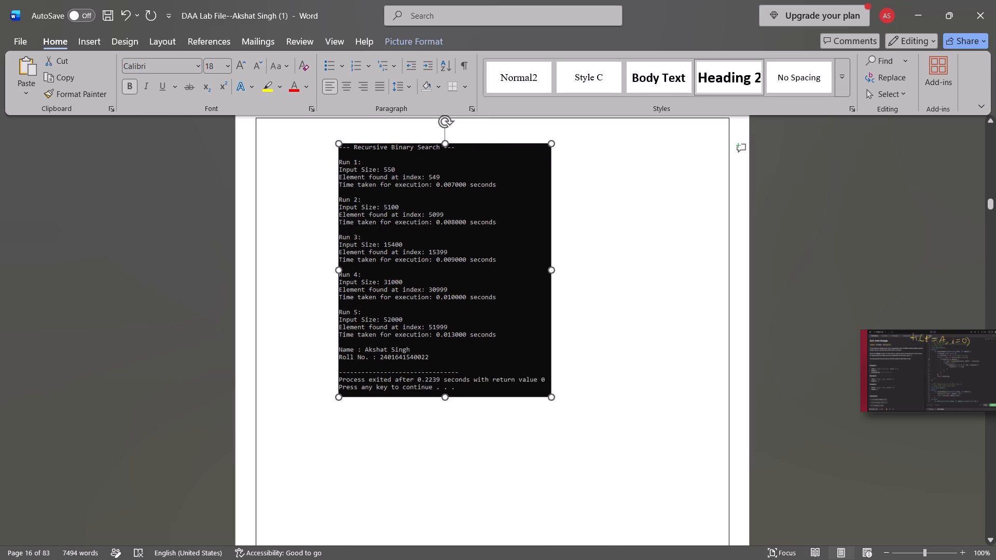
{"action": "left_click_drag", "start_coordinate": [406, 269], "coordinate": [362, 222]}
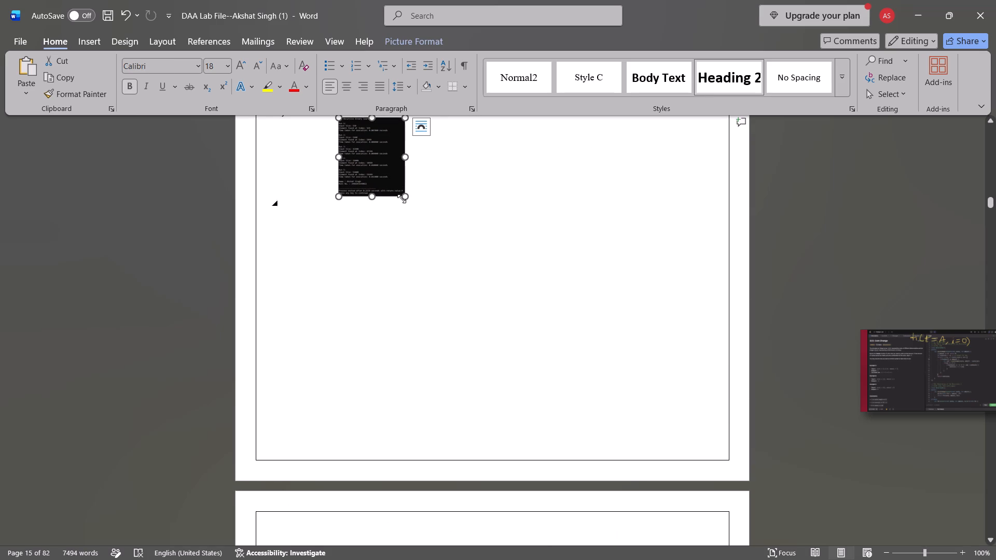
{"action": "scroll", "coordinate": [403, 193], "scroll_direction": "down", "scroll_amount": 1}
{"action": "left_click_drag", "start_coordinate": [403, 193], "coordinate": [426, 227]}
{"action": "left_click", "coordinate": [392, 215]}
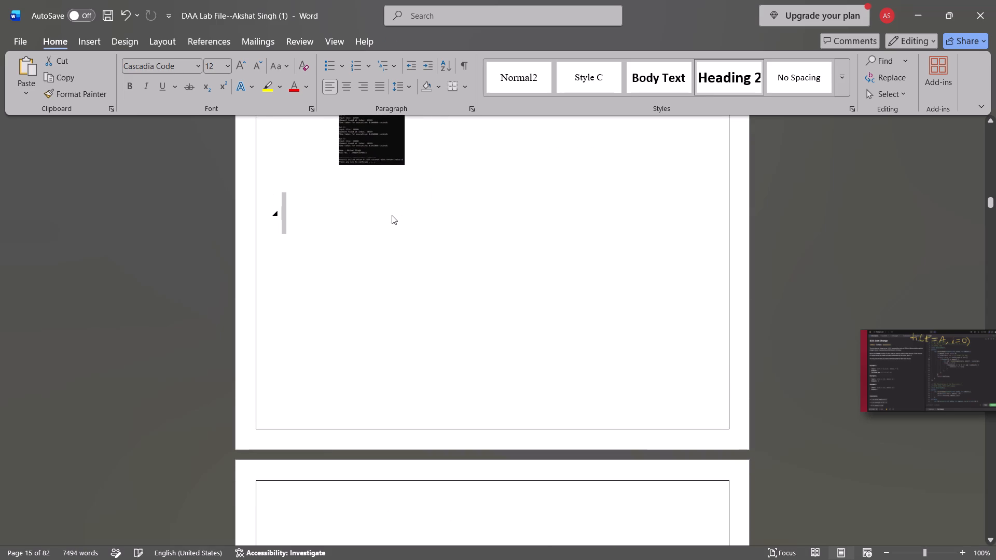
{"action": "left_click", "coordinate": [391, 146]}
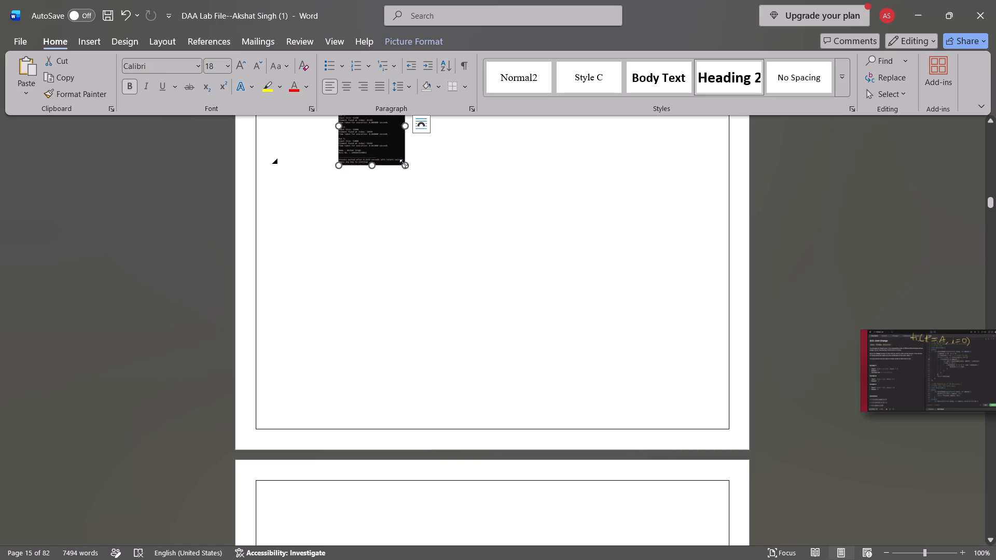
{"action": "left_click_drag", "start_coordinate": [404, 163], "coordinate": [591, 374]}
{"action": "scroll", "coordinate": [644, 258], "scroll_direction": "up", "scroll_amount": 4}
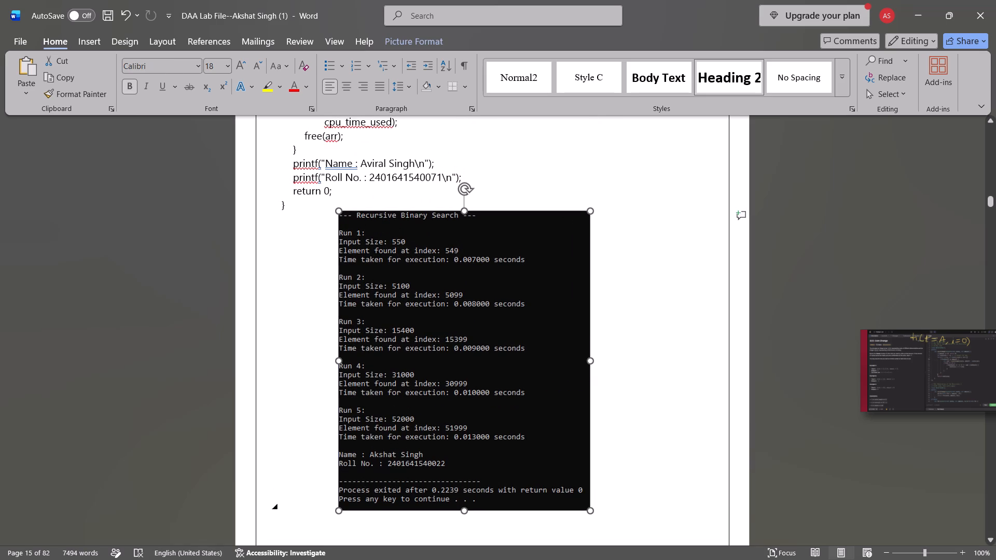
Insert one blank line between the insertion sort code's closing brace and the Recursive Binary Search output image.
{"action": "left_click", "coordinate": [315, 217]}
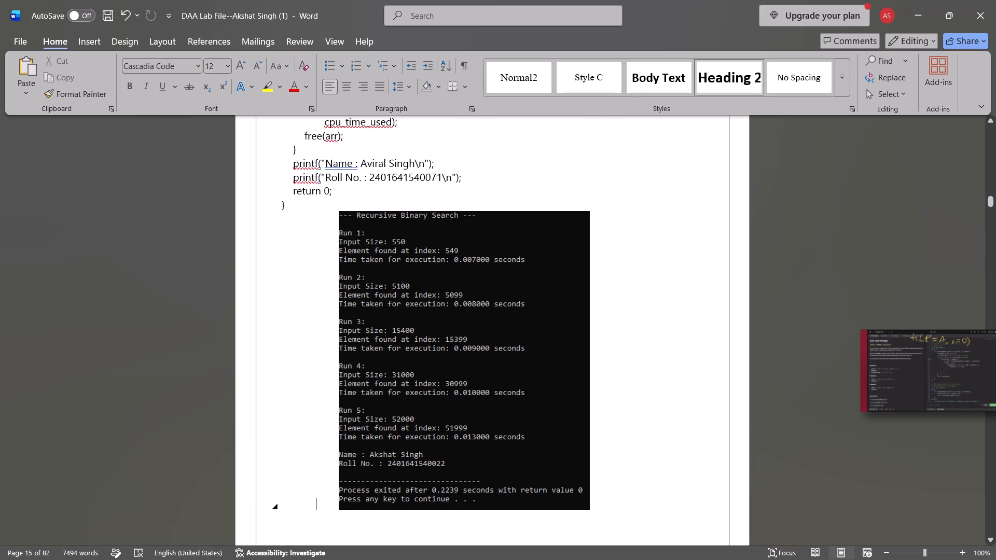
{"action": "left_click", "coordinate": [320, 221]}
{"action": "key", "text": "Return"}
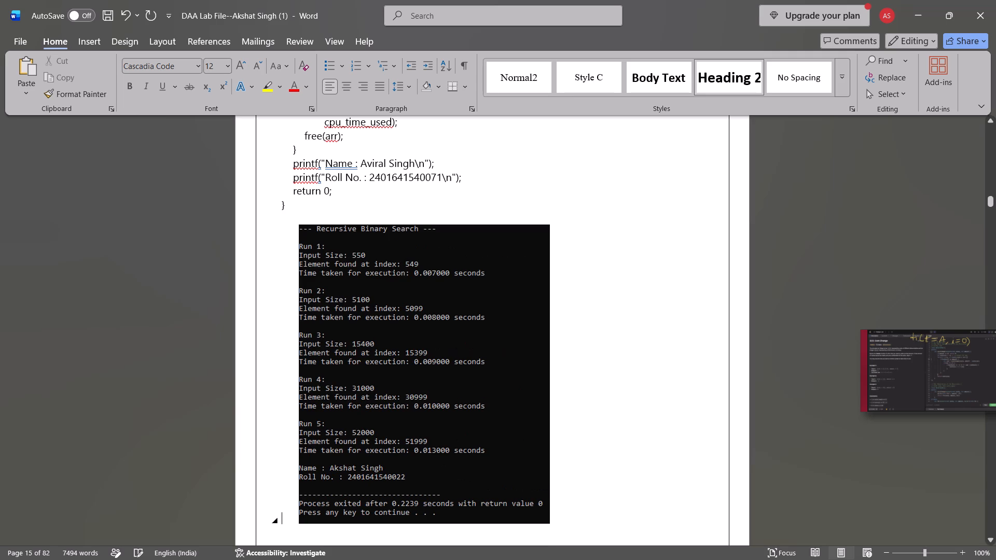
{"action": "key", "text": "Return"}
{"action": "key", "text": "BackSpace"}
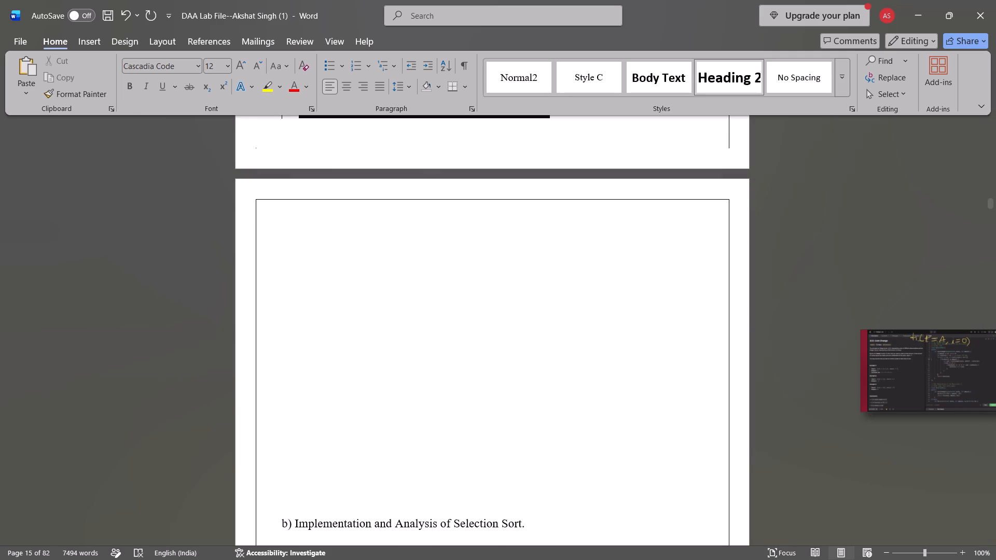
Indent the Recursive Binary Search output image with spaces so it sits roughly centred on the page.
{"action": "scroll", "coordinate": [498, 221], "scroll_direction": "up", "scroll_amount": 12}
{"action": "right_click_drag", "start_coordinate": [499, 220], "coordinate": [494, 227]}
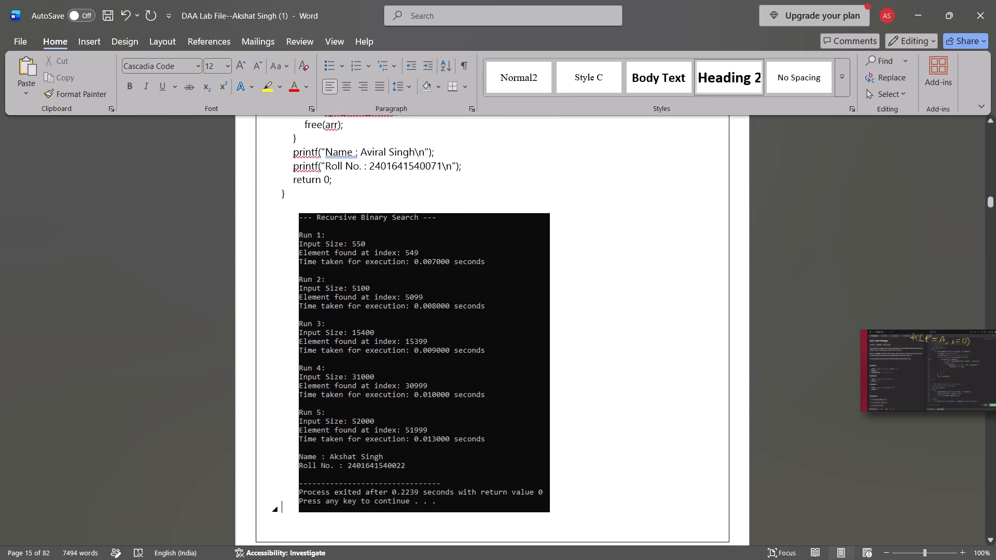
{"action": "right_click_drag", "start_coordinate": [494, 227], "coordinate": [286, 227]}
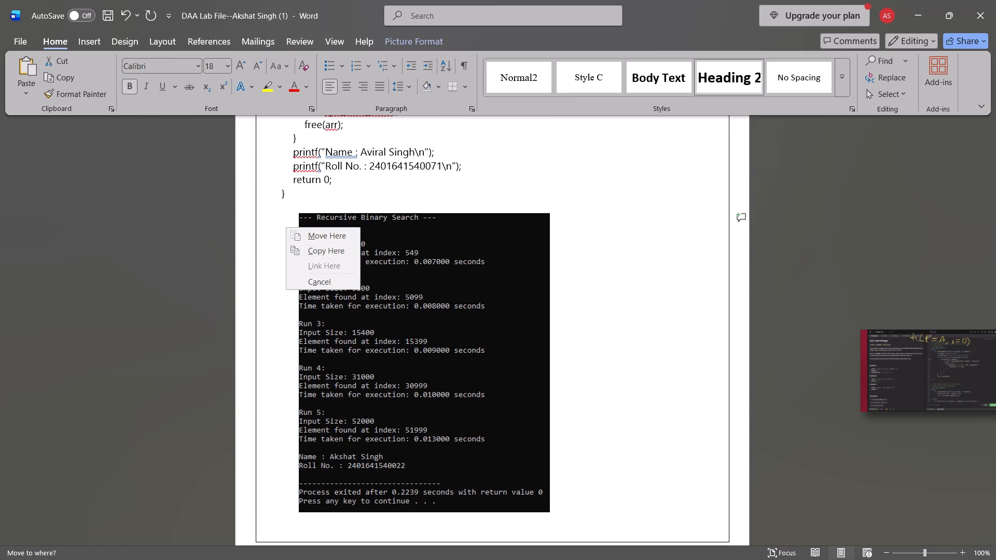
{"action": "left_click", "coordinate": [293, 214]}
{"action": "left_click", "coordinate": [297, 216]}
{"action": "right_click", "coordinate": [297, 216]}
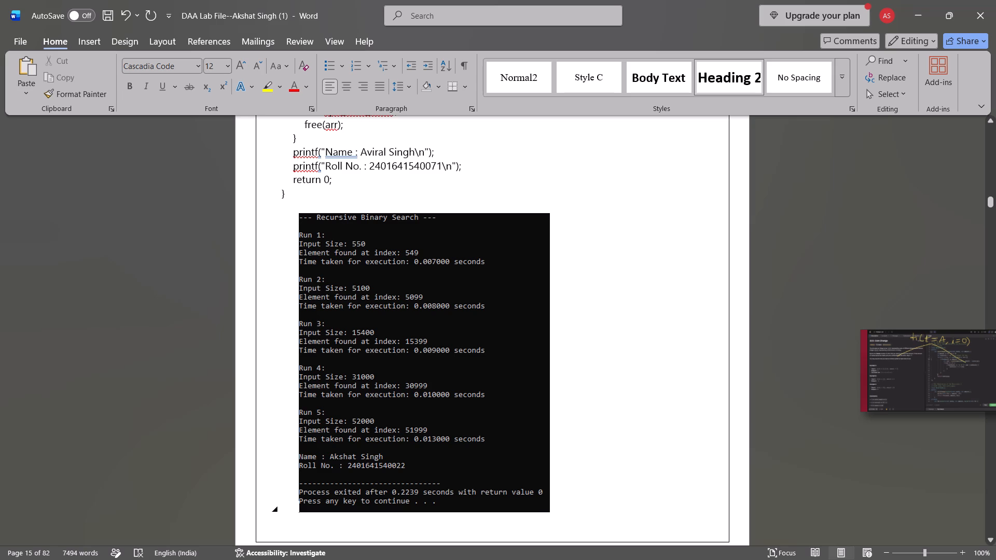
{"action": "key", "text": "space"}
{"action": "key", "text": "space"}
{"action": "key", "text": "space"}
{"action": "key", "text": "space"}
{"action": "key", "text": "space"}
{"action": "key", "text": "space"}
{"action": "key", "text": "space"}
{"action": "key", "text": "space"}
{"action": "key", "text": "space"}
{"action": "key", "text": "space"}
{"action": "key", "text": "space"}
{"action": "key", "text": "space"}
{"action": "key", "text": "space"}
{"action": "key", "text": "space"}
{"action": "key", "text": "space"}
{"action": "key", "text": "space"}
{"action": "key", "text": "space"}
{"action": "key", "text": "space"}
{"action": "key", "text": "space"}
{"action": "key", "text": "space"}
{"action": "key", "text": "space"}
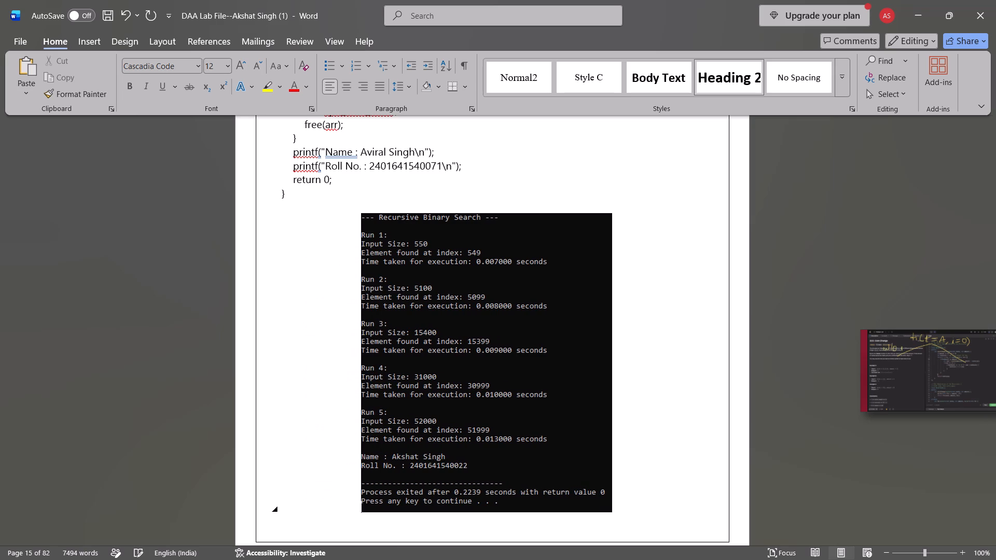
Delete the empty lines above the heading "b) Implementation and Analysis of Selection Sort.".
{"action": "scroll", "coordinate": [405, 353], "scroll_direction": "down", "scroll_amount": 1}
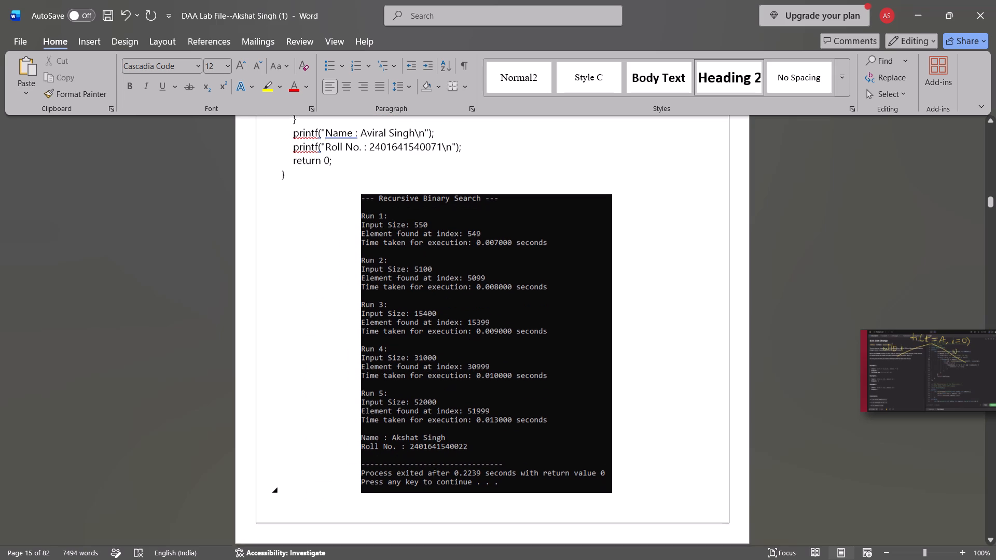
{"action": "scroll", "coordinate": [405, 353], "scroll_direction": "down", "scroll_amount": 12}
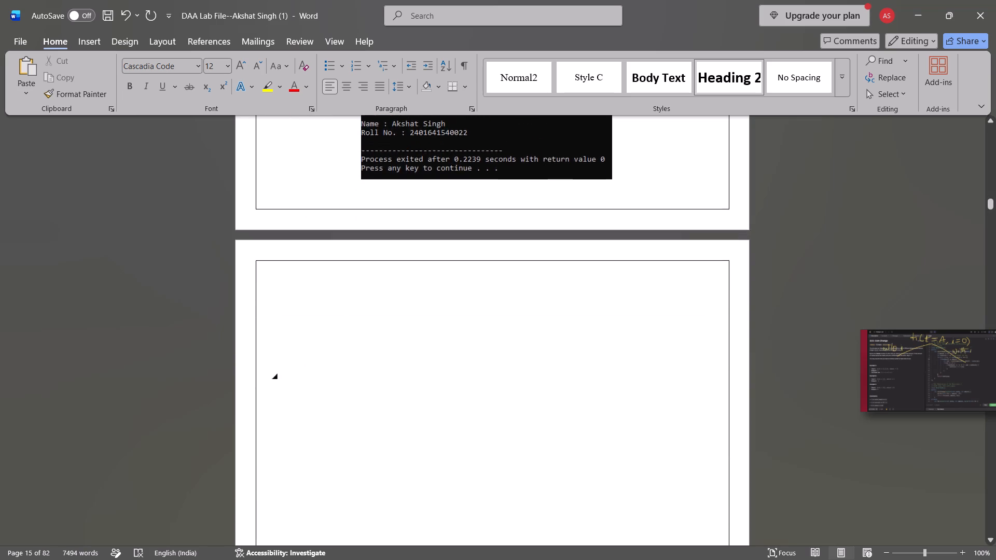
{"action": "scroll", "coordinate": [409, 339], "scroll_direction": "down", "scroll_amount": 6}
{"action": "left_click", "coordinate": [320, 301]}
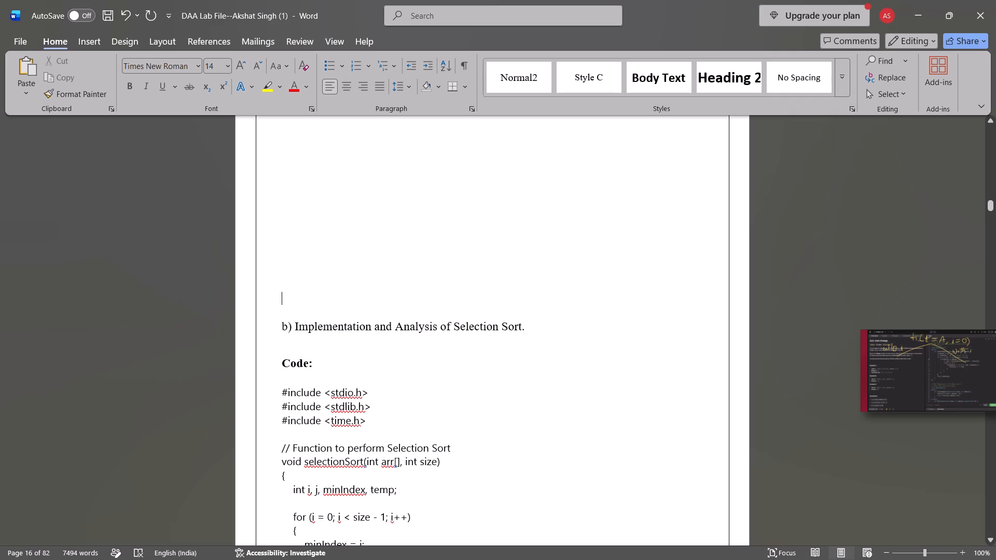
{"action": "left_click", "coordinate": [282, 326]}
{"action": "key", "text": "BackSpace"}
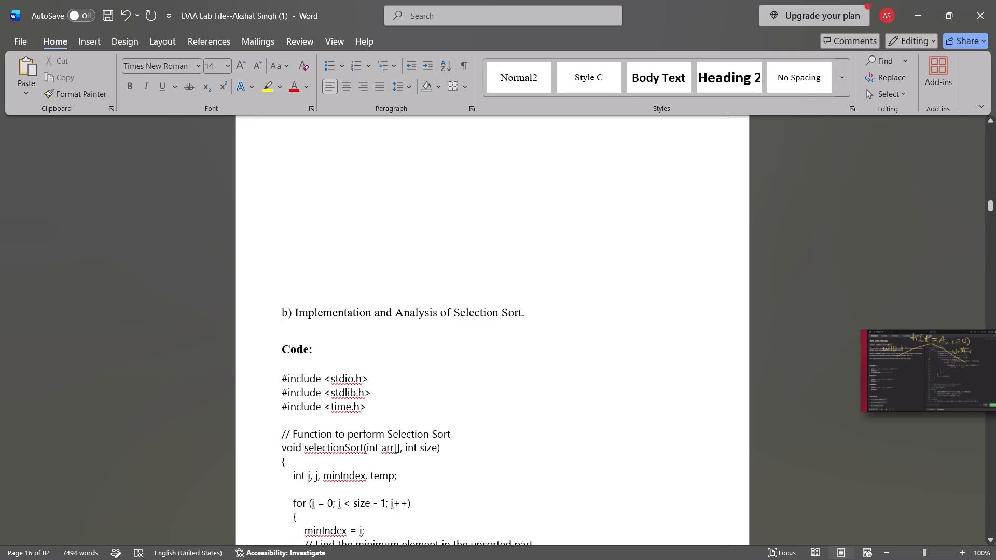
{"action": "key", "text": "BackSpace"}
{"action": "key", "text": "BackSpace"}
{"action": "key", "text": "BackSpace"}
{"action": "key", "text": "BackSpace"}
{"action": "key", "text": "BackSpace"}
{"action": "key", "text": "BackSpace"}
{"action": "key", "text": "BackSpace"}
{"action": "key", "text": "BackSpace"}
{"action": "key", "text": "BackSpace"}
{"action": "key", "text": "BackSpace"}
{"action": "key", "text": "BackSpace"}
{"action": "key", "text": "BackSpace"}
{"action": "key", "text": "BackSpace"}
{"action": "key", "text": "BackSpace"}
{"action": "key", "text": "BackSpace"}
{"action": "key", "text": "BackSpace"}
{"action": "key", "text": "BackSpace"}
{"action": "key", "text": "BackSpace"}
{"action": "key", "text": "BackSpace"}
{"action": "key", "text": "BackSpace"}
{"action": "key", "text": "BackSpace"}
Break the line between the output image and "b)" so the whole Selection Sort heading starts on the next page.
{"action": "scroll", "coordinate": [381, 276], "scroll_direction": "up", "scroll_amount": 7}
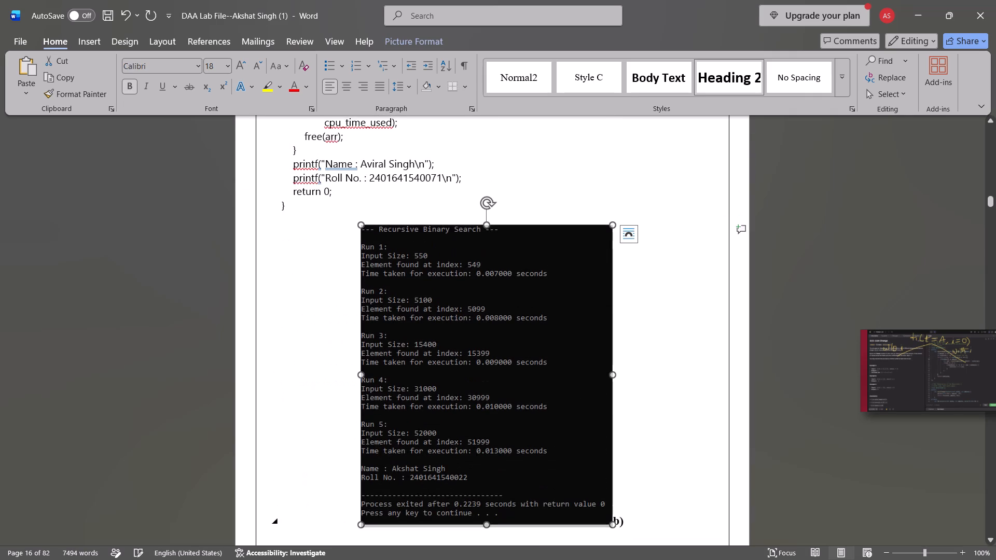
{"action": "scroll", "coordinate": [422, 293], "scroll_direction": "up", "scroll_amount": 4}
{"action": "scroll", "coordinate": [422, 285], "scroll_direction": "down", "scroll_amount": 8}
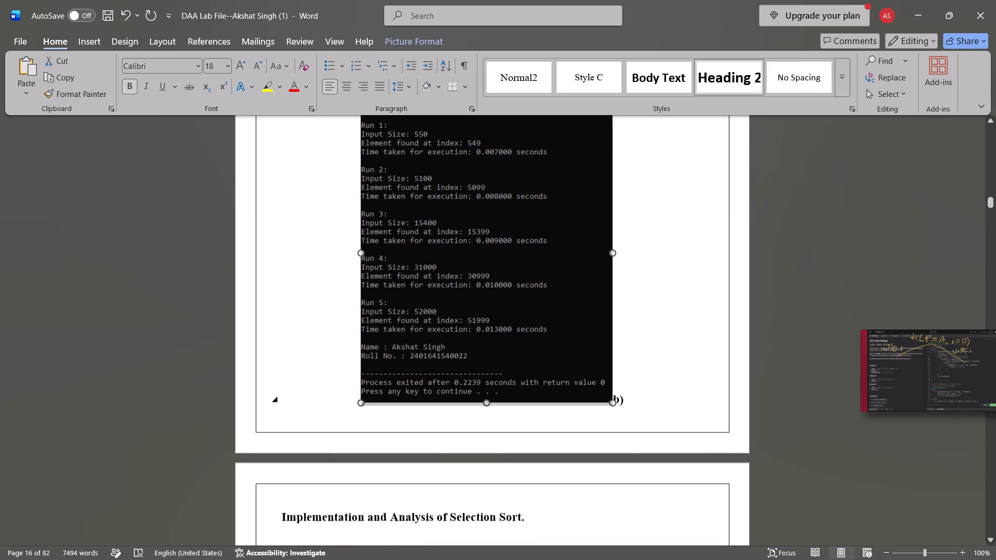
{"action": "scroll", "coordinate": [421, 279], "scroll_direction": "down", "scroll_amount": 5}
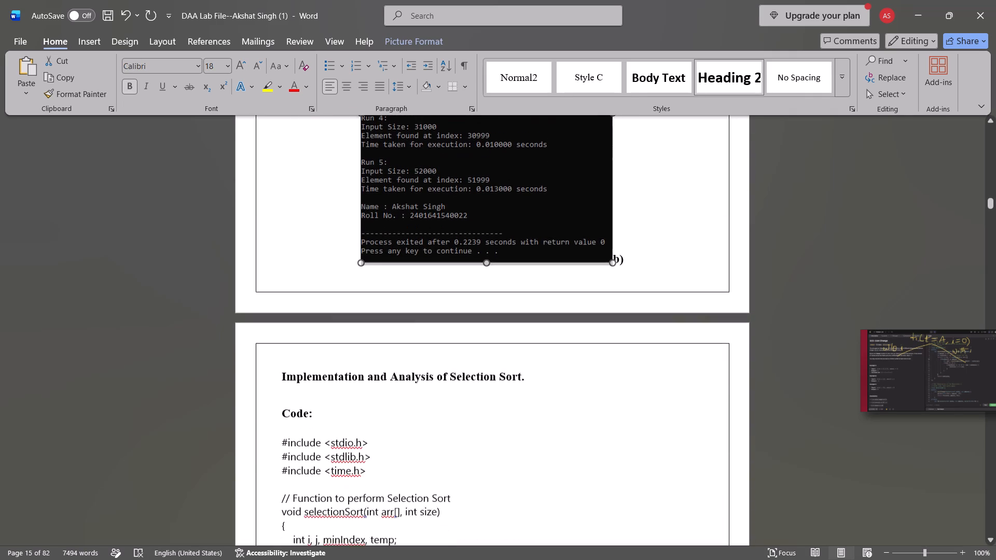
{"action": "scroll", "coordinate": [405, 304], "scroll_direction": "down", "scroll_amount": 1}
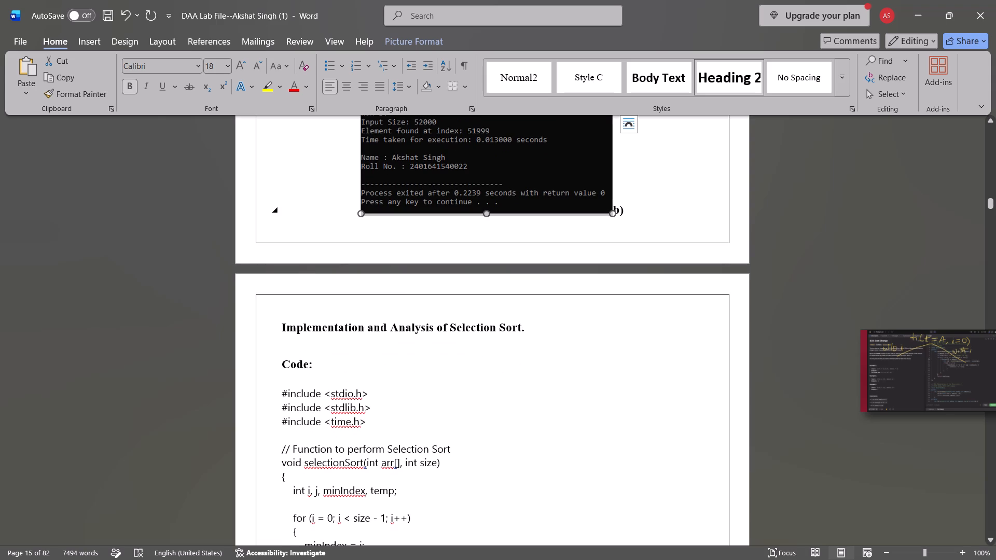
{"action": "left_click", "coordinate": [619, 206]}
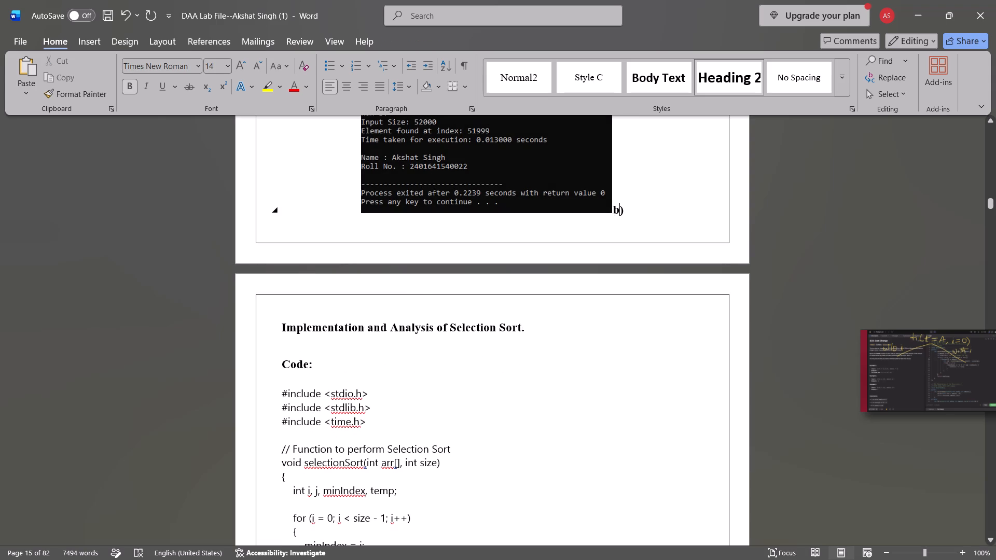
{"action": "key", "text": "Left"}
{"action": "key", "text": "Return"}
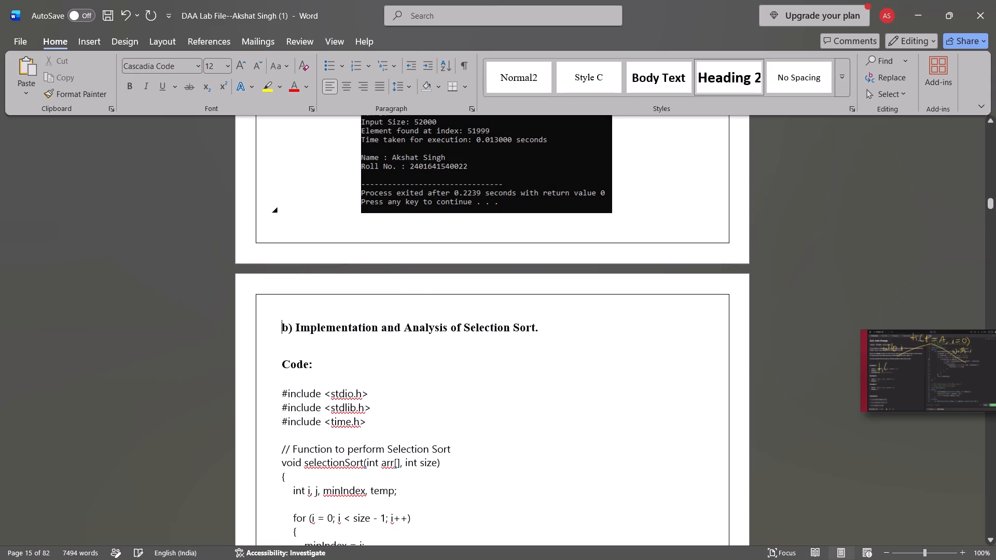
Delete the blank line after "#include <time.h>" in the selection sort code.
{"action": "scroll", "coordinate": [605, 343], "scroll_direction": "down", "scroll_amount": 8}
{"action": "right_click", "coordinate": [604, 332]}
{"action": "right_click", "coordinate": [604, 332]}
{"action": "left_click", "coordinate": [356, 186]}
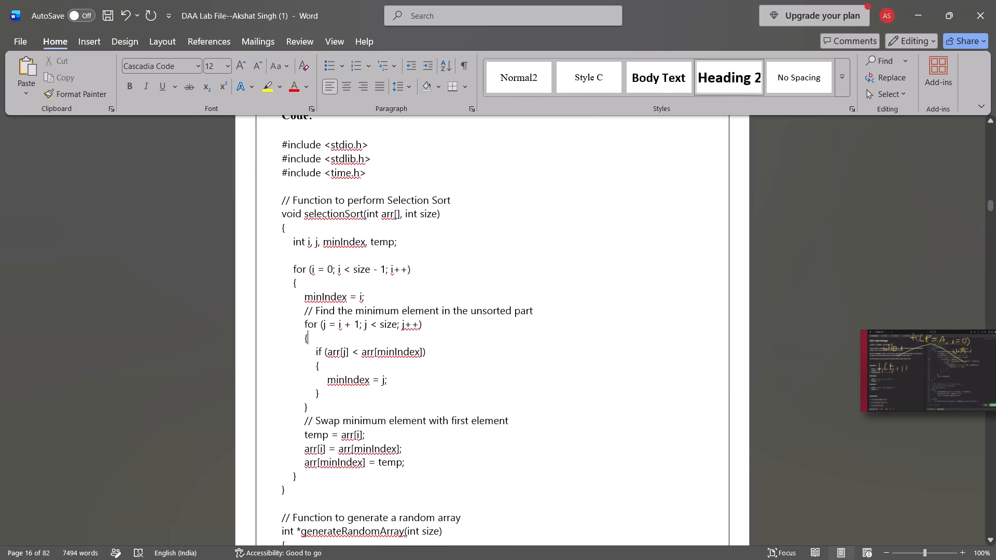
{"action": "left_click", "coordinate": [353, 191]}
{"action": "right_click_drag", "start_coordinate": [353, 191], "coordinate": [324, 217]}
{"action": "key", "text": "BackSpace"}
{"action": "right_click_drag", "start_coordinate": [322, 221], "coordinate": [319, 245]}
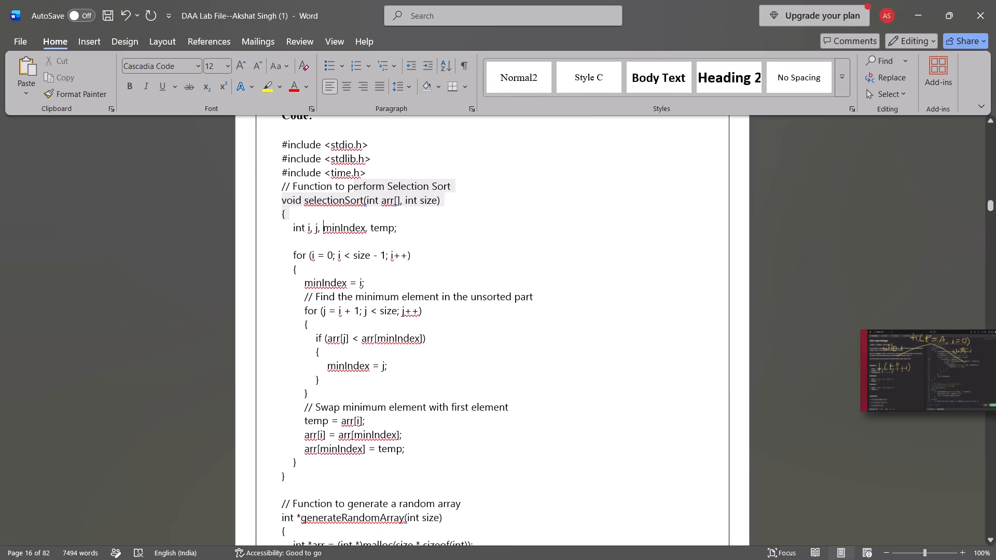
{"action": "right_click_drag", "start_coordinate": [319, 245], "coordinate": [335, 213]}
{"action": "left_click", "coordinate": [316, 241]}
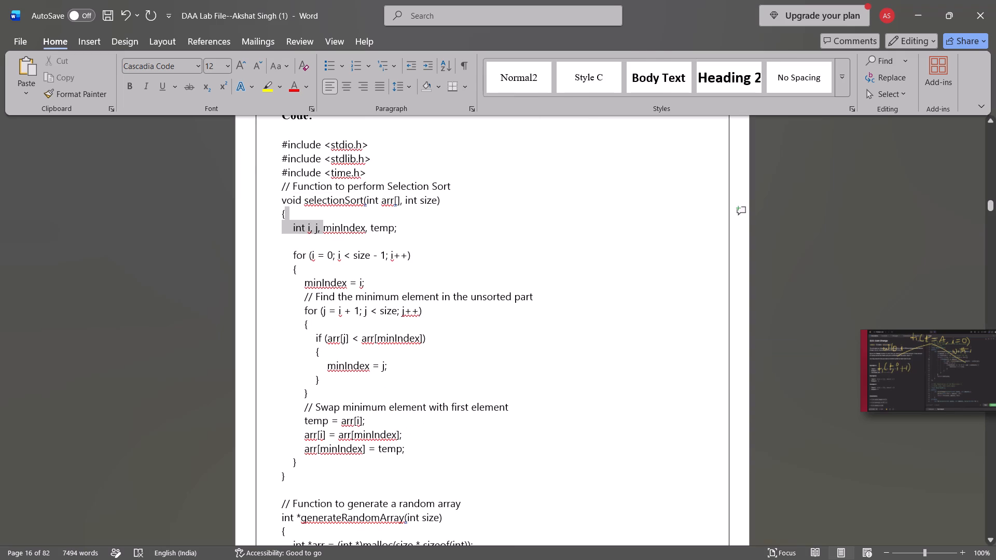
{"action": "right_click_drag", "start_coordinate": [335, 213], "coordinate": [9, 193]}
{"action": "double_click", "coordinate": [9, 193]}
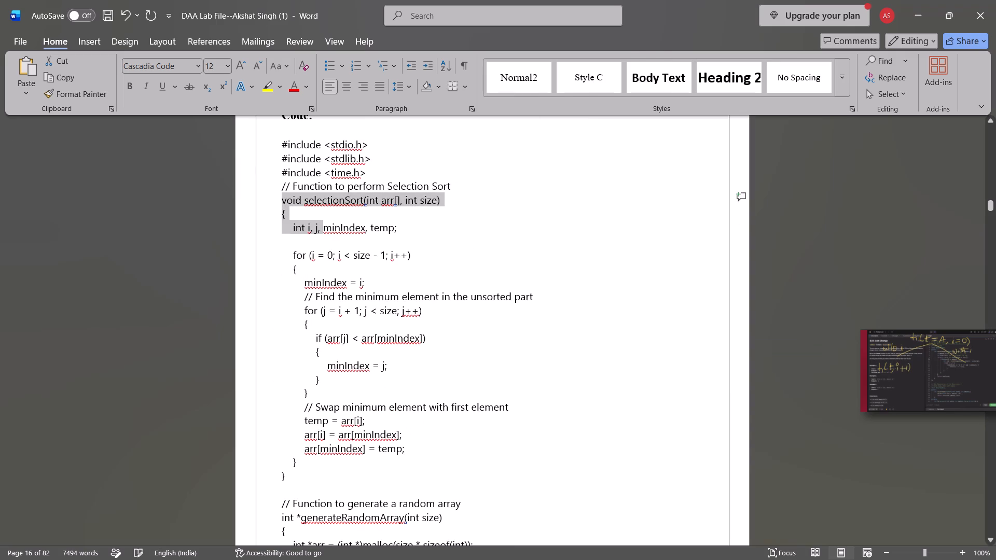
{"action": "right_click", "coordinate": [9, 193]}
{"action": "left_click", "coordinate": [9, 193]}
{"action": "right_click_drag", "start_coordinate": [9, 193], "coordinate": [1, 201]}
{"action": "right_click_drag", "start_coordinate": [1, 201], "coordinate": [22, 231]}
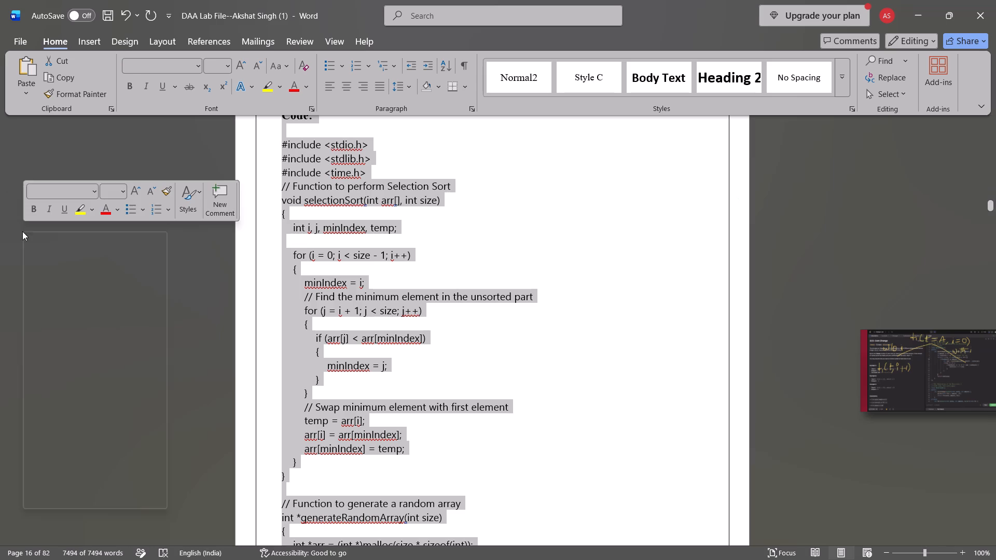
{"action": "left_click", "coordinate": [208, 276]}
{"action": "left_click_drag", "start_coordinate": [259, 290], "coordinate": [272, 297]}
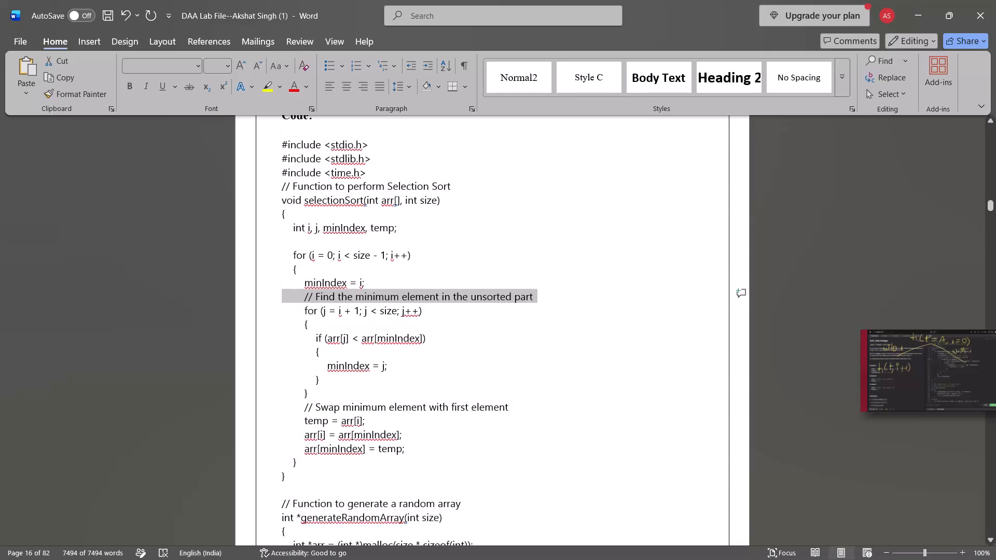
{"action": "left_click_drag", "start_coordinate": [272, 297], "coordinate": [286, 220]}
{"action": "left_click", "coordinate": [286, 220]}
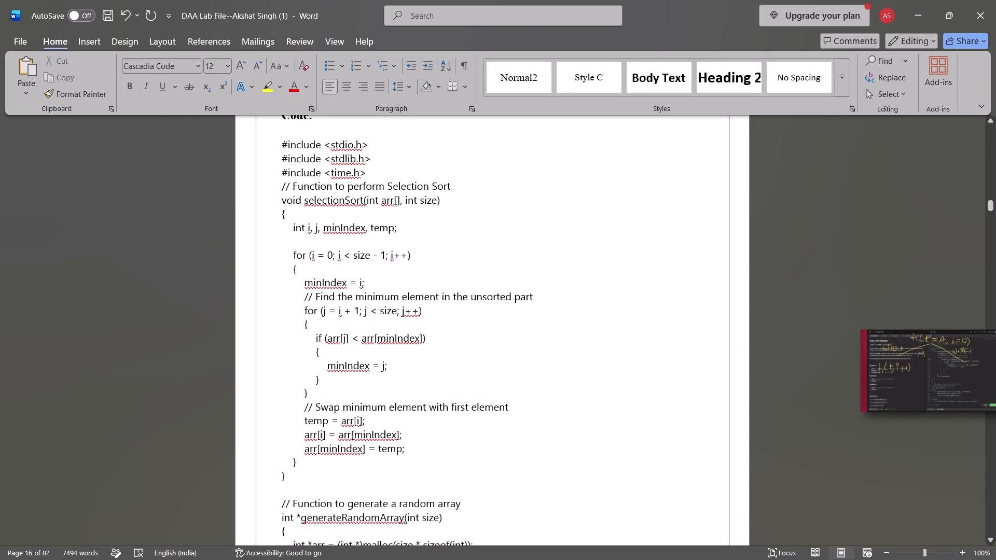
Delete the blank lines before the outer for loop in selectionSort(), before the random-array comment, and before int main().
{"action": "left_click", "coordinate": [292, 241]}
{"action": "key", "text": "BackSpace"}
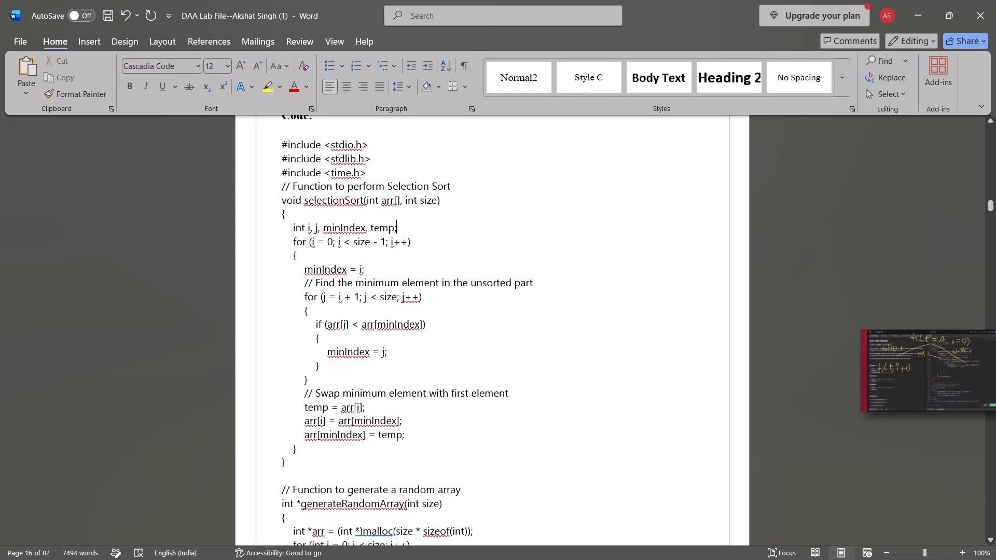
{"action": "scroll", "coordinate": [306, 293], "scroll_direction": "down", "scroll_amount": 2}
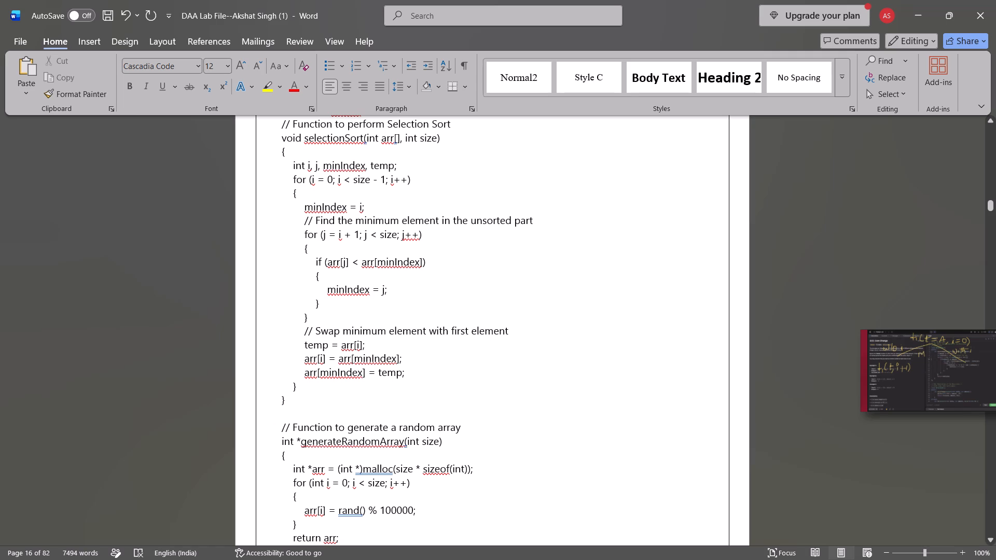
{"action": "left_click", "coordinate": [287, 413]}
{"action": "key", "text": "BackSpace"}
{"action": "scroll", "coordinate": [368, 313], "scroll_direction": "down", "scroll_amount": 4}
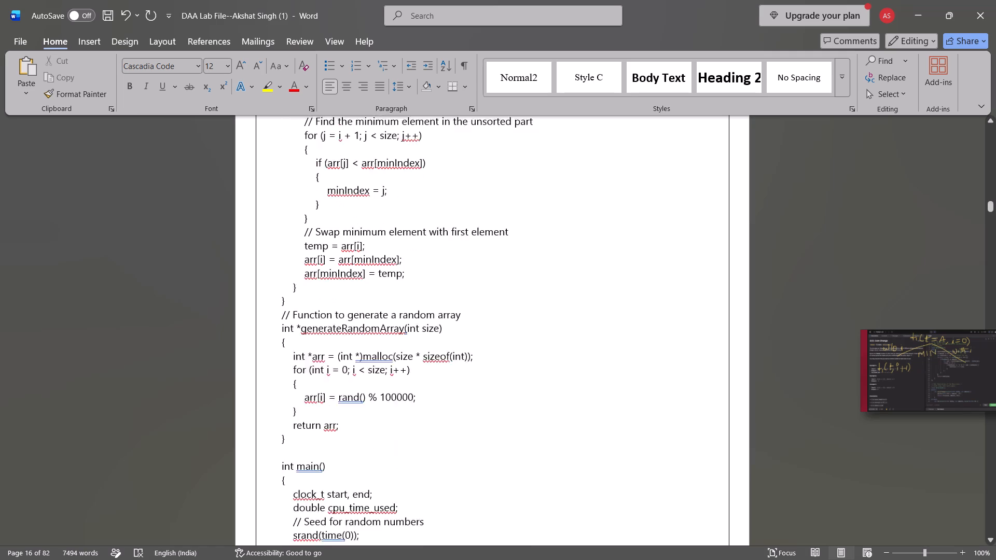
{"action": "scroll", "coordinate": [337, 329], "scroll_direction": "down", "scroll_amount": 3}
{"action": "left_click", "coordinate": [293, 331]}
{"action": "key", "text": "BackSpace"}
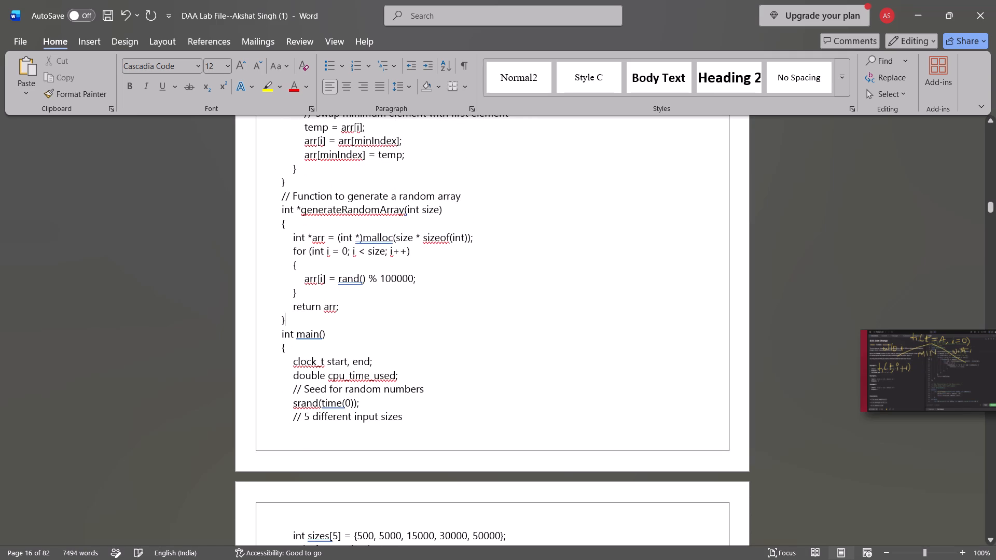
Delete the blank lines before the run for loop and before "start = clock();" in the selection sort main().
{"action": "scroll", "coordinate": [306, 354], "scroll_direction": "down", "scroll_amount": 8}
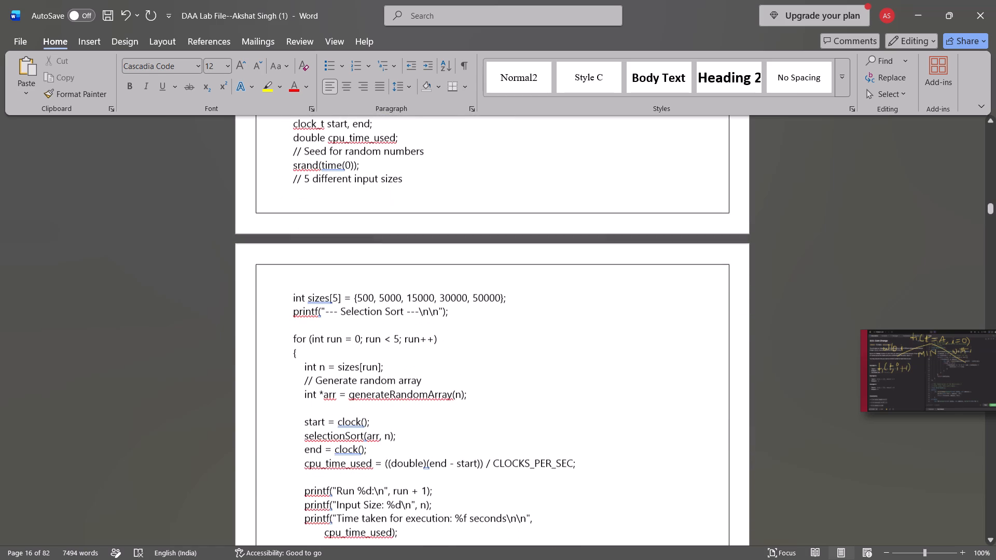
{"action": "left_click", "coordinate": [310, 316]}
{"action": "key", "text": "BackSpace"}
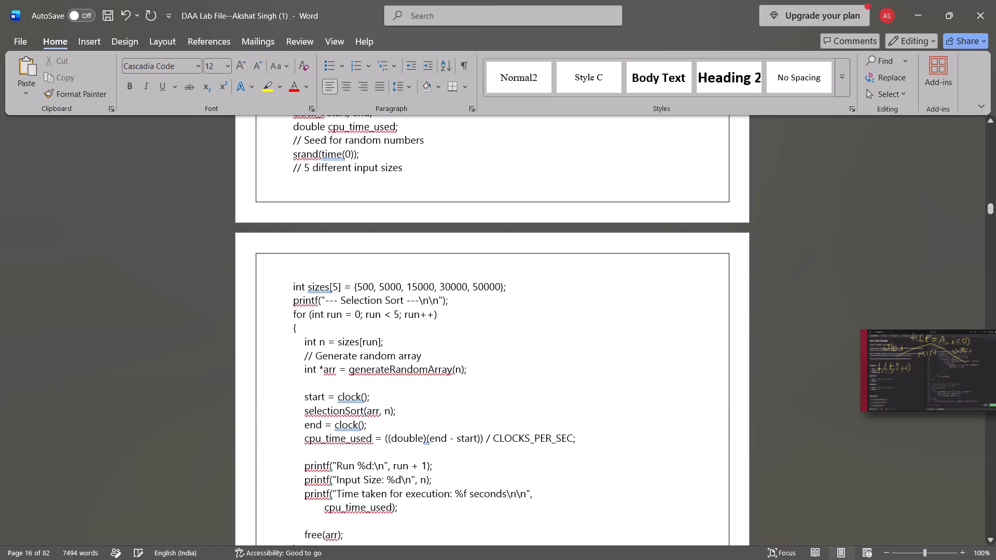
{"action": "scroll", "coordinate": [313, 330], "scroll_direction": "down", "scroll_amount": 2}
{"action": "left_click", "coordinate": [314, 317]}
{"action": "key", "text": "BackSpace"}
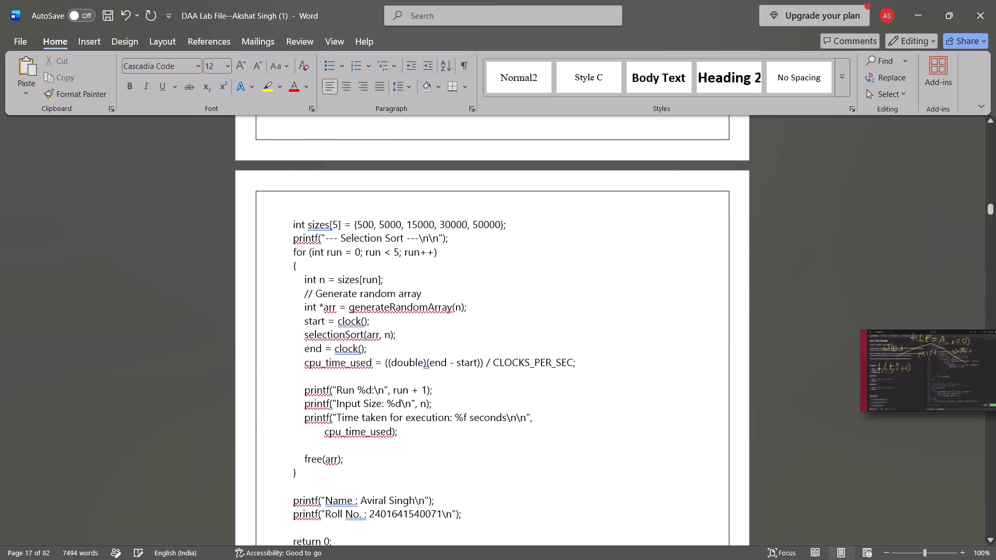
Delete the blank lines before "return 0;" and before the Name printf in the selection sort main().
{"action": "scroll", "coordinate": [343, 328], "scroll_direction": "down", "scroll_amount": 4}
{"action": "right_click", "coordinate": [343, 328]}
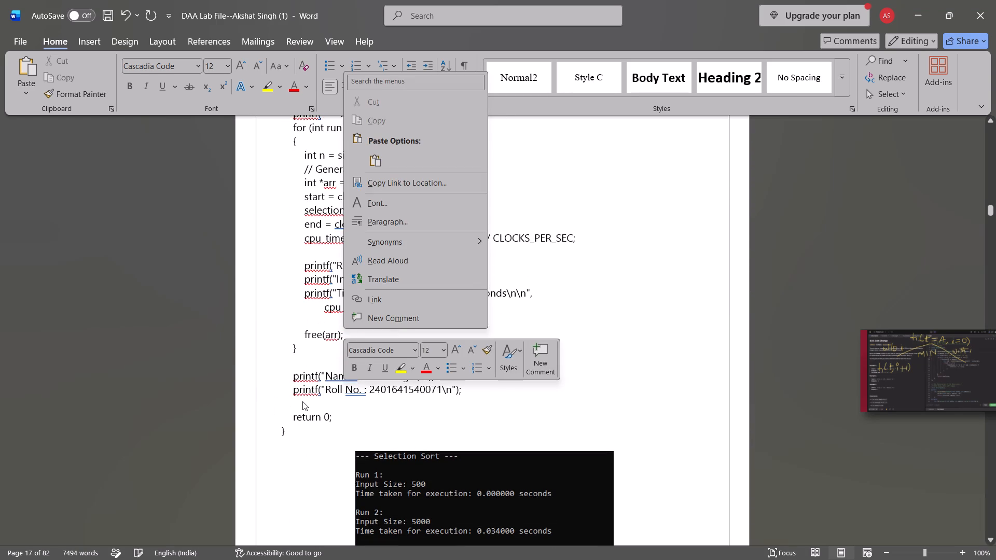
{"action": "left_click", "coordinate": [302, 401]}
{"action": "left_click", "coordinate": [304, 402]}
{"action": "key", "text": "BackSpace"}
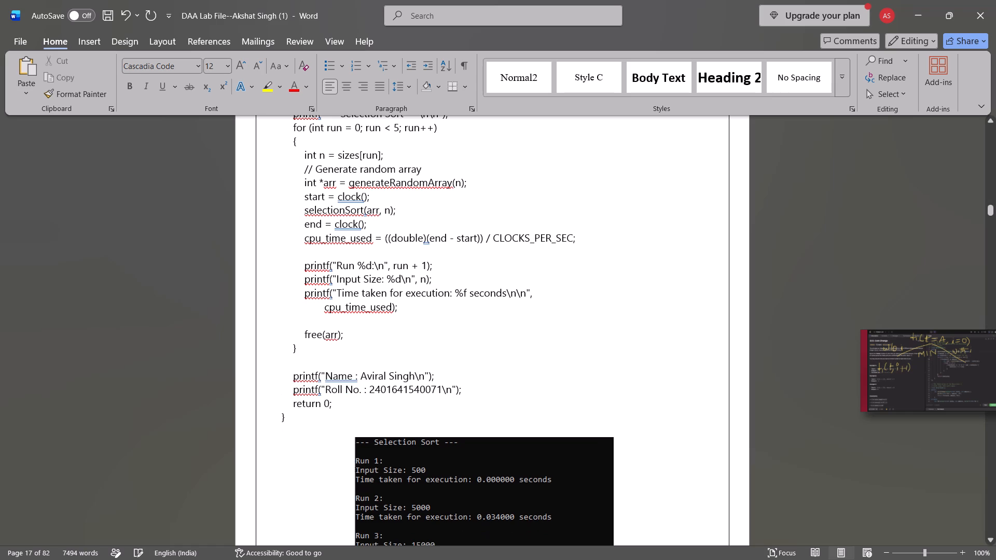
{"action": "left_click", "coordinate": [298, 359]}
{"action": "key", "text": "BackSpace"}
{"action": "scroll", "coordinate": [373, 324], "scroll_direction": "down", "scroll_amount": 6}
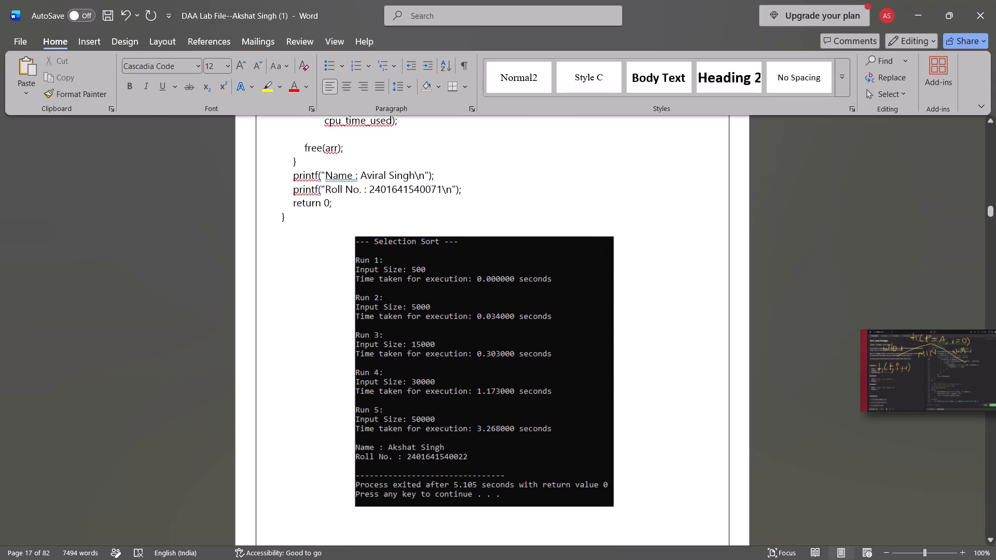
Insert a blank line between the end of the selection sort code and its output image.
{"action": "left_click", "coordinate": [319, 234]}
{"action": "key", "text": "Return"}
{"action": "scroll", "coordinate": [327, 278], "scroll_direction": "down", "scroll_amount": 5}
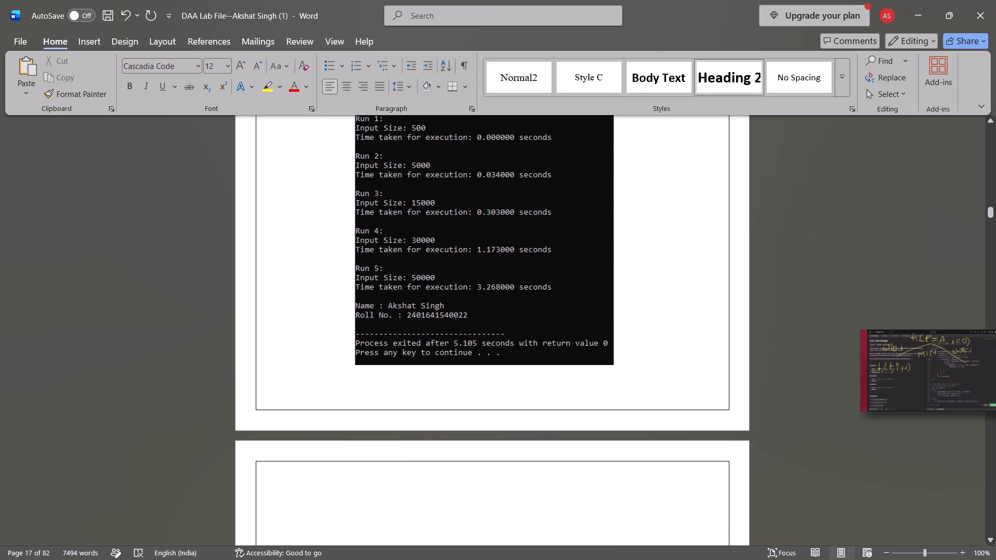
{"action": "scroll", "coordinate": [349, 314], "scroll_direction": "up", "scroll_amount": 5}
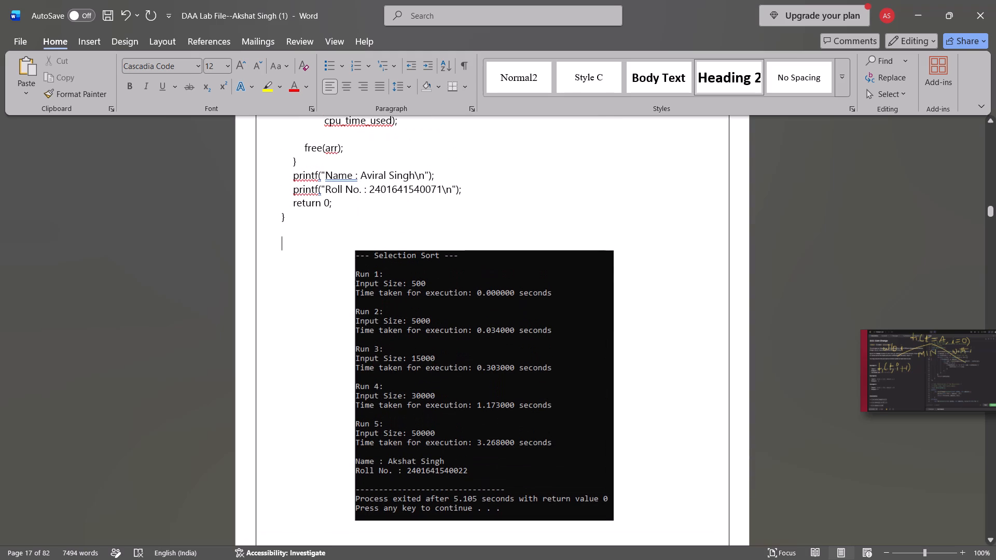
Enlarge the selection sort output image slightly and recentre it by trimming the spaces in front of it.
{"action": "left_click", "coordinate": [483, 349]}
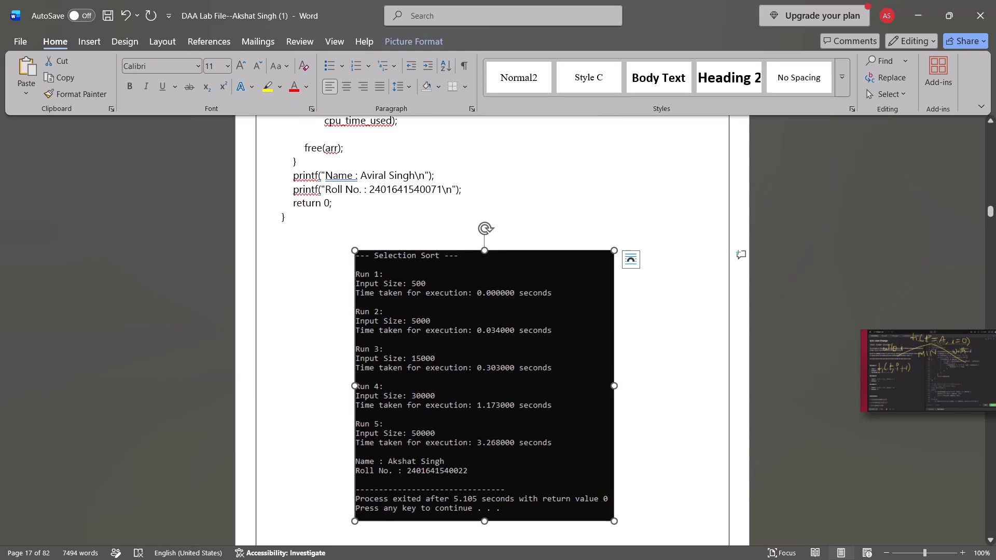
{"action": "left_click_drag", "start_coordinate": [614, 522], "coordinate": [627, 538]}
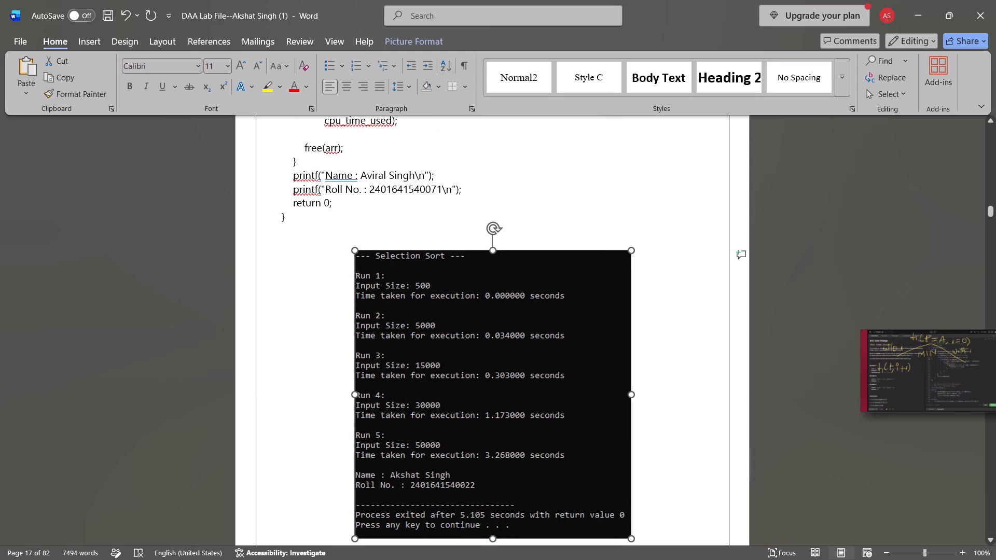
{"action": "left_click_drag", "start_coordinate": [627, 538], "coordinate": [628, 540]}
{"action": "left_click", "coordinate": [332, 287]}
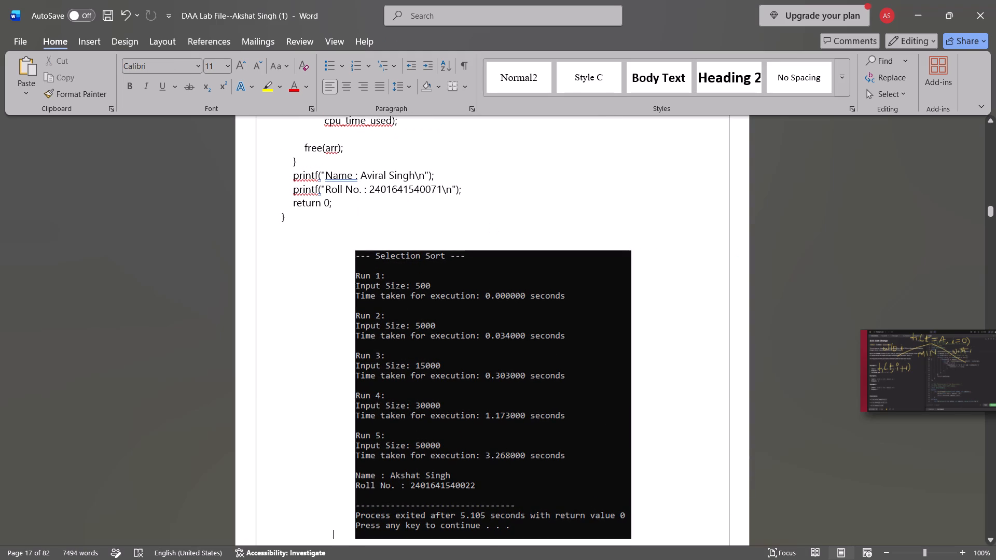
{"action": "key", "text": "BackSpace"}
{"action": "key", "text": "BackSpace"}
{"action": "key", "text": "BackSpace"}
{"action": "key", "text": "BackSpace"}
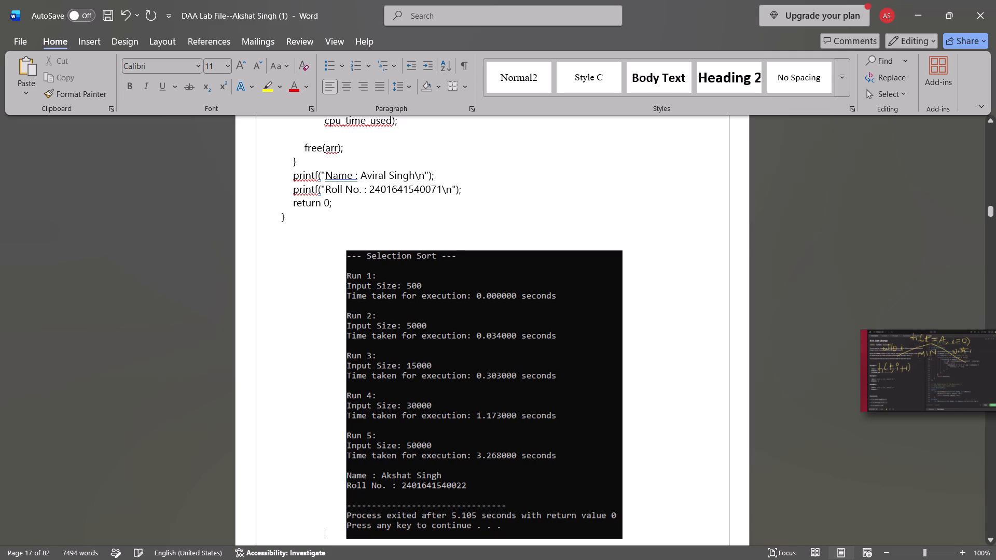
{"action": "key", "text": "space"}
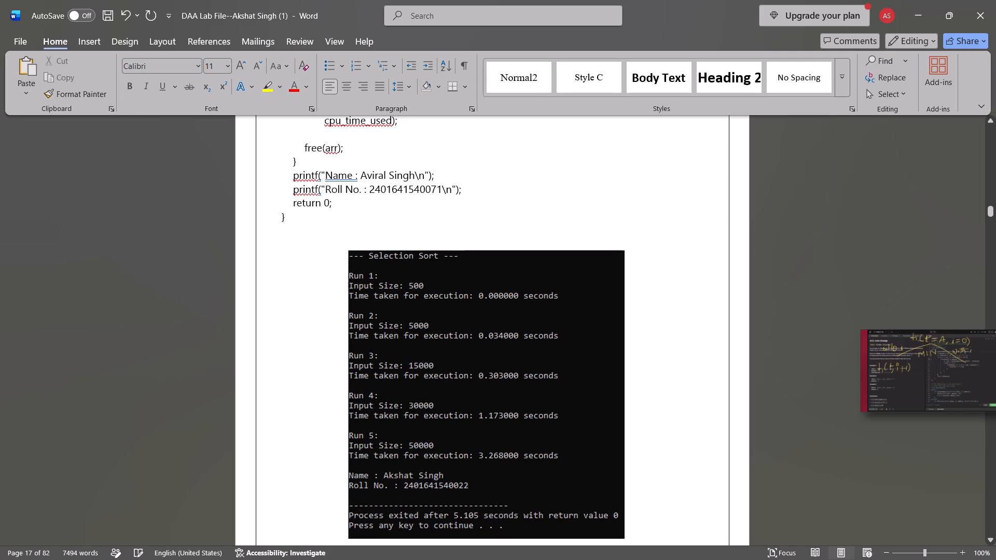
Remove the empty space above "c) Implementation and Analysis of Bubble Sort." so the heading starts at the top of its page.
{"action": "scroll", "coordinate": [428, 276], "scroll_direction": "down", "scroll_amount": 7}
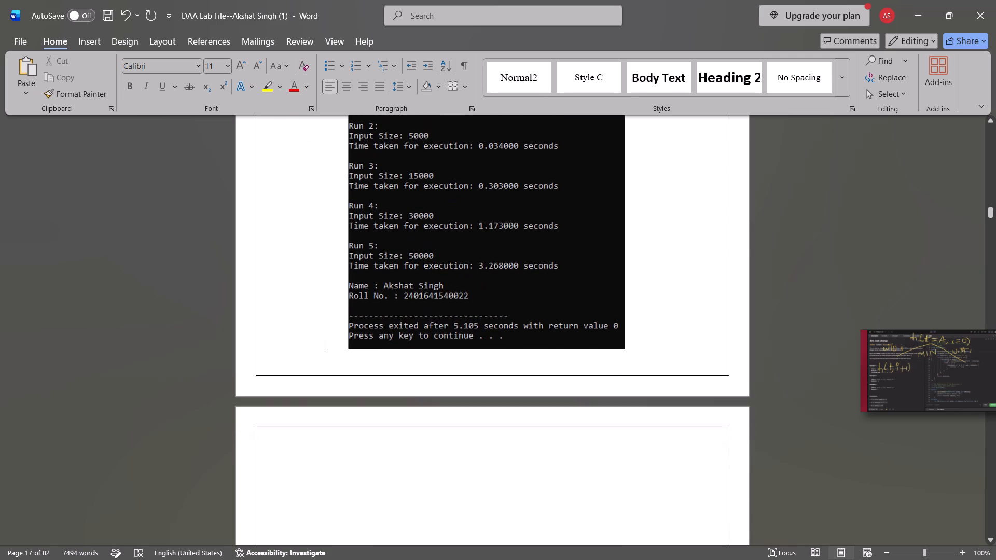
{"action": "scroll", "coordinate": [424, 267], "scroll_direction": "down", "scroll_amount": 15}
{"action": "right_click", "coordinate": [422, 259]}
{"action": "right_click", "coordinate": [427, 255]}
{"action": "right_click", "coordinate": [429, 252]}
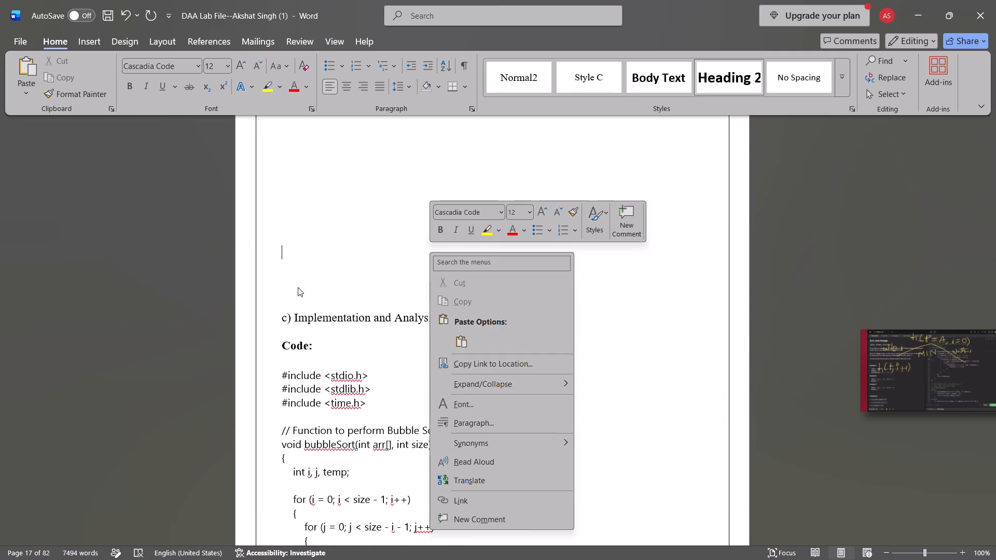
{"action": "left_click", "coordinate": [293, 293]}
{"action": "left_click", "coordinate": [290, 295]}
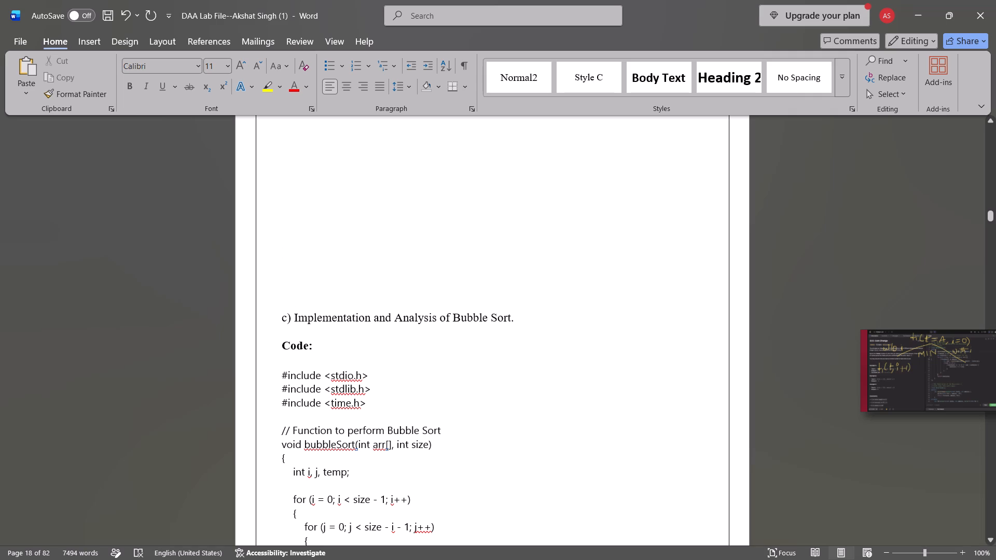
{"action": "left_click", "coordinate": [282, 316]}
{"action": "scroll", "coordinate": [376, 258], "scroll_direction": "up", "scroll_amount": 4}
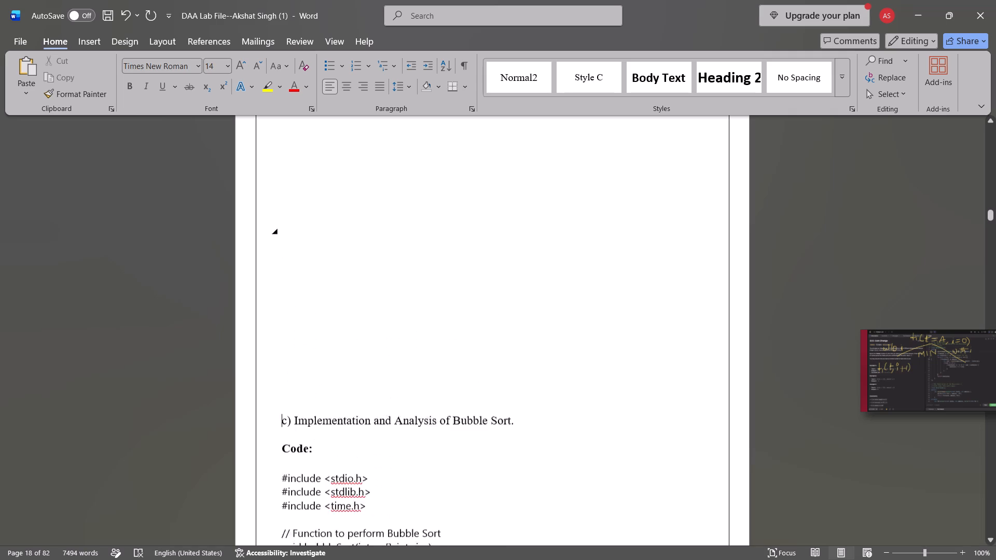
{"action": "scroll", "coordinate": [376, 258], "scroll_direction": "up", "scroll_amount": 5}
{"action": "key", "text": "BackSpace"}
{"action": "key", "text": "BackSpace"}
{"action": "key", "text": "BackSpace"}
{"action": "key", "text": "BackSpace"}
{"action": "key", "text": "BackSpace"}
{"action": "key", "text": "BackSpace"}
{"action": "key", "text": "BackSpace"}
{"action": "key", "text": "BackSpace"}
{"action": "key", "text": "BackSpace"}
{"action": "key", "text": "BackSpace"}
{"action": "key", "text": "BackSpace"}
{"action": "key", "text": "BackSpace"}
{"action": "key", "text": "BackSpace"}
{"action": "key", "text": "BackSpace"}
{"action": "key", "text": "BackSpace"}
{"action": "key", "text": "BackSpace"}
{"action": "key", "text": "BackSpace"}
{"action": "key", "text": "BackSpace"}
{"action": "key", "text": "BackSpace"}
{"action": "key", "text": "BackSpace"}
{"action": "key", "text": "BackSpace"}
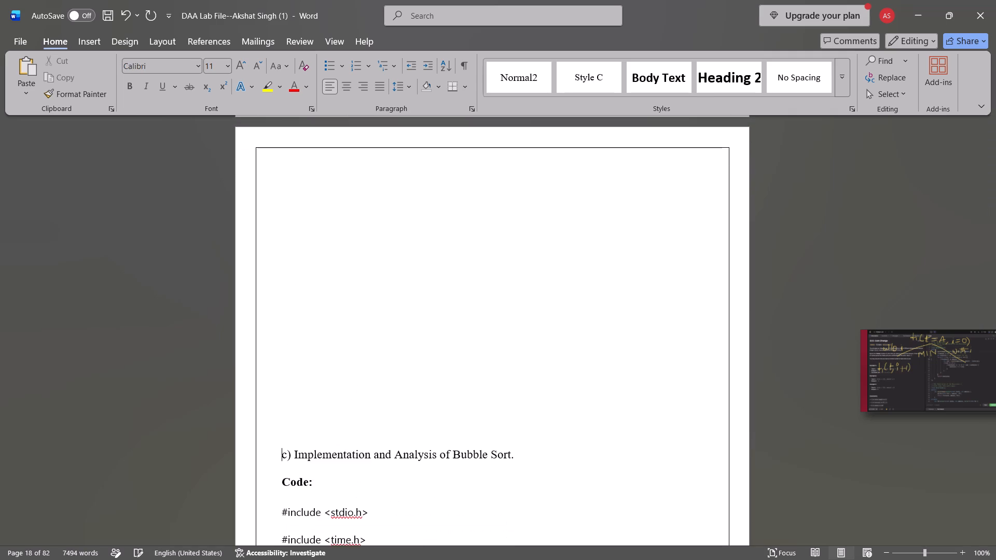
{"action": "key", "text": "BackSpace"}
{"action": "key", "text": "BackSpace"}
{"action": "key", "text": "BackSpace"}
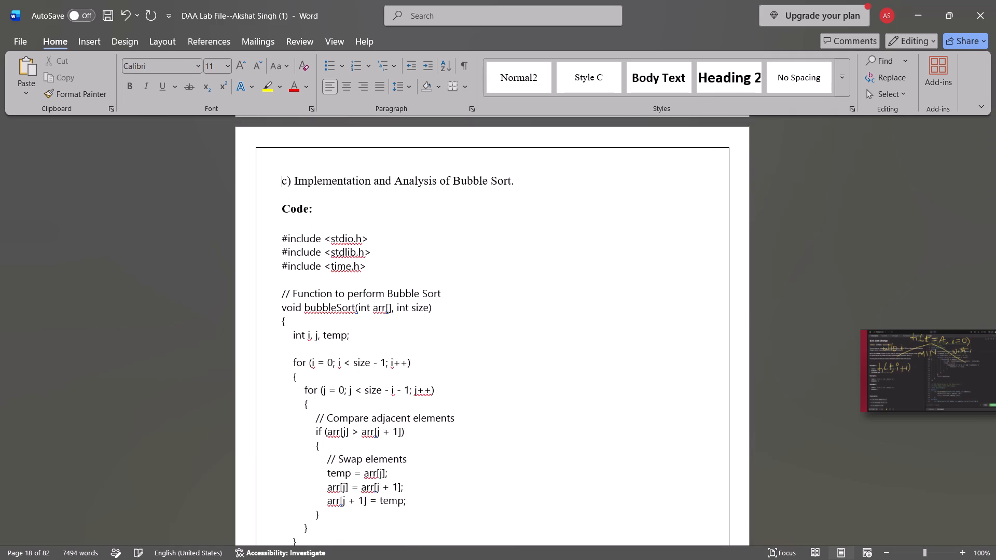
{"action": "key", "text": "BackSpace"}
{"action": "key", "text": "Return"}
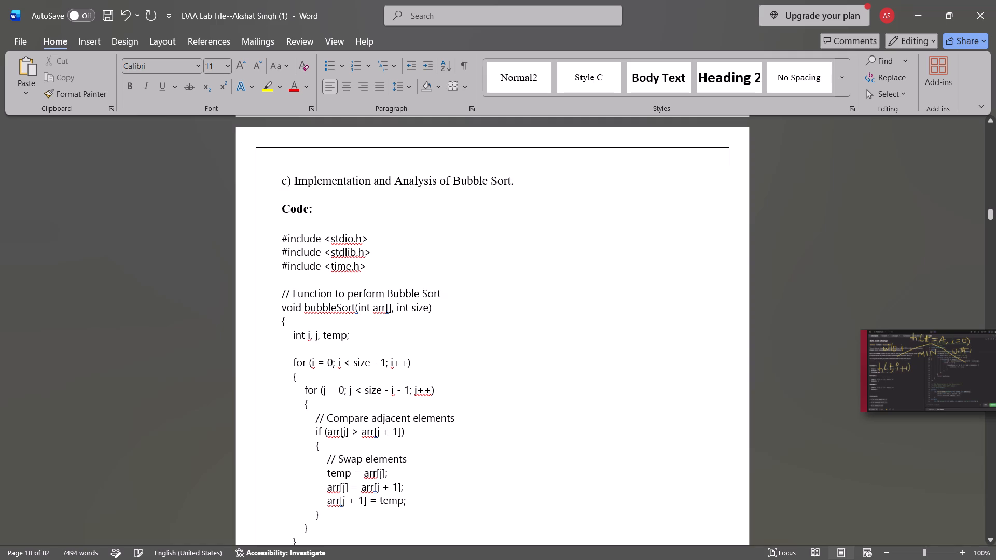
Delete the blank lines before the Bubble Sort function comment and before the outer for loop in bubbleSort().
{"action": "scroll", "coordinate": [378, 247], "scroll_direction": "up", "scroll_amount": 4}
{"action": "scroll", "coordinate": [379, 248], "scroll_direction": "down", "scroll_amount": 13}
{"action": "right_click", "coordinate": [377, 248]}
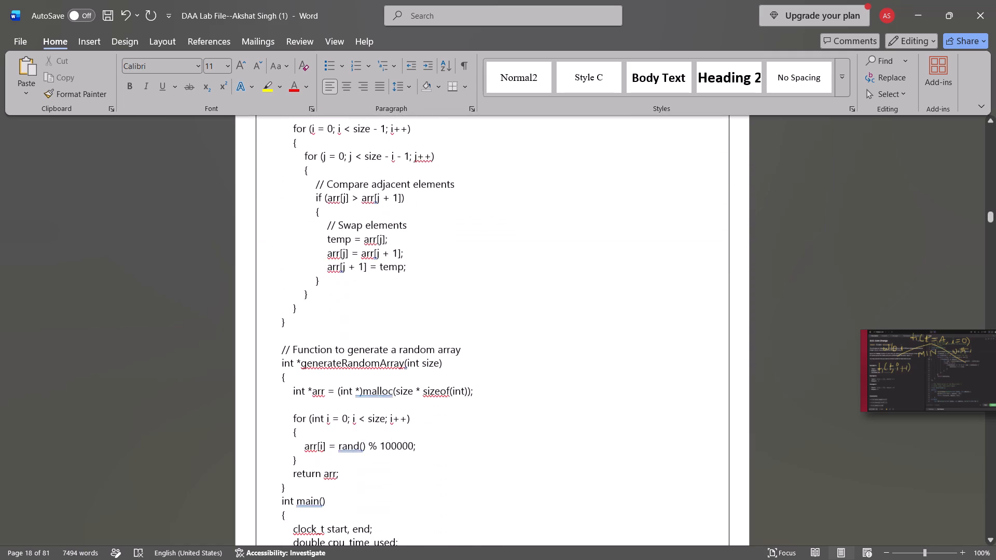
{"action": "scroll", "coordinate": [377, 248], "scroll_direction": "down", "scroll_amount": 5}
{"action": "scroll", "coordinate": [374, 243], "scroll_direction": "up", "scroll_amount": 5}
{"action": "right_click", "coordinate": [371, 242]}
{"action": "left_click", "coordinate": [332, 192]}
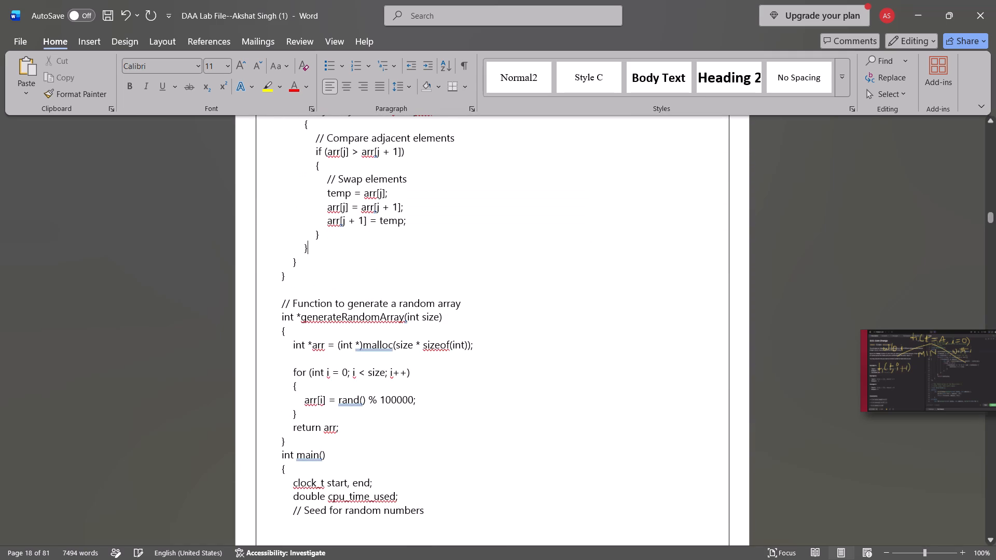
{"action": "scroll", "coordinate": [337, 189], "scroll_direction": "up", "scroll_amount": 7}
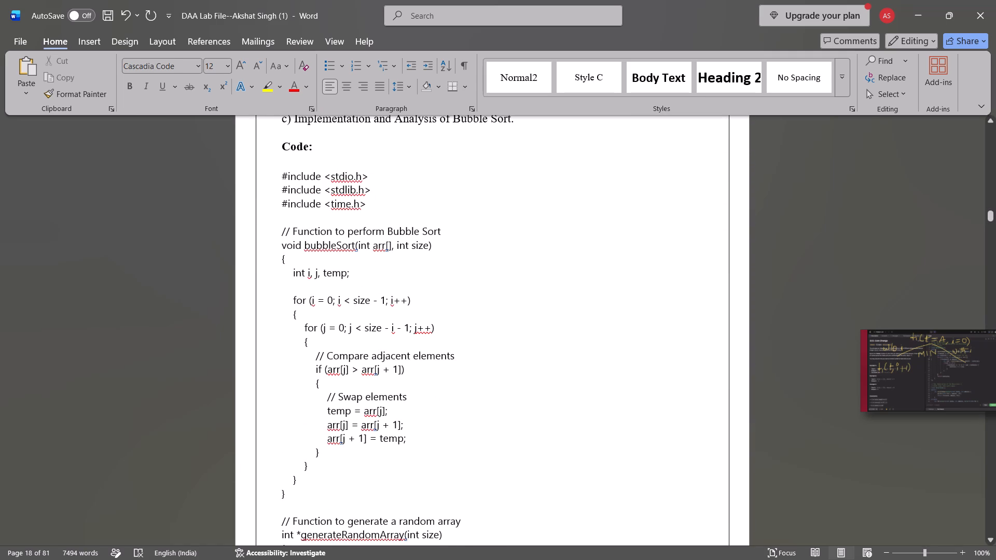
{"action": "left_click", "coordinate": [313, 217]}
{"action": "key", "text": "BackSpace"}
{"action": "left_click", "coordinate": [297, 267]}
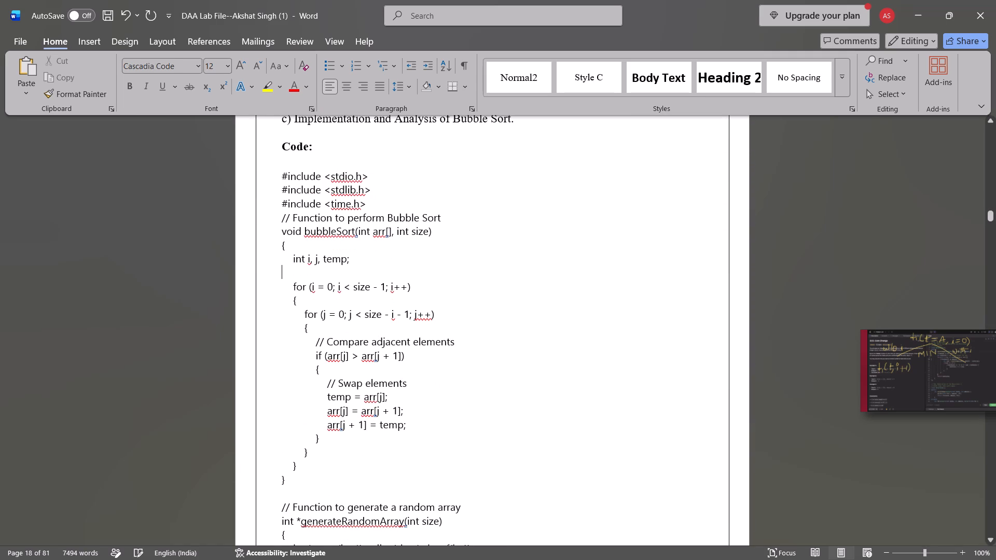
{"action": "key", "text": "BackSpace"}
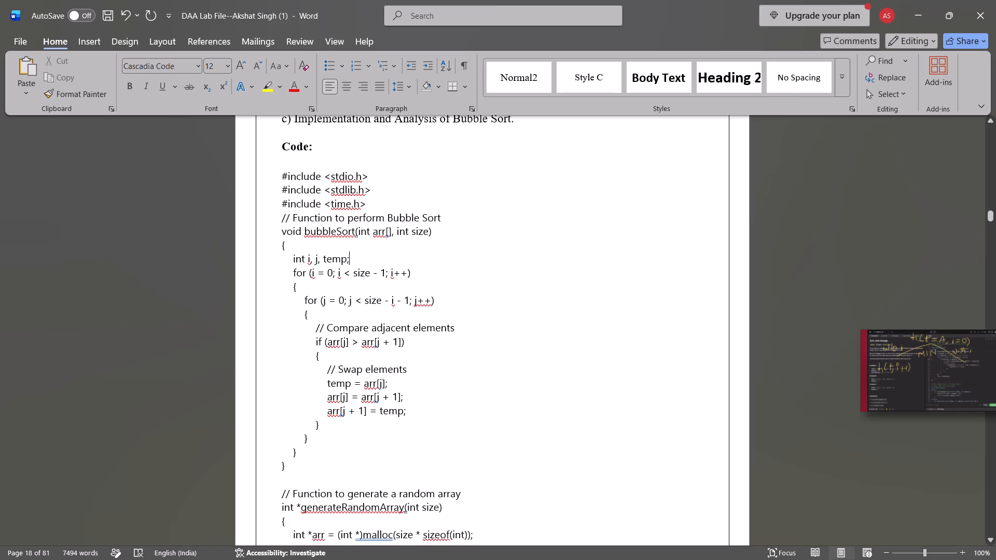
Delete the blank lines before the random-array comment and before the for loop in generateRandomArray() in the bubble sort code.
{"action": "left_click", "coordinate": [294, 480]}
{"action": "key", "text": "BackSpace"}
{"action": "scroll", "coordinate": [378, 338], "scroll_direction": "down", "scroll_amount": 9}
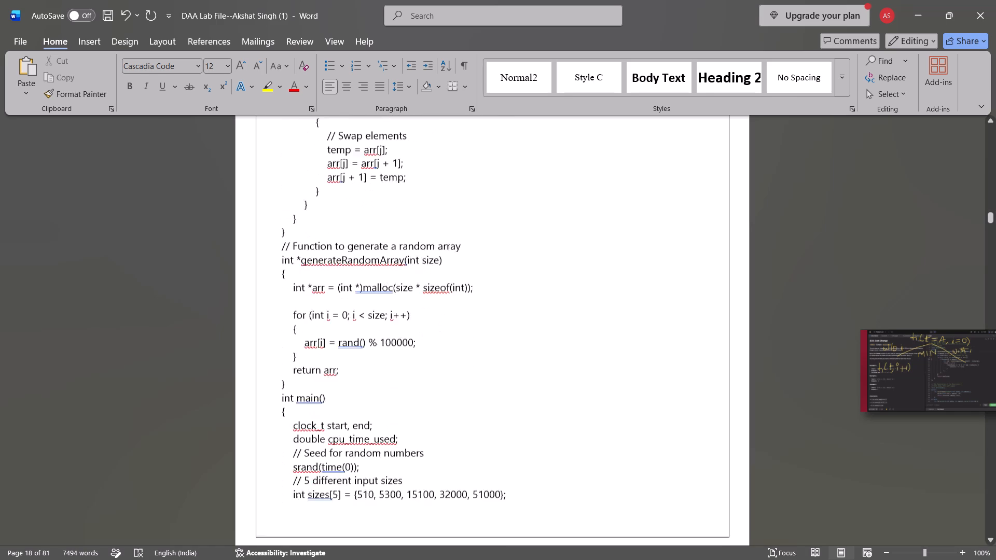
{"action": "left_click", "coordinate": [298, 255]}
{"action": "key", "text": "BackSpace"}
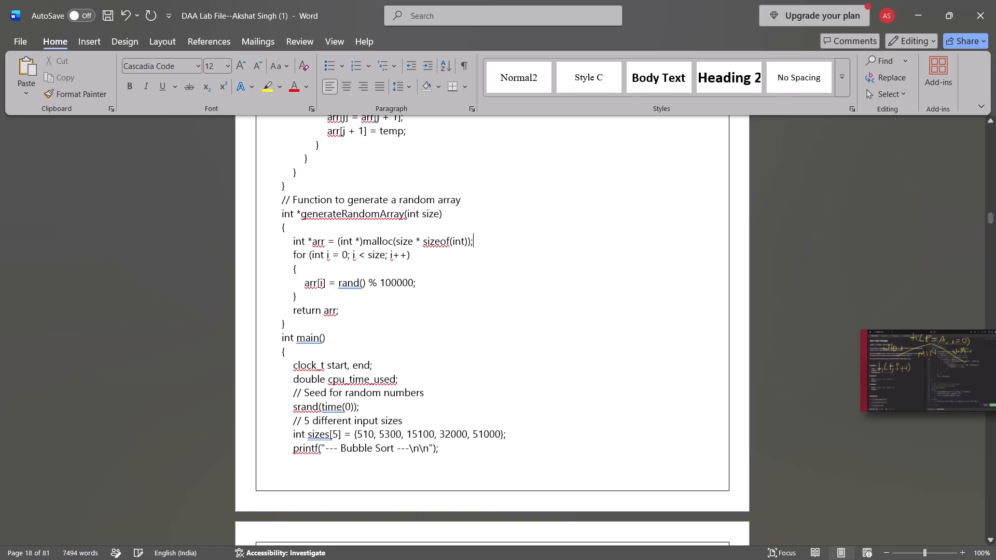
Delete the blank line before the "Run %d" printf in the bubble sort main().
{"action": "scroll", "coordinate": [308, 335], "scroll_direction": "down", "scroll_amount": 6}
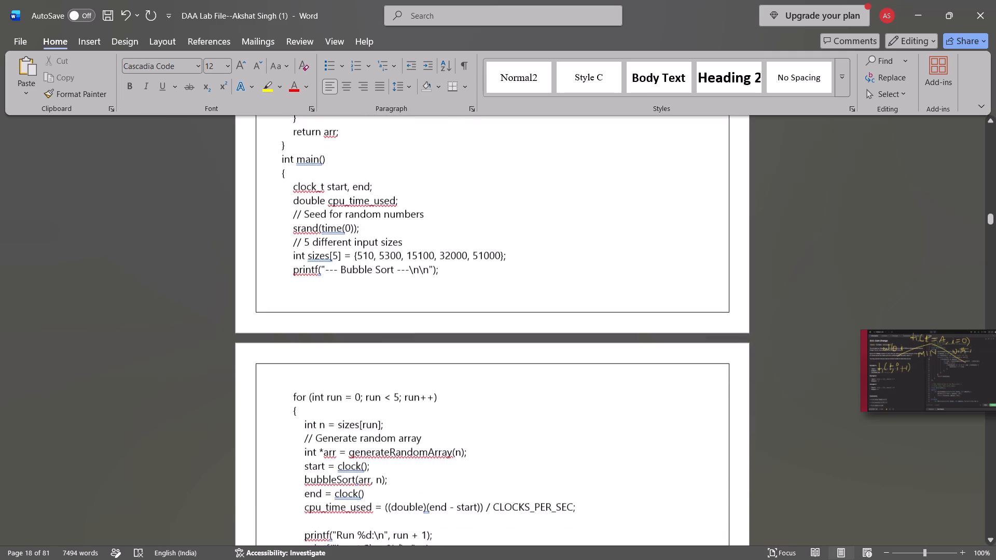
{"action": "scroll", "coordinate": [312, 332], "scroll_direction": "down", "scroll_amount": 7}
{"action": "left_click", "coordinate": [322, 296]}
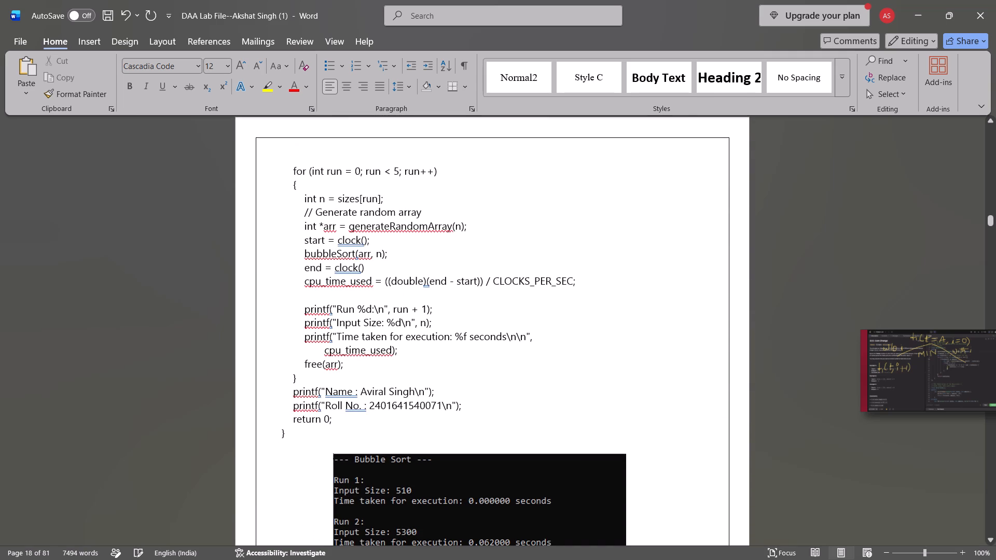
{"action": "key", "text": "BackSpace"}
Insert three line breaks directly before the bubble sort output image to move it further below the code.
{"action": "scroll", "coordinate": [338, 329], "scroll_direction": "down", "scroll_amount": 8}
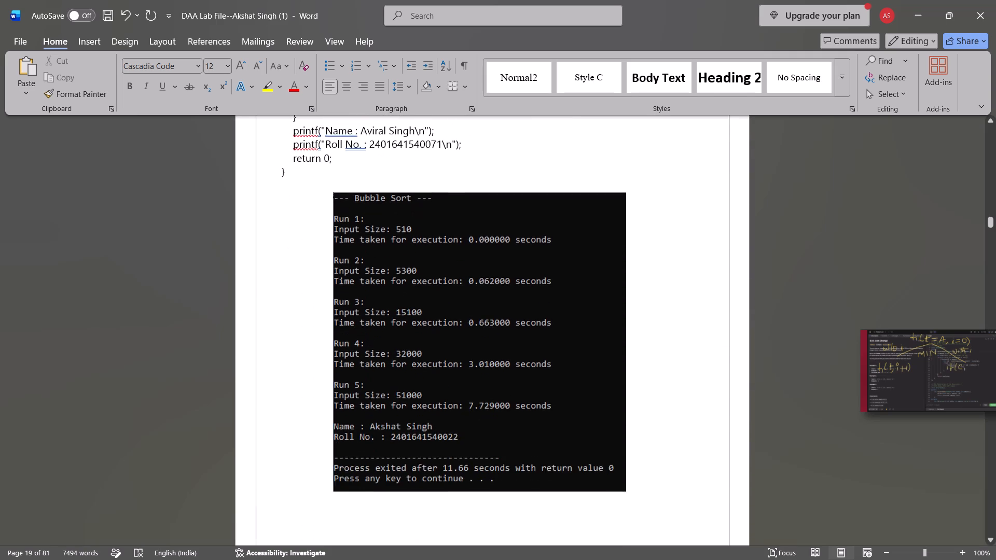
{"action": "scroll", "coordinate": [345, 312], "scroll_direction": "down", "scroll_amount": 3}
{"action": "right_click", "coordinate": [345, 312]}
{"action": "right_click_drag", "start_coordinate": [347, 309], "coordinate": [292, 212]}
{"action": "scroll", "coordinate": [292, 212], "scroll_direction": "up", "scroll_amount": 4}
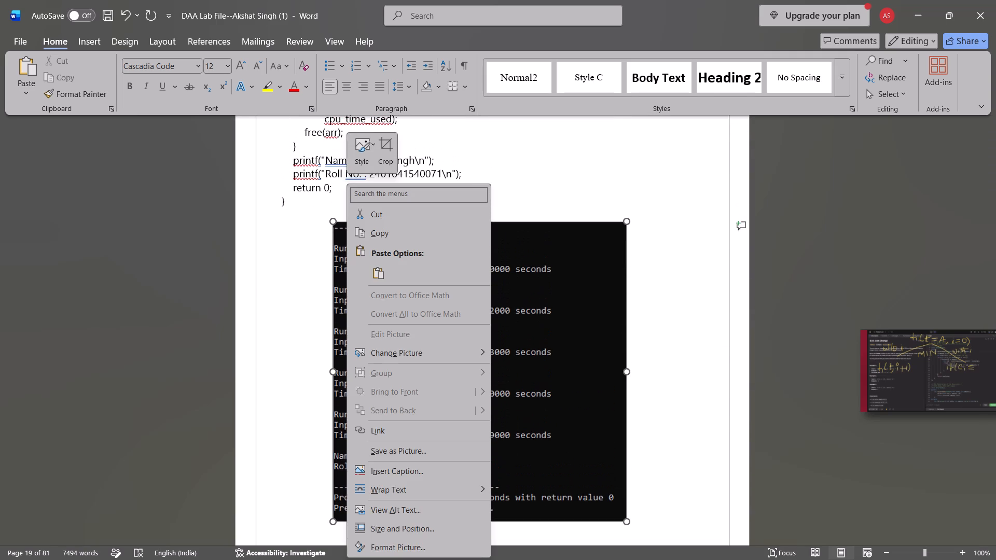
{"action": "left_click", "coordinate": [308, 228]}
{"action": "left_click", "coordinate": [317, 237]}
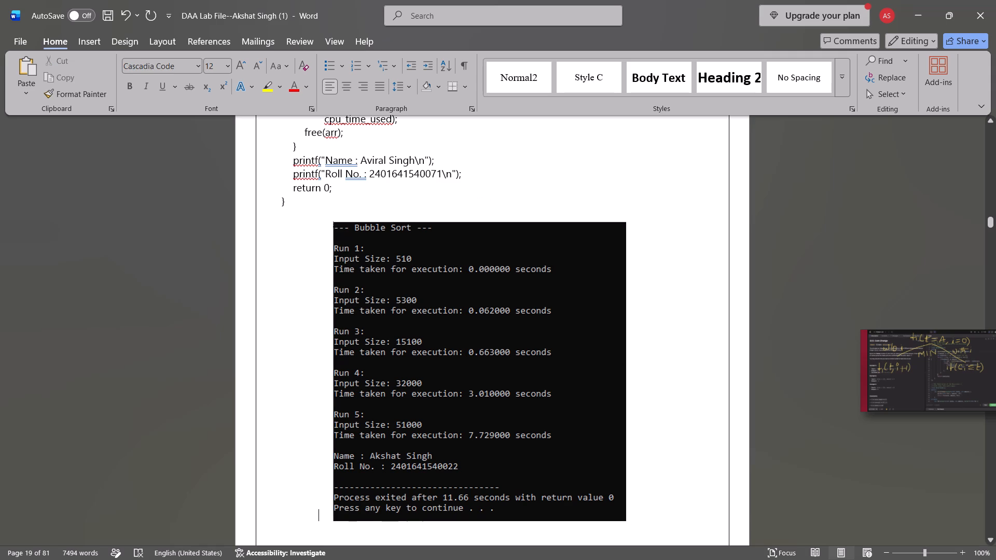
{"action": "key", "text": "Return"}
{"action": "key", "text": "Return"}
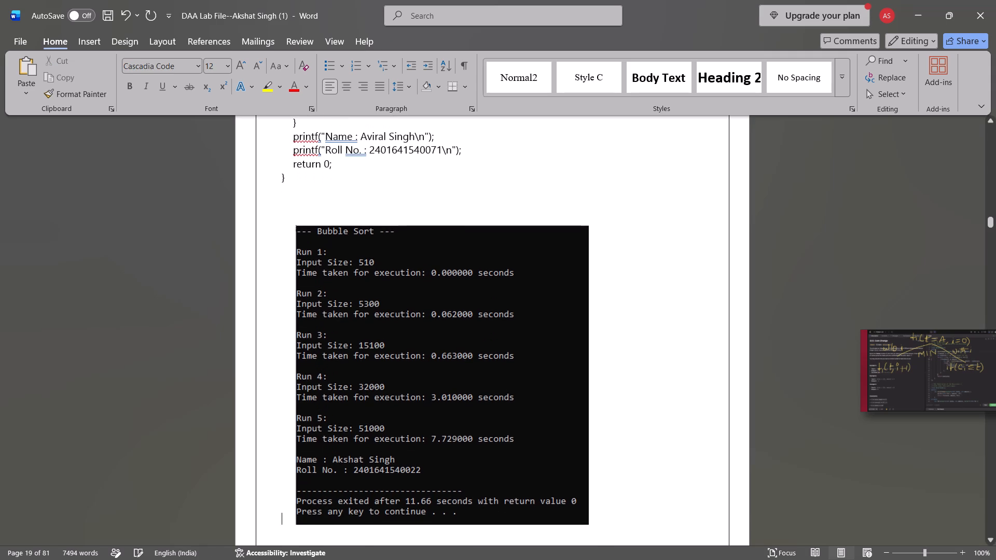
{"action": "key", "text": "Return"}
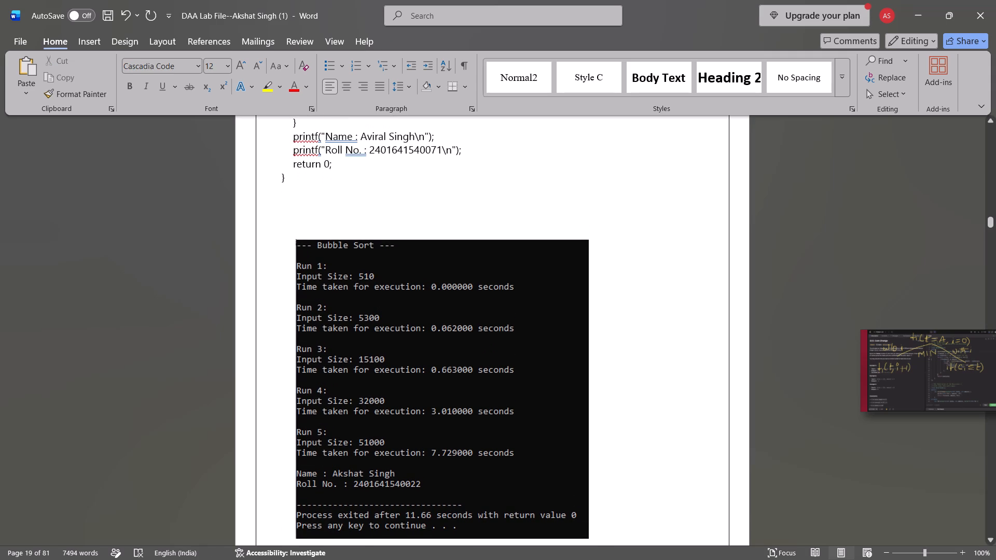
Centre the bubble sort output image on the page by putting 17 spaces in front of it.
{"action": "key", "text": "space"}
{"action": "key", "text": "space"}
{"action": "key", "text": "space"}
{"action": "key", "text": "space"}
{"action": "key", "text": "space"}
{"action": "key", "text": "space"}
{"action": "key", "text": "space"}
{"action": "key", "text": "space"}
{"action": "key", "text": "space"}
{"action": "key", "text": "space"}
{"action": "key", "text": "space"}
{"action": "key", "text": "space"}
{"action": "key", "text": "space"}
{"action": "key", "text": "space"}
{"action": "key", "text": "space"}
{"action": "key", "text": "space"}
{"action": "key", "text": "space"}
{"action": "key", "text": "space"}
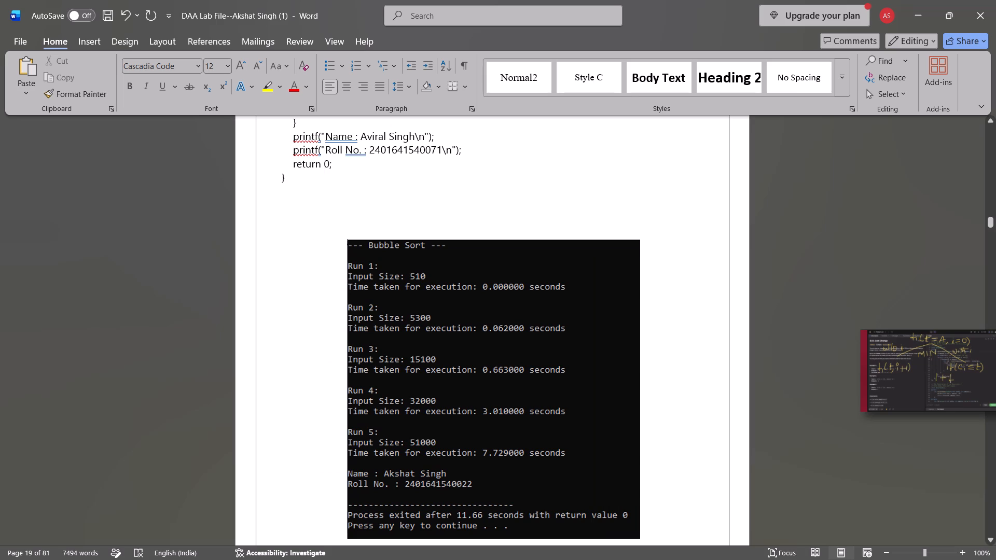
{"action": "key", "text": "BackSpace"}
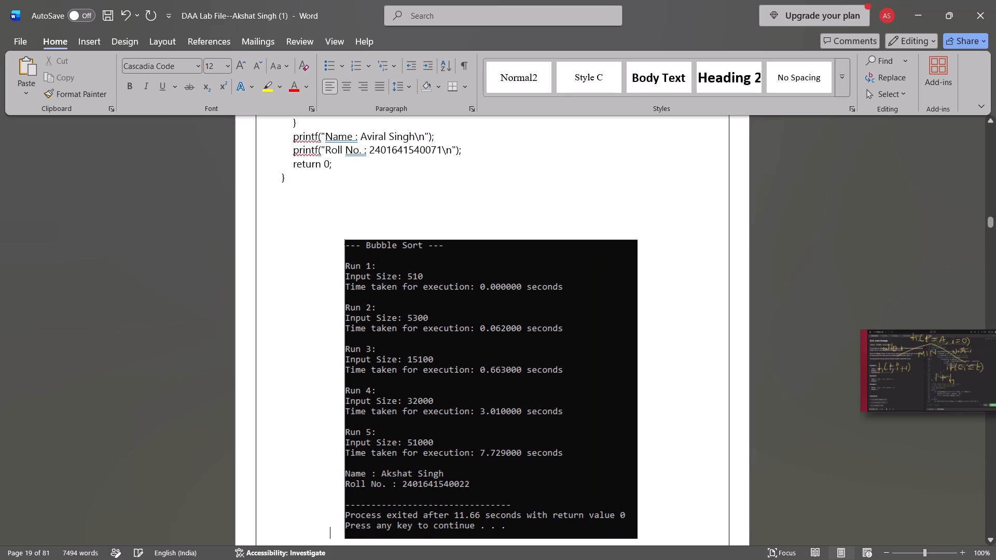
Delete all the blank lines above the EXPERIMENT 3 heading so it starts at the top of its page.
{"action": "left_click", "coordinate": [389, 178]}
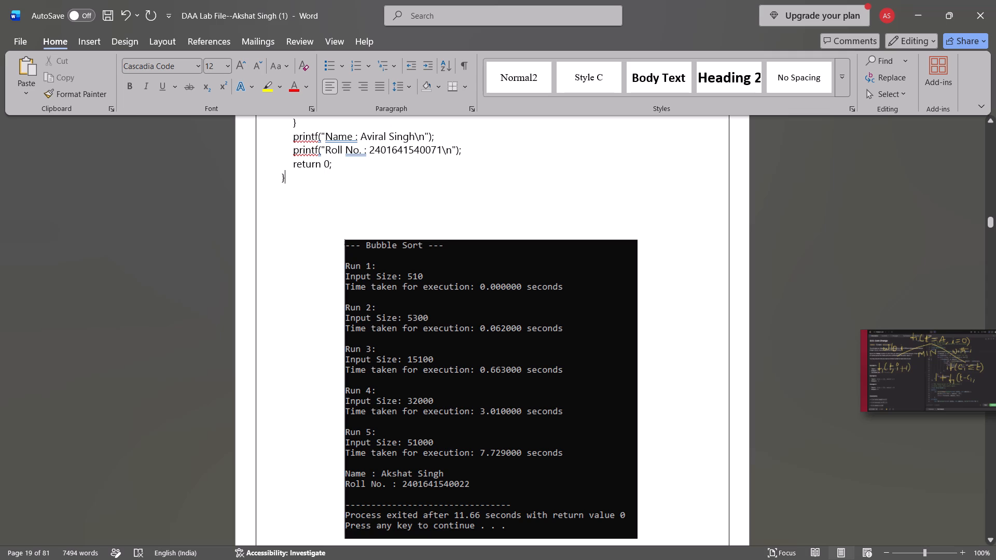
{"action": "scroll", "coordinate": [505, 306], "scroll_direction": "down", "scroll_amount": 10}
{"action": "right_click", "coordinate": [510, 308]}
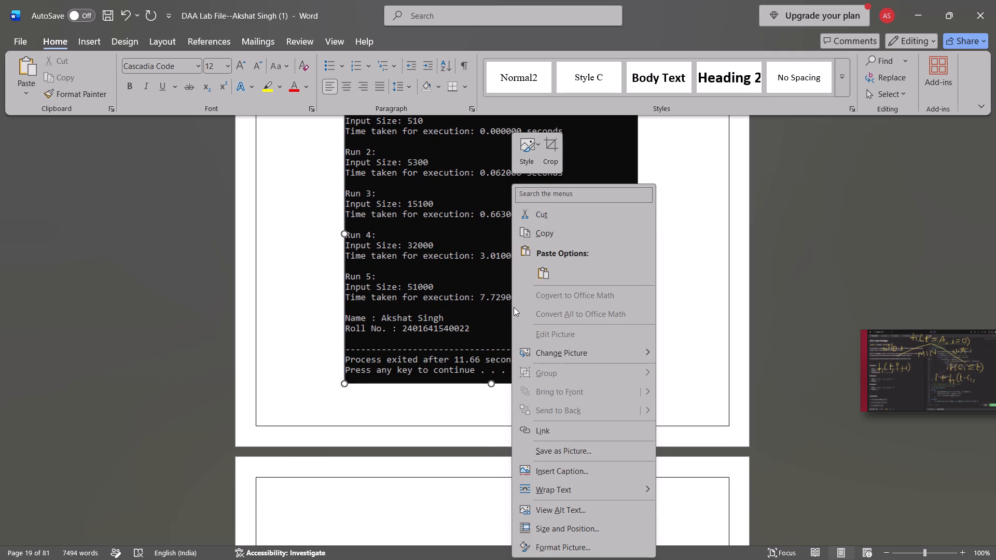
{"action": "left_click", "coordinate": [337, 448]}
{"action": "scroll", "coordinate": [376, 435], "scroll_direction": "down", "scroll_amount": 15}
{"action": "left_click", "coordinate": [437, 354]}
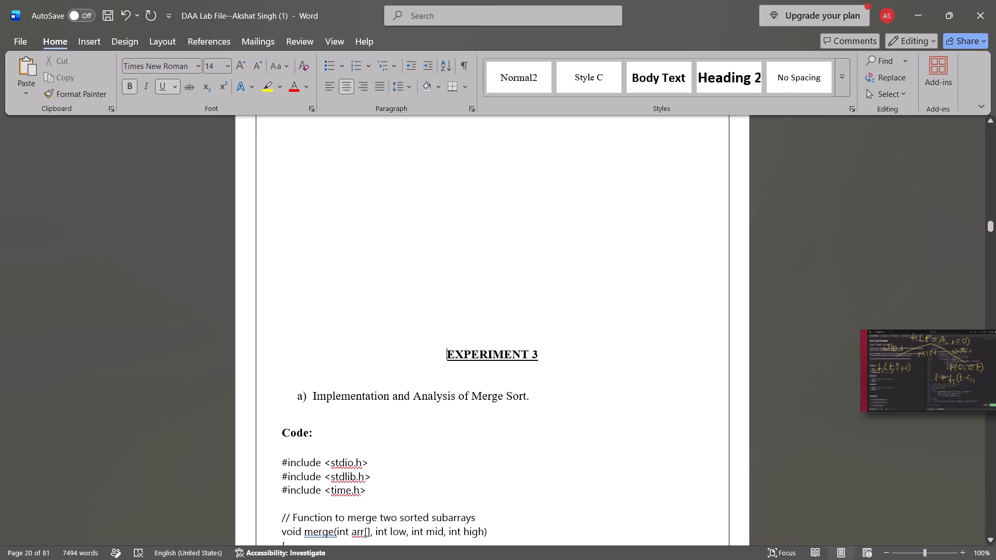
{"action": "left_click", "coordinate": [438, 319]}
{"action": "key", "text": "BackSpace"}
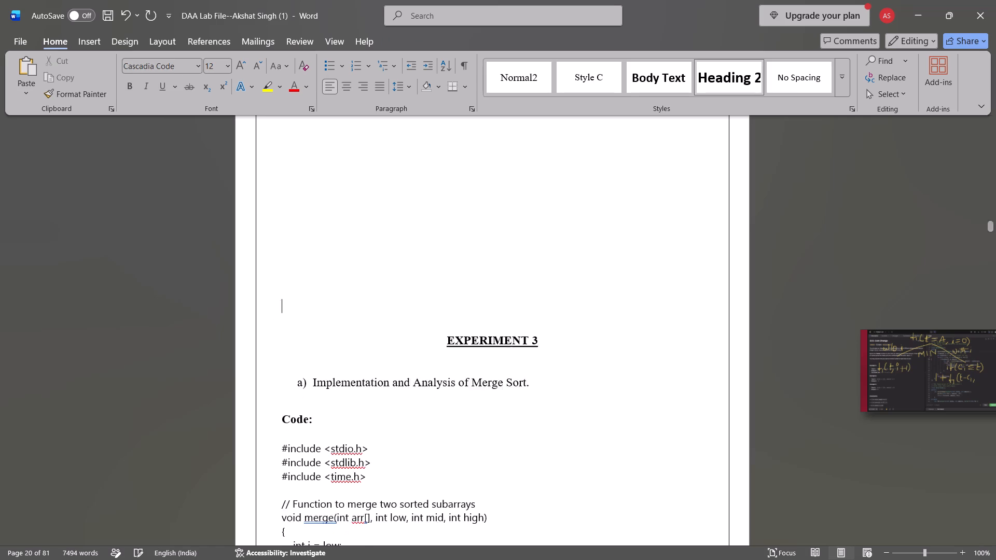
{"action": "key", "text": "BackSpace"}
{"action": "key", "text": "BackSpace"}
{"action": "scroll", "coordinate": [444, 321], "scroll_direction": "up", "scroll_amount": 4}
{"action": "key", "text": "BackSpace"}
{"action": "key", "text": "BackSpace"}
{"action": "key", "text": "BackSpace"}
{"action": "key", "text": "BackSpace"}
{"action": "key", "text": "BackSpace"}
{"action": "key", "text": "BackSpace"}
{"action": "key", "text": "BackSpace"}
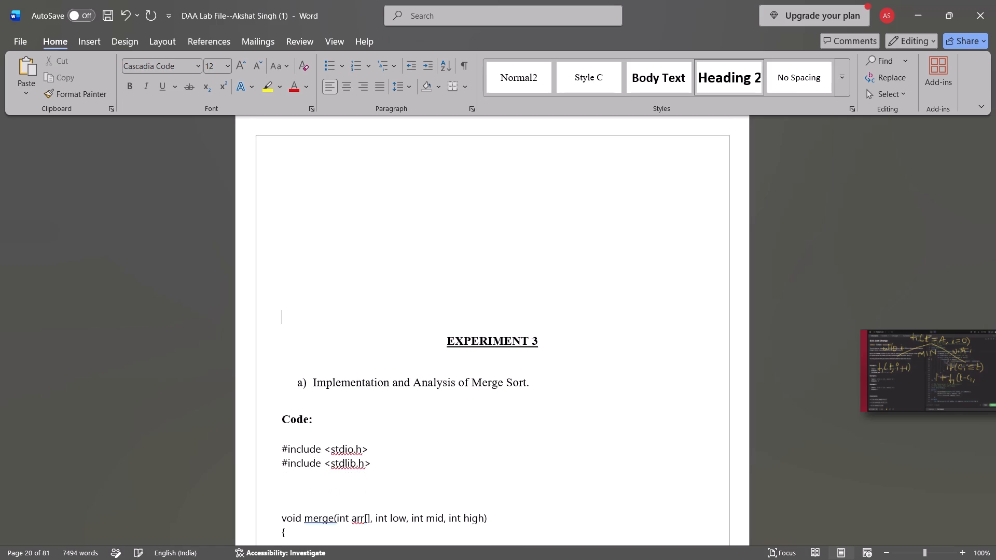
{"action": "key", "text": "BackSpace"}
{"action": "key", "text": "BackSpace"}
{"action": "key", "text": "BackSpace"}
{"action": "scroll", "coordinate": [448, 325], "scroll_direction": "up", "scroll_amount": 4}
{"action": "key", "text": "BackSpace"}
{"action": "key", "text": "BackSpace"}
{"action": "key", "text": "BackSpace"}
{"action": "key", "text": "BackSpace"}
{"action": "key", "text": "BackSpace"}
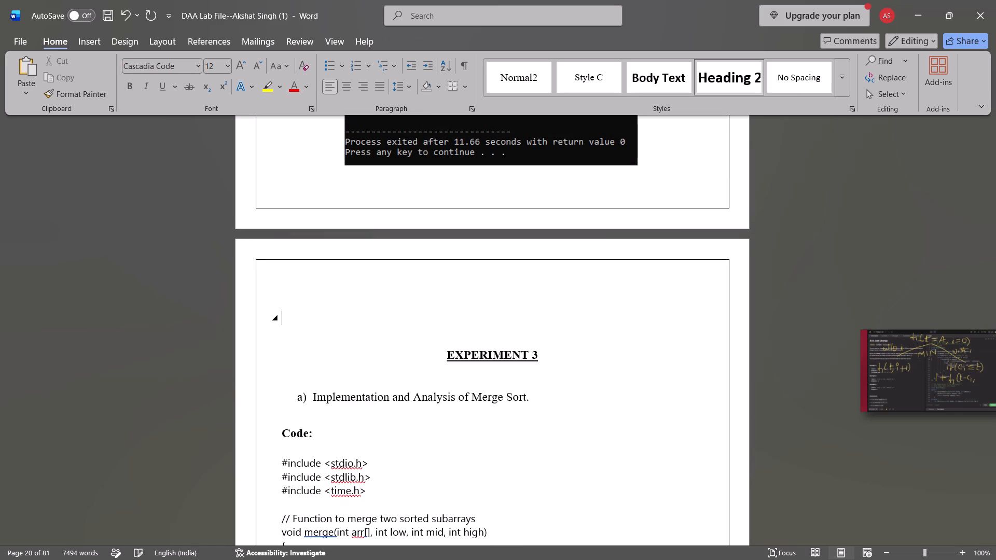
{"action": "key", "text": "BackSpace"}
{"action": "key", "text": "BackSpace"}
{"action": "key", "text": "BackSpace"}
{"action": "key", "text": "BackSpace"}
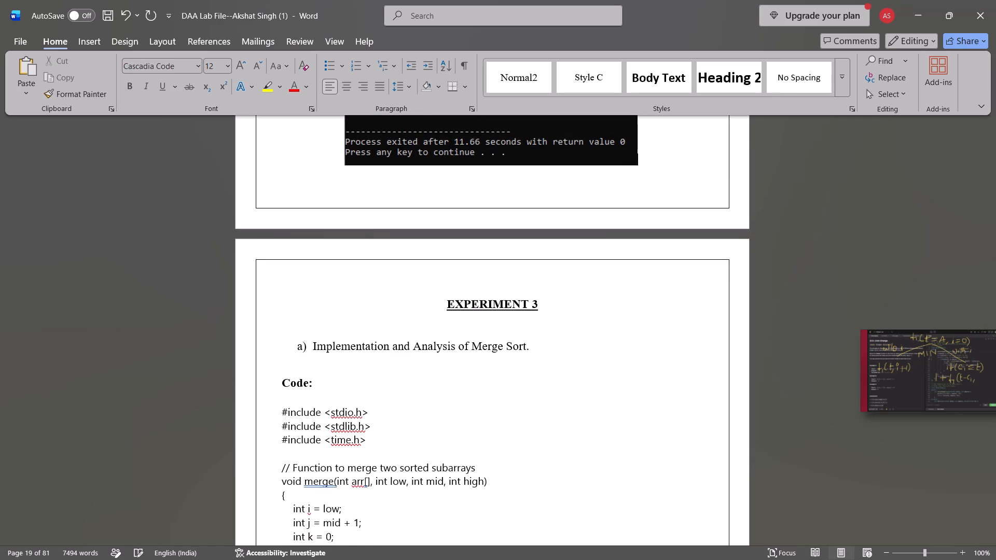
{"action": "left_click", "coordinate": [413, 282]}
{"action": "key", "text": "BackSpace"}
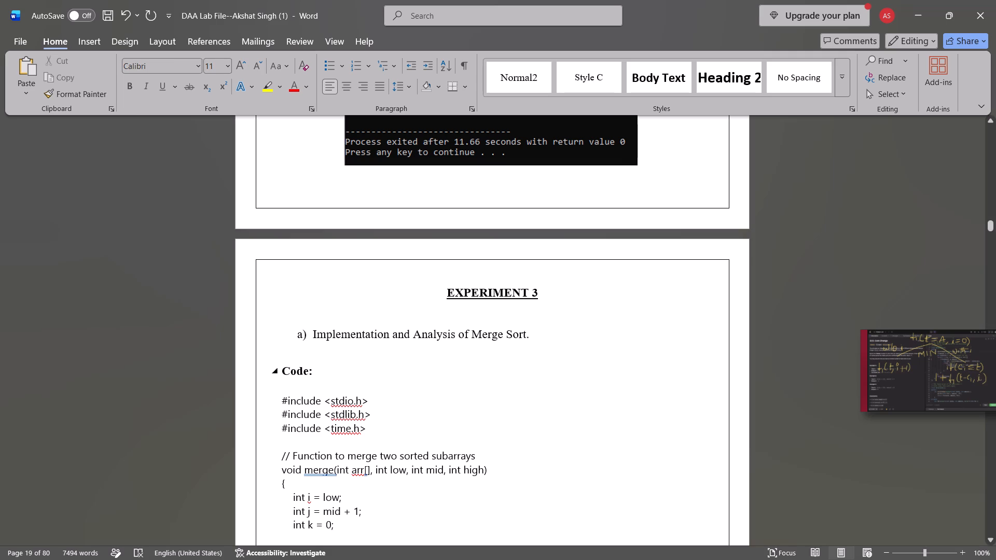
Look through the merge sort, quick sort and heap sort pages, checking code spacing, output images and headings.
{"action": "scroll", "coordinate": [424, 365], "scroll_direction": "down", "scroll_amount": 11}
{"action": "scroll", "coordinate": [424, 357], "scroll_direction": "down", "scroll_amount": 18}
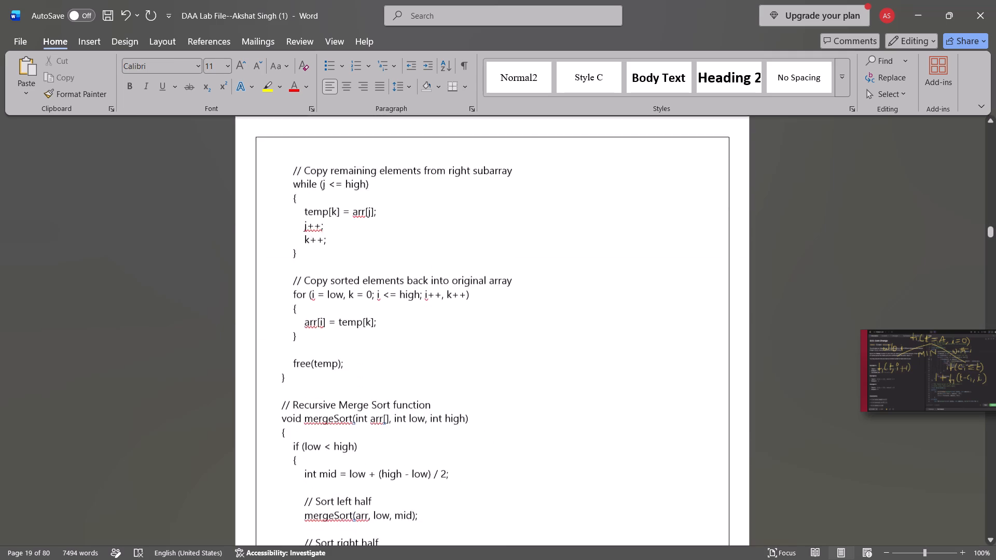
{"action": "scroll", "coordinate": [422, 353], "scroll_direction": "down", "scroll_amount": 12}
{"action": "scroll", "coordinate": [423, 345], "scroll_direction": "down", "scroll_amount": 16}
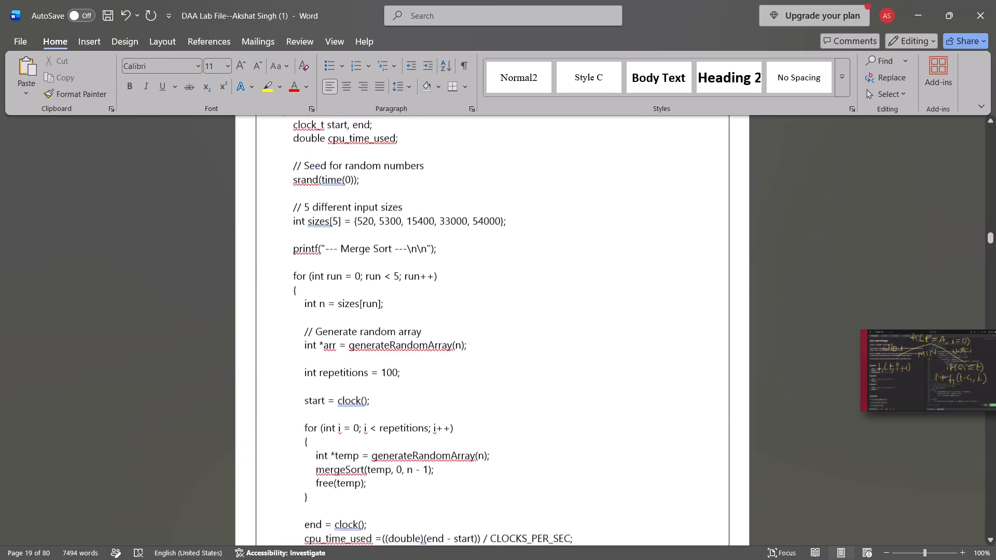
{"action": "scroll", "coordinate": [423, 342], "scroll_direction": "down", "scroll_amount": 17}
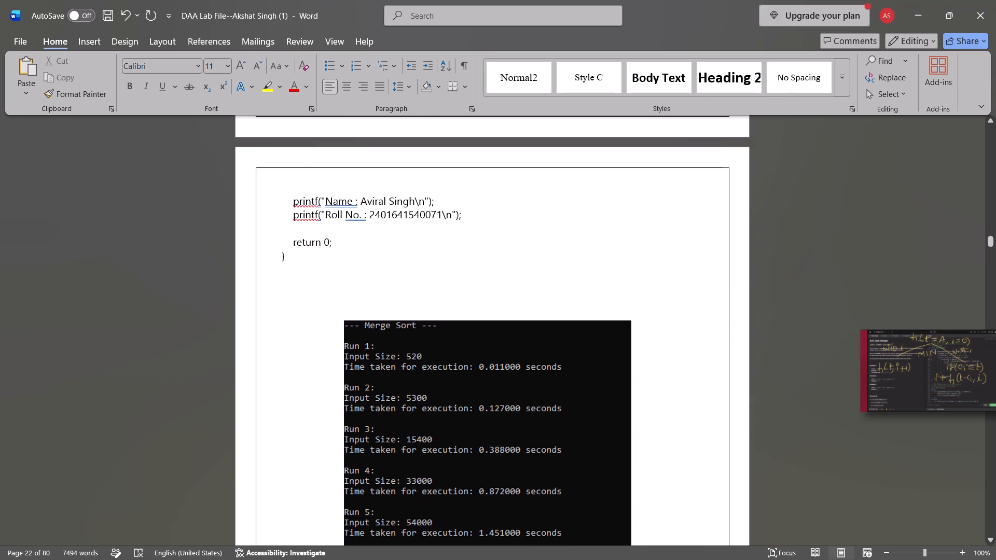
{"action": "scroll", "coordinate": [420, 337], "scroll_direction": "down", "scroll_amount": 17}
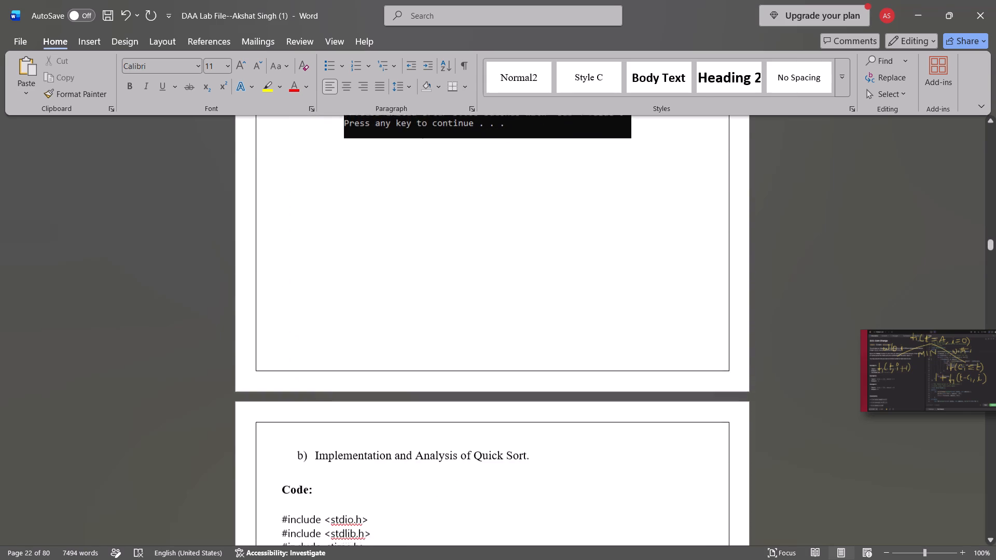
{"action": "scroll", "coordinate": [420, 344], "scroll_direction": "down", "scroll_amount": 16}
{"action": "scroll", "coordinate": [413, 336], "scroll_direction": "down", "scroll_amount": 5}
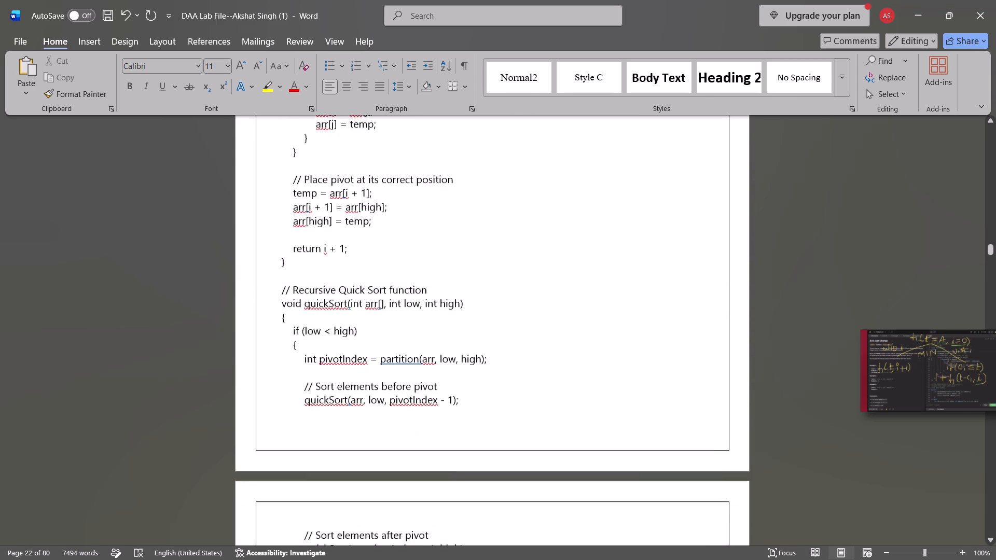
{"action": "scroll", "coordinate": [413, 336], "scroll_direction": "down", "scroll_amount": 20}
{"action": "scroll", "coordinate": [413, 336], "scroll_direction": "down", "scroll_amount": 9}
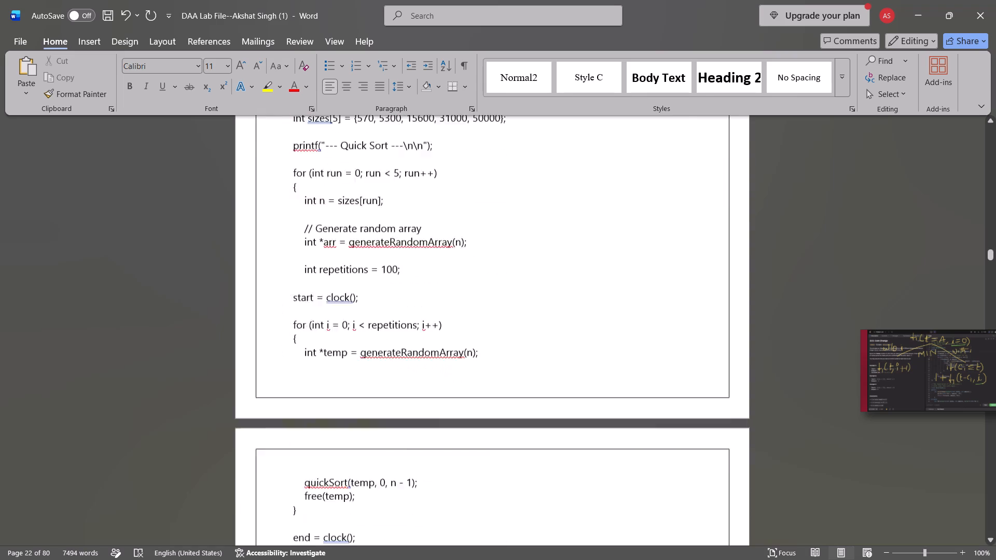
{"action": "scroll", "coordinate": [413, 332], "scroll_direction": "down", "scroll_amount": 17}
{"action": "scroll", "coordinate": [415, 330], "scroll_direction": "down", "scroll_amount": 6}
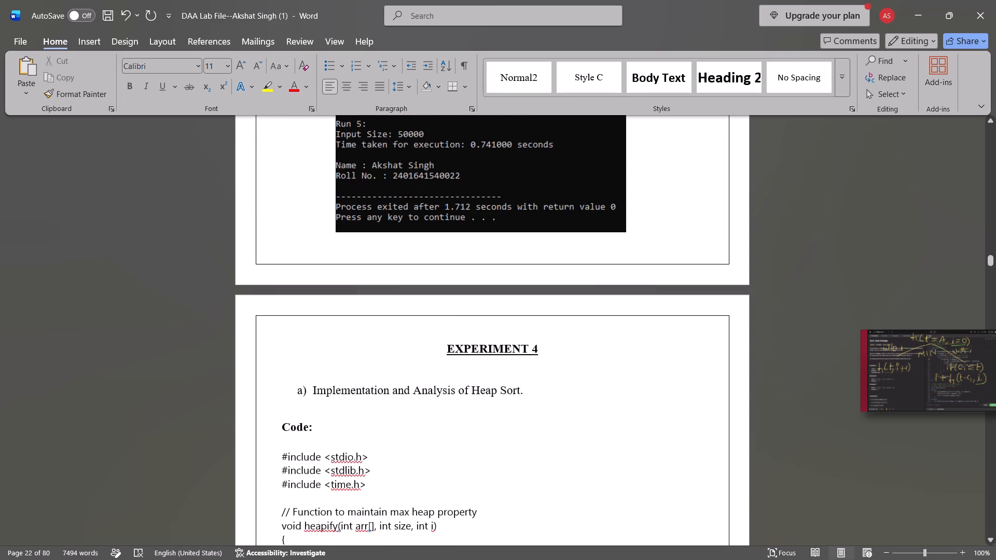
{"action": "scroll", "coordinate": [416, 333], "scroll_direction": "down", "scroll_amount": 3}
{"action": "right_click", "coordinate": [416, 332]}
{"action": "right_click", "coordinate": [416, 331]}
{"action": "right_click", "coordinate": [416, 331]}
{"action": "scroll", "coordinate": [416, 331], "scroll_direction": "down", "scroll_amount": 11}
{"action": "left_click", "coordinate": [335, 333]}
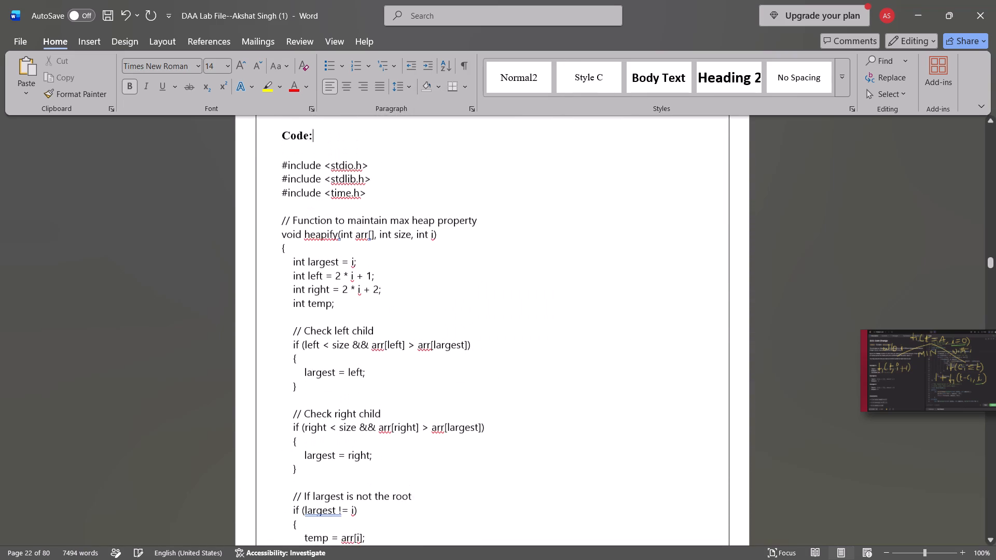
{"action": "scroll", "coordinate": [444, 303], "scroll_direction": "down", "scroll_amount": 20}
{"action": "scroll", "coordinate": [444, 303], "scroll_direction": "down", "scroll_amount": 5}
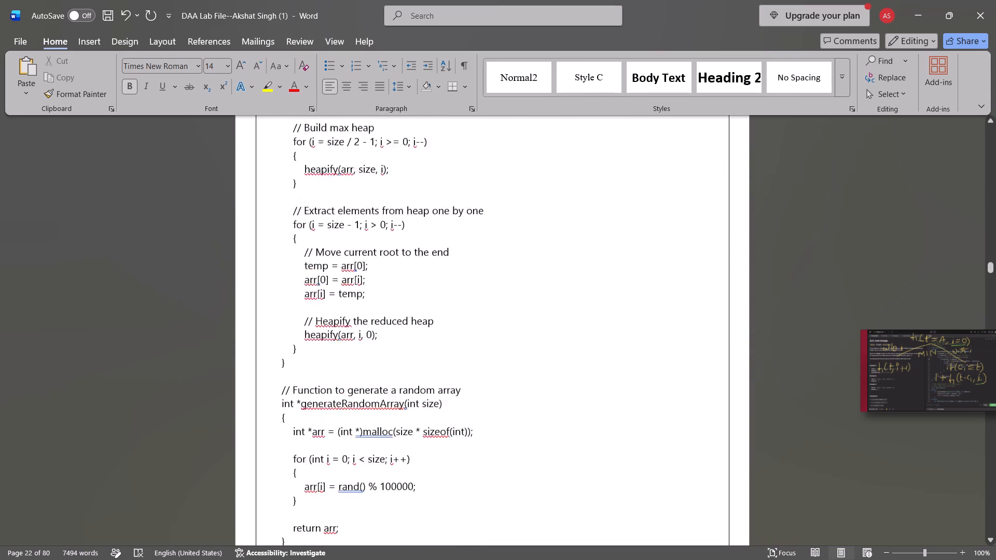
{"action": "scroll", "coordinate": [432, 305], "scroll_direction": "down", "scroll_amount": 20}
{"action": "scroll", "coordinate": [432, 305], "scroll_direction": "down", "scroll_amount": 13}
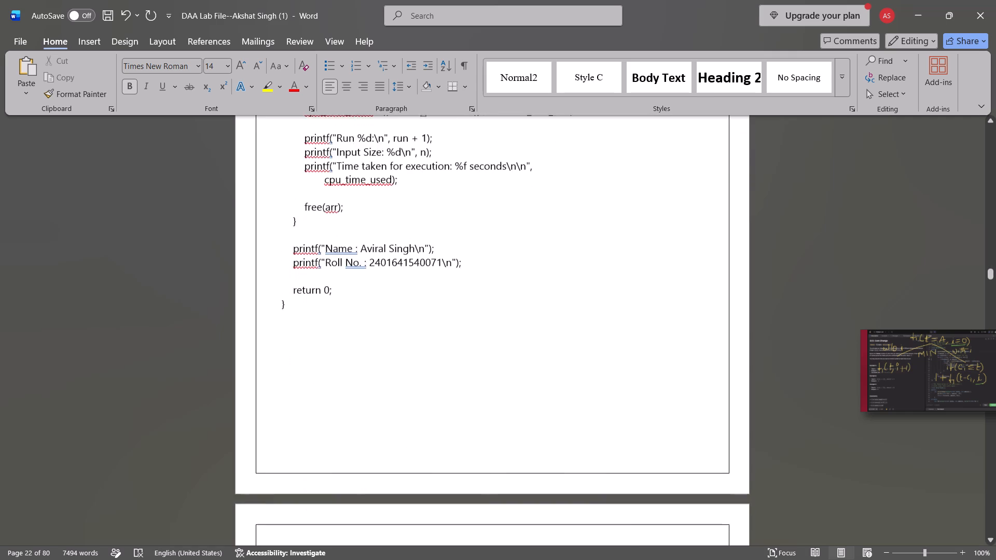
{"action": "scroll", "coordinate": [431, 307], "scroll_direction": "down", "scroll_amount": 9}
Delete the blank lines before return 0, the Name printf, free(arr) and the "Run %d" printf in the heap sort main().
{"action": "scroll", "coordinate": [430, 308], "scroll_direction": "up", "scroll_amount": 16}
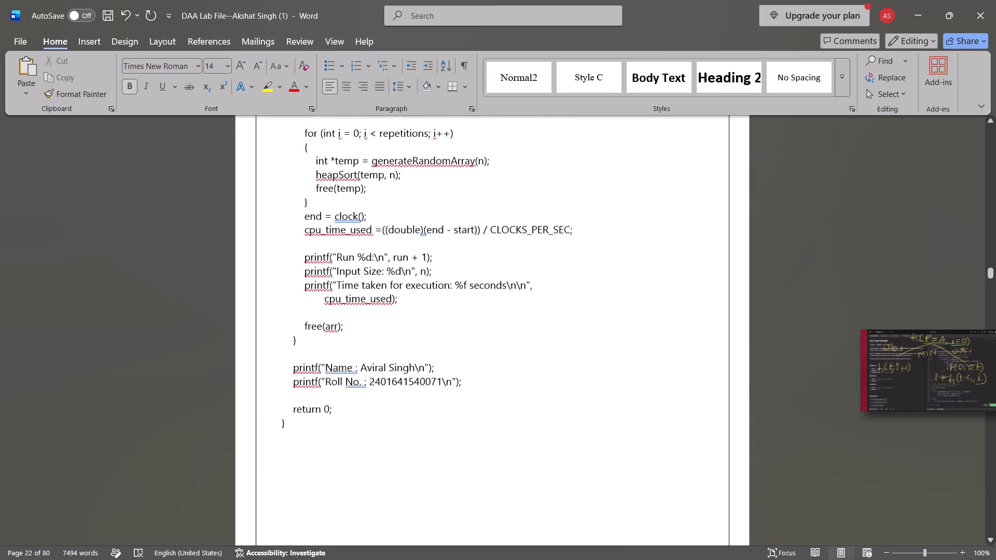
{"action": "scroll", "coordinate": [431, 304], "scroll_direction": "up", "scroll_amount": 4}
{"action": "scroll", "coordinate": [348, 450], "scroll_direction": "down", "scroll_amount": 5}
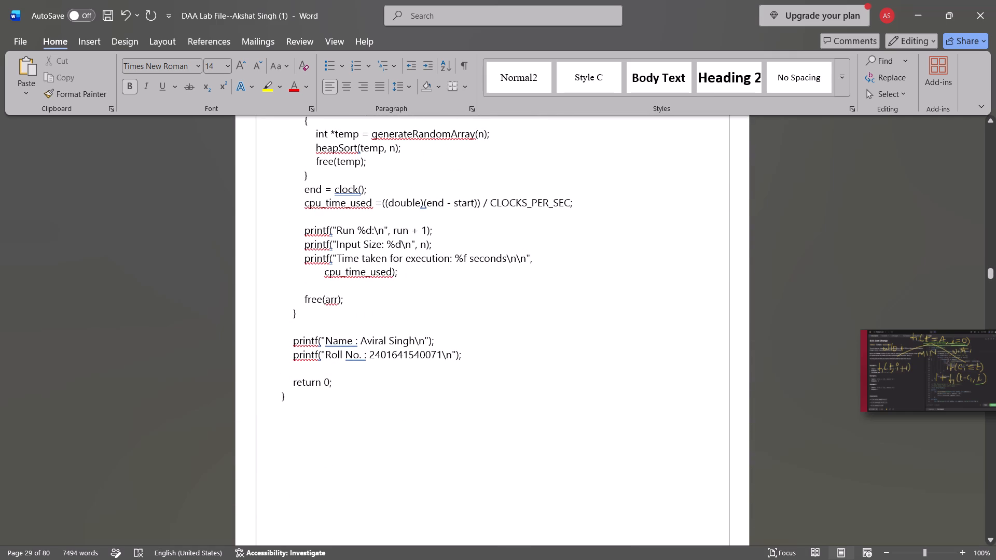
{"action": "left_click", "coordinate": [303, 370]}
{"action": "key", "text": "BackSpace"}
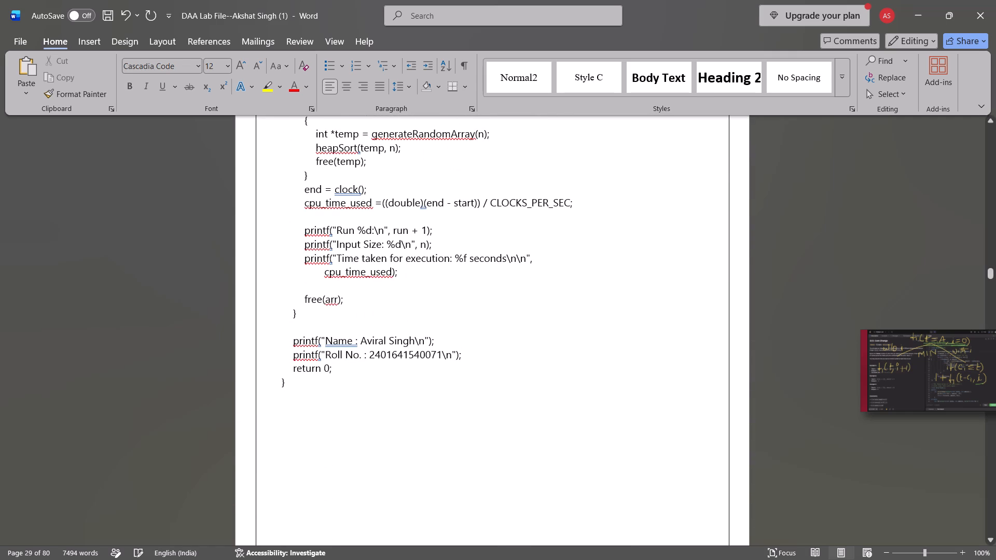
{"action": "left_click", "coordinate": [307, 326]}
{"action": "key", "text": "BackSpace"}
{"action": "left_click", "coordinate": [323, 281]}
{"action": "key", "text": "BackSpace"}
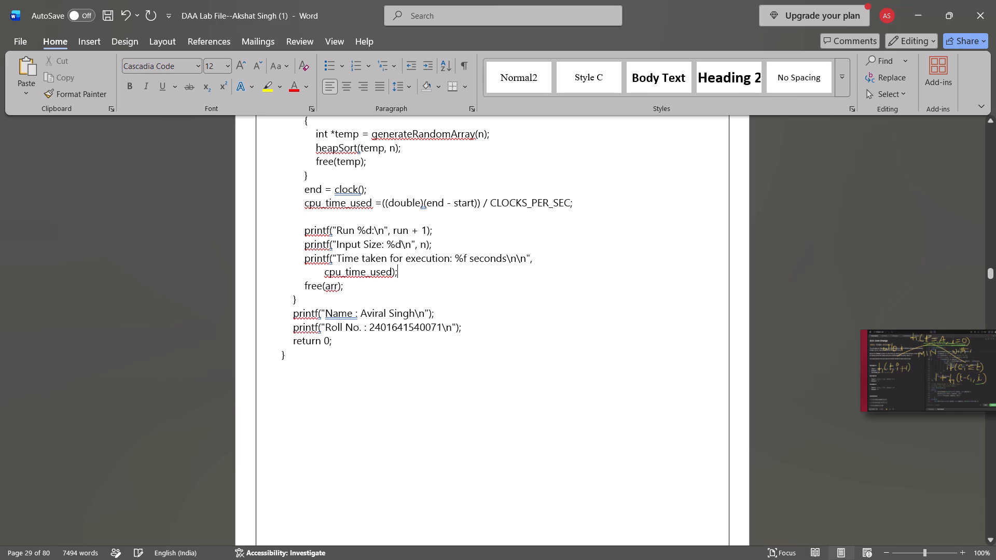
{"action": "left_click", "coordinate": [312, 219]}
{"action": "key", "text": "BackSpace"}
Delete the blank lines before the repetitions for loop, start = clock() and int repetitions in the heap sort main().
{"action": "scroll", "coordinate": [320, 215], "scroll_direction": "down", "scroll_amount": 3}
{"action": "right_click", "coordinate": [322, 217]}
{"action": "scroll", "coordinate": [322, 217], "scroll_direction": "up", "scroll_amount": 4}
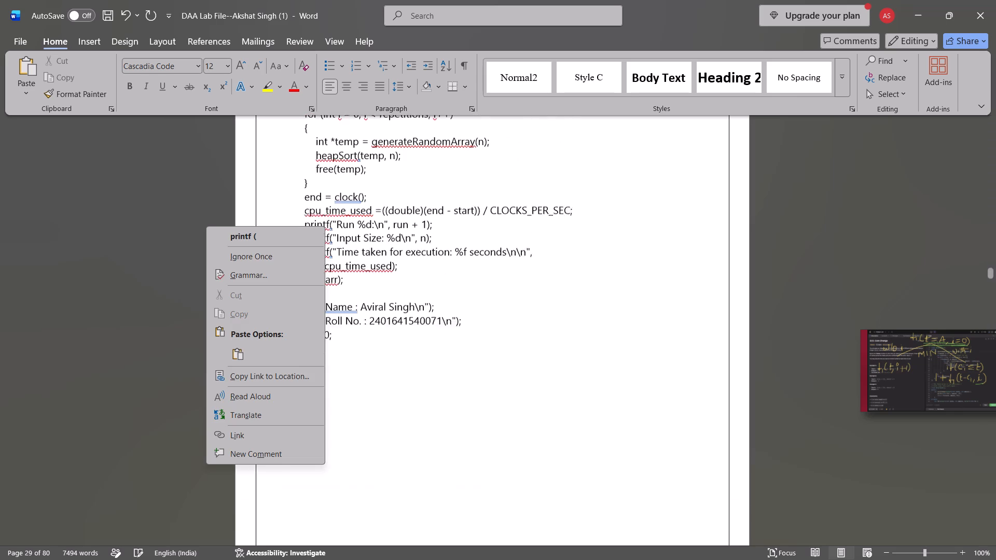
{"action": "scroll", "coordinate": [322, 217], "scroll_direction": "up", "scroll_amount": 3}
{"action": "left_click", "coordinate": [329, 213]}
{"action": "left_click", "coordinate": [329, 215]}
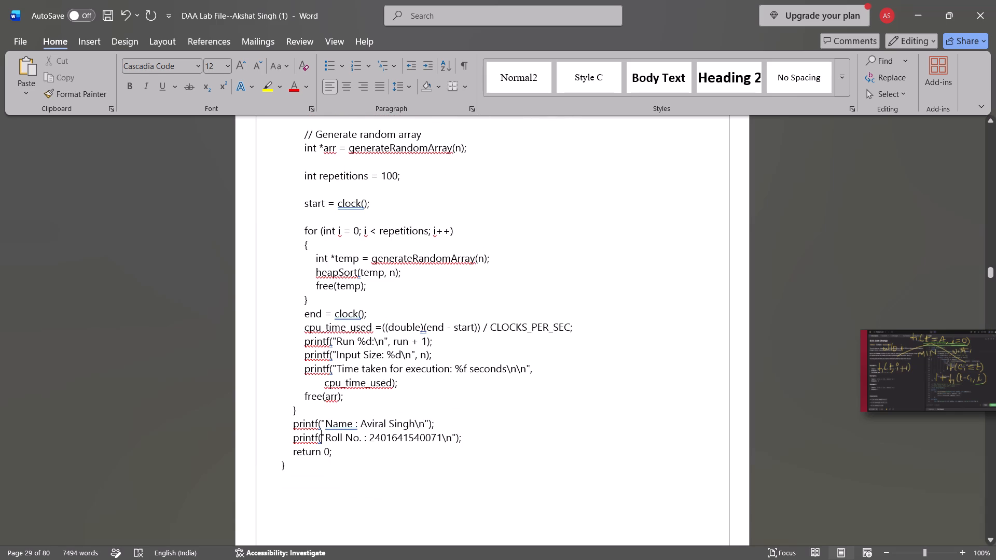
{"action": "key", "text": "BackSpace"}
{"action": "left_click", "coordinate": [307, 188]}
{"action": "key", "text": "BackSpace"}
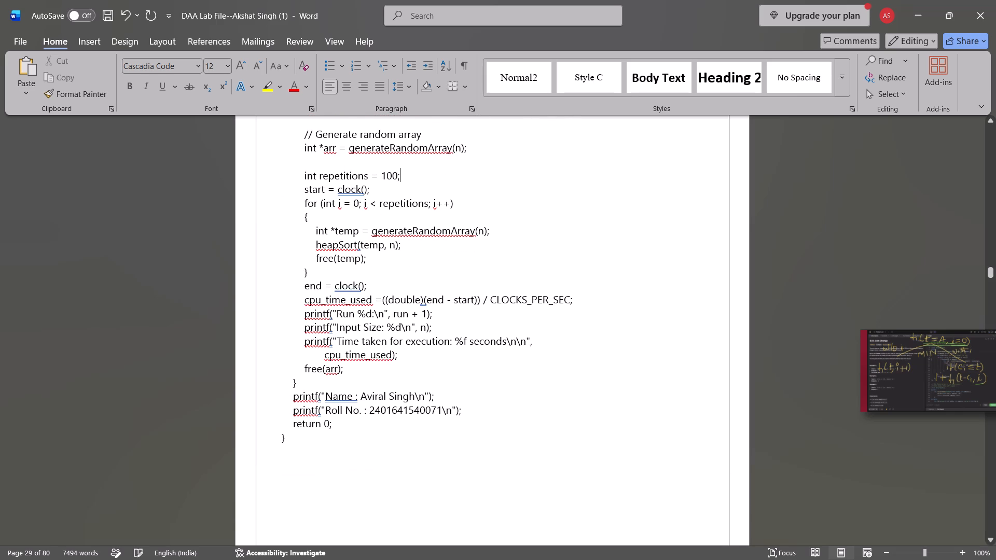
{"action": "left_click", "coordinate": [301, 161]}
{"action": "key", "text": "BackSpace"}
Delete the blank lines before the "Generate random array" comment and before the run for loop in the heap sort main().
{"action": "scroll", "coordinate": [323, 161], "scroll_direction": "up", "scroll_amount": 3}
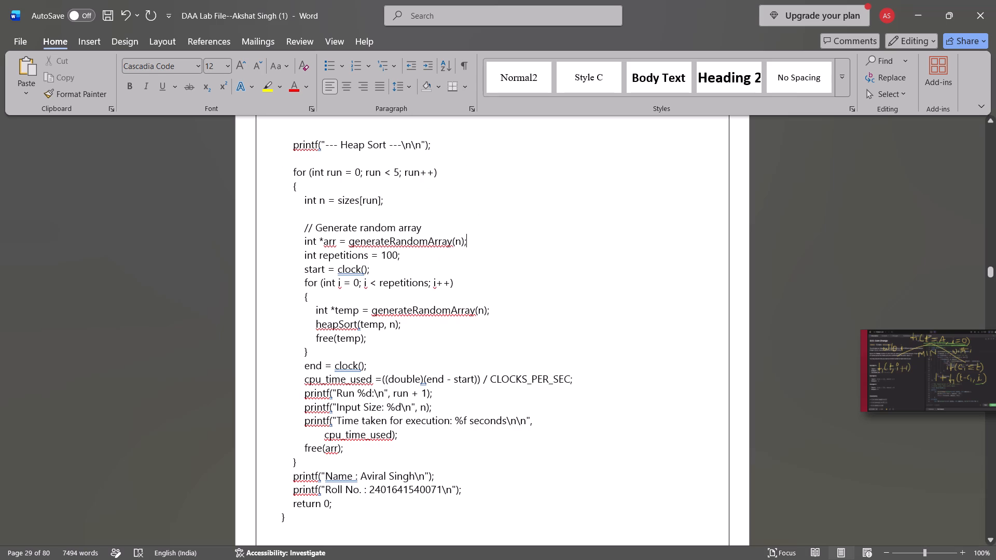
{"action": "left_click", "coordinate": [322, 213]}
{"action": "key", "text": "BackSpace"}
{"action": "left_click", "coordinate": [321, 157]}
{"action": "key", "text": "BackSpace"}
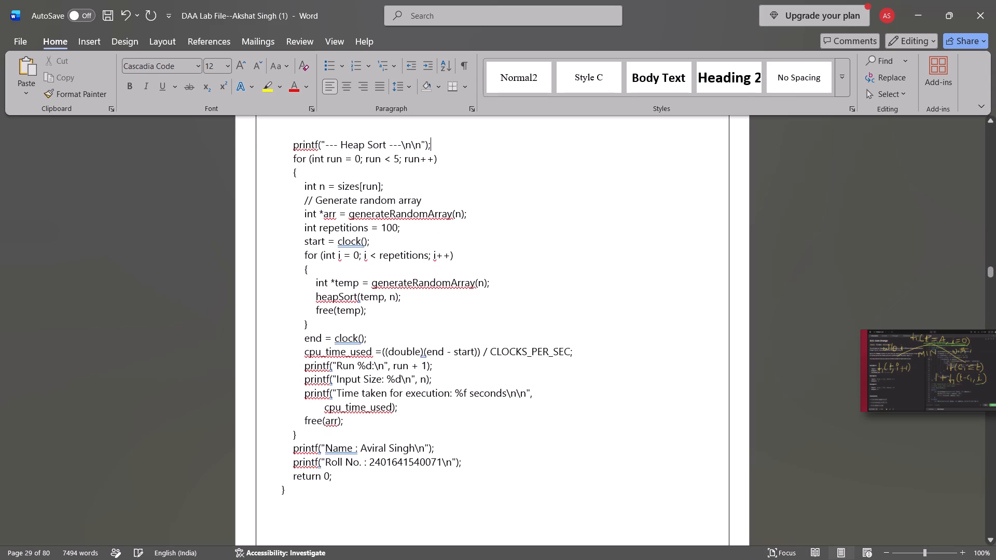
Delete the blank line before the "--- Heap Sort ---" printf, keeping the semicolon at the end of the sizes[5] line.
{"action": "scroll", "coordinate": [357, 171], "scroll_direction": "up", "scroll_amount": 6}
{"action": "left_click", "coordinate": [312, 309]}
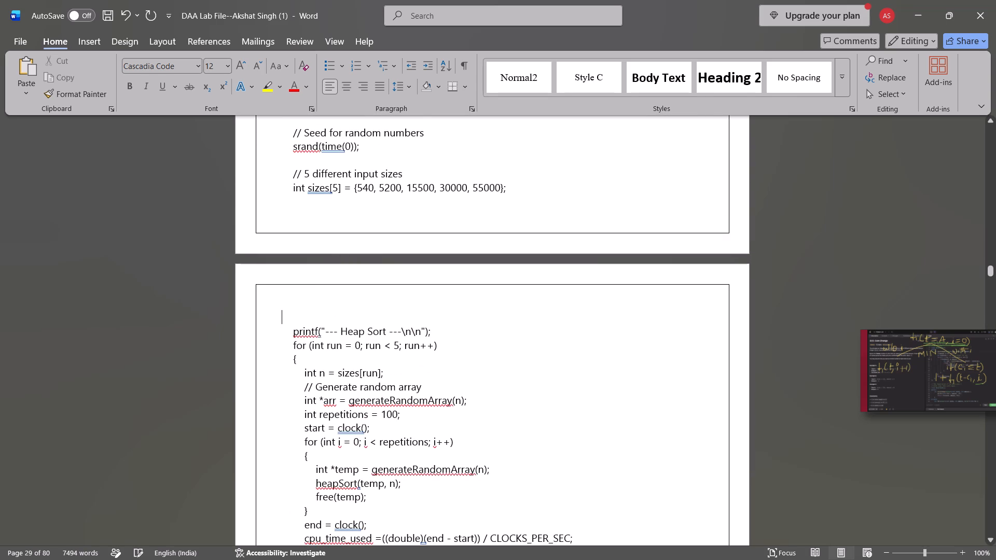
{"action": "key", "text": "BackSpace"}
{"action": "key", "text": "BackSpace"}
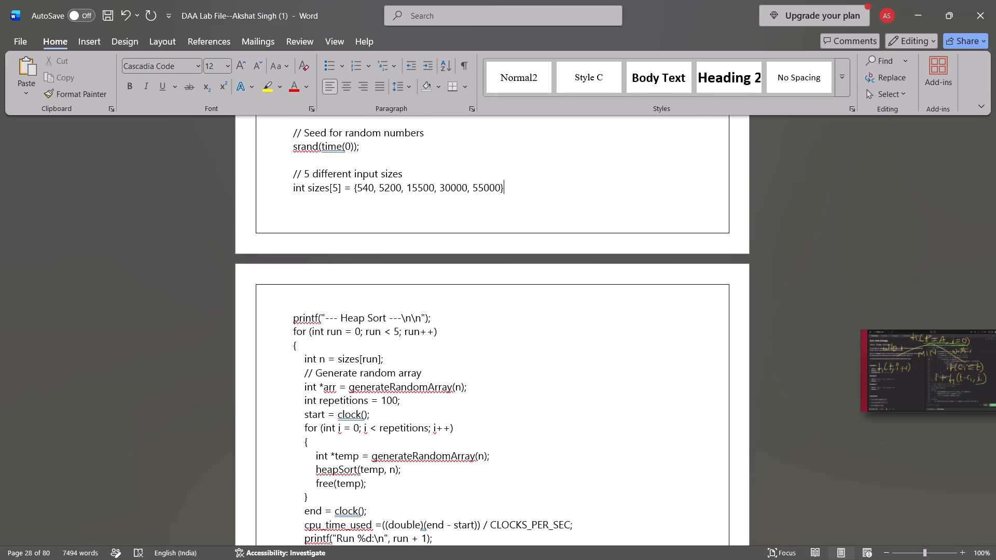
{"action": "scroll", "coordinate": [364, 223], "scroll_direction": "up", "scroll_amount": 3}
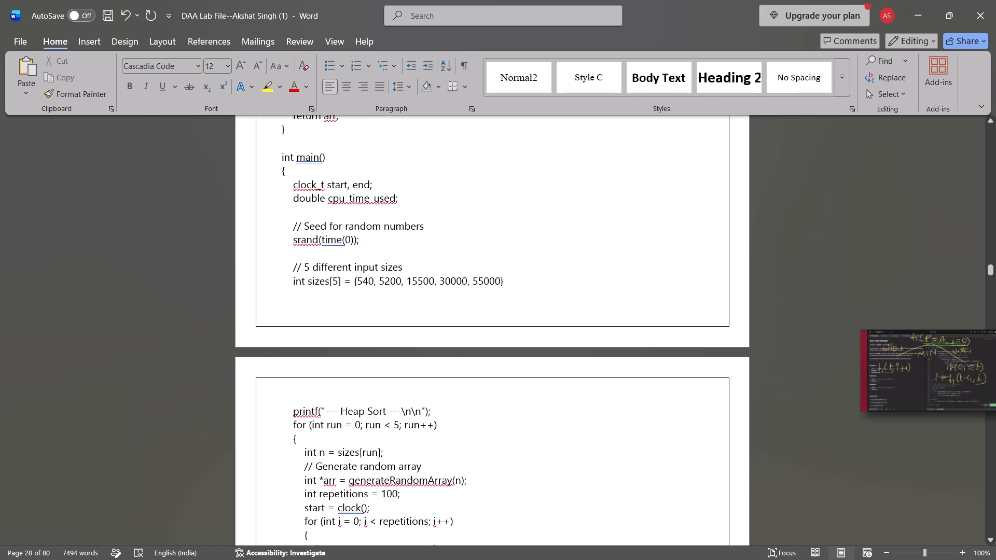
{"action": "key", "text": "semicolon"}
Delete the blank lines before the input sizes comment, the random seed comment and int main() in the heap sort code.
{"action": "left_click", "coordinate": [319, 255]}
{"action": "key", "text": "BackSpace"}
{"action": "left_click", "coordinate": [310, 211]}
{"action": "key", "text": "BackSpace"}
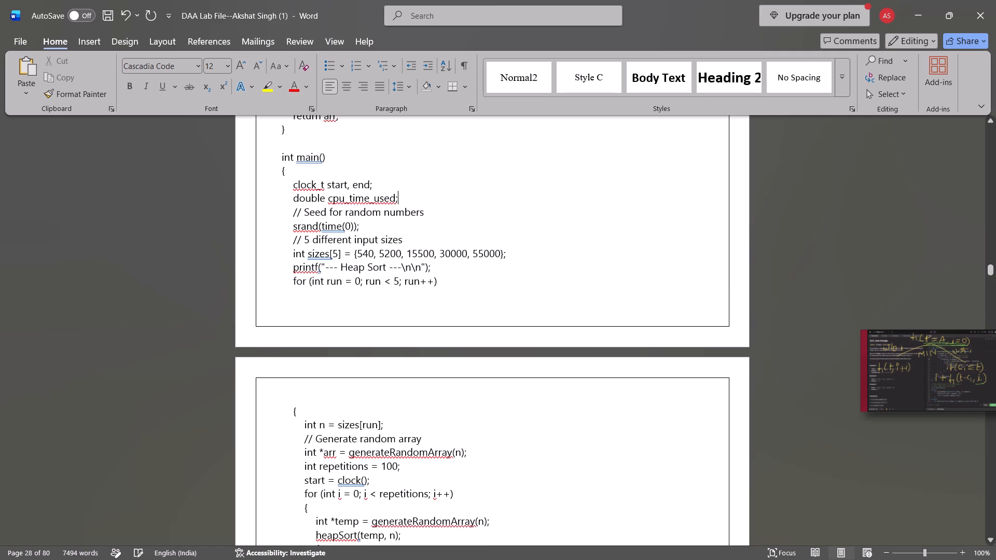
{"action": "left_click", "coordinate": [300, 142]}
{"action": "key", "text": "BackSpace"}
Delete the blank line before return arr in the heap sort code's generateRandomArray().
{"action": "scroll", "coordinate": [313, 174], "scroll_direction": "up", "scroll_amount": 2}
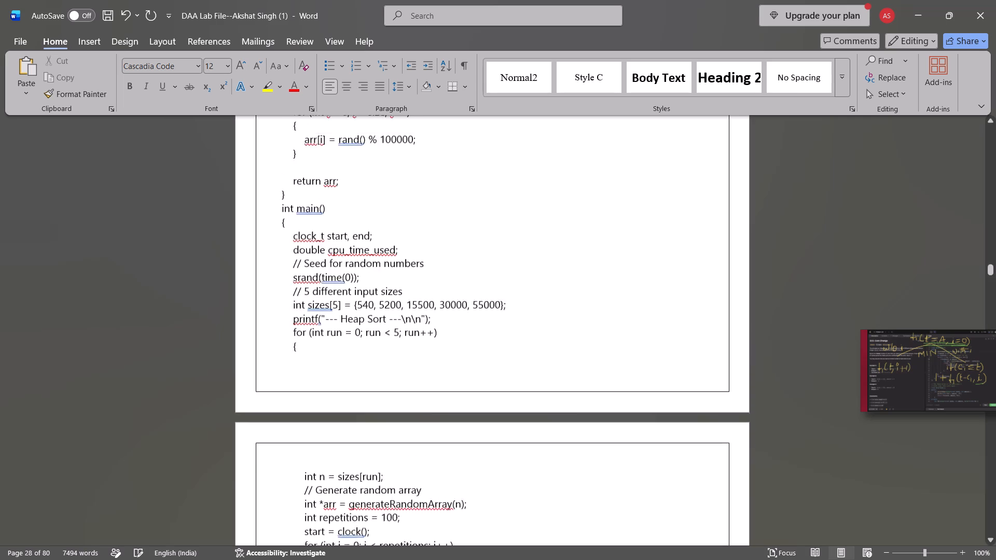
{"action": "scroll", "coordinate": [313, 174], "scroll_direction": "up", "scroll_amount": 2}
{"action": "left_click", "coordinate": [306, 224]}
{"action": "key", "text": "BackSpace"}
{"action": "scroll", "coordinate": [315, 218], "scroll_direction": "up", "scroll_amount": 2}
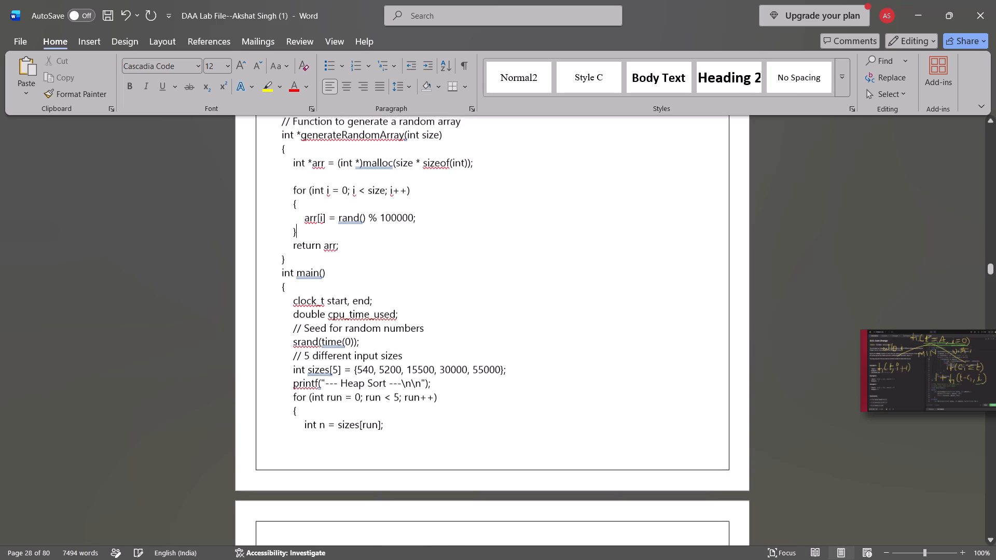
Delete the blank line before the "Function to generate a random array" comment in the heap sort code.
{"action": "scroll", "coordinate": [315, 215], "scroll_direction": "up", "scroll_amount": 2}
{"action": "left_click", "coordinate": [307, 205]}
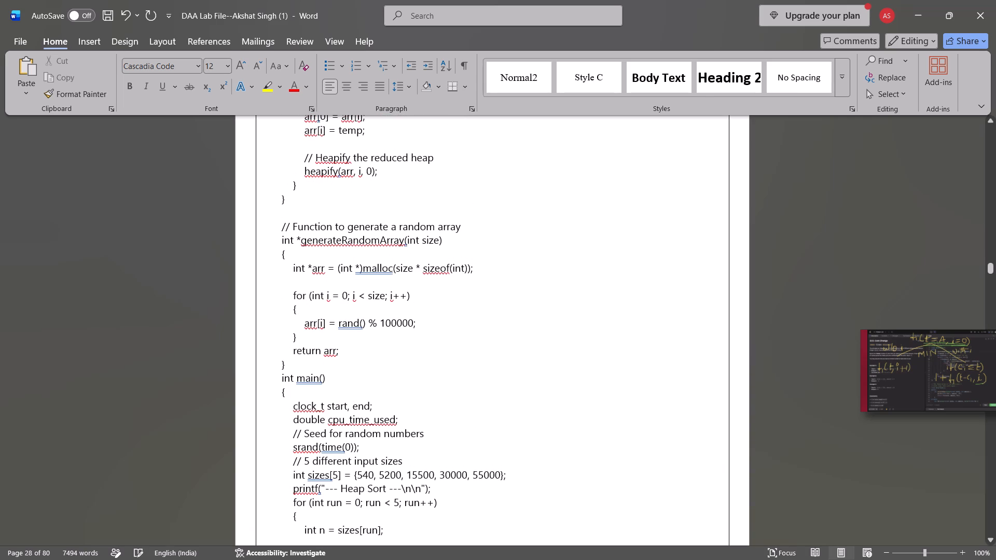
{"action": "left_click", "coordinate": [303, 220]}
{"action": "left_click", "coordinate": [297, 209]}
{"action": "key", "text": "BackSpace"}
Delete the blank lines before the "Heapify the reduced heap", "Extract elements", "Build max heap" and "Function to perform Heap Sort" comments.
{"action": "scroll", "coordinate": [307, 213], "scroll_direction": "up", "scroll_amount": 4}
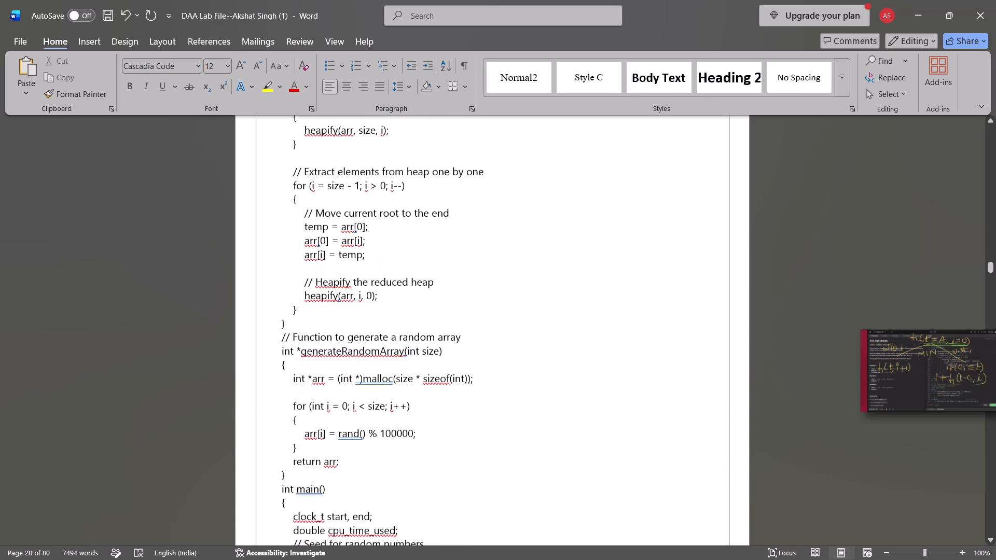
{"action": "left_click", "coordinate": [322, 271]}
{"action": "key", "text": "BackSpace"}
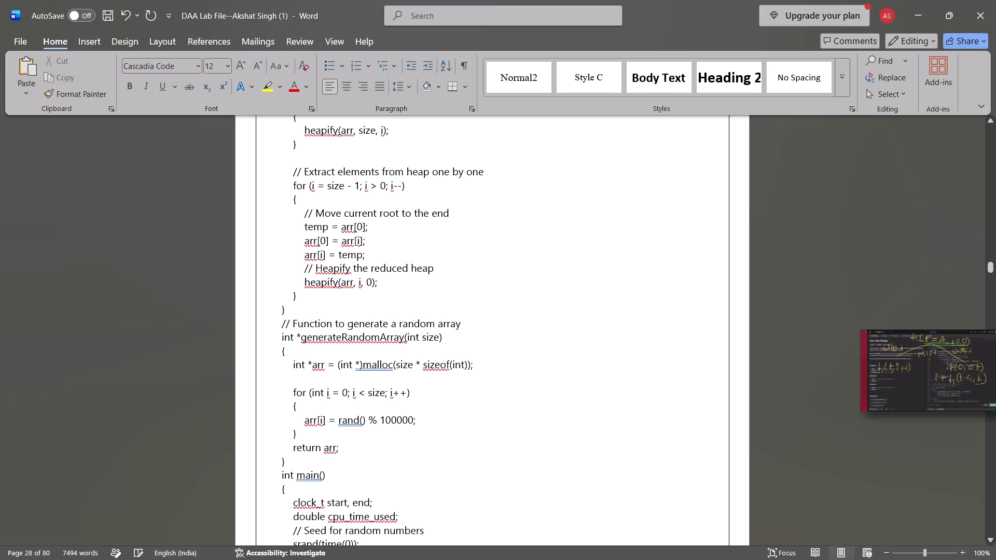
{"action": "left_click", "coordinate": [320, 155]}
{"action": "key", "text": "BackSpace"}
{"action": "scroll", "coordinate": [325, 172], "scroll_direction": "up", "scroll_amount": 3}
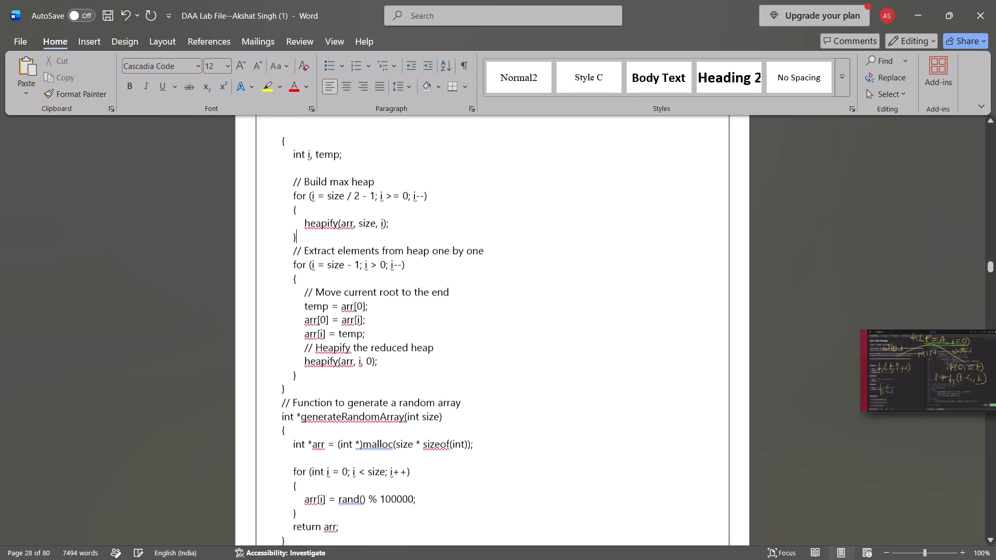
{"action": "scroll", "coordinate": [325, 175], "scroll_direction": "up", "scroll_amount": 2}
{"action": "left_click", "coordinate": [310, 232]}
{"action": "key", "text": "BackSpace"}
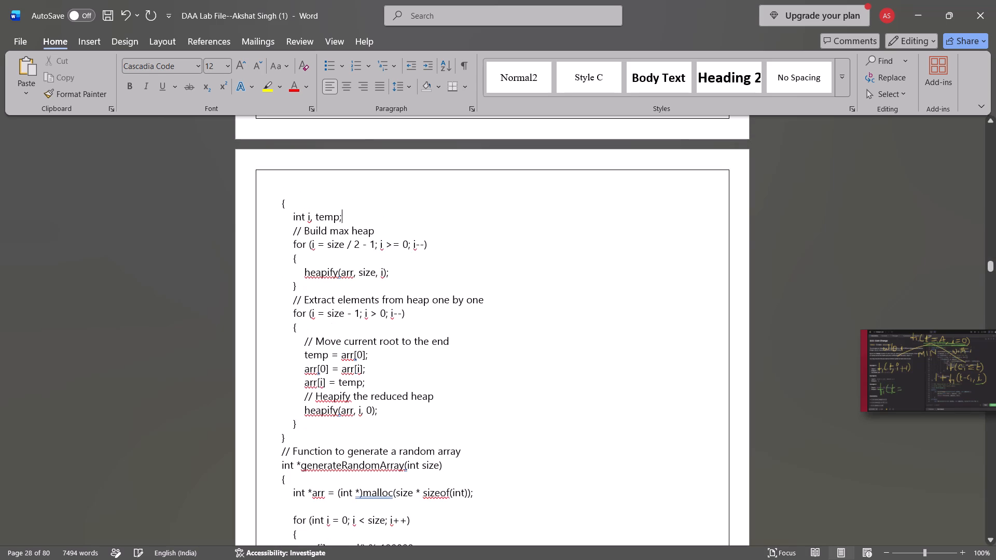
{"action": "scroll", "coordinate": [313, 228], "scroll_direction": "up", "scroll_amount": 6}
{"action": "left_click", "coordinate": [305, 243]}
{"action": "key", "text": "BackSpace"}
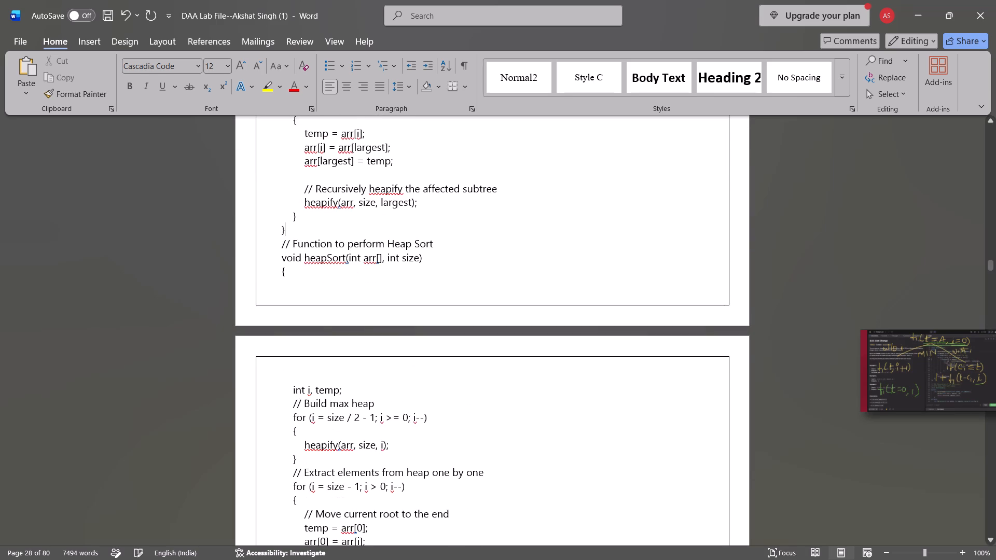
Delete the blank lines before the "If largest is not the root" and "Check right child" comments in the heap sort code's heapify().
{"action": "scroll", "coordinate": [325, 255], "scroll_direction": "up", "scroll_amount": 6}
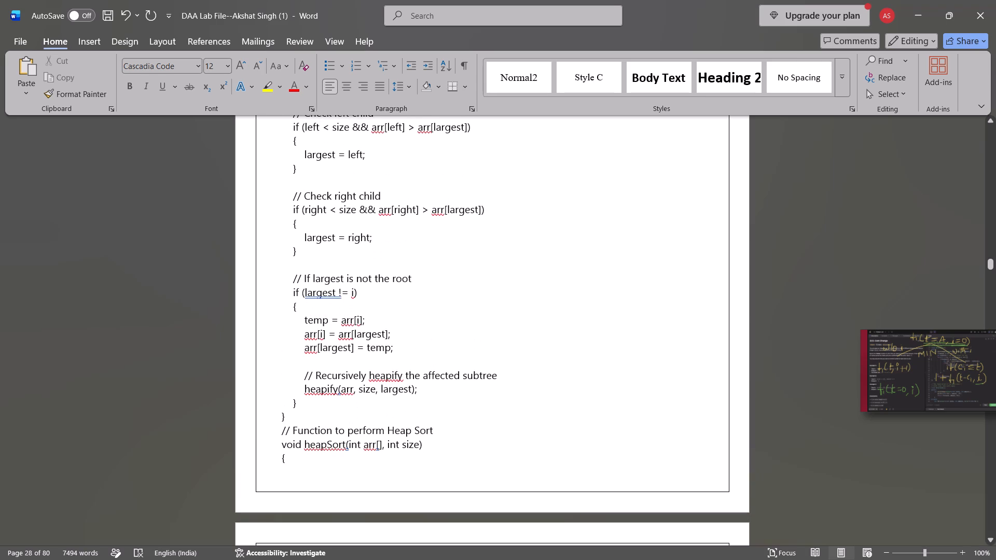
{"action": "left_click", "coordinate": [302, 263]}
{"action": "key", "text": "BackSpace"}
{"action": "right_click", "coordinate": [304, 185]}
{"action": "left_click", "coordinate": [303, 181]}
{"action": "key", "text": "BackSpace"}
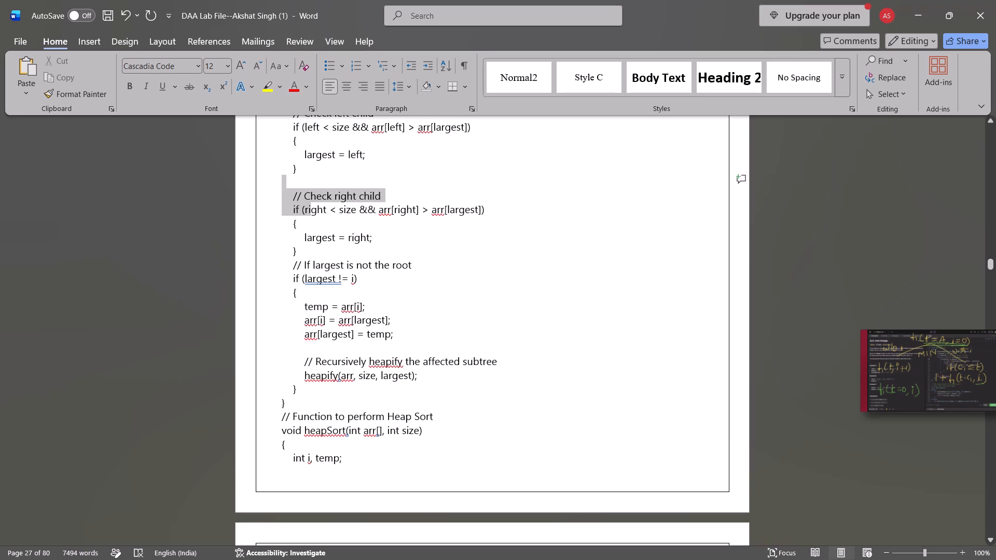
{"action": "left_click", "coordinate": [304, 180]}
{"action": "key", "text": "BackSpace"}
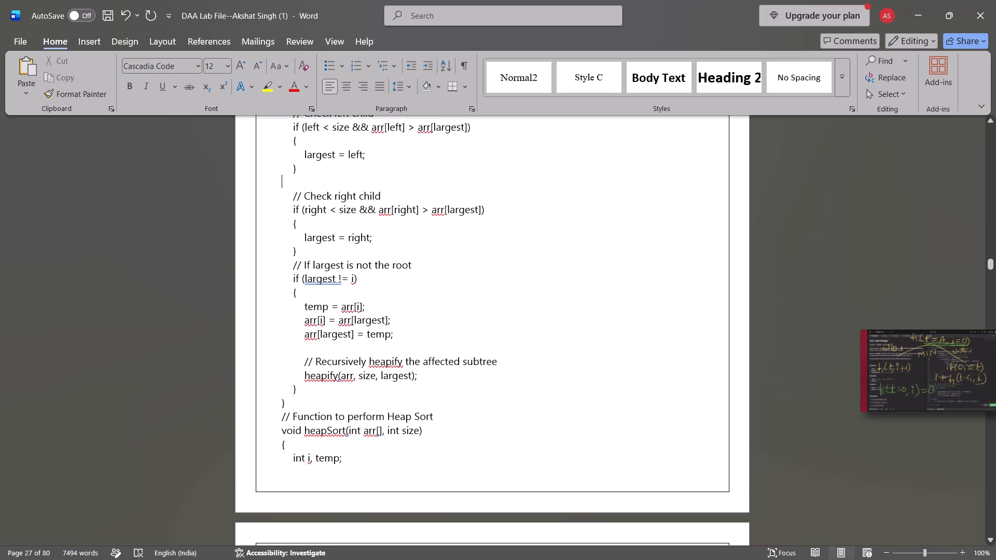
{"action": "left_click", "coordinate": [300, 178]}
{"action": "right_click", "coordinate": [304, 186]}
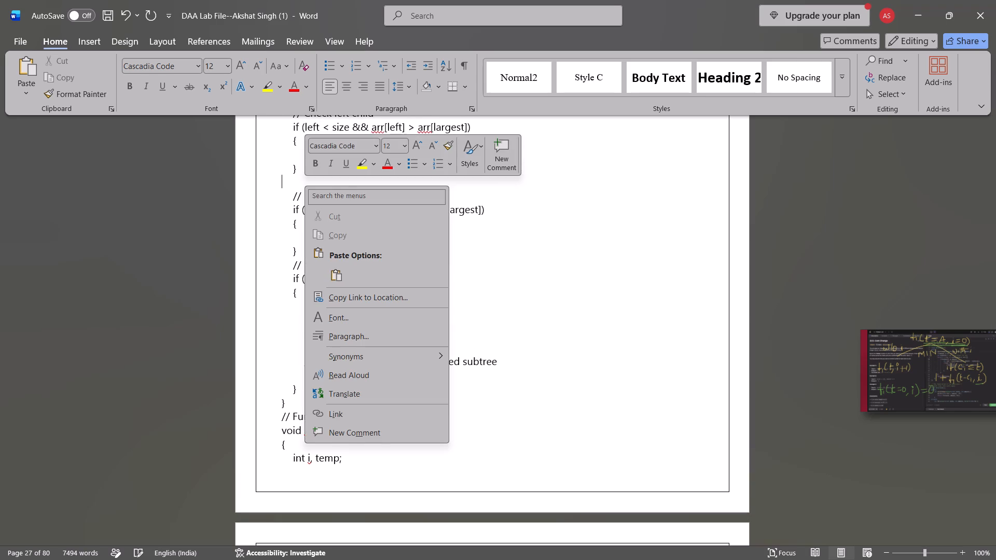
{"action": "left_click", "coordinate": [538, 203]}
{"action": "left_click", "coordinate": [490, 243]}
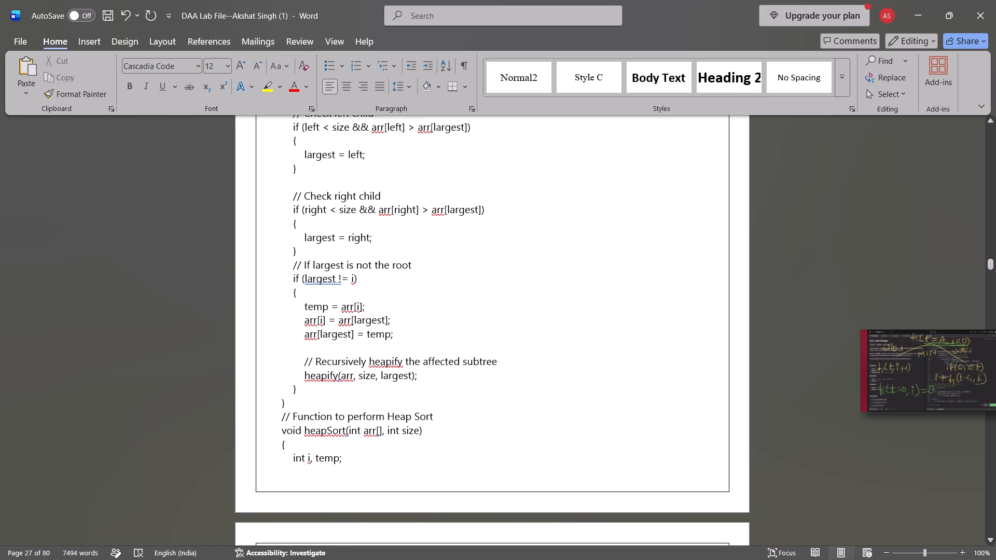
{"action": "left_click", "coordinate": [313, 173]}
{"action": "left_click", "coordinate": [313, 182]}
{"action": "key", "text": "BackSpace"}
Delete the blank lines before the "Check left child" and "Function to maintain max heap property" comments in the Experiment 4 heap sort code.
{"action": "scroll", "coordinate": [327, 191], "scroll_direction": "up", "scroll_amount": 4}
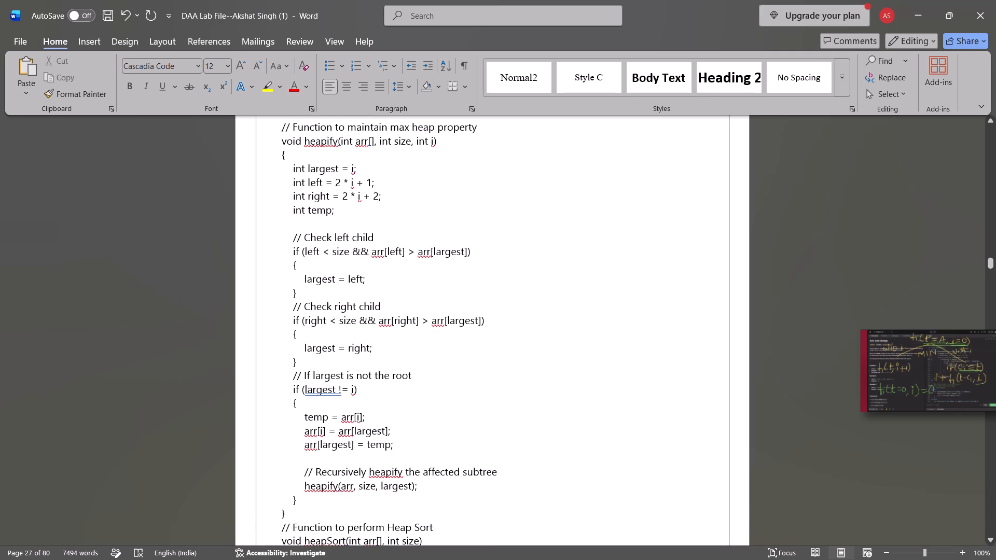
{"action": "left_click", "coordinate": [314, 218]}
{"action": "key", "text": "BackSpace"}
{"action": "scroll", "coordinate": [317, 215], "scroll_direction": "up", "scroll_amount": 5}
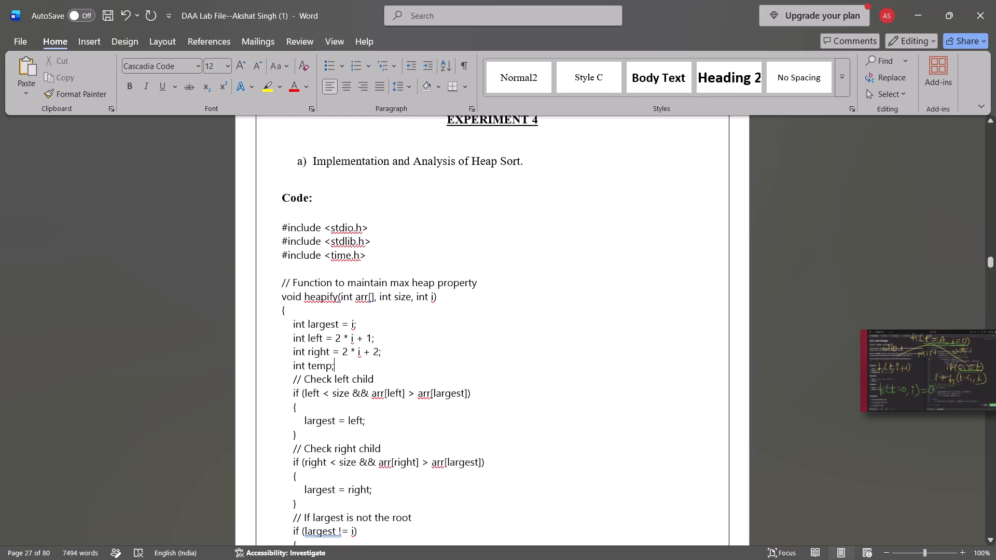
{"action": "left_click", "coordinate": [315, 265]}
{"action": "key", "text": "BackSpace"}
Insert four blank lines between the closing brace of the heap sort code and its output image.
{"action": "scroll", "coordinate": [372, 320], "scroll_direction": "down", "scroll_amount": 13}
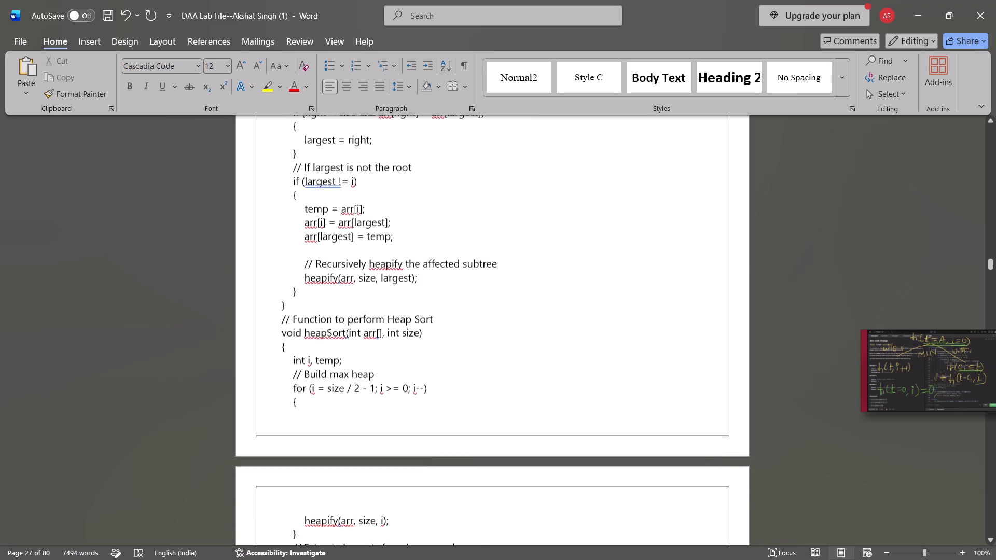
{"action": "scroll", "coordinate": [377, 305], "scroll_direction": "down", "scroll_amount": 20}
{"action": "scroll", "coordinate": [377, 305], "scroll_direction": "down", "scroll_amount": 13}
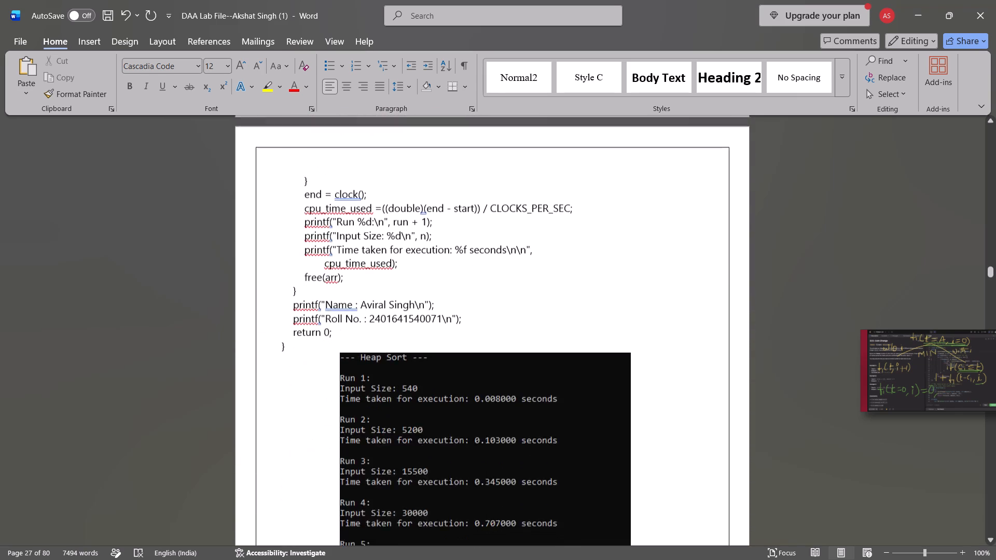
{"action": "scroll", "coordinate": [378, 303], "scroll_direction": "down", "scroll_amount": 5}
{"action": "right_click", "coordinate": [378, 295]}
{"action": "right_click", "coordinate": [378, 295]}
{"action": "scroll", "coordinate": [378, 296], "scroll_direction": "down", "scroll_amount": 5}
{"action": "left_click", "coordinate": [306, 289]}
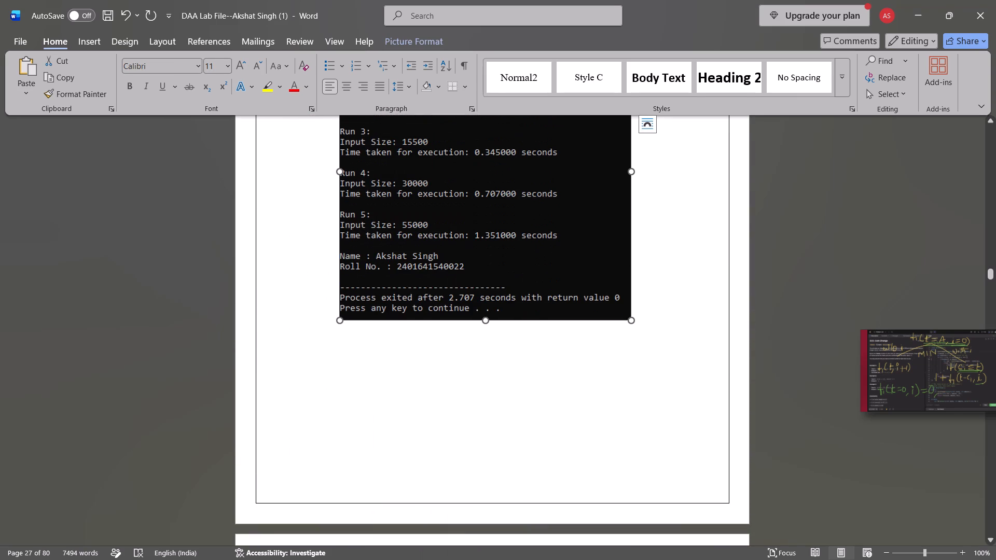
{"action": "scroll", "coordinate": [309, 277], "scroll_direction": "up", "scroll_amount": 7}
{"action": "left_click", "coordinate": [320, 254]}
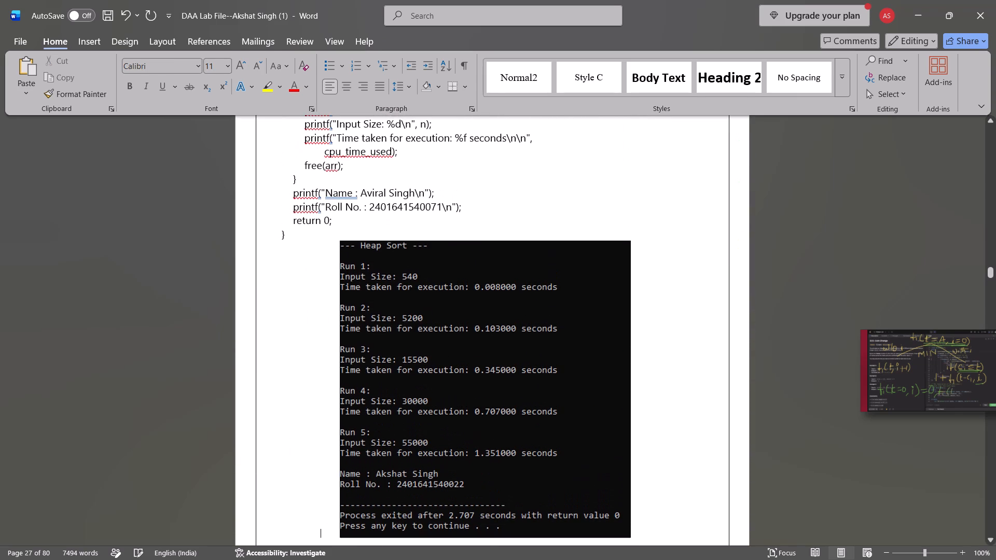
{"action": "left_click", "coordinate": [276, 262]}
{"action": "left_click", "coordinate": [287, 235]}
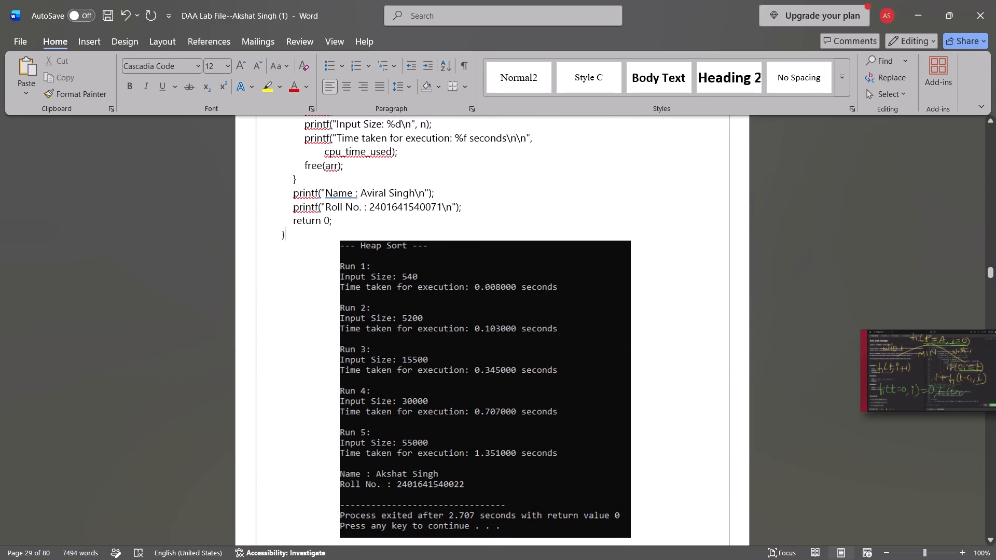
{"action": "key", "text": "Return"}
{"action": "key", "text": "Return"}
{"action": "key", "text": "Return"}
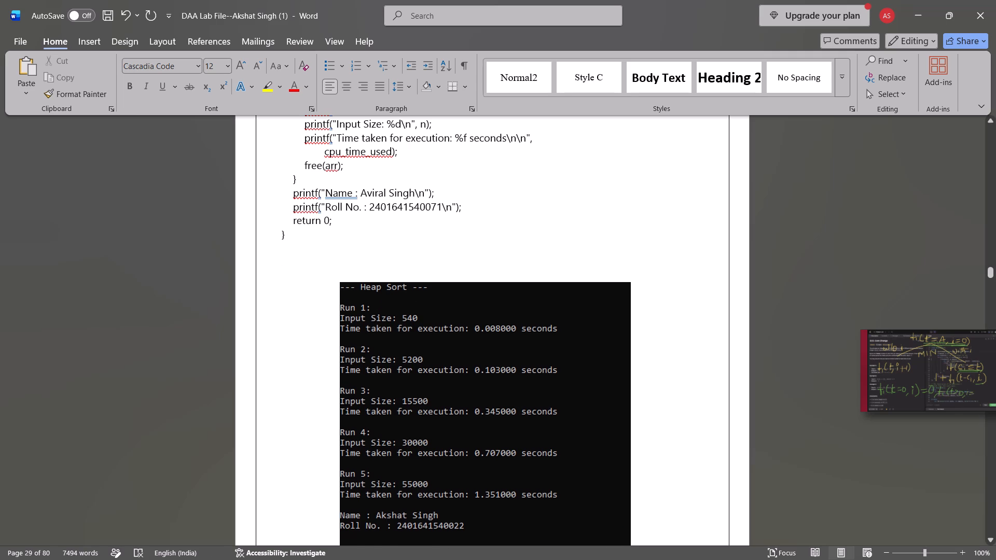
{"action": "key", "text": "Return"}
Delete the surplus blank lines above "b) Implementation and Analysis of Counting Sort." so the heading starts at the top of its page.
{"action": "scroll", "coordinate": [426, 243], "scroll_direction": "down", "scroll_amount": 9}
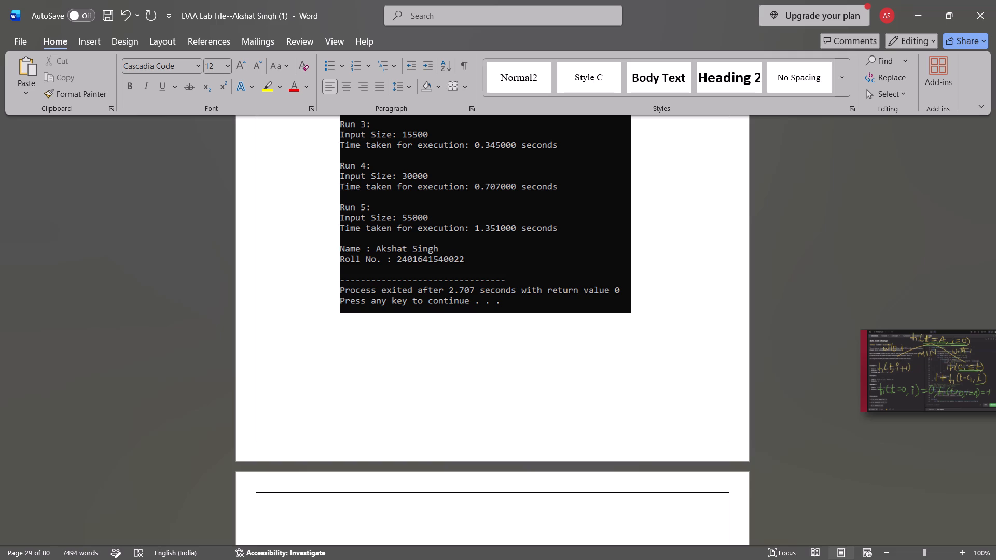
{"action": "scroll", "coordinate": [484, 341], "scroll_direction": "down", "scroll_amount": 4}
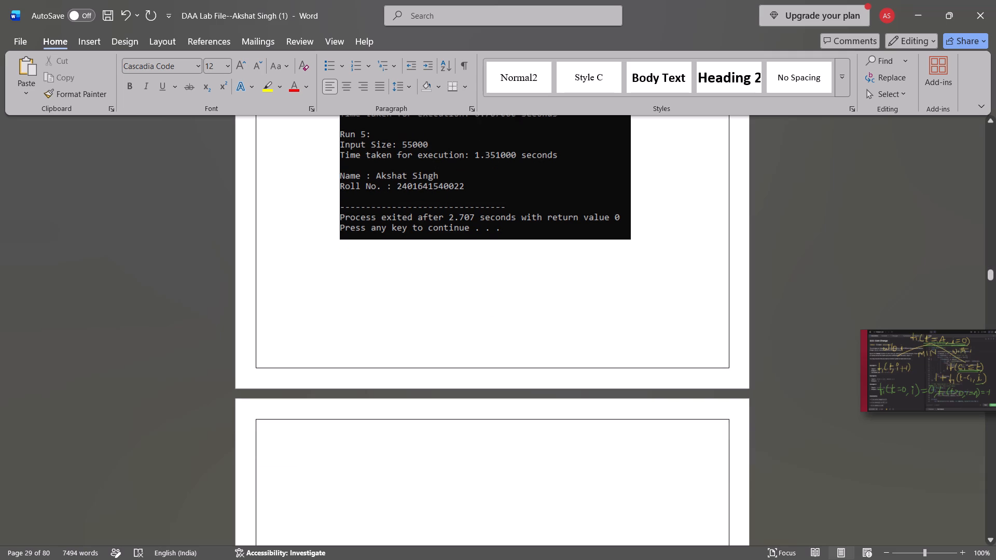
{"action": "scroll", "coordinate": [475, 334], "scroll_direction": "down", "scroll_amount": 8}
{"action": "right_click", "coordinate": [475, 328]}
{"action": "right_click", "coordinate": [475, 328]}
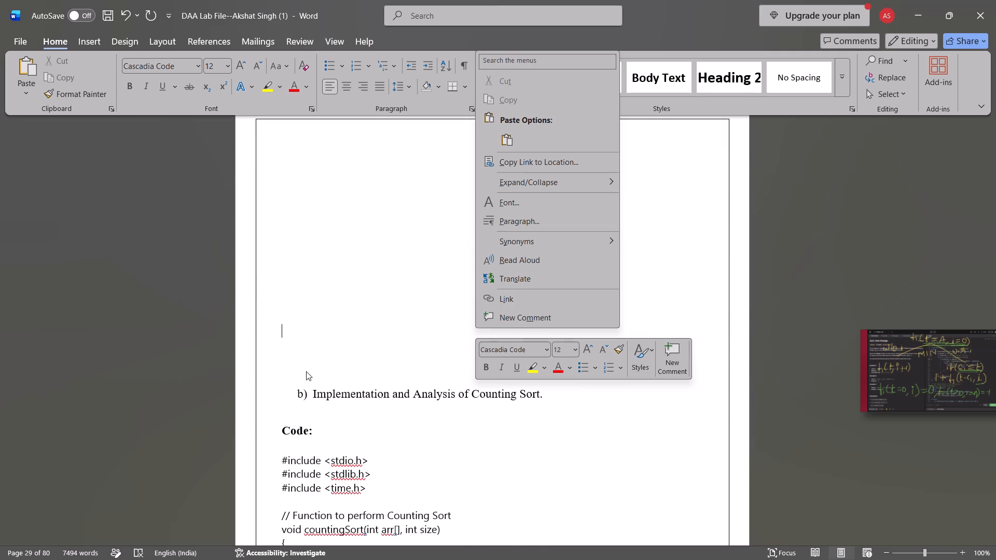
{"action": "left_click", "coordinate": [301, 372]}
{"action": "right_click", "coordinate": [301, 372]}
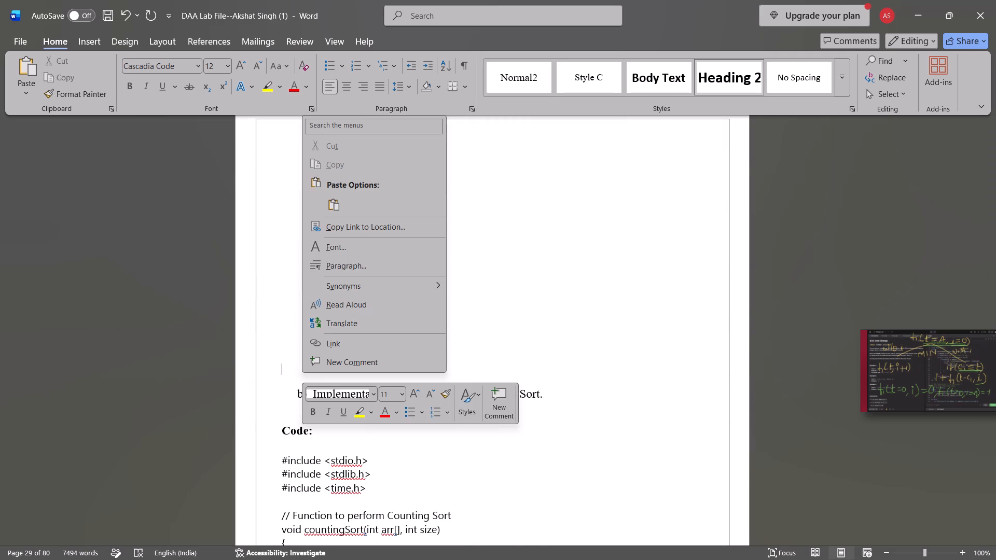
{"action": "key", "text": "BackSpace"}
{"action": "key", "text": "BackSpace"}
{"action": "left_click", "coordinate": [481, 359]}
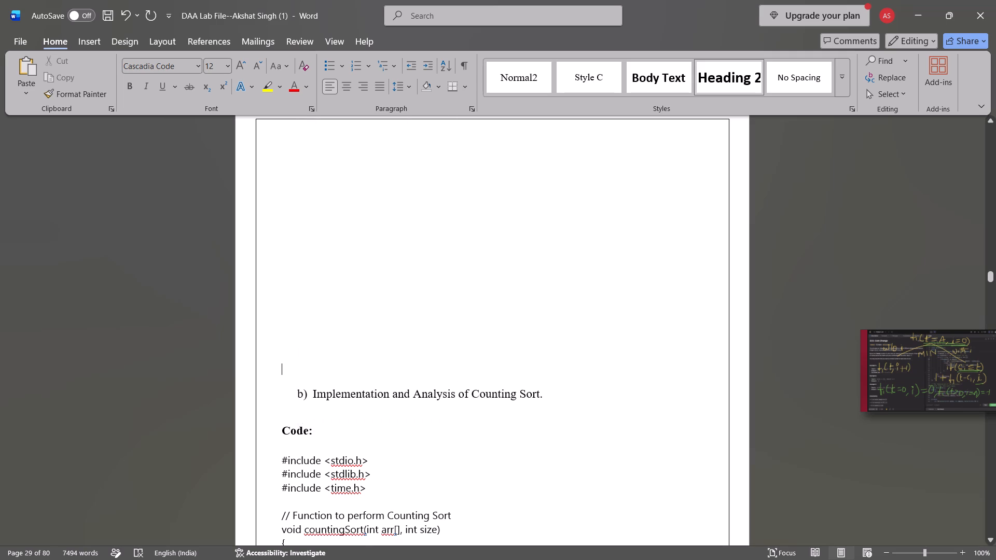
{"action": "key", "text": "BackSpace"}
{"action": "key", "text": "BackSpace"}
{"action": "key", "text": "BackSpace"}
{"action": "scroll", "coordinate": [477, 358], "scroll_direction": "up", "scroll_amount": 4}
{"action": "key", "text": "BackSpace"}
{"action": "key", "text": "BackSpace"}
{"action": "key", "text": "BackSpace"}
{"action": "key", "text": "BackSpace"}
{"action": "key", "text": "BackSpace"}
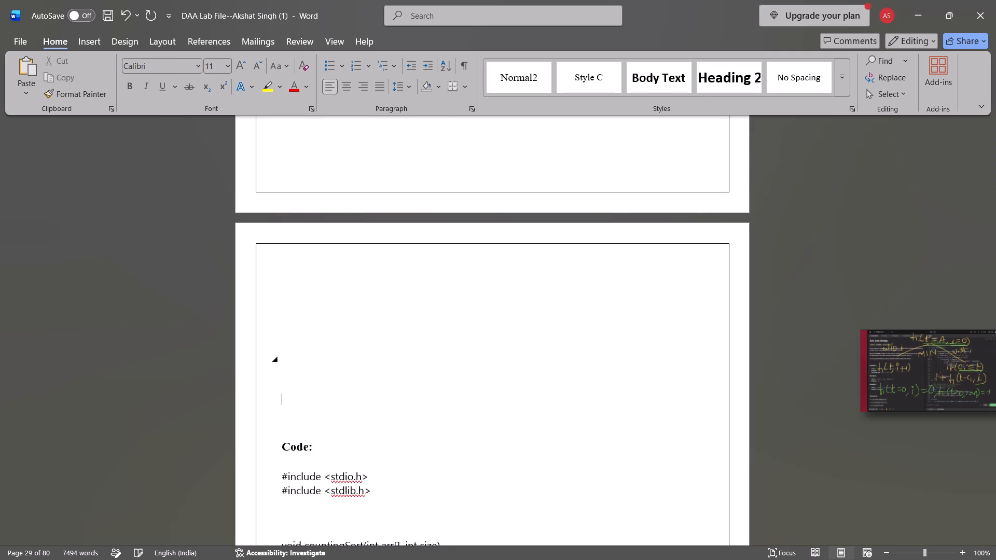
{"action": "key", "text": "BackSpace"}
{"action": "key", "text": "BackSpace"}
{"action": "key", "text": "BackSpace"}
{"action": "key", "text": "BackSpace"}
{"action": "key", "text": "BackSpace"}
{"action": "key", "text": "BackSpace"}
{"action": "key", "text": "BackSpace"}
{"action": "key", "text": "BackSpace"}
{"action": "key", "text": "BackSpace"}
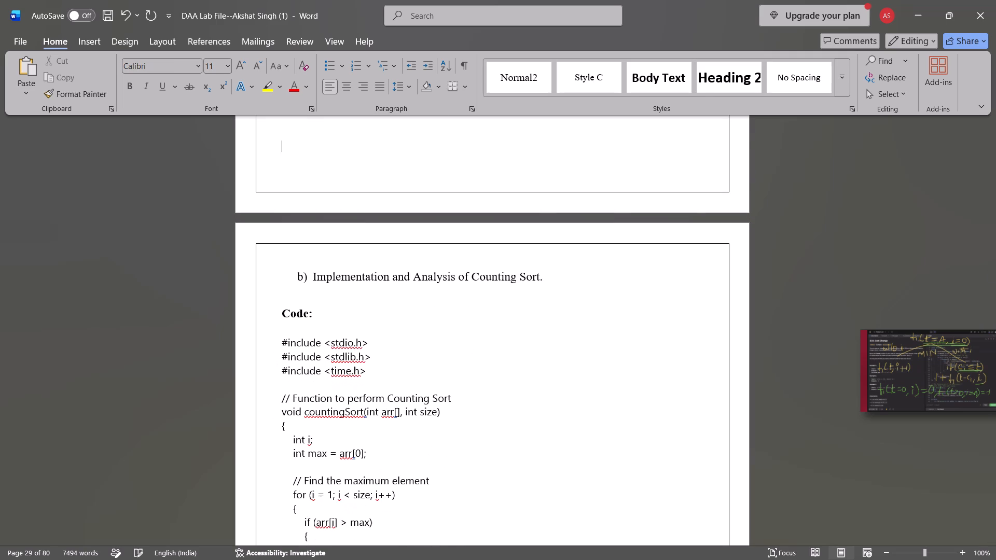
Review the counting sort and radix sort code for blank lines and check the placement of their output images.
{"action": "scroll", "coordinate": [514, 361], "scroll_direction": "down", "scroll_amount": 10}
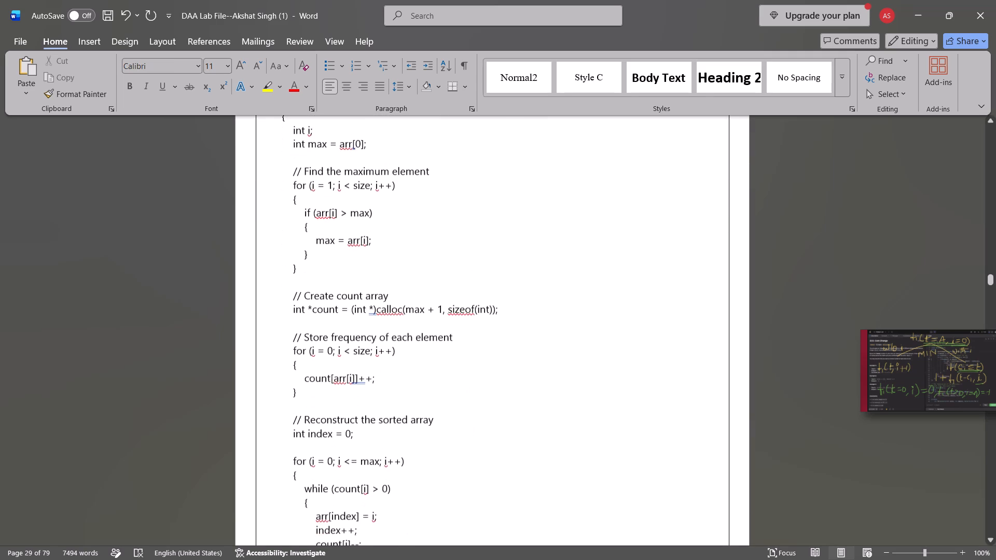
{"action": "scroll", "coordinate": [518, 374], "scroll_direction": "down", "scroll_amount": 6}
{"action": "scroll", "coordinate": [519, 380], "scroll_direction": "down", "scroll_amount": 20}
{"action": "scroll", "coordinate": [519, 380], "scroll_direction": "down", "scroll_amount": 9}
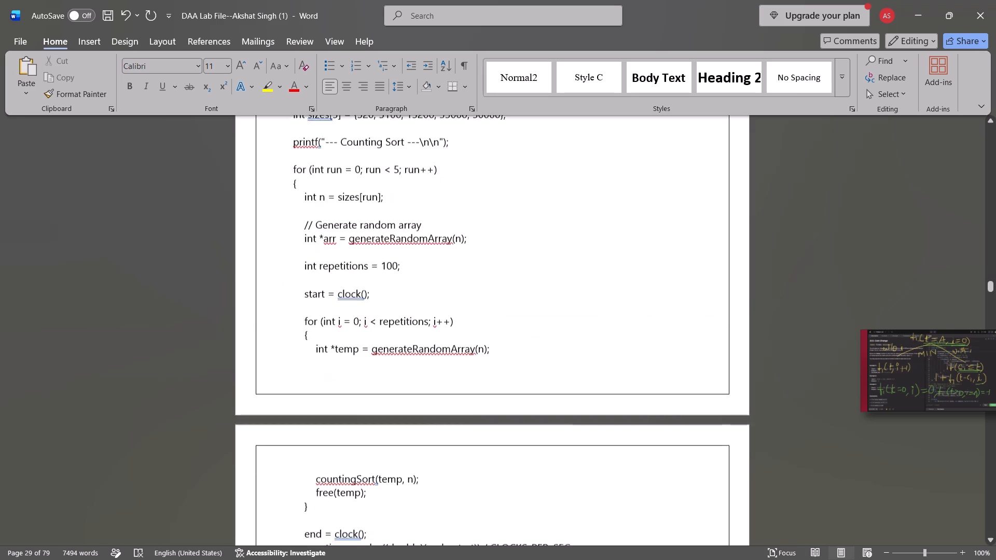
{"action": "scroll", "coordinate": [502, 379], "scroll_direction": "down", "scroll_amount": 14}
{"action": "scroll", "coordinate": [494, 377], "scroll_direction": "up", "scroll_amount": 1}
{"action": "scroll", "coordinate": [494, 377], "scroll_direction": "down", "scroll_amount": 2}
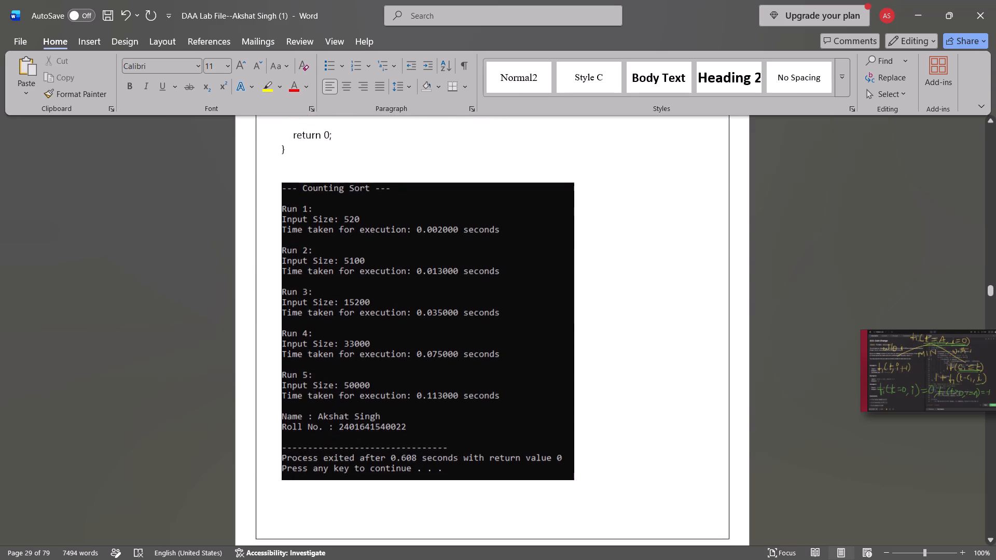
{"action": "scroll", "coordinate": [488, 373], "scroll_direction": "down", "scroll_amount": 16}
{"action": "scroll", "coordinate": [480, 373], "scroll_direction": "down", "scroll_amount": 11}
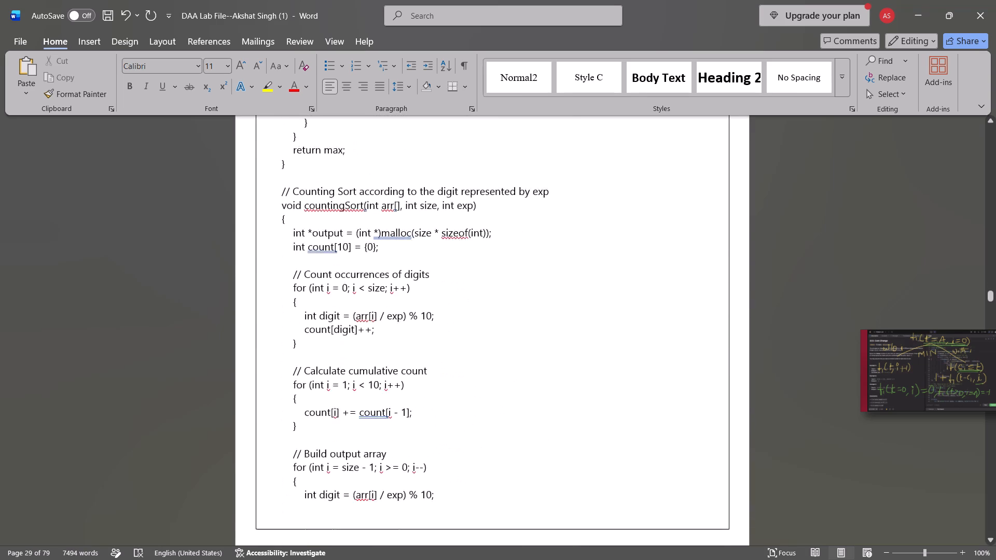
{"action": "scroll", "coordinate": [481, 379], "scroll_direction": "down", "scroll_amount": 20}
{"action": "scroll", "coordinate": [481, 379], "scroll_direction": "down", "scroll_amount": 10}
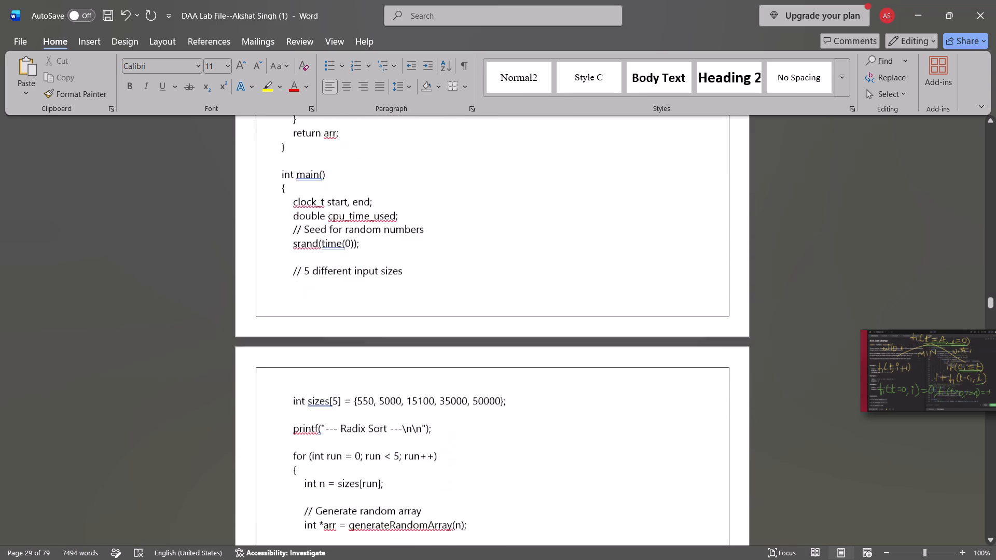
{"action": "scroll", "coordinate": [480, 385], "scroll_direction": "down", "scroll_amount": 20}
{"action": "scroll", "coordinate": [480, 385], "scroll_direction": "down", "scroll_amount": 5}
{"action": "scroll", "coordinate": [476, 382], "scroll_direction": "up", "scroll_amount": 5}
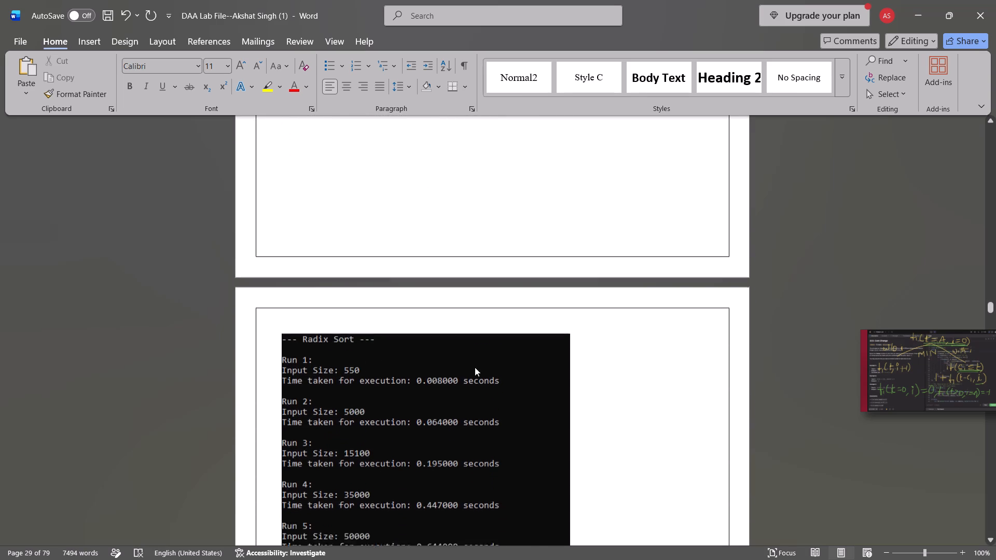
{"action": "scroll", "coordinate": [476, 381], "scroll_direction": "down", "scroll_amount": 11}
Delete the blank lines before the Name, return 0 and "Run %d" statements at the end of the radix sort main function.
{"action": "scroll", "coordinate": [473, 377], "scroll_direction": "up", "scroll_amount": 15}
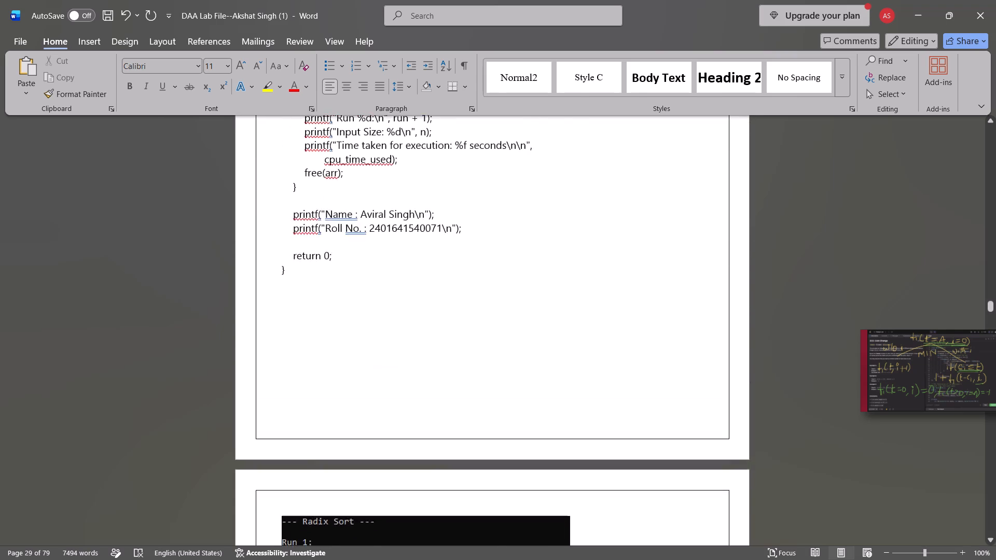
{"action": "scroll", "coordinate": [468, 355], "scroll_direction": "up", "scroll_amount": 2}
{"action": "left_click", "coordinate": [303, 298]}
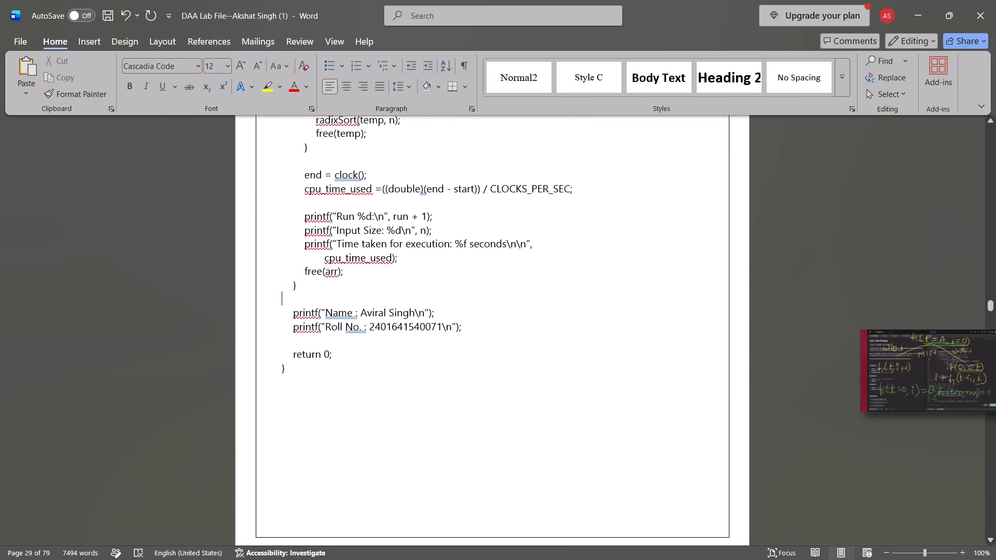
{"action": "key", "text": "BackSpace"}
{"action": "left_click", "coordinate": [312, 327]}
{"action": "key", "text": "BackSpace"}
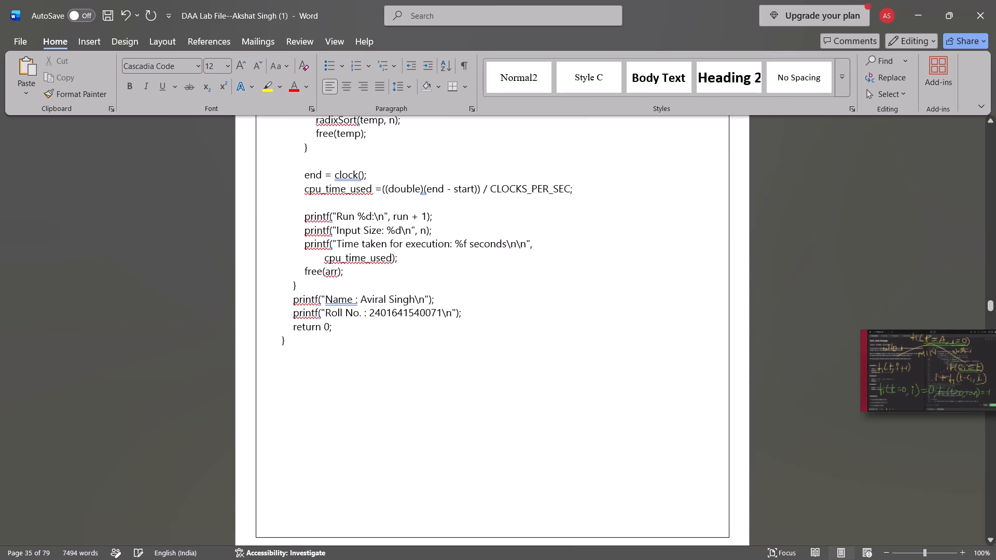
{"action": "left_click", "coordinate": [312, 204]}
{"action": "key", "text": "BackSpace"}
Delete the blank lines before end = clock(), the repetitions for loop and int repetitions = 100 in the radix sort main function.
{"action": "scroll", "coordinate": [316, 198], "scroll_direction": "up", "scroll_amount": 4}
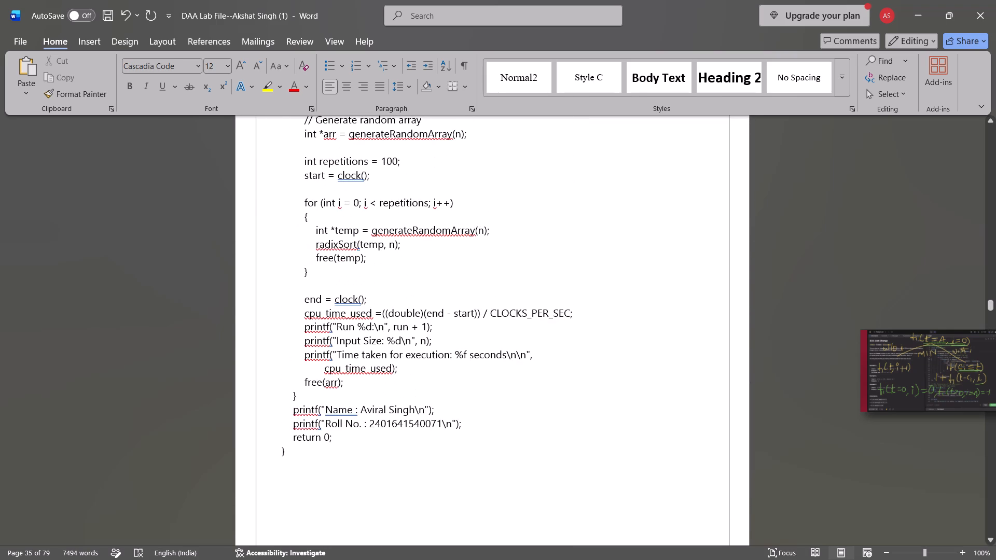
{"action": "left_click", "coordinate": [308, 290]}
{"action": "key", "text": "BackSpace"}
{"action": "left_click", "coordinate": [312, 183]}
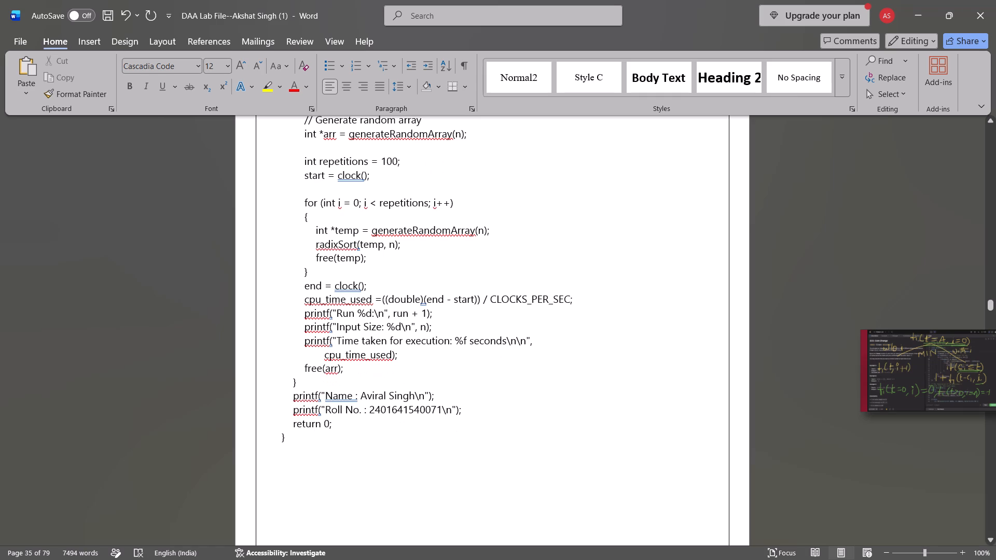
{"action": "key", "text": "BackSpace"}
{"action": "left_click", "coordinate": [316, 146]}
{"action": "key", "text": "BackSpace"}
Delete the blank lines before the "Generate random array" comment, the run for loop and the "--- Radix Sort ---" printf.
{"action": "scroll", "coordinate": [338, 165], "scroll_direction": "up", "scroll_amount": 3}
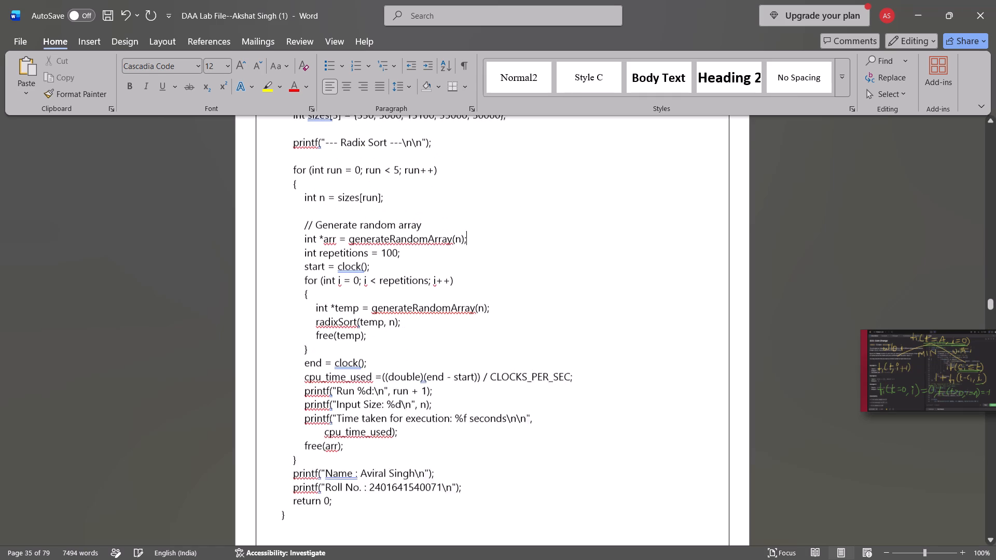
{"action": "scroll", "coordinate": [338, 165], "scroll_direction": "up", "scroll_amount": 3}
{"action": "left_click", "coordinate": [314, 295]}
{"action": "key", "text": "BackSpace"}
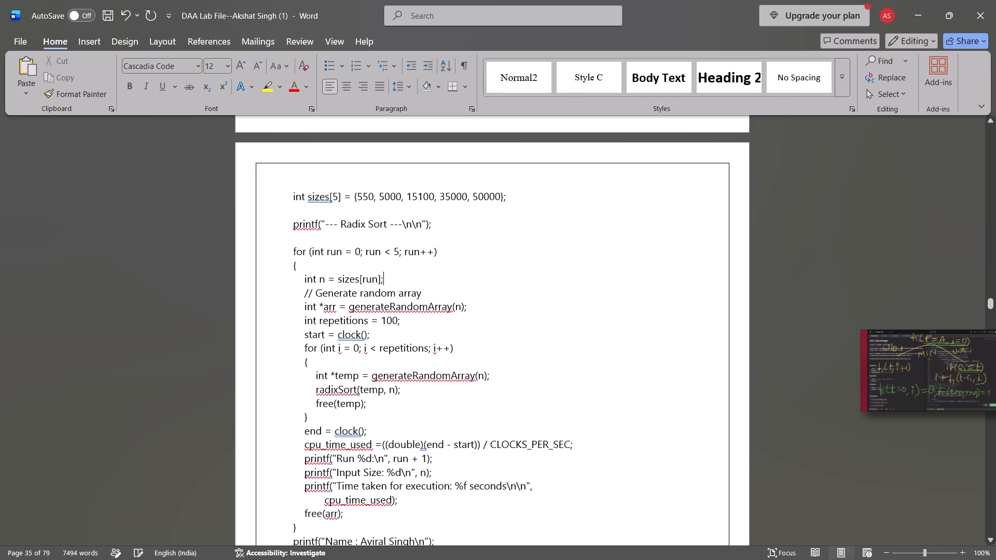
{"action": "left_click", "coordinate": [313, 241]}
{"action": "key", "text": "BackSpace"}
{"action": "left_click", "coordinate": [321, 213]}
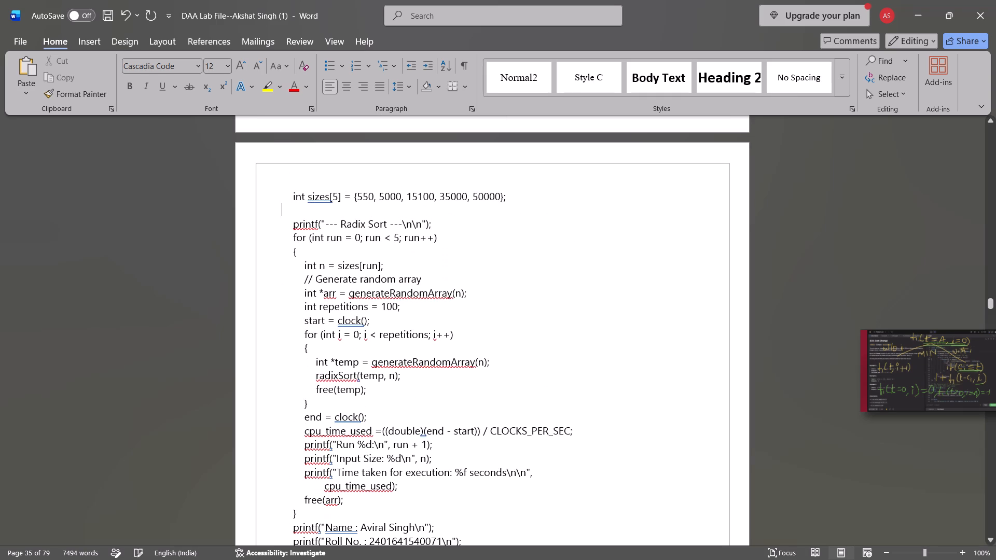
{"action": "key", "text": "BackSpace"}
Delete the blank lines before the "5 different input sizes" comment and before int main() in the radix sort code.
{"action": "scroll", "coordinate": [327, 215], "scroll_direction": "up", "scroll_amount": 6}
{"action": "left_click", "coordinate": [314, 240]}
{"action": "key", "text": "BackSpace"}
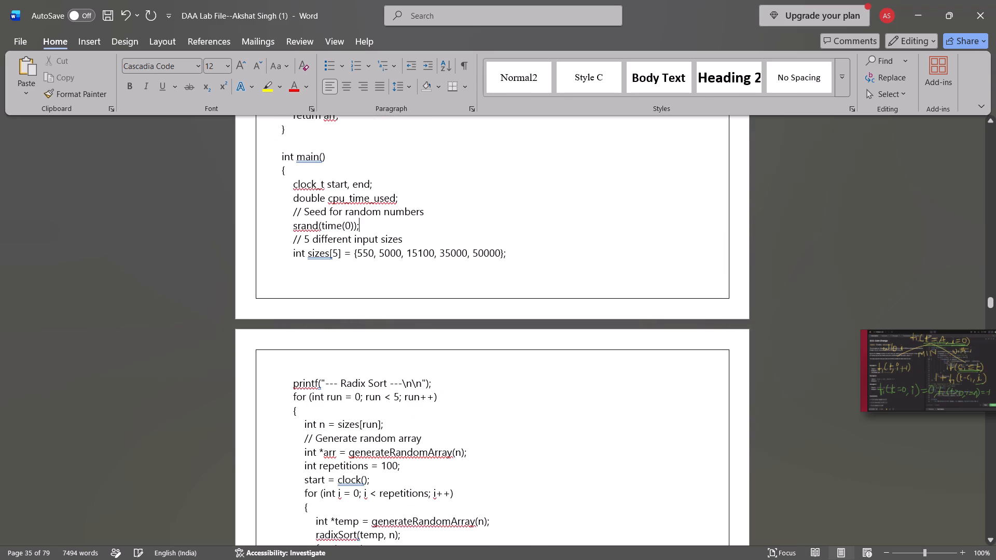
{"action": "left_click", "coordinate": [302, 139]}
{"action": "key", "text": "BackSpace"}
Delete the blank lines before the for loop in generateRandomArray and before the "Function to generate a random array" comment.
{"action": "scroll", "coordinate": [322, 165], "scroll_direction": "up", "scroll_amount": 4}
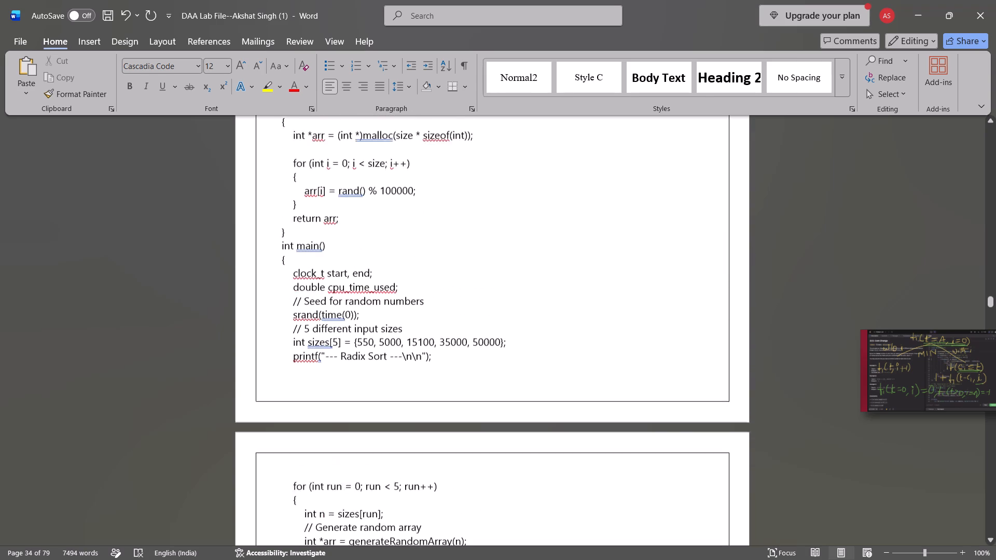
{"action": "scroll", "coordinate": [321, 176], "scroll_direction": "up", "scroll_amount": 4}
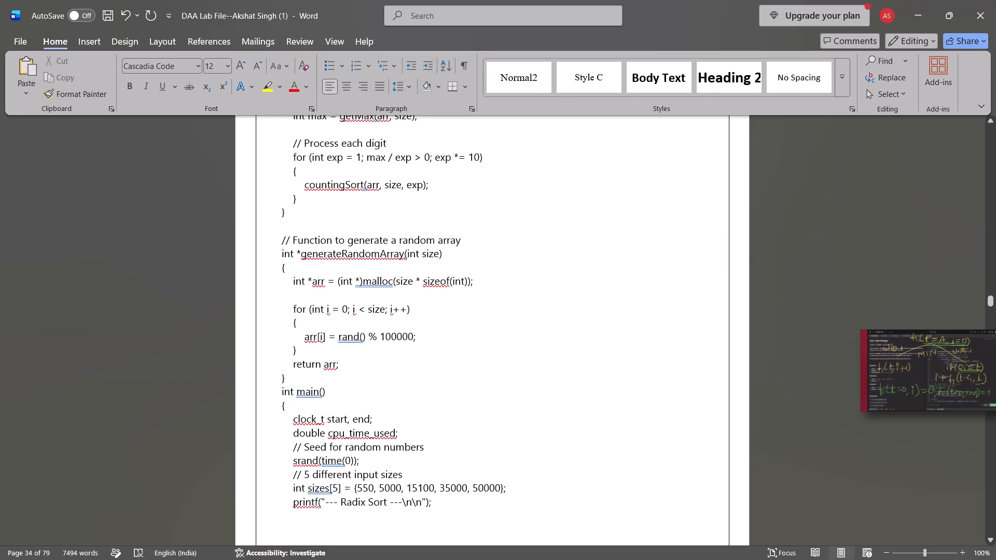
{"action": "left_click", "coordinate": [310, 292]}
{"action": "key", "text": "BackSpace"}
{"action": "left_click", "coordinate": [297, 225]}
{"action": "key", "text": "BackSpace"}
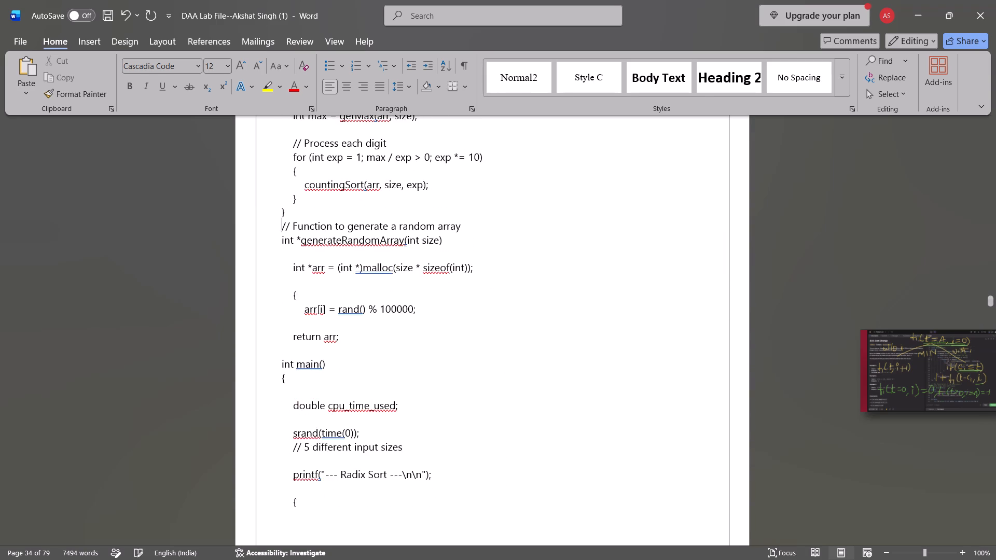
Delete the blank lines before the "Process each digit", "Function to perform Radix Sort" and "Copy output back to original array" comments.
{"action": "scroll", "coordinate": [305, 233], "scroll_direction": "up", "scroll_amount": 4}
{"action": "left_click", "coordinate": [294, 258]}
{"action": "key", "text": "BackSpace"}
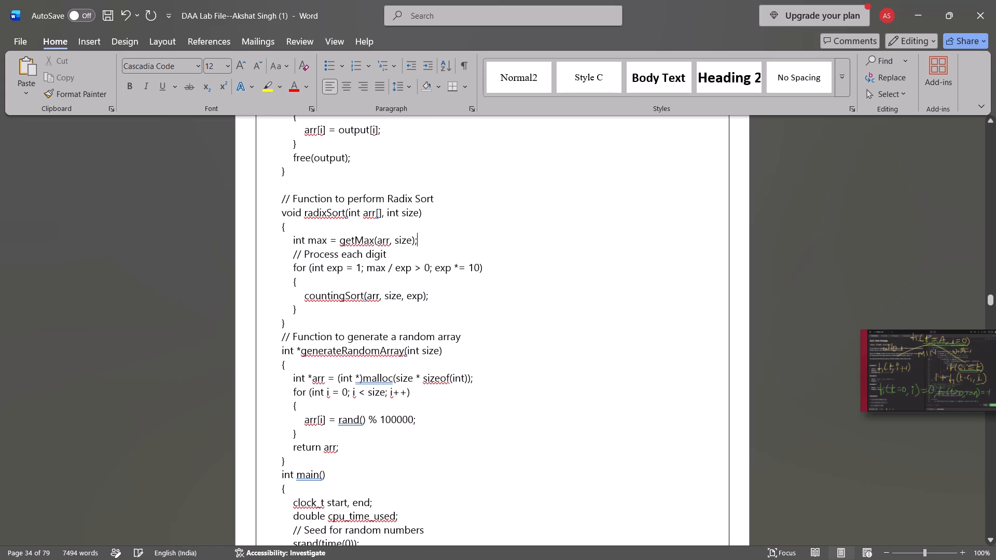
{"action": "scroll", "coordinate": [309, 256], "scroll_direction": "up", "scroll_amount": 4}
{"action": "left_click", "coordinate": [299, 311]}
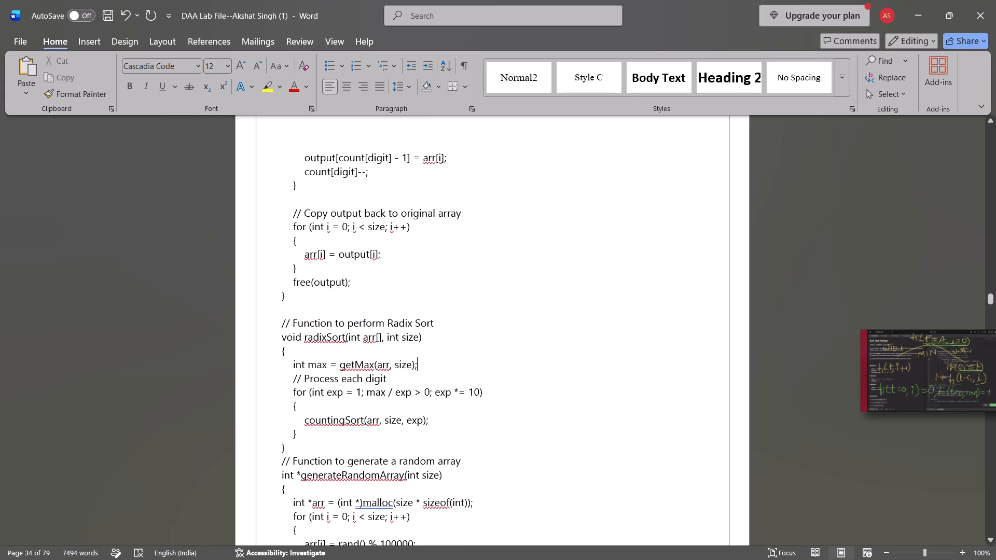
{"action": "key", "text": "BackSpace"}
{"action": "left_click", "coordinate": [301, 200]}
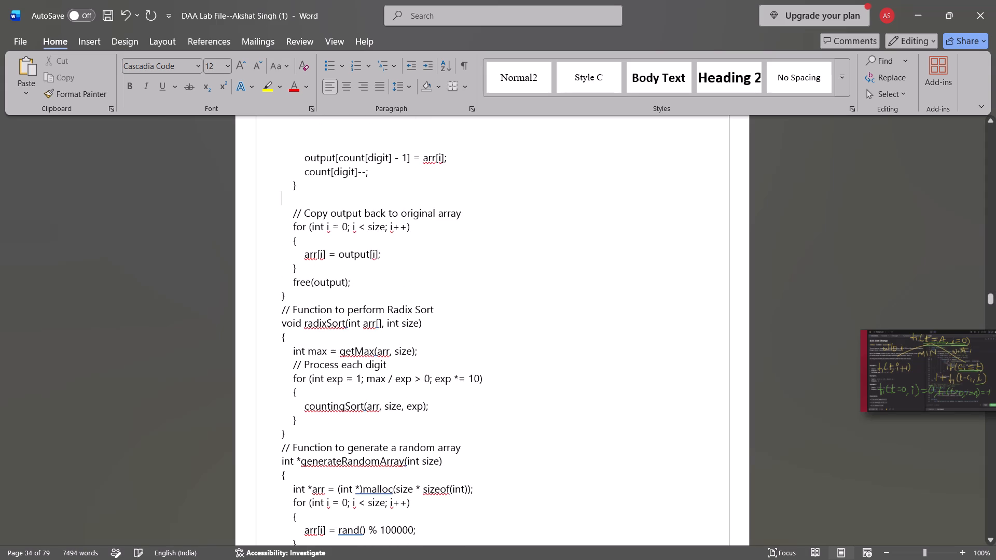
{"action": "key", "text": "BackSpace"}
Delete the blank lines before the "Build output array" comment and the output[count[digit] - 1] assignment, keeping the preceding statement's semicolon.
{"action": "scroll", "coordinate": [311, 216], "scroll_direction": "up", "scroll_amount": 9}
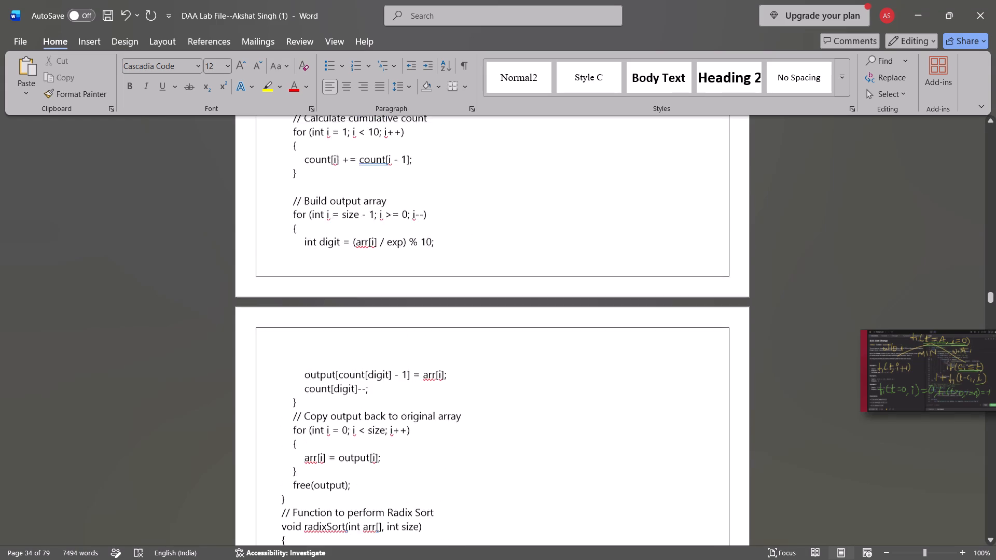
{"action": "scroll", "coordinate": [323, 223], "scroll_direction": "up", "scroll_amount": 2}
{"action": "right_click", "coordinate": [308, 283]}
{"action": "right_click", "coordinate": [307, 288]}
{"action": "right_click", "coordinate": [294, 313]}
{"action": "left_click", "coordinate": [292, 315]}
{"action": "key", "text": "BackSpace"}
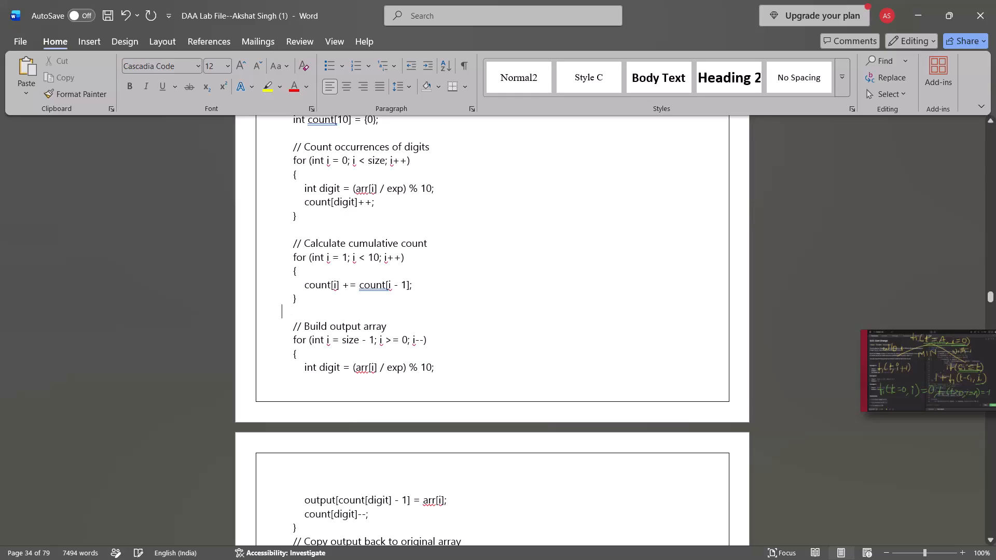
{"action": "key", "text": "BackSpace"}
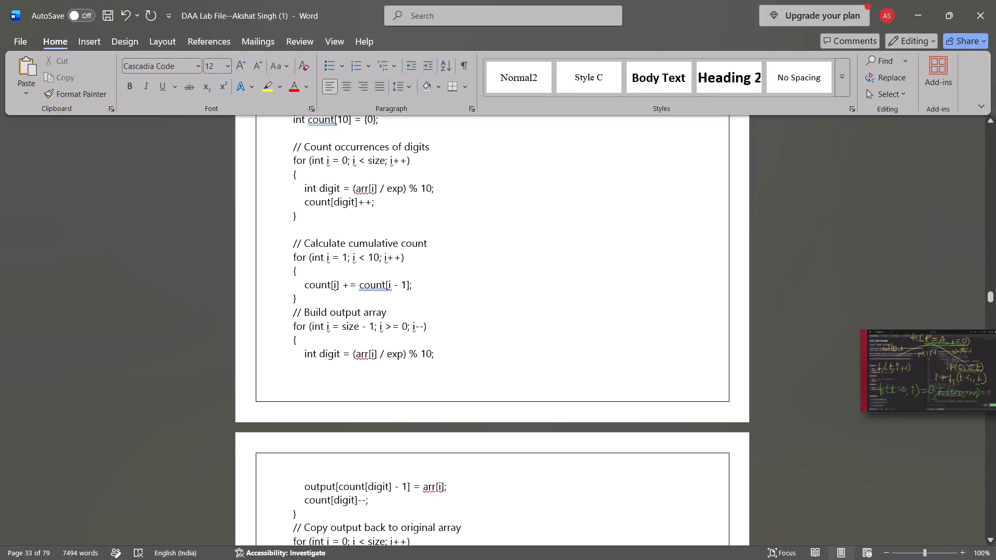
{"action": "left_click", "coordinate": [305, 369]}
{"action": "key", "text": "BackSpace"}
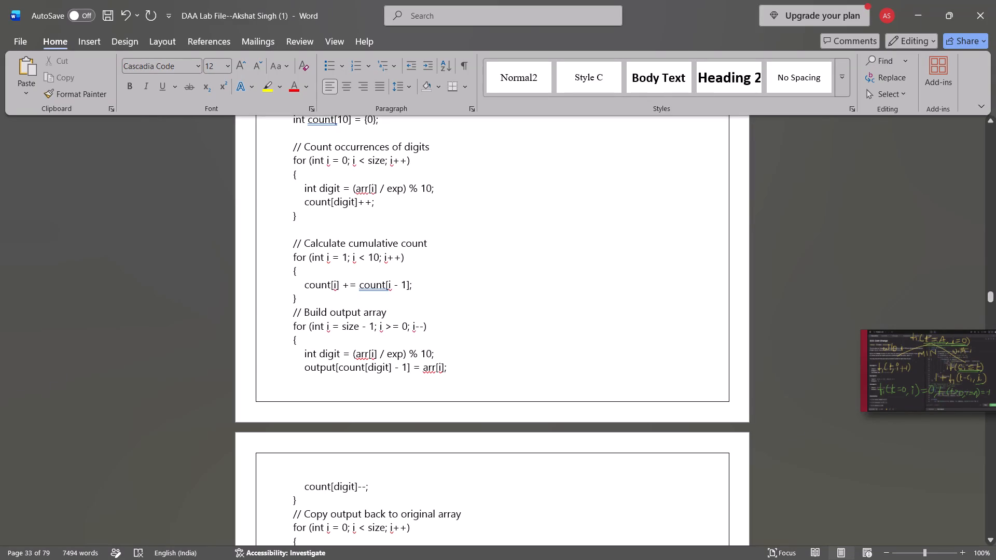
{"action": "key", "text": "BackSpace"}
{"action": "scroll", "coordinate": [307, 231], "scroll_direction": "down", "scroll_amount": 1}
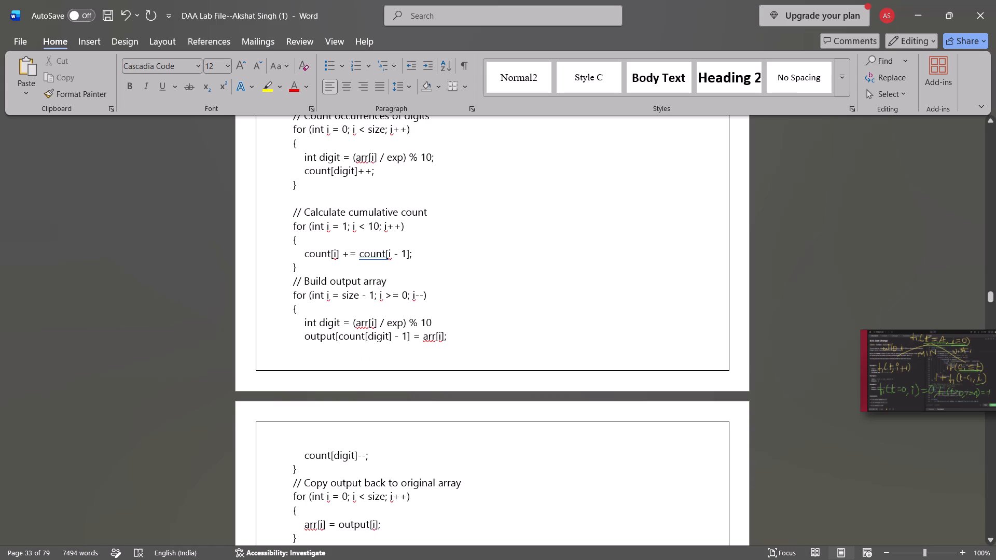
{"action": "left_click", "coordinate": [123, 17]}
Delete the blank lines before the "Calculate cumulative count" and "Count occurrences of digits" comments in countingSort.
{"action": "left_click", "coordinate": [301, 195]}
{"action": "key", "text": "BackSpace"}
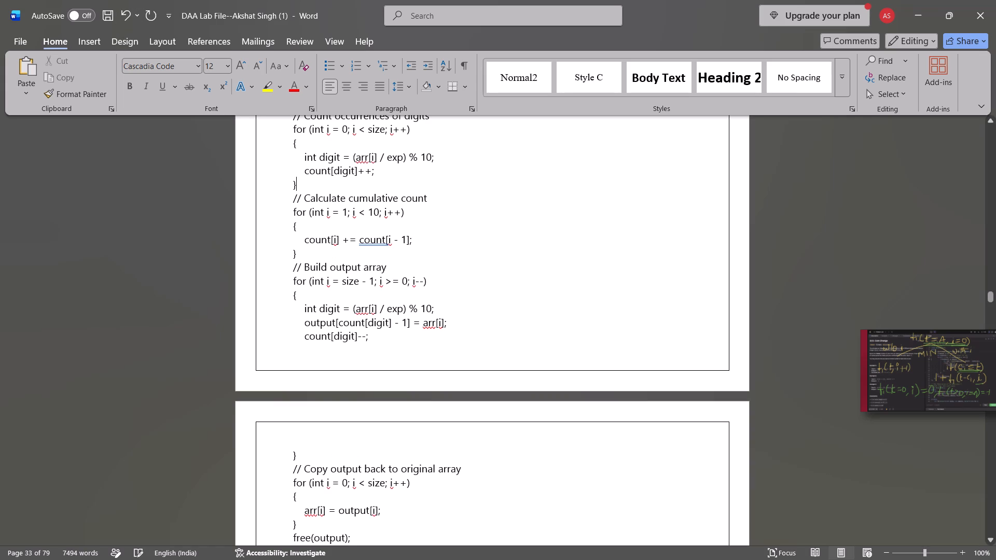
{"action": "scroll", "coordinate": [317, 159], "scroll_direction": "up", "scroll_amount": 3}
{"action": "left_click", "coordinate": [297, 199]}
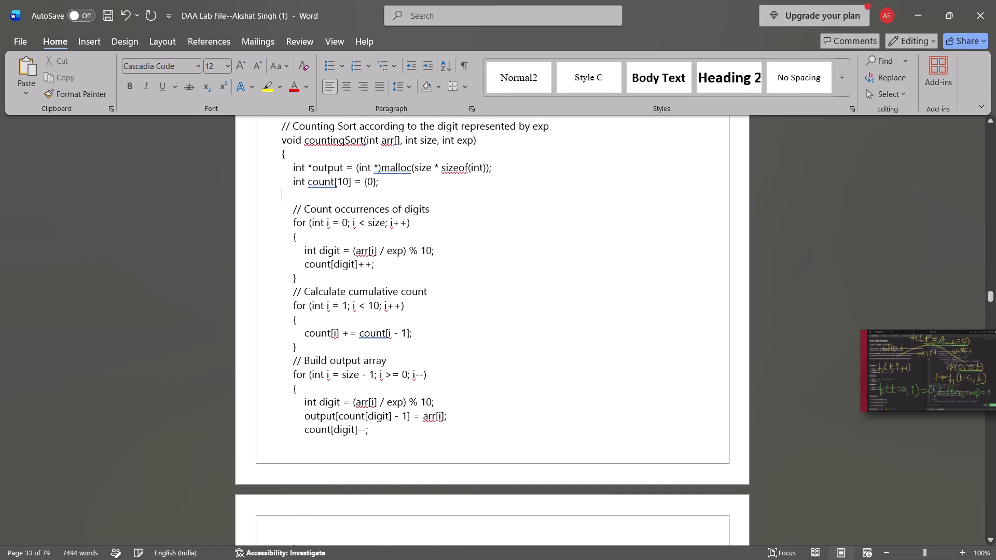
{"action": "key", "text": "BackSpace"}
Delete the blank lines before the "Counting Sort according to the digit represented by exp" and "Function to find the maximum element" comments.
{"action": "scroll", "coordinate": [307, 205], "scroll_direction": "up", "scroll_amount": 1}
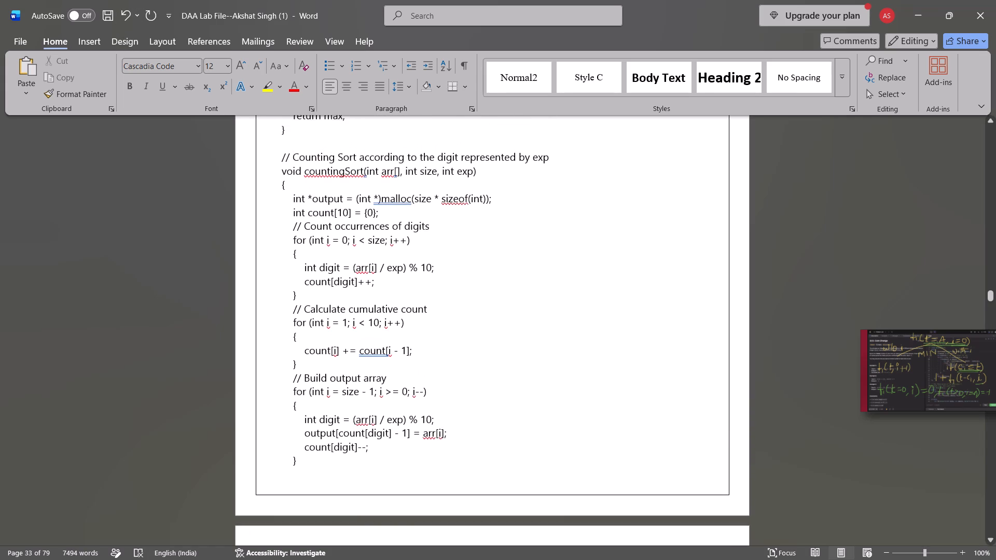
{"action": "scroll", "coordinate": [307, 205], "scroll_direction": "up", "scroll_amount": 2}
{"action": "left_click", "coordinate": [298, 200]}
{"action": "key", "text": "BackSpace"}
{"action": "scroll", "coordinate": [299, 202], "scroll_direction": "up", "scroll_amount": 6}
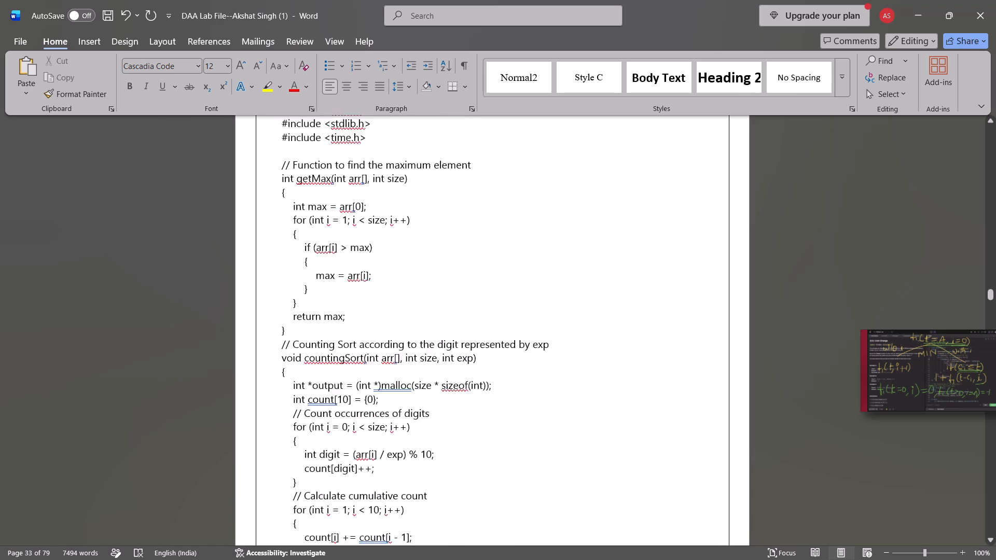
{"action": "left_click", "coordinate": [300, 199]}
{"action": "key", "text": "BackSpace"}
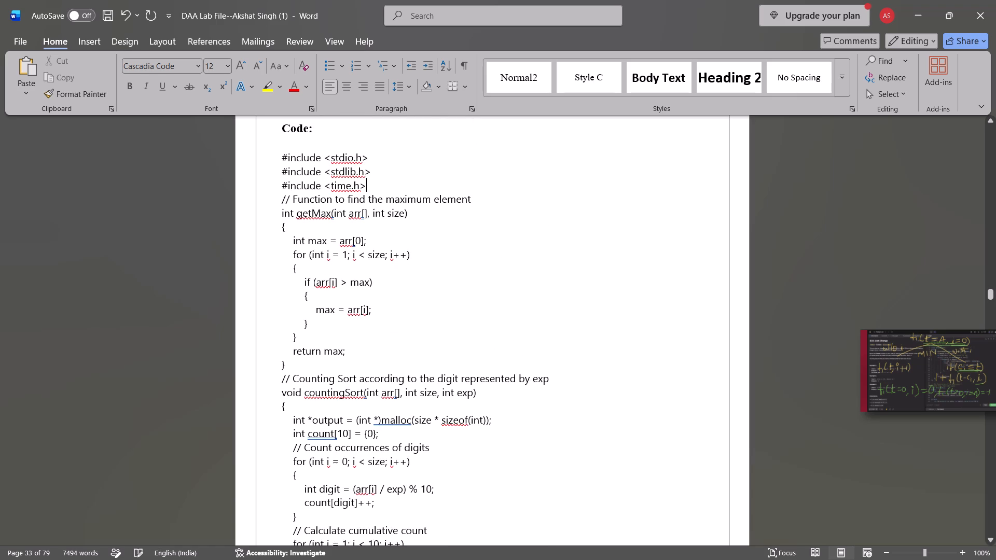
Insert two more blank lines between the closing brace of the radix sort code and its output image.
{"action": "scroll", "coordinate": [322, 303], "scroll_direction": "up", "scroll_amount": 3}
{"action": "scroll", "coordinate": [320, 290], "scroll_direction": "down", "scroll_amount": 18}
{"action": "scroll", "coordinate": [293, 283], "scroll_direction": "down", "scroll_amount": 13}
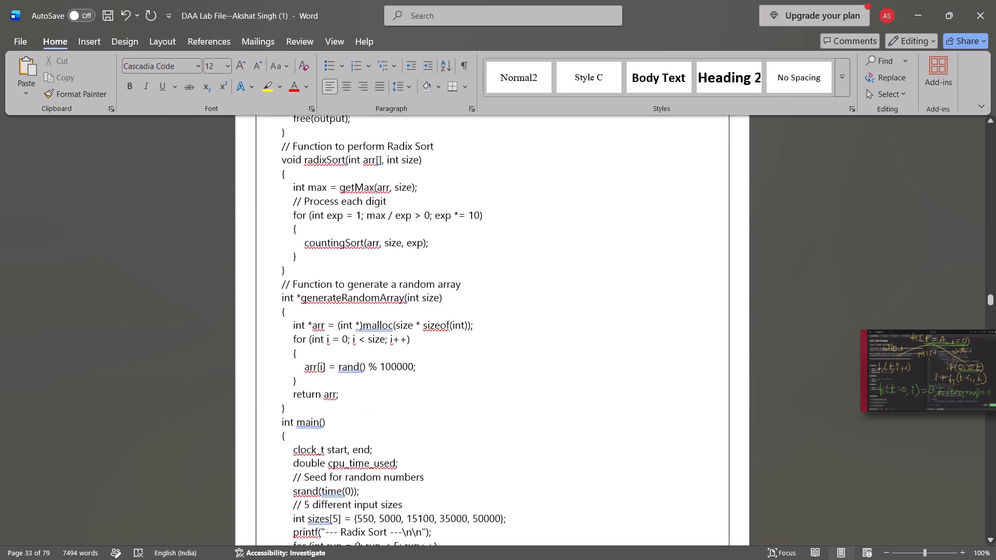
{"action": "scroll", "coordinate": [316, 330], "scroll_direction": "down", "scroll_amount": 20}
{"action": "scroll", "coordinate": [316, 330], "scroll_direction": "down", "scroll_amount": 5}
{"action": "scroll", "coordinate": [323, 333], "scroll_direction": "up", "scroll_amount": 3}
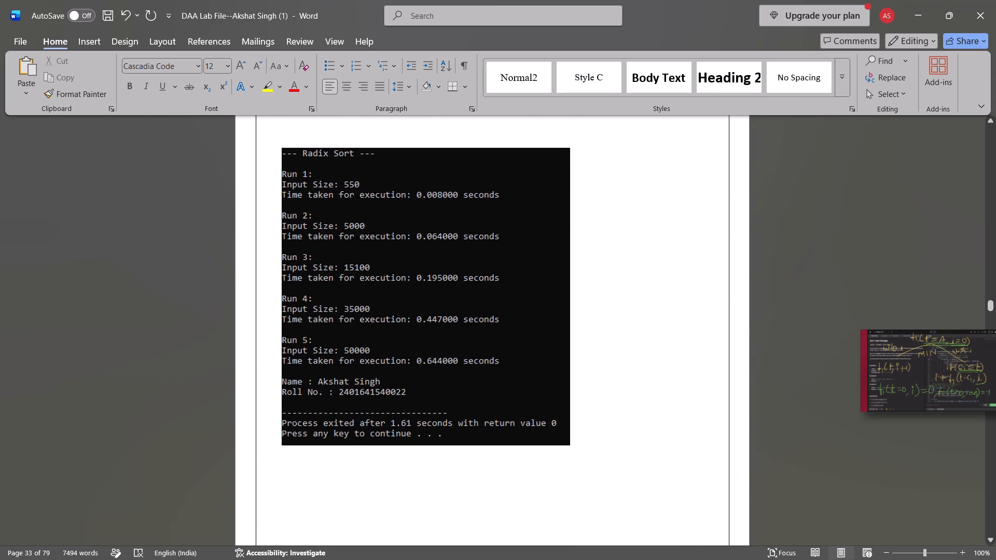
{"action": "scroll", "coordinate": [323, 333], "scroll_direction": "up", "scroll_amount": 1}
{"action": "scroll", "coordinate": [322, 332], "scroll_direction": "down", "scroll_amount": 10}
{"action": "scroll", "coordinate": [322, 329], "scroll_direction": "up", "scroll_amount": 10}
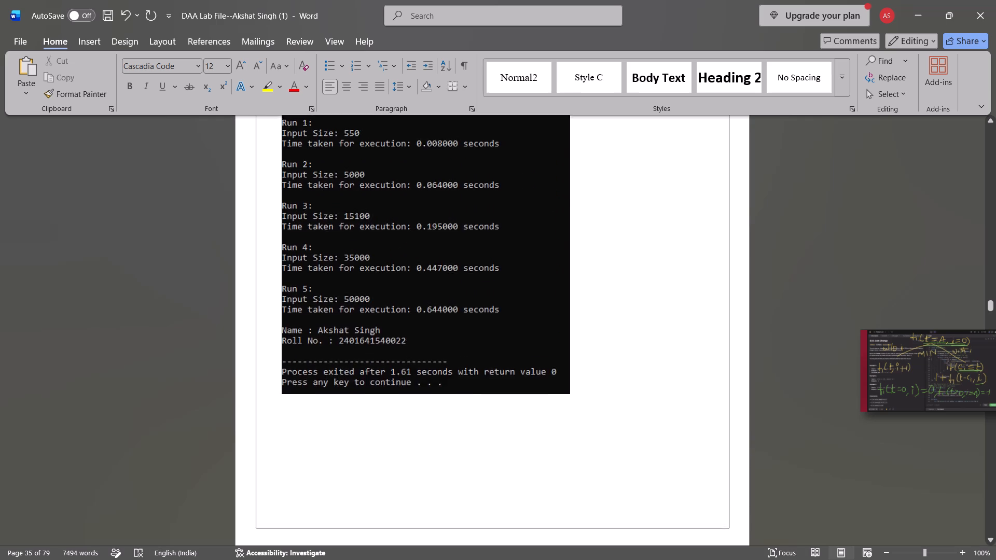
{"action": "scroll", "coordinate": [322, 329], "scroll_direction": "up", "scroll_amount": 3}
{"action": "left_click", "coordinate": [288, 335]}
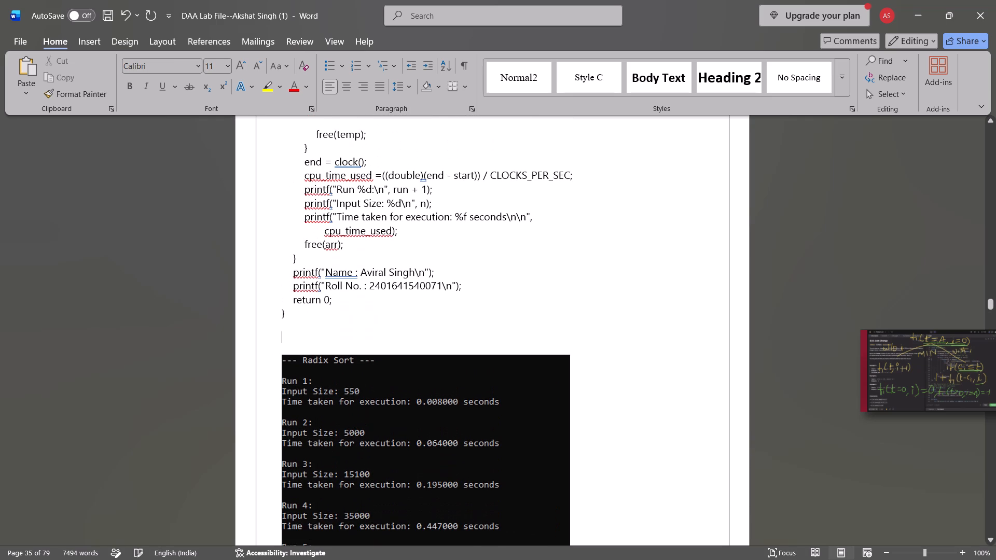
{"action": "key", "text": "Return"}
{"action": "key", "text": "Return"}
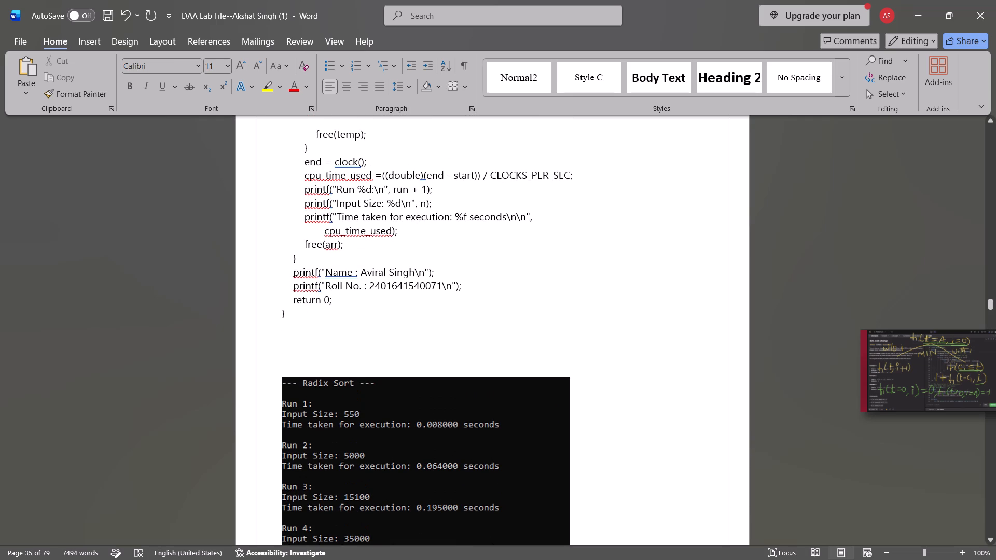
Shift the radix sort output image toward the page centre by inserting 22 spaces before it.
{"action": "key", "text": "Down"}
{"action": "key", "text": "Down"}
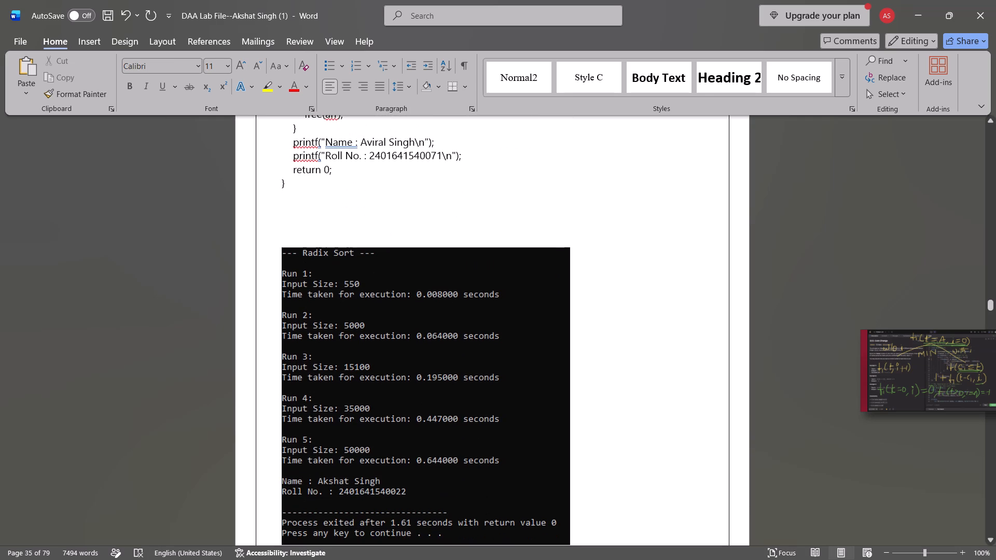
{"action": "key", "text": "space"}
{"action": "key", "text": "space"}
{"action": "key", "text": "space"}
{"action": "key", "text": "space"}
{"action": "key", "text": "space"}
{"action": "key", "text": "space"}
{"action": "key", "text": "space"}
{"action": "key", "text": "space"}
{"action": "key", "text": "space"}
{"action": "key", "text": "space"}
{"action": "key", "text": "space"}
{"action": "key", "text": "space"}
{"action": "key", "text": "space"}
{"action": "key", "text": "space"}
{"action": "key", "text": "space"}
{"action": "key", "text": "space"}
{"action": "key", "text": "space"}
{"action": "key", "text": "space"}
{"action": "key", "text": "space"}
{"action": "key", "text": "space"}
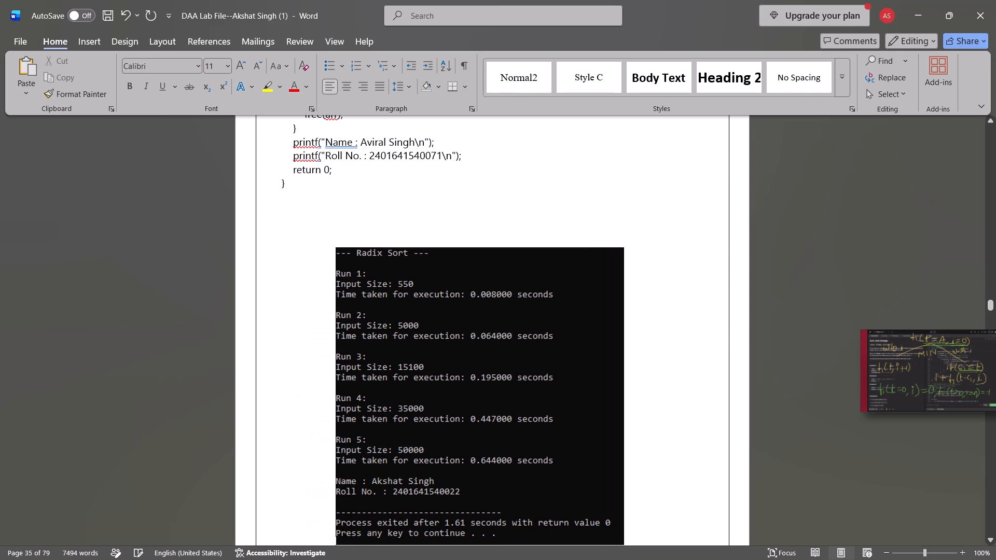
{"action": "key", "text": "space"}
{"action": "key", "text": "space"}
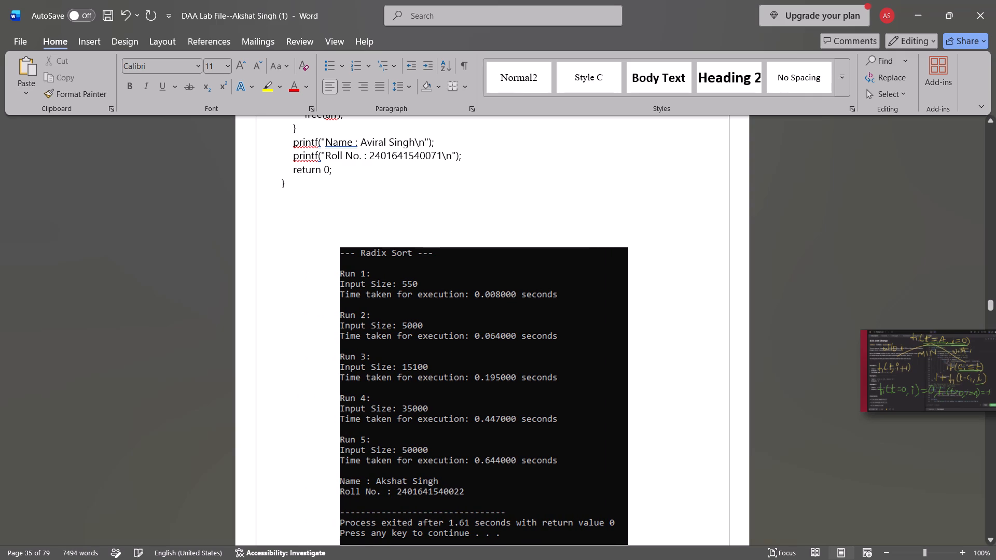
{"action": "left_click", "coordinate": [283, 368]}
{"action": "scroll", "coordinate": [282, 360], "scroll_direction": "down", "scroll_amount": 20}
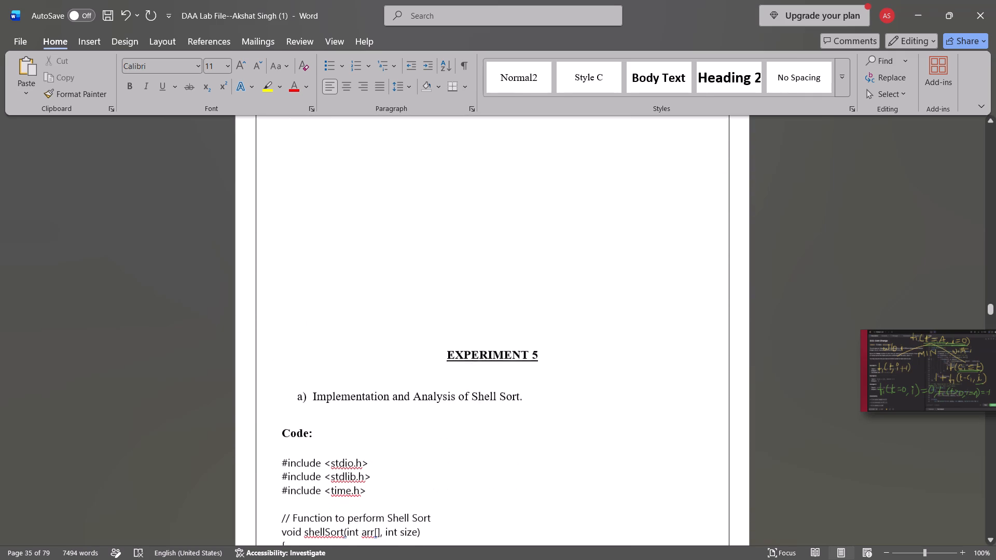
Delete the surplus blank lines above the EXPERIMENT 5 heading so that it starts at the top of its page.
{"action": "left_click", "coordinate": [440, 322]}
{"action": "key", "text": "BackSpace"}
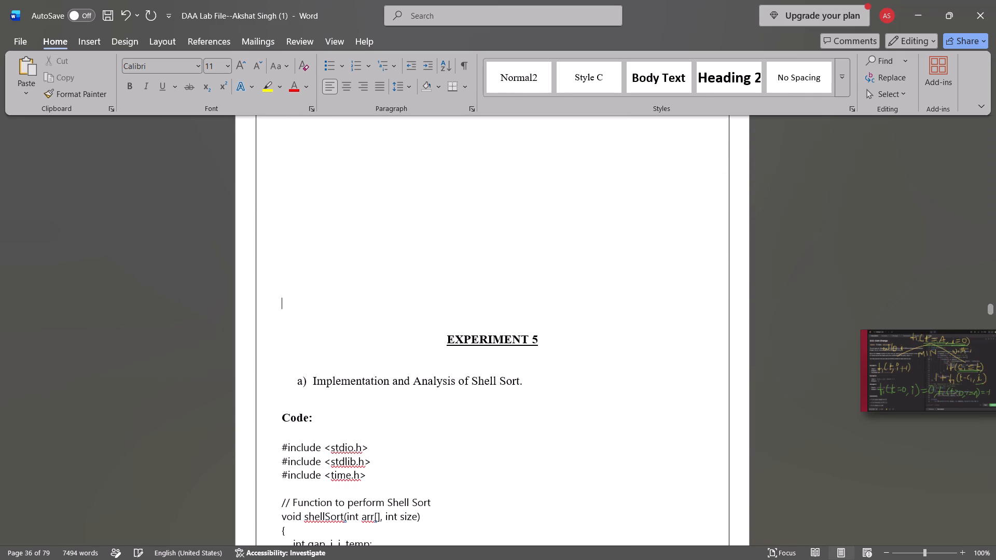
{"action": "key", "text": "BackSpace"}
{"action": "key", "text": "BackSpace"}
{"action": "key", "text": "BackSpace"}
{"action": "scroll", "coordinate": [440, 316], "scroll_direction": "up", "scroll_amount": 4}
{"action": "key", "text": "BackSpace"}
{"action": "scroll", "coordinate": [439, 316], "scroll_direction": "up", "scroll_amount": 3}
{"action": "key", "text": "BackSpace"}
{"action": "key", "text": "BackSpace"}
{"action": "key", "text": "BackSpace"}
{"action": "key", "text": "BackSpace"}
{"action": "key", "text": "BackSpace"}
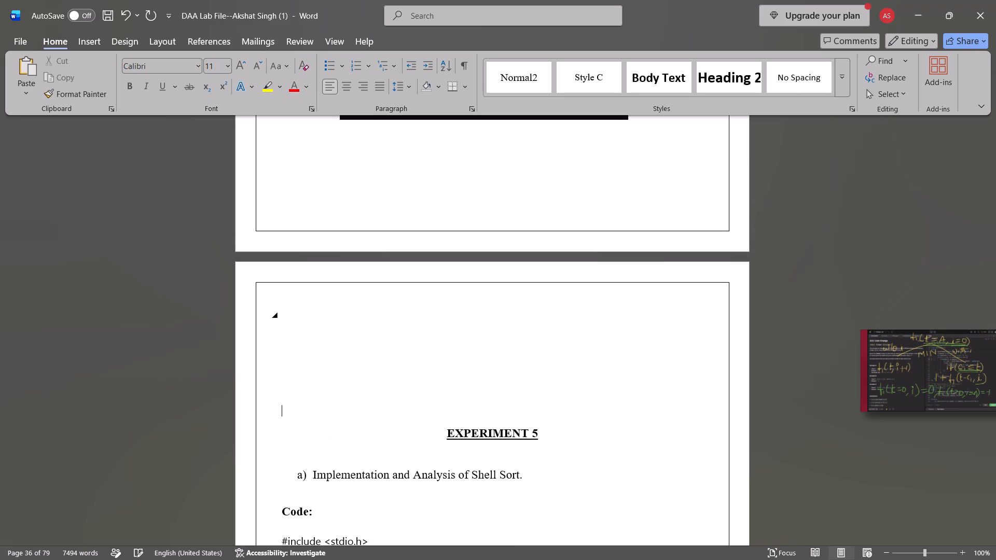
{"action": "key", "text": "BackSpace"}
{"action": "key", "text": "BackSpace"}
{"action": "key", "text": "BackSpace"}
{"action": "key", "text": "BackSpace"}
{"action": "key", "text": "BackSpace"}
{"action": "key", "text": "BackSpace"}
{"action": "key", "text": "BackSpace"}
{"action": "key", "text": "BackSpace"}
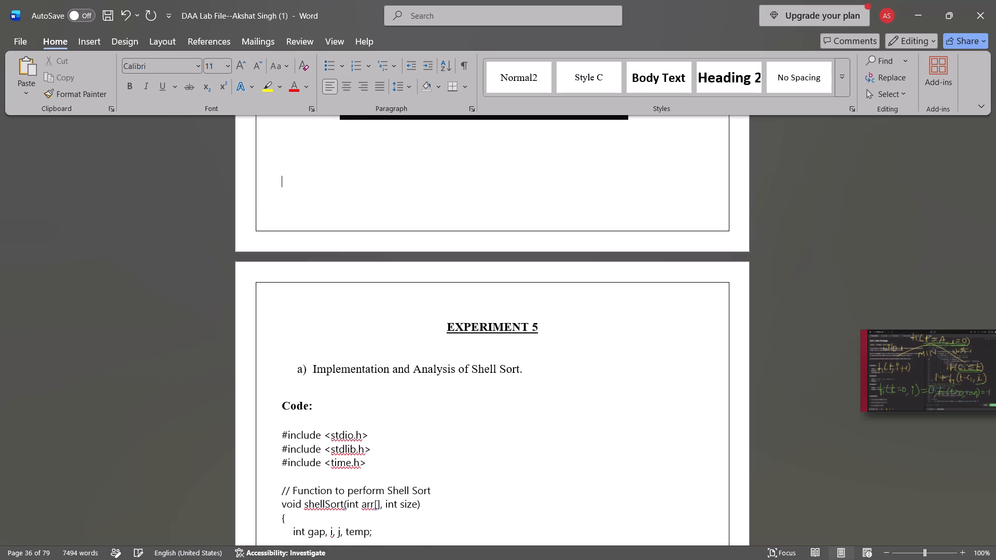
{"action": "key", "text": "BackSpace"}
Insert 11 blank lines before the EXPERIMENT 6 heading to push it onto a new page after the shell sort output.
{"action": "scroll", "coordinate": [389, 371], "scroll_direction": "down", "scroll_amount": 5}
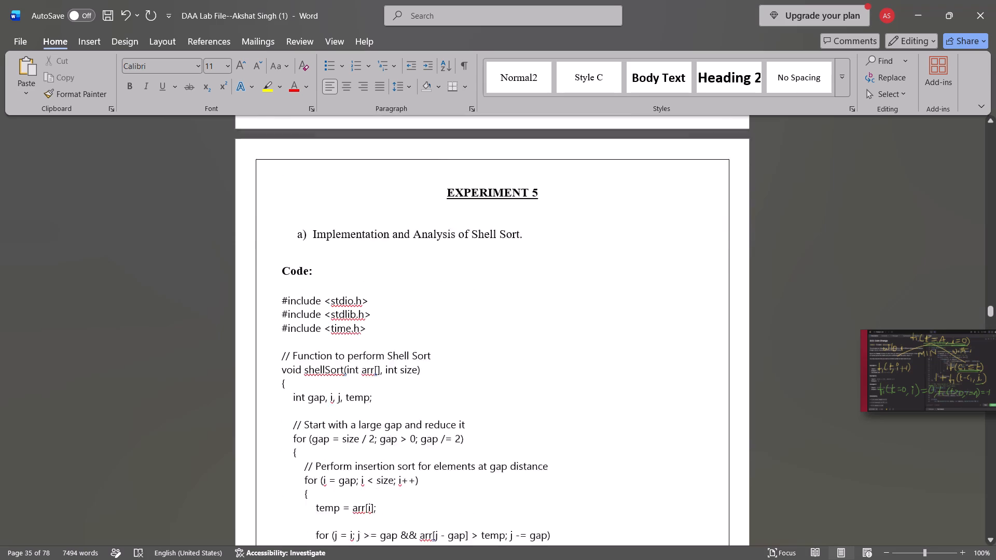
{"action": "scroll", "coordinate": [390, 369], "scroll_direction": "down", "scroll_amount": 20}
{"action": "scroll", "coordinate": [390, 369], "scroll_direction": "down", "scroll_amount": 16}
{"action": "right_click_drag", "start_coordinate": [397, 352], "coordinate": [398, 346]}
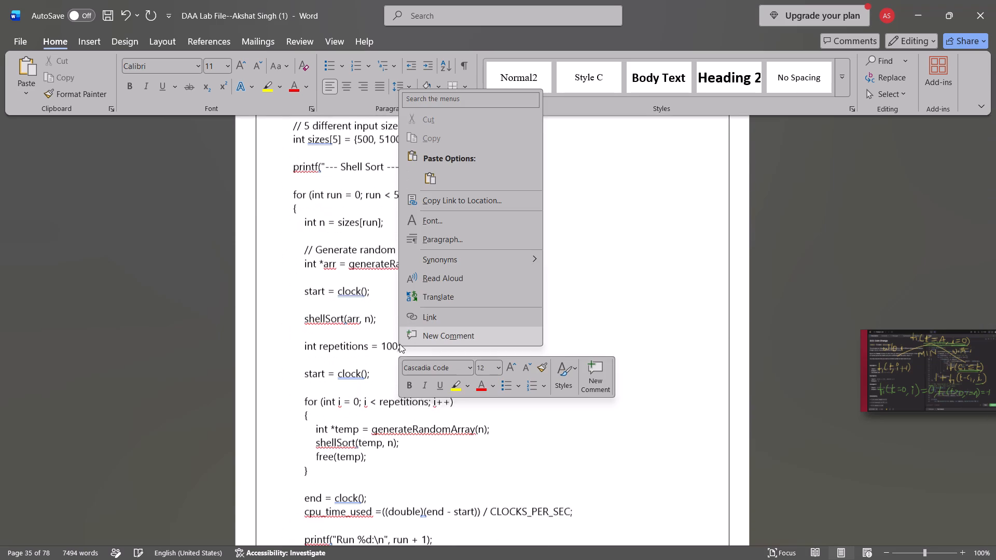
{"action": "left_click", "coordinate": [325, 366]}
{"action": "scroll", "coordinate": [330, 379], "scroll_direction": "down", "scroll_amount": 18}
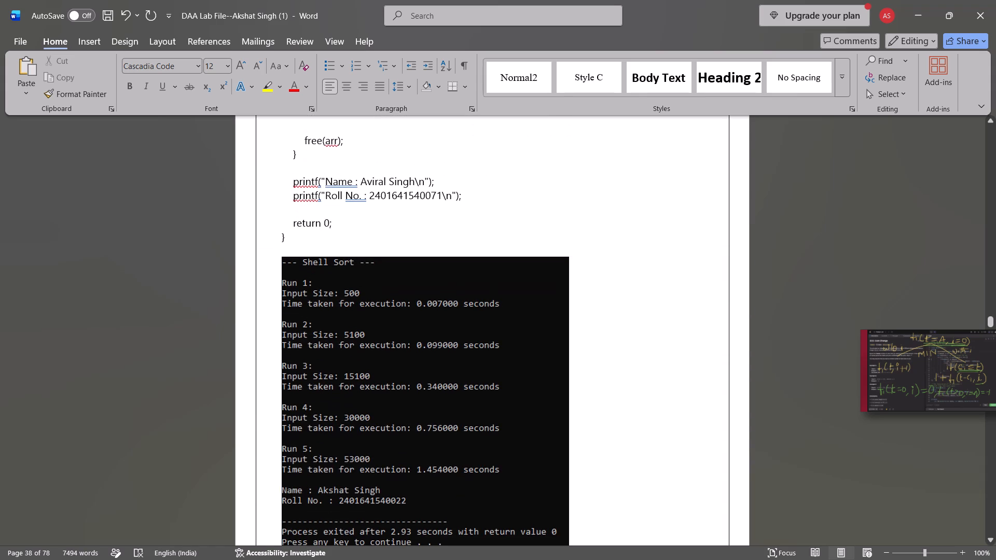
{"action": "scroll", "coordinate": [329, 382], "scroll_direction": "down", "scroll_amount": 12}
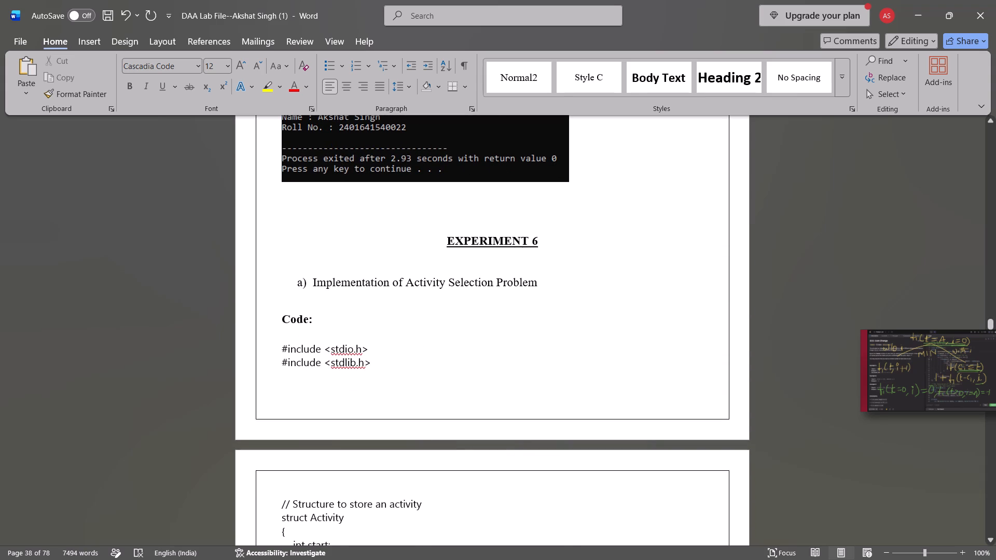
{"action": "left_click", "coordinate": [376, 234]}
{"action": "key", "text": "Return"}
{"action": "key", "text": "Return"}
{"action": "key", "text": "Return"}
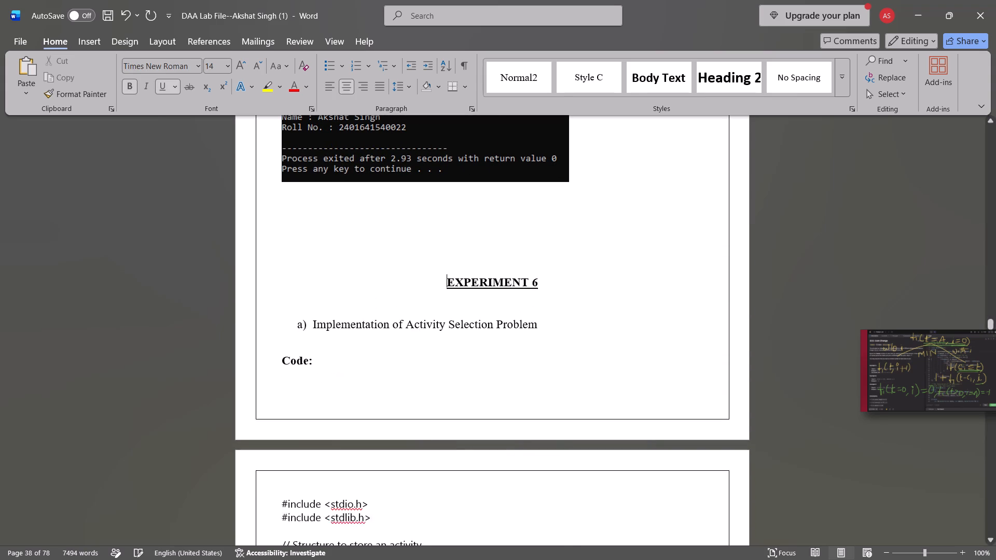
{"action": "key", "text": "Return"}
{"action": "key", "text": "Return"}
{"action": "key", "text": "Return"}
{"action": "key", "text": "Return"}
{"action": "key", "text": "Return"}
{"action": "key", "text": "Return"}
{"action": "key", "text": "Return"}
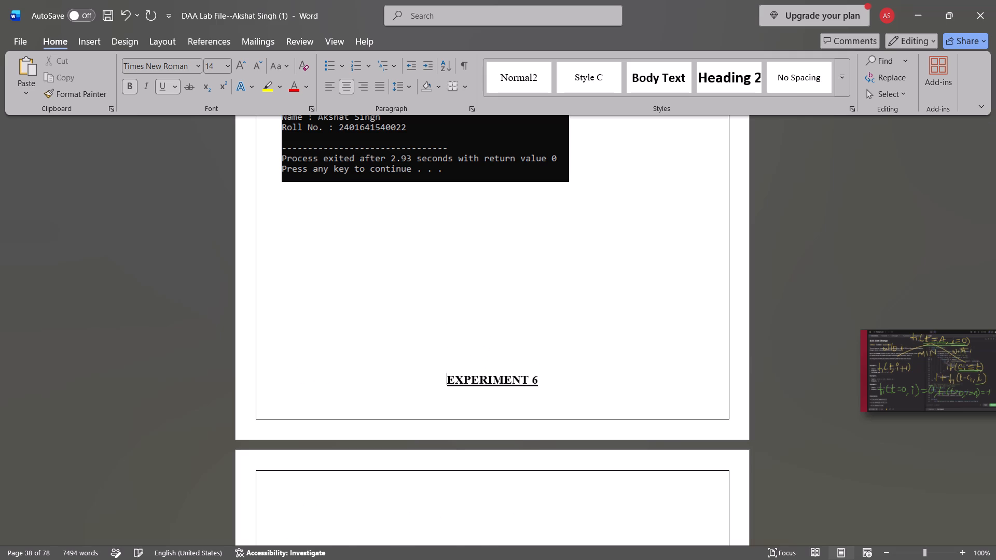
{"action": "key", "text": "Return"}
In the activity selection main function, delete the blank lines before the malloc assignment, the start-and-finish-time prompt, the activitySelection call and the Name printf.
{"action": "scroll", "coordinate": [367, 263], "scroll_direction": "down", "scroll_amount": 9}
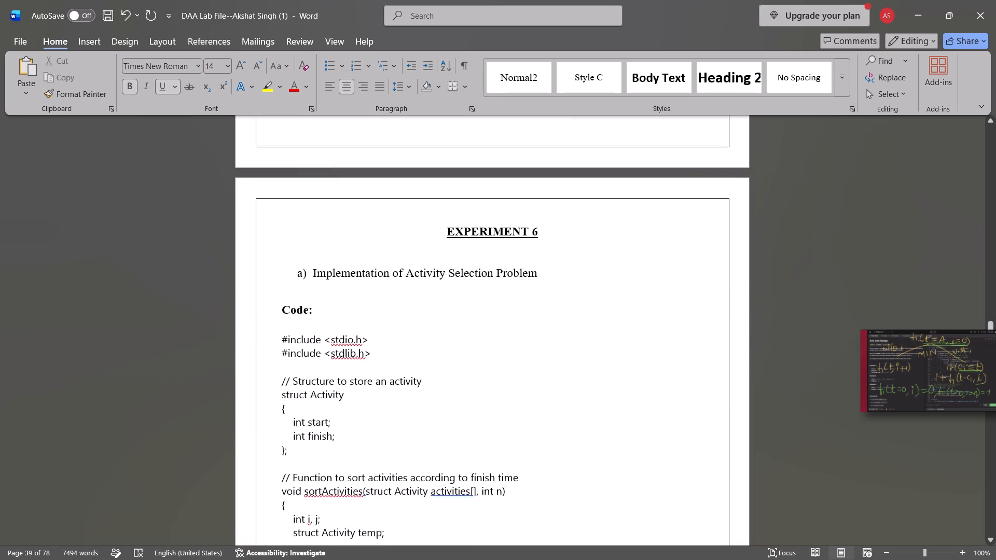
{"action": "scroll", "coordinate": [356, 260], "scroll_direction": "down", "scroll_amount": 20}
{"action": "scroll", "coordinate": [356, 260], "scroll_direction": "down", "scroll_amount": 6}
{"action": "right_click", "coordinate": [352, 265]}
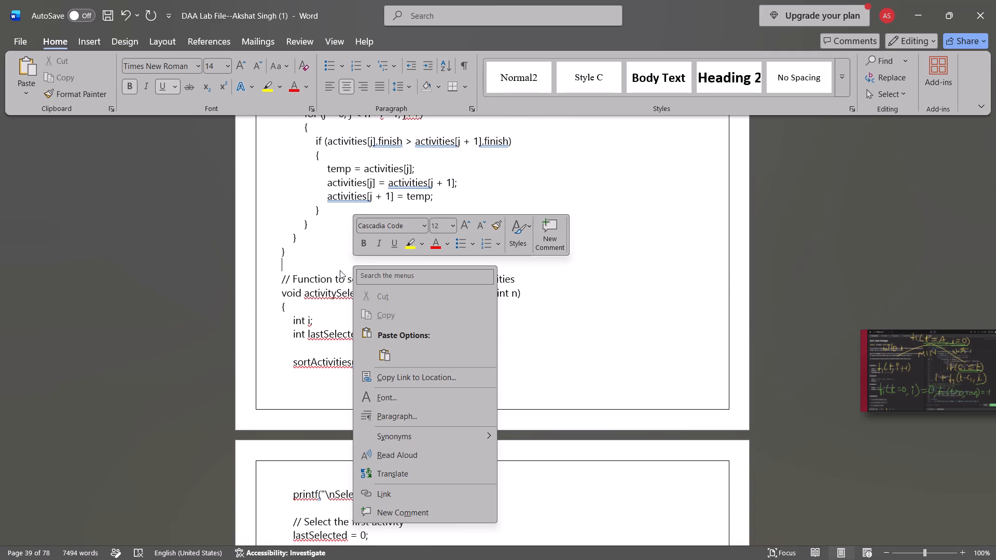
{"action": "left_click", "coordinate": [313, 264]}
{"action": "scroll", "coordinate": [313, 264], "scroll_direction": "down", "scroll_amount": 20}
{"action": "scroll", "coordinate": [313, 264], "scroll_direction": "down", "scroll_amount": 5}
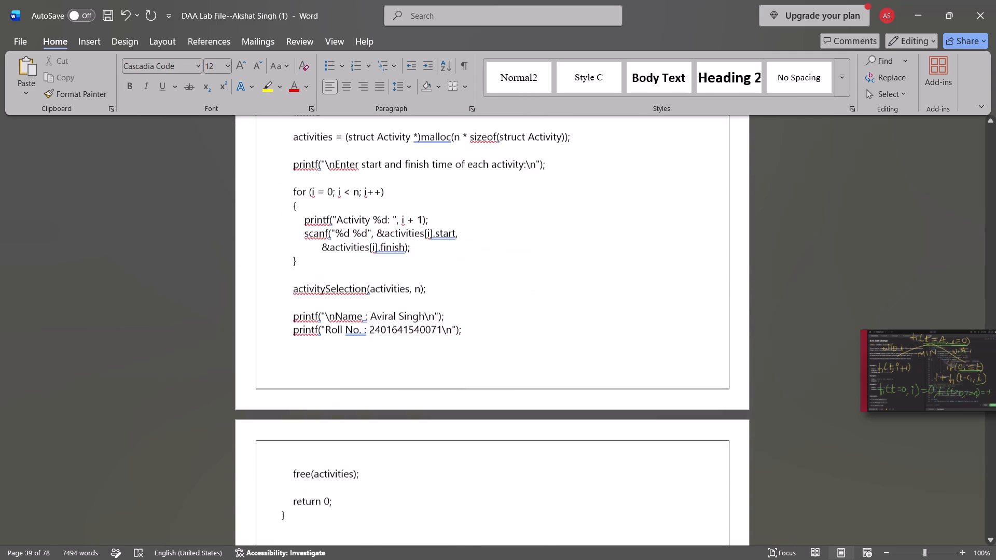
{"action": "scroll", "coordinate": [313, 272], "scroll_direction": "down", "scroll_amount": 11}
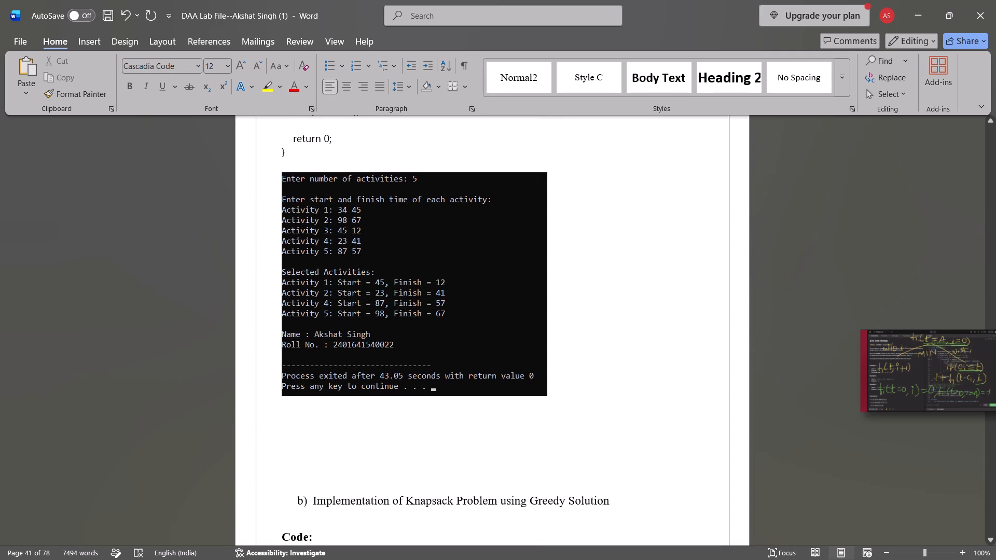
{"action": "scroll", "coordinate": [344, 389], "scroll_direction": "up", "scroll_amount": 11}
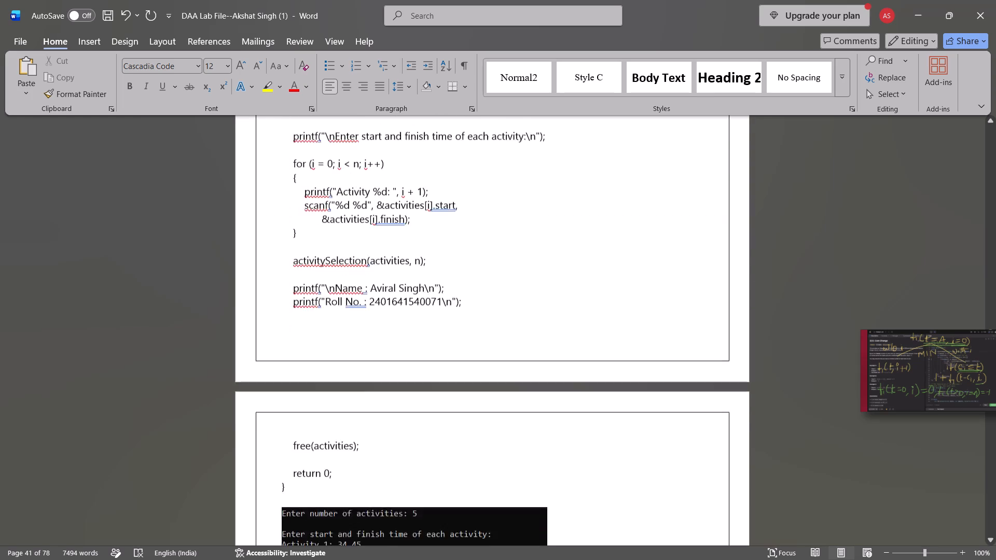
{"action": "scroll", "coordinate": [343, 384], "scroll_direction": "up", "scroll_amount": 20}
{"action": "scroll", "coordinate": [343, 384], "scroll_direction": "up", "scroll_amount": 12}
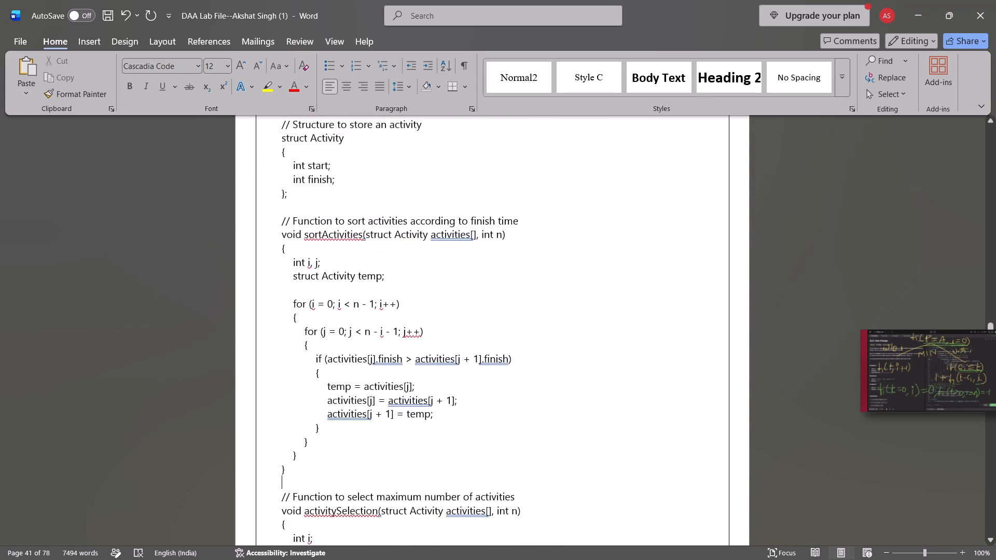
{"action": "scroll", "coordinate": [338, 385], "scroll_direction": "down", "scroll_amount": 20}
{"action": "scroll", "coordinate": [338, 385], "scroll_direction": "down", "scroll_amount": 15}
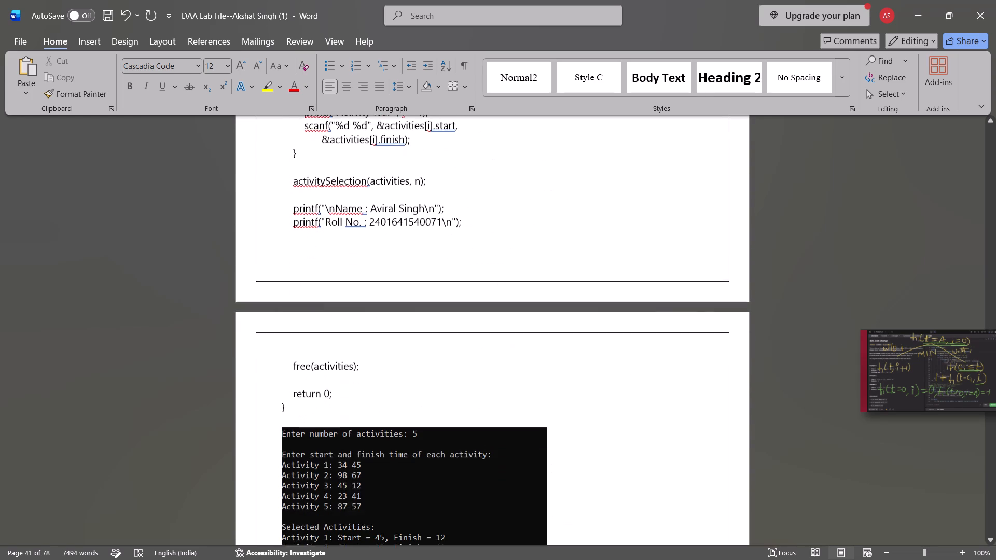
{"action": "scroll", "coordinate": [368, 253], "scroll_direction": "up", "scroll_amount": 3}
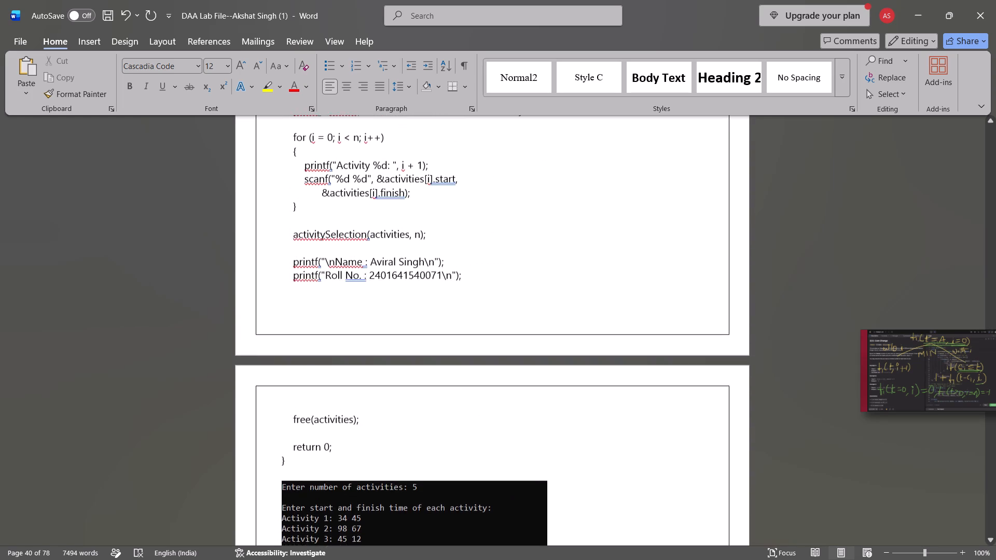
{"action": "scroll", "coordinate": [365, 249], "scroll_direction": "up", "scroll_amount": 5}
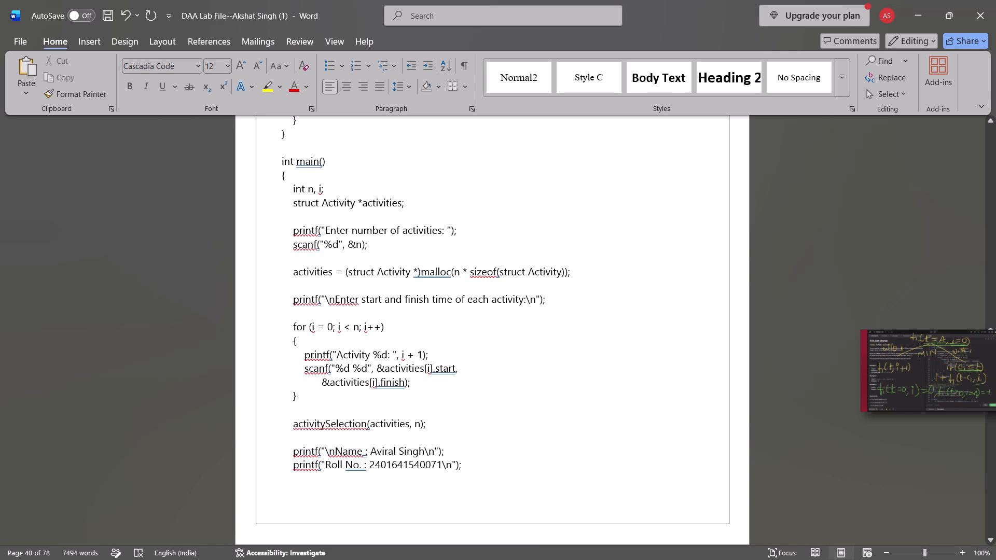
{"action": "left_click", "coordinate": [300, 261]}
{"action": "key", "text": "BackSpace"}
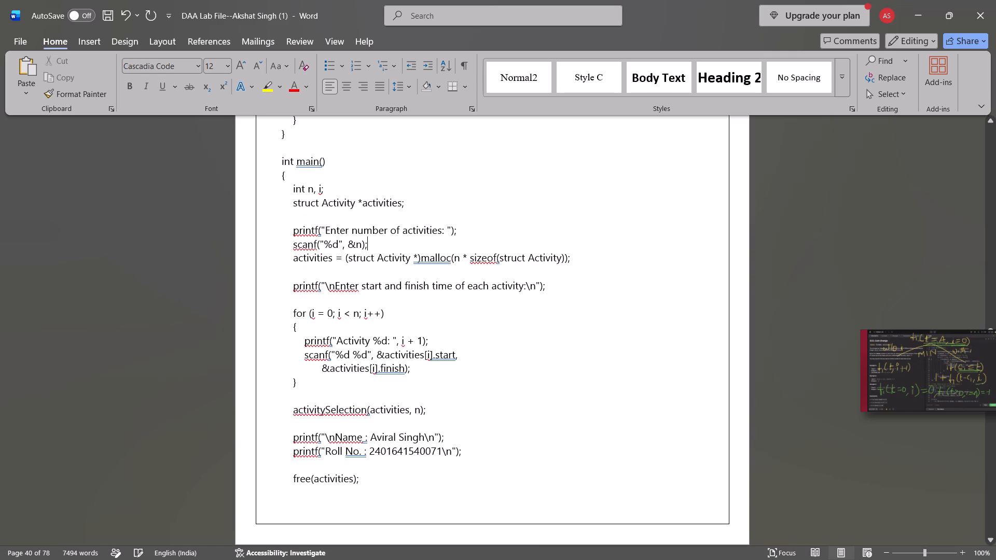
{"action": "left_click", "coordinate": [304, 268]}
{"action": "key", "text": "BackSpace"}
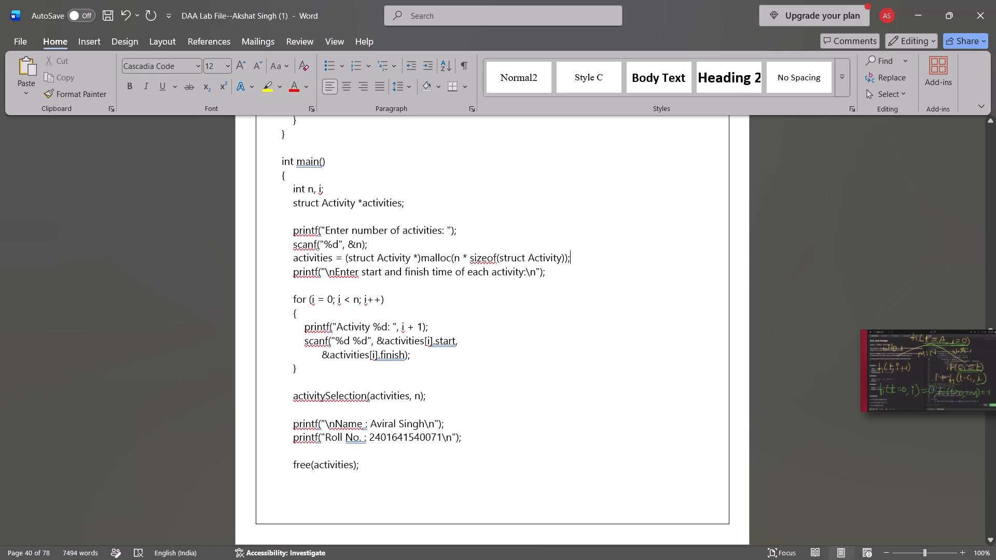
{"action": "left_click", "coordinate": [295, 380]}
{"action": "key", "text": "BackSpace"}
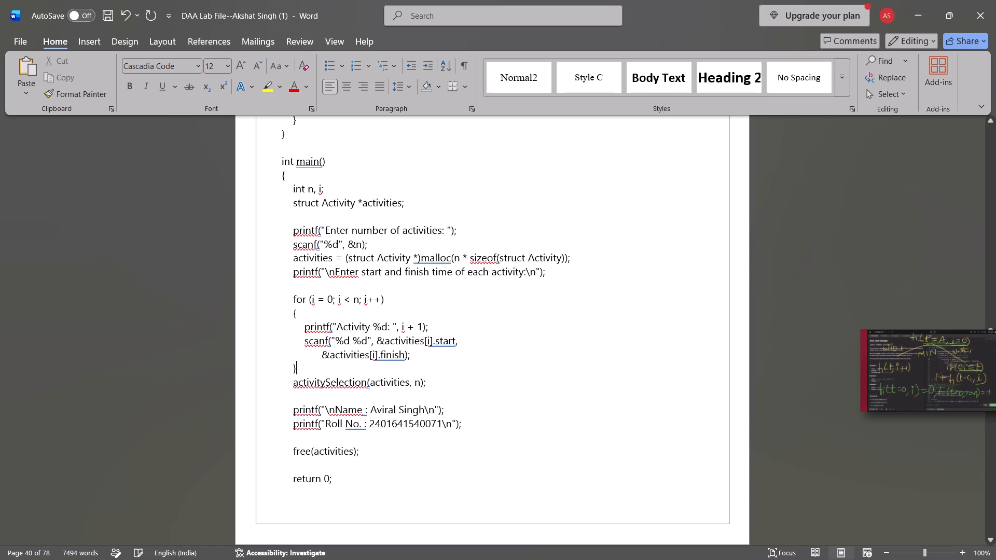
{"action": "left_click", "coordinate": [301, 397]}
{"action": "key", "text": "BackSpace"}
Shift the activity selection output image toward the page centre by inserting 20 spaces before it.
{"action": "scroll", "coordinate": [338, 361], "scroll_direction": "down", "scroll_amount": 11}
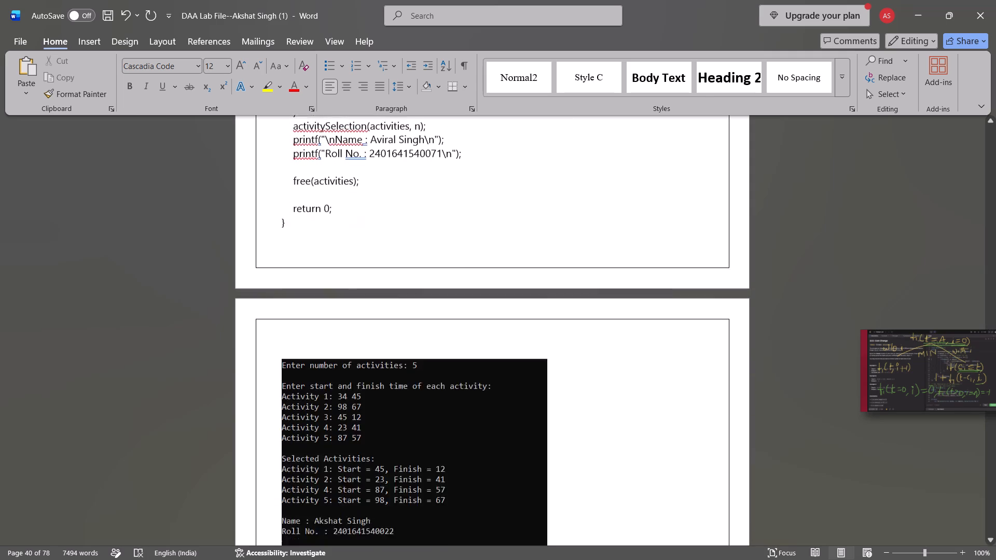
{"action": "scroll", "coordinate": [352, 346], "scroll_direction": "down", "scroll_amount": 1}
{"action": "left_click", "coordinate": [276, 247]}
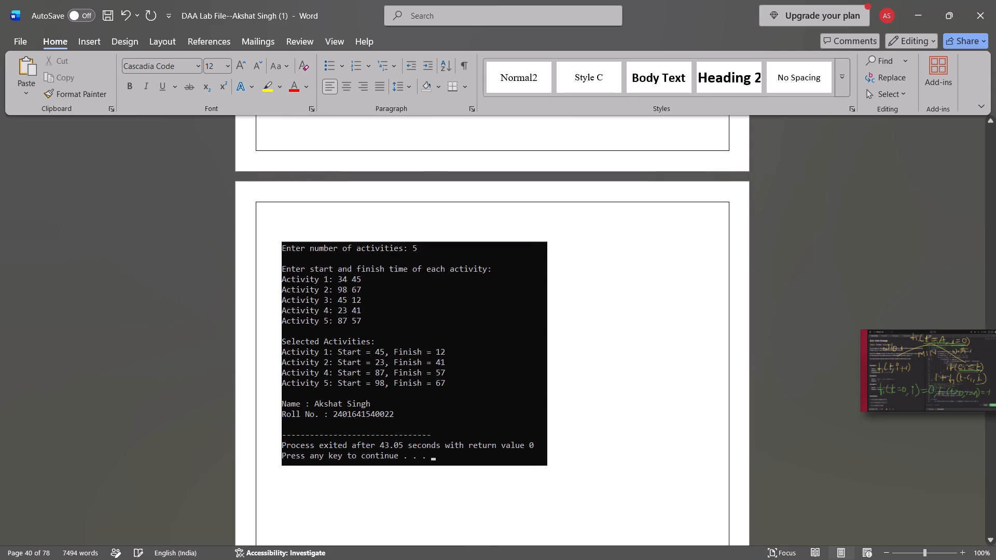
{"action": "key", "text": "space"}
{"action": "key", "text": "space"}
{"action": "key", "text": "space"}
{"action": "key", "text": "space"}
{"action": "key", "text": "space"}
{"action": "key", "text": "space"}
{"action": "key", "text": "space"}
{"action": "key", "text": "space"}
{"action": "key", "text": "space"}
{"action": "key", "text": "space"}
{"action": "key", "text": "space"}
{"action": "key", "text": "space"}
{"action": "key", "text": "space"}
{"action": "key", "text": "space"}
{"action": "key", "text": "space"}
{"action": "key", "text": "space"}
{"action": "key", "text": "space"}
{"action": "key", "text": "space"}
{"action": "key", "text": "space"}
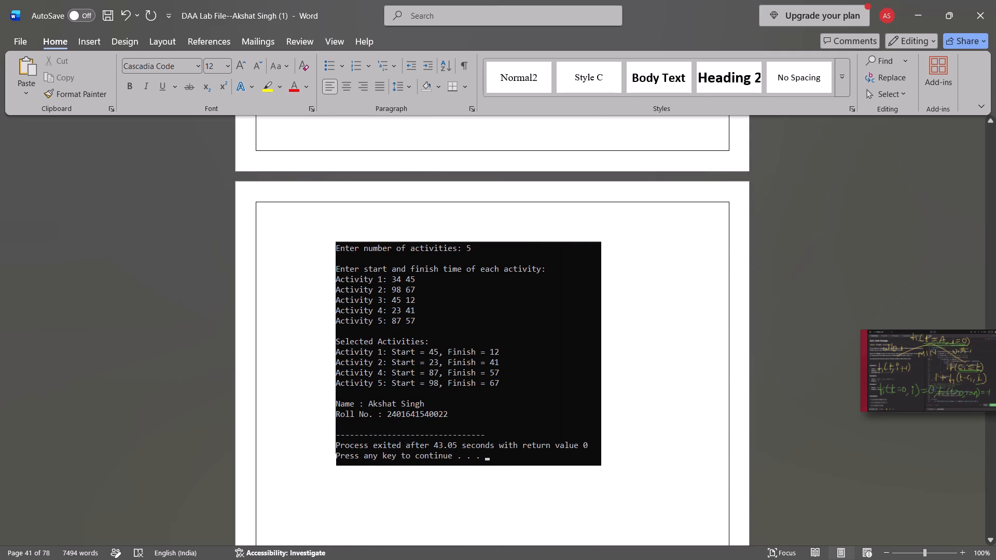
{"action": "key", "text": "space"}
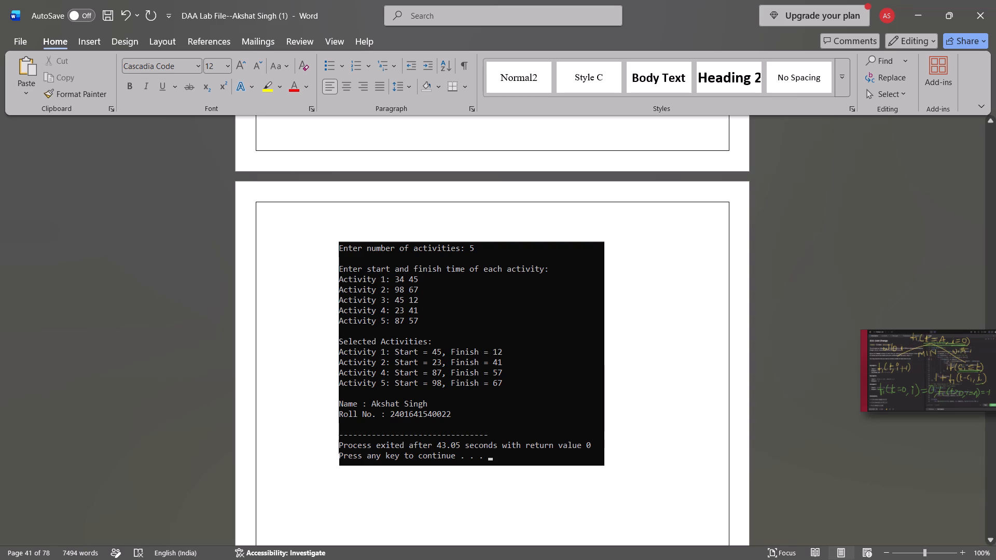
Insert 21 blank lines above "b) Implementation of Knapsack Problem using Greedy Solution" to push that part onto a new page.
{"action": "scroll", "coordinate": [641, 376], "scroll_direction": "down", "scroll_amount": 6}
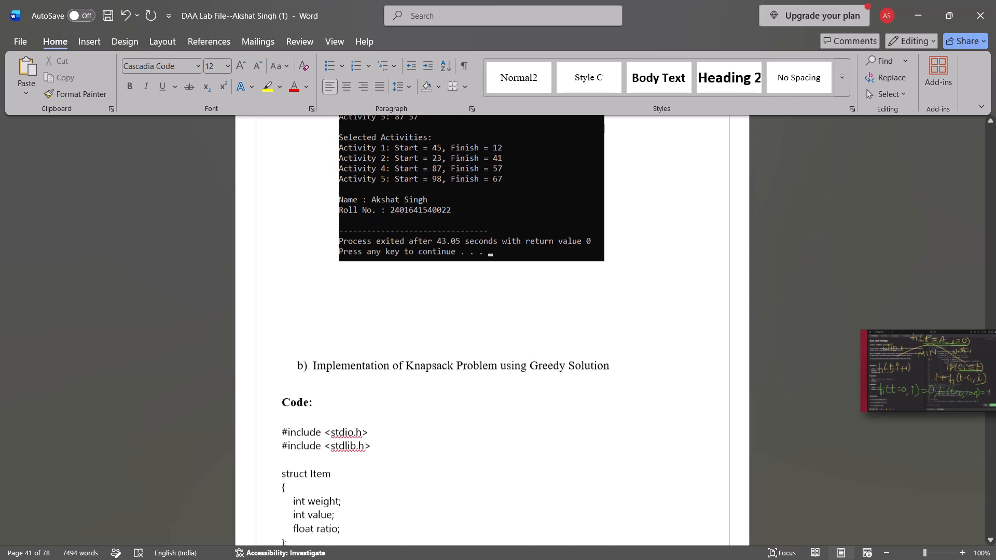
{"action": "scroll", "coordinate": [648, 353], "scroll_direction": "down", "scroll_amount": 6}
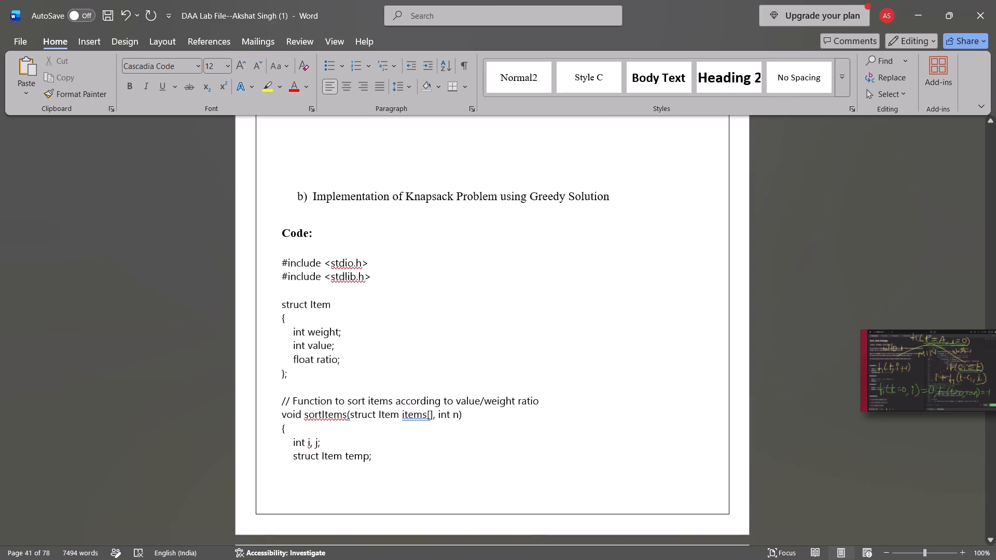
{"action": "scroll", "coordinate": [317, 194], "scroll_direction": "up", "scroll_amount": 8}
{"action": "scroll", "coordinate": [318, 225], "scroll_direction": "down", "scroll_amount": 6}
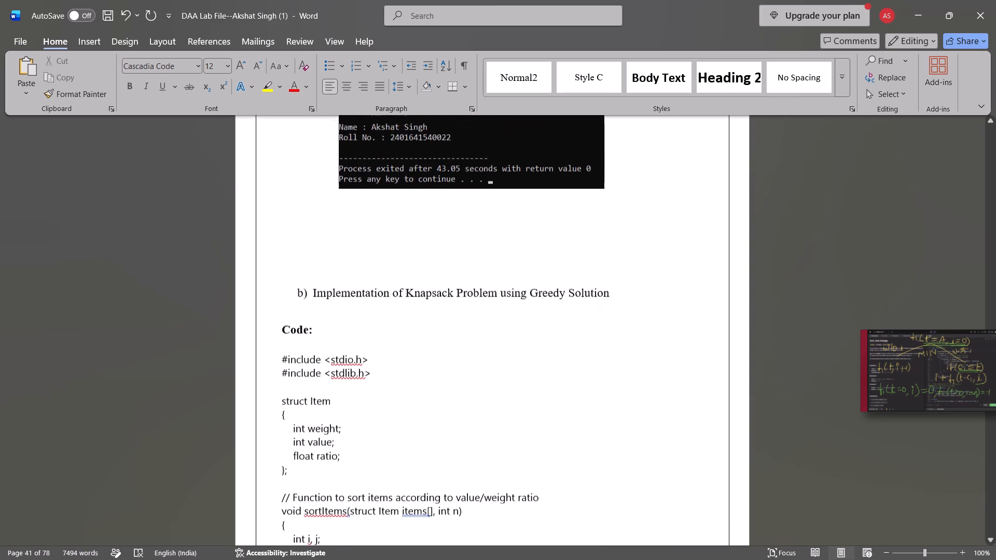
{"action": "left_click", "coordinate": [294, 251]}
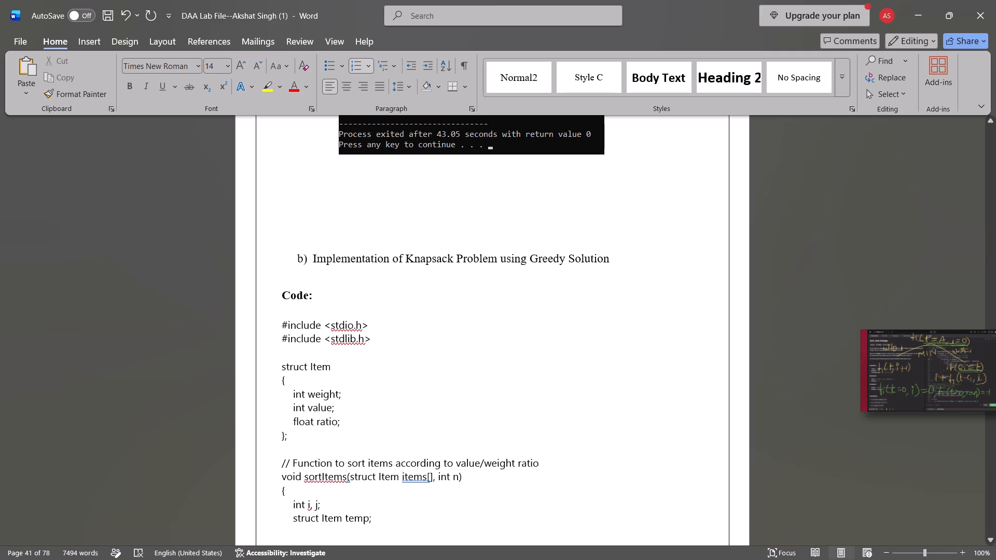
{"action": "left_click", "coordinate": [282, 228]}
{"action": "key", "text": "Return"}
{"action": "key", "text": "Return"}
{"action": "key", "text": "Return"}
{"action": "key", "text": "Return"}
{"action": "key", "text": "Return"}
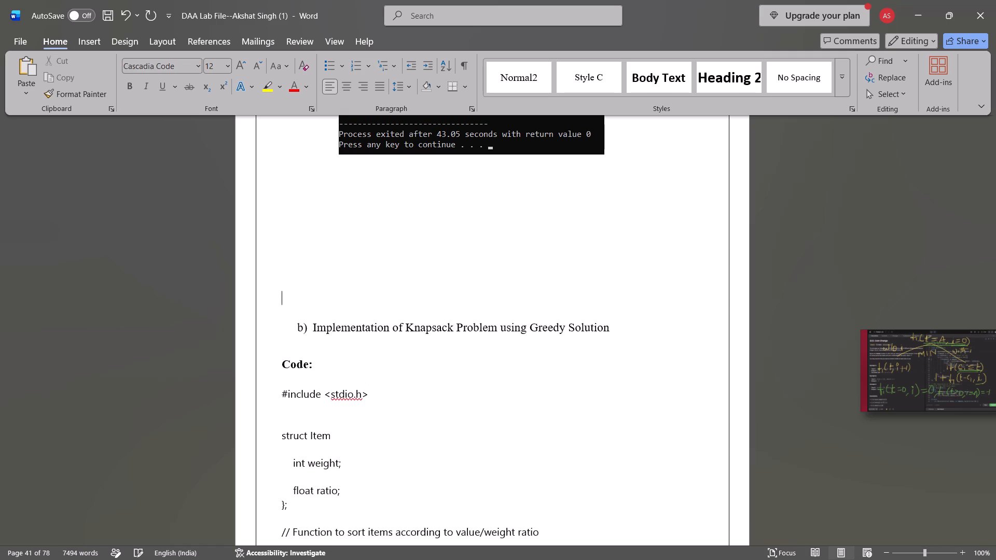
{"action": "scroll", "coordinate": [287, 236], "scroll_direction": "down", "scroll_amount": 14}
{"action": "key", "text": "Return"}
{"action": "key", "text": "Return"}
{"action": "key", "text": "Return"}
{"action": "key", "text": "Return"}
{"action": "key", "text": "Return"}
{"action": "key", "text": "Return"}
{"action": "key", "text": "Return"}
{"action": "key", "text": "Return"}
{"action": "key", "text": "Return"}
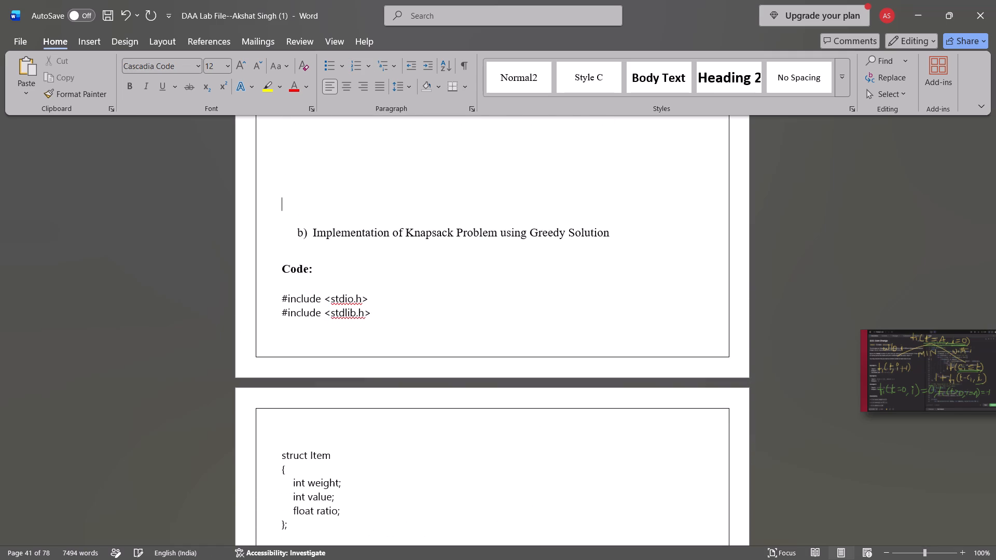
{"action": "key", "text": "Return"}
{"action": "key", "text": "Return"}
{"action": "key", "text": "Return"}
{"action": "key", "text": "Return"}
{"action": "key", "text": "Return"}
{"action": "key", "text": "Return"}
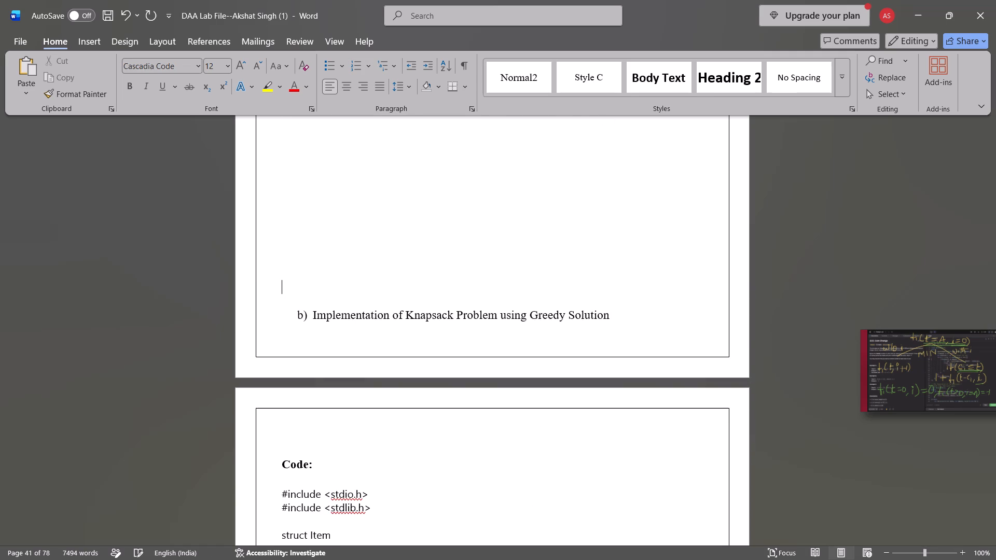
{"action": "key", "text": "Return"}
Shift the greedy knapsack output image toward the page centre by inserting 30 spaces before it.
{"action": "scroll", "coordinate": [376, 250], "scroll_direction": "down", "scroll_amount": 15}
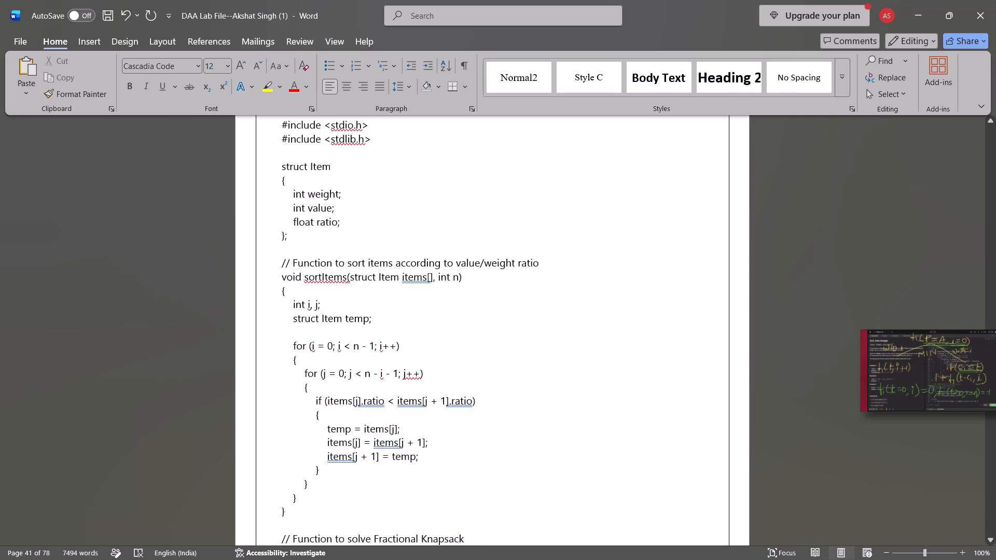
{"action": "scroll", "coordinate": [372, 247], "scroll_direction": "down", "scroll_amount": 20}
{"action": "right_click", "coordinate": [367, 258]}
{"action": "left_click", "coordinate": [309, 247]}
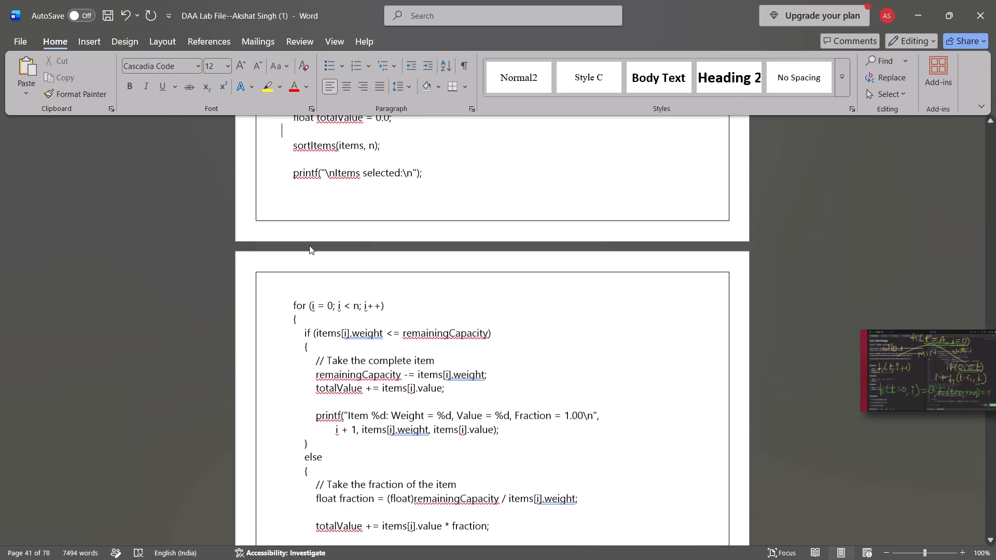
{"action": "scroll", "coordinate": [319, 262], "scroll_direction": "down", "scroll_amount": 20}
{"action": "scroll", "coordinate": [319, 262], "scroll_direction": "down", "scroll_amount": 9}
{"action": "right_click", "coordinate": [326, 272]}
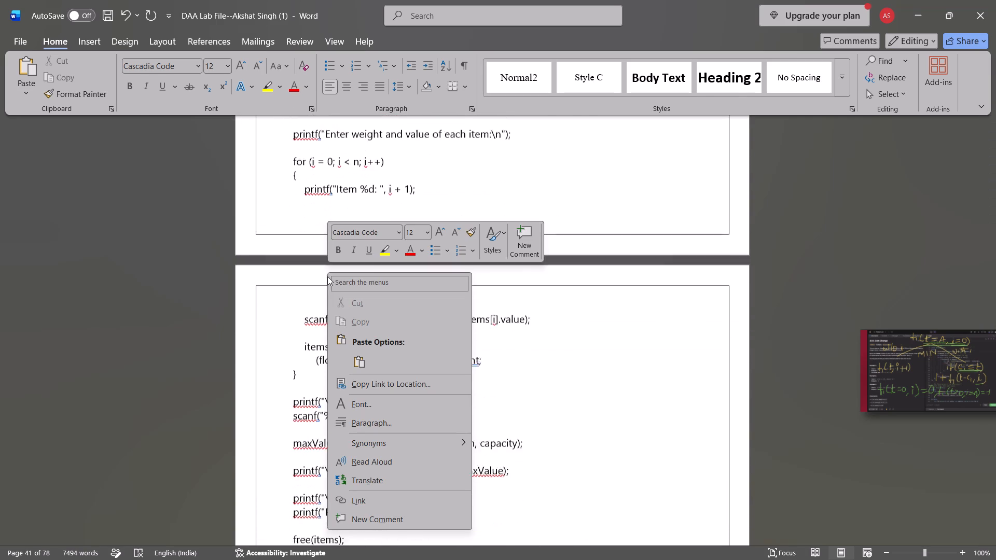
{"action": "left_click", "coordinate": [293, 255]}
{"action": "scroll", "coordinate": [298, 267], "scroll_direction": "down", "scroll_amount": 15}
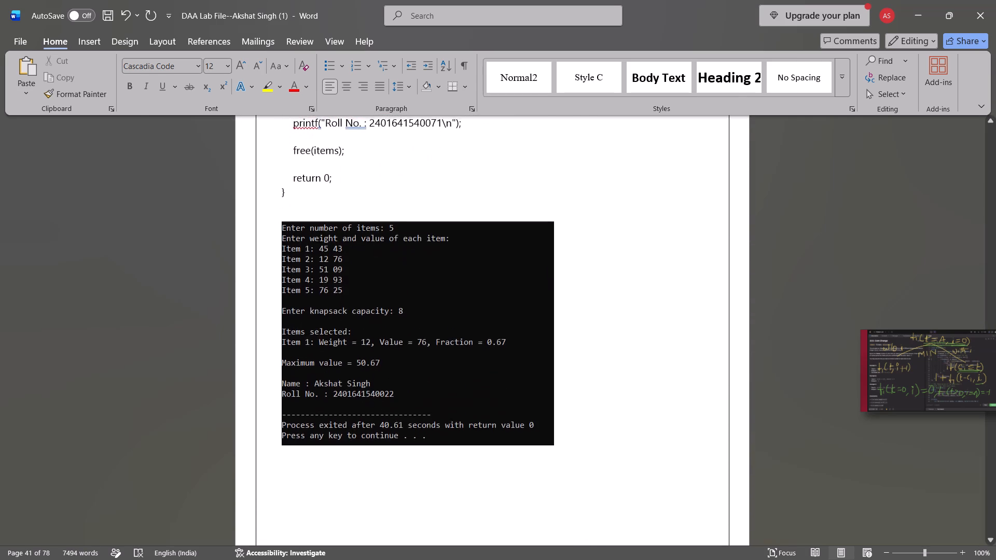
{"action": "scroll", "coordinate": [302, 278], "scroll_direction": "down", "scroll_amount": 9}
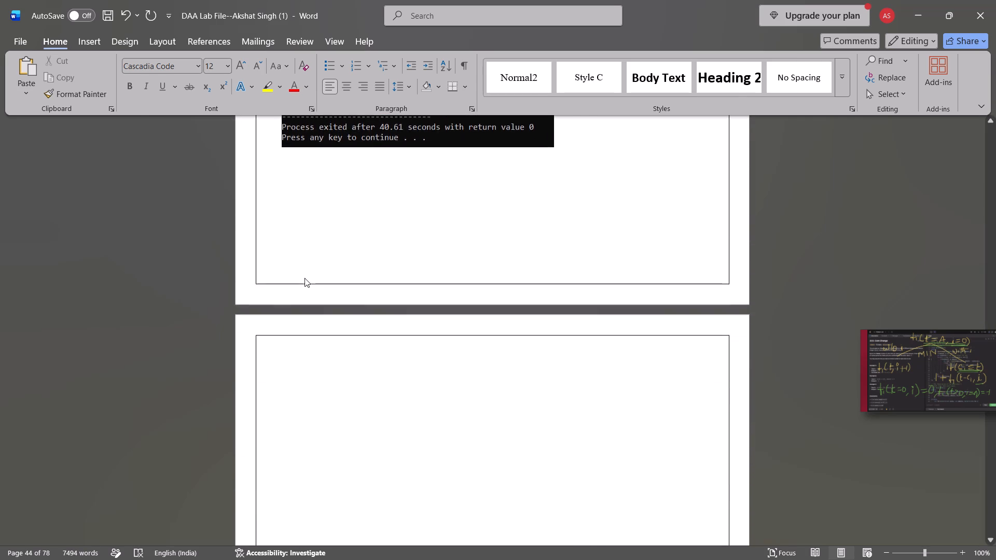
{"action": "scroll", "coordinate": [305, 274], "scroll_direction": "up", "scroll_amount": 13}
{"action": "left_click", "coordinate": [275, 327]}
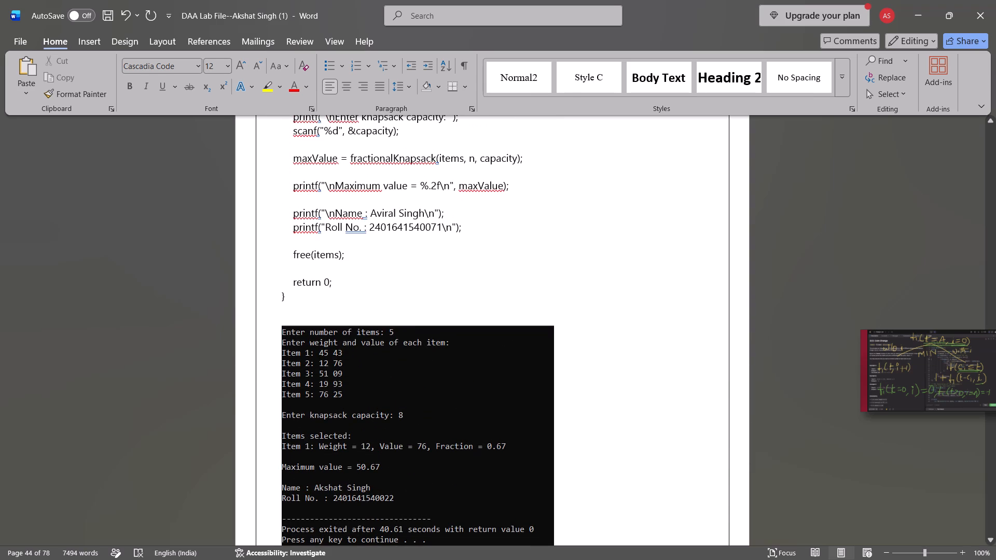
{"action": "key", "text": "space"}
{"action": "key", "text": "space"}
{"action": "key", "text": "space"}
{"action": "key", "text": "space"}
{"action": "key", "text": "space"}
{"action": "key", "text": "space"}
{"action": "key", "text": "space"}
{"action": "key", "text": "space"}
{"action": "key", "text": "space"}
{"action": "key", "text": "space"}
{"action": "key", "text": "space"}
{"action": "key", "text": "space"}
{"action": "key", "text": "space"}
{"action": "key", "text": "space"}
{"action": "key", "text": "space"}
{"action": "key", "text": "space"}
{"action": "key", "text": "space"}
{"action": "key", "text": "space"}
{"action": "key", "text": "space"}
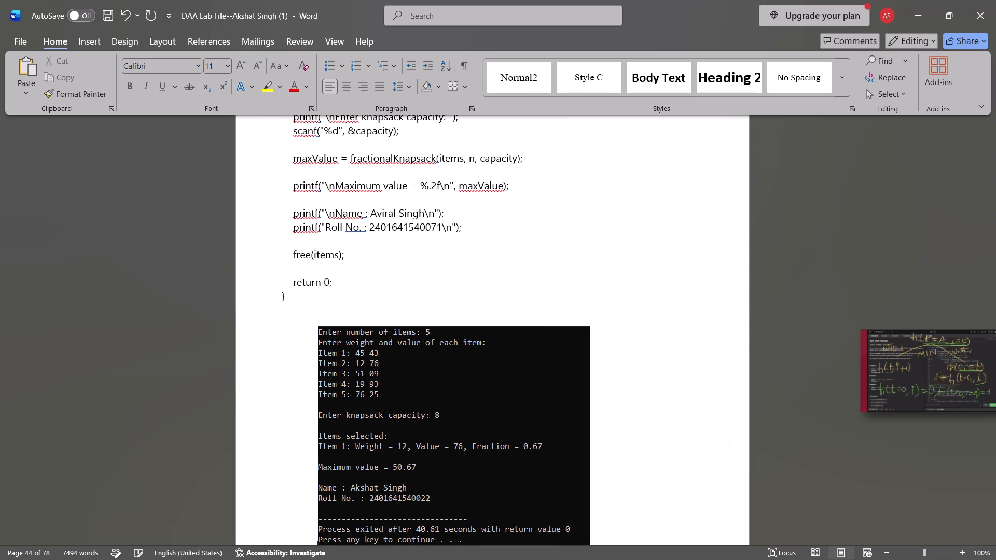
{"action": "key", "text": "space"}
{"action": "key", "text": "space"}
{"action": "key", "text": "space"}
{"action": "key", "text": "space"}
{"action": "key", "text": "space"}
{"action": "key", "text": "space"}
{"action": "key", "text": "space"}
{"action": "key", "text": "space"}
{"action": "key", "text": "space"}
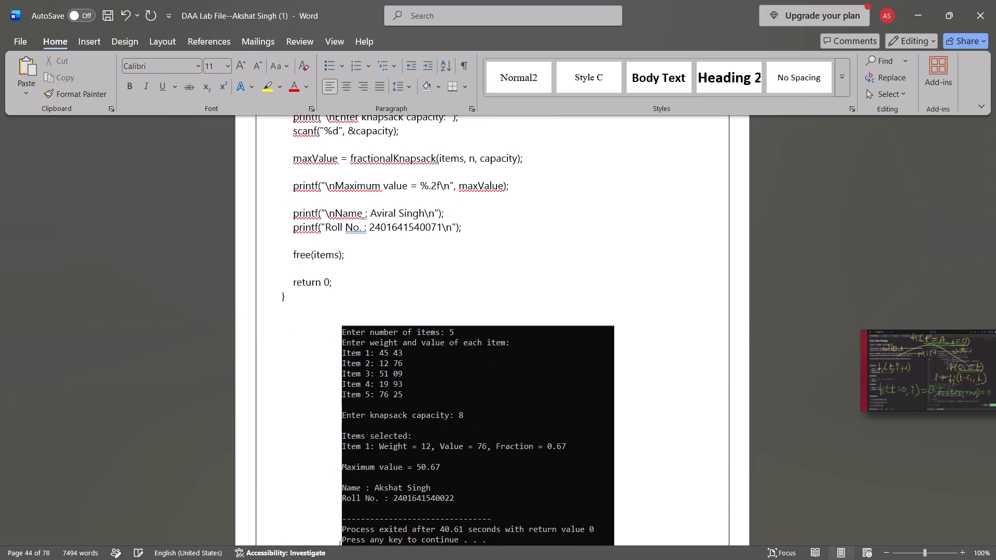
{"action": "key", "text": "space"}
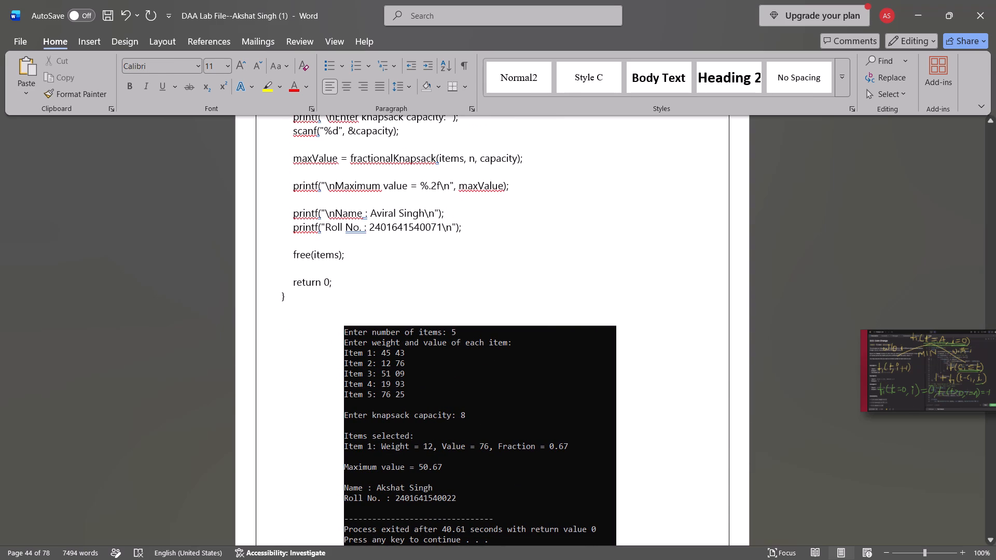
{"action": "key", "text": "space"}
Delete the surplus blank lines above the EXPERIMENT 7 heading so it starts at the top of the page following the knapsack output.
{"action": "scroll", "coordinate": [335, 284], "scroll_direction": "down", "scroll_amount": 10}
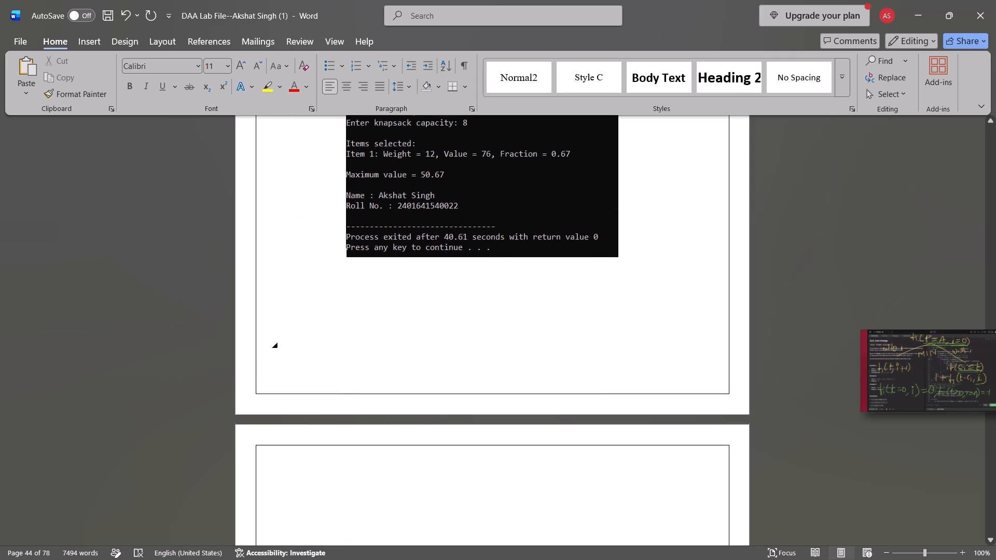
{"action": "scroll", "coordinate": [338, 296], "scroll_direction": "down", "scroll_amount": 19}
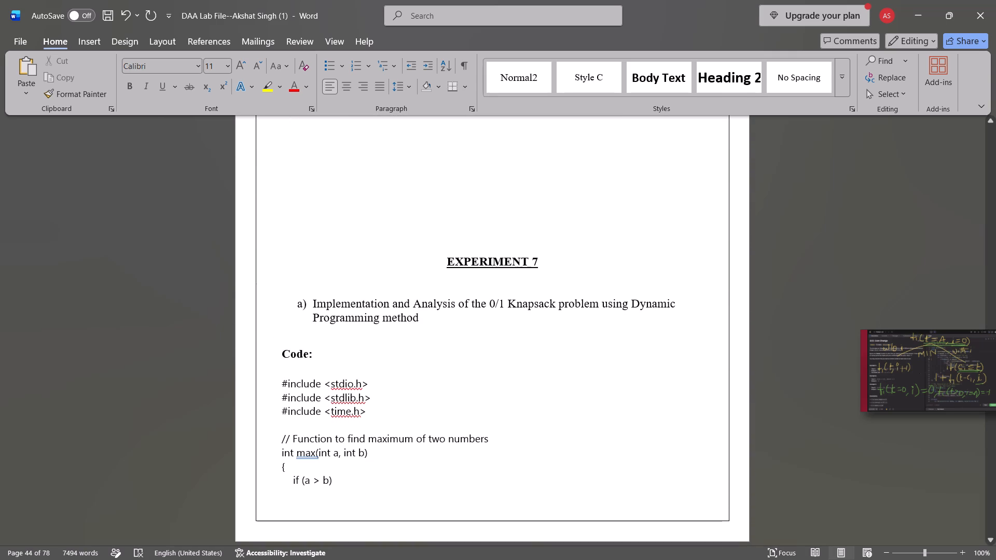
{"action": "left_click", "coordinate": [407, 234]}
{"action": "key", "text": "BackSpace"}
{"action": "key", "text": "BackSpace"}
{"action": "scroll", "coordinate": [407, 233], "scroll_direction": "up", "scroll_amount": 4}
{"action": "key", "text": "BackSpace"}
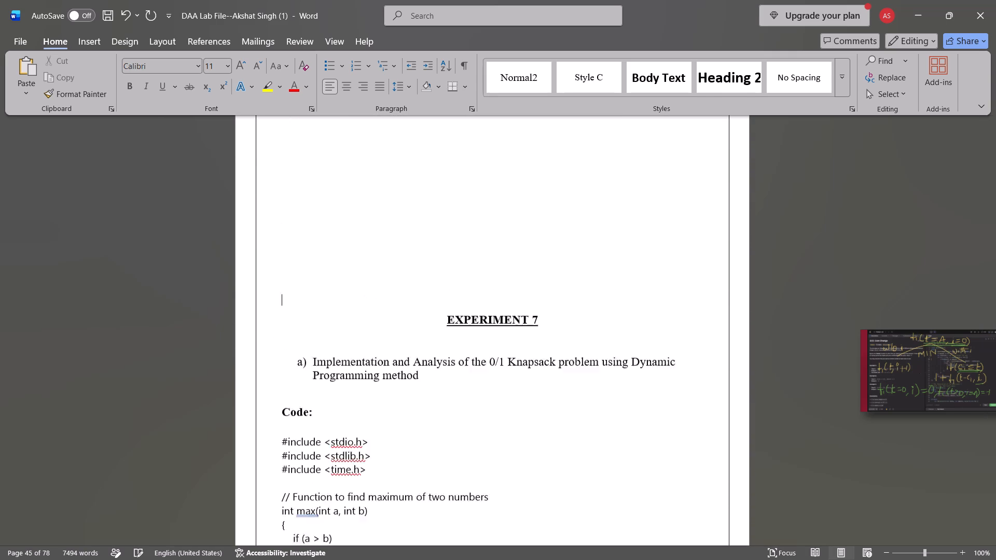
{"action": "scroll", "coordinate": [407, 233], "scroll_direction": "up", "scroll_amount": 9}
{"action": "key", "text": "BackSpace"}
{"action": "key", "text": "BackSpace"}
{"action": "key", "text": "BackSpace"}
{"action": "key", "text": "BackSpace"}
{"action": "key", "text": "BackSpace"}
{"action": "key", "text": "BackSpace"}
{"action": "key", "text": "BackSpace"}
{"action": "key", "text": "BackSpace"}
{"action": "key", "text": "BackSpace"}
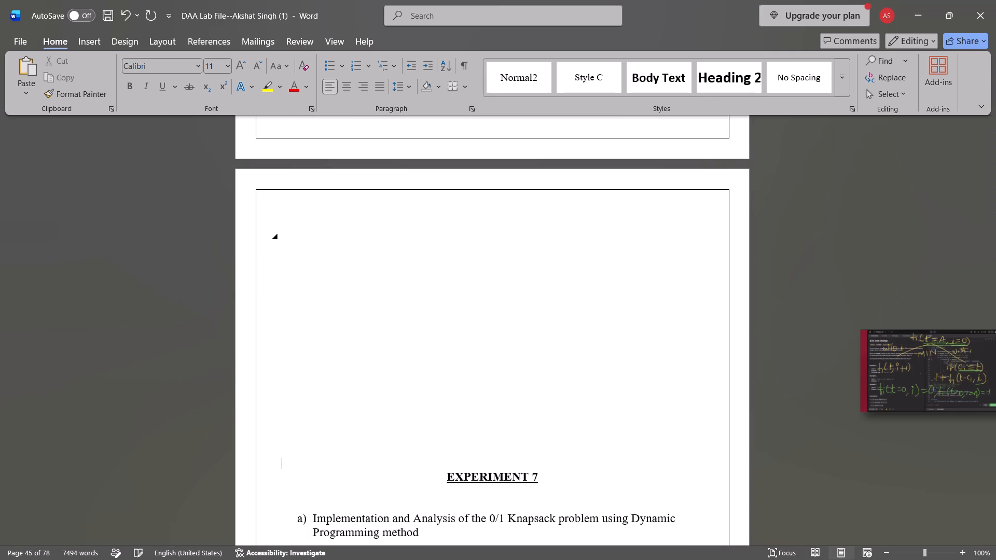
{"action": "key", "text": "BackSpace"}
{"action": "key", "text": "BackSpace"}
{"action": "key", "text": "BackSpace"}
{"action": "key", "text": "BackSpace"}
{"action": "key", "text": "BackSpace"}
{"action": "key", "text": "BackSpace"}
{"action": "key", "text": "BackSpace"}
{"action": "scroll", "coordinate": [403, 232], "scroll_direction": "up", "scroll_amount": 4}
{"action": "key", "text": "BackSpace"}
{"action": "key", "text": "BackSpace"}
{"action": "key", "text": "BackSpace"}
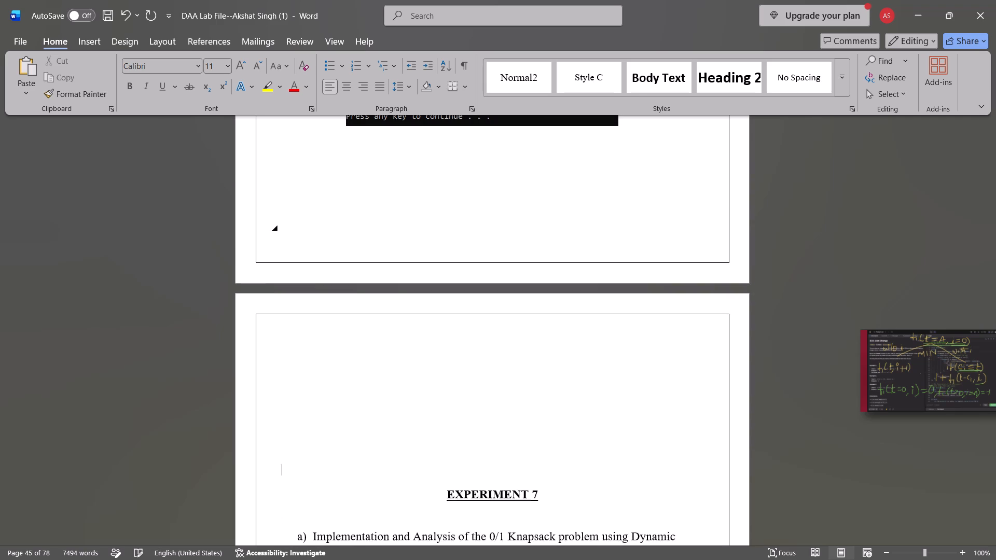
{"action": "key", "text": "BackSpace"}
{"action": "key", "text": "BackSpace"}
{"action": "key", "text": "BackSpace"}
{"action": "key", "text": "BackSpace"}
{"action": "key", "text": "BackSpace"}
{"action": "key", "text": "BackSpace"}
{"action": "key", "text": "BackSpace"}
{"action": "key", "text": "BackSpace"}
{"action": "key", "text": "BackSpace"}
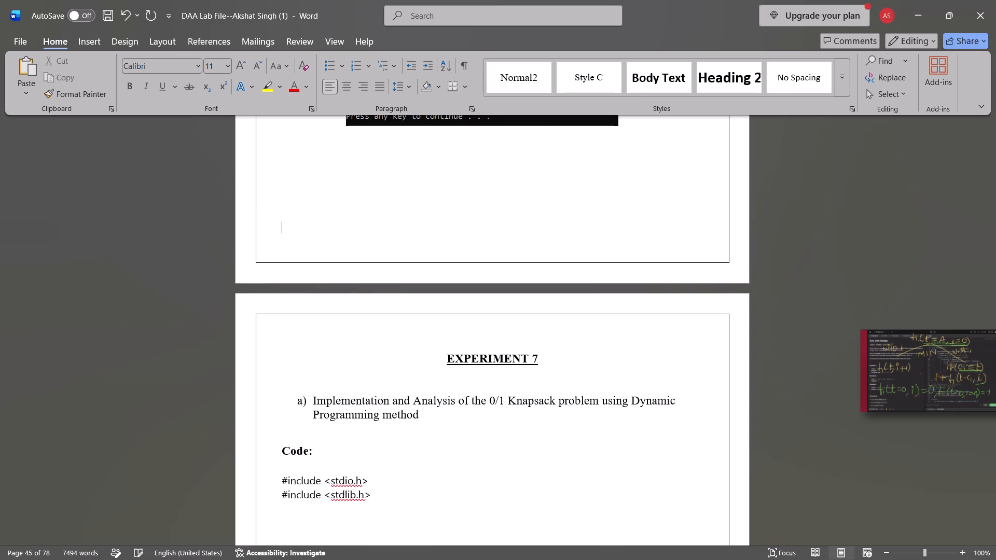
{"action": "key", "text": "BackSpace"}
Examine the Experiment 7 0/1 knapsack code and its output image for layout and blank lines.
{"action": "scroll", "coordinate": [447, 292], "scroll_direction": "down", "scroll_amount": 7}
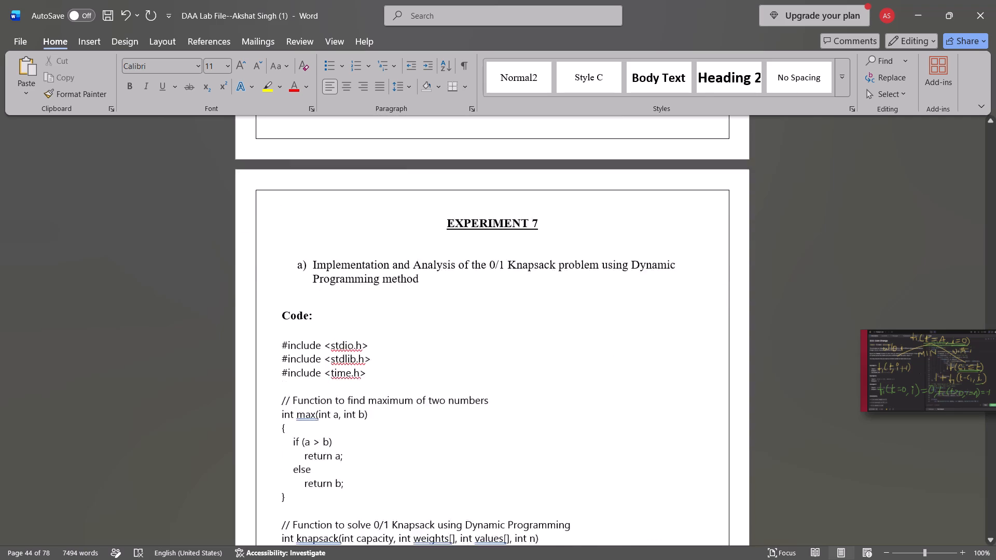
{"action": "scroll", "coordinate": [448, 283], "scroll_direction": "down", "scroll_amount": 11}
{"action": "scroll", "coordinate": [442, 279], "scroll_direction": "down", "scroll_amount": 18}
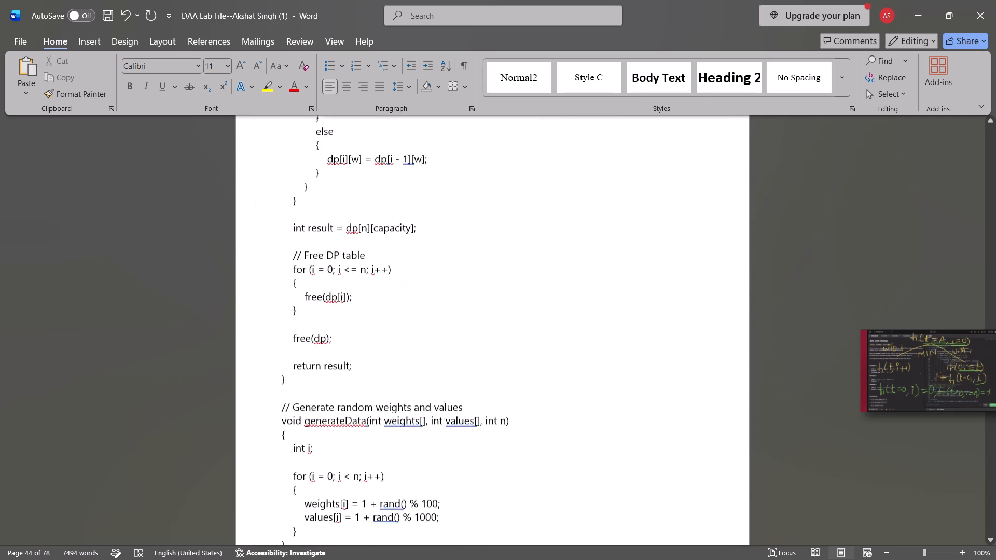
{"action": "scroll", "coordinate": [432, 272], "scroll_direction": "down", "scroll_amount": 20}
{"action": "scroll", "coordinate": [432, 272], "scroll_direction": "down", "scroll_amount": 16}
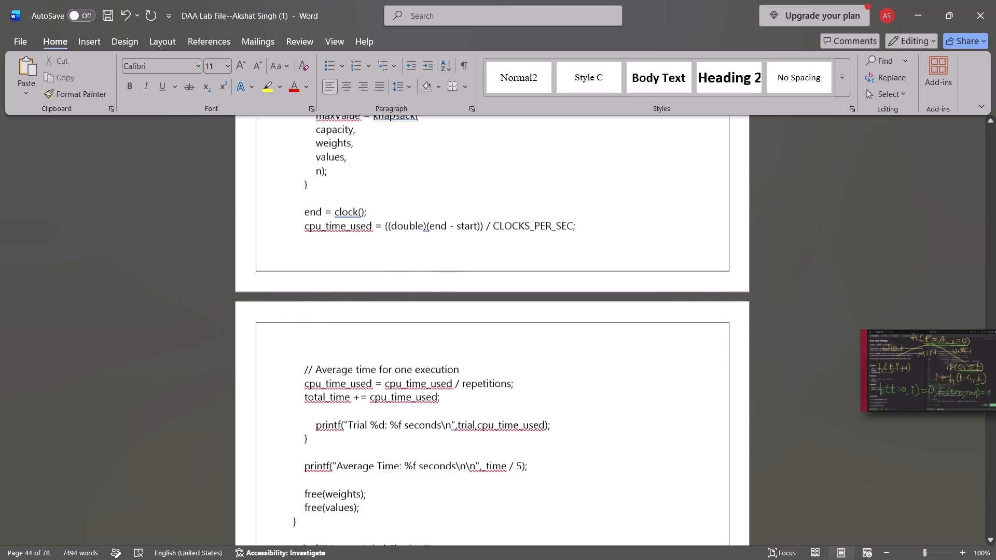
{"action": "scroll", "coordinate": [431, 275], "scroll_direction": "down", "scroll_amount": 20}
{"action": "scroll", "coordinate": [431, 275], "scroll_direction": "down", "scroll_amount": 9}
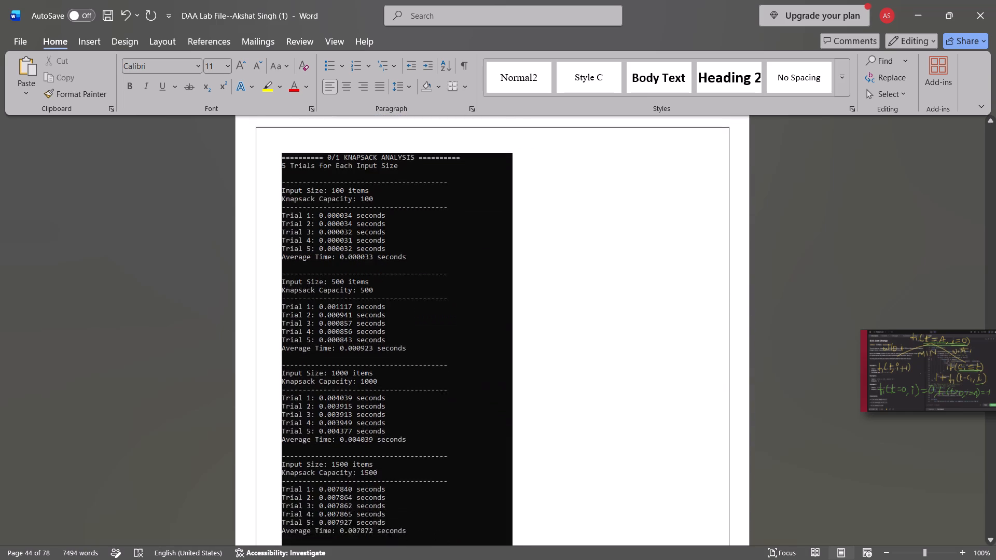
{"action": "scroll", "coordinate": [430, 282], "scroll_direction": "down", "scroll_amount": 7}
{"action": "scroll", "coordinate": [430, 282], "scroll_direction": "up", "scroll_amount": 2}
{"action": "right_click", "coordinate": [430, 282]}
{"action": "right_click", "coordinate": [430, 282]}
{"action": "right_click", "coordinate": [430, 282]}
{"action": "scroll", "coordinate": [430, 282], "scroll_direction": "down", "scroll_amount": 9}
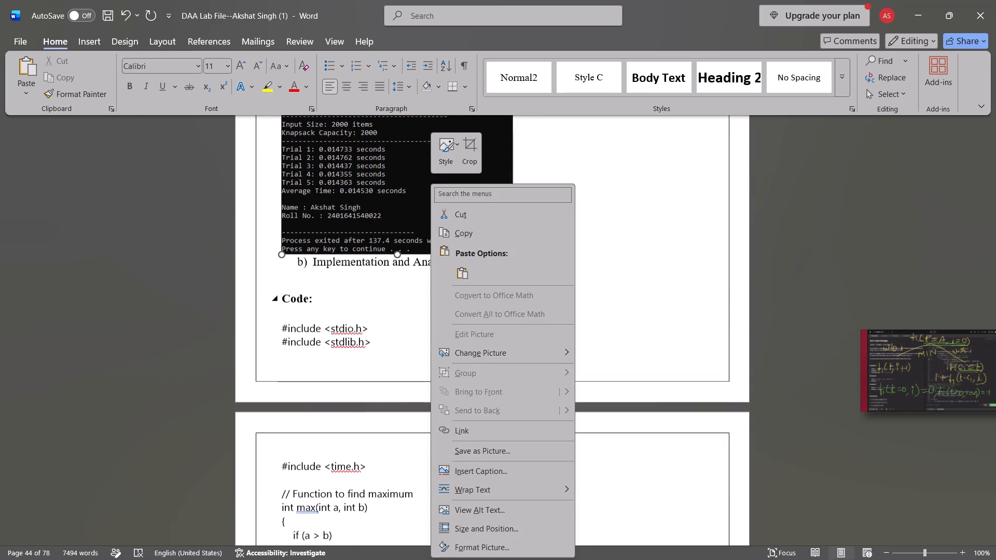
{"action": "left_click", "coordinate": [167, 309]}
In the 0/1 knapsack main function, delete the blank lines before return 0, the Name printf, free(weights), the Average Time printf and the Trial printf.
{"action": "scroll", "coordinate": [378, 282], "scroll_direction": "up", "scroll_amount": 14}
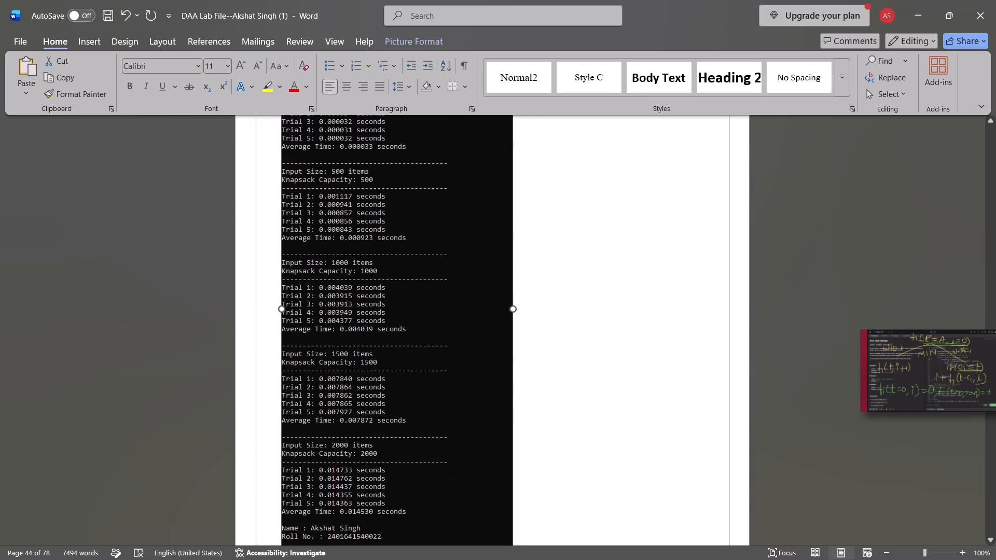
{"action": "scroll", "coordinate": [378, 276], "scroll_direction": "up", "scroll_amount": 20}
{"action": "scroll", "coordinate": [378, 276], "scroll_direction": "up", "scroll_amount": 10}
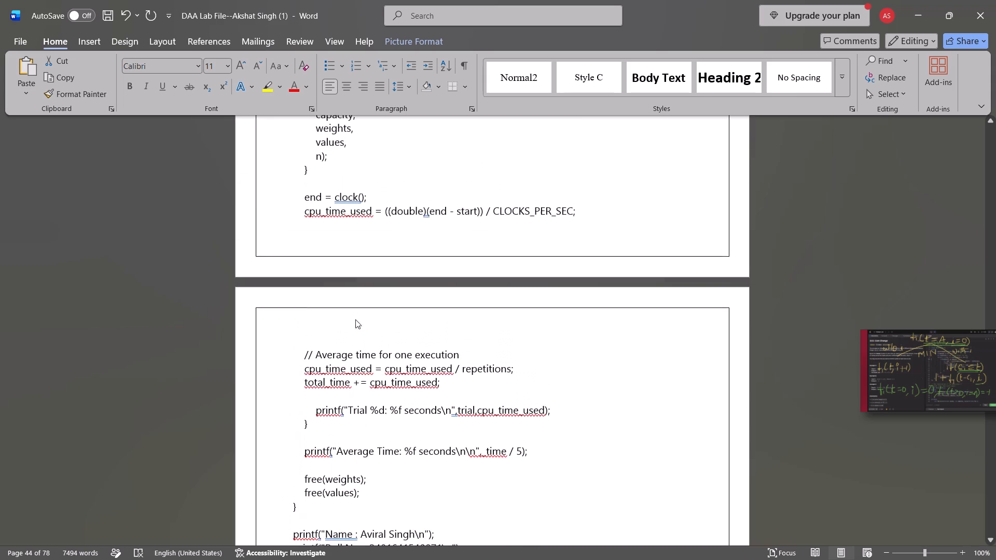
{"action": "scroll", "coordinate": [340, 397], "scroll_direction": "down", "scroll_amount": 6}
{"action": "left_click", "coordinate": [302, 388]}
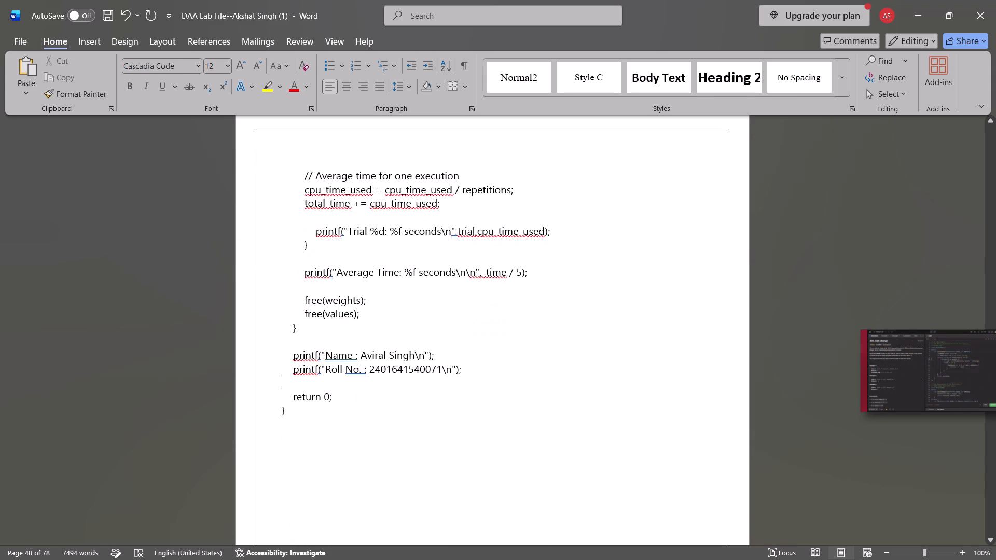
{"action": "key", "text": "BackSpace"}
{"action": "left_click", "coordinate": [299, 344]}
{"action": "key", "text": "BackSpace"}
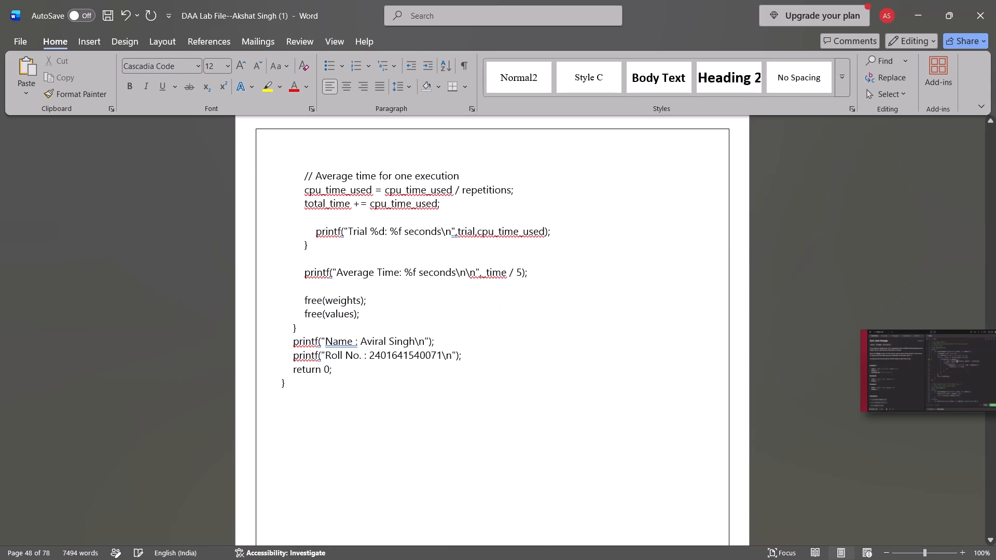
{"action": "left_click", "coordinate": [309, 288]}
{"action": "key", "text": "BackSpace"}
{"action": "left_click", "coordinate": [304, 259]}
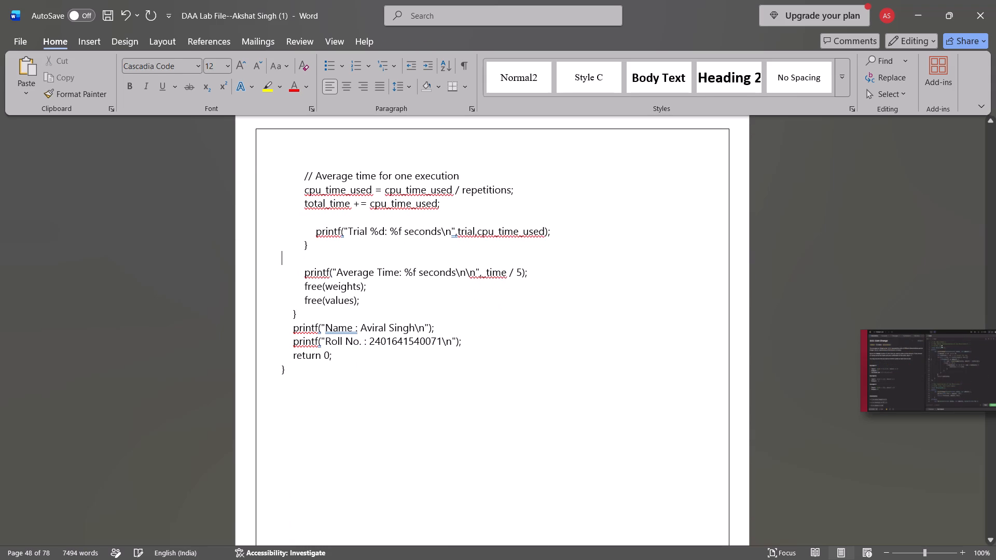
{"action": "key", "text": "BackSpace"}
{"action": "left_click", "coordinate": [303, 222]}
{"action": "key", "text": "BackSpace"}
Delete the blank lines before end = clock(), the for (int r = 0) loop and start = clock() in the 0/1 knapsack code.
{"action": "scroll", "coordinate": [309, 222], "scroll_direction": "up", "scroll_amount": 3}
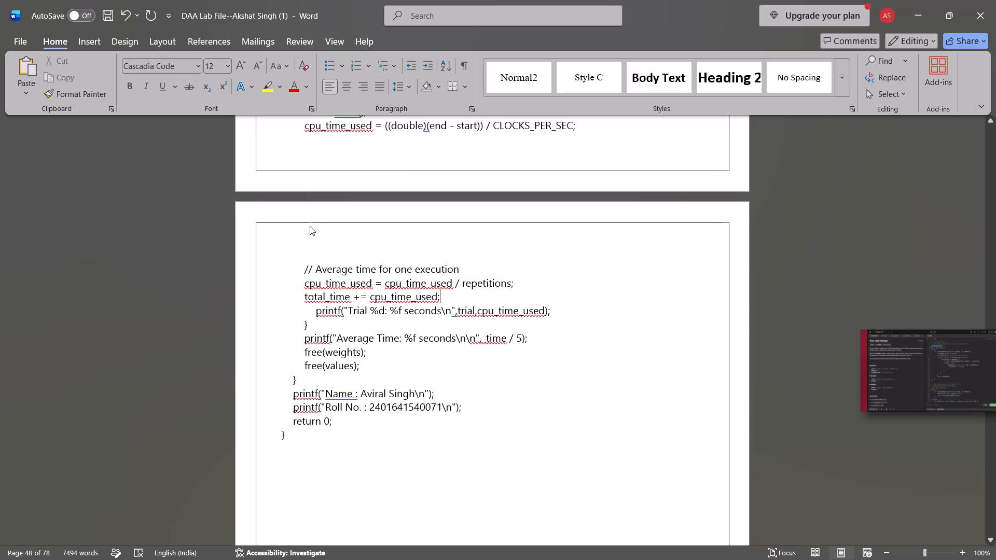
{"action": "scroll", "coordinate": [310, 226], "scroll_direction": "up", "scroll_amount": 6}
{"action": "left_click", "coordinate": [311, 285]}
{"action": "key", "text": "BackSpace"}
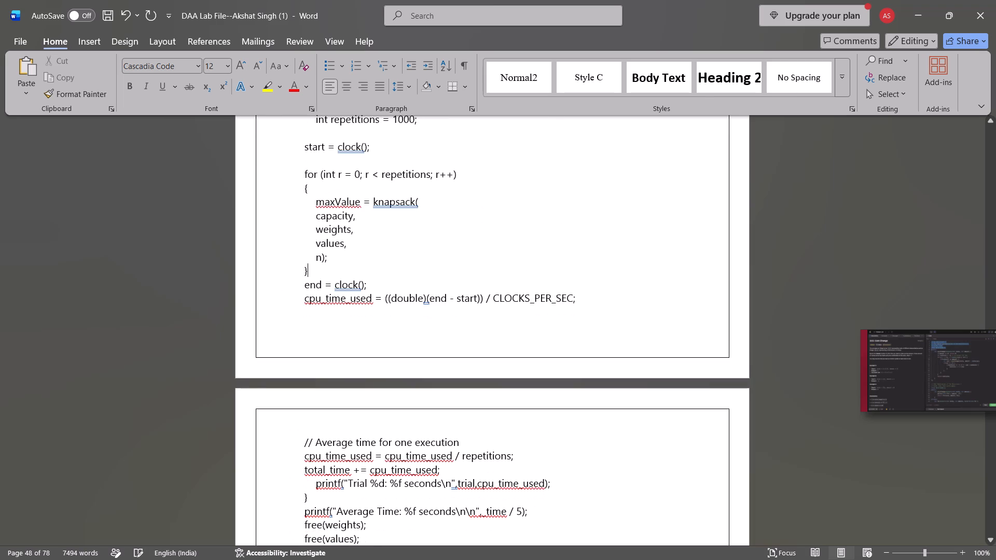
{"action": "left_click", "coordinate": [306, 162]}
{"action": "key", "text": "BackSpace"}
{"action": "scroll", "coordinate": [317, 175], "scroll_direction": "up", "scroll_amount": 2}
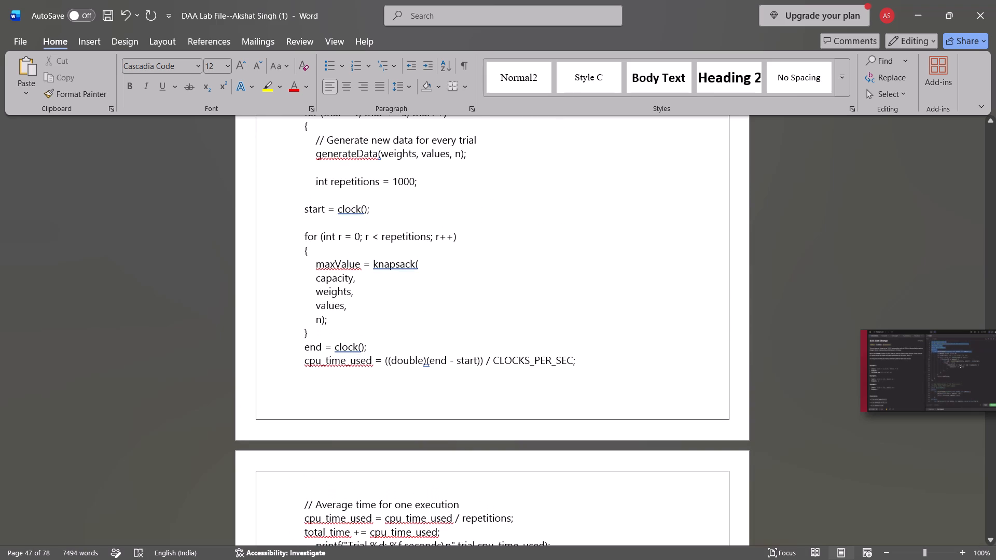
{"action": "left_click", "coordinate": [313, 192]}
{"action": "key", "text": "BackSpace"}
Indent the start = clock(); line one level so it aligns with int repetitions = 1000;.
{"action": "scroll", "coordinate": [322, 205], "scroll_direction": "up", "scroll_amount": 4}
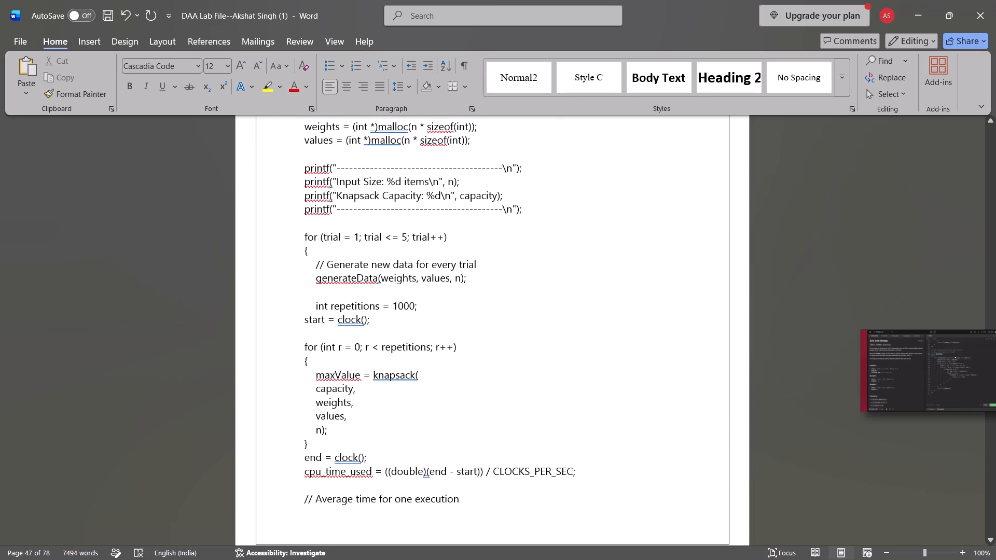
{"action": "left_click", "coordinate": [301, 319]}
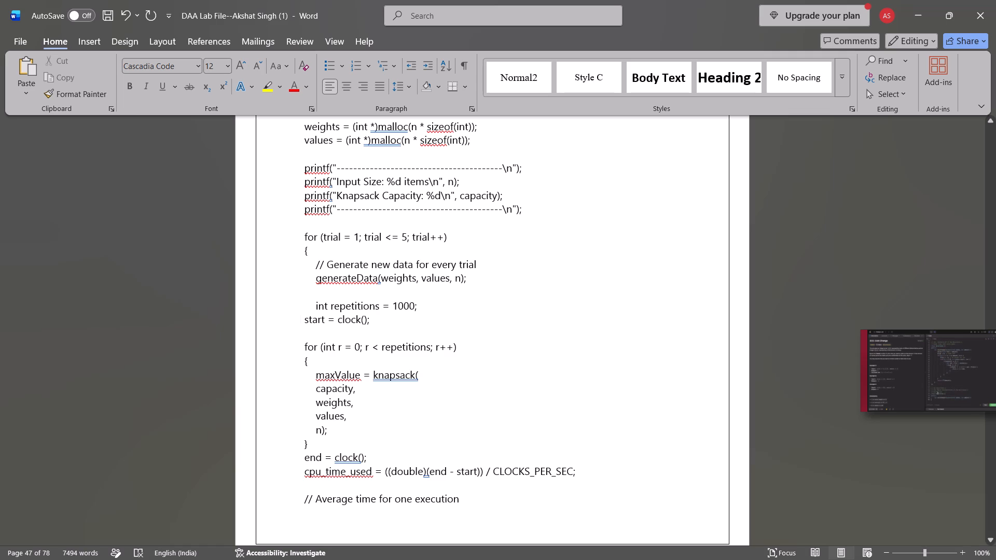
{"action": "key", "text": "Tab"}
Delete the blank lines before the trial loop, int repetitions, the first dashed-line printf and the weights malloc assignment.
{"action": "scroll", "coordinate": [361, 303], "scroll_direction": "up", "scroll_amount": 3}
{"action": "left_click", "coordinate": [323, 316]}
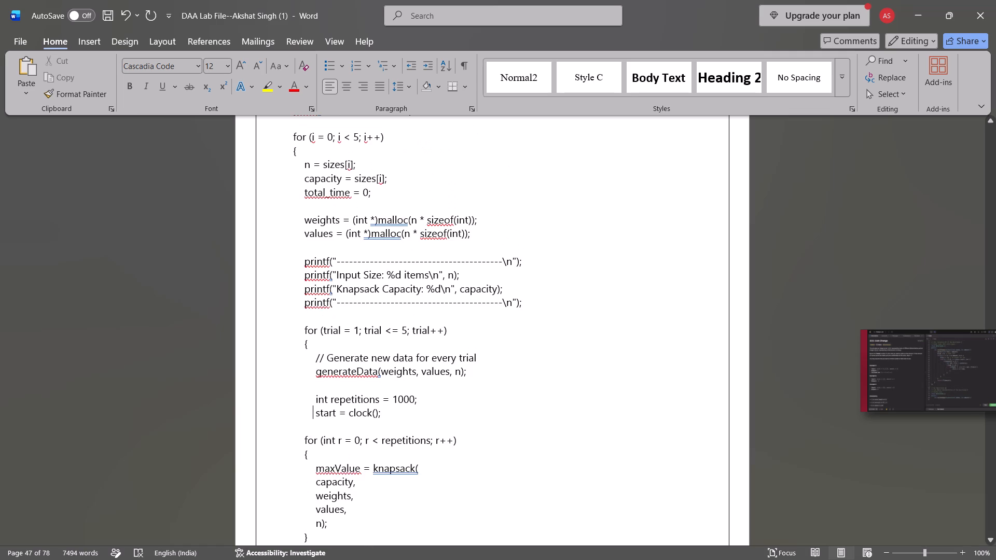
{"action": "key", "text": "BackSpace"}
{"action": "left_click", "coordinate": [330, 368]}
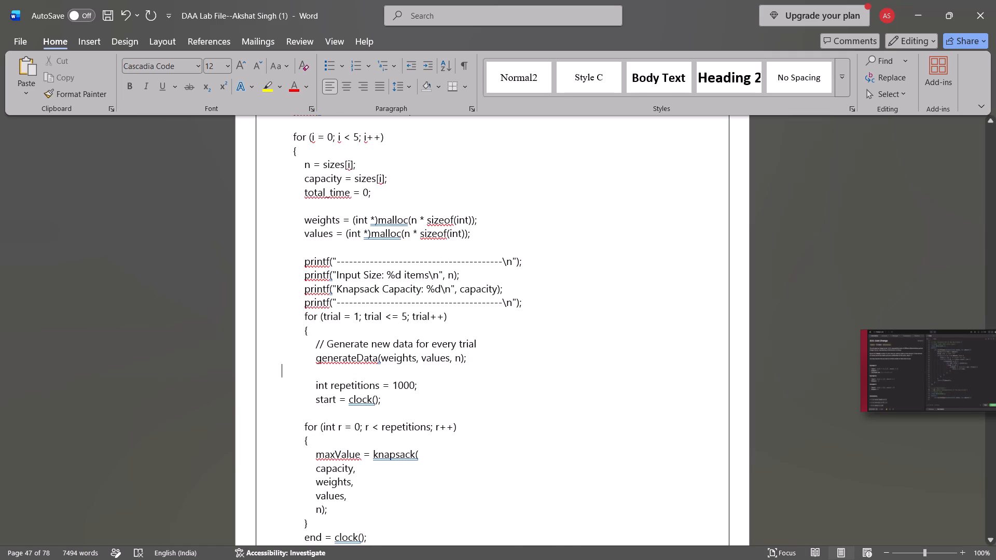
{"action": "key", "text": "BackSpace"}
{"action": "left_click", "coordinate": [319, 248]}
{"action": "key", "text": "BackSpace"}
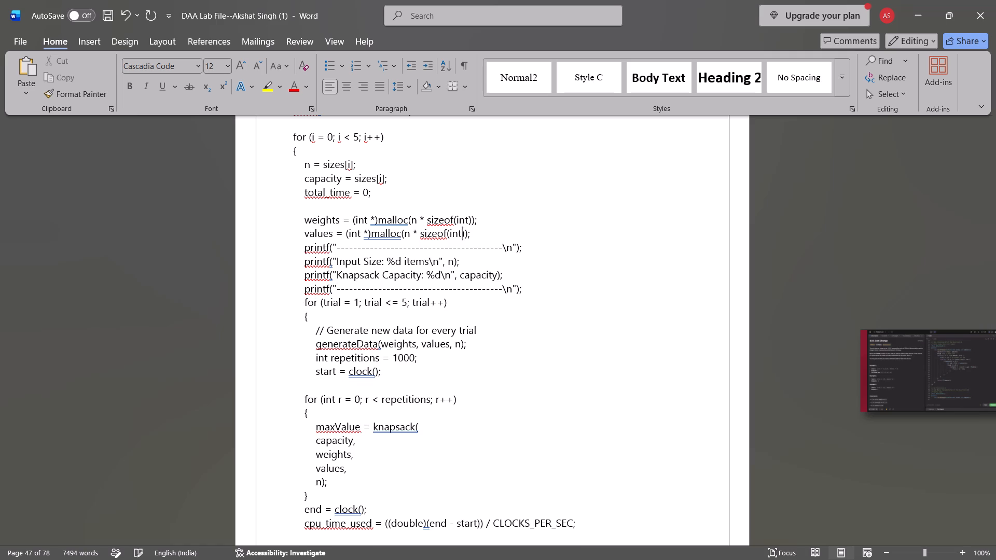
{"action": "left_click", "coordinate": [317, 212]}
{"action": "key", "text": "BackSpace"}
{"action": "scroll", "coordinate": [328, 209], "scroll_direction": "up", "scroll_amount": 4}
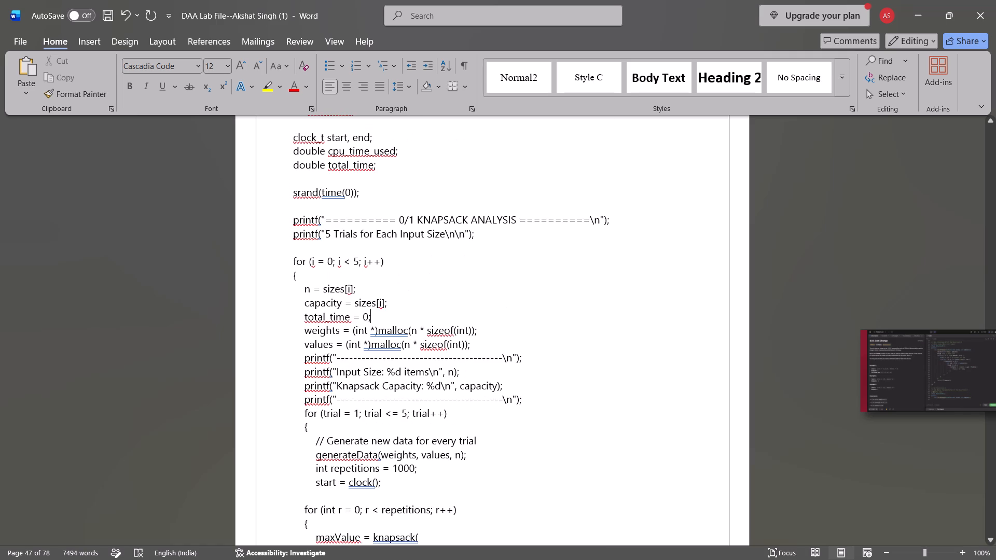
In the 0/1 knapsack main function, delete the blank lines before the for (i = 0; i < 5) loop, the ANALYSIS title printf, srand(time(0)) and clock_t start, end.
{"action": "left_click", "coordinate": [319, 248]}
{"action": "key", "text": "BackSpace"}
{"action": "left_click", "coordinate": [309, 212]}
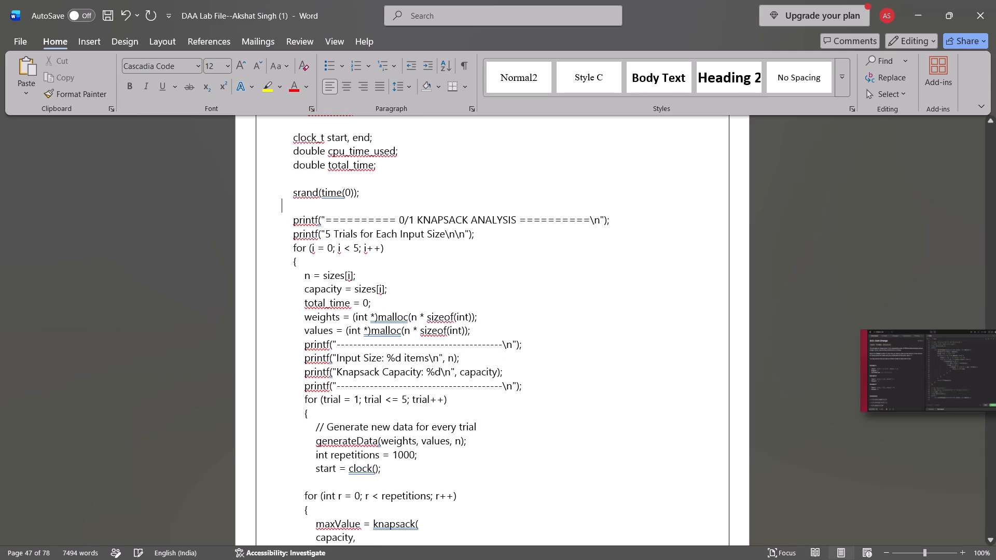
{"action": "key", "text": "BackSpace"}
{"action": "left_click", "coordinate": [317, 178]}
{"action": "key", "text": "BackSpace"}
{"action": "scroll", "coordinate": [317, 178], "scroll_direction": "up", "scroll_amount": 3}
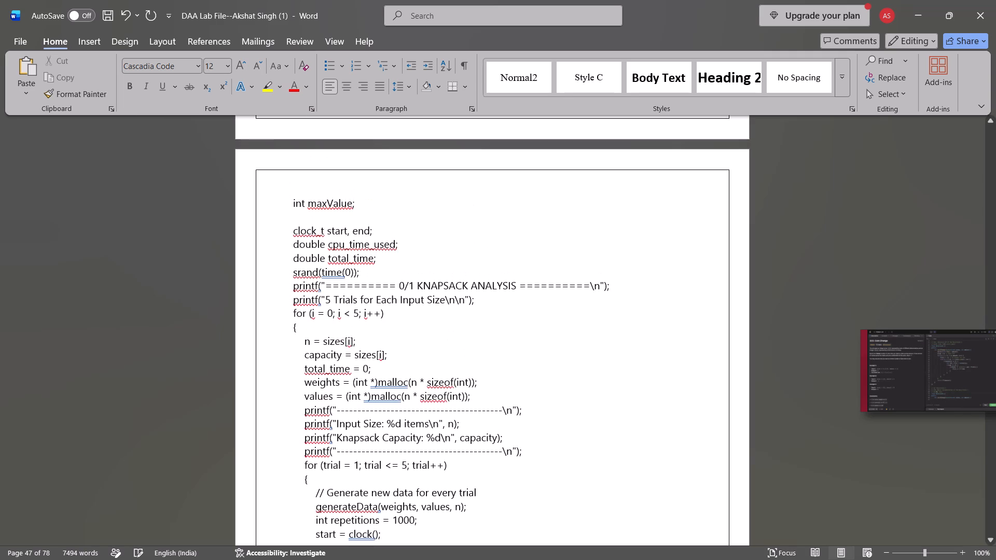
{"action": "left_click", "coordinate": [323, 221]}
{"action": "key", "text": "BackSpace"}
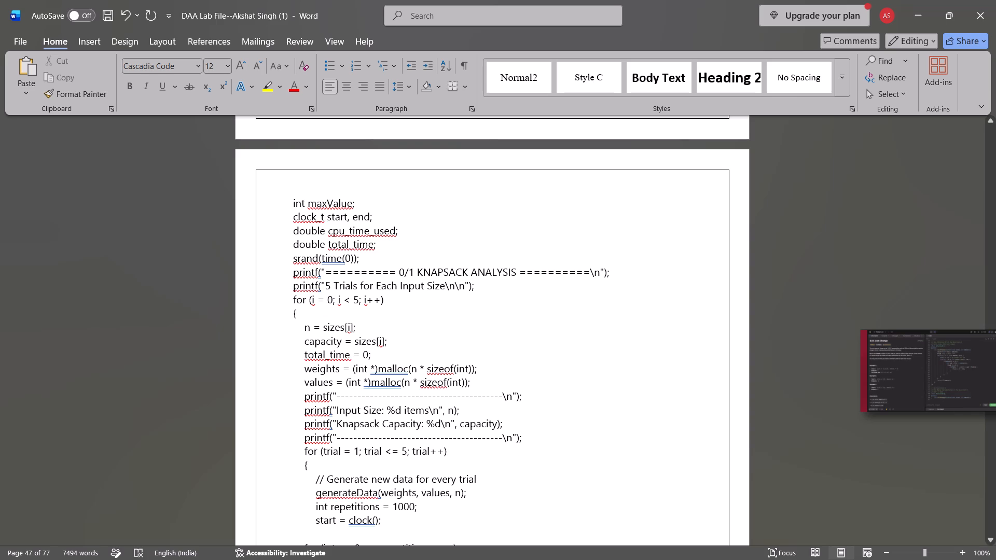
Delete the blank lines before int i, trial;, before int main(), and before the for loop in generateData of the knapsack code.
{"action": "scroll", "coordinate": [328, 234], "scroll_direction": "up", "scroll_amount": 9}
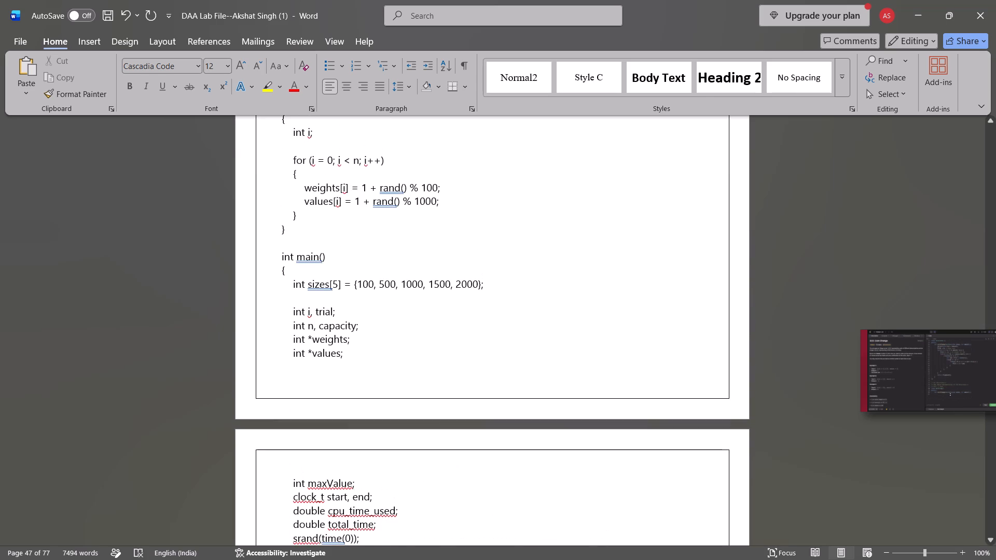
{"action": "left_click", "coordinate": [316, 293]}
{"action": "key", "text": "BackSpace"}
{"action": "left_click", "coordinate": [299, 232]}
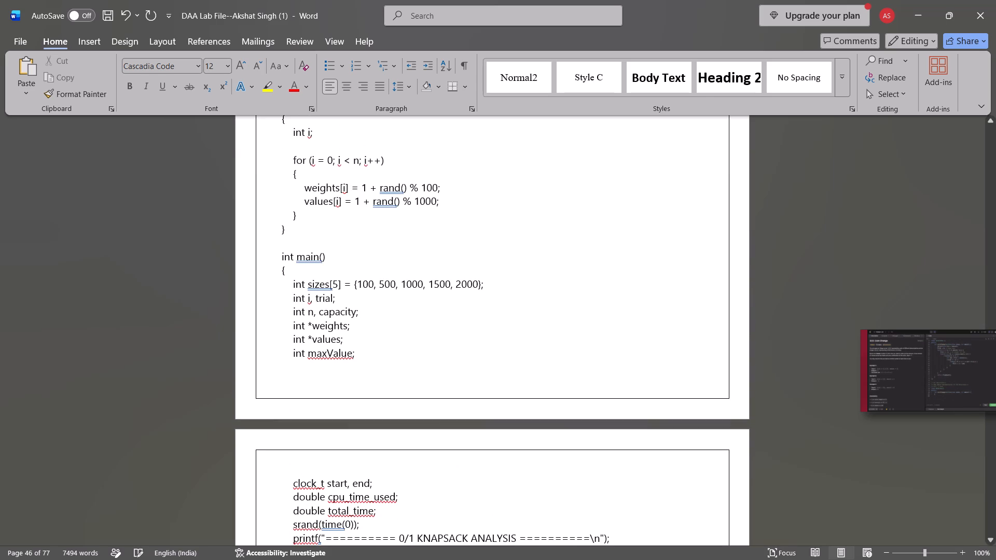
{"action": "left_click", "coordinate": [299, 244]}
{"action": "key", "text": "BackSpace"}
{"action": "left_click", "coordinate": [318, 145]}
{"action": "key", "text": "BackSpace"}
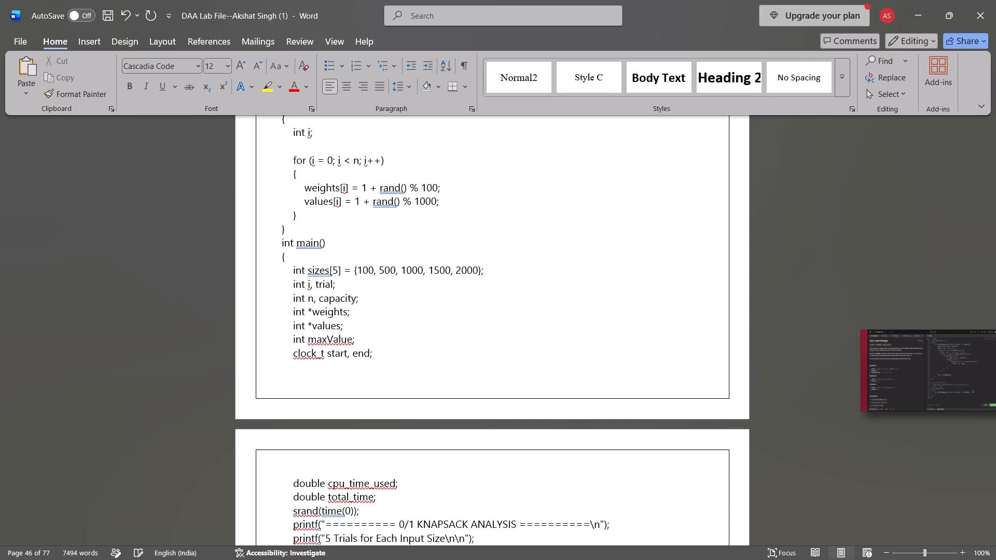
Delete the blank lines before the Generate random weights comment, return result, free(dp), int result and the Free DP table comment.
{"action": "scroll", "coordinate": [329, 183], "scroll_direction": "up", "scroll_amount": 6}
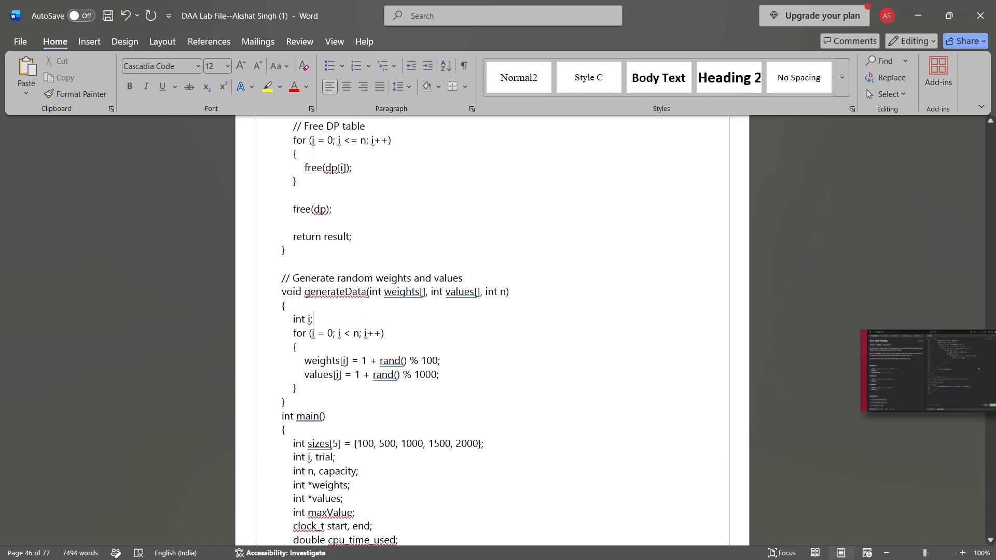
{"action": "left_click", "coordinate": [287, 266]}
{"action": "key", "text": "BackSpace"}
{"action": "left_click", "coordinate": [310, 225]}
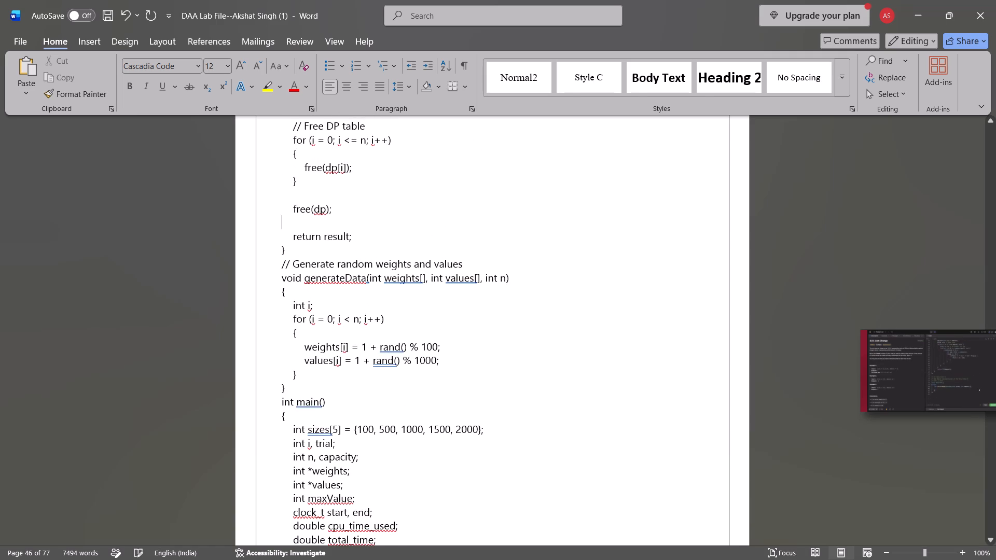
{"action": "key", "text": "BackSpace"}
{"action": "left_click", "coordinate": [299, 195]}
{"action": "key", "text": "BackSpace"}
{"action": "scroll", "coordinate": [307, 200], "scroll_direction": "up", "scroll_amount": 4}
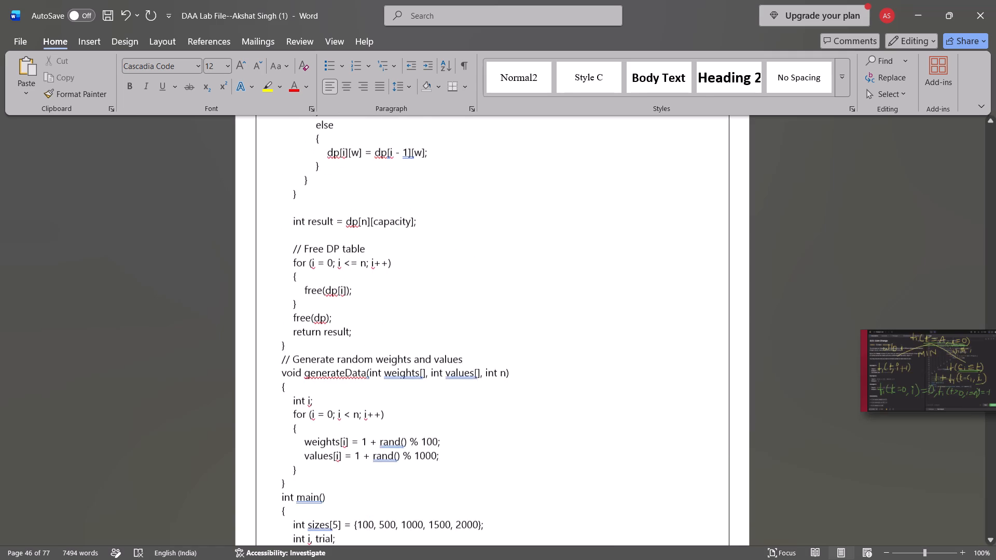
{"action": "scroll", "coordinate": [308, 200], "scroll_direction": "up", "scroll_amount": 2}
{"action": "left_click", "coordinate": [314, 273]}
{"action": "key", "text": "BackSpace"}
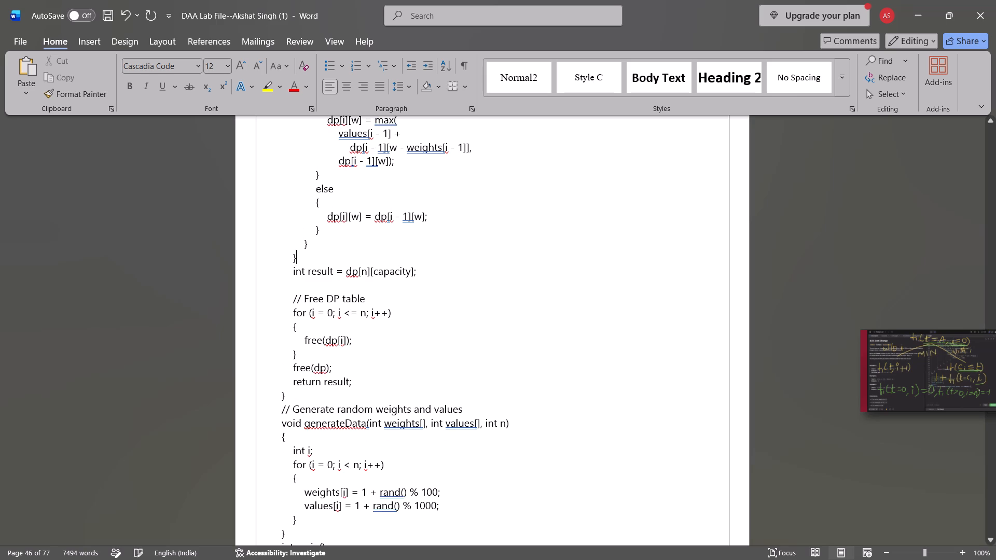
{"action": "left_click", "coordinate": [310, 287]}
{"action": "key", "text": "BackSpace"}
In the knapsack function, delete the blank lines before the Fill DP table comment, the dp allocation loop and the Create DP table comment.
{"action": "scroll", "coordinate": [322, 273], "scroll_direction": "up", "scroll_amount": 7}
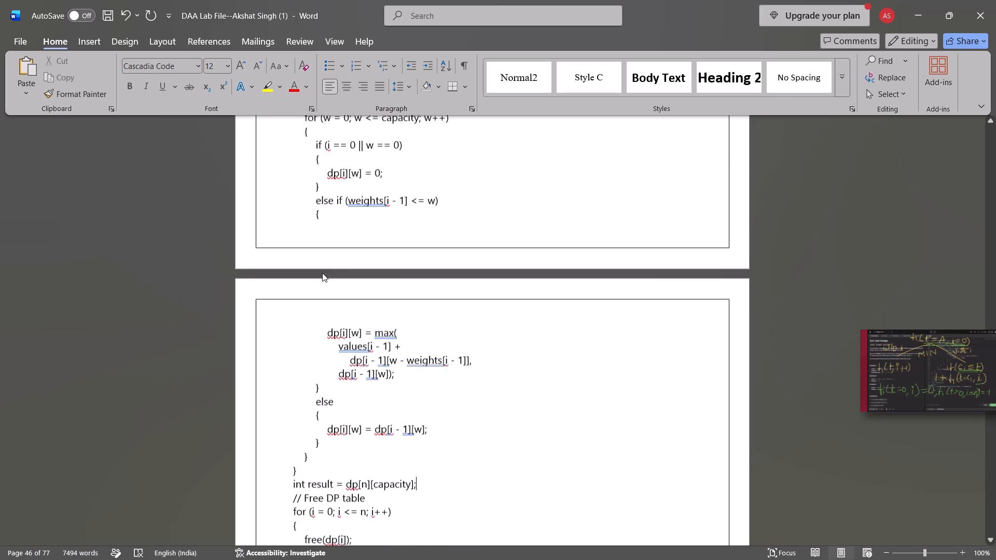
{"action": "scroll", "coordinate": [322, 273], "scroll_direction": "up", "scroll_amount": 7}
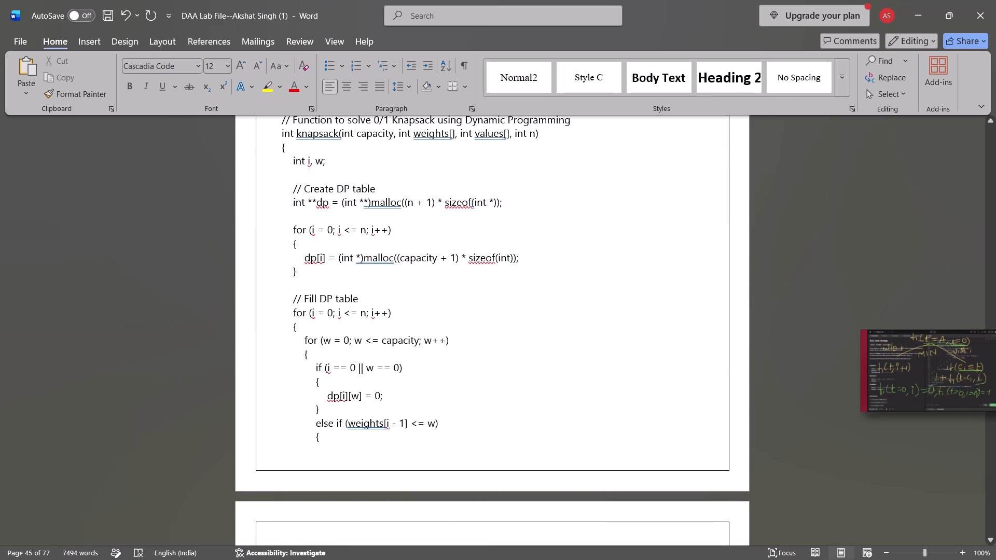
{"action": "left_click", "coordinate": [303, 284]}
{"action": "key", "text": "BackSpace"}
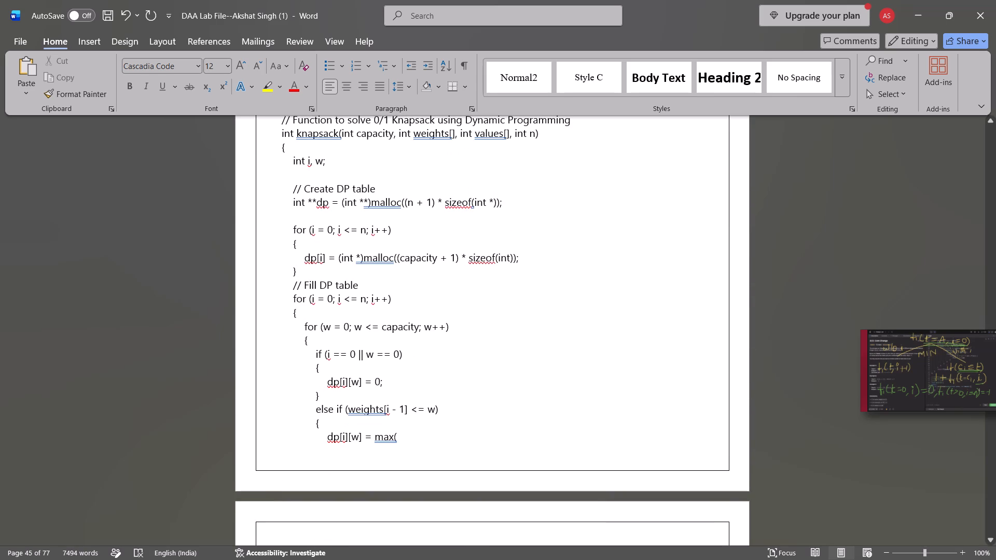
{"action": "left_click", "coordinate": [303, 217]}
{"action": "key", "text": "BackSpace"}
{"action": "left_click", "coordinate": [301, 173]}
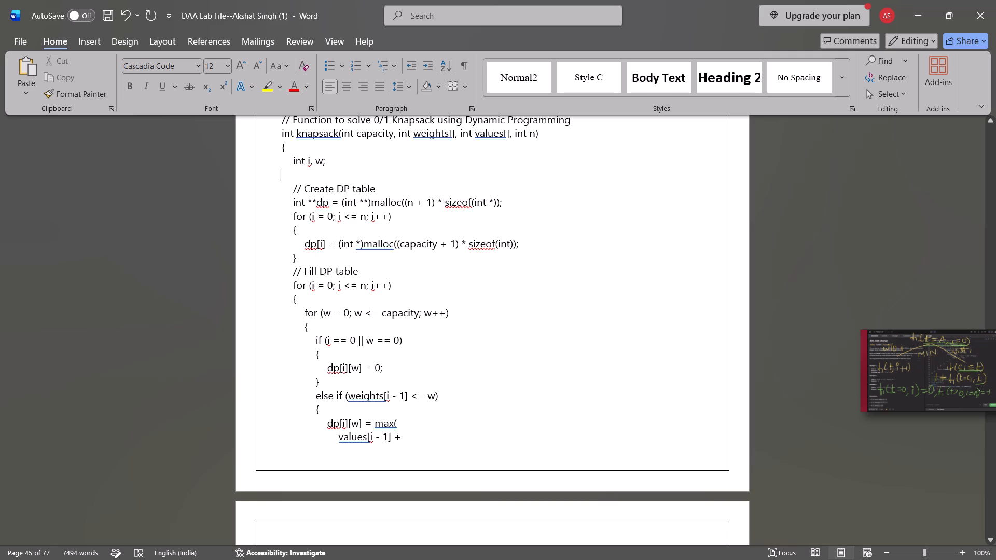
{"action": "key", "text": "BackSpace"}
Delete the blank lines before the 'Function to solve 0/1 Knapsack' and 'Function to find maximum of two numbers' comments.
{"action": "scroll", "coordinate": [320, 283], "scroll_direction": "up", "scroll_amount": 7}
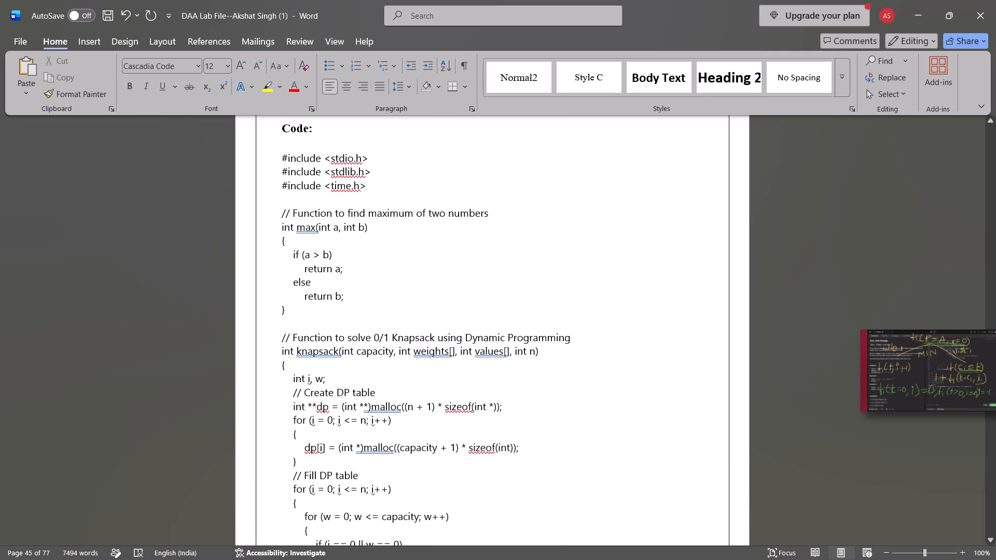
{"action": "left_click", "coordinate": [297, 325]}
{"action": "key", "text": "BackSpace"}
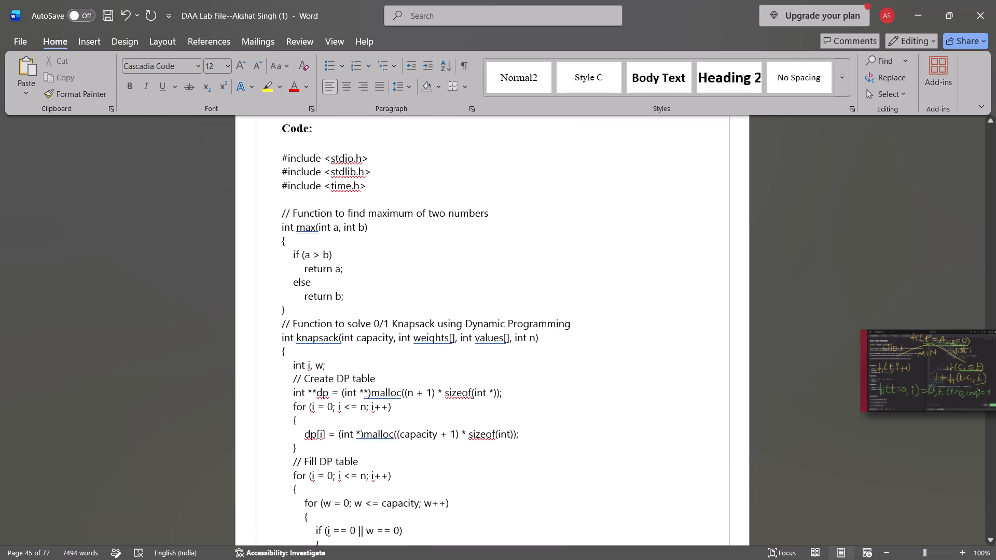
{"action": "left_click", "coordinate": [296, 201]}
{"action": "key", "text": "BackSpace"}
Review the rest of the 0/1 knapsack code and the output image that follows it.
{"action": "scroll", "coordinate": [346, 354], "scroll_direction": "down", "scroll_amount": 14}
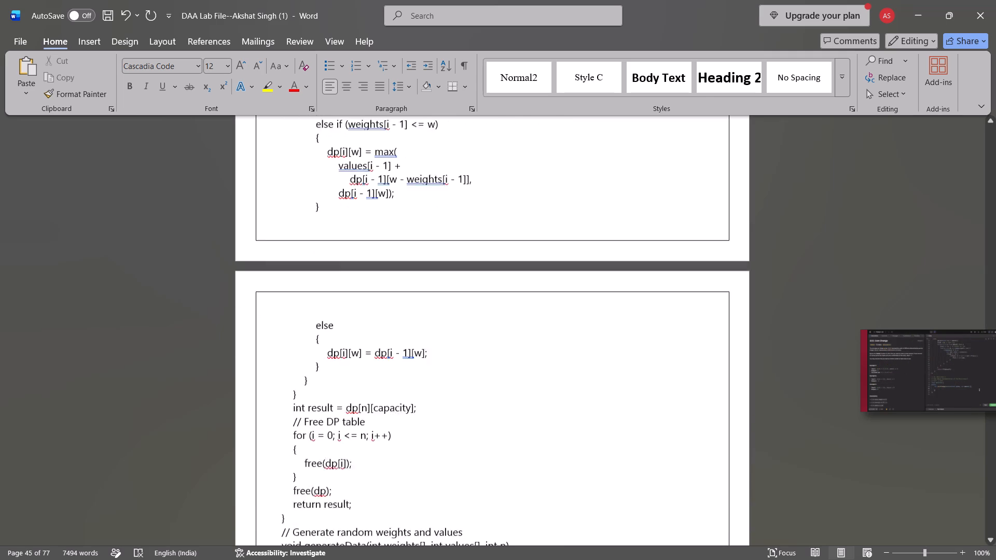
{"action": "scroll", "coordinate": [346, 330], "scroll_direction": "down", "scroll_amount": 20}
{"action": "scroll", "coordinate": [346, 330], "scroll_direction": "down", "scroll_amount": 20}
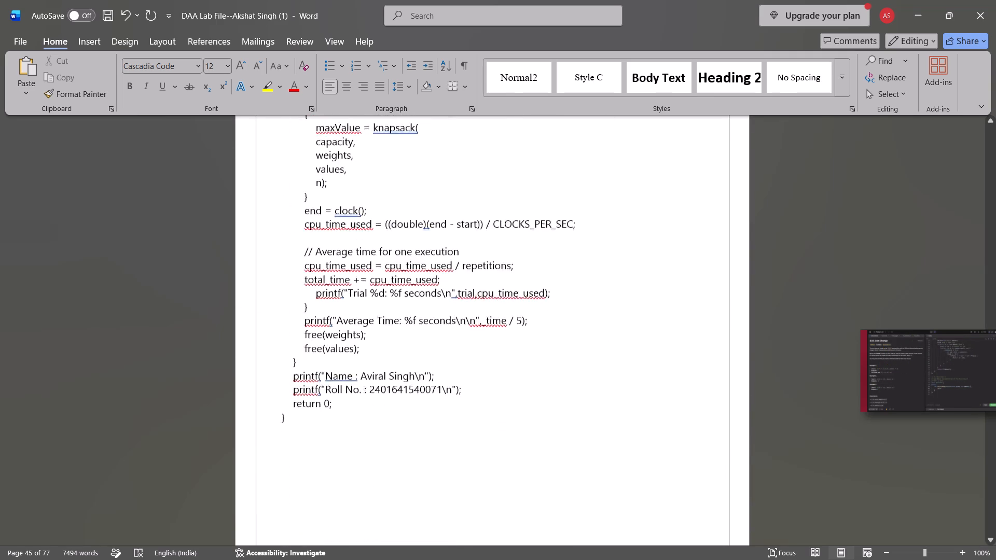
{"action": "scroll", "coordinate": [348, 349], "scroll_direction": "down", "scroll_amount": 14}
{"action": "scroll", "coordinate": [347, 354], "scroll_direction": "up", "scroll_amount": 4}
{"action": "scroll", "coordinate": [347, 354], "scroll_direction": "down", "scroll_amount": 5}
{"action": "right_click", "coordinate": [347, 354]}
{"action": "right_click", "coordinate": [347, 354]}
{"action": "scroll", "coordinate": [347, 354], "scroll_direction": "down", "scroll_amount": 4}
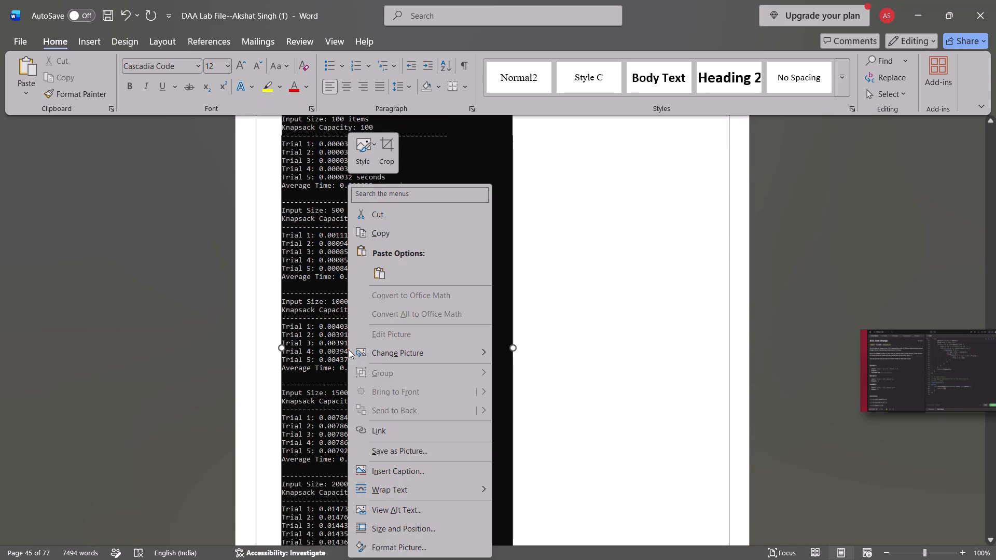
{"action": "scroll", "coordinate": [349, 349], "scroll_direction": "down", "scroll_amount": 4}
{"action": "left_click", "coordinate": [224, 302]}
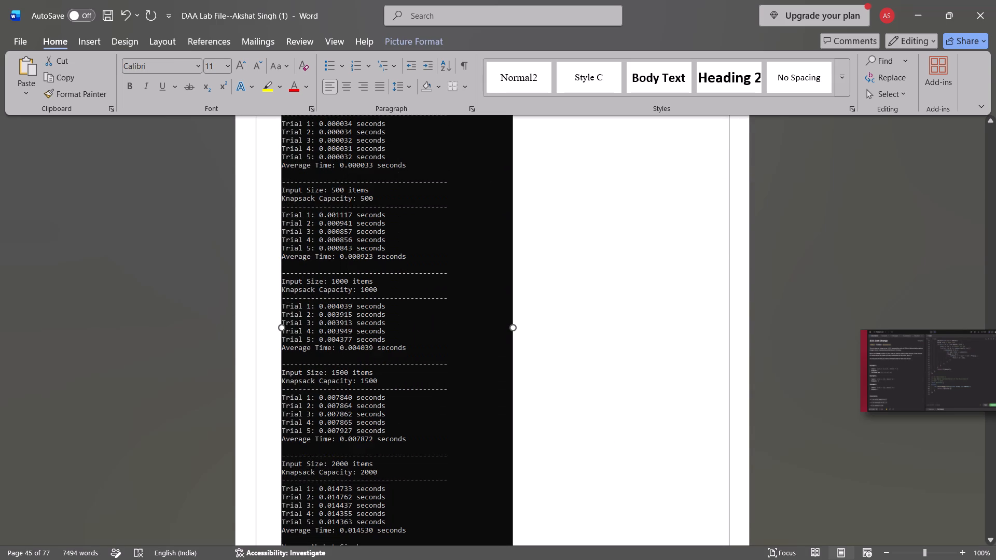
{"action": "scroll", "coordinate": [381, 319], "scroll_direction": "up", "scroll_amount": 15}
{"action": "scroll", "coordinate": [381, 318], "scroll_direction": "down", "scroll_amount": 10}
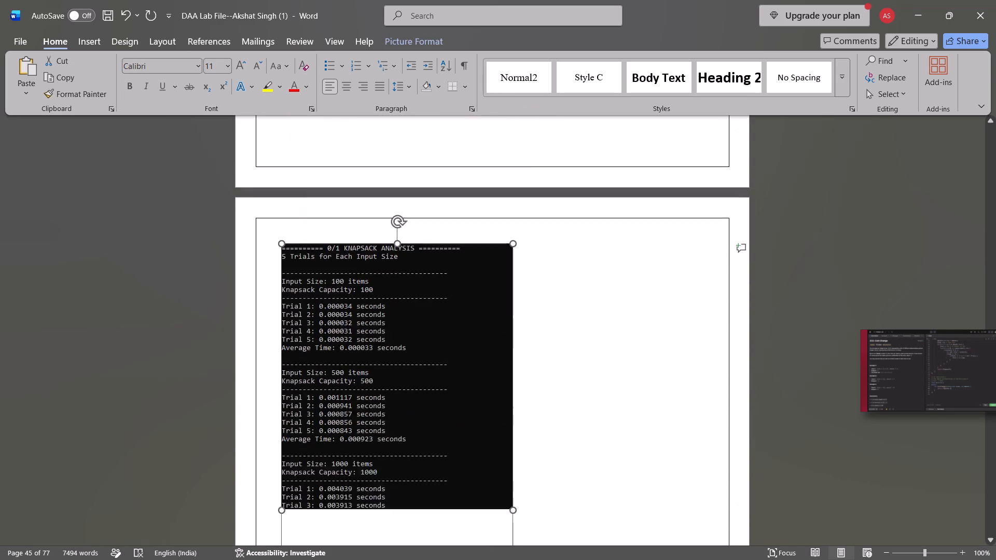
{"action": "scroll", "coordinate": [382, 334], "scroll_direction": "down", "scroll_amount": 17}
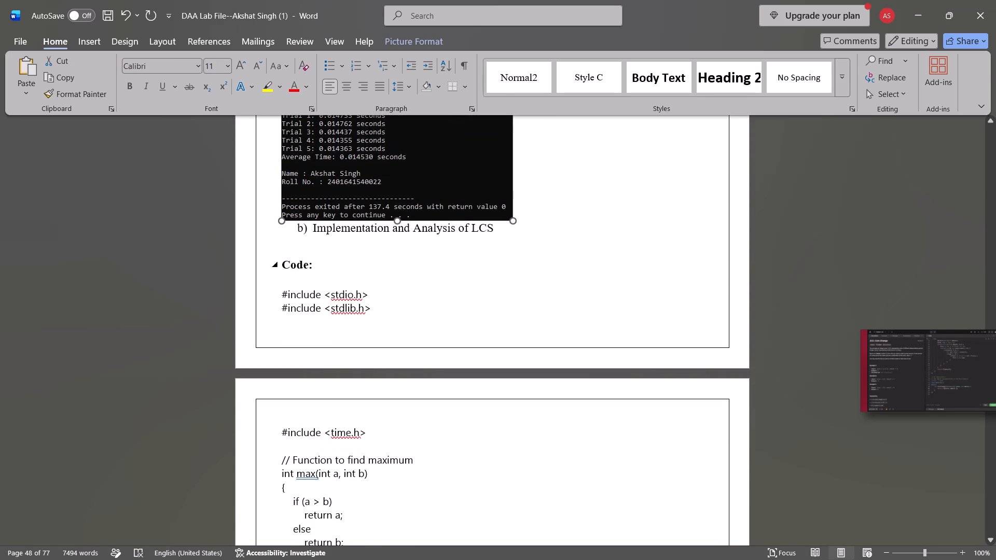
Insert empty lines after the knapsack output image to move the heading 'b) Implementation and Analysis of LCS' to a new page.
{"action": "left_click", "coordinate": [283, 230]}
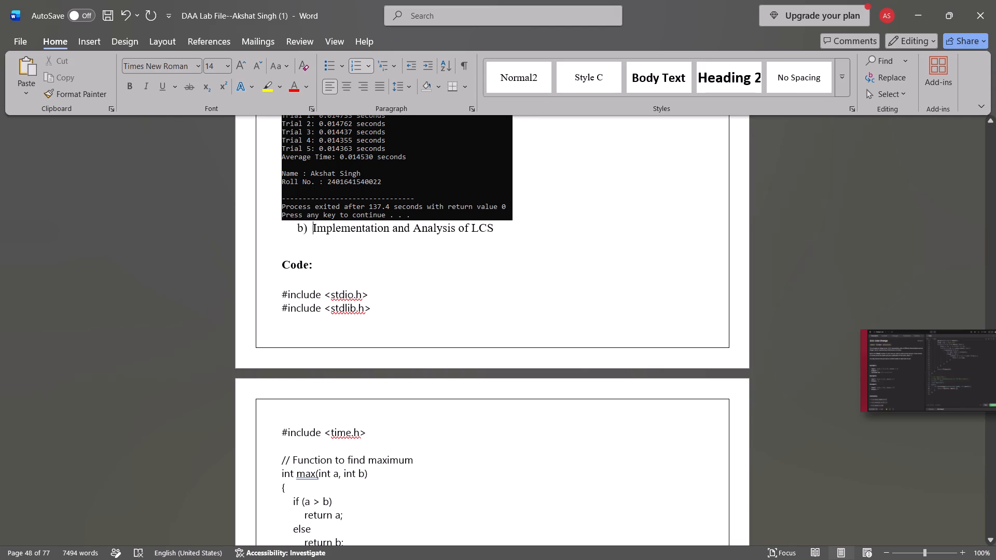
{"action": "left_click", "coordinate": [519, 218]}
{"action": "key", "text": "Return"}
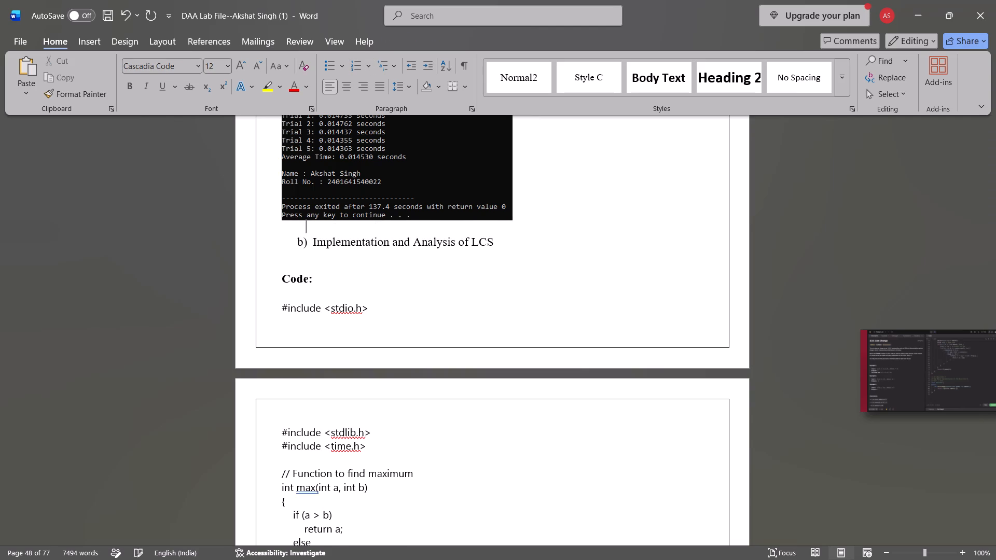
{"action": "key", "text": "Return"}
{"action": "key", "text": "Return"}
{"action": "key", "text": "Return"}
{"action": "key", "text": "Return"}
{"action": "key", "text": "Return"}
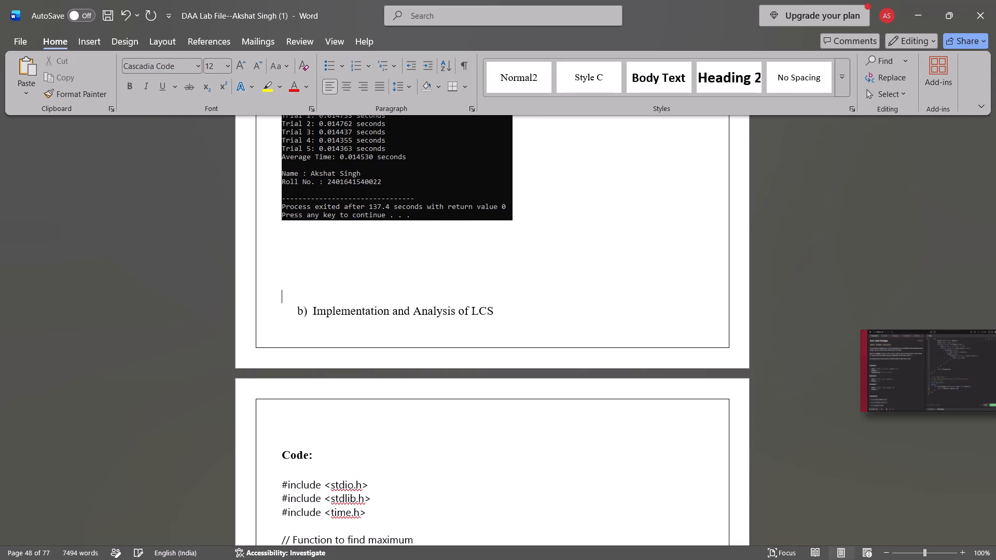
{"action": "key", "text": "Return"}
Look through the LCS code and its output image for blank lines and layout problems.
{"action": "scroll", "coordinate": [628, 318], "scroll_direction": "down", "scroll_amount": 8}
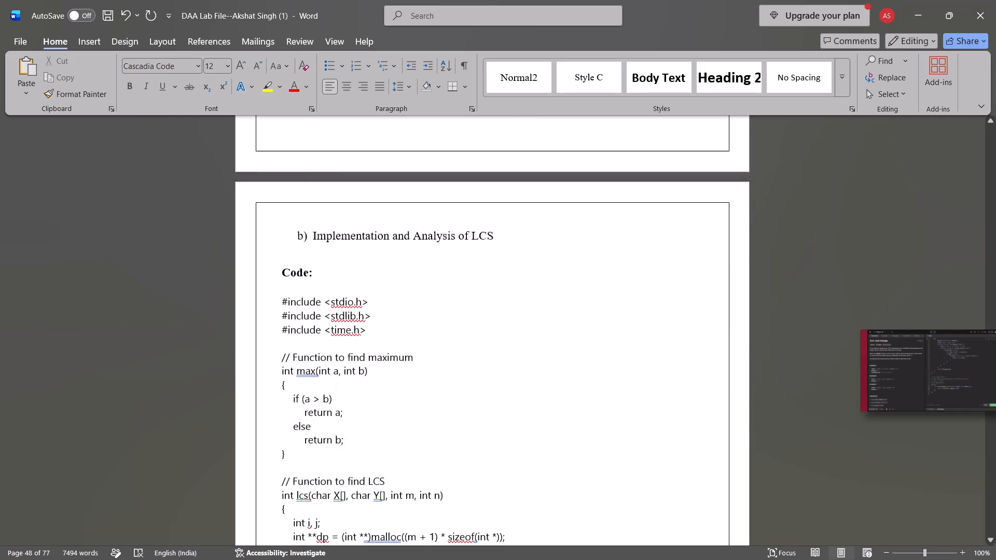
{"action": "scroll", "coordinate": [617, 304], "scroll_direction": "down", "scroll_amount": 5}
{"action": "scroll", "coordinate": [606, 292], "scroll_direction": "down", "scroll_amount": 17}
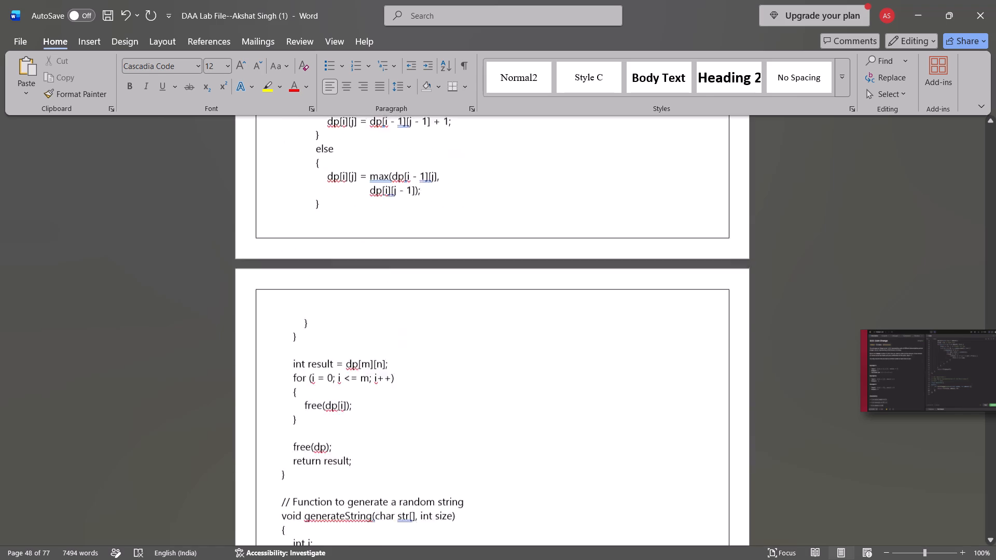
{"action": "scroll", "coordinate": [593, 298], "scroll_direction": "down", "scroll_amount": 20}
{"action": "scroll", "coordinate": [593, 298], "scroll_direction": "down", "scroll_amount": 16}
{"action": "right_click", "coordinate": [587, 299]}
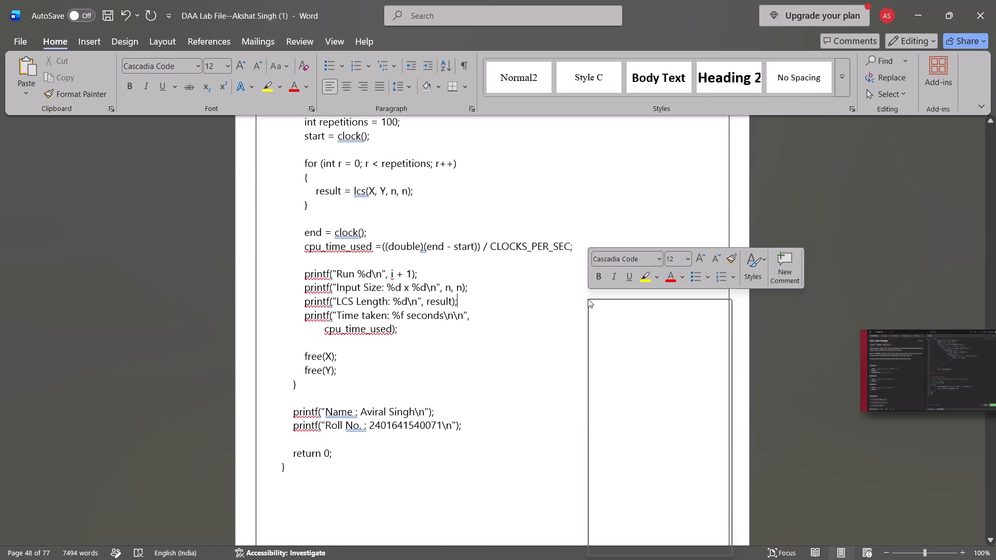
{"action": "scroll", "coordinate": [588, 299], "scroll_direction": "down", "scroll_amount": 19}
{"action": "right_click", "coordinate": [572, 295]}
{"action": "scroll", "coordinate": [573, 296], "scroll_direction": "down", "scroll_amount": 6}
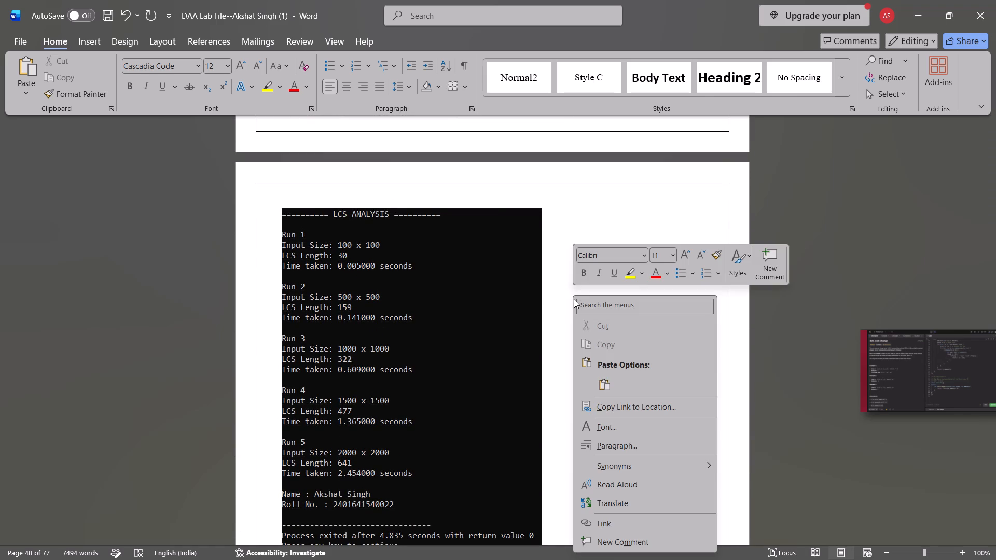
{"action": "left_click", "coordinate": [551, 168]}
{"action": "scroll", "coordinate": [646, 263], "scroll_direction": "down", "scroll_amount": 9}
{"action": "scroll", "coordinate": [641, 276], "scroll_direction": "up", "scroll_amount": 20}
{"action": "scroll", "coordinate": [641, 276], "scroll_direction": "up", "scroll_amount": 7}
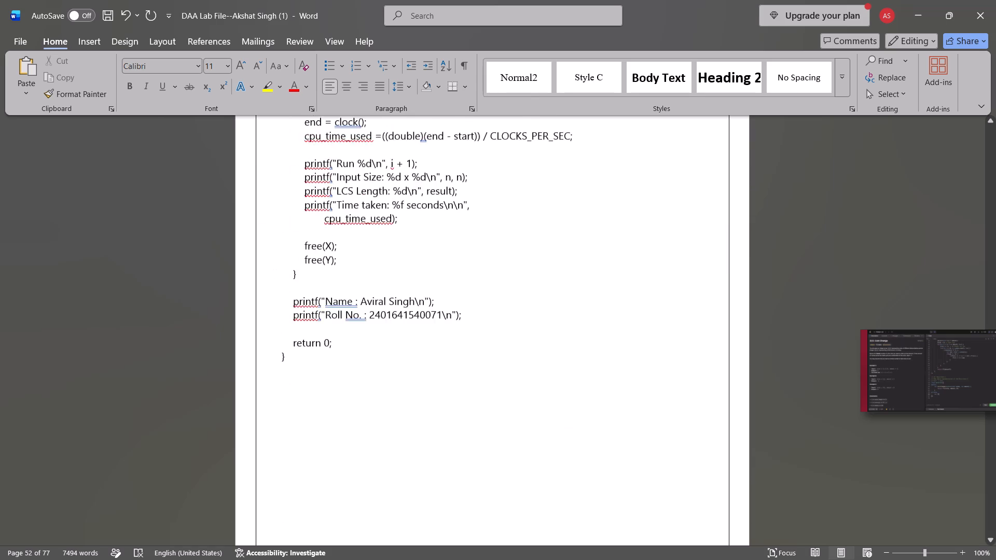
In the LCS main function, delete the blank lines before the Name printf, return 0, free(X), the Run printf and end = clock().
{"action": "left_click", "coordinate": [346, 364]}
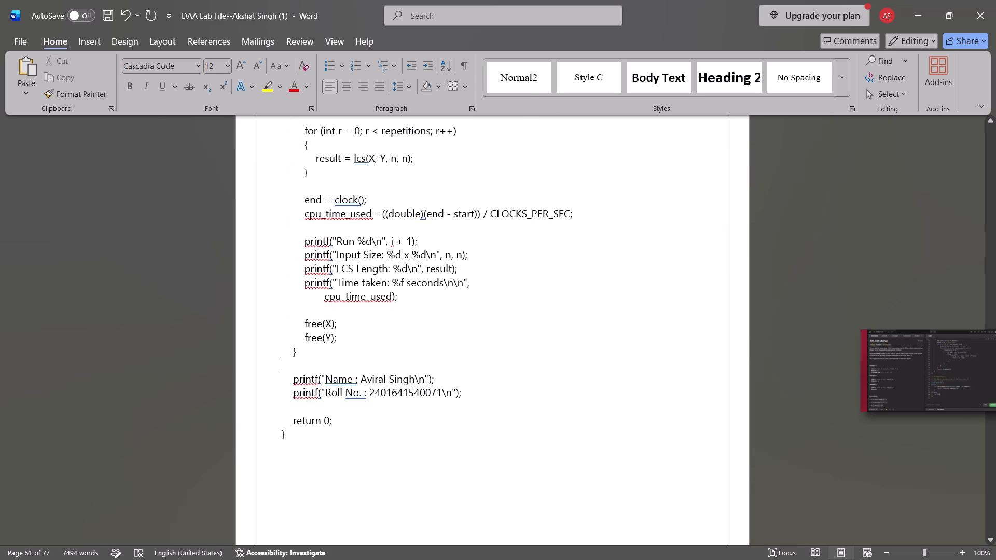
{"action": "key", "text": "BackSpace"}
{"action": "left_click", "coordinate": [322, 392]}
{"action": "key", "text": "BackSpace"}
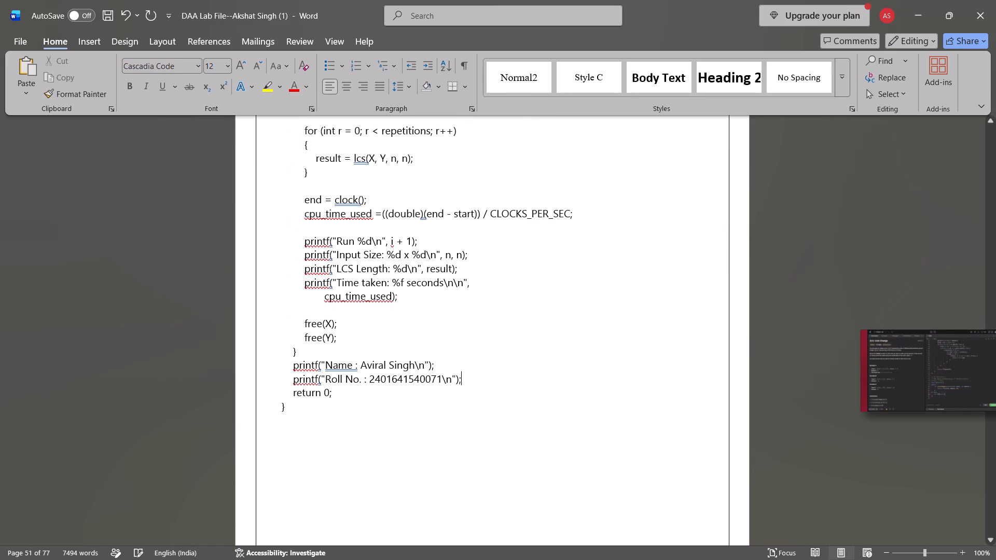
{"action": "left_click", "coordinate": [316, 312]}
{"action": "key", "text": "BackSpace"}
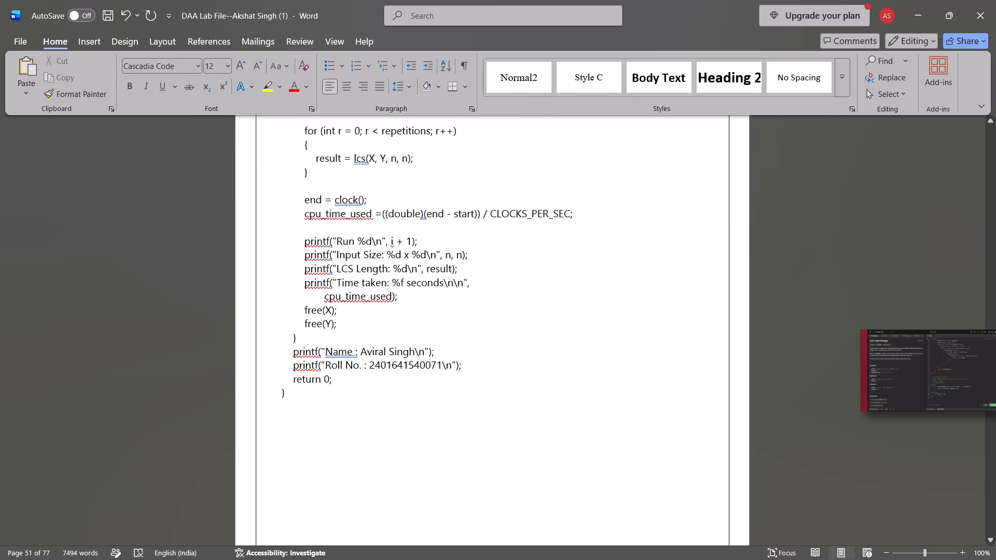
{"action": "left_click", "coordinate": [339, 225]}
{"action": "key", "text": "BackSpace"}
{"action": "left_click", "coordinate": [324, 186]}
{"action": "key", "text": "BackSpace"}
In the LCS main function, delete the blank lines before the repetitions for loop, int repetitions = 100 and generateString(X, n).
{"action": "scroll", "coordinate": [346, 212], "scroll_direction": "up", "scroll_amount": 3}
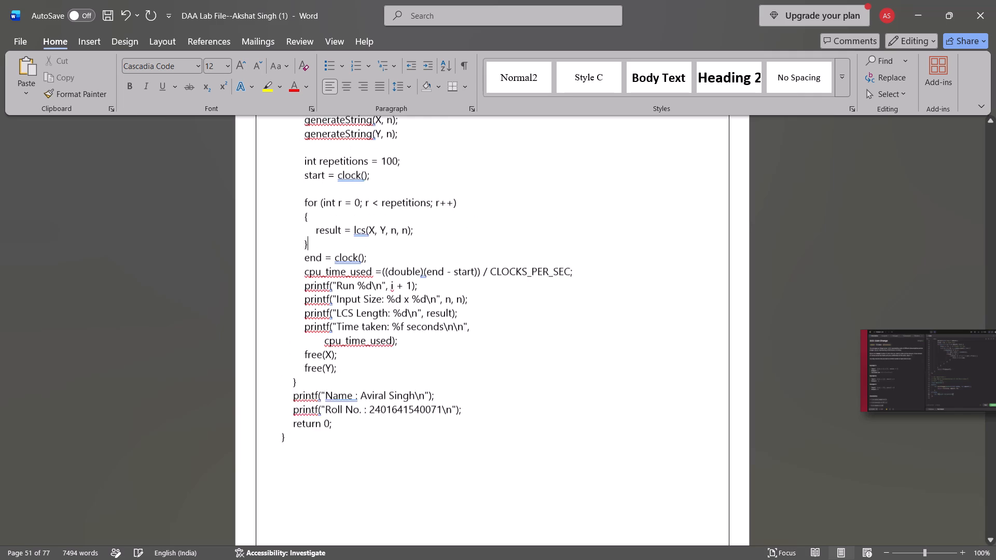
{"action": "scroll", "coordinate": [346, 212], "scroll_direction": "up", "scroll_amount": 2}
{"action": "left_click", "coordinate": [314, 277]}
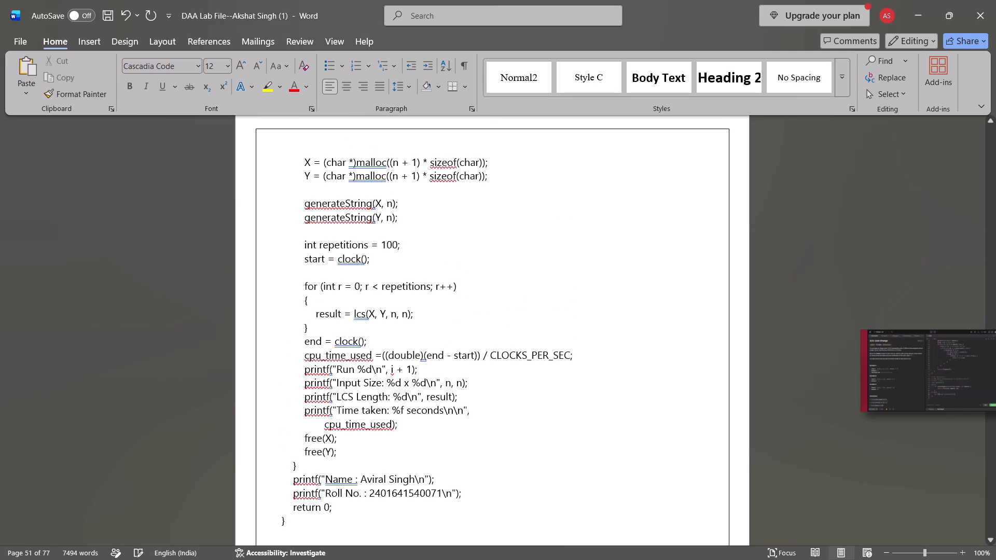
{"action": "left_click", "coordinate": [314, 270]}
{"action": "key", "text": "BackSpace"}
{"action": "right_click", "coordinate": [319, 231]}
{"action": "left_click", "coordinate": [318, 229]}
{"action": "key", "text": "BackSpace"}
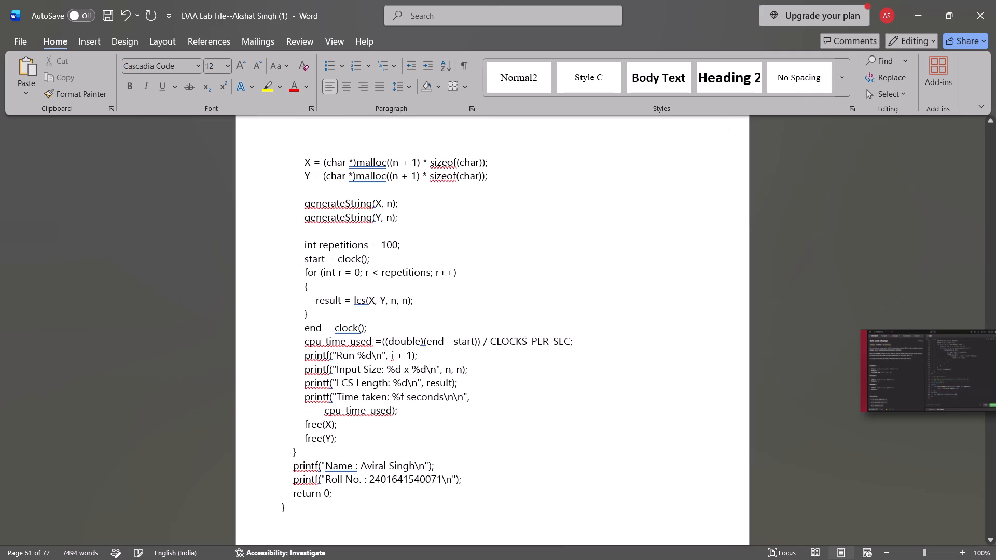
{"action": "key", "text": "BackSpace"}
{"action": "scroll", "coordinate": [323, 233], "scroll_direction": "up", "scroll_amount": 1}
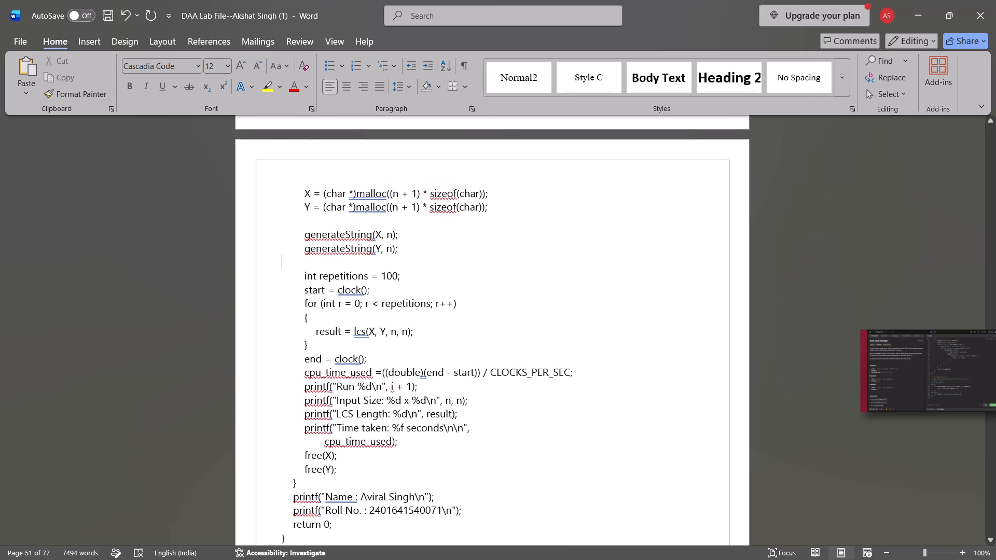
{"action": "left_click", "coordinate": [306, 268]}
{"action": "key", "text": "BackSpace"}
{"action": "left_click", "coordinate": [315, 215]}
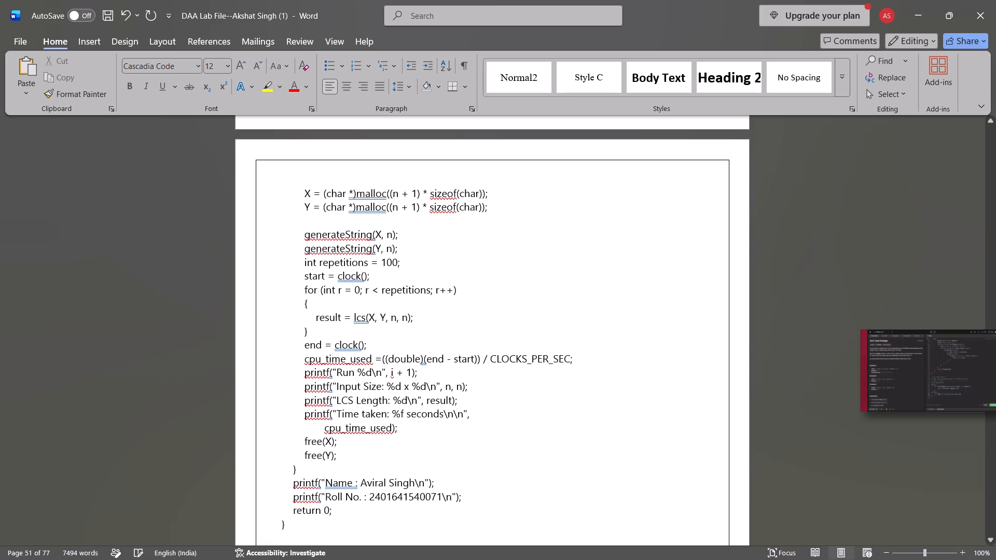
{"action": "key", "text": "BackSpace"}
Delete the blank lines before the for (i < 5) loop, the LCS ANALYSIS printf, clock_t start, int i and int main() in the LCS code.
{"action": "scroll", "coordinate": [340, 268], "scroll_direction": "up", "scroll_amount": 6}
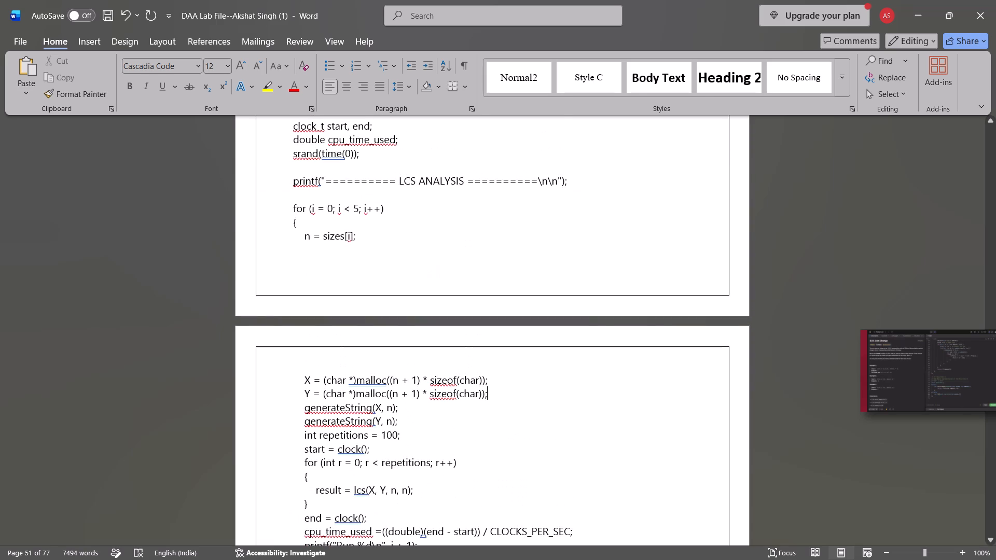
{"action": "left_click", "coordinate": [323, 198]}
{"action": "key", "text": "BackSpace"}
{"action": "scroll", "coordinate": [335, 217], "scroll_direction": "up", "scroll_amount": 4}
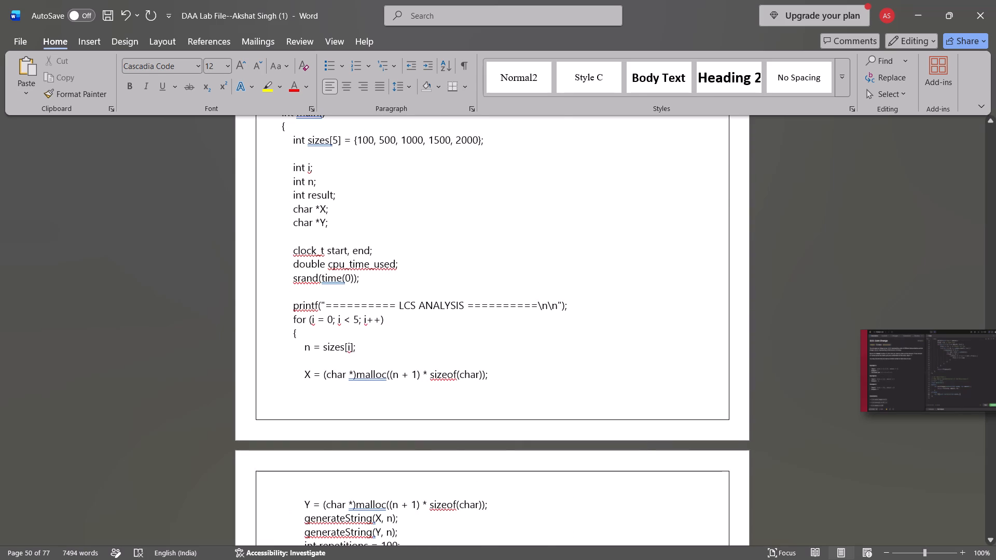
{"action": "left_click", "coordinate": [327, 292]}
{"action": "key", "text": "BackSpace"}
{"action": "left_click", "coordinate": [312, 236]}
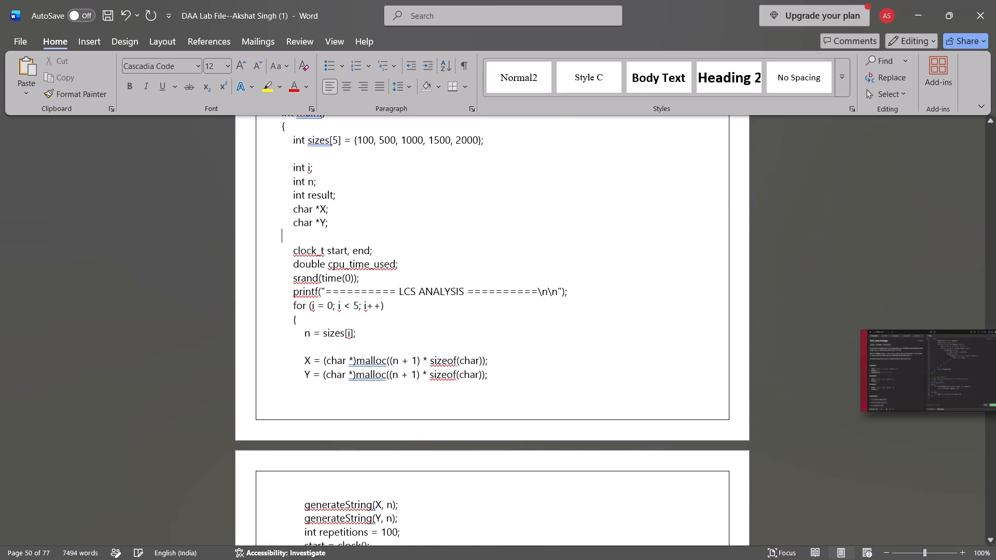
{"action": "key", "text": "BackSpace"}
{"action": "scroll", "coordinate": [323, 251], "scroll_direction": "up", "scroll_amount": 4}
{"action": "left_click", "coordinate": [307, 280]}
{"action": "key", "text": "BackSpace"}
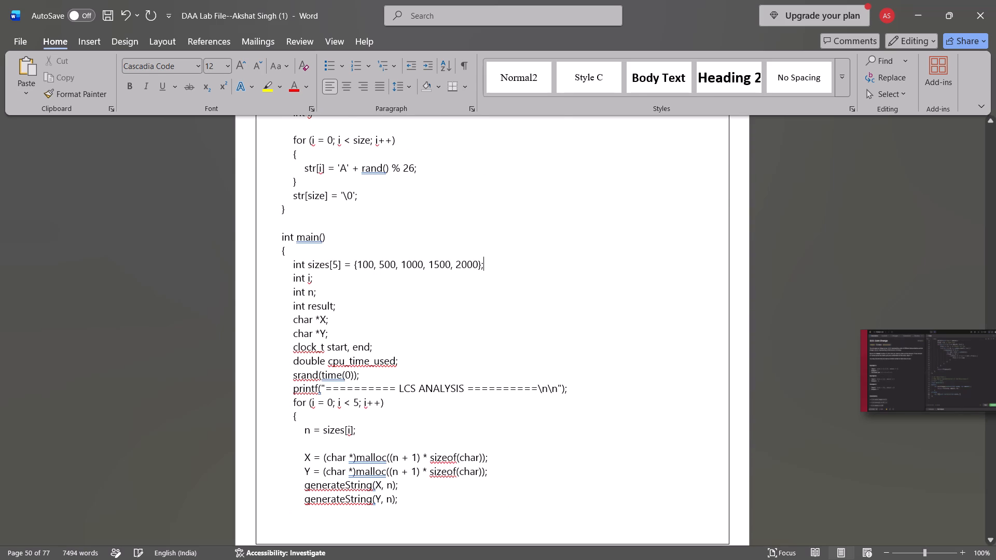
{"action": "left_click", "coordinate": [298, 219]}
{"action": "key", "text": "BackSpace"}
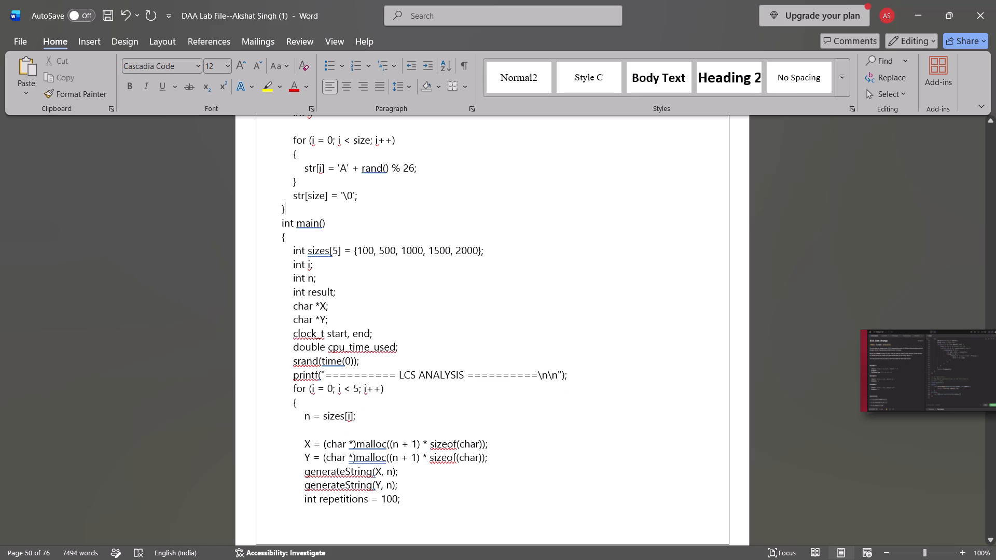
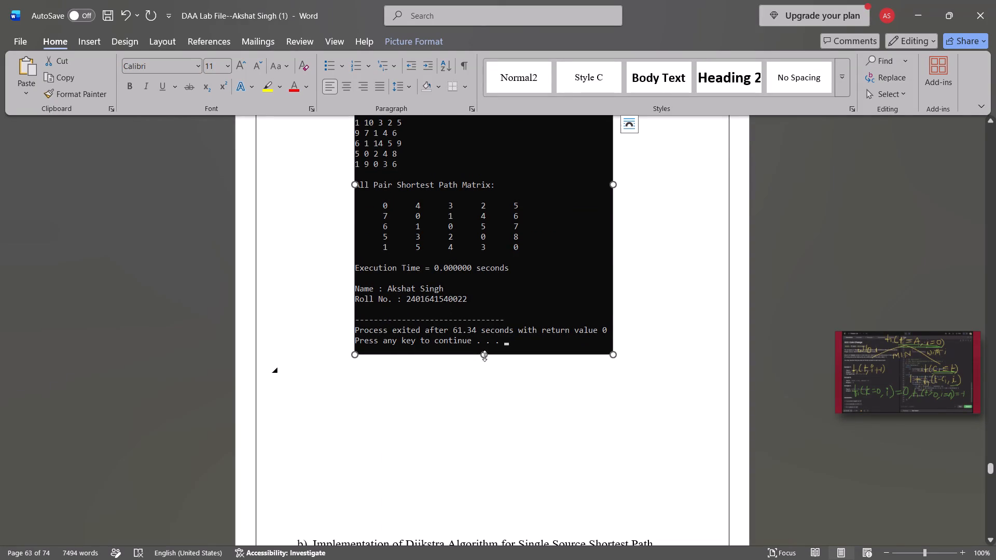
Insert blank lines above the "b) Implementation of Dijkstra Algorithm" heading so that it starts at the top of the next page.
{"action": "scroll", "coordinate": [463, 358], "scroll_direction": "down", "scroll_amount": 10}
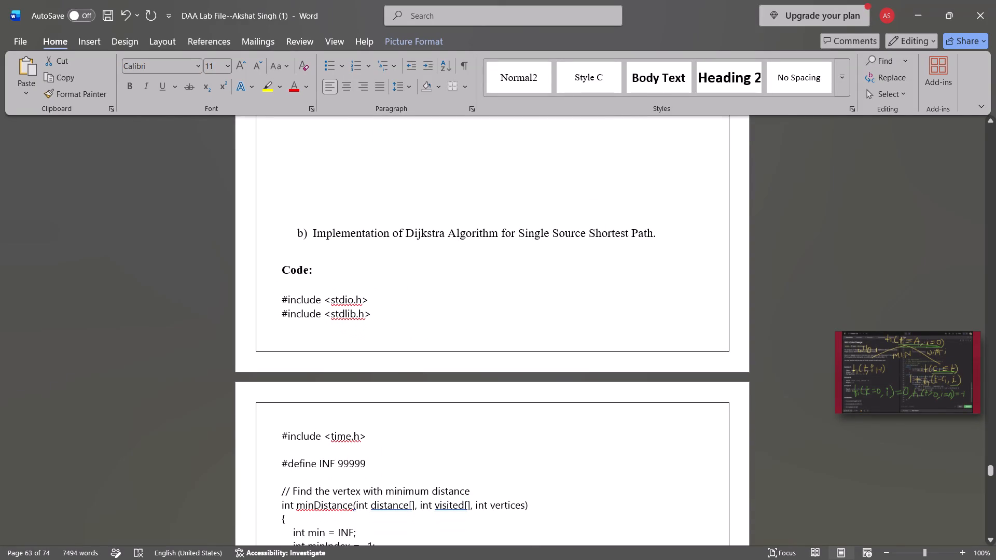
{"action": "left_click", "coordinate": [299, 211]}
{"action": "key", "text": "Return"}
{"action": "key", "text": "Return"}
{"action": "key", "text": "Return"}
{"action": "key", "text": "Return"}
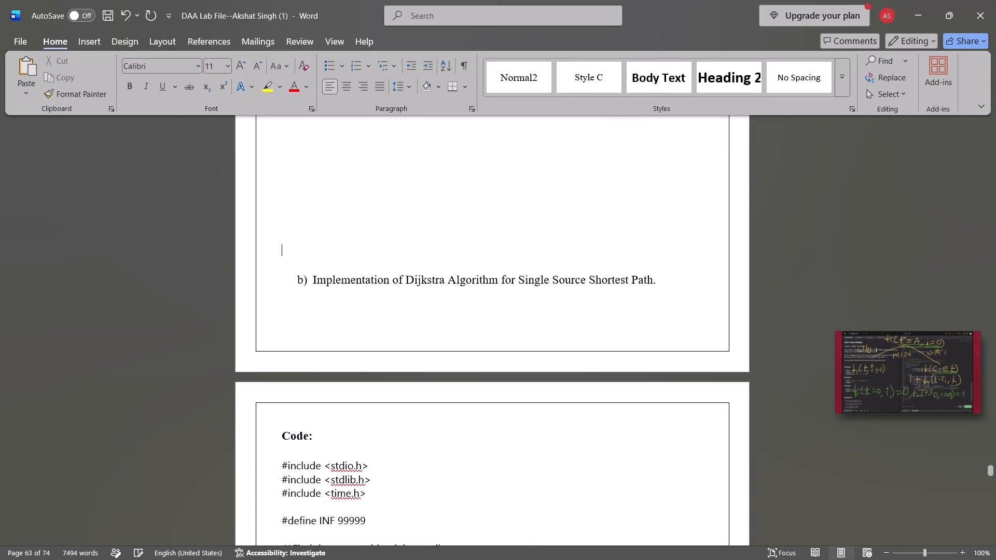
{"action": "key", "text": "Return"}
{"action": "key", "text": "Return"}
{"action": "key", "text": "Return"}
{"action": "key", "text": "Return"}
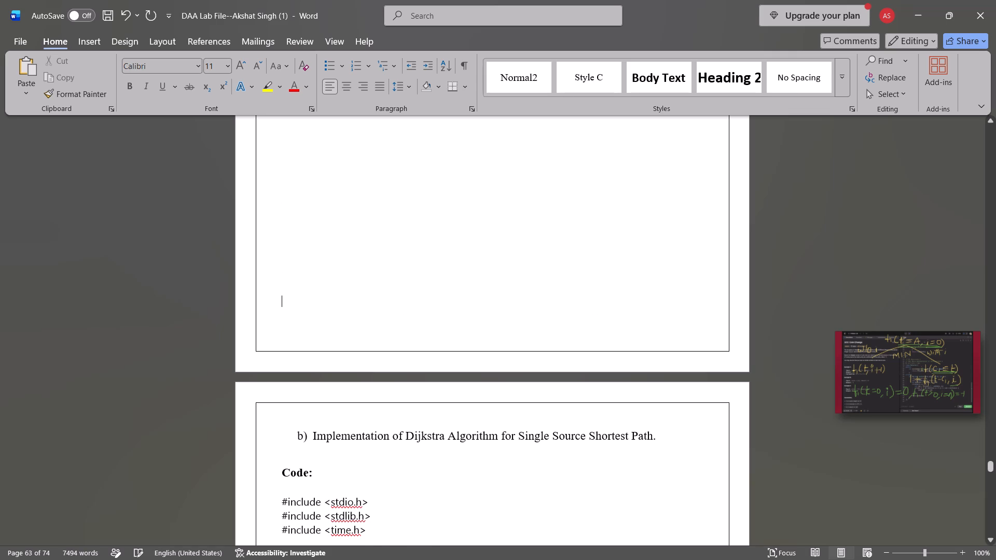
Add a blank line between the Dijkstra output screenshot and the EXPERIMENT 10 heading.
{"action": "scroll", "coordinate": [388, 257], "scroll_direction": "down", "scroll_amount": 17}
{"action": "scroll", "coordinate": [387, 249], "scroll_direction": "down", "scroll_amount": 15}
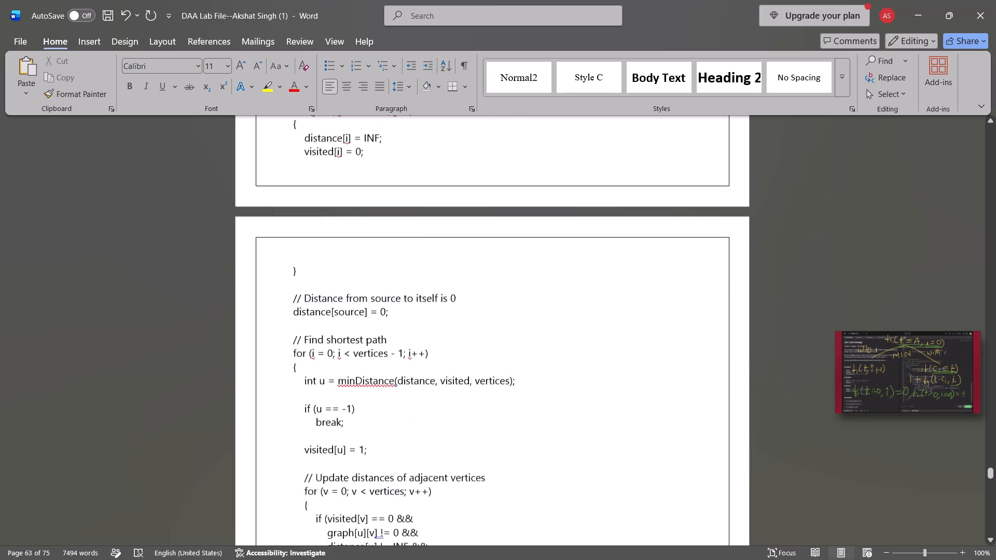
{"action": "scroll", "coordinate": [383, 247], "scroll_direction": "down", "scroll_amount": 20}
{"action": "scroll", "coordinate": [383, 247], "scroll_direction": "down", "scroll_amount": 20}
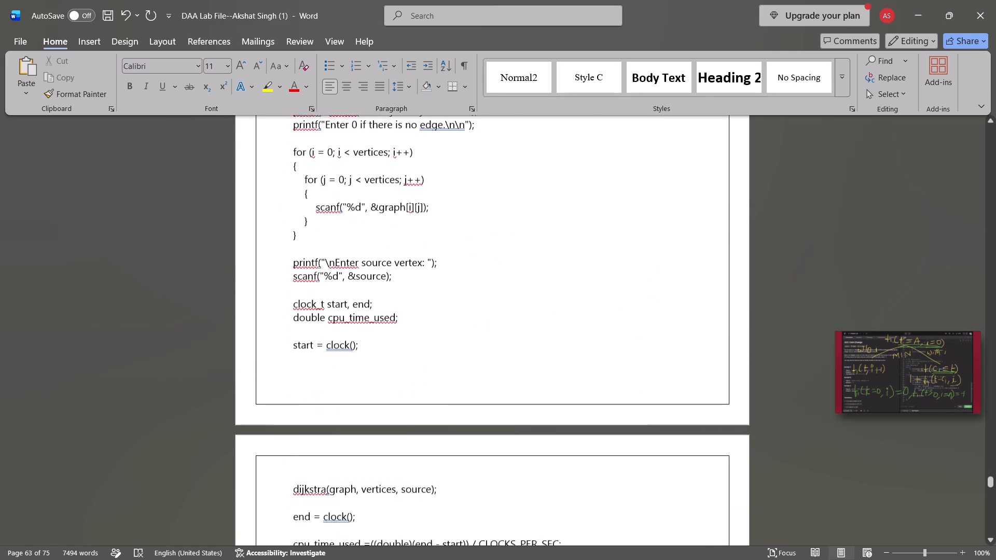
{"action": "scroll", "coordinate": [381, 243], "scroll_direction": "down", "scroll_amount": 19}
{"action": "scroll", "coordinate": [382, 246], "scroll_direction": "down", "scroll_amount": 18}
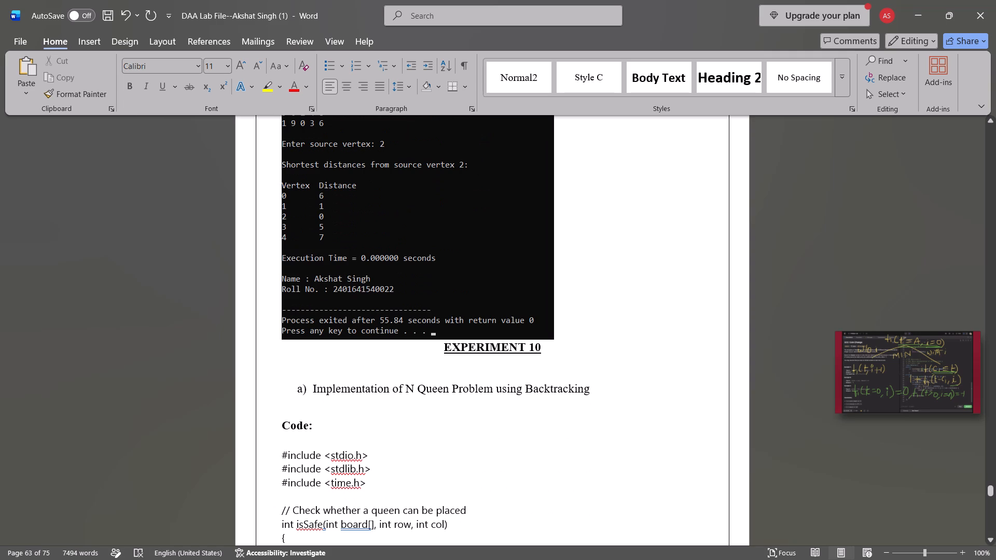
{"action": "left_click", "coordinate": [420, 352]}
{"action": "key", "text": "Return"}
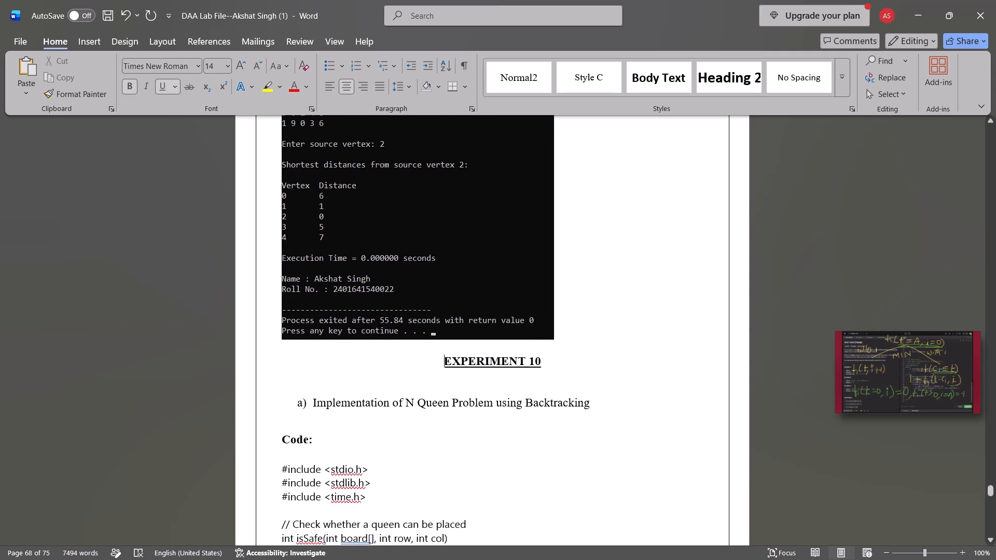
Remove the empty lines before the Dijkstra output screenshot so it directly follows the code's closing brace.
{"action": "scroll", "coordinate": [415, 319], "scroll_direction": "up", "scroll_amount": 12}
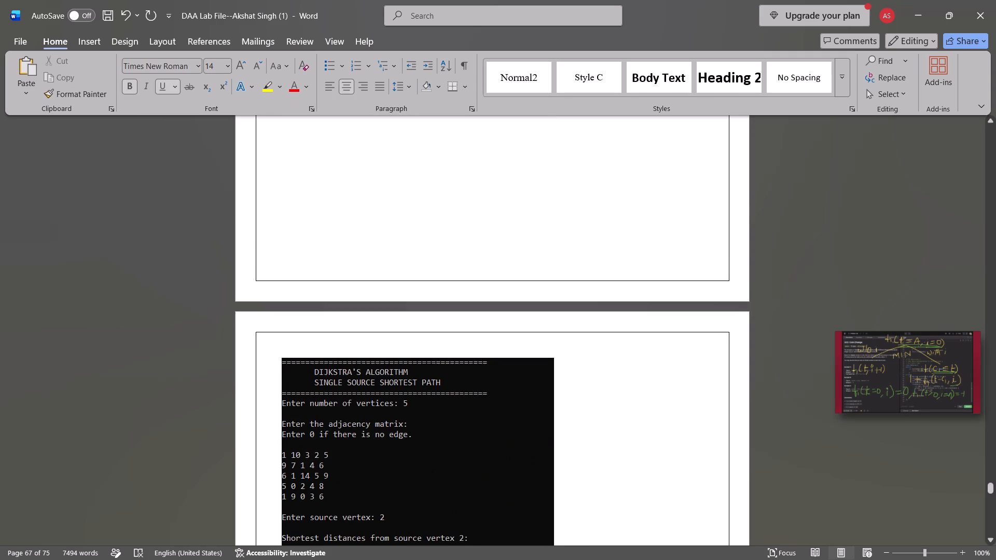
{"action": "left_click", "coordinate": [277, 363]}
{"action": "key", "text": "BackSpace"}
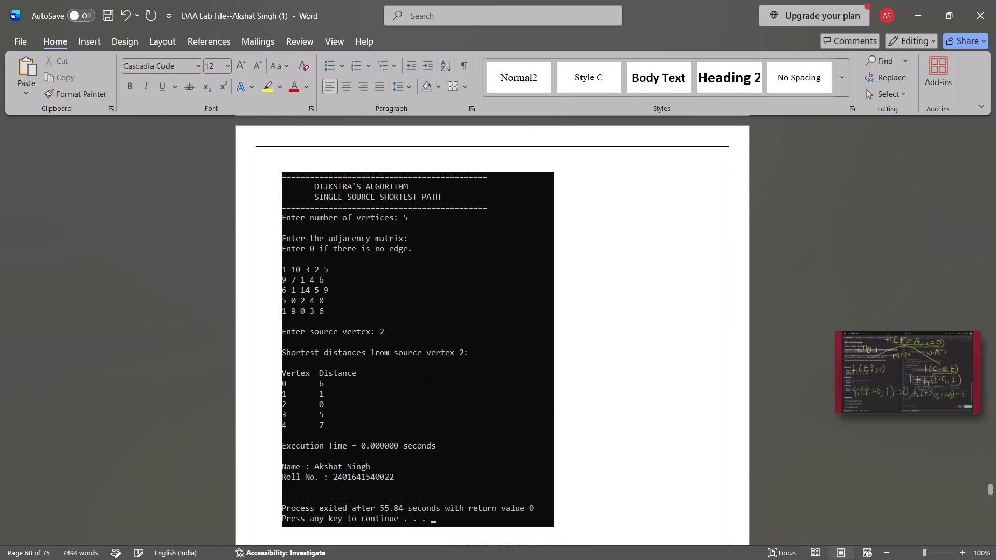
{"action": "left_click", "coordinate": [280, 177]}
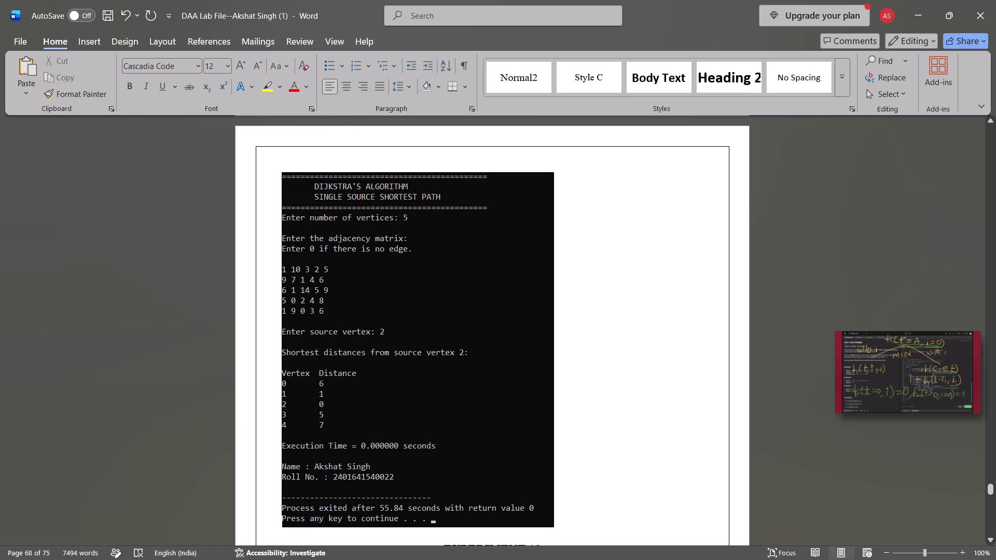
{"action": "key", "text": "BackSpace"}
Delete the blank lines above free(graph), above the "// Free memory" comment and above the name printf in the Dijkstra code.
{"action": "scroll", "coordinate": [367, 291], "scroll_direction": "up", "scroll_amount": 6}
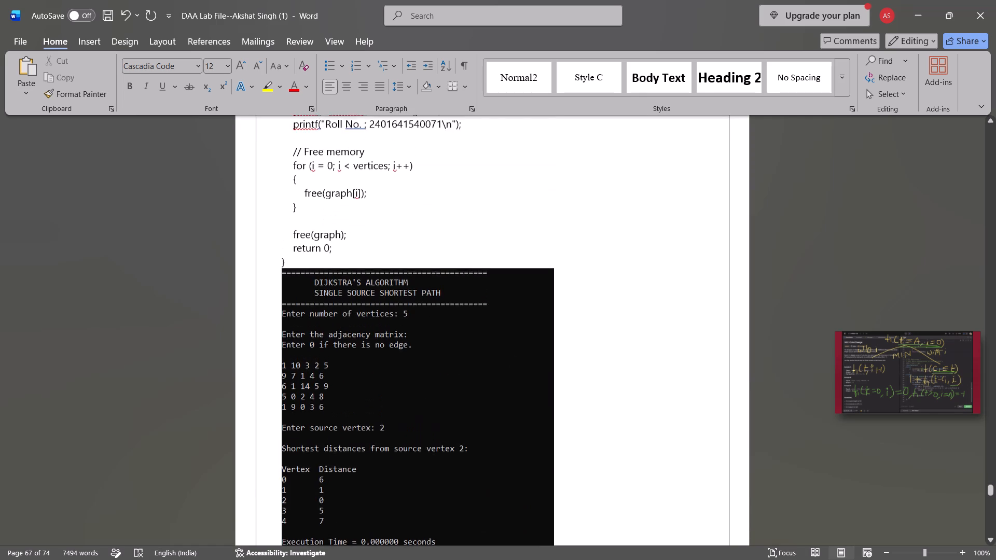
{"action": "scroll", "coordinate": [367, 290], "scroll_direction": "up", "scroll_amount": 2}
{"action": "left_click", "coordinate": [321, 330]}
{"action": "key", "text": "BackSpace"}
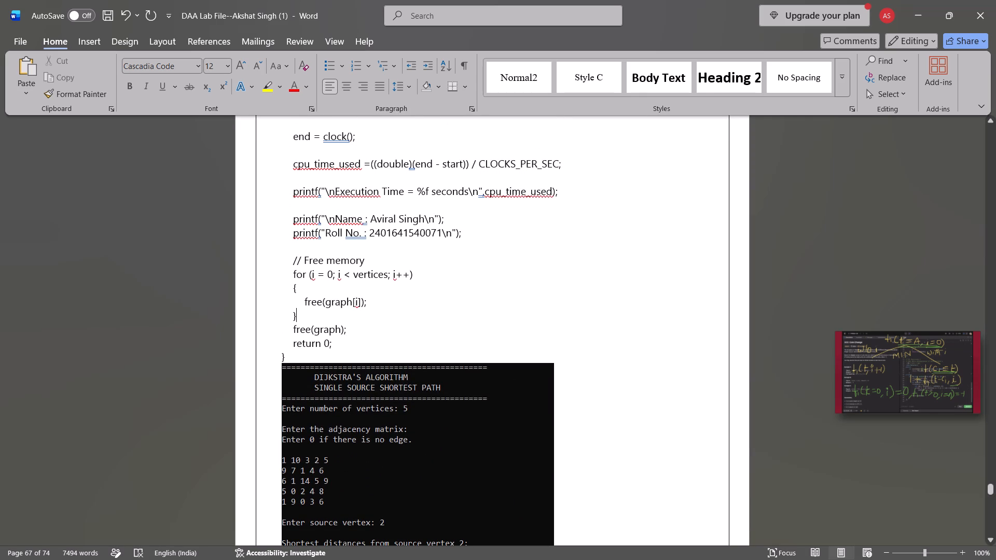
{"action": "left_click", "coordinate": [304, 248]}
{"action": "key", "text": "BackSpace"}
{"action": "left_click", "coordinate": [305, 211]}
{"action": "key", "text": "BackSpace"}
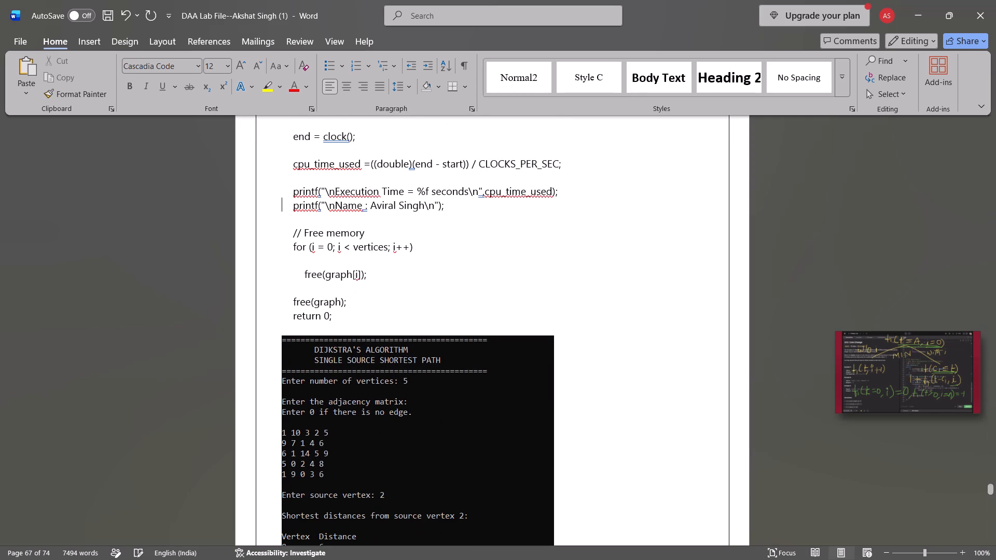
Delete the blank lines between the dijkstra call, end = clock(), the cpu_time_used line and the execution time printf.
{"action": "left_click", "coordinate": [310, 178]}
{"action": "key", "text": "BackSpace"}
{"action": "left_click", "coordinate": [310, 148]}
{"action": "key", "text": "BackSpace"}
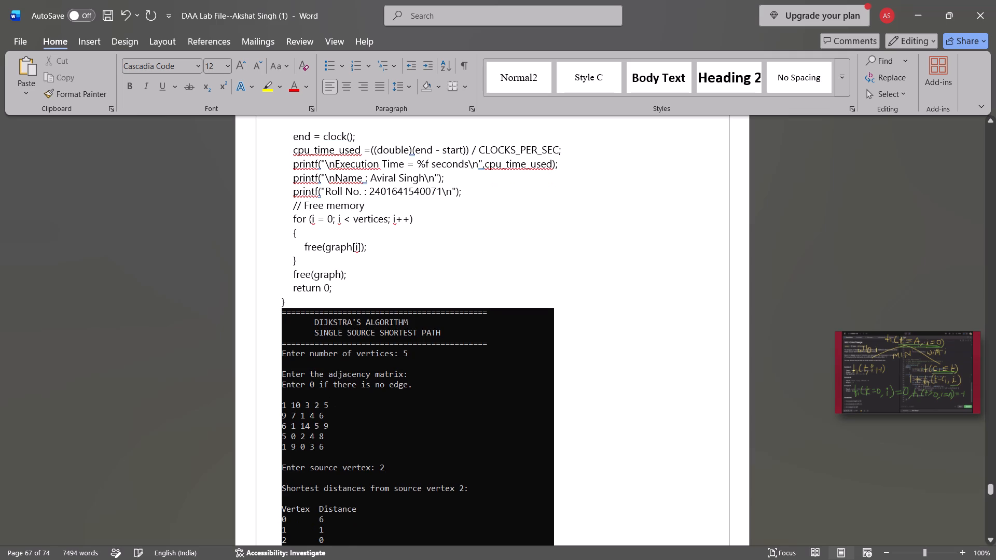
{"action": "scroll", "coordinate": [345, 206], "scroll_direction": "up", "scroll_amount": 5}
{"action": "left_click", "coordinate": [315, 280]}
{"action": "key", "text": "BackSpace"}
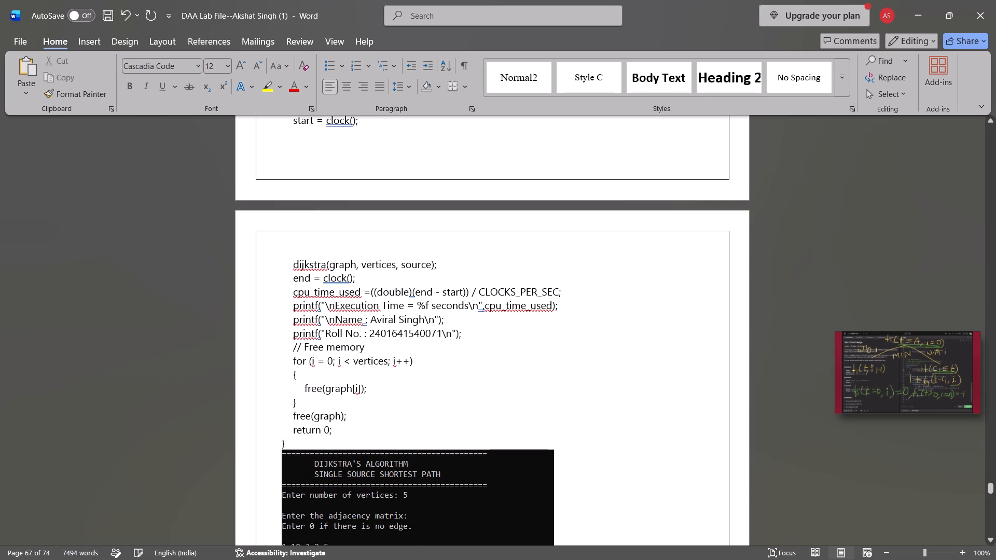
Insert three line breaks between the Dijkstra code's closing brace and its output screenshot.
{"action": "left_click", "coordinate": [300, 443]}
{"action": "key", "text": "Return"}
{"action": "key", "text": "Return"}
{"action": "scroll", "coordinate": [306, 434], "scroll_direction": "down", "scroll_amount": 10}
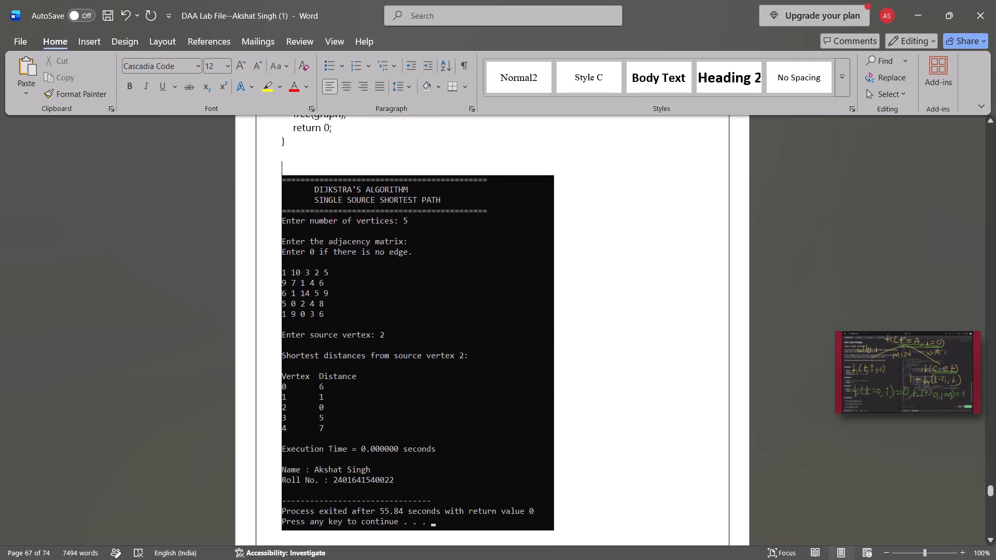
{"action": "scroll", "coordinate": [312, 429], "scroll_direction": "down", "scroll_amount": 4}
{"action": "key", "text": "Return"}
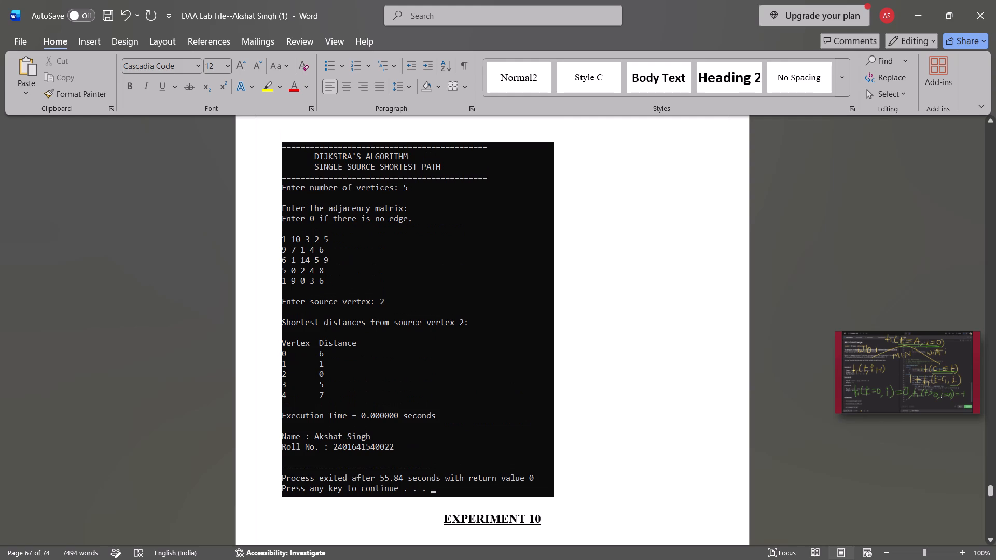
Add two line breaks before the EXPERIMENT 10 heading to move it onto a new page.
{"action": "left_click", "coordinate": [417, 523]}
{"action": "key", "text": "Return"}
{"action": "key", "text": "Return"}
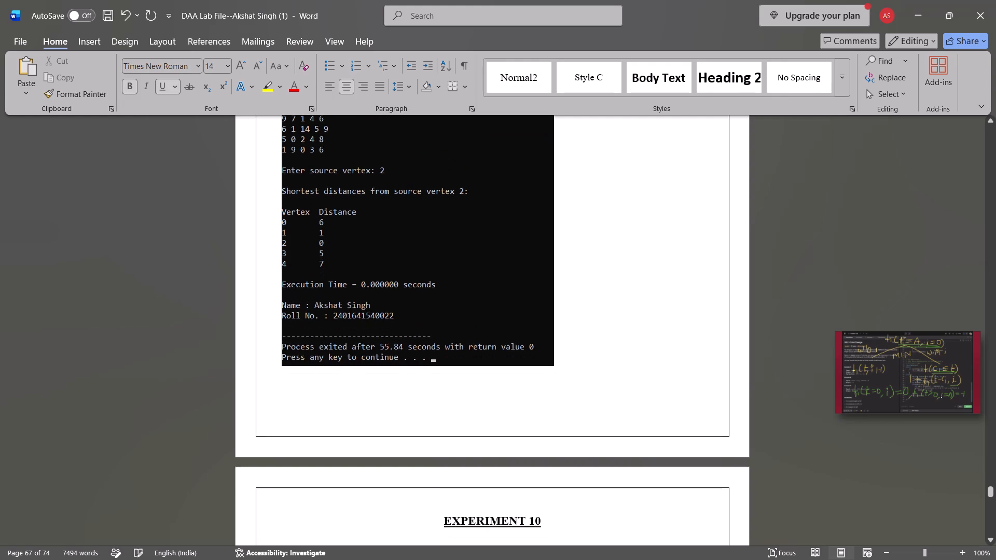
Delete the blank lines above the adjacency matrix prompt and from the source vertex prompt down to start = clock() in Dijkstra's main function.
{"action": "scroll", "coordinate": [461, 362], "scroll_direction": "up", "scroll_amount": 20}
{"action": "scroll", "coordinate": [461, 362], "scroll_direction": "up", "scroll_amount": 2}
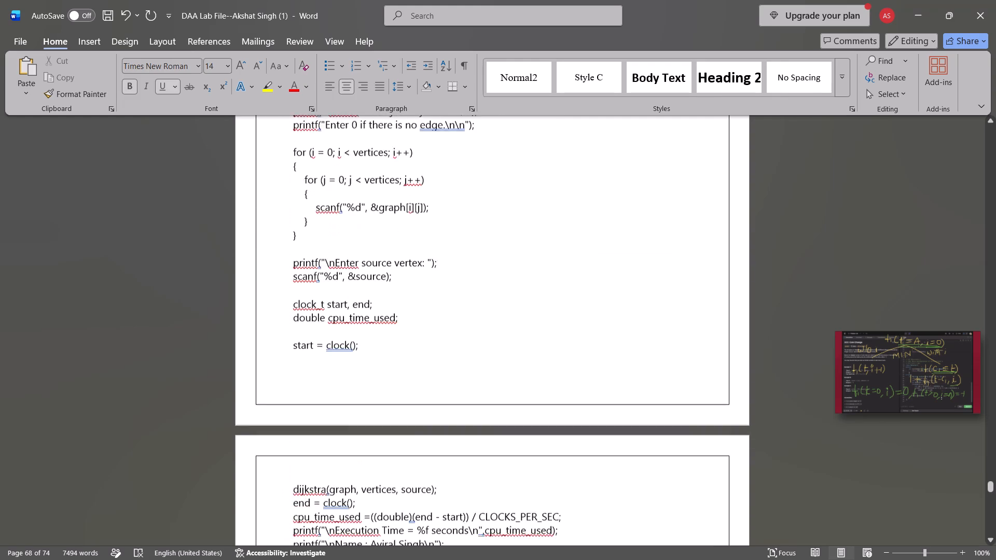
{"action": "scroll", "coordinate": [461, 347], "scroll_direction": "up", "scroll_amount": 3}
{"action": "left_click", "coordinate": [314, 322]}
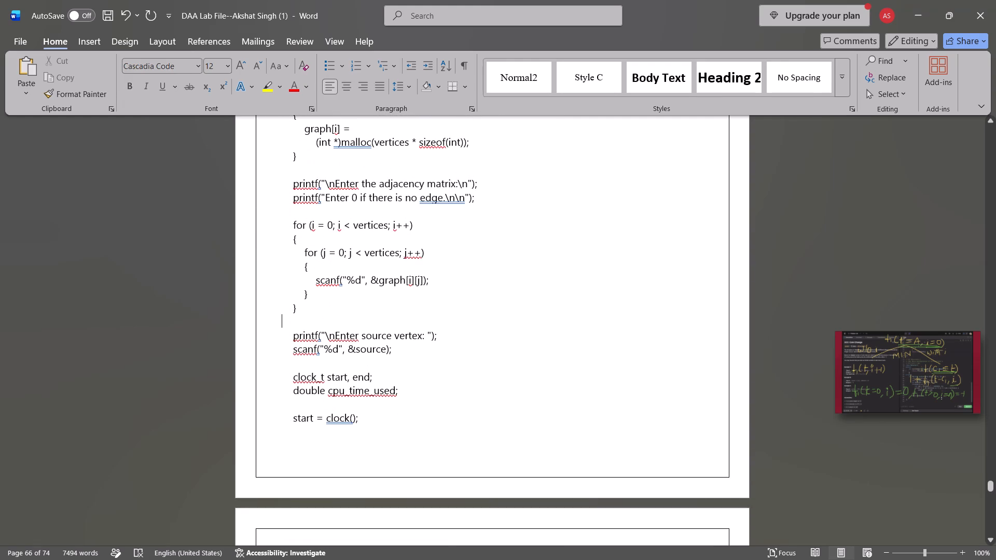
{"action": "key", "text": "BackSpace"}
{"action": "left_click", "coordinate": [308, 352]}
{"action": "key", "text": "BackSpace"}
{"action": "left_click", "coordinate": [297, 379]}
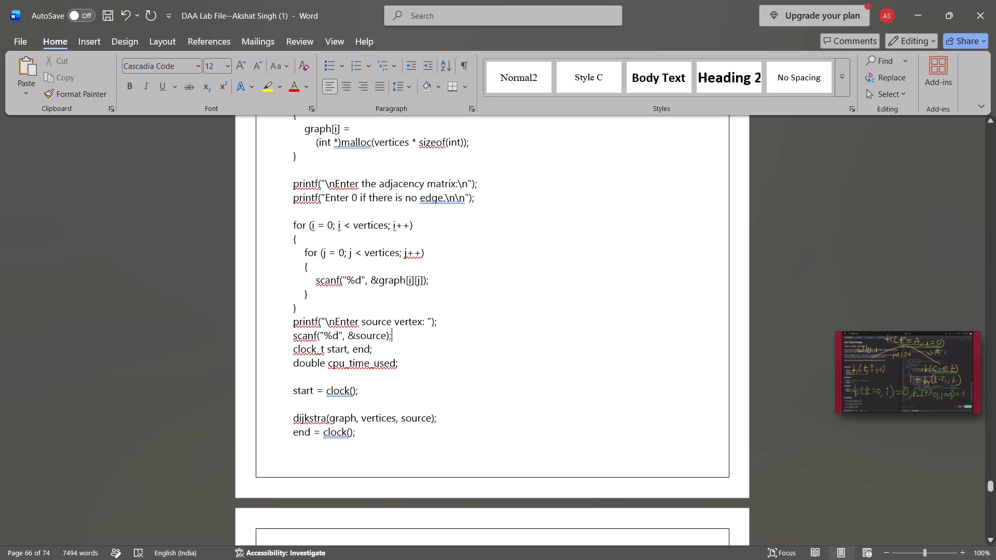
{"action": "key", "text": "BackSpace"}
{"action": "left_click", "coordinate": [304, 388]}
{"action": "key", "text": "BackSpace"}
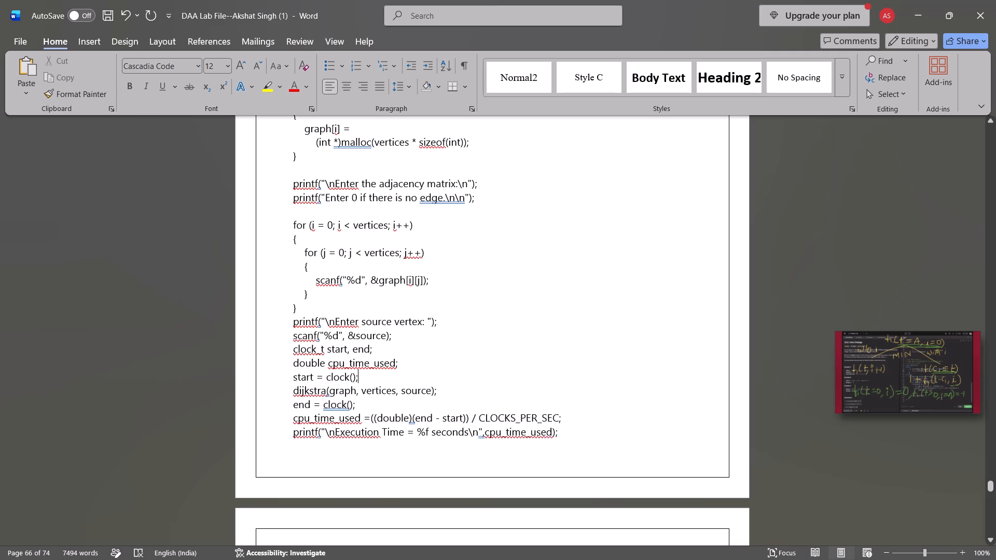
{"action": "left_click", "coordinate": [306, 211]}
{"action": "left_click", "coordinate": [312, 163]}
{"action": "key", "text": "BackSpace"}
Reduce the indentation of the malloc line under graph[i] = by four spaces to align it with the line above.
{"action": "scroll", "coordinate": [321, 181], "scroll_direction": "up", "scroll_amount": 4}
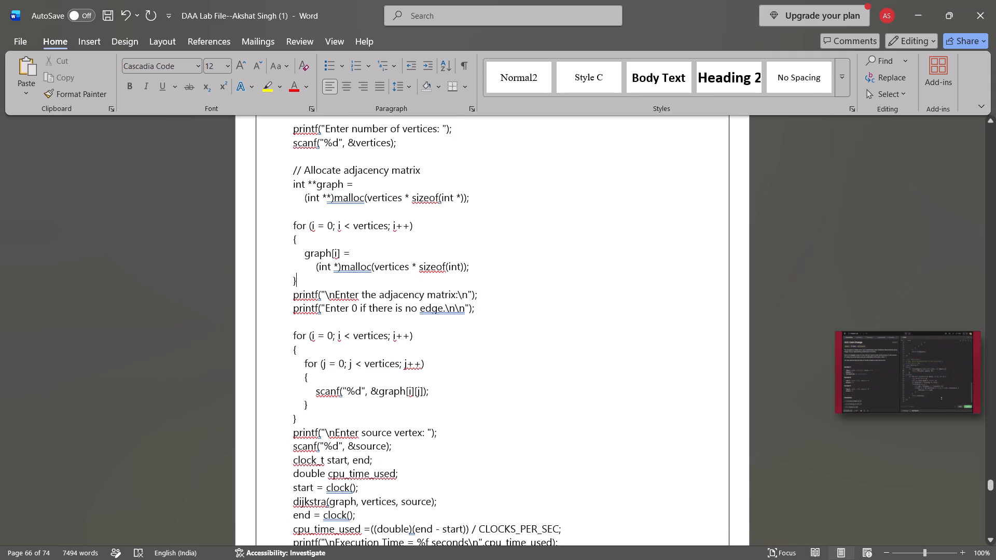
{"action": "left_click", "coordinate": [313, 268]}
{"action": "key", "text": "BackSpace"}
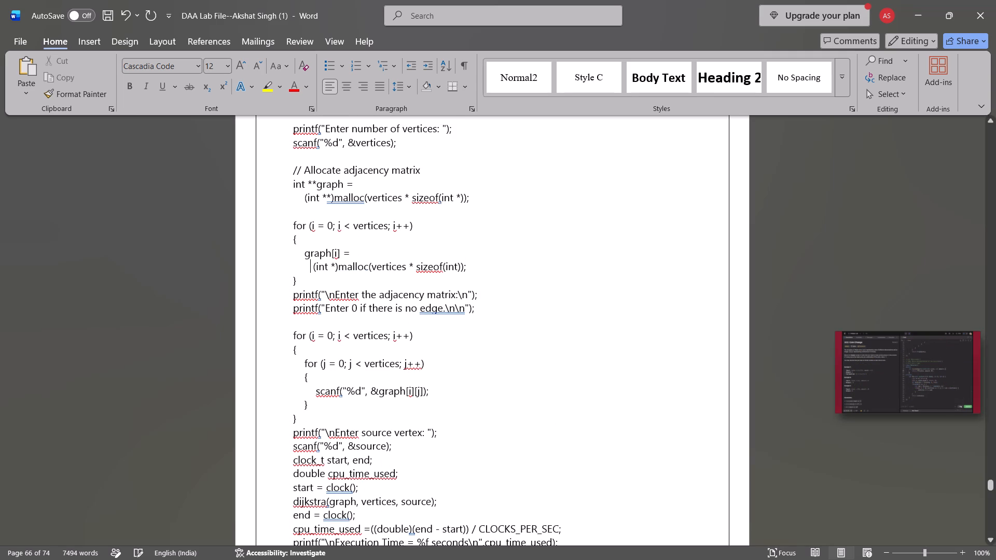
{"action": "key", "text": "BackSpace"}
{"action": "key", "text": "BackSpace"}
{"action": "key", "text": "BackSpace"}
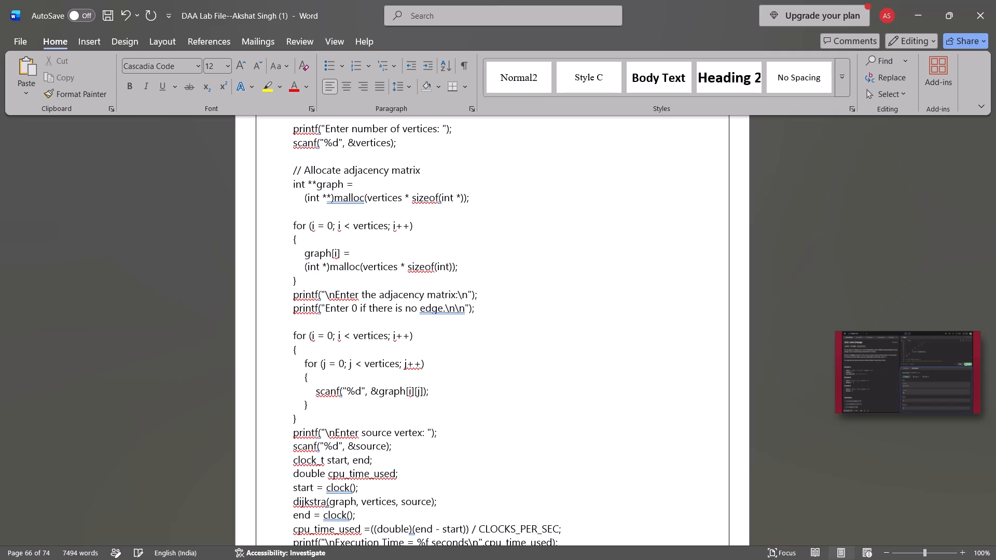
Delete the blank lines above the "// Allocate adjacency matrix" comment and above the title banner printf in main.
{"action": "scroll", "coordinate": [320, 254], "scroll_direction": "up", "scroll_amount": 4}
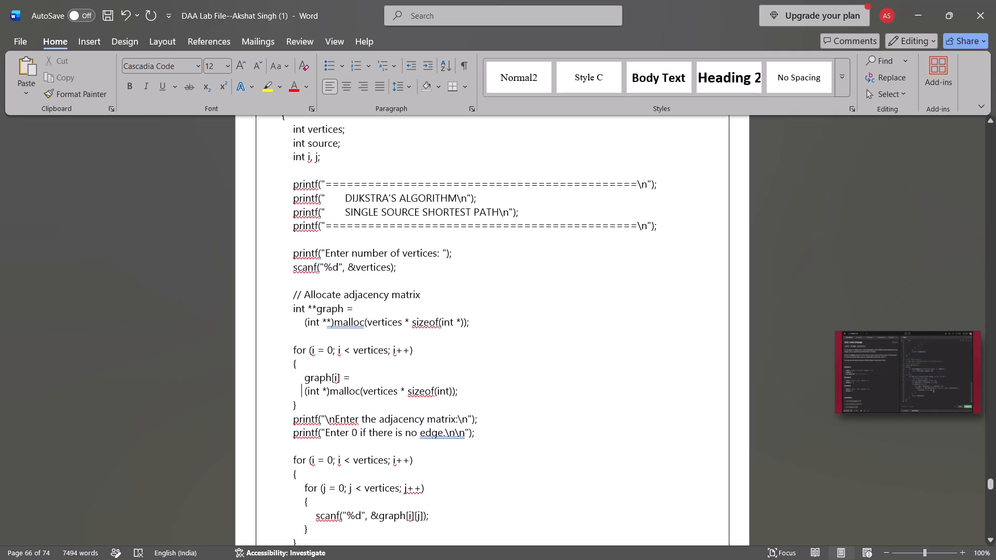
{"action": "left_click", "coordinate": [313, 282]}
{"action": "key", "text": "BackSpace"}
{"action": "scroll", "coordinate": [325, 283], "scroll_direction": "up", "scroll_amount": 4}
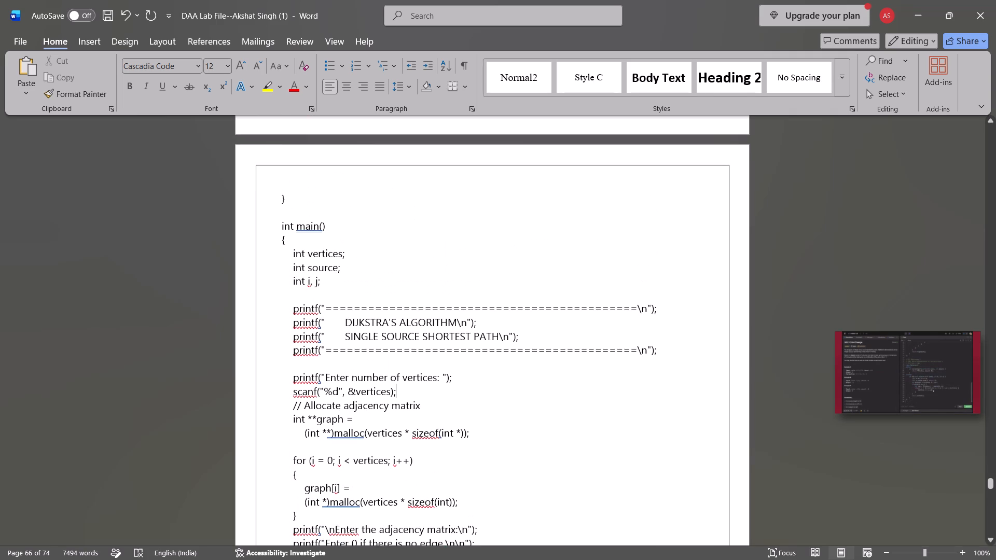
{"action": "left_click", "coordinate": [309, 292]}
{"action": "key", "text": "BackSpace"}
Delete the semicolon ending the "int i, j;" declaration in Dijkstra's main function.
{"action": "scroll", "coordinate": [338, 277], "scroll_direction": "up", "scroll_amount": 10}
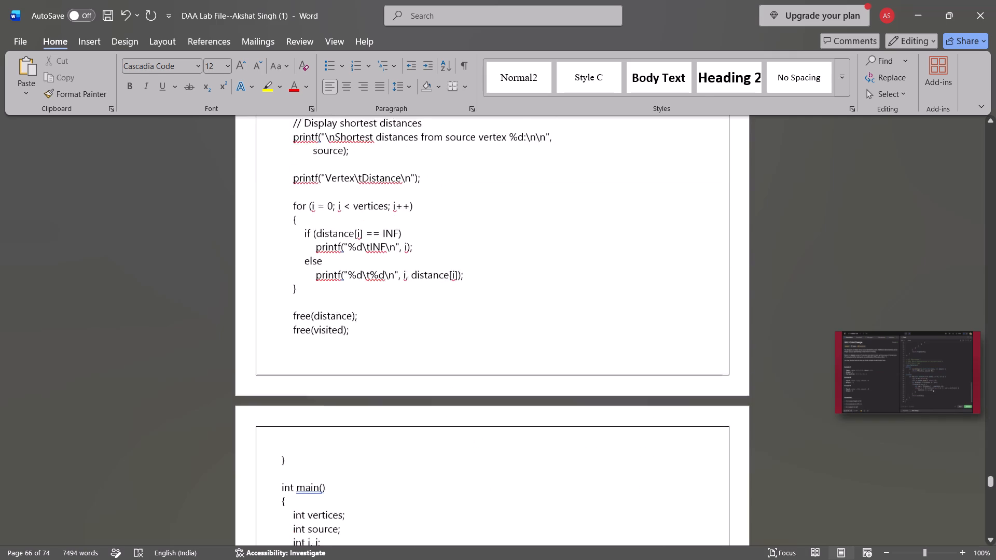
{"action": "scroll", "coordinate": [344, 263], "scroll_direction": "up", "scroll_amount": 3}
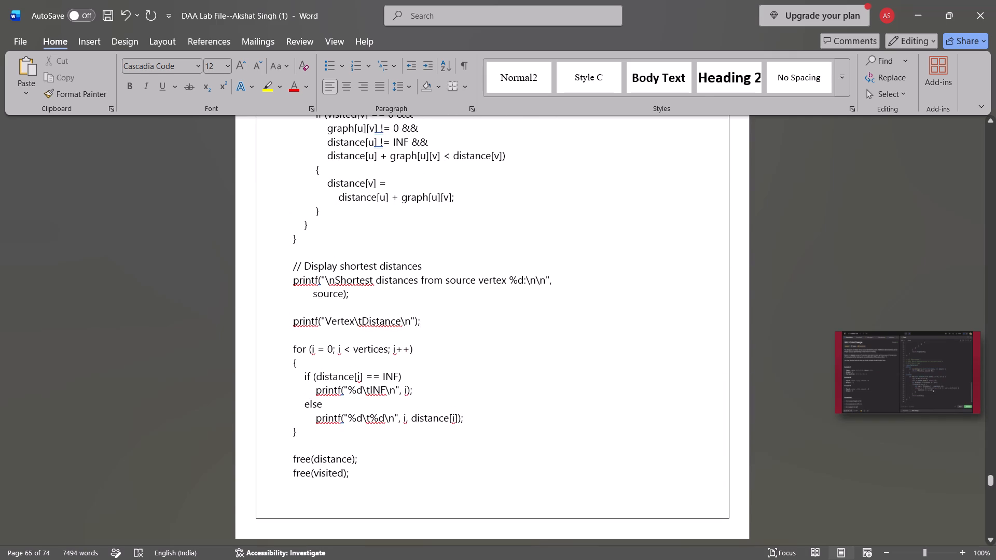
{"action": "key", "text": "BackSpace"}
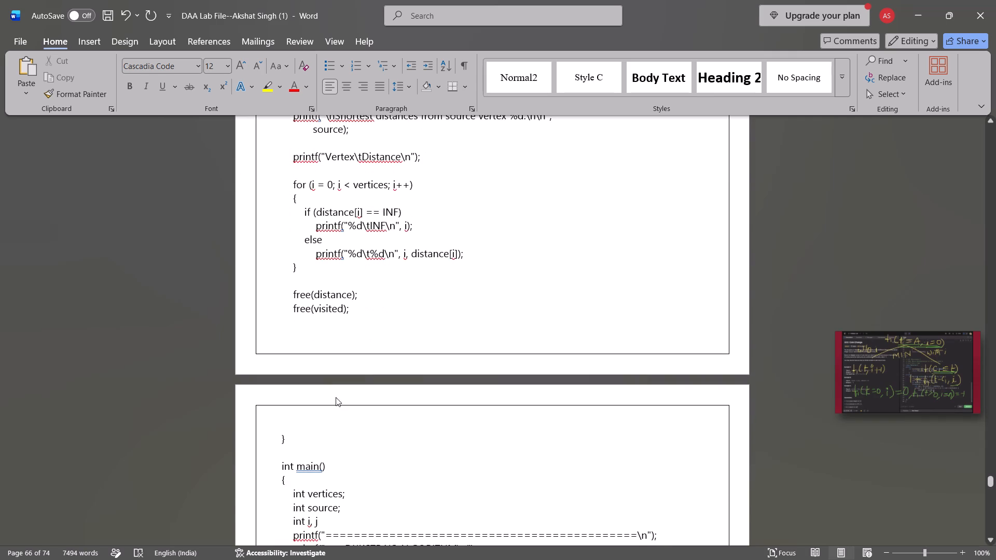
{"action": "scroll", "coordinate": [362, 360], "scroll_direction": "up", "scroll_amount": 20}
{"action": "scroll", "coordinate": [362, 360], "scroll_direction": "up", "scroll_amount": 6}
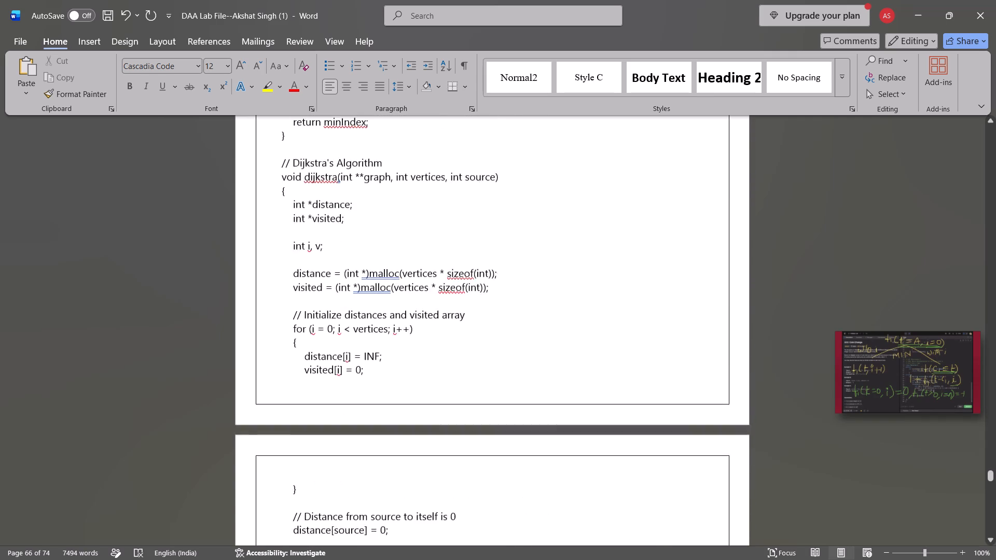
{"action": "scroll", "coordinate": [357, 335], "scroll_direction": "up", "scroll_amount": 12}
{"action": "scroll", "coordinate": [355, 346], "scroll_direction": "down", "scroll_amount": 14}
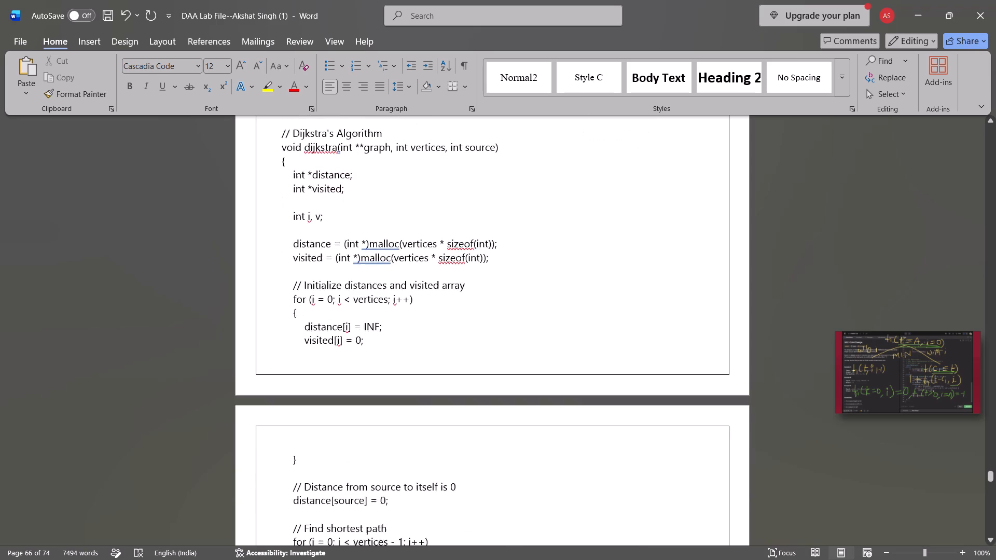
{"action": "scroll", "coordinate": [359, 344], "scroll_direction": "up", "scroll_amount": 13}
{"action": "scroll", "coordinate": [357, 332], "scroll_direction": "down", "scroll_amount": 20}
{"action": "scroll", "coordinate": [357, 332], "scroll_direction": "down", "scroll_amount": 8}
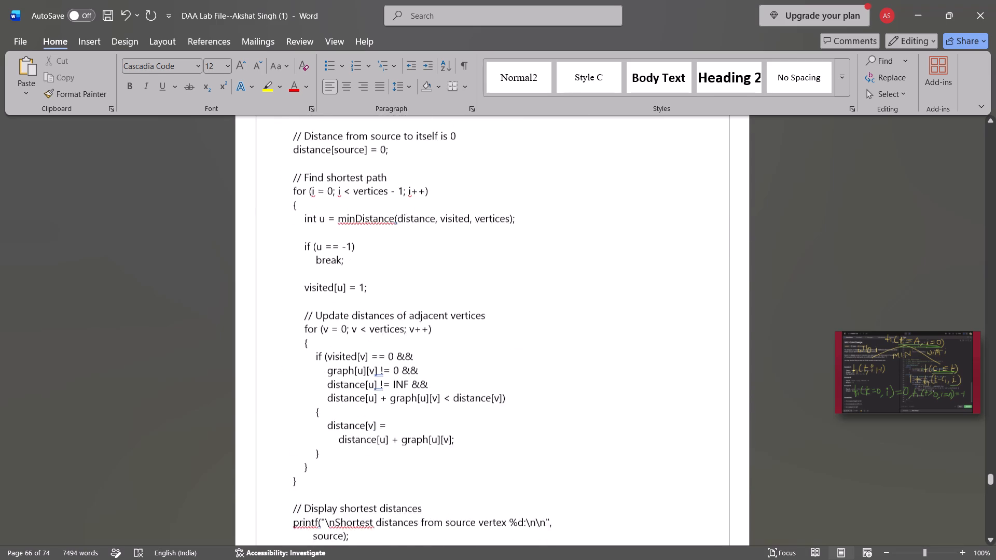
Insert a blank line between the closing brace of Dijkstra's code and its output screenshot.
{"action": "scroll", "coordinate": [368, 342], "scroll_direction": "down", "scroll_amount": 20}
{"action": "scroll", "coordinate": [368, 342], "scroll_direction": "down", "scroll_amount": 20}
{"action": "scroll", "coordinate": [368, 342], "scroll_direction": "down", "scroll_amount": 2}
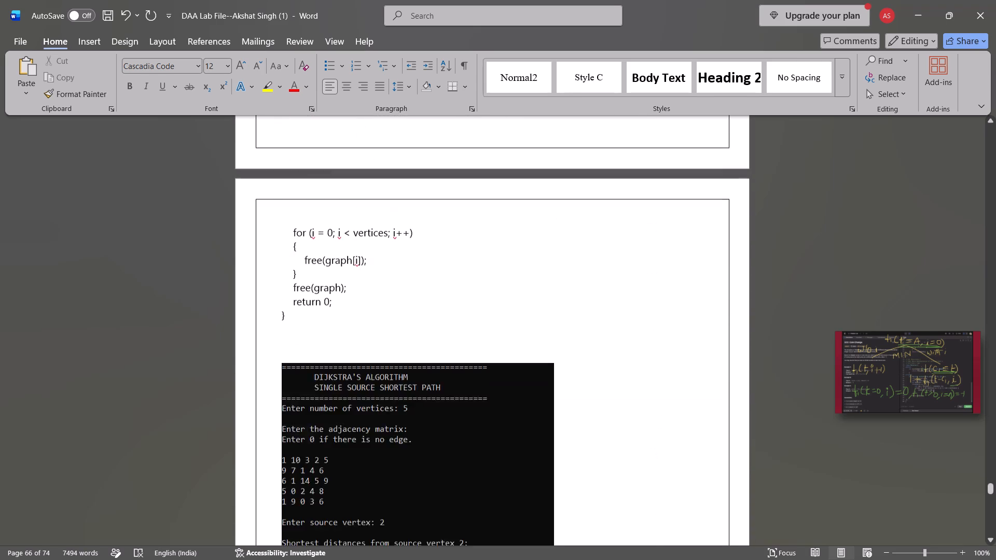
{"action": "scroll", "coordinate": [364, 416], "scroll_direction": "down", "scroll_amount": 11}
{"action": "scroll", "coordinate": [366, 421], "scroll_direction": "up", "scroll_amount": 10}
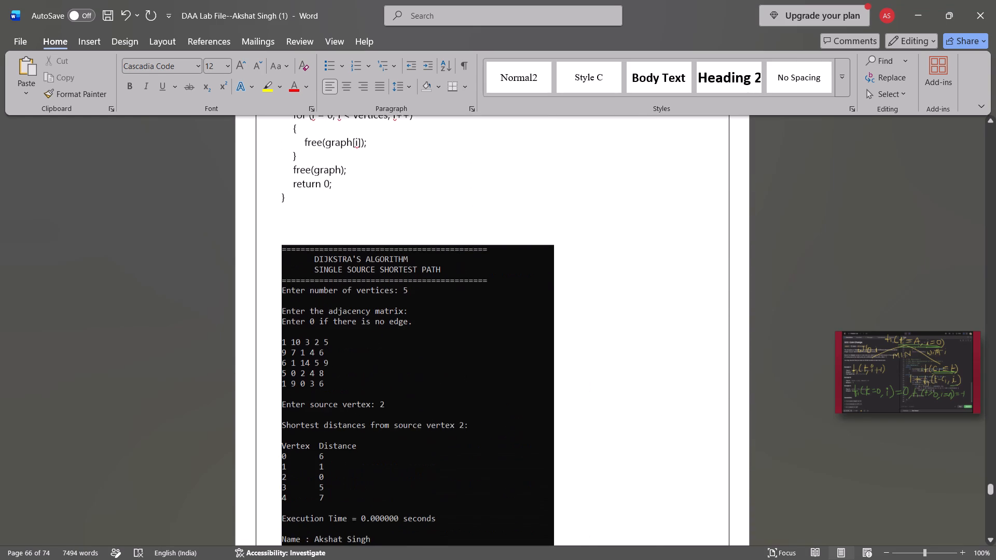
{"action": "left_click", "coordinate": [292, 230]}
{"action": "key", "text": "Return"}
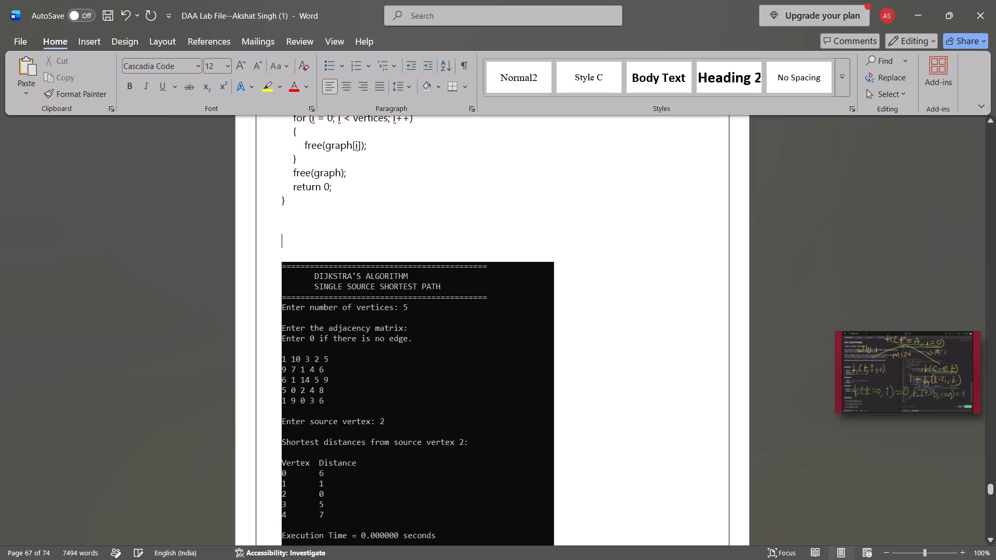
Indent the Dijkstra output screenshot from the page's left margin by adding spaces in front of it.
{"action": "left_click", "coordinate": [275, 272]}
{"action": "key", "text": "space"}
{"action": "key", "text": "space"}
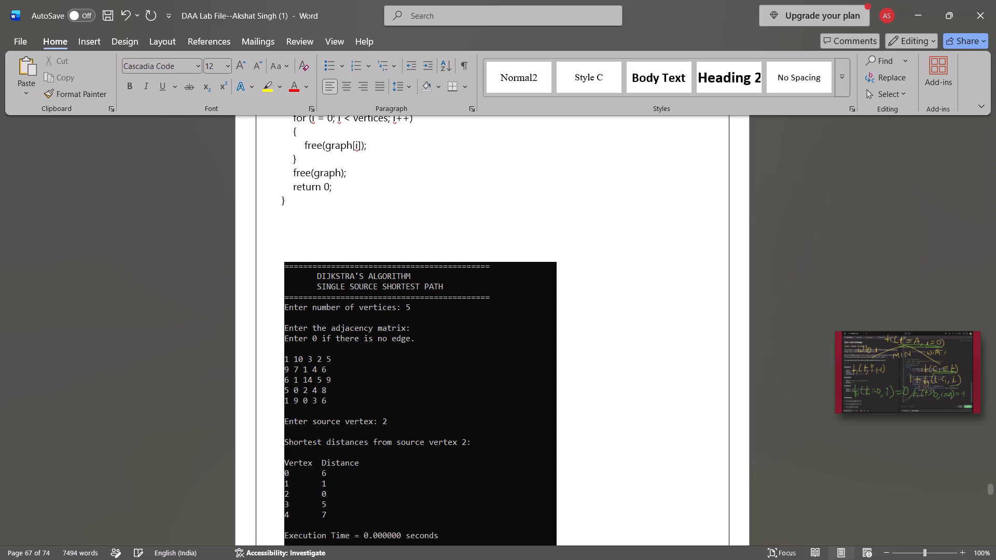
{"action": "scroll", "coordinate": [424, 362], "scroll_direction": "up", "scroll_amount": 3}
{"action": "scroll", "coordinate": [424, 360], "scroll_direction": "down", "scroll_amount": 4}
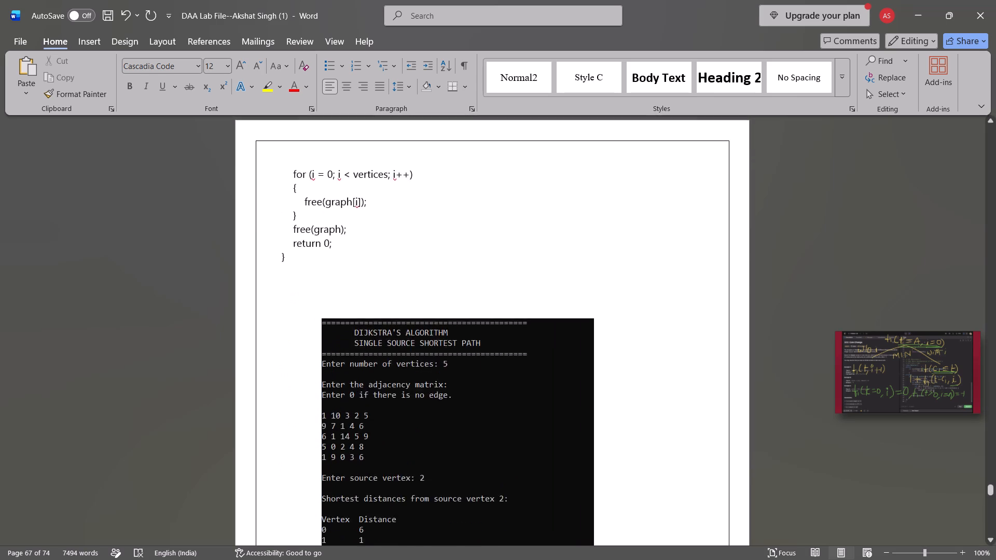
Enlarge the Dijkstra output screenshot slightly, keeping its proportions.
{"action": "scroll", "coordinate": [424, 360], "scroll_direction": "down", "scroll_amount": 9}
{"action": "left_click", "coordinate": [477, 242]}
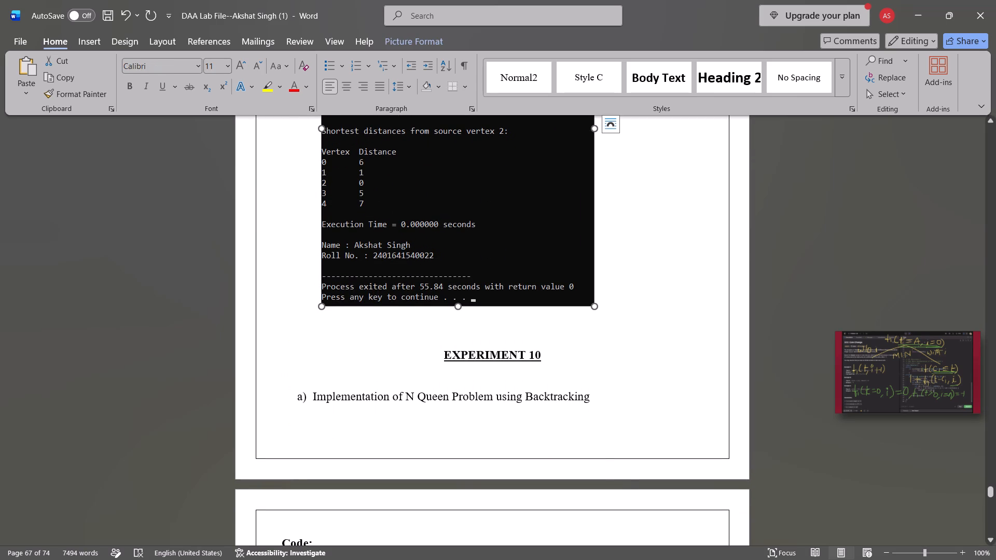
{"action": "left_click_drag", "start_coordinate": [597, 305], "coordinate": [611, 325]}
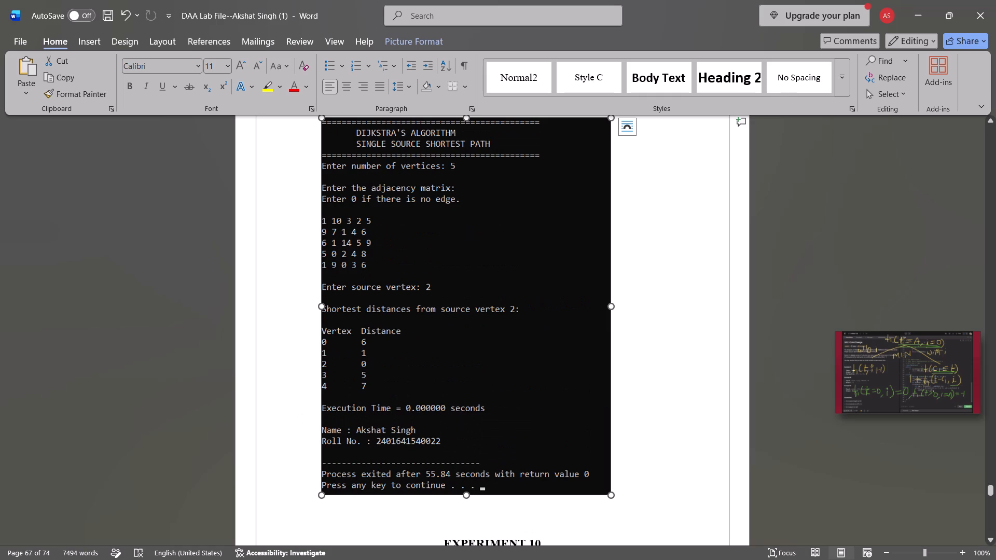
Insert blank lines above the EXPERIMENT 10 heading so that it starts on a new page.
{"action": "left_click", "coordinate": [376, 515]}
{"action": "key", "text": "Return"}
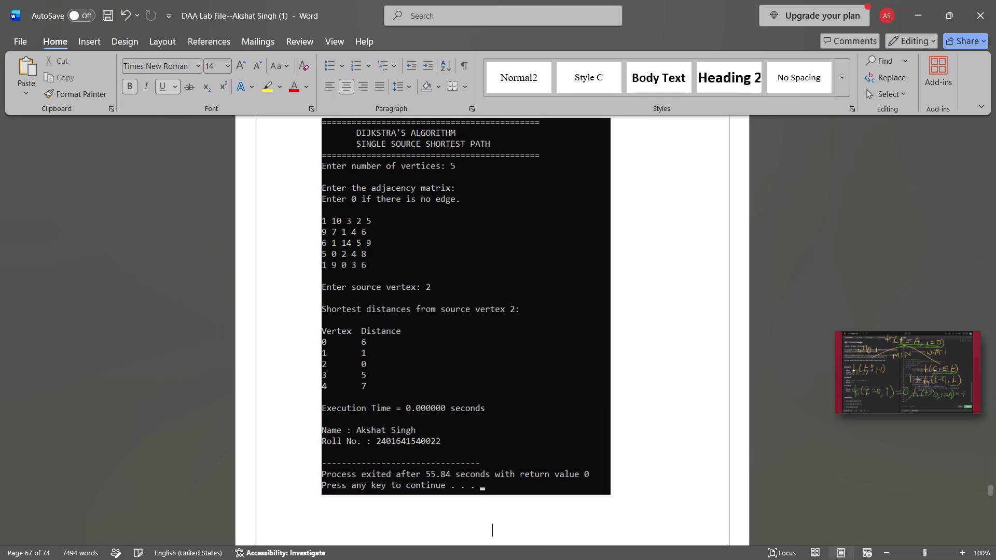
{"action": "scroll", "coordinate": [433, 436], "scroll_direction": "down", "scroll_amount": 6}
{"action": "key", "text": "Return"}
{"action": "right_click", "coordinate": [439, 429]}
{"action": "key", "text": "Return"}
{"action": "key", "text": "Return"}
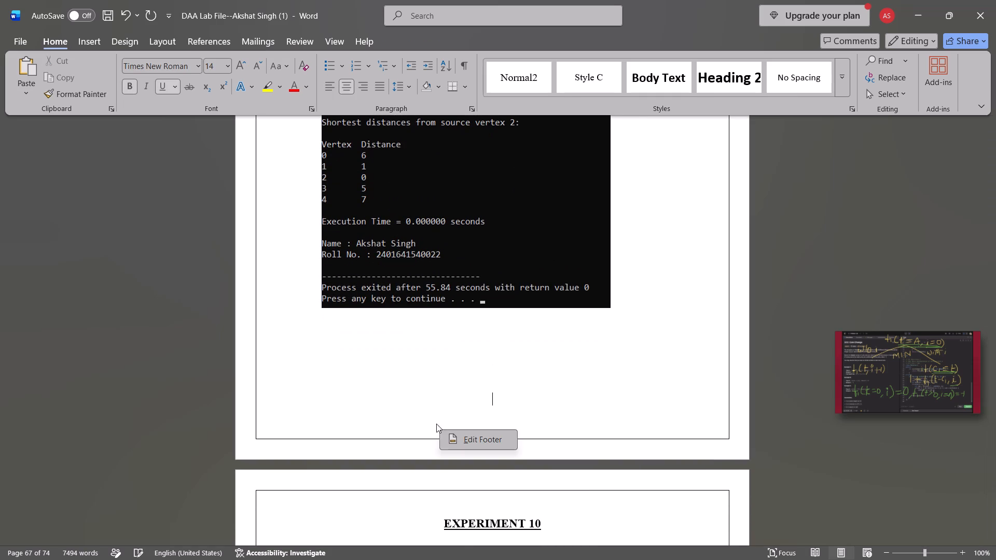
Review the layout and spacing of the N-Queen code in Experiment 10 and its output screenshot.
{"action": "scroll", "coordinate": [434, 400], "scroll_direction": "down", "scroll_amount": 15}
{"action": "scroll", "coordinate": [427, 396], "scroll_direction": "down", "scroll_amount": 11}
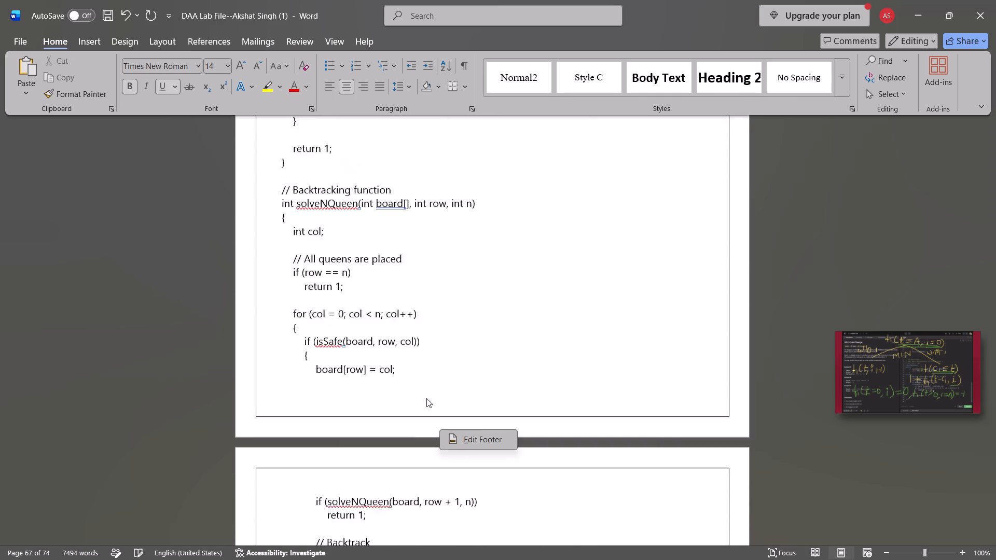
{"action": "scroll", "coordinate": [426, 398], "scroll_direction": "down", "scroll_amount": 20}
{"action": "scroll", "coordinate": [426, 398], "scroll_direction": "down", "scroll_amount": 19}
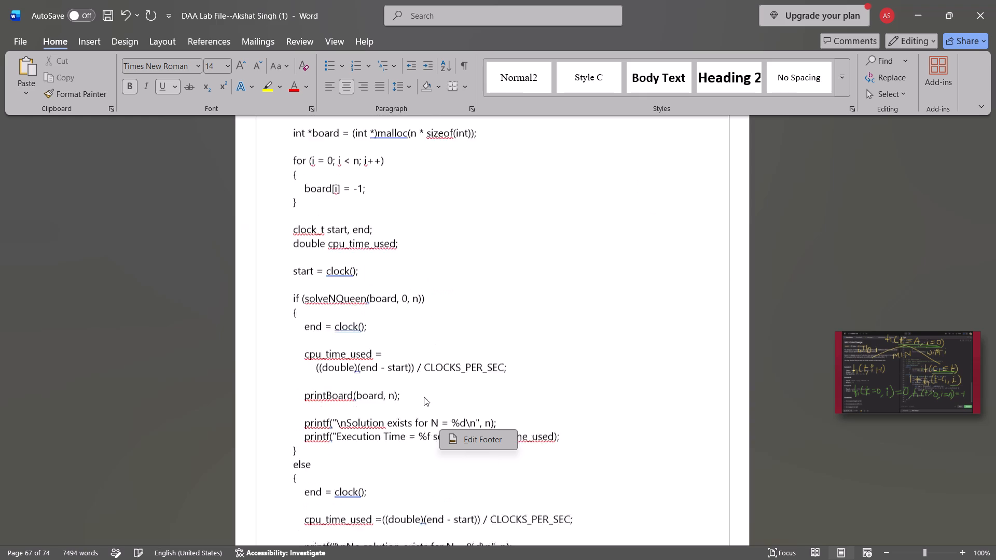
{"action": "scroll", "coordinate": [424, 397], "scroll_direction": "down", "scroll_amount": 16}
{"action": "scroll", "coordinate": [425, 397], "scroll_direction": "down", "scroll_amount": 7}
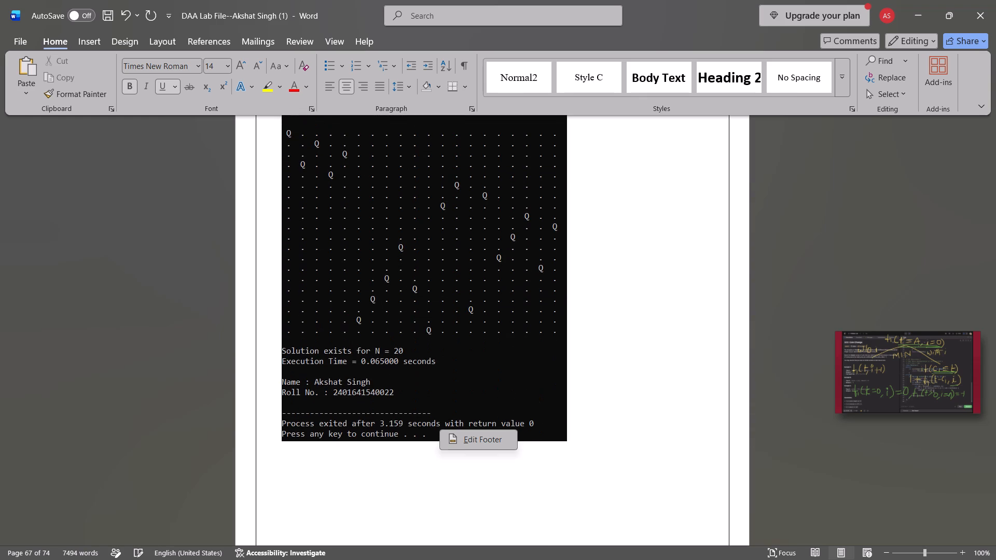
{"action": "scroll", "coordinate": [425, 399], "scroll_direction": "up", "scroll_amount": 13}
{"action": "scroll", "coordinate": [426, 390], "scroll_direction": "down", "scroll_amount": 2}
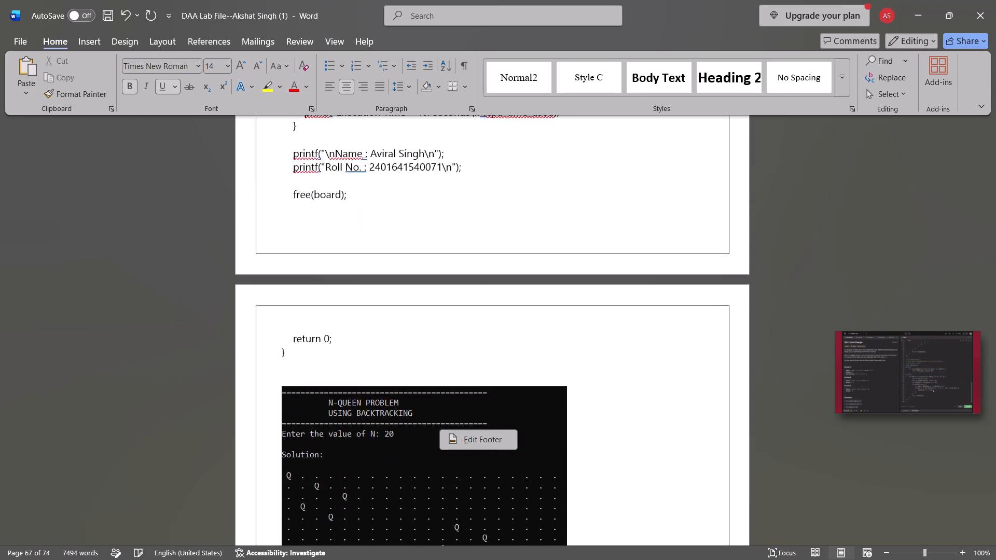
{"action": "scroll", "coordinate": [426, 394], "scroll_direction": "up", "scroll_amount": 5}
{"action": "scroll", "coordinate": [299, 275], "scroll_direction": "up", "scroll_amount": 5}
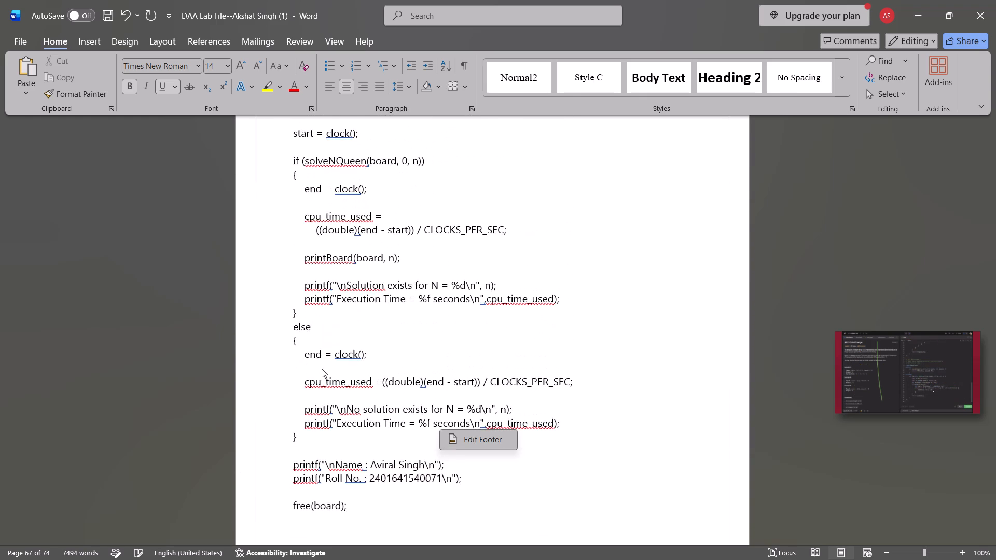
{"action": "left_click", "coordinate": [322, 369]}
{"action": "scroll", "coordinate": [356, 361], "scroll_direction": "down", "scroll_amount": 12}
{"action": "right_click", "coordinate": [364, 353]}
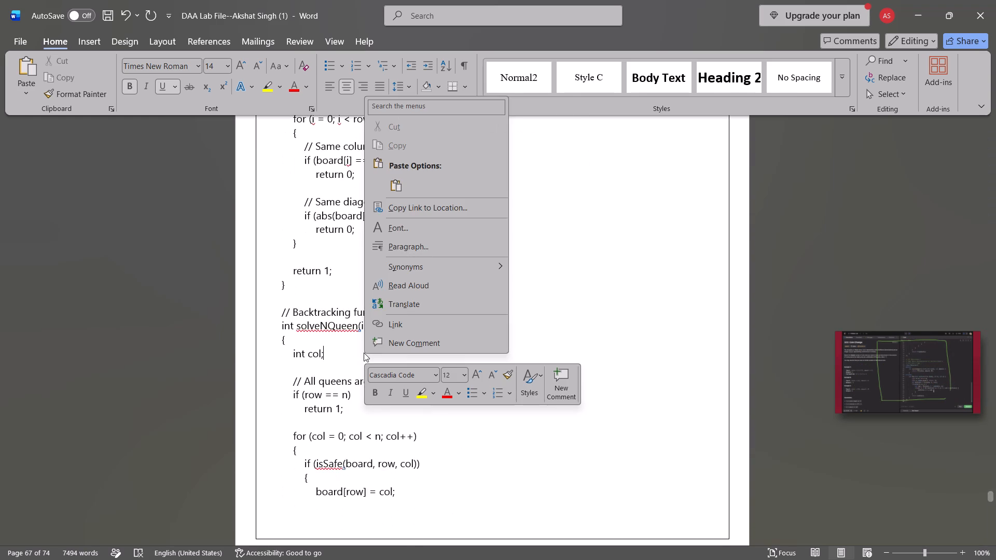
{"action": "scroll", "coordinate": [365, 351], "scroll_direction": "up", "scroll_amount": 11}
{"action": "left_click", "coordinate": [324, 313]}
{"action": "scroll", "coordinate": [351, 319], "scroll_direction": "up", "scroll_amount": 12}
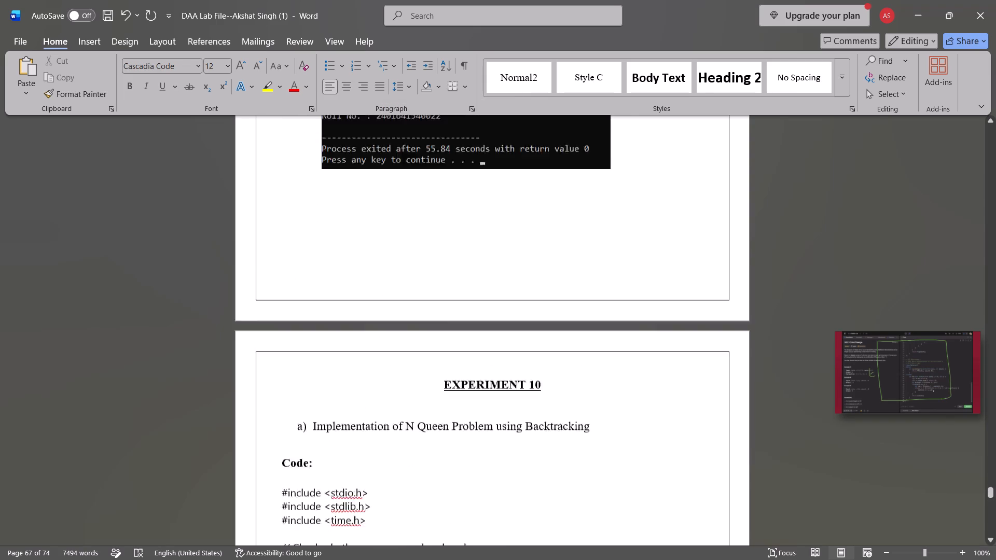
{"action": "scroll", "coordinate": [359, 303], "scroll_direction": "up", "scroll_amount": 5}
{"action": "scroll", "coordinate": [361, 312], "scroll_direction": "down", "scroll_amount": 20}
{"action": "scroll", "coordinate": [361, 312], "scroll_direction": "down", "scroll_amount": 12}
{"action": "right_click", "coordinate": [354, 319]}
{"action": "right_click", "coordinate": [351, 320]}
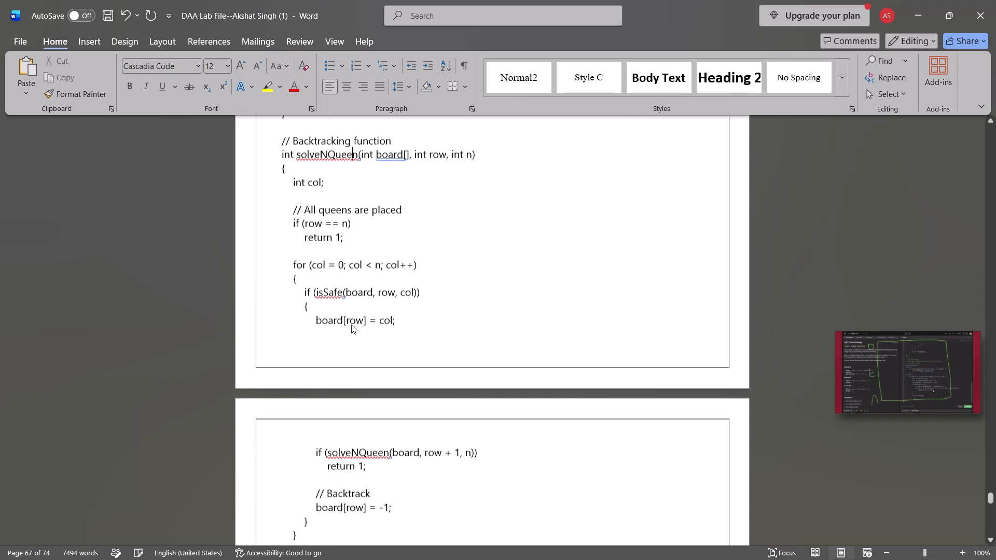
{"action": "scroll", "coordinate": [351, 325], "scroll_direction": "down", "scroll_amount": 20}
{"action": "scroll", "coordinate": [351, 325], "scroll_direction": "down", "scroll_amount": 12}
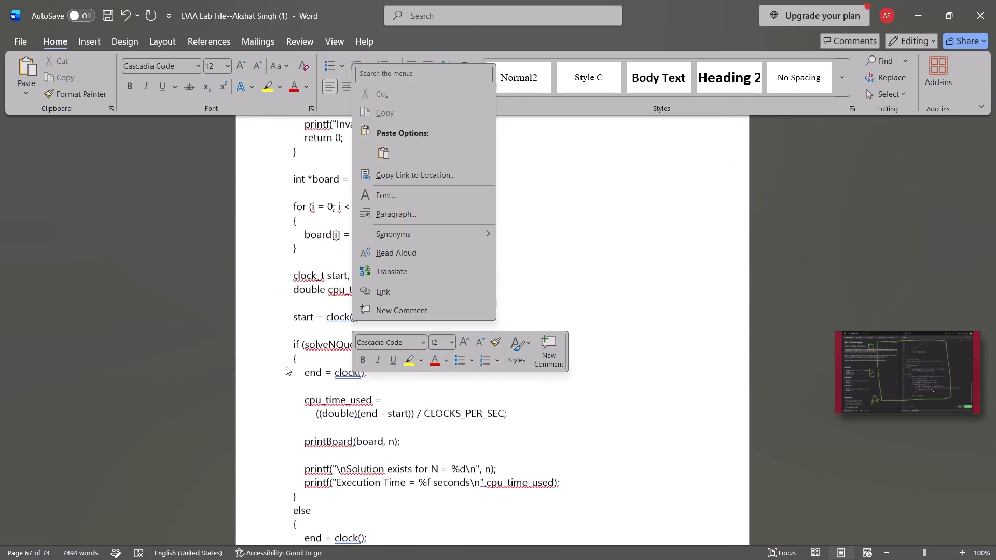
{"action": "scroll", "coordinate": [295, 391], "scroll_direction": "down", "scroll_amount": 13}
{"action": "right_click", "coordinate": [296, 392]}
{"action": "left_click", "coordinate": [269, 368]}
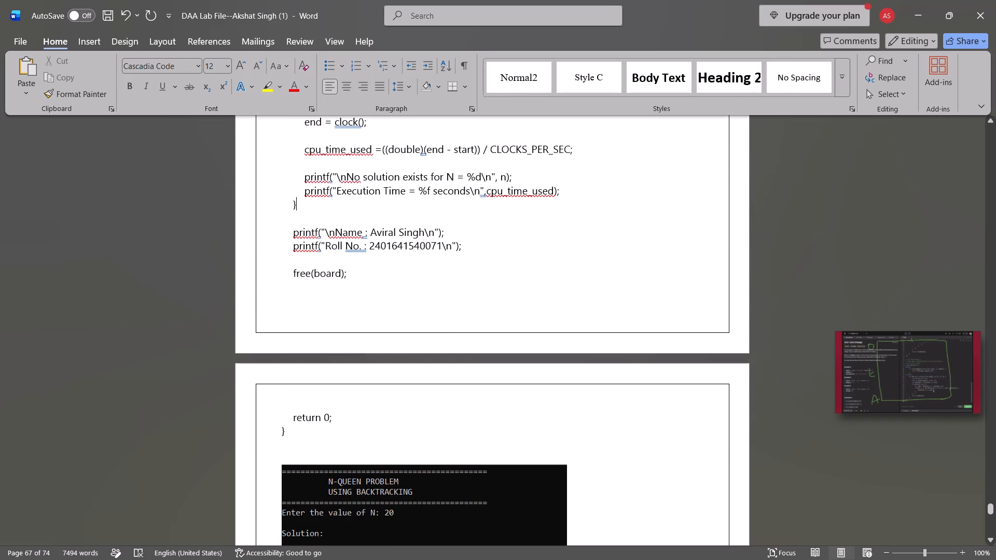
Delete the blank lines above and below the cpu_time_used line in the else branch of N-Queen's main function.
{"action": "scroll", "coordinate": [315, 232], "scroll_direction": "up", "scroll_amount": 2}
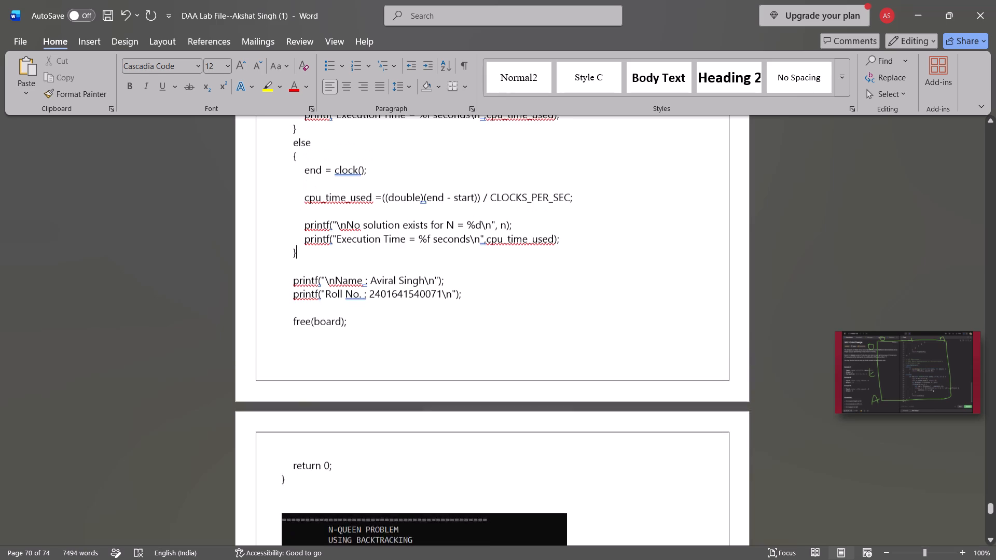
{"action": "left_click", "coordinate": [316, 227]}
{"action": "key", "text": "BackSpace"}
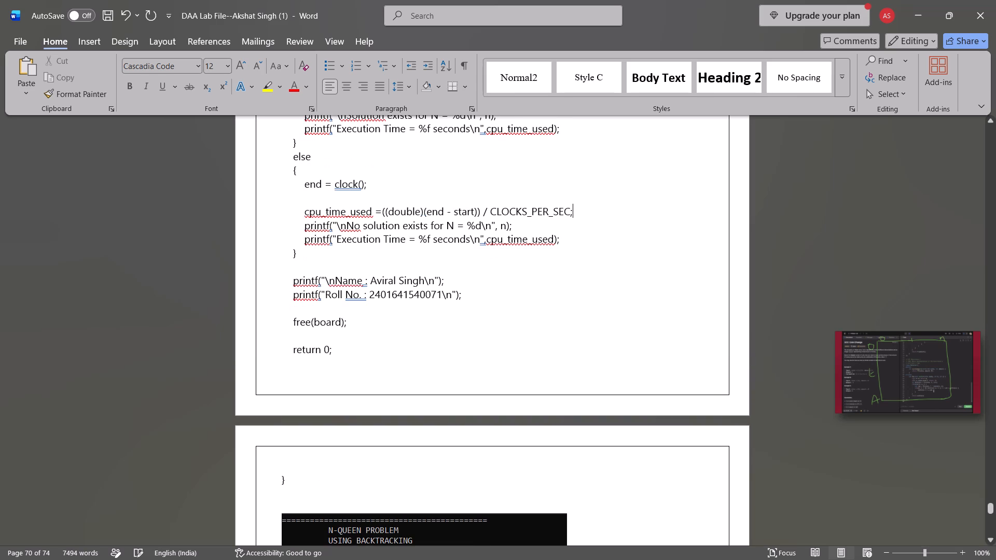
{"action": "left_click", "coordinate": [320, 197]}
{"action": "key", "text": "BackSpace"}
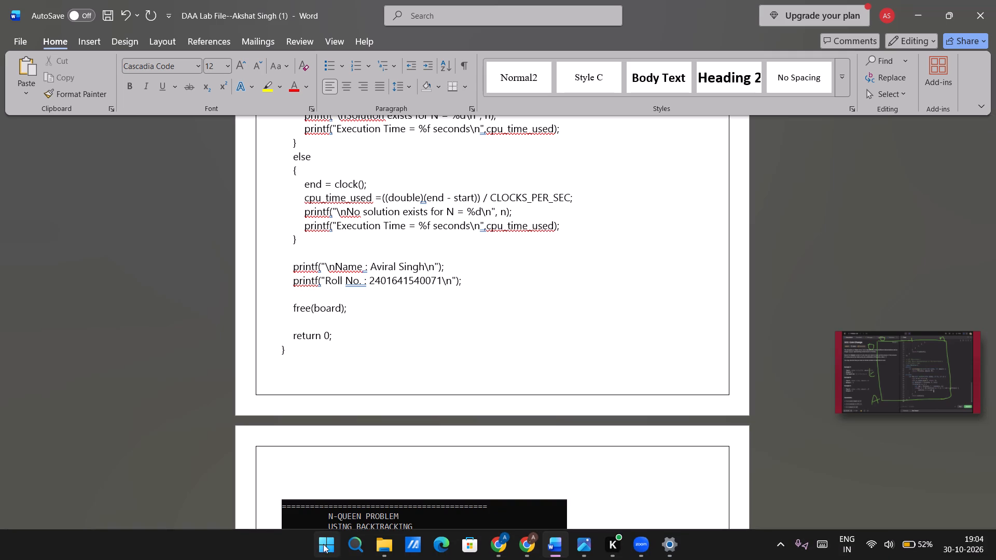
Copy the first name-and-roll-number image from the Gallery in File Explorer and return to the Word document.
{"action": "left_click", "coordinate": [381, 548]}
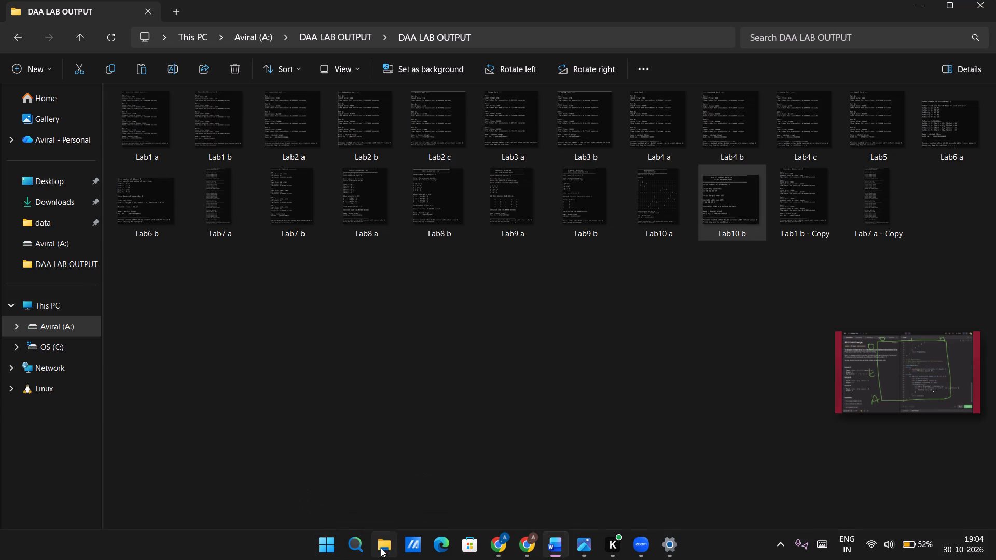
{"action": "scroll", "coordinate": [56, 144], "scroll_direction": "up", "scroll_amount": 1}
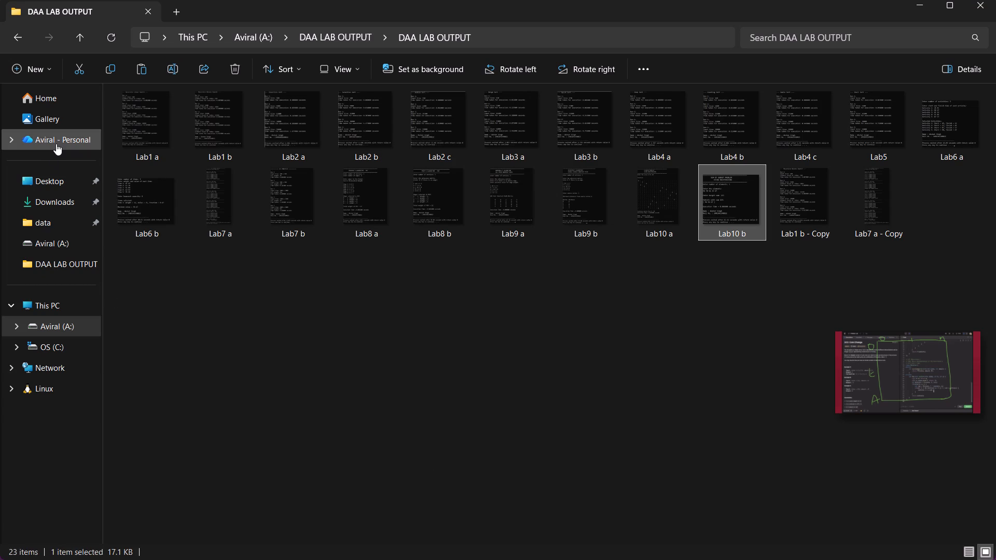
{"action": "scroll", "coordinate": [56, 144], "scroll_direction": "up", "scroll_amount": 3}
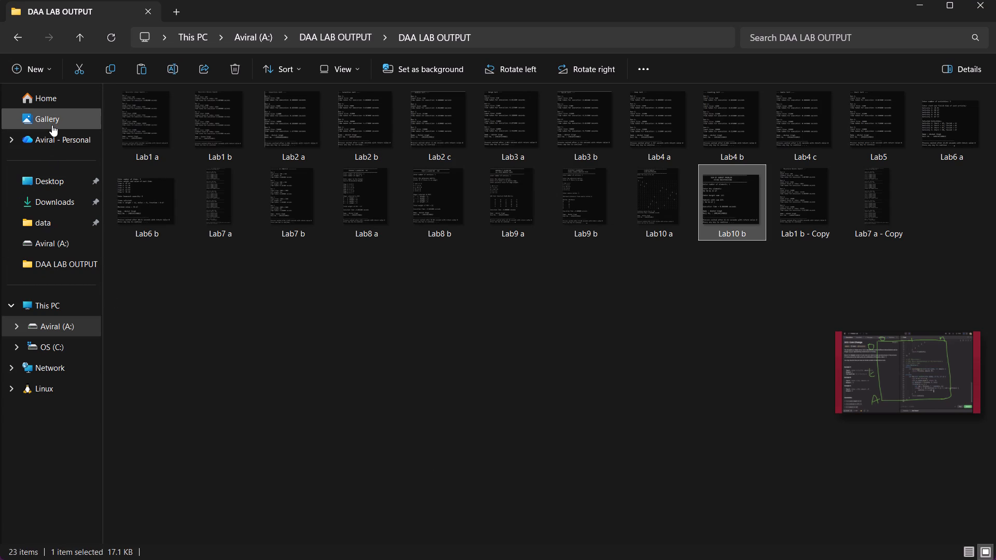
{"action": "left_click", "coordinate": [52, 125]}
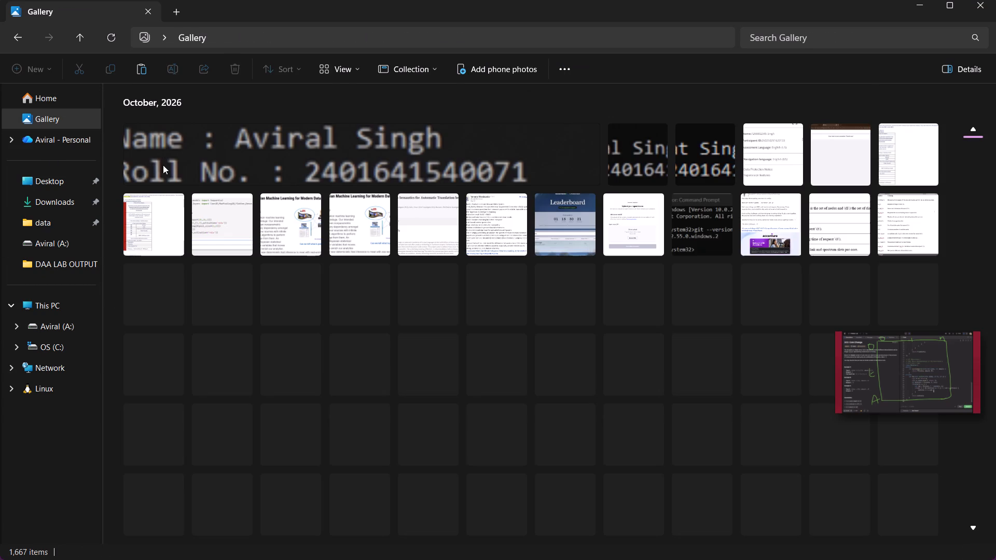
{"action": "left_click", "coordinate": [175, 161]}
{"action": "right_click", "coordinate": [175, 161]}
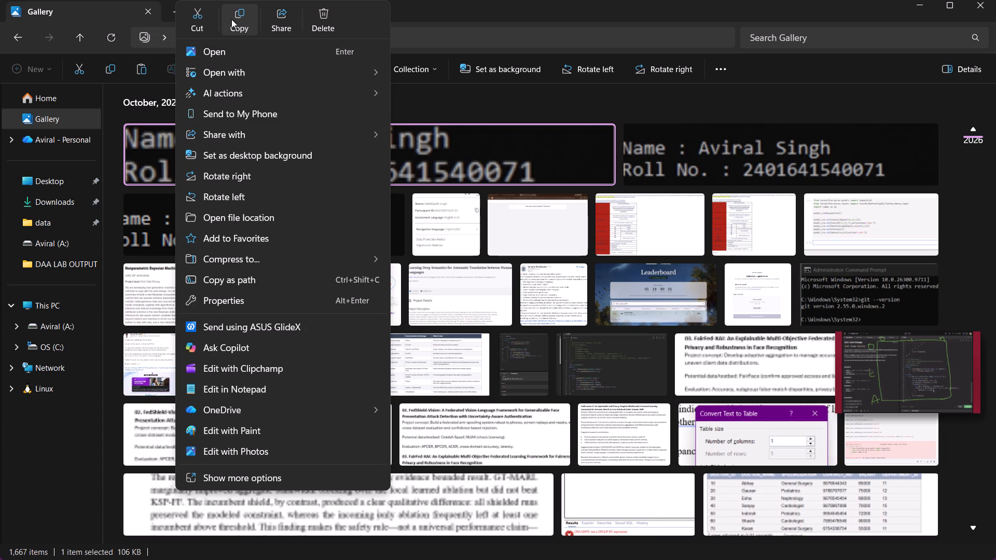
{"action": "left_click", "coordinate": [234, 18]}
{"action": "left_click", "coordinate": [920, 1]}
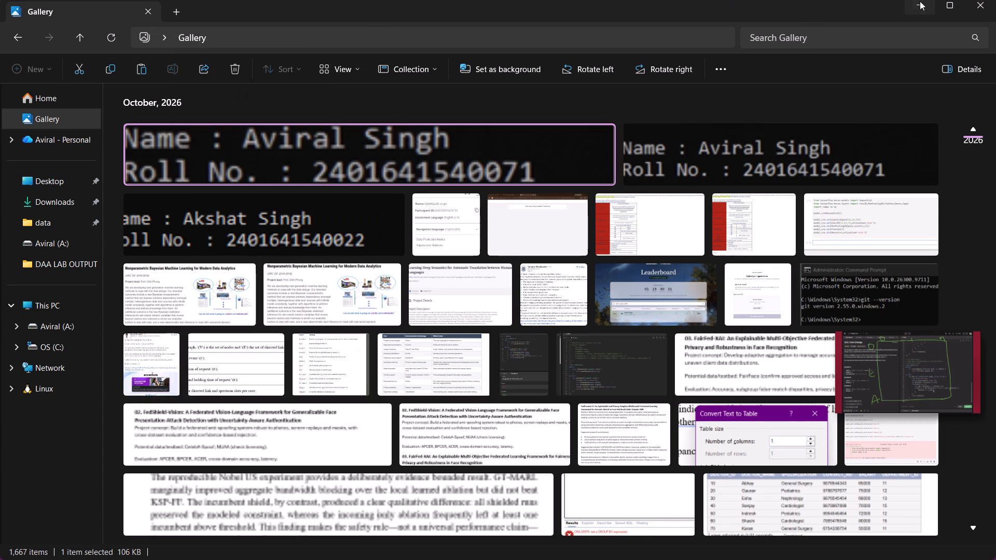
Paste the copied name-and-roll-number image below the Recursive Binary Search output screenshot on page 13.
{"action": "scroll", "coordinate": [593, 421], "scroll_direction": "up", "scroll_amount": 17}
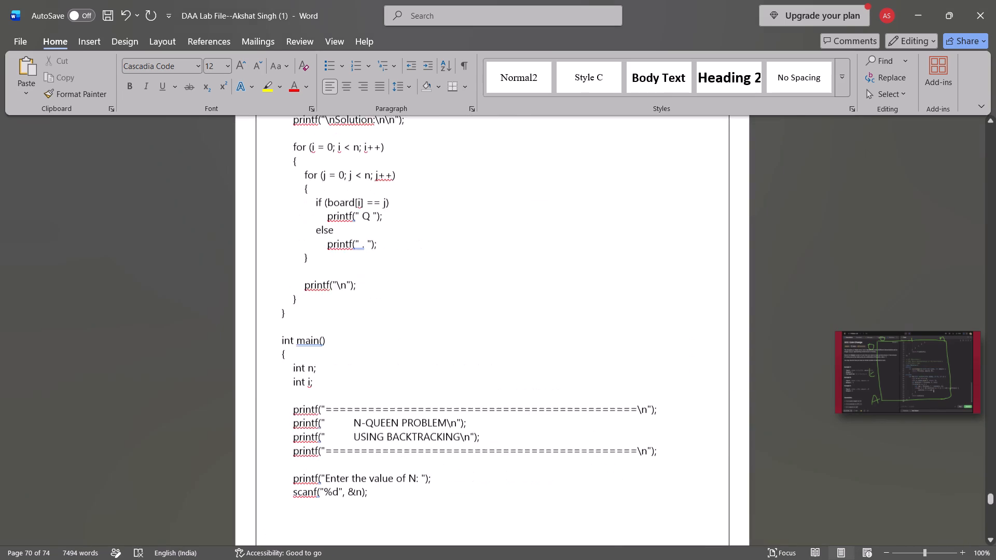
{"action": "scroll", "coordinate": [593, 421], "scroll_direction": "up", "scroll_amount": 20}
{"action": "scroll", "coordinate": [593, 421], "scroll_direction": "up", "scroll_amount": 19}
{"action": "scroll", "coordinate": [593, 421], "scroll_direction": "up", "scroll_amount": 3}
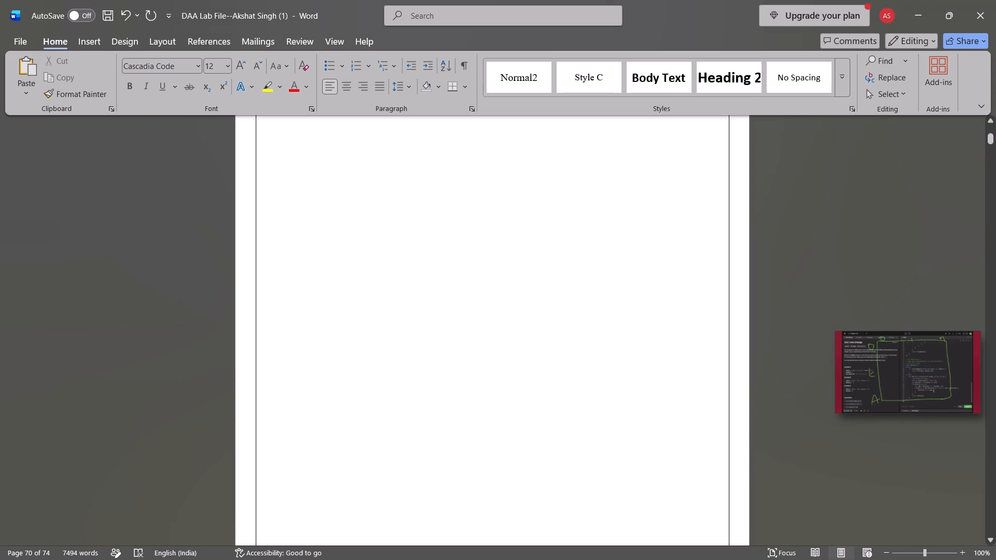
{"action": "scroll", "coordinate": [593, 421], "scroll_direction": "up", "scroll_amount": 11}
{"action": "scroll", "coordinate": [593, 421], "scroll_direction": "down", "scroll_amount": 4}
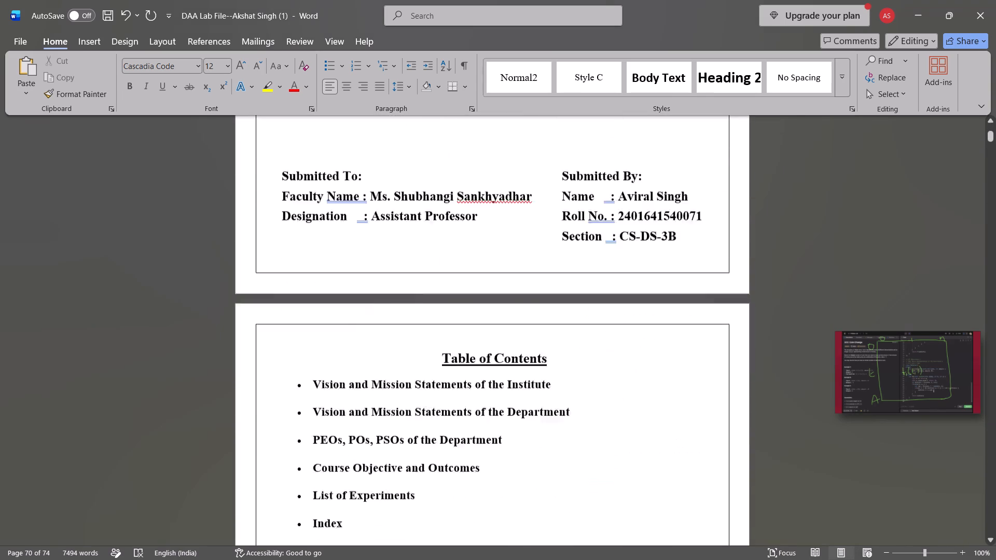
{"action": "scroll", "coordinate": [593, 421], "scroll_direction": "down", "scroll_amount": 10}
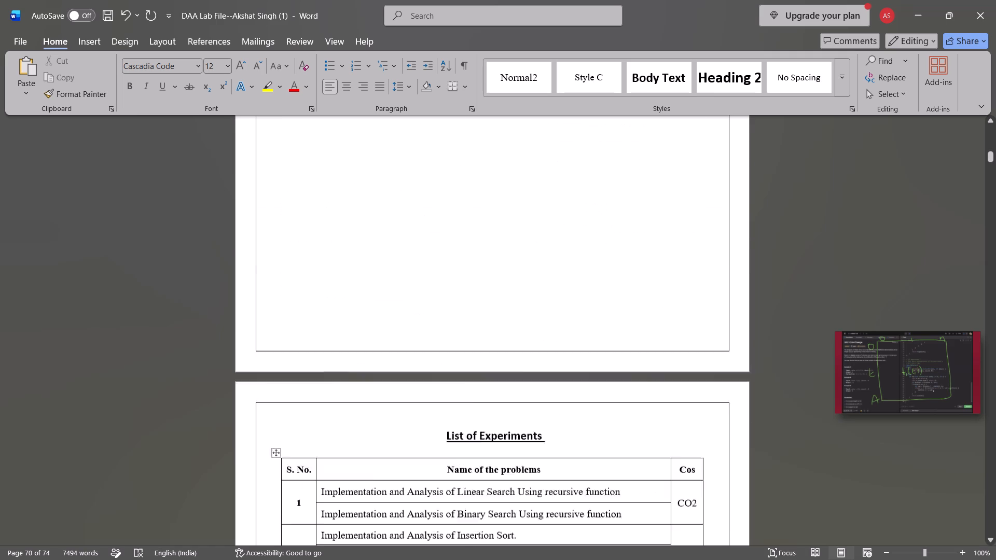
{"action": "scroll", "coordinate": [593, 421], "scroll_direction": "down", "scroll_amount": 10}
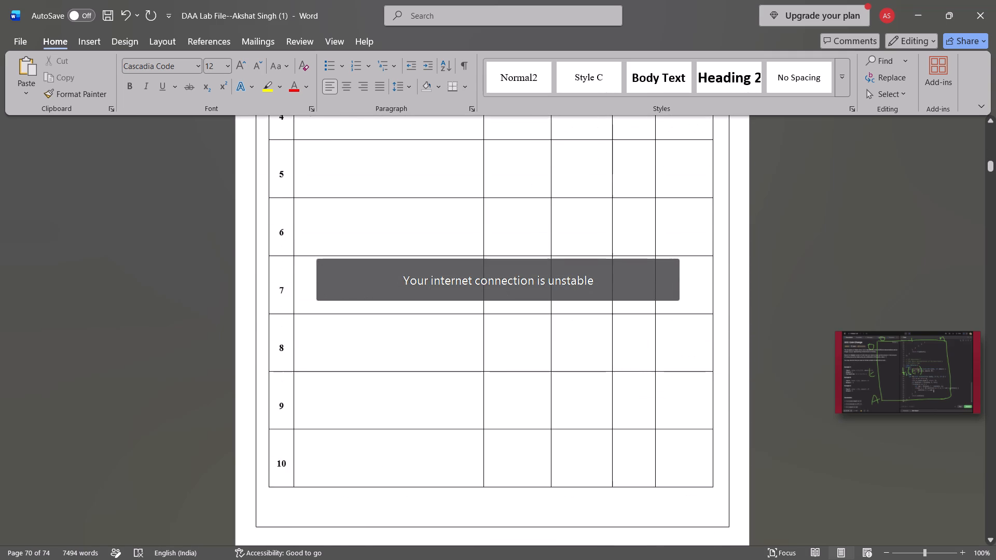
{"action": "scroll", "coordinate": [593, 421], "scroll_direction": "down", "scroll_amount": 8}
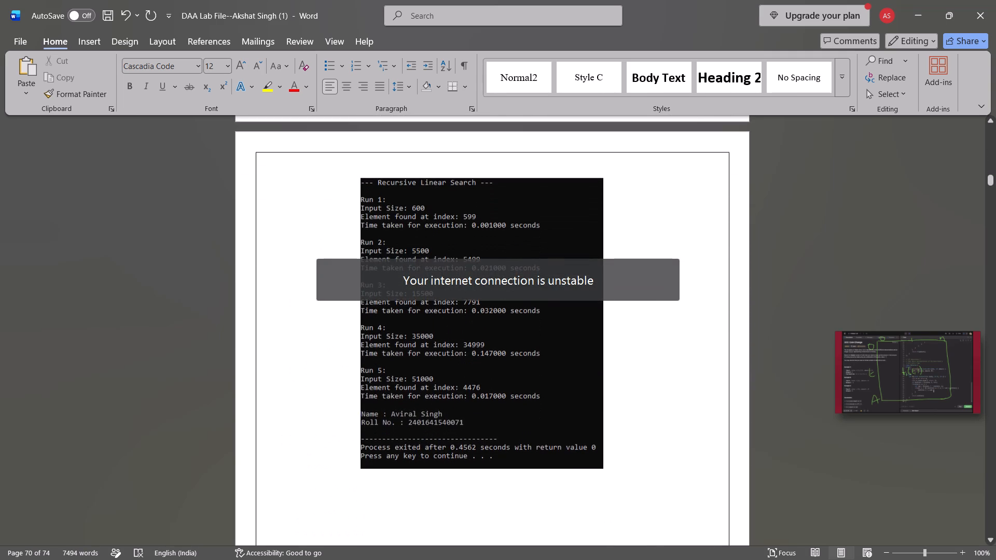
{"action": "scroll", "coordinate": [593, 421], "scroll_direction": "down", "scroll_amount": 7}
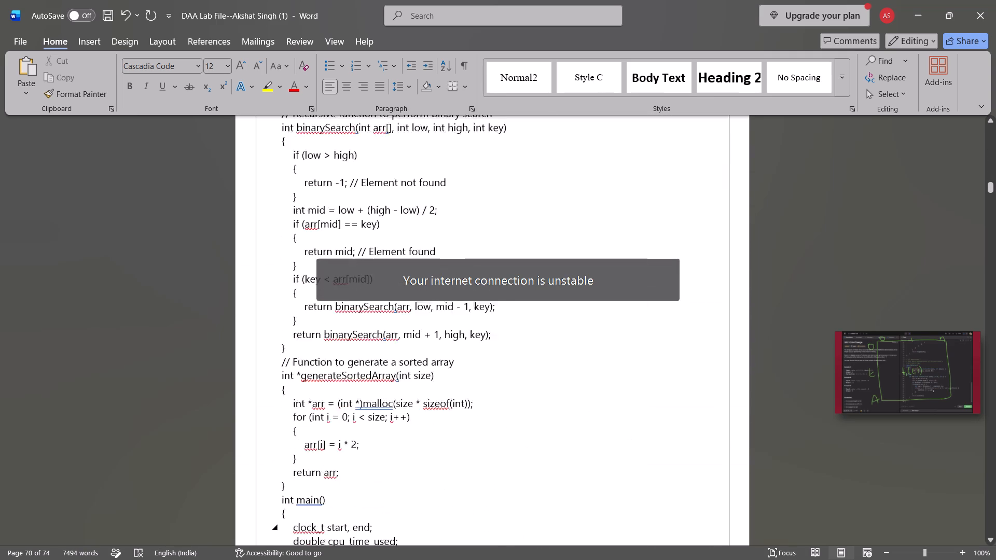
{"action": "scroll", "coordinate": [593, 421], "scroll_direction": "down", "scroll_amount": 7}
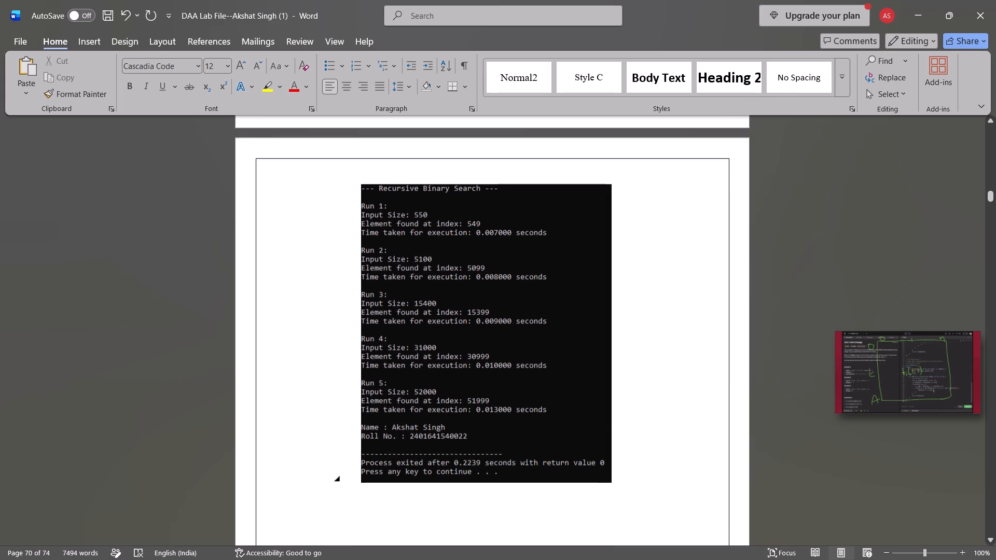
{"action": "scroll", "coordinate": [593, 421], "scroll_direction": "down", "scroll_amount": 3}
{"action": "left_click", "coordinate": [544, 419]}
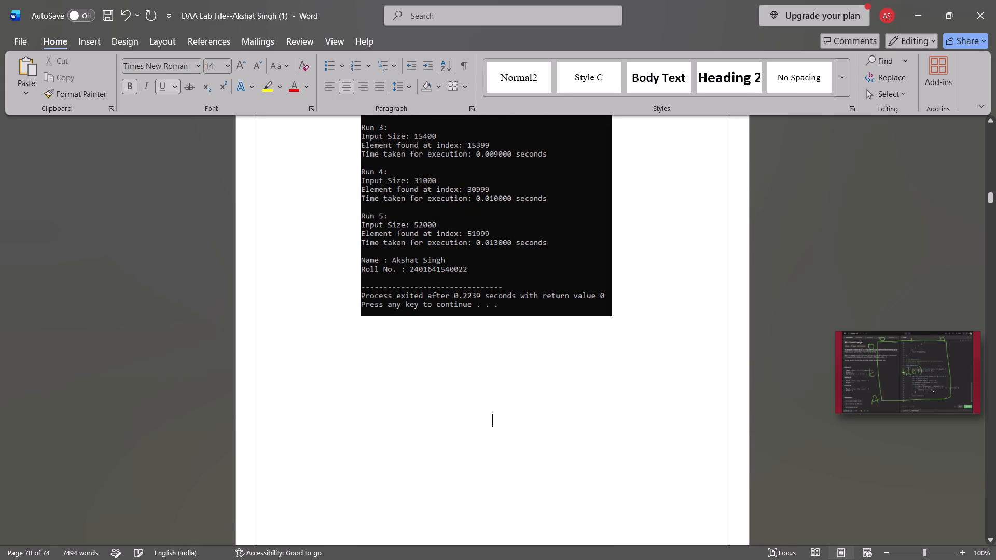
{"action": "key", "text": "ctrl+v"}
{"action": "scroll", "coordinate": [544, 419], "scroll_direction": "down", "scroll_amount": 3}
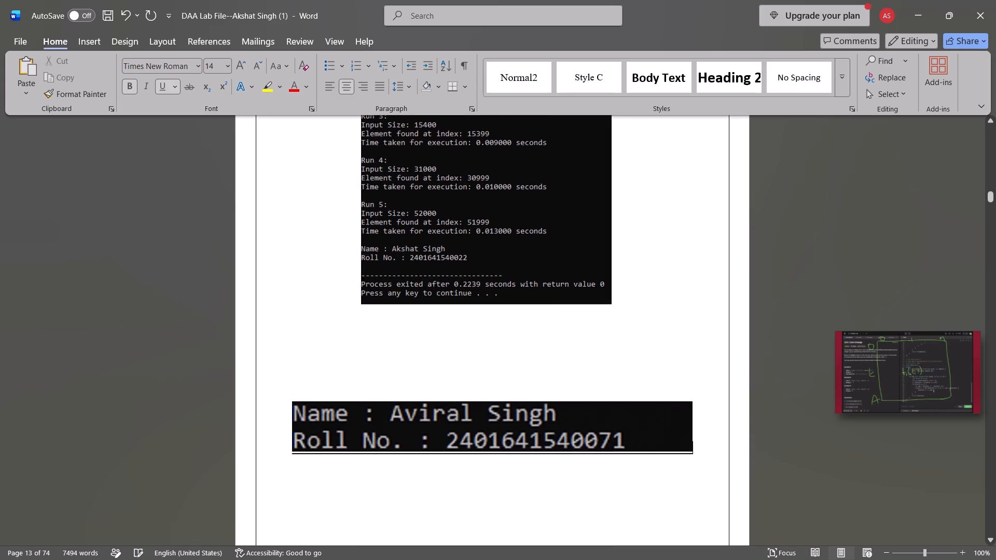
{"action": "scroll", "coordinate": [544, 419], "scroll_direction": "down", "scroll_amount": 3}
{"action": "scroll", "coordinate": [544, 419], "scroll_direction": "up", "scroll_amount": 2}
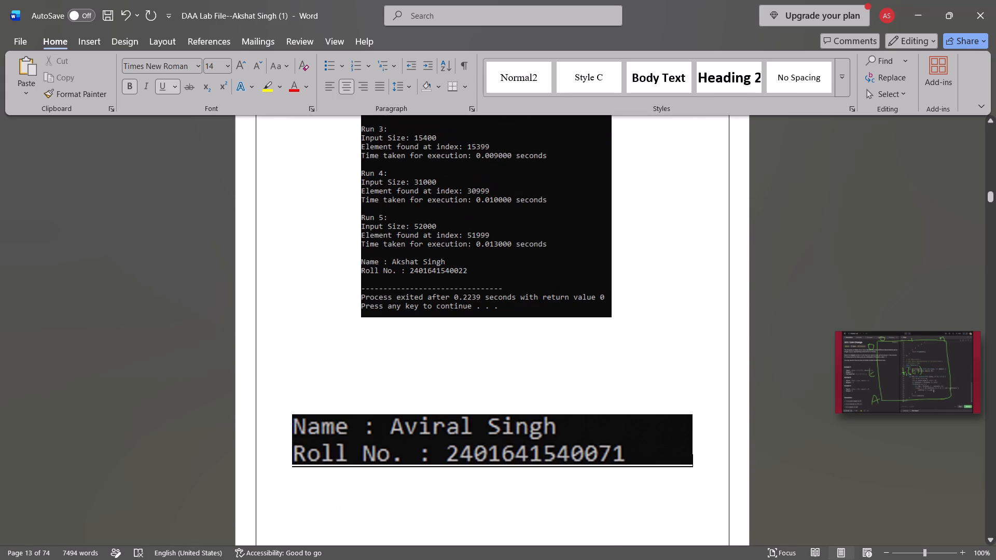
Set the pasted name-and-roll-number image's text wrapping to In Front of Text.
{"action": "right_click", "coordinate": [554, 452]}
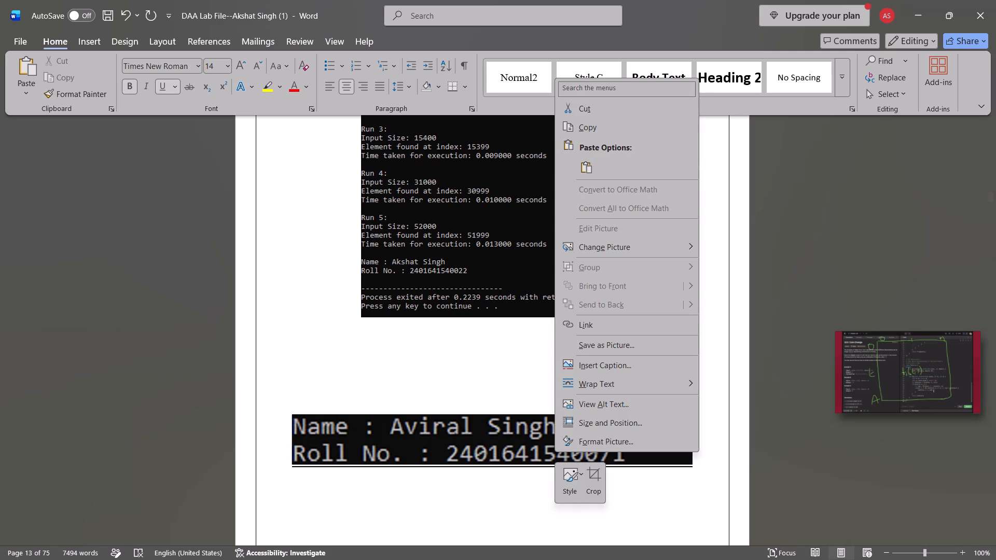
{"action": "left_click", "coordinate": [597, 384]}
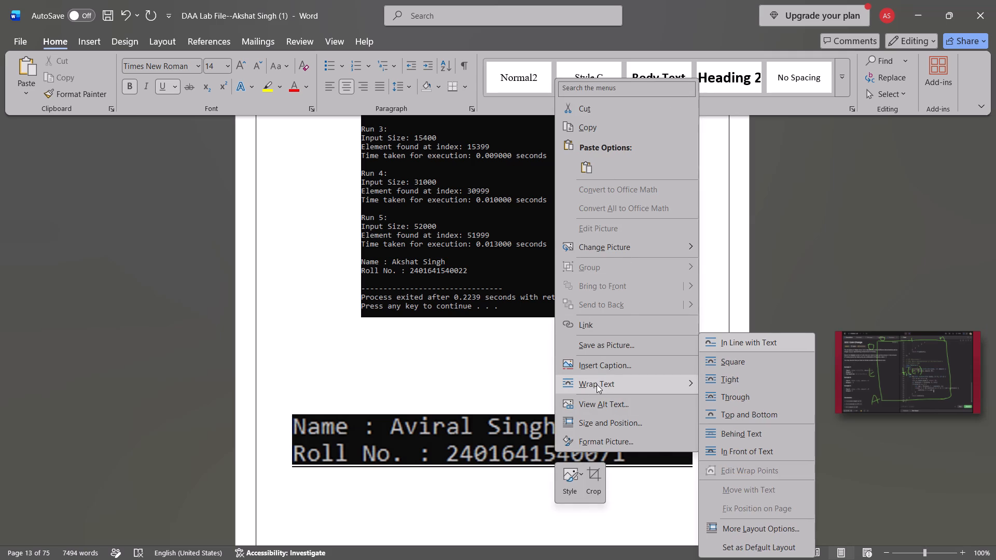
{"action": "left_click", "coordinate": [745, 453]}
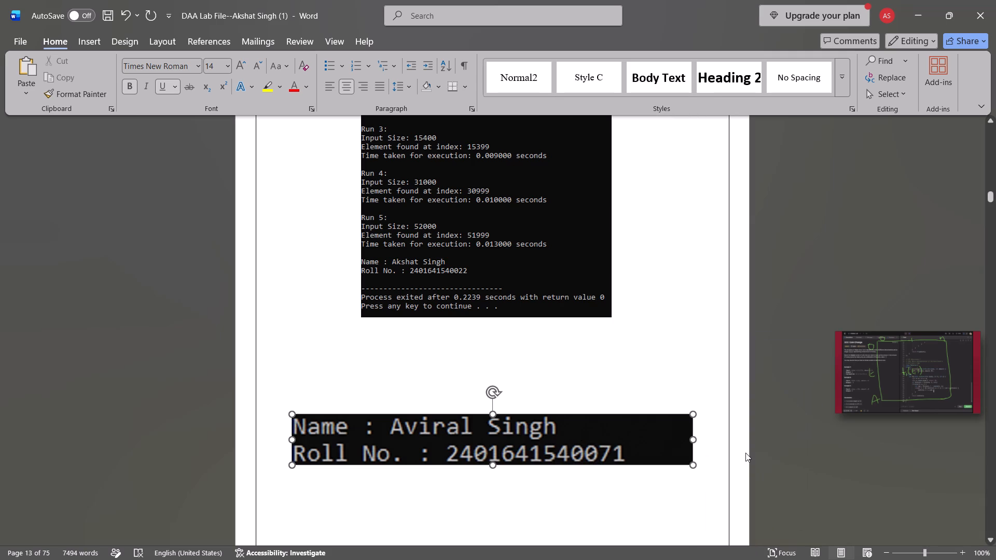
Shrink the image to match the screenshot's text size and align it over the old name and roll number lines.
{"action": "left_click_drag", "start_coordinate": [594, 436], "coordinate": [584, 244]}
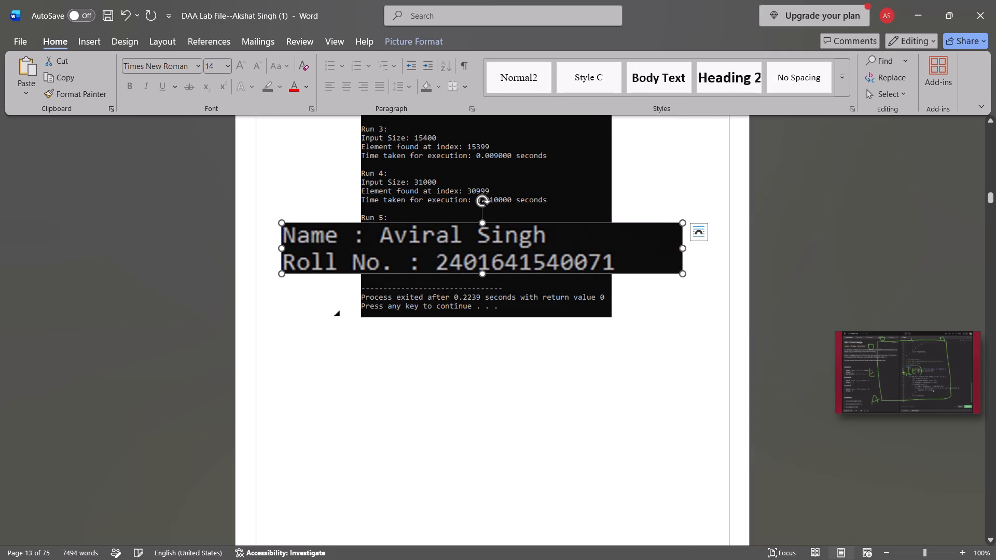
{"action": "left_click_drag", "start_coordinate": [684, 277], "coordinate": [509, 268]}
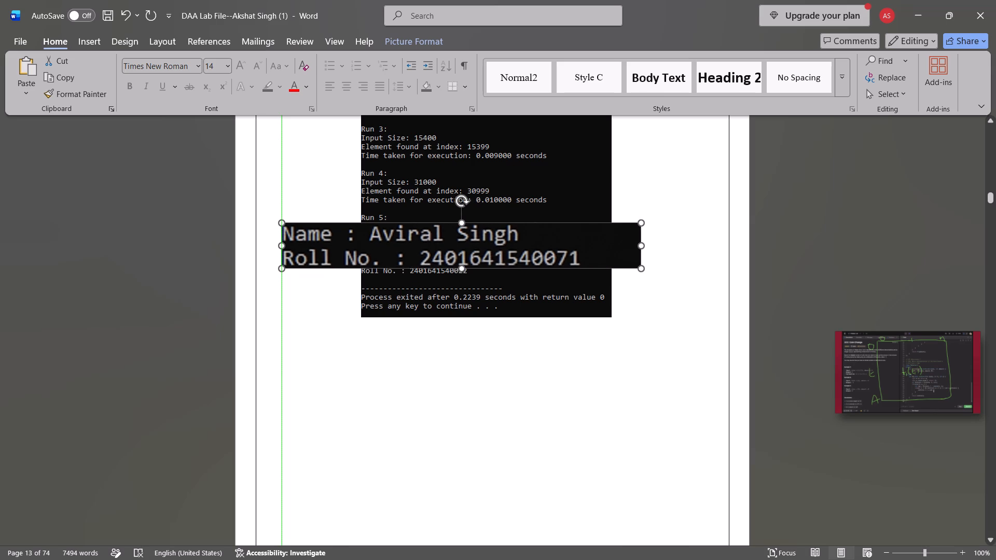
{"action": "left_click_drag", "start_coordinate": [509, 268], "coordinate": [405, 243]}
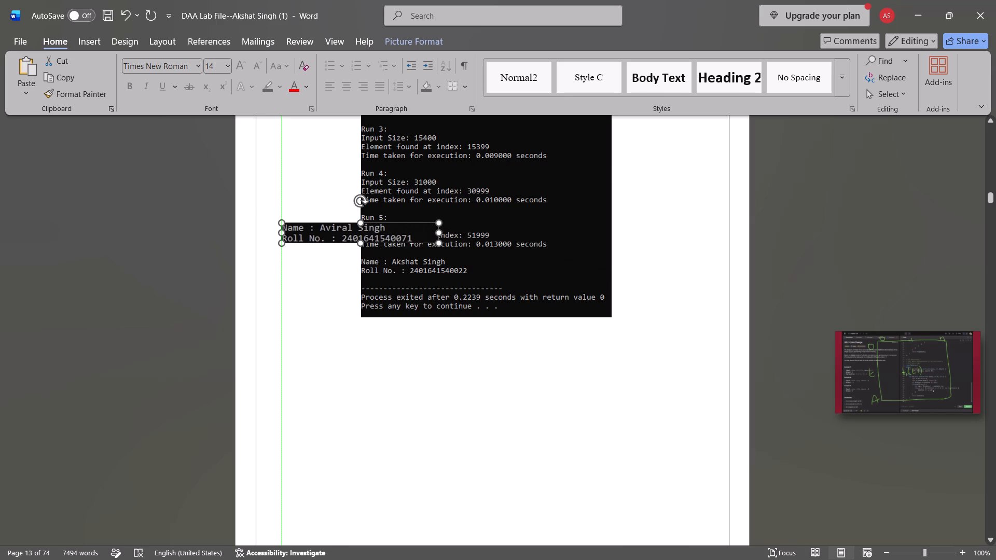
{"action": "left_click_drag", "start_coordinate": [405, 243], "coordinate": [388, 239]}
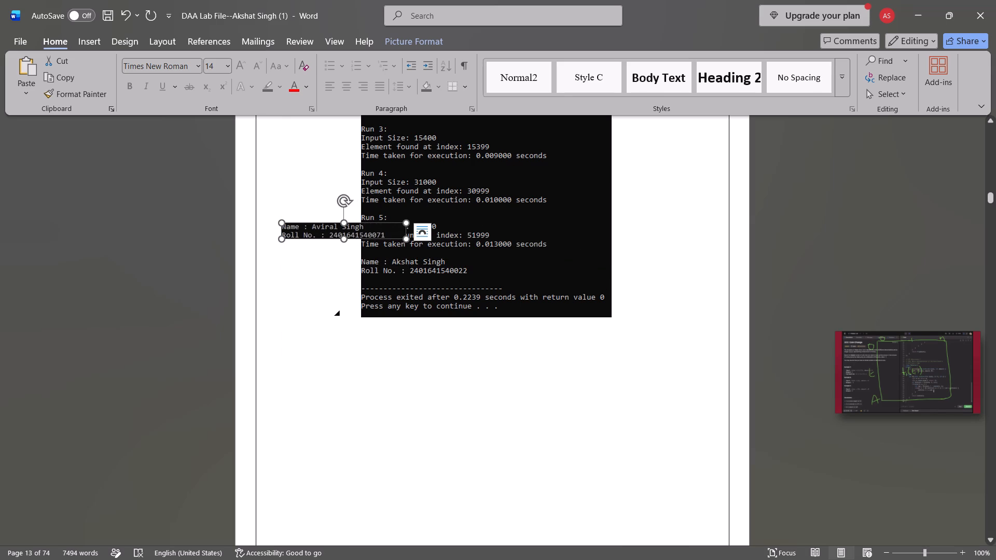
{"action": "left_click_drag", "start_coordinate": [322, 232], "coordinate": [403, 269]}
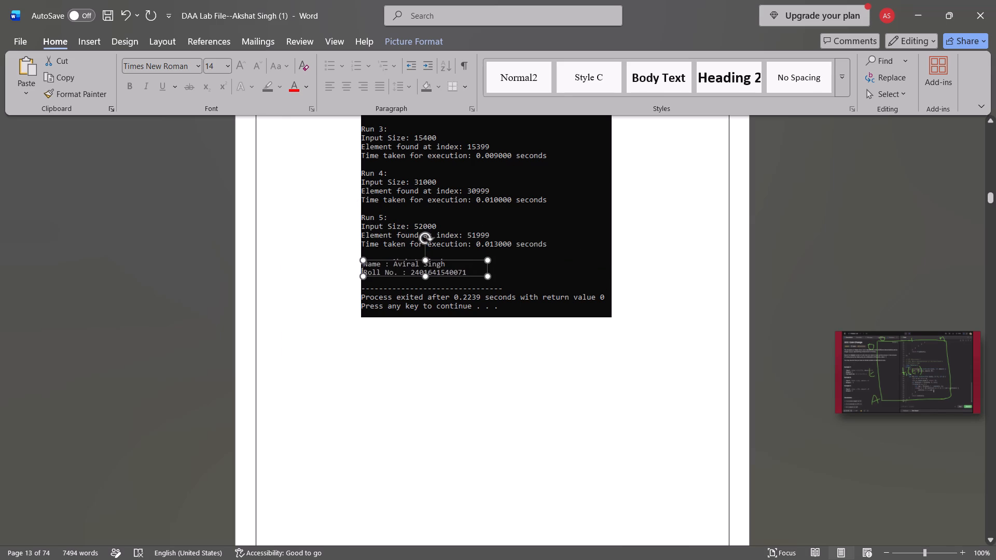
{"action": "left_click_drag", "start_coordinate": [403, 269], "coordinate": [402, 268]}
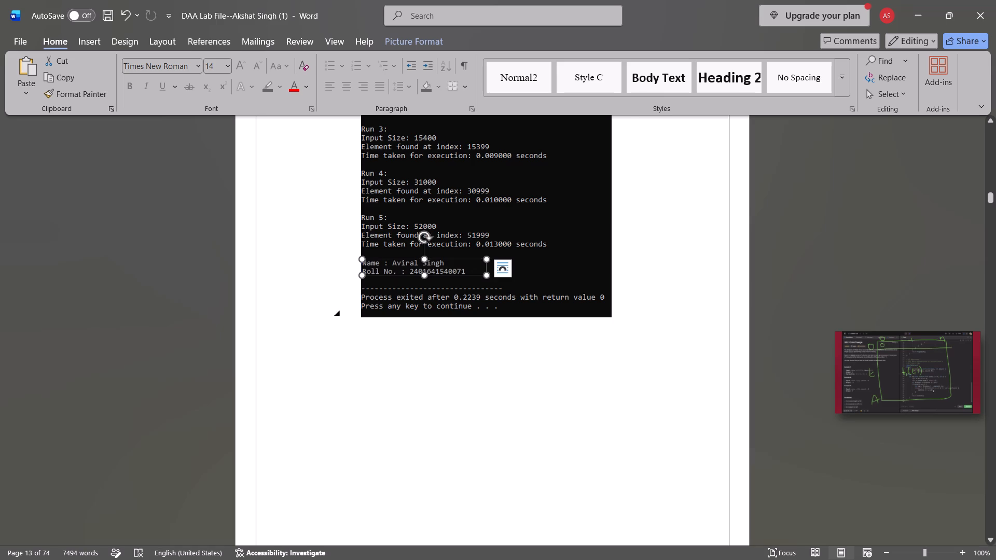
{"action": "left_click", "coordinate": [568, 268]}
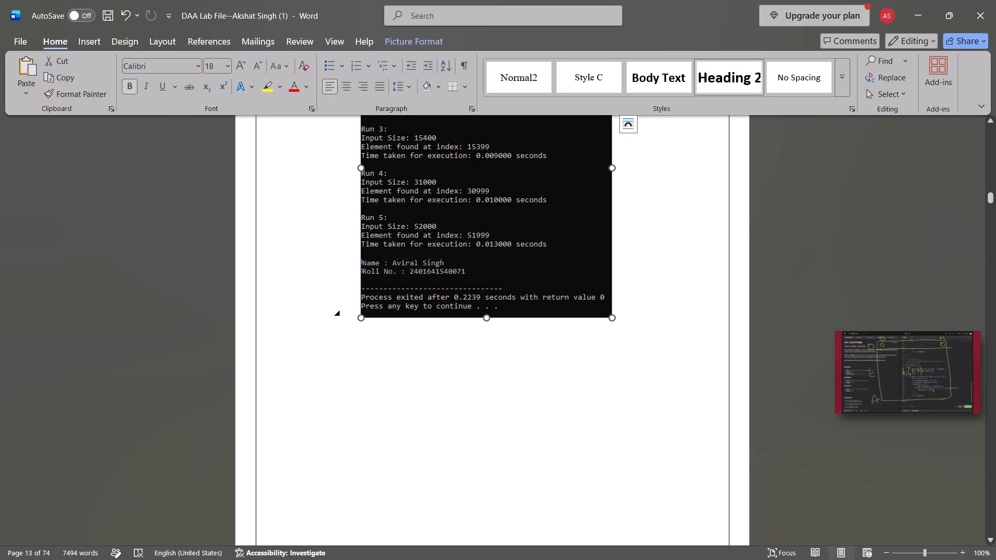
{"action": "left_click", "coordinate": [442, 269]}
{"action": "left_click", "coordinate": [442, 269]}
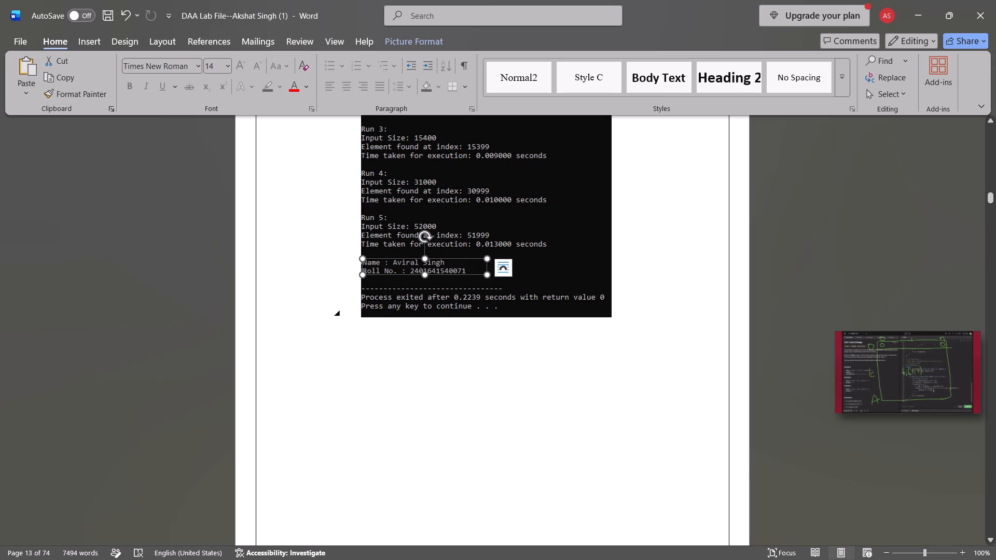
{"action": "left_click", "coordinate": [443, 269]}
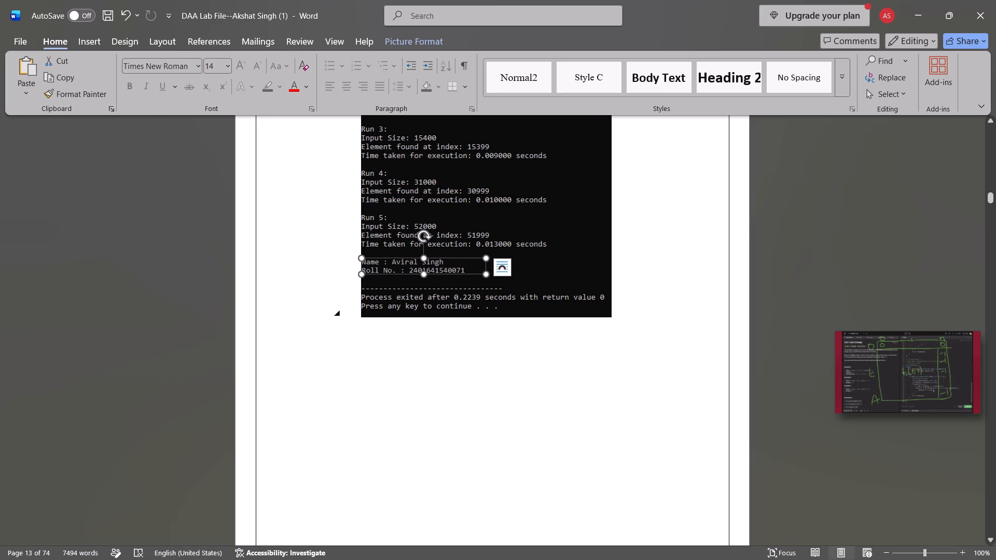
{"action": "left_click", "coordinate": [550, 276]}
Copy the resized name-and-roll-number image from the Recursive Binary Search output on page 13.
{"action": "scroll", "coordinate": [550, 276], "scroll_direction": "down", "scroll_amount": 1}
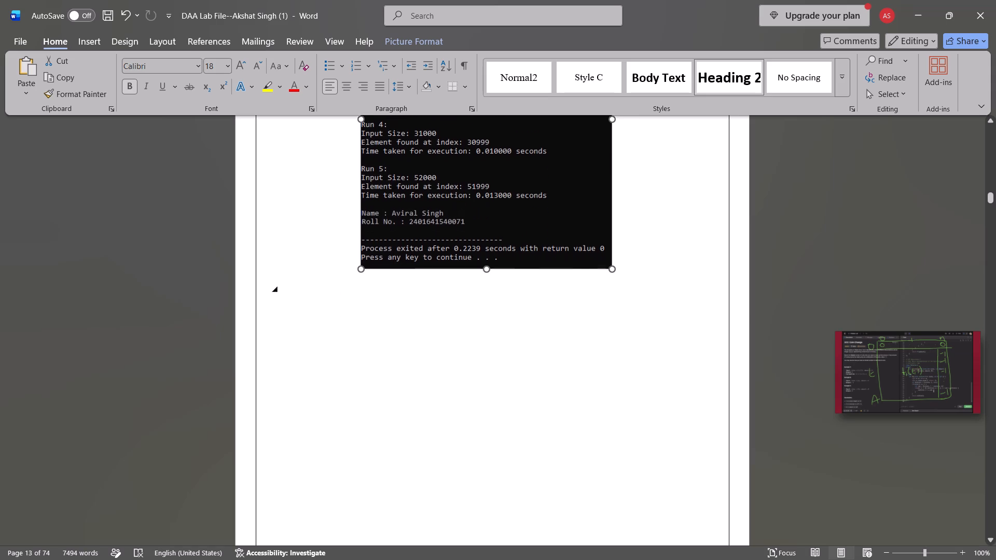
{"action": "scroll", "coordinate": [550, 276], "scroll_direction": "down", "scroll_amount": 10}
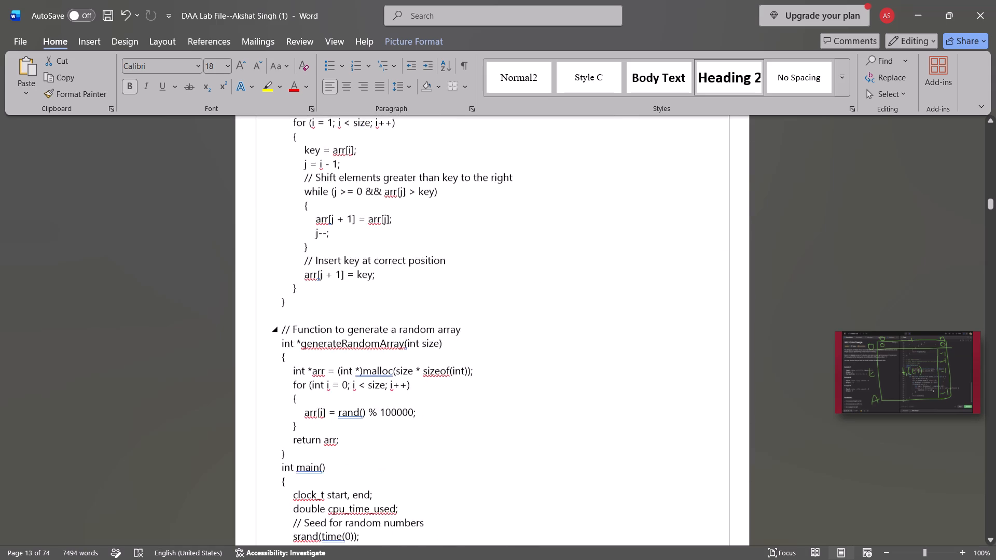
{"action": "scroll", "coordinate": [550, 276], "scroll_direction": "down", "scroll_amount": 3}
{"action": "scroll", "coordinate": [550, 276], "scroll_direction": "up", "scroll_amount": 1}
{"action": "scroll", "coordinate": [550, 276], "scroll_direction": "down", "scroll_amount": 1}
{"action": "scroll", "coordinate": [550, 276], "scroll_direction": "up", "scroll_amount": 5}
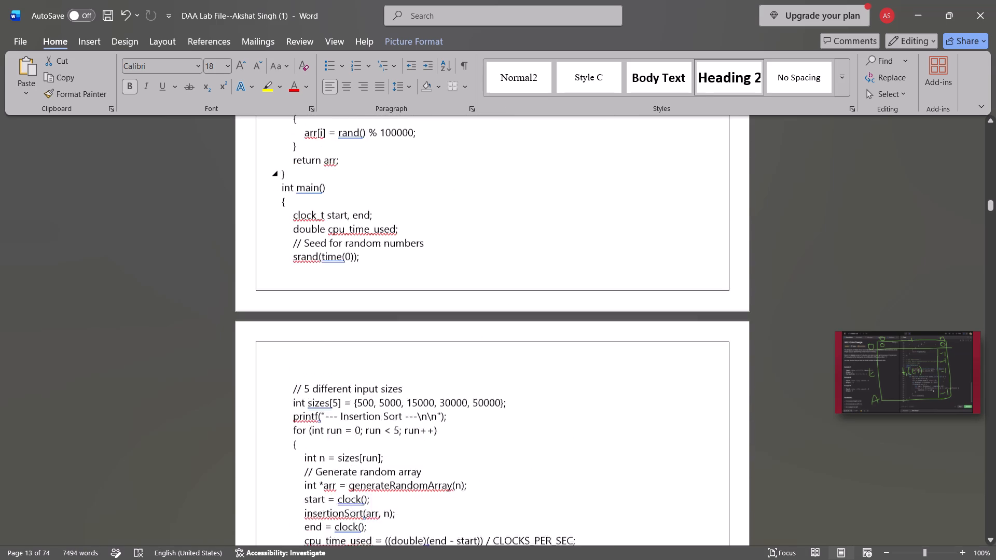
{"action": "scroll", "coordinate": [550, 276], "scroll_direction": "up", "scroll_amount": 6}
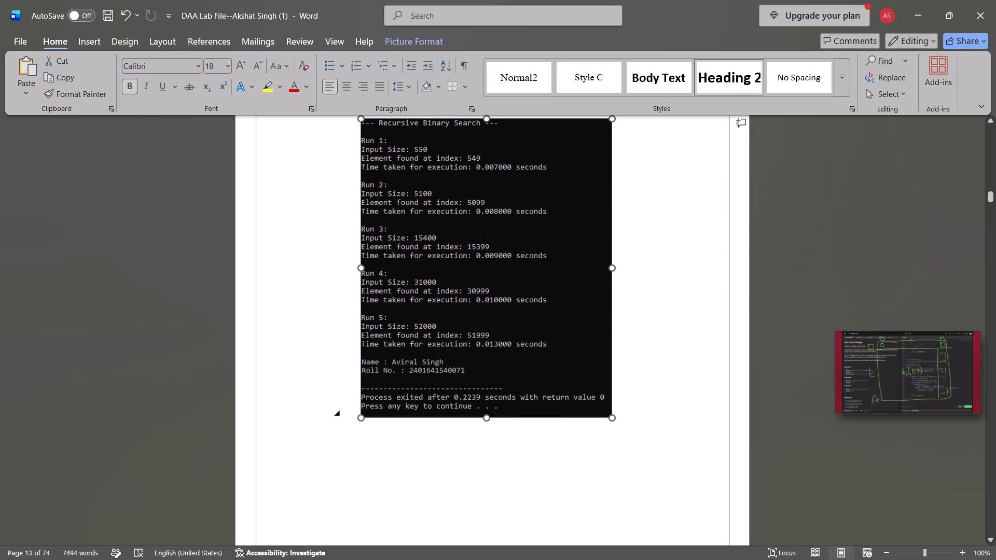
{"action": "left_click", "coordinate": [425, 365]}
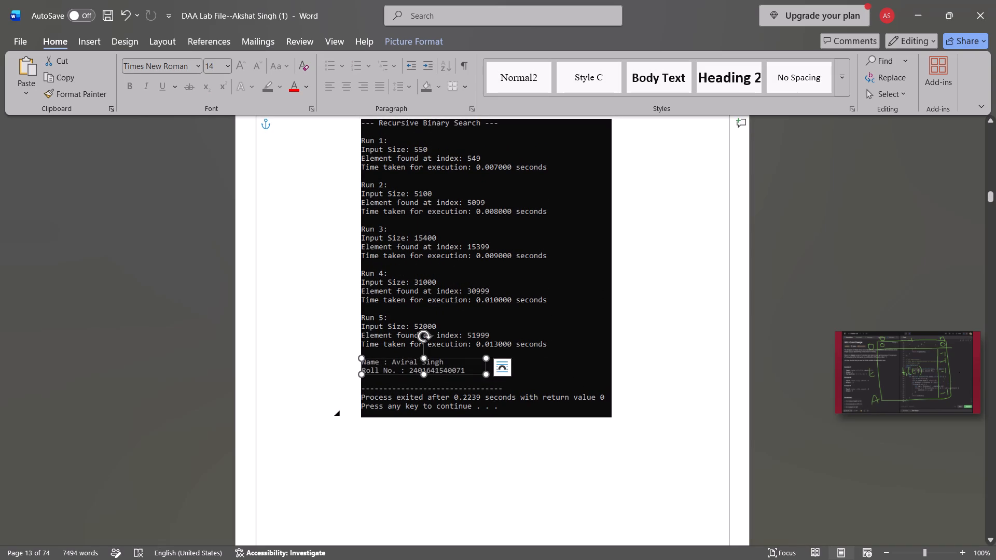
{"action": "key", "text": "ctrl+c"}
Paste the copied name-and-roll-number image onto the output screenshot on page 15 and align it over the old name and roll number lines.
{"action": "scroll", "coordinate": [563, 461], "scroll_direction": "down", "scroll_amount": 8}
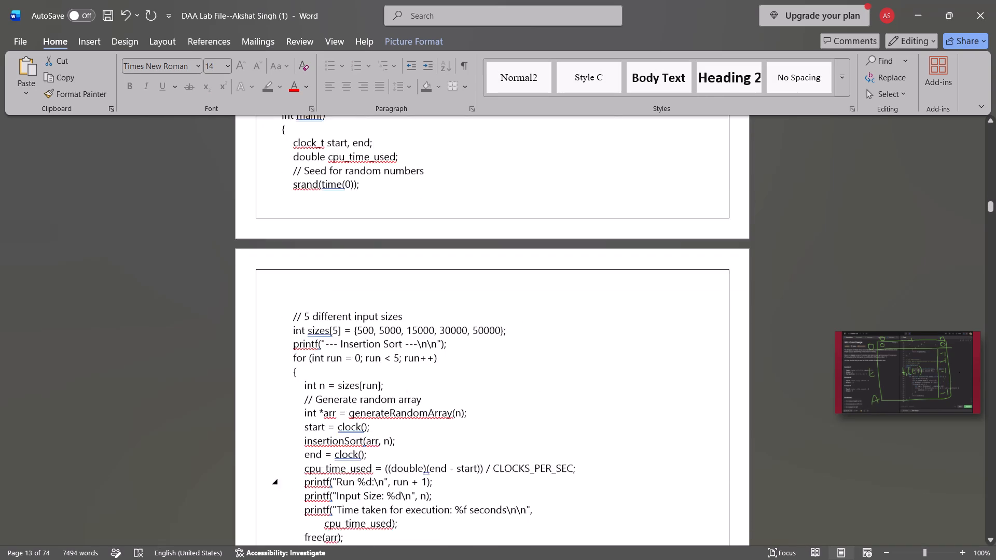
{"action": "scroll", "coordinate": [563, 461], "scroll_direction": "down", "scroll_amount": 4}
{"action": "scroll", "coordinate": [521, 351], "scroll_direction": "up", "scroll_amount": 2}
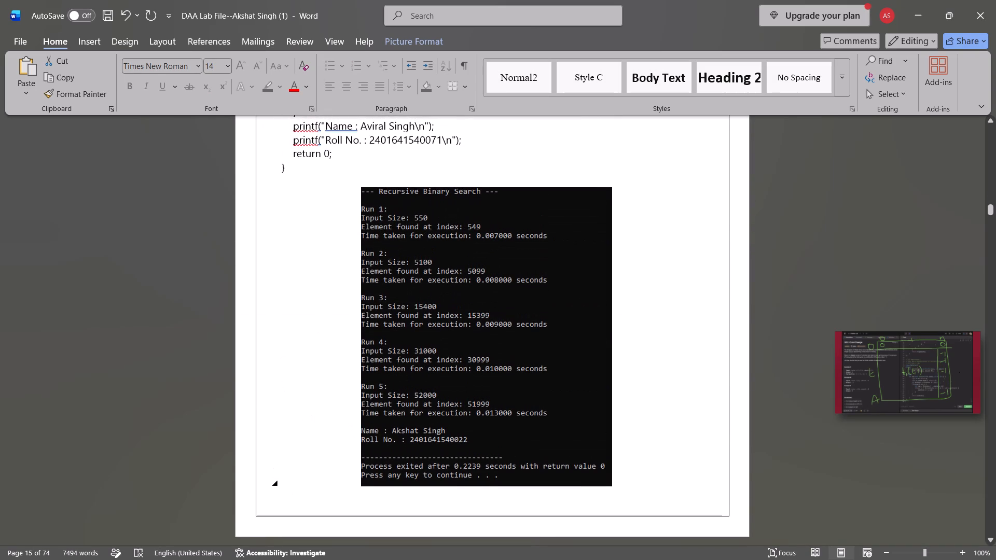
{"action": "left_click", "coordinate": [461, 323]}
{"action": "key", "text": "ctrl+v"}
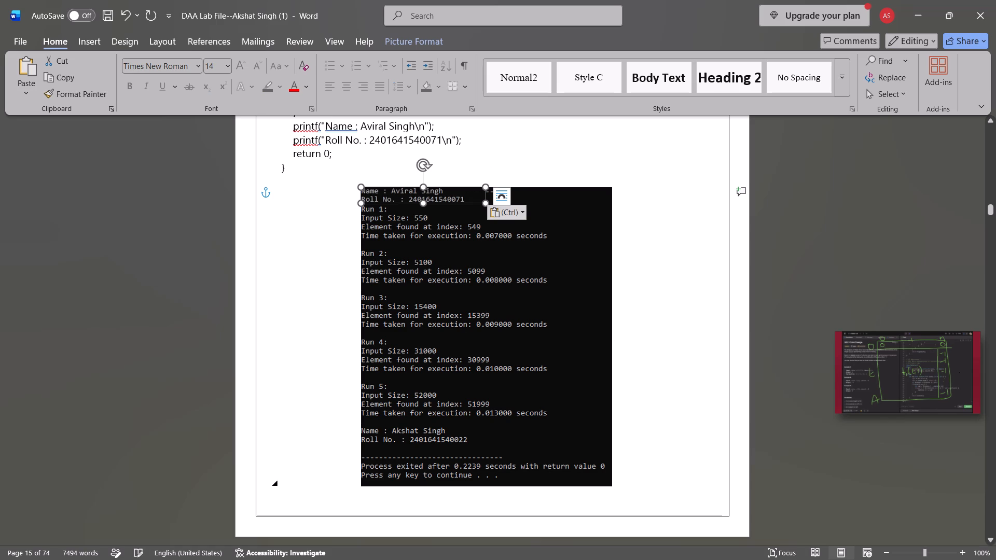
{"action": "left_click_drag", "start_coordinate": [403, 194], "coordinate": [404, 396]}
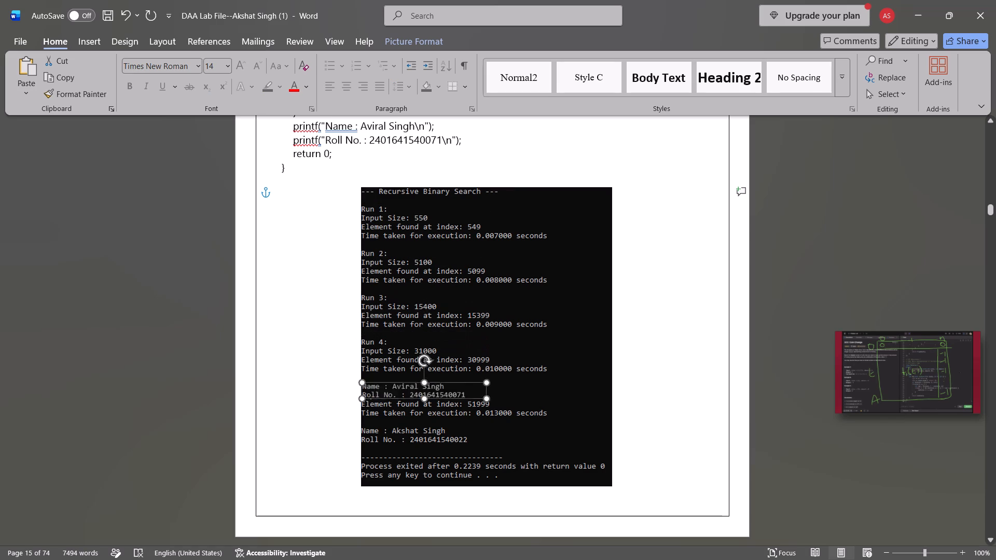
{"action": "left_click_drag", "start_coordinate": [404, 396], "coordinate": [405, 433]}
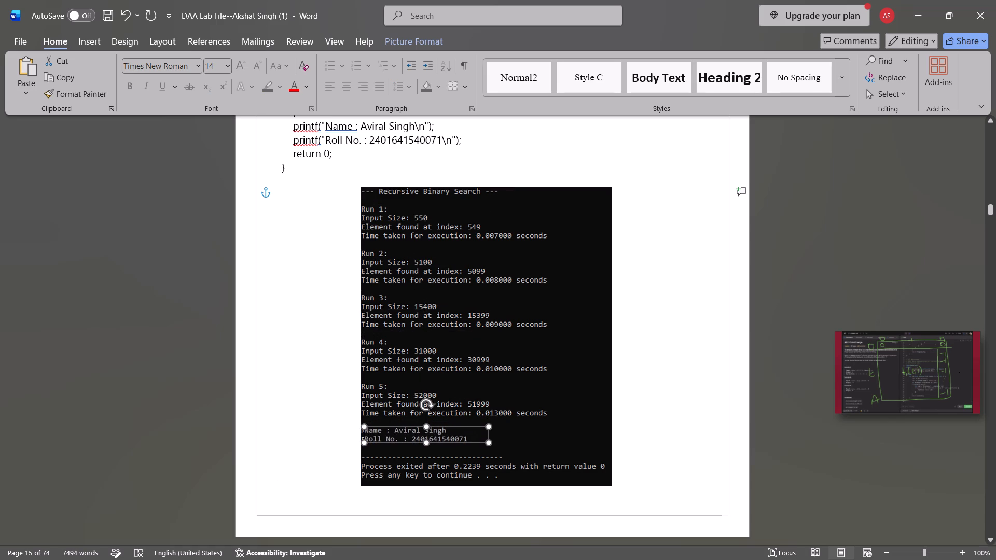
{"action": "left_click_drag", "start_coordinate": [405, 433], "coordinate": [405, 437]}
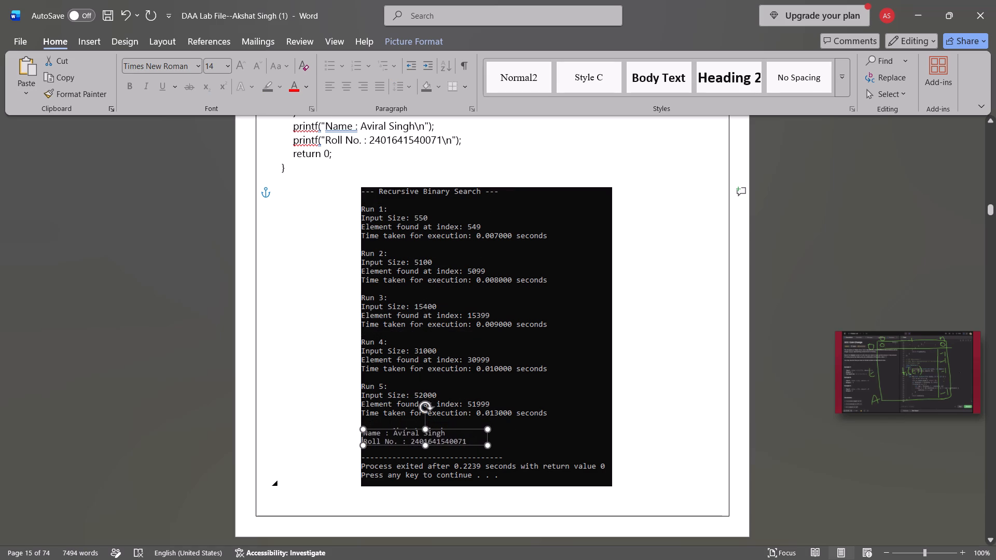
{"action": "left_click", "coordinate": [405, 436]}
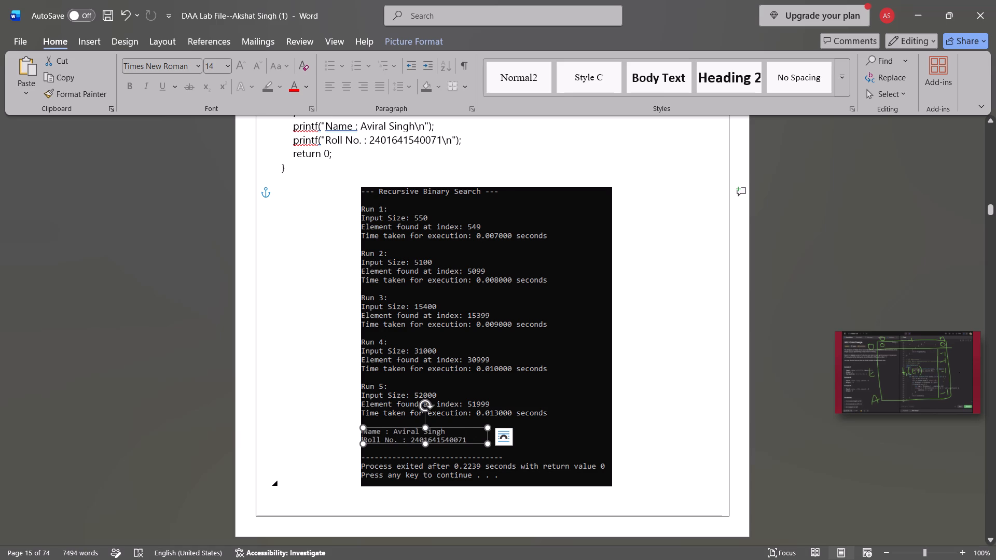
{"action": "left_click", "coordinate": [546, 440]}
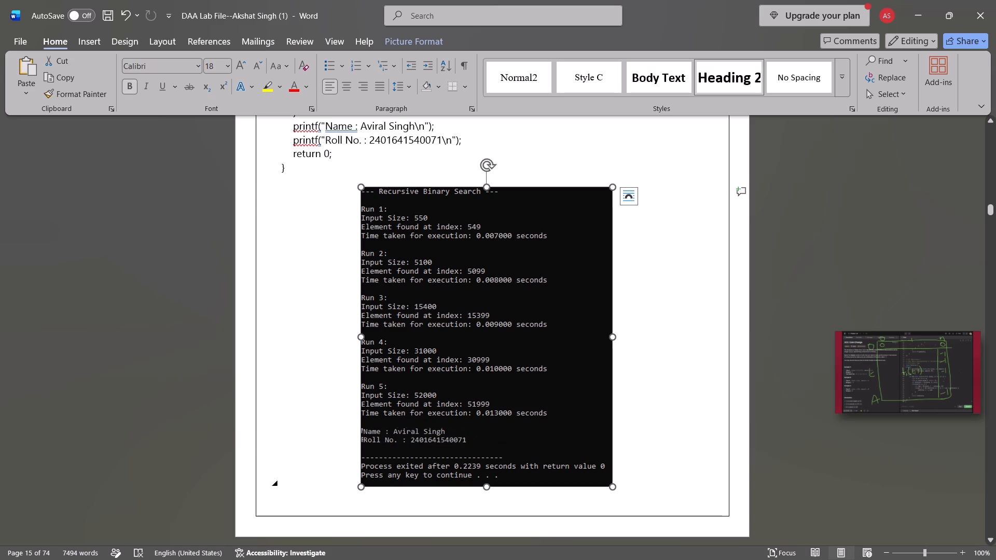
{"action": "left_click", "coordinate": [461, 430]}
{"action": "left_click", "coordinate": [452, 433]}
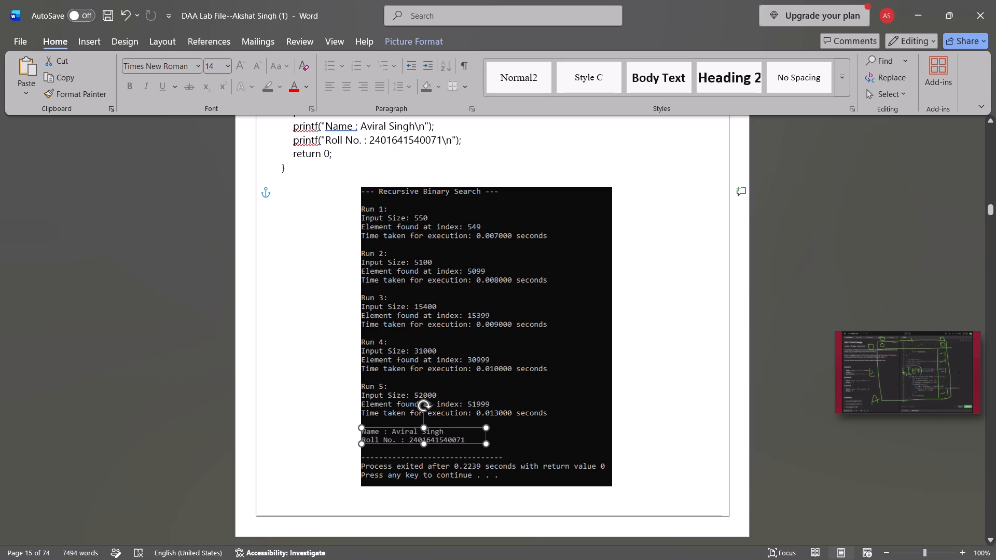
{"action": "left_click", "coordinate": [542, 439]}
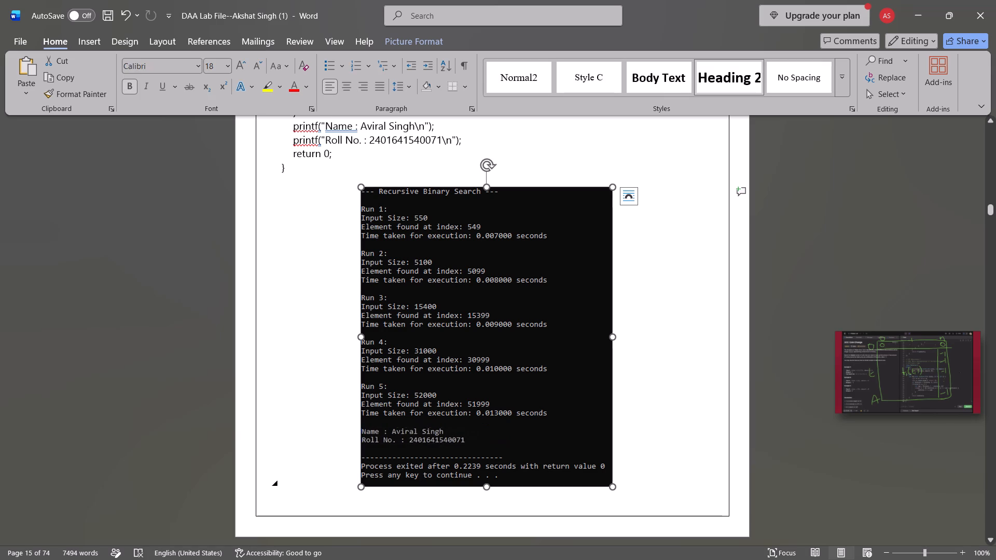
Paste the name-and-roll-number image onto the Selection Sort screenshot on page 17, enlarge it slightly and place it over the old lines.
{"action": "scroll", "coordinate": [542, 439], "scroll_direction": "down", "scroll_amount": 12}
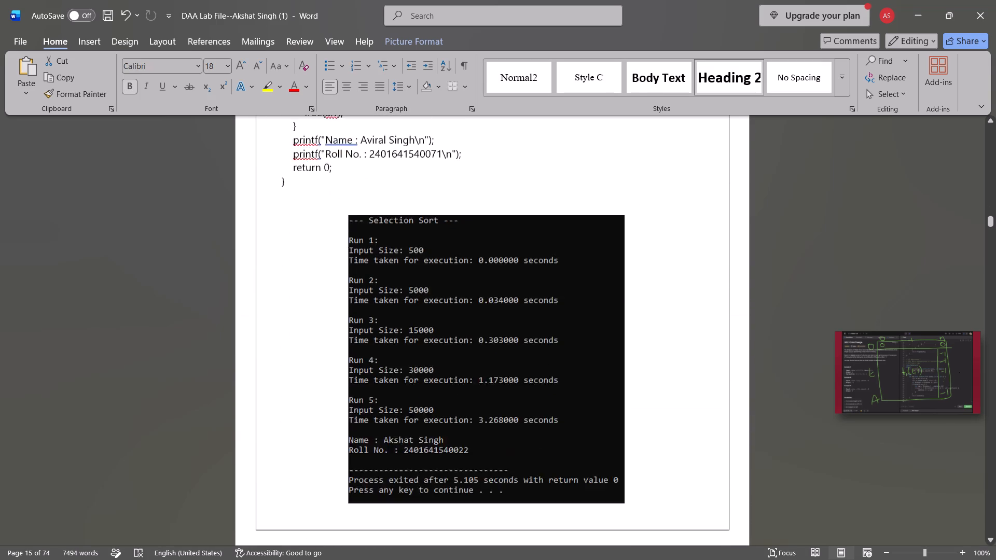
{"action": "scroll", "coordinate": [542, 439], "scroll_direction": "up", "scroll_amount": 1}
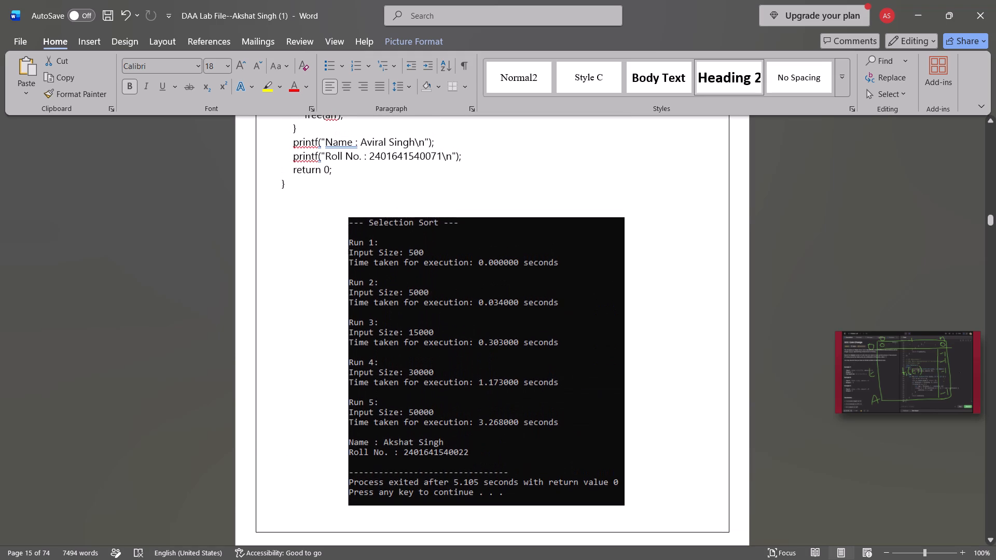
{"action": "left_click", "coordinate": [478, 304]}
{"action": "key", "text": "ctrl+v"}
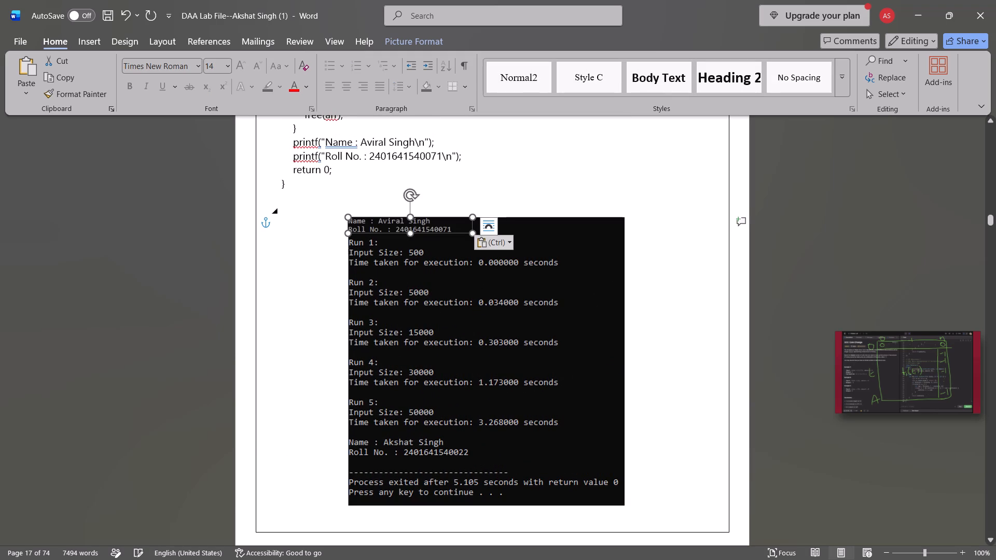
{"action": "left_click_drag", "start_coordinate": [425, 225], "coordinate": [431, 448]}
{"action": "left_click", "coordinate": [477, 456]}
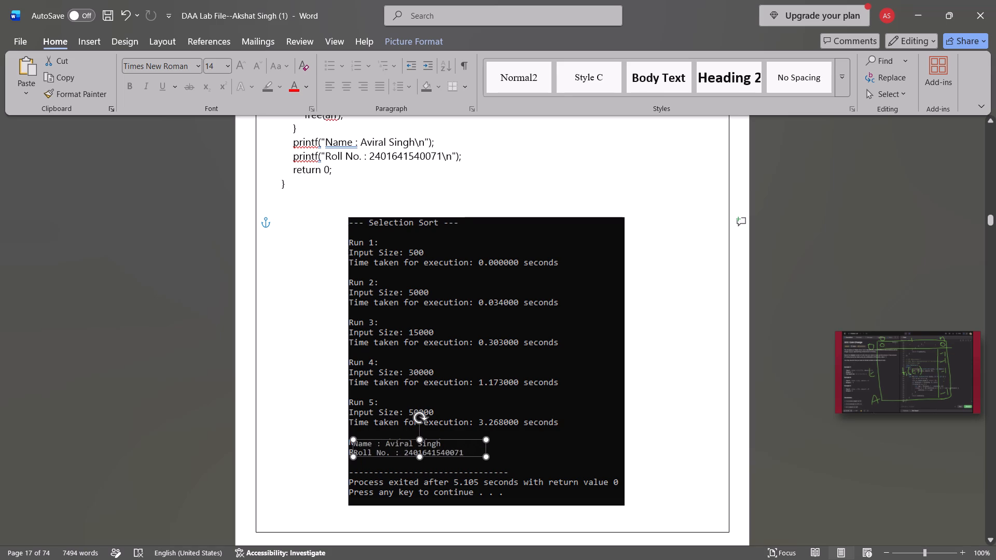
{"action": "left_click", "coordinate": [462, 450]}
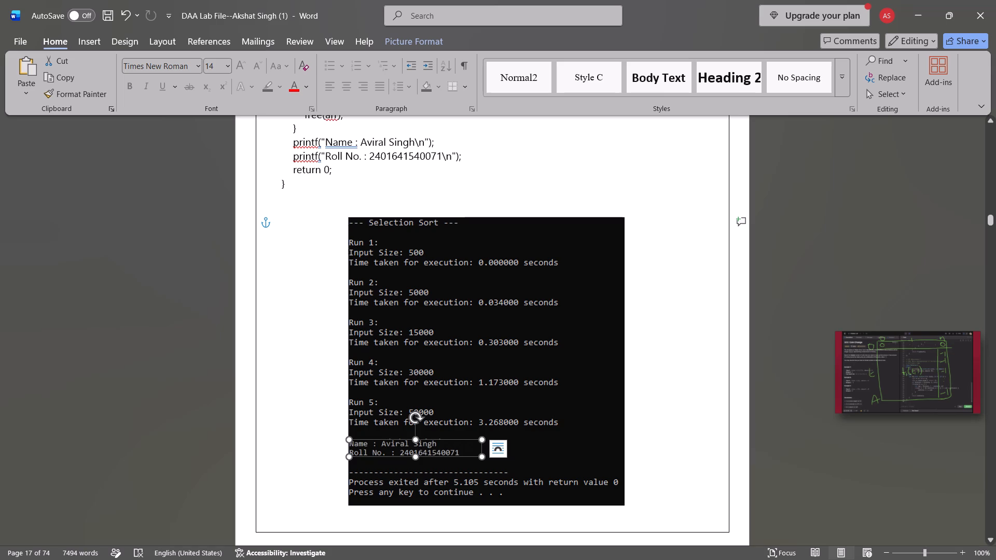
{"action": "left_click", "coordinate": [463, 449]}
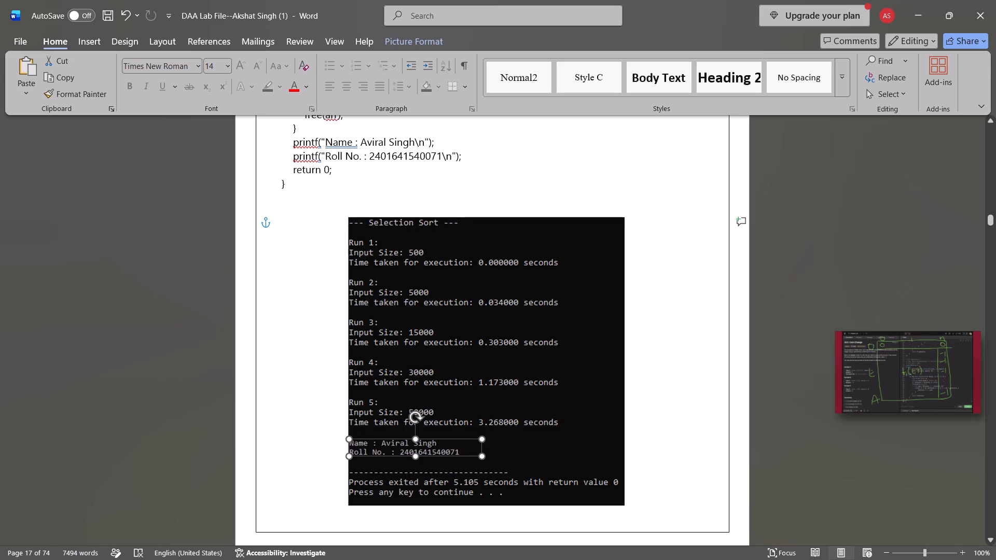
{"action": "left_click", "coordinate": [549, 449]}
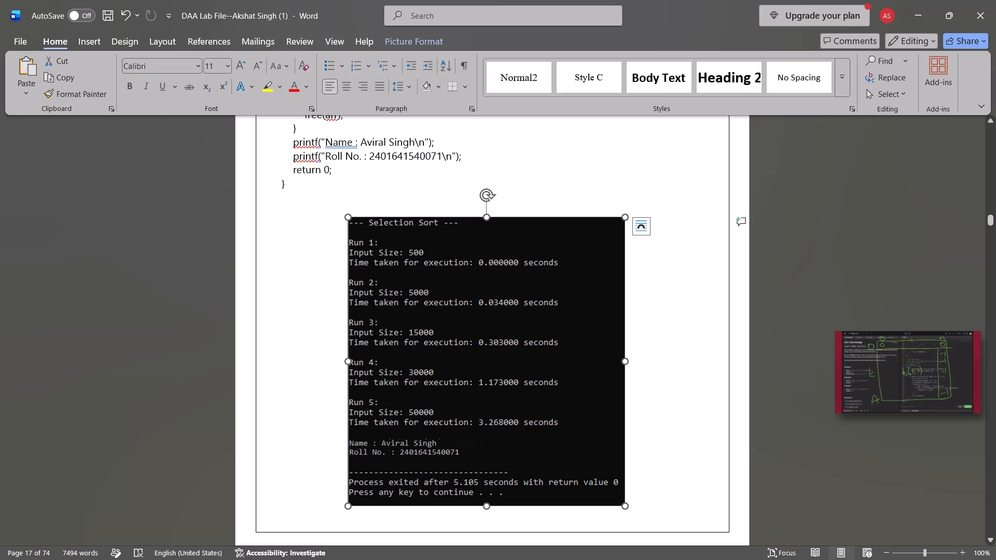
Slightly shrink the replacement image on the Selection Sort screenshot and nudge it until the old name and roll number are fully hidden.
{"action": "scroll", "coordinate": [571, 433], "scroll_direction": "down", "scroll_amount": 1}
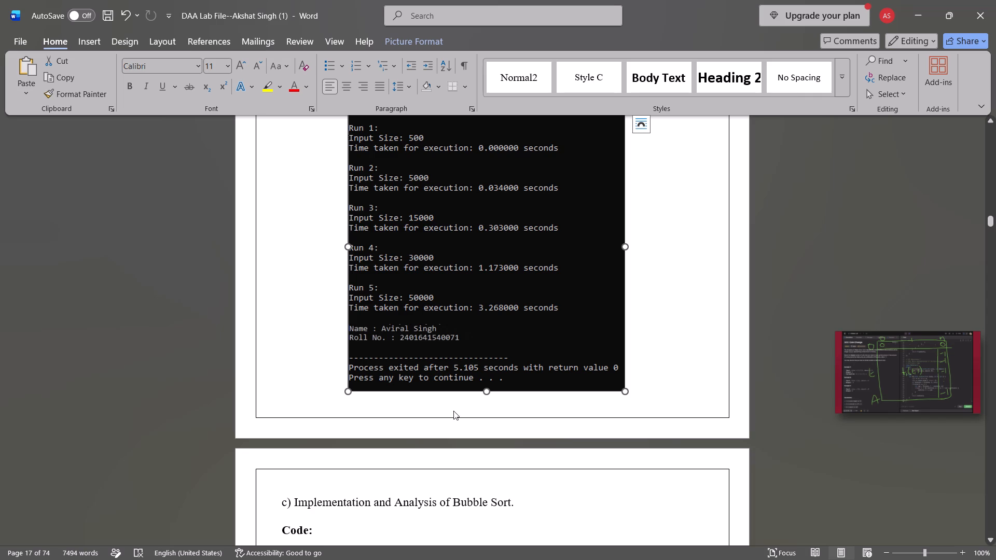
{"action": "left_click", "coordinate": [389, 336]}
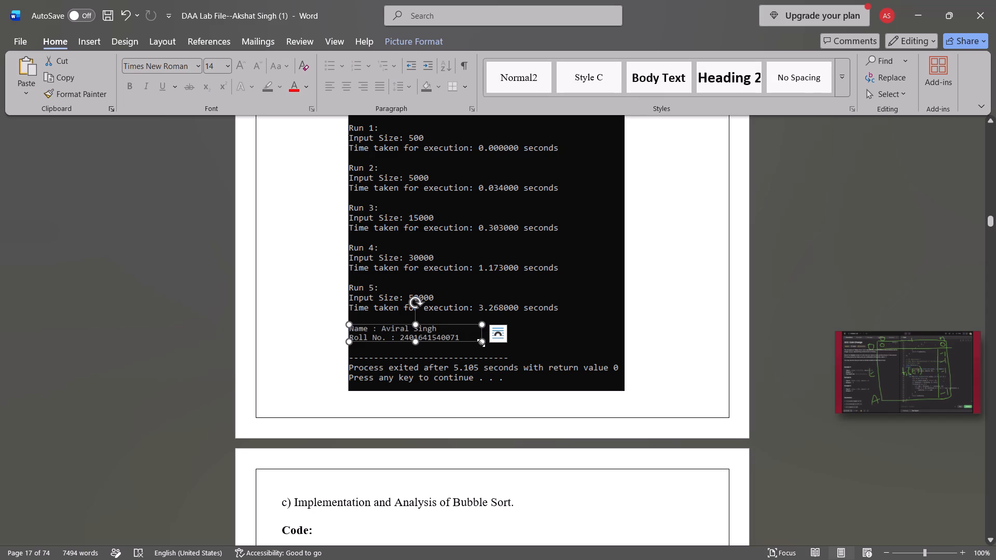
{"action": "left_click", "coordinate": [481, 342]}
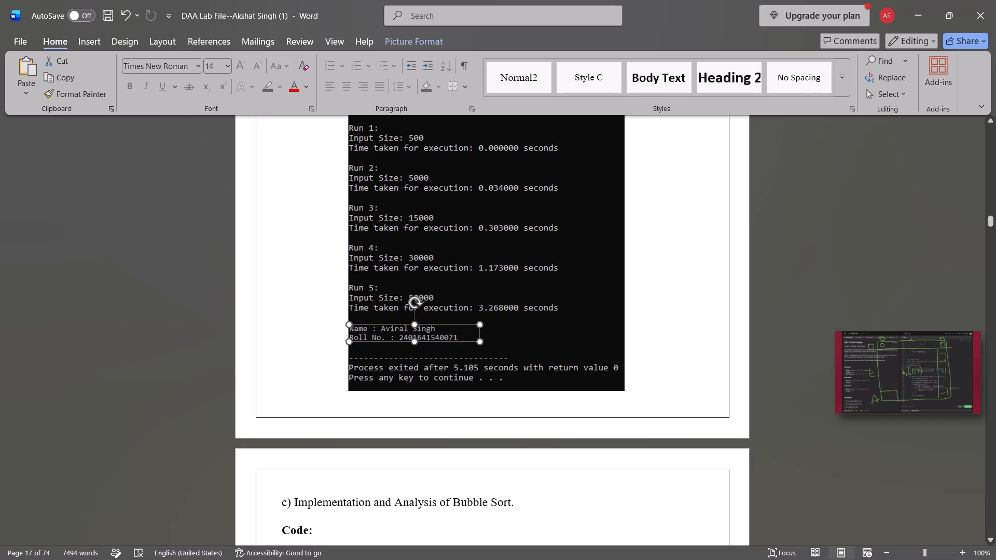
{"action": "left_click", "coordinate": [461, 335]}
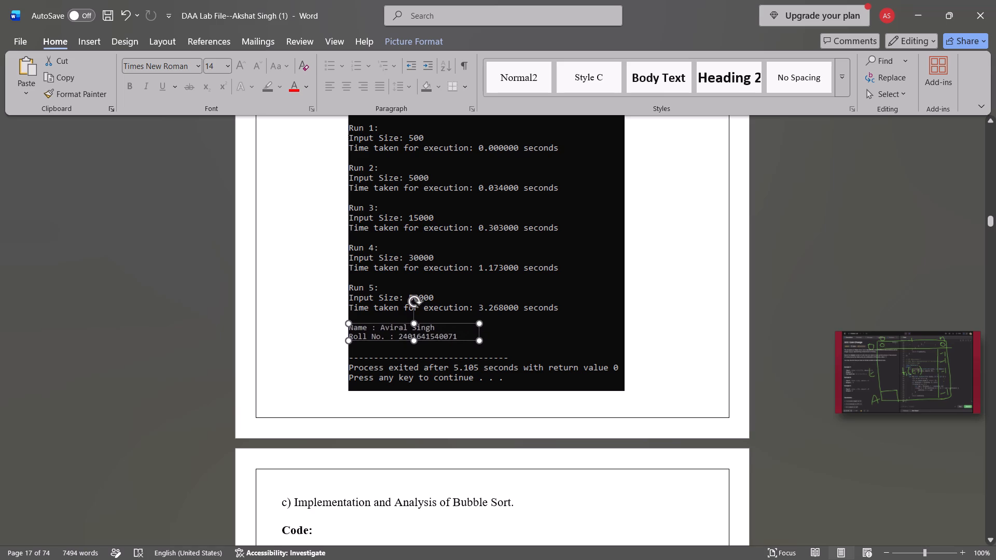
{"action": "left_click", "coordinate": [532, 346]}
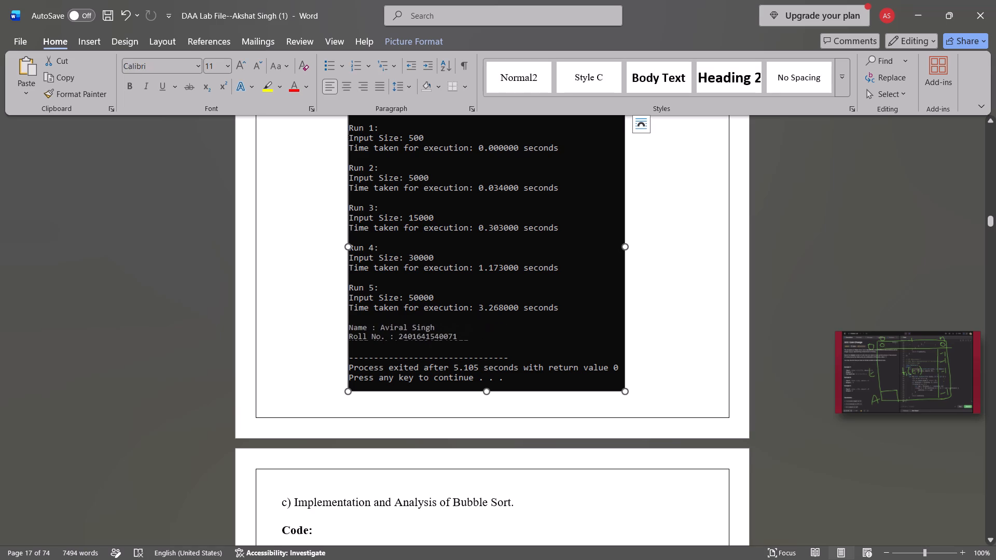
{"action": "left_click", "coordinate": [450, 331]}
{"action": "left_click", "coordinate": [450, 331]}
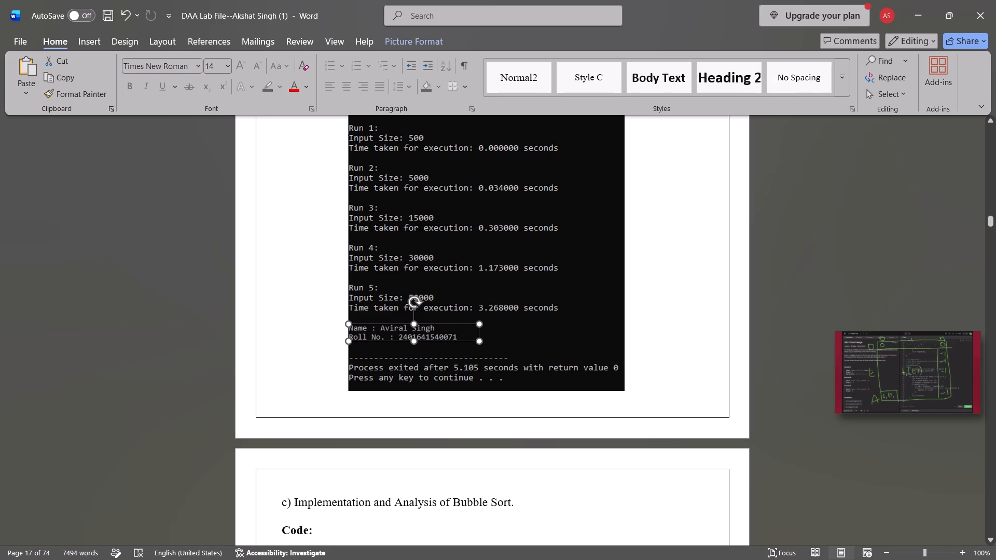
{"action": "left_click", "coordinate": [546, 329]}
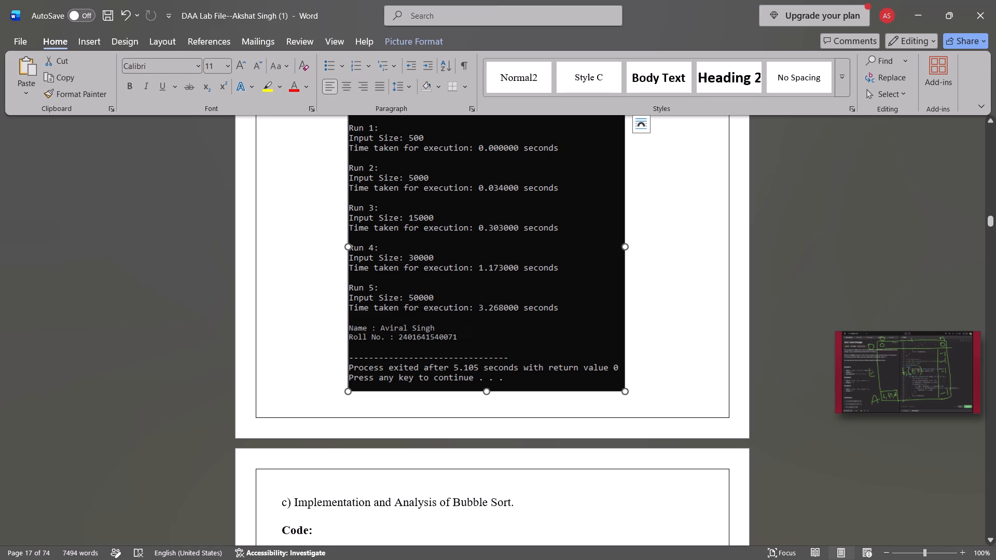
Paste the name-and-roll-number image onto the Bubble Sort output screenshot on page 19.
{"action": "scroll", "coordinate": [574, 331], "scroll_direction": "down", "scroll_amount": 1}
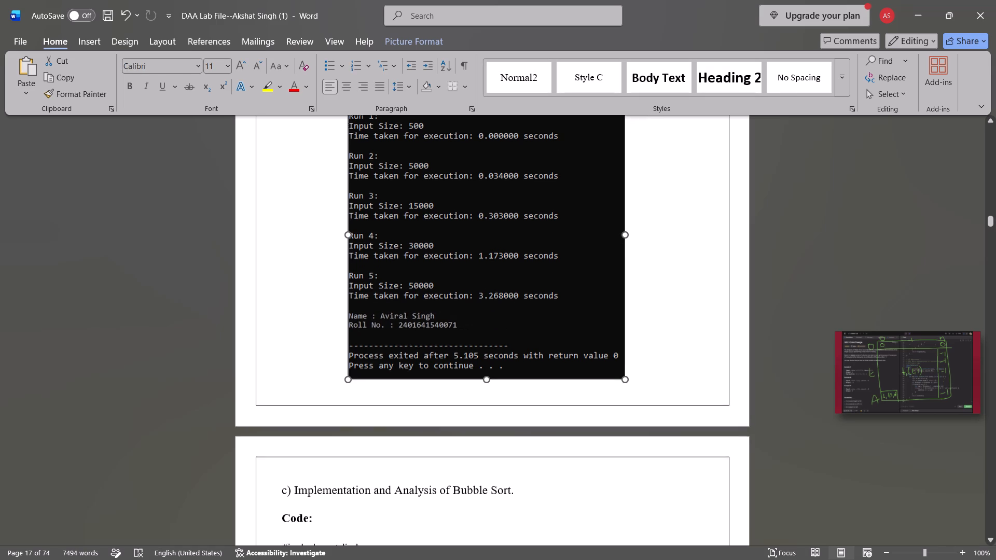
{"action": "scroll", "coordinate": [574, 331], "scroll_direction": "down", "scroll_amount": 5}
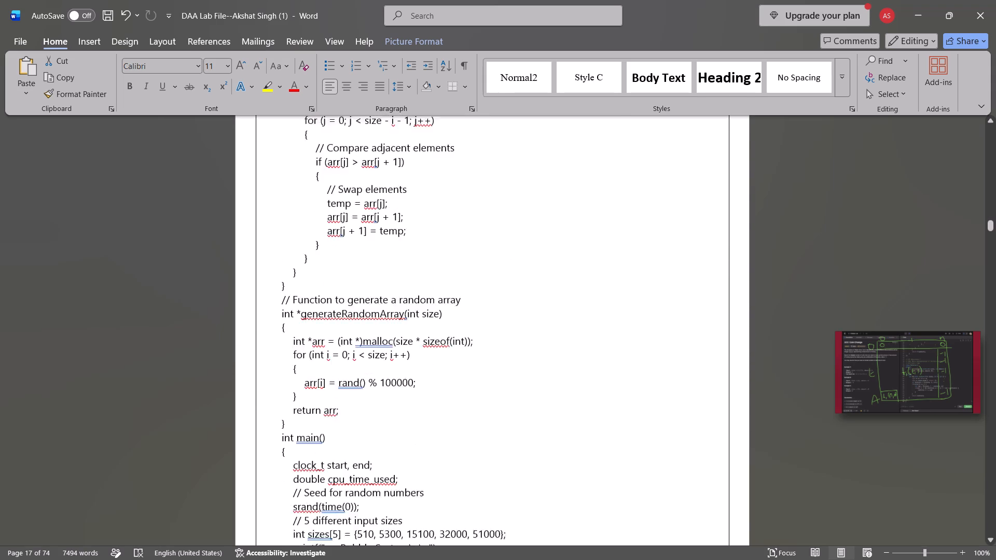
{"action": "scroll", "coordinate": [574, 331], "scroll_direction": "down", "scroll_amount": 6}
{"action": "scroll", "coordinate": [574, 331], "scroll_direction": "up", "scroll_amount": 2}
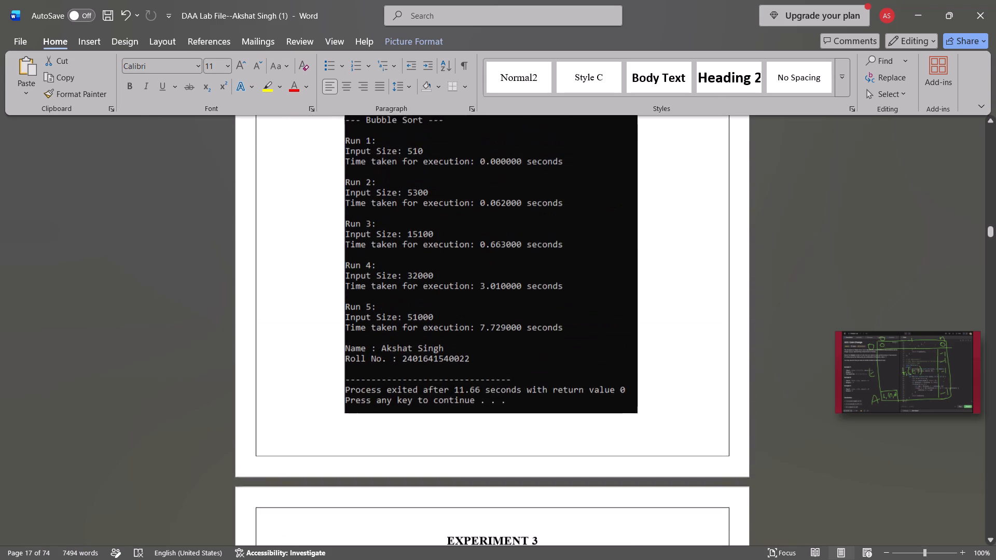
{"action": "scroll", "coordinate": [574, 331], "scroll_direction": "up", "scroll_amount": 1}
{"action": "left_click", "coordinate": [491, 312]}
{"action": "key", "text": "ctrl+v"}
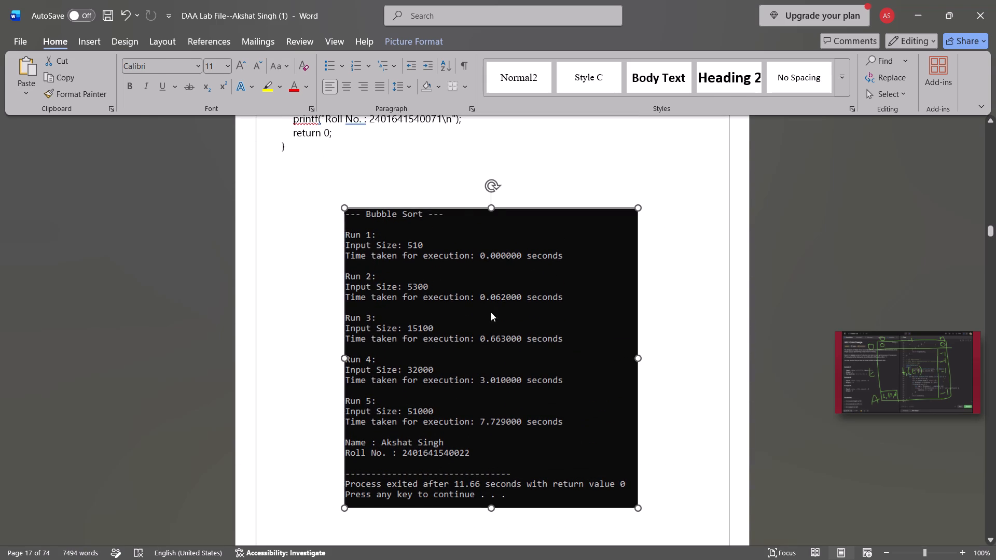
Enlarge the replacement image on the Bubble Sort screenshot and align it over the old name and roll number lines below Run 5.
{"action": "left_click_drag", "start_coordinate": [429, 213], "coordinate": [439, 324]}
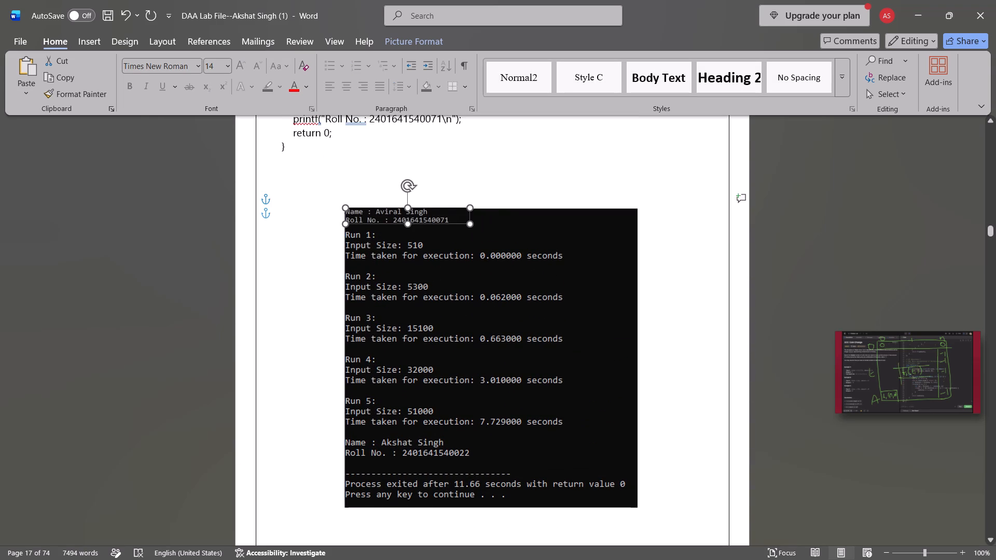
{"action": "left_click_drag", "start_coordinate": [439, 324], "coordinate": [453, 438]}
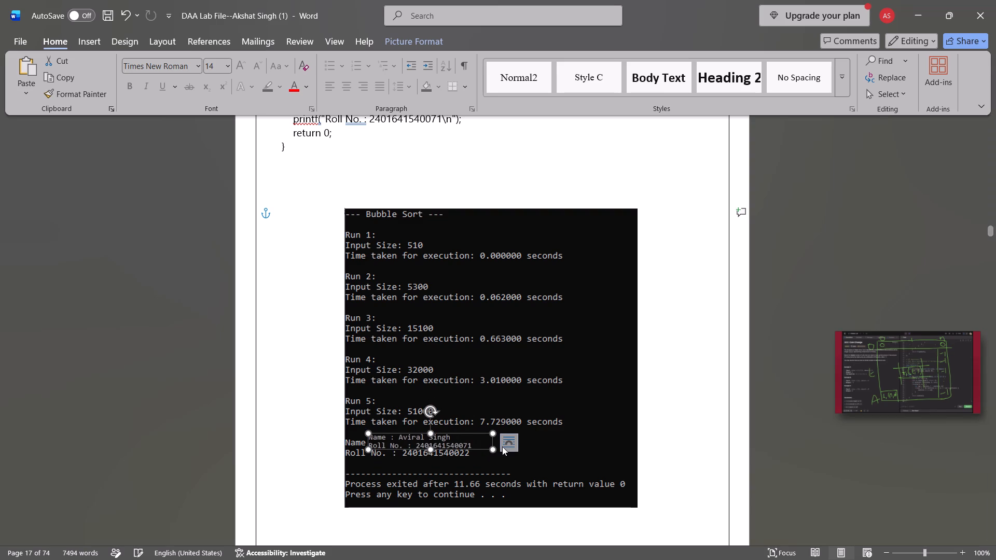
{"action": "left_click_drag", "start_coordinate": [463, 443], "coordinate": [483, 436]}
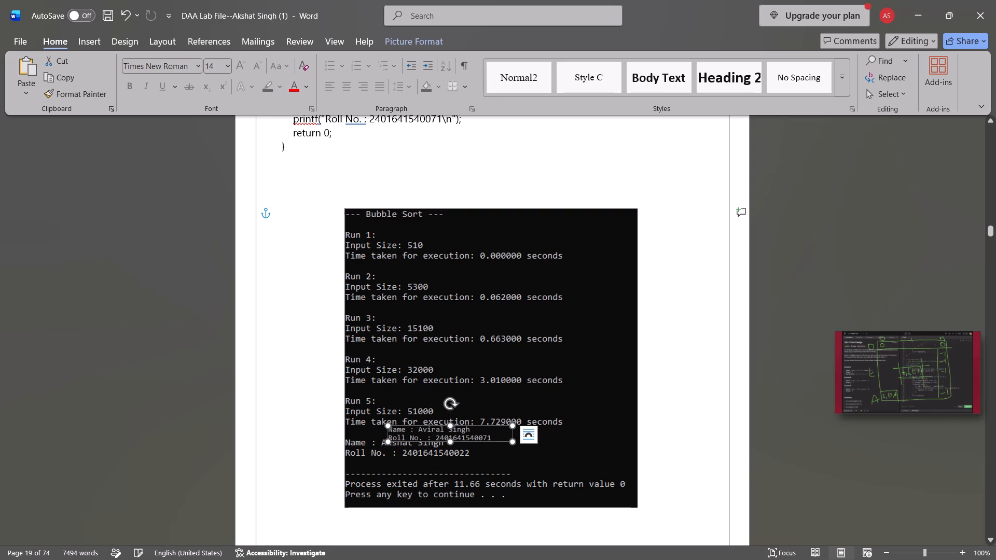
{"action": "left_click_drag", "start_coordinate": [495, 433], "coordinate": [568, 450]}
{"action": "left_click_drag", "start_coordinate": [585, 457], "coordinate": [597, 461]}
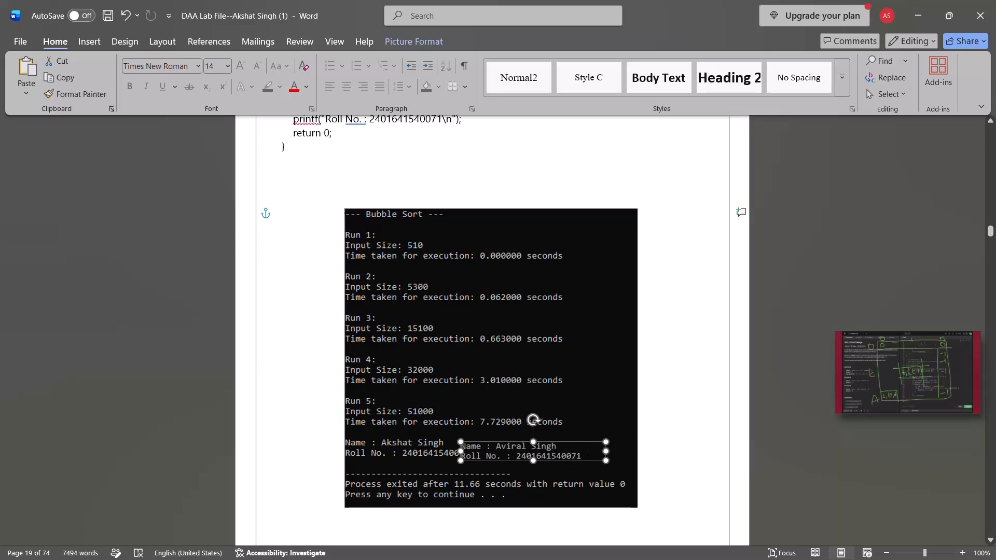
{"action": "left_click_drag", "start_coordinate": [597, 461], "coordinate": [602, 461]}
{"action": "left_click_drag", "start_coordinate": [573, 451], "coordinate": [488, 445]}
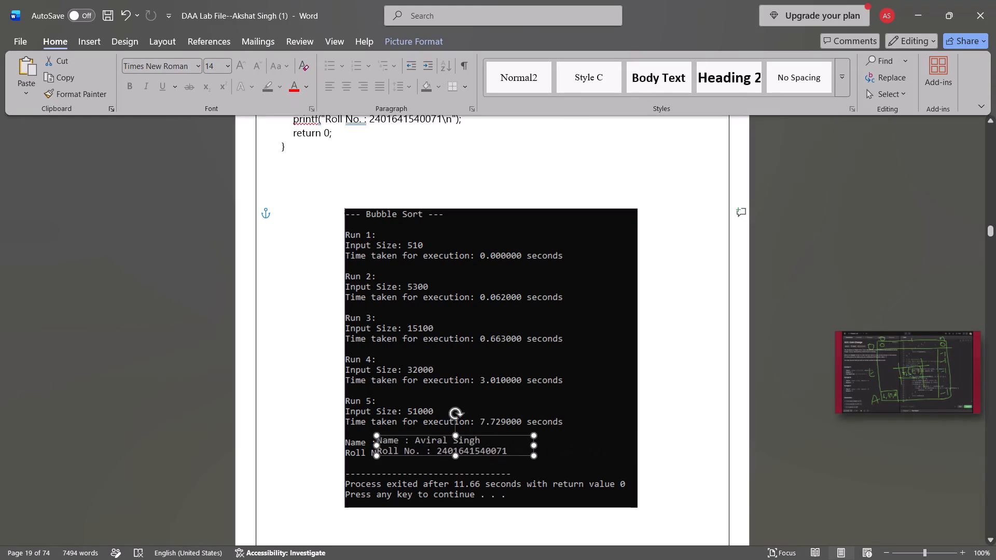
{"action": "left_click_drag", "start_coordinate": [488, 445], "coordinate": [459, 447]}
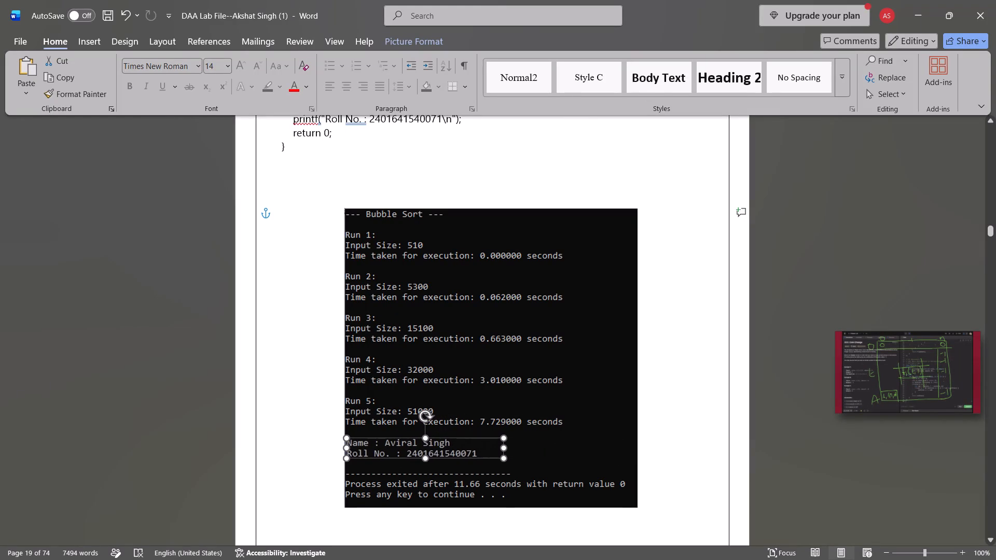
{"action": "left_click_drag", "start_coordinate": [459, 447], "coordinate": [458, 447]}
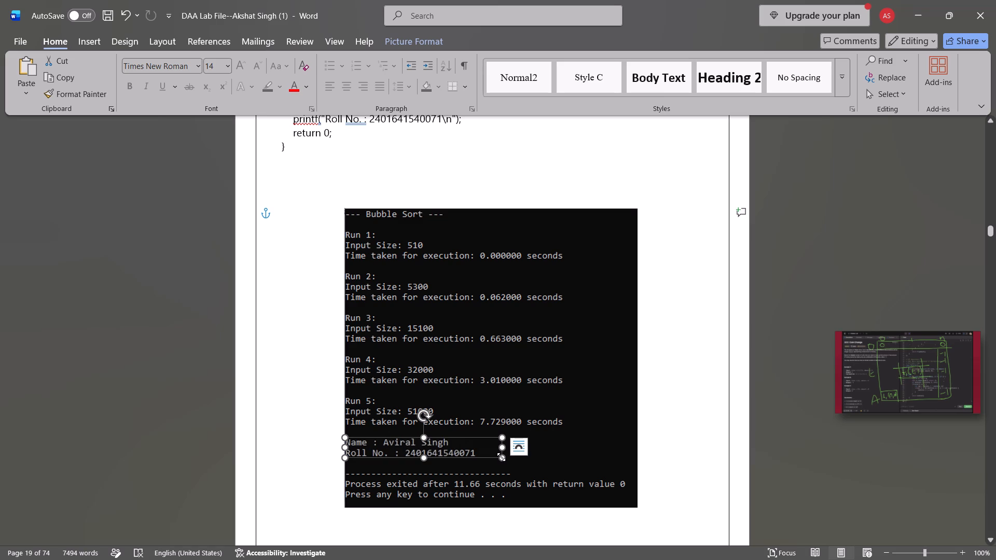
{"action": "left_click", "coordinate": [583, 465]}
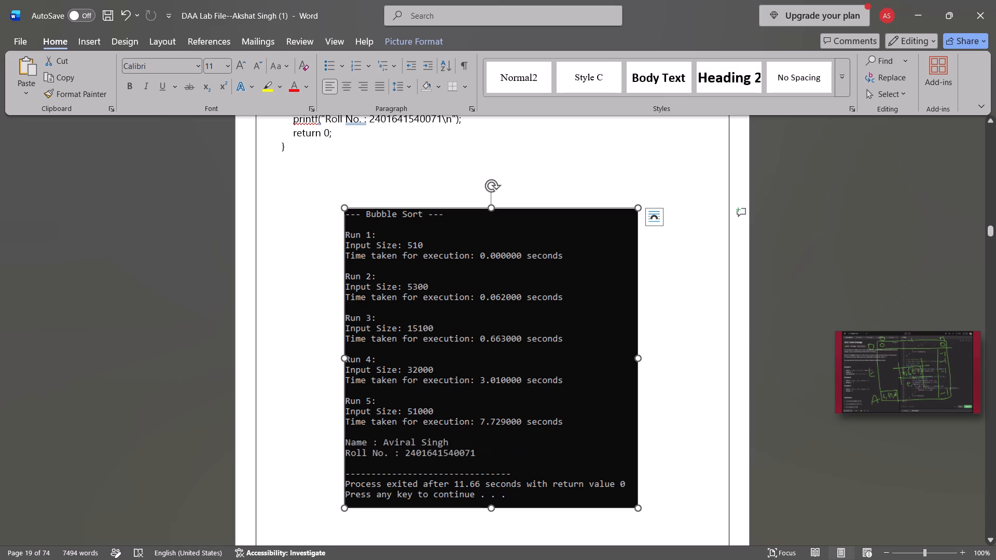
Paste the name-and-roll-number image onto the Merge Sort output screenshot, enlarge it slightly and align it over the old lines.
{"action": "scroll", "coordinate": [660, 430], "scroll_direction": "down", "scroll_amount": 3}
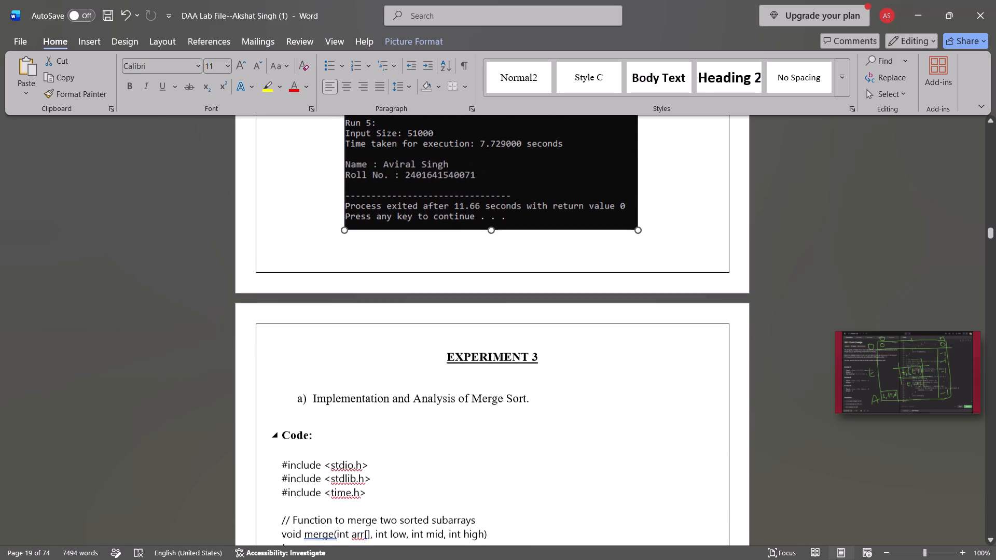
{"action": "scroll", "coordinate": [660, 430], "scroll_direction": "down", "scroll_amount": 6}
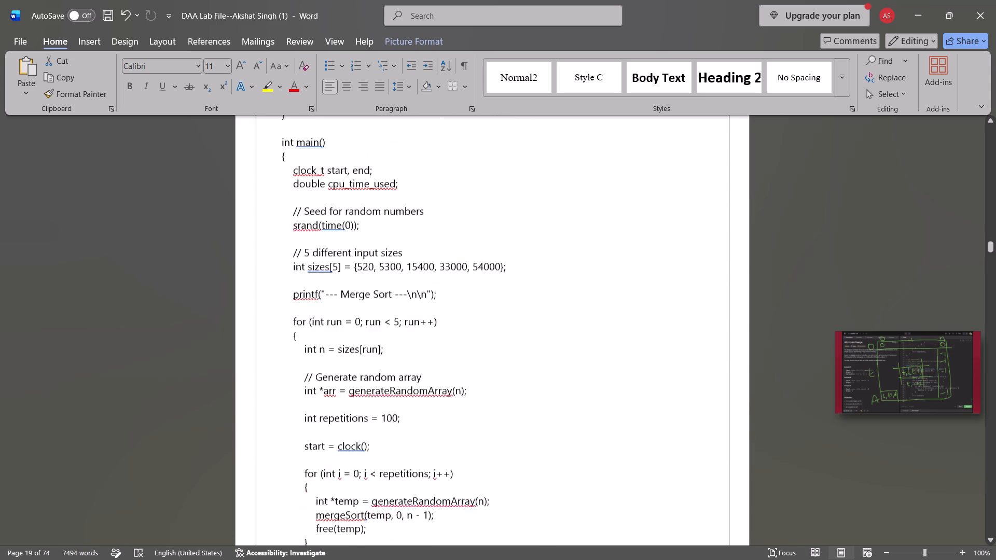
{"action": "scroll", "coordinate": [660, 430], "scroll_direction": "down", "scroll_amount": 6}
{"action": "left_click", "coordinate": [510, 424]}
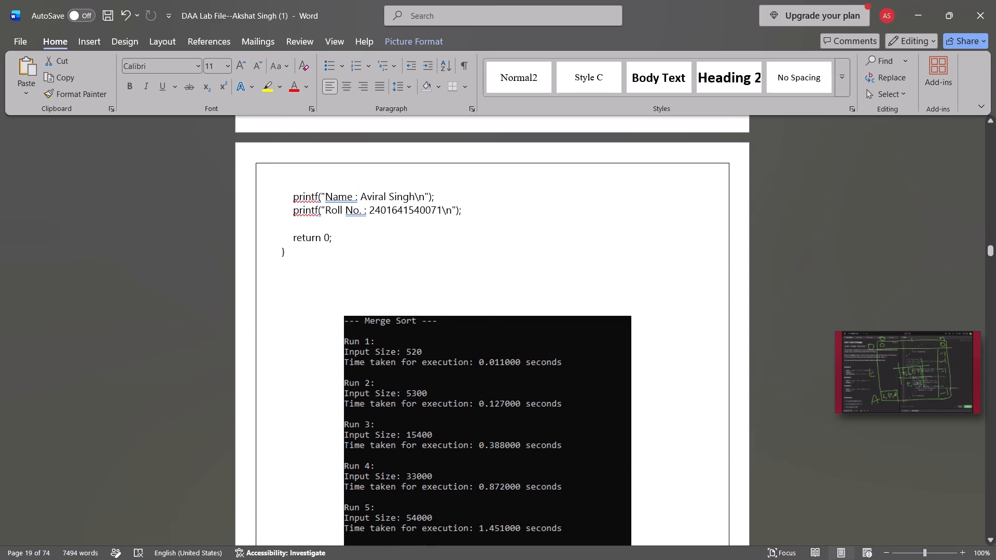
{"action": "key", "text": "ctrl+v"}
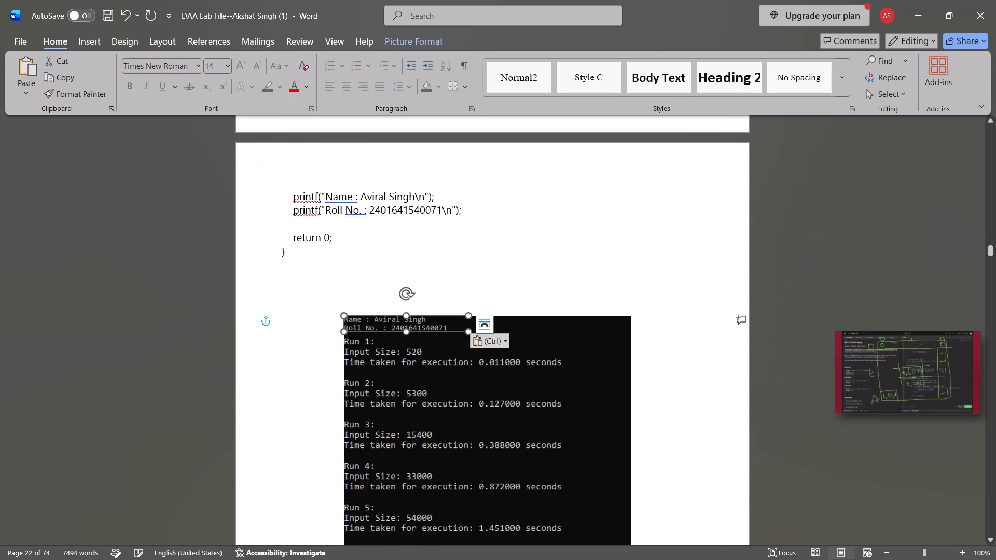
{"action": "left_click_drag", "start_coordinate": [431, 323], "coordinate": [477, 481]}
{"action": "scroll", "coordinate": [477, 481], "scroll_direction": "down", "scroll_amount": 2}
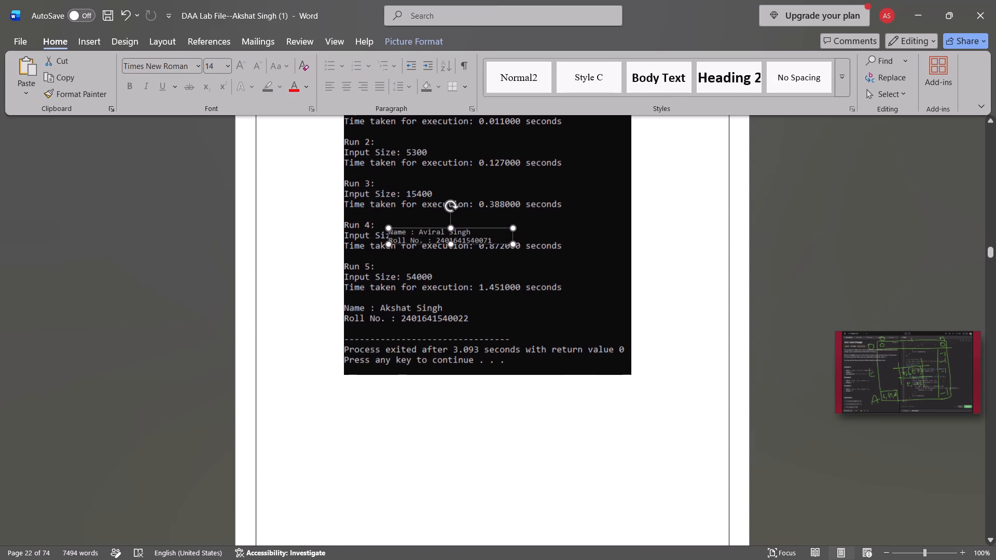
{"action": "left_click_drag", "start_coordinate": [512, 244], "coordinate": [505, 248]}
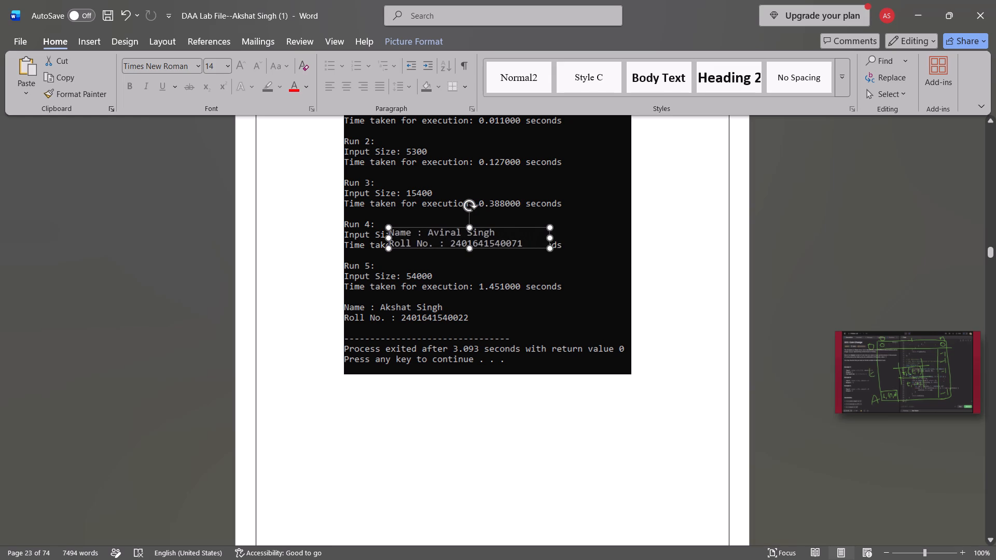
{"action": "left_click_drag", "start_coordinate": [505, 248], "coordinate": [500, 246]}
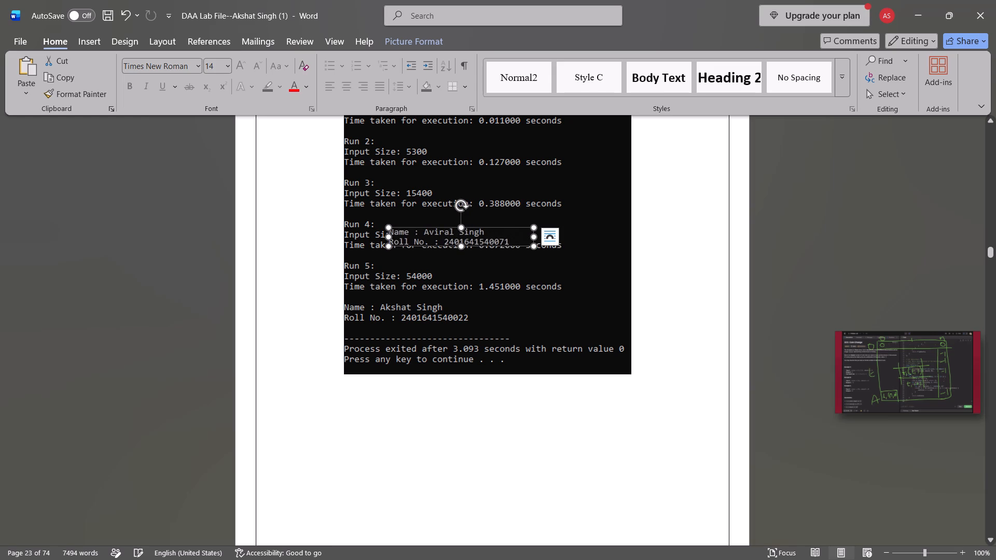
{"action": "left_click_drag", "start_coordinate": [490, 239], "coordinate": [449, 313]}
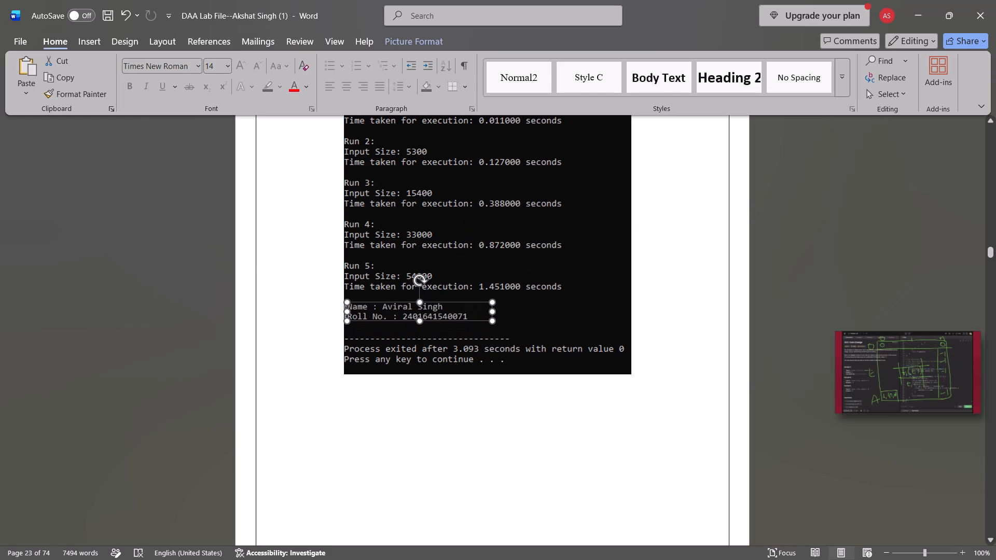
{"action": "left_click_drag", "start_coordinate": [449, 313], "coordinate": [446, 313]}
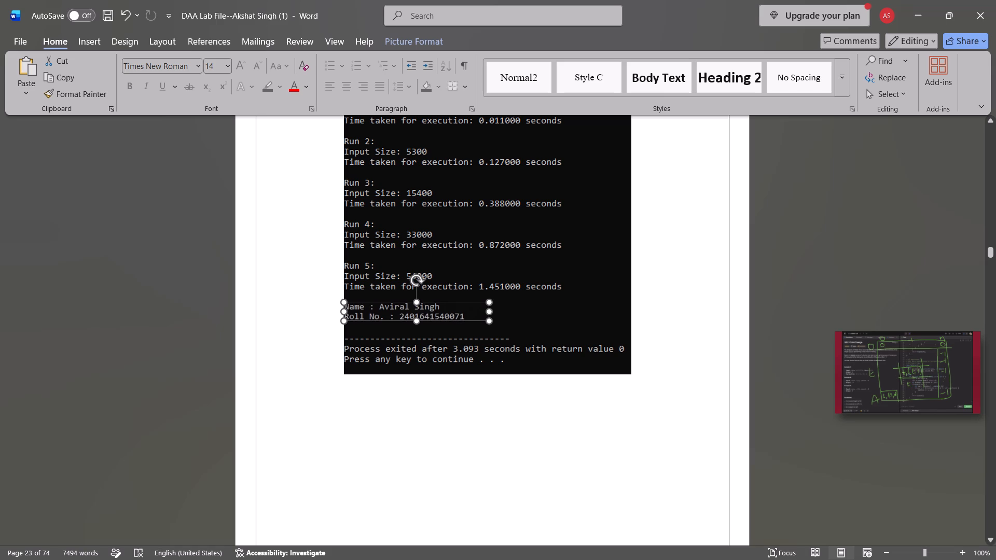
{"action": "left_click_drag", "start_coordinate": [446, 313], "coordinate": [446, 314]}
{"action": "left_click", "coordinate": [574, 316]}
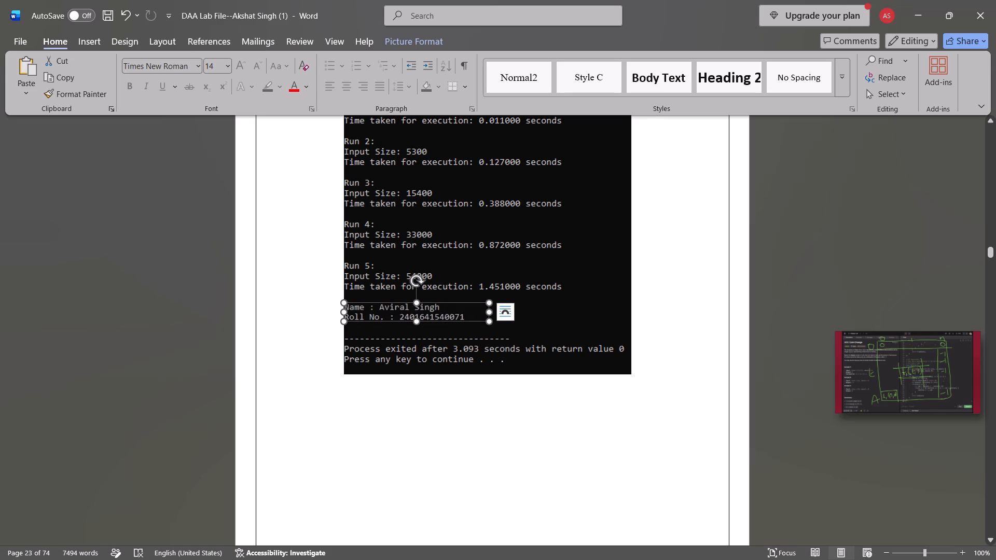
Paste the name-and-roll-number image onto the Quick Sort screenshot on page 26, enlarge it slightly and place it over the old lines.
{"action": "scroll", "coordinate": [621, 321], "scroll_direction": "down", "scroll_amount": 3}
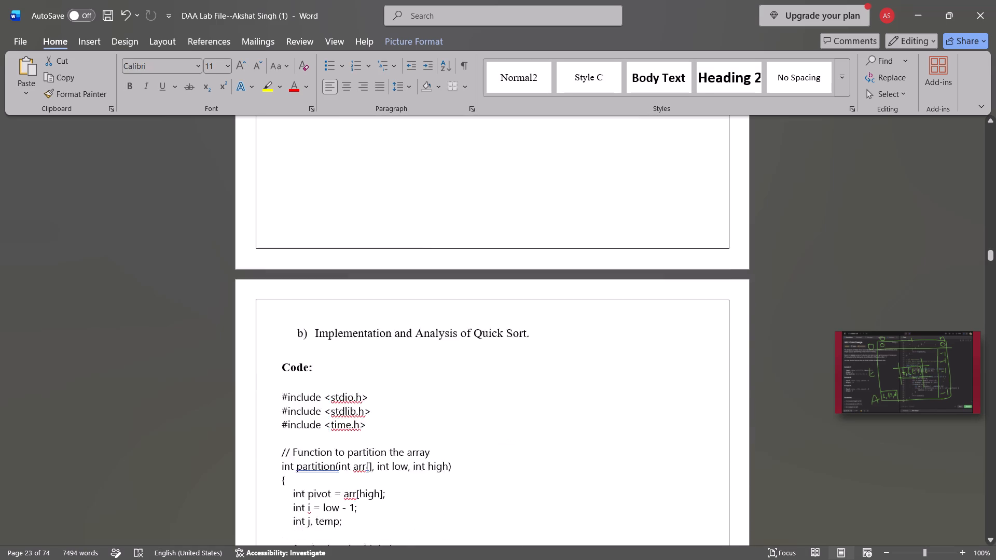
{"action": "scroll", "coordinate": [621, 321], "scroll_direction": "down", "scroll_amount": 9}
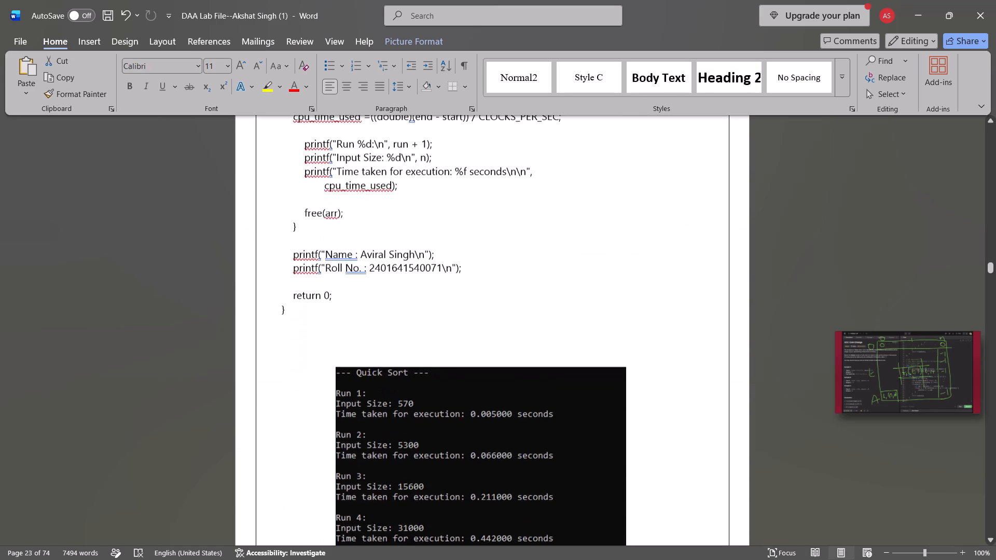
{"action": "scroll", "coordinate": [621, 321], "scroll_direction": "down", "scroll_amount": 2}
{"action": "scroll", "coordinate": [621, 321], "scroll_direction": "up", "scroll_amount": 2}
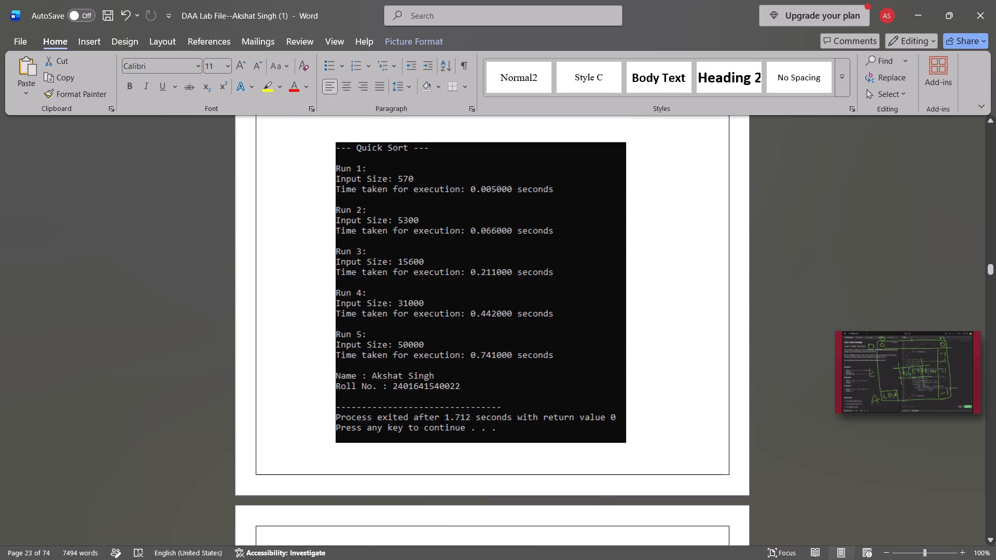
{"action": "left_click", "coordinate": [552, 351]}
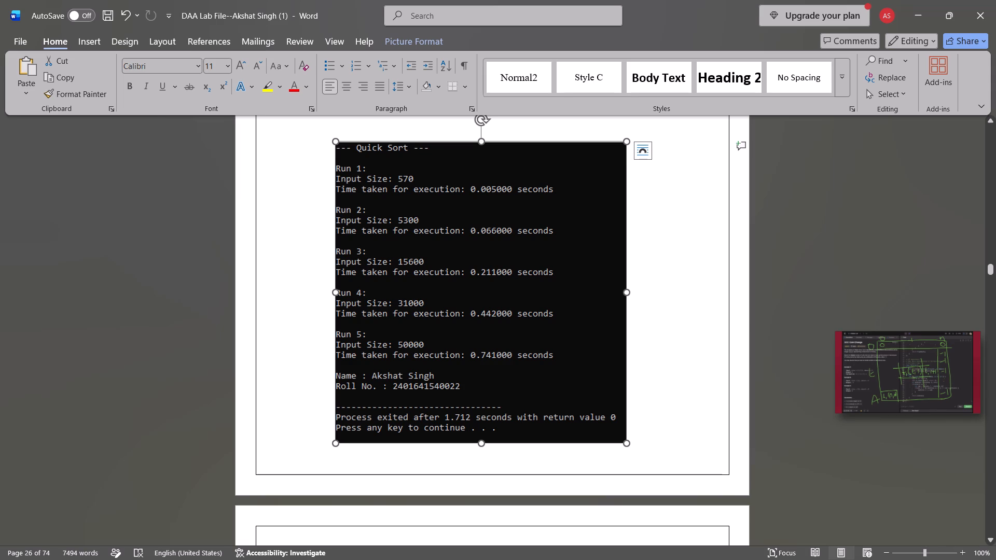
{"action": "key", "text": "ctrl+v"}
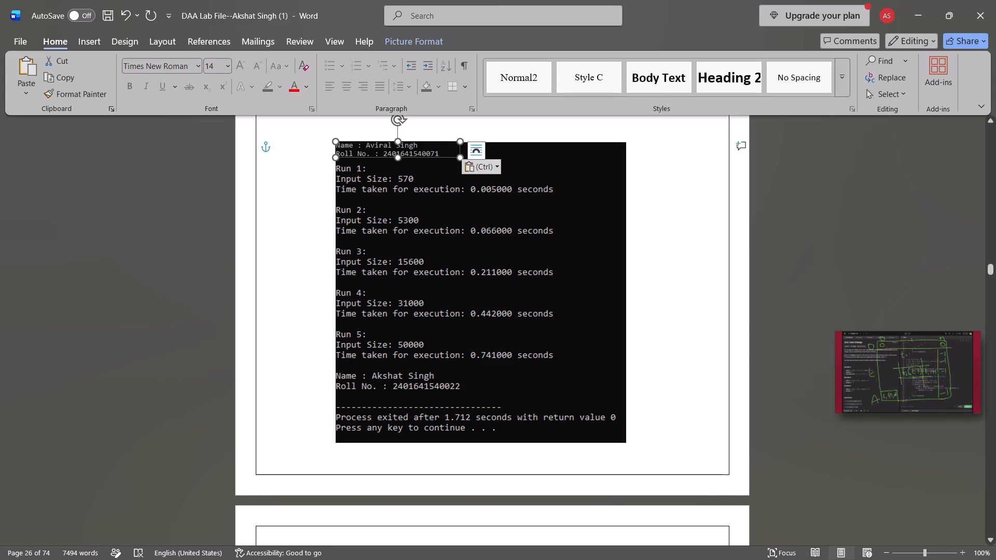
{"action": "left_click_drag", "start_coordinate": [421, 146], "coordinate": [433, 332]}
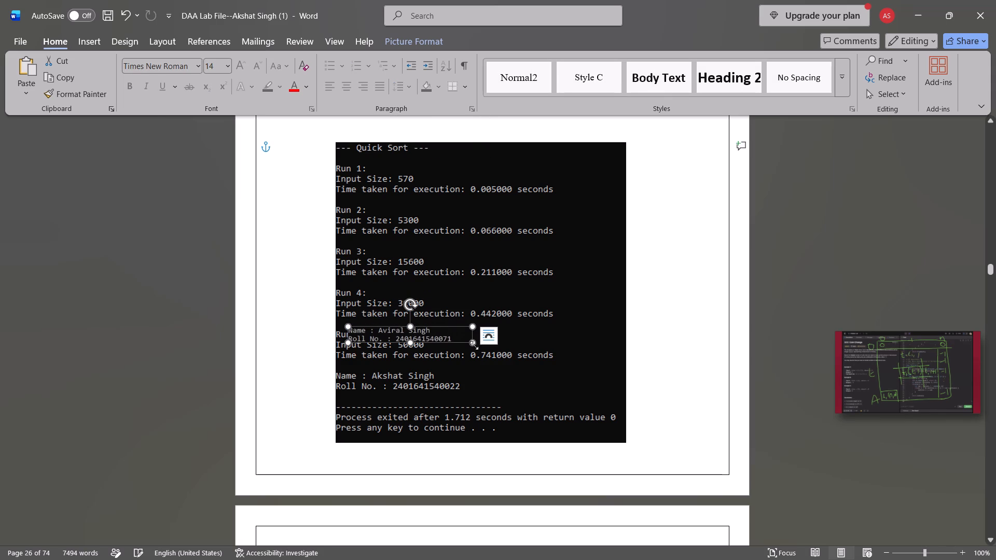
{"action": "left_click_drag", "start_coordinate": [474, 345], "coordinate": [470, 357]}
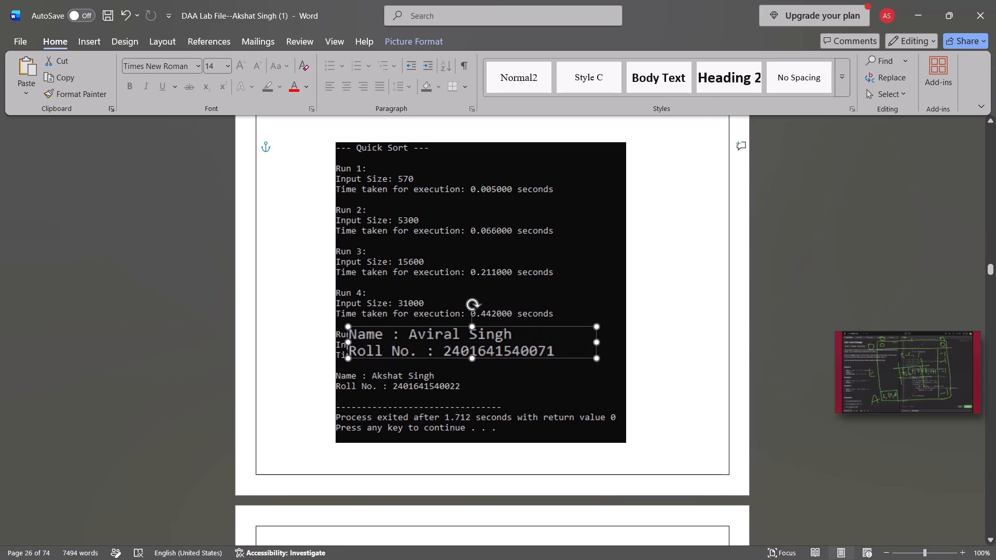
{"action": "left_click_drag", "start_coordinate": [470, 357], "coordinate": [440, 343]}
{"action": "left_click_drag", "start_coordinate": [447, 330], "coordinate": [450, 383]}
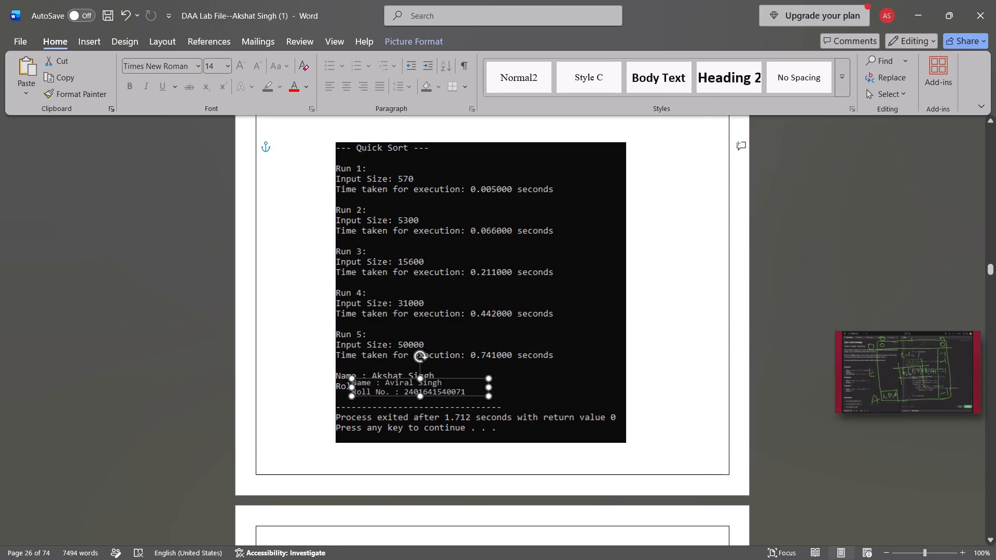
{"action": "left_click_drag", "start_coordinate": [450, 383], "coordinate": [438, 374]}
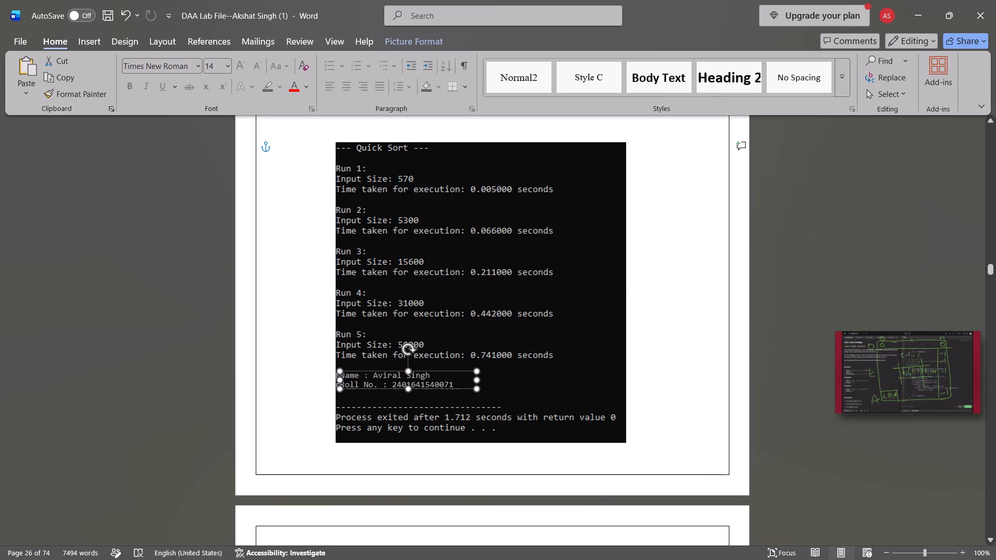
{"action": "left_click_drag", "start_coordinate": [438, 374], "coordinate": [437, 375]}
Nudge and slightly enlarge the replacement image on the Quick Sort screenshot to match the surrounding output text and its left alignment.
{"action": "left_click", "coordinate": [477, 388]}
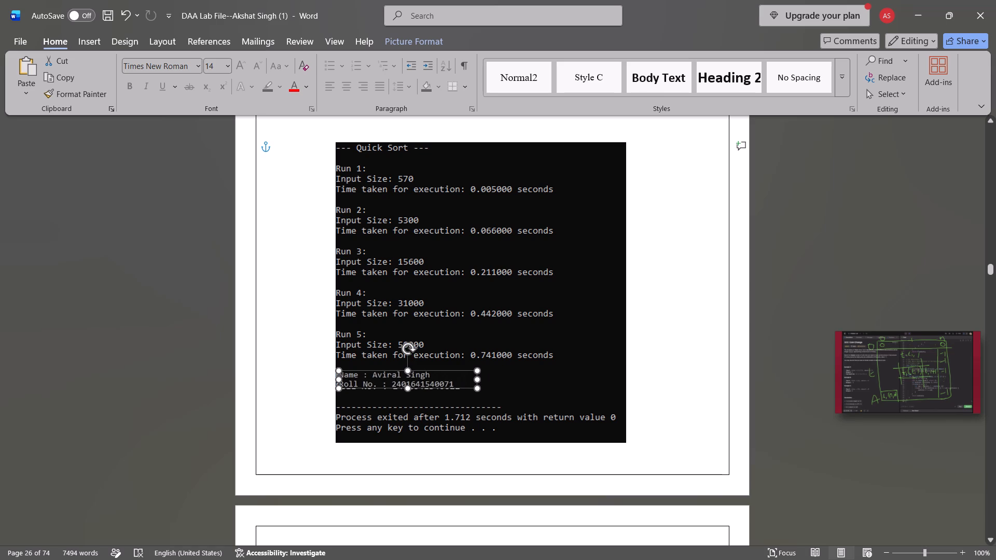
{"action": "left_click", "coordinate": [423, 380]}
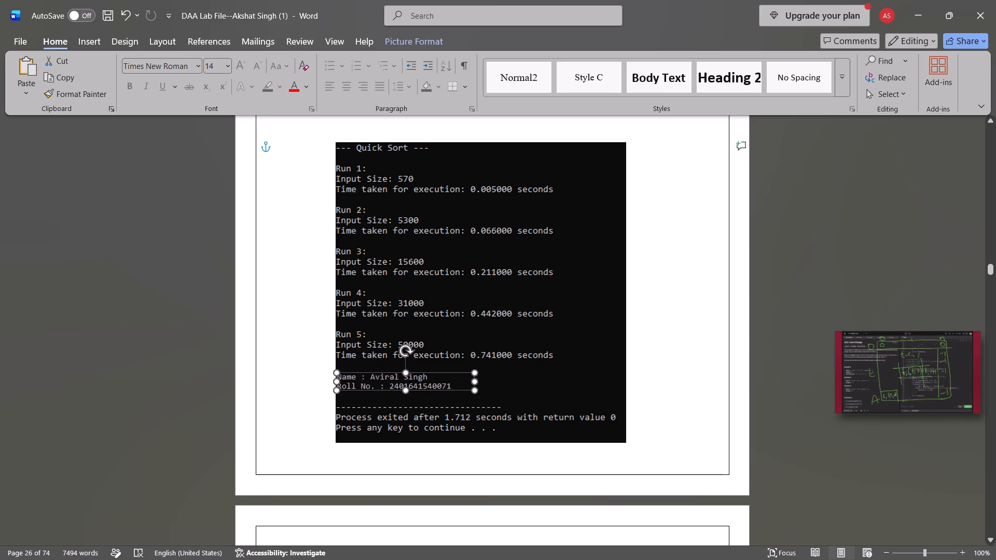
{"action": "left_click", "coordinate": [474, 391]}
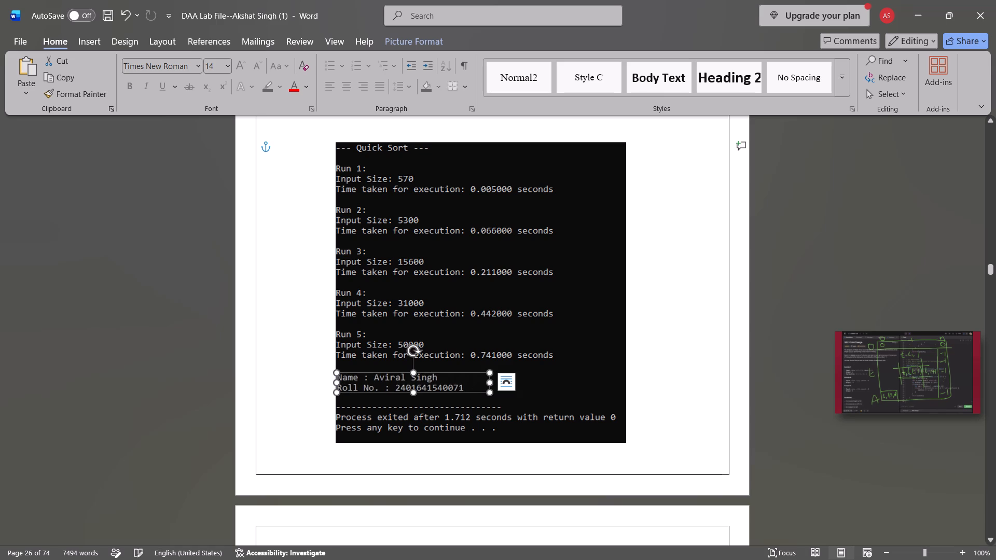
{"action": "left_click", "coordinate": [453, 386]}
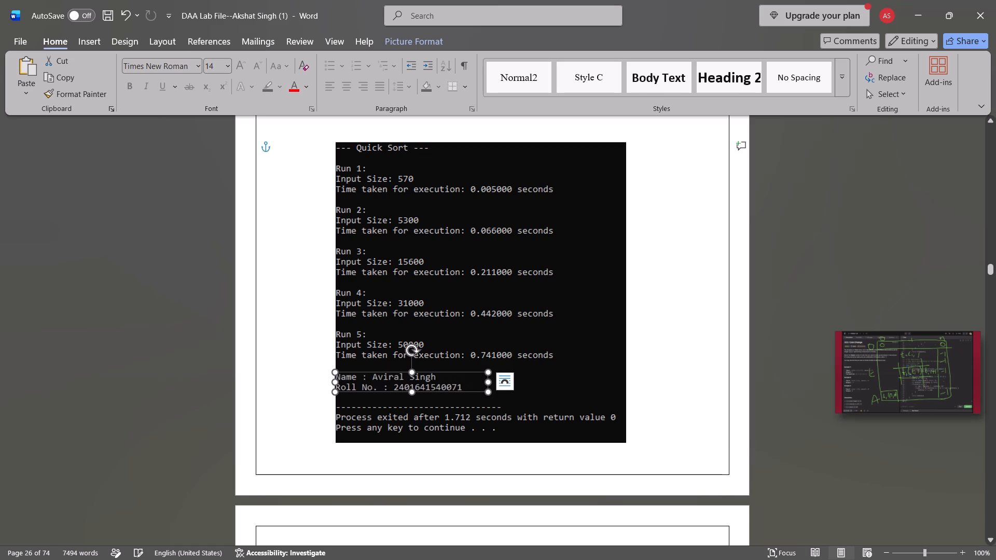
{"action": "left_click", "coordinate": [537, 382]}
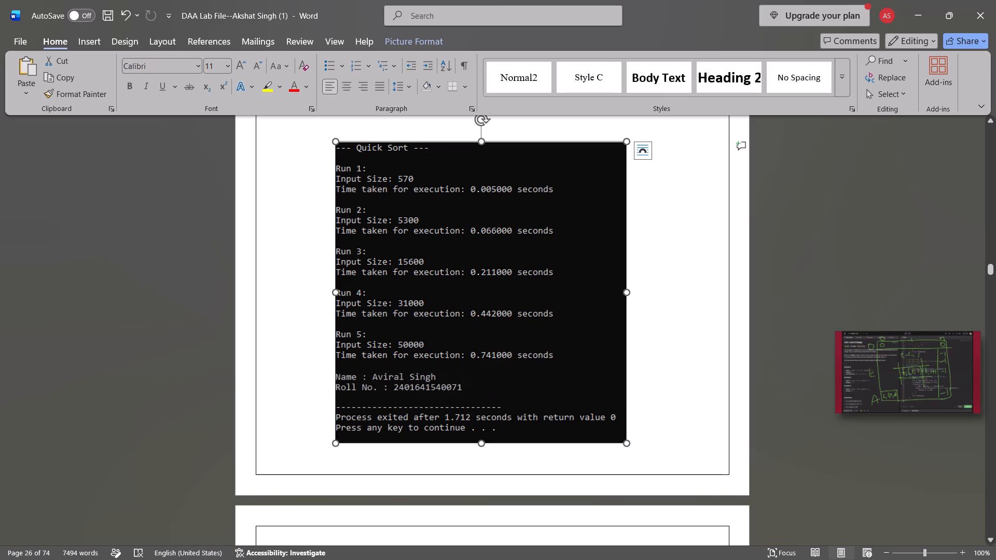
Paste the name-and-roll-number image onto the Heap Sort output screenshot on page 29 and move it down to the middle of the output.
{"action": "scroll", "coordinate": [539, 385], "scroll_direction": "down", "scroll_amount": 1}
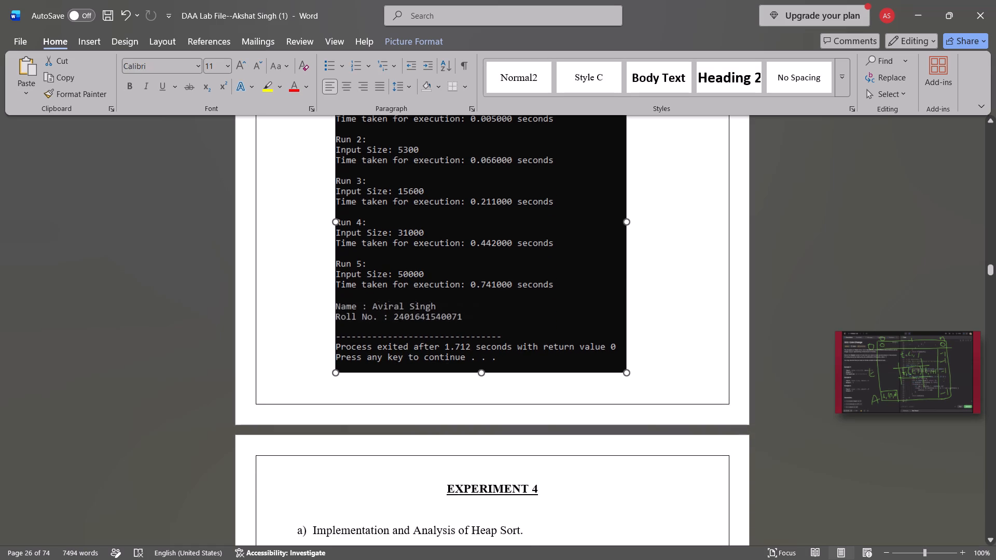
{"action": "scroll", "coordinate": [539, 385], "scroll_direction": "down", "scroll_amount": 6}
{"action": "scroll", "coordinate": [539, 385], "scroll_direction": "up", "scroll_amount": 4}
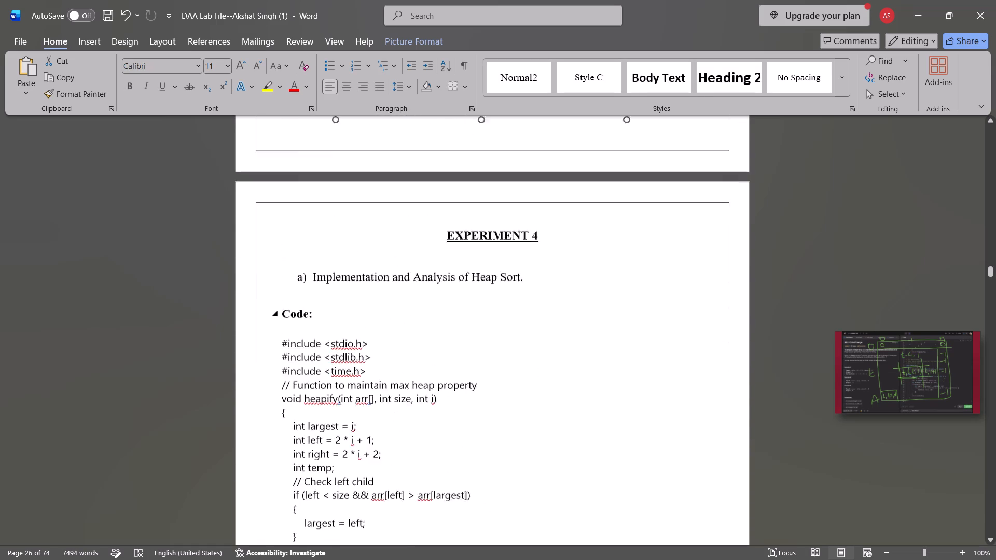
{"action": "scroll", "coordinate": [539, 385], "scroll_direction": "up", "scroll_amount": 2}
{"action": "scroll", "coordinate": [539, 385], "scroll_direction": "down", "scroll_amount": 2}
{"action": "scroll", "coordinate": [539, 385], "scroll_direction": "left", "scroll_amount": 1}
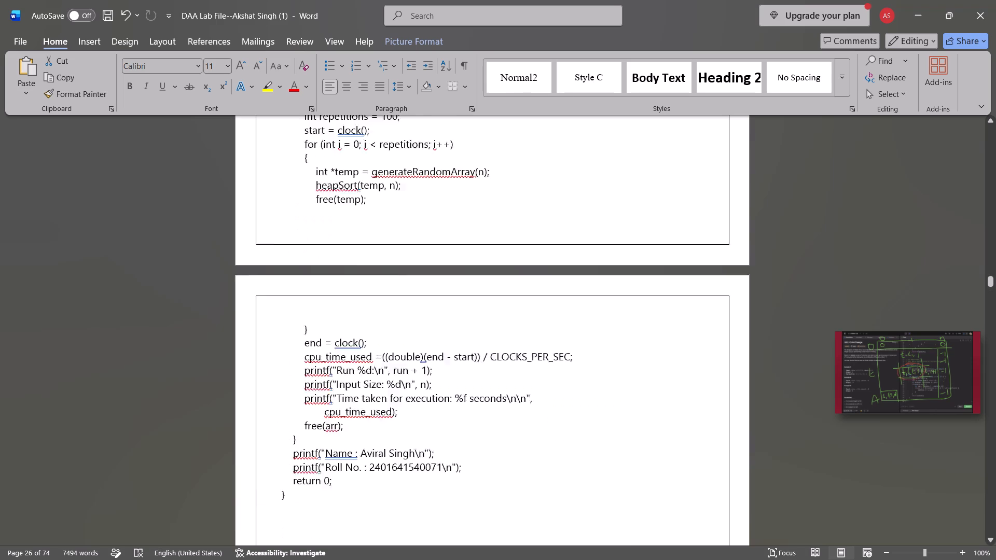
{"action": "scroll", "coordinate": [539, 385], "scroll_direction": "left", "scroll_amount": 1}
{"action": "scroll", "coordinate": [537, 377], "scroll_direction": "down", "scroll_amount": 4}
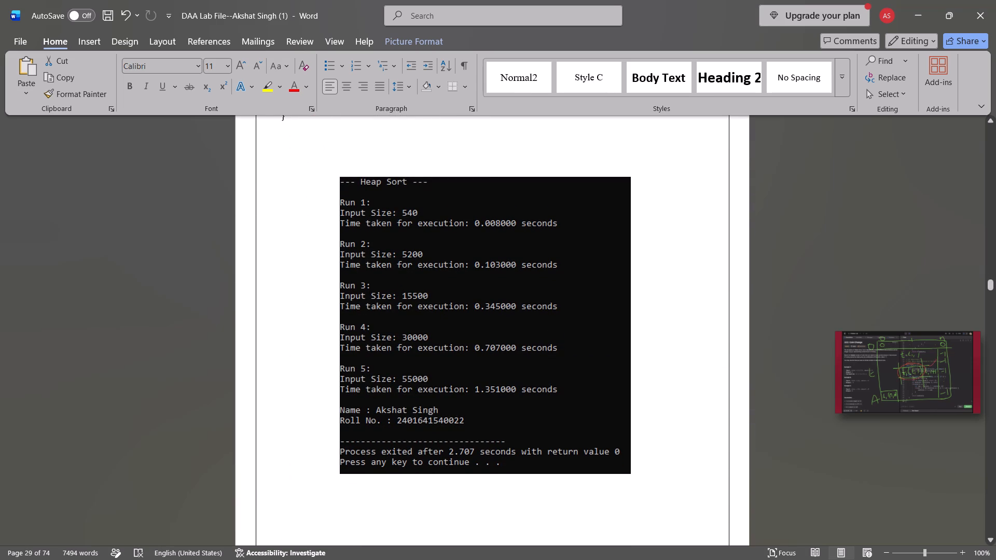
{"action": "left_click", "coordinate": [495, 312]}
{"action": "key", "text": "ctrl+v"}
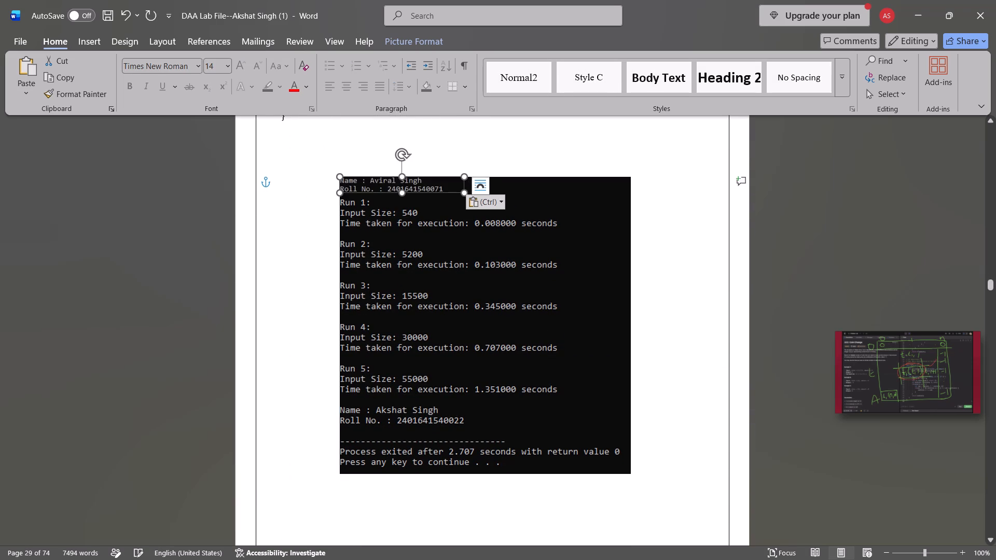
{"action": "left_click_drag", "start_coordinate": [466, 194], "coordinate": [505, 223]}
{"action": "left_click_drag", "start_coordinate": [505, 223], "coordinate": [462, 188]}
{"action": "left_click", "coordinate": [462, 188]}
{"action": "left_click_drag", "start_coordinate": [465, 195], "coordinate": [481, 207]}
{"action": "left_click_drag", "start_coordinate": [431, 180], "coordinate": [462, 312]}
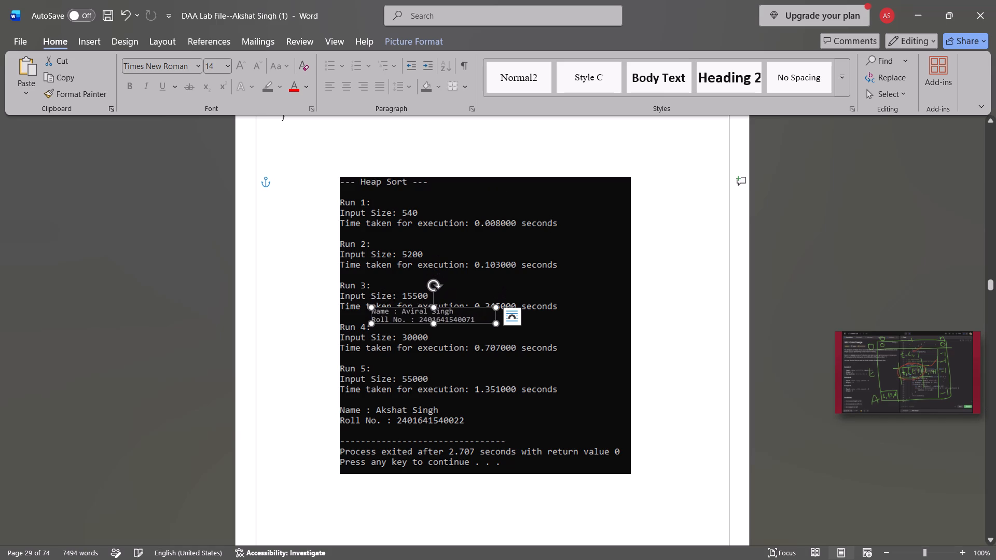
Enlarge the replacement image on the Heap Sort screenshot and align it over the old name and roll number lines below Run 5.
{"action": "left_click_drag", "start_coordinate": [498, 325], "coordinate": [510, 329]}
{"action": "left_click_drag", "start_coordinate": [482, 319], "coordinate": [452, 410]}
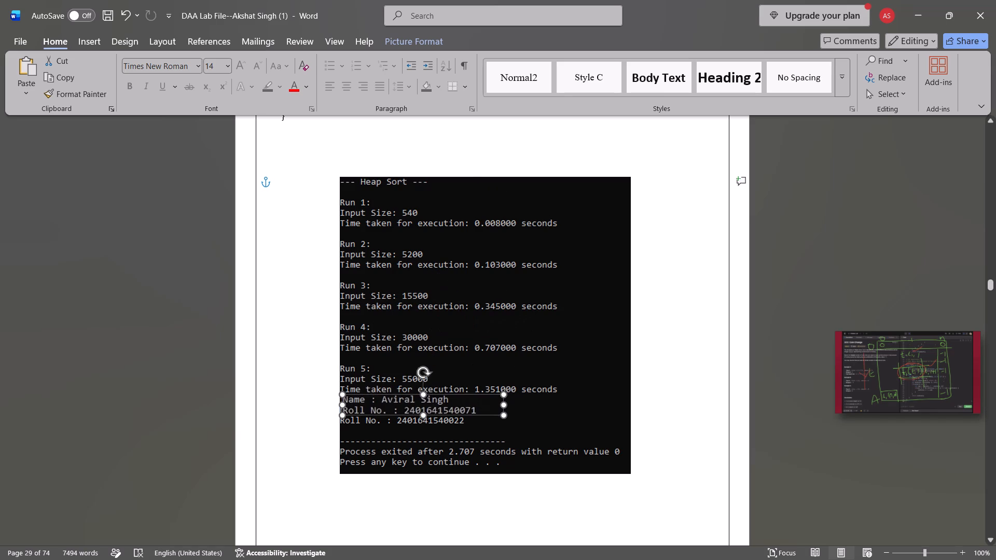
{"action": "left_click_drag", "start_coordinate": [452, 410], "coordinate": [452, 419]}
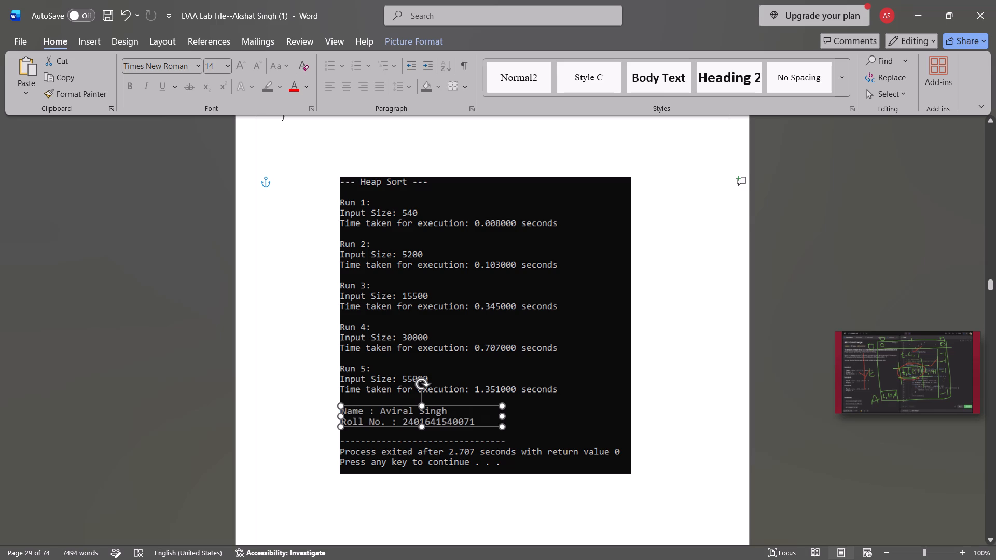
{"action": "left_click_drag", "start_coordinate": [452, 419], "coordinate": [453, 419]}
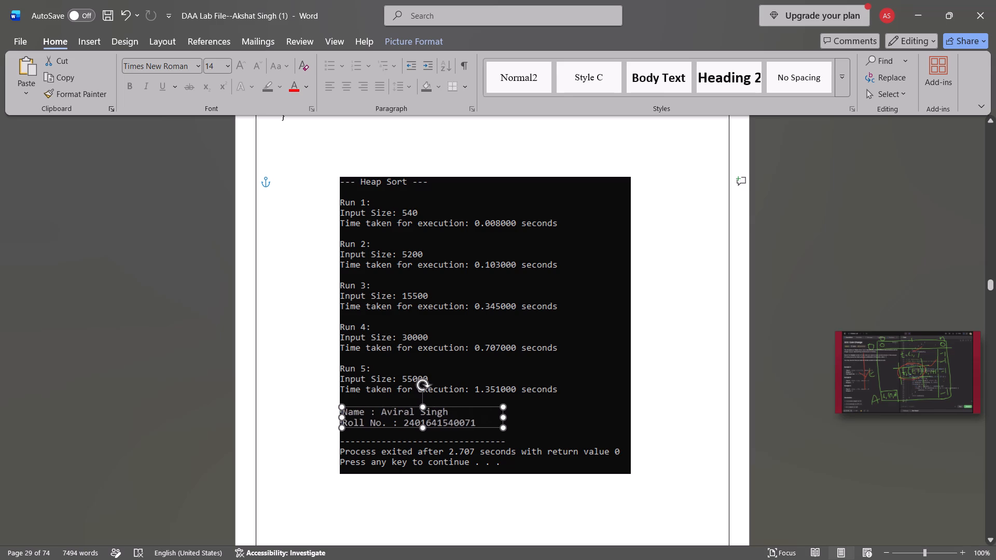
{"action": "left_click_drag", "start_coordinate": [453, 419], "coordinate": [451, 418]}
{"action": "left_click", "coordinate": [590, 385]}
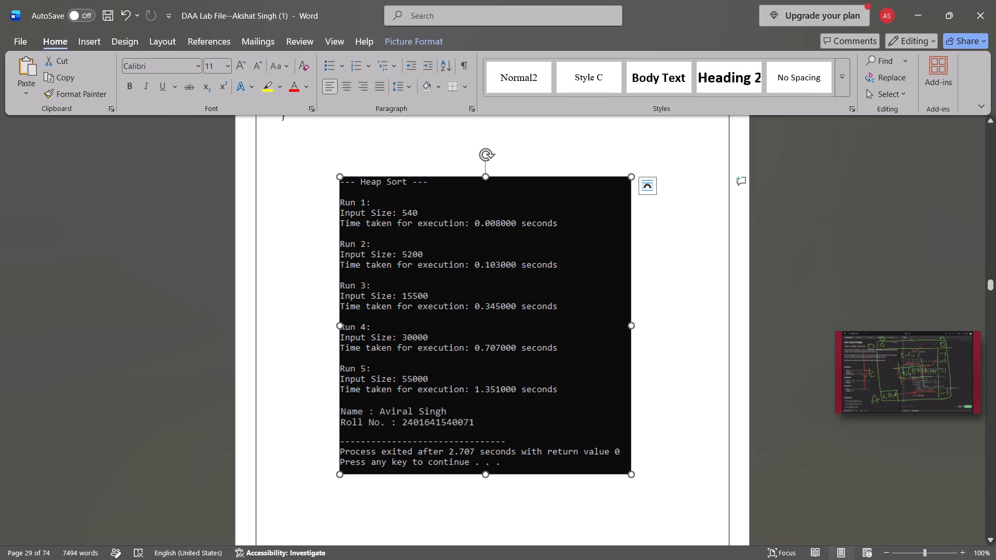
Paste the name-and-roll-number image onto the Counting Sort screenshot on page 32, enlarge it slightly and place it over the old lines below Run 5.
{"action": "scroll", "coordinate": [561, 353], "scroll_direction": "down", "scroll_amount": 9}
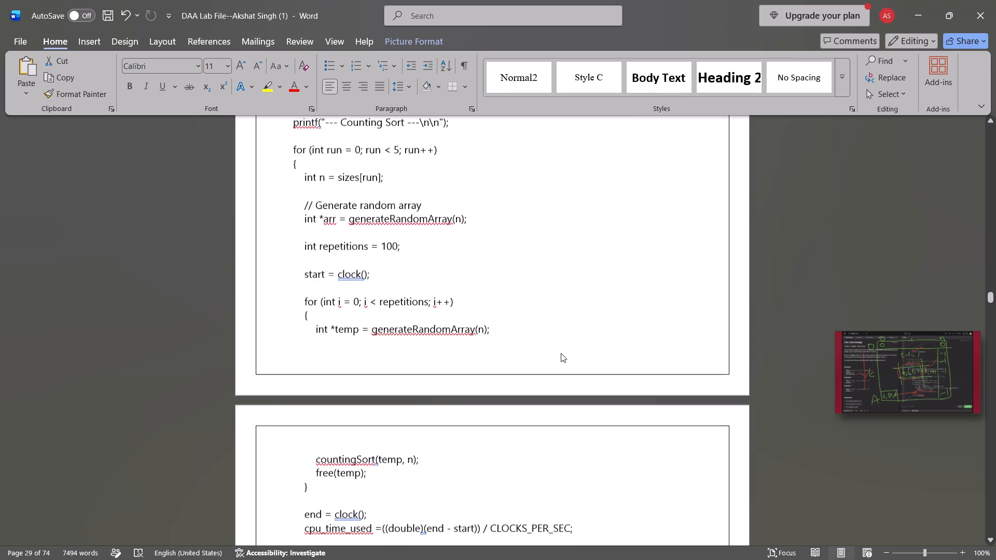
{"action": "scroll", "coordinate": [561, 353], "scroll_direction": "down", "scroll_amount": 2}
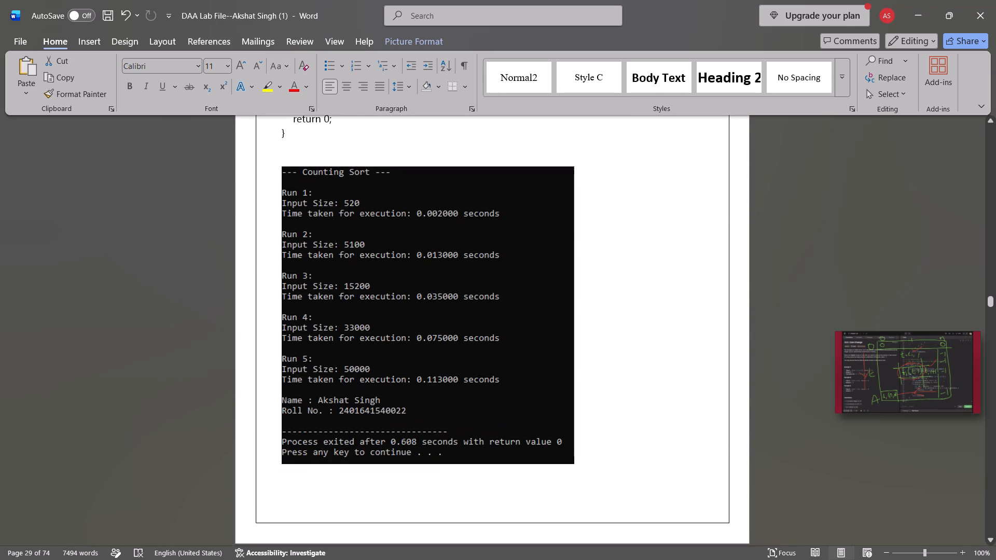
{"action": "scroll", "coordinate": [561, 353], "scroll_direction": "down", "scroll_amount": 1}
{"action": "left_click", "coordinate": [471, 328]}
{"action": "key", "text": "ctrl+v"}
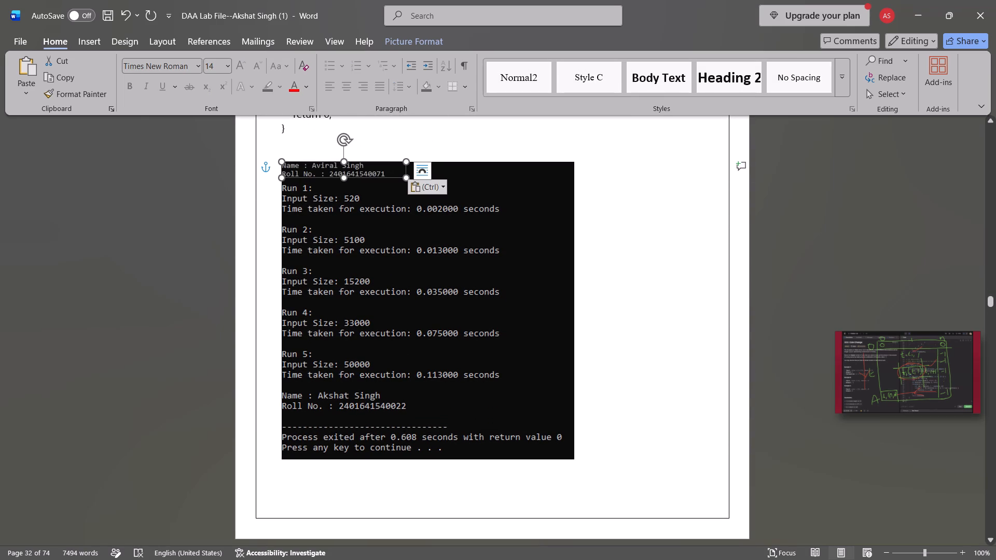
{"action": "left_click_drag", "start_coordinate": [387, 168], "coordinate": [391, 343]}
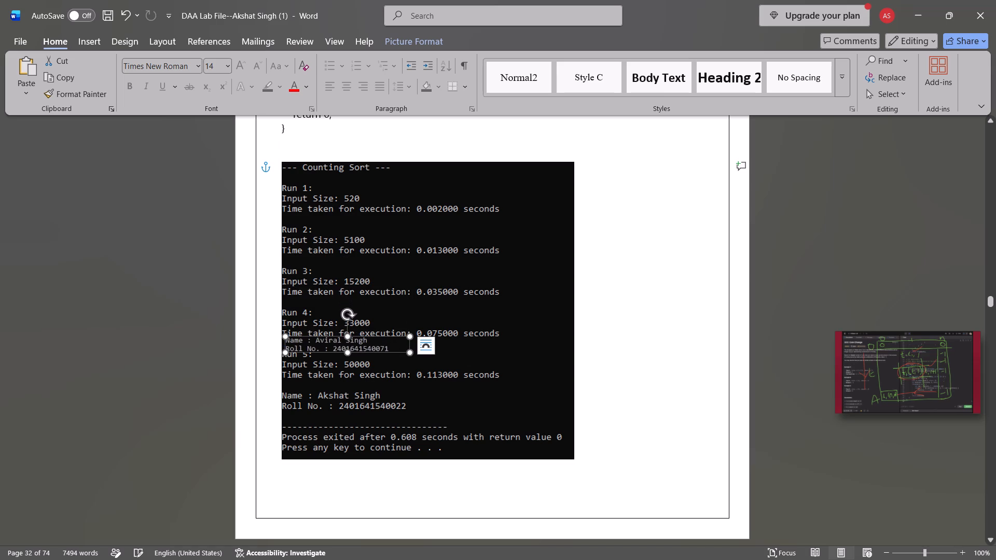
{"action": "left_click", "coordinate": [412, 354]}
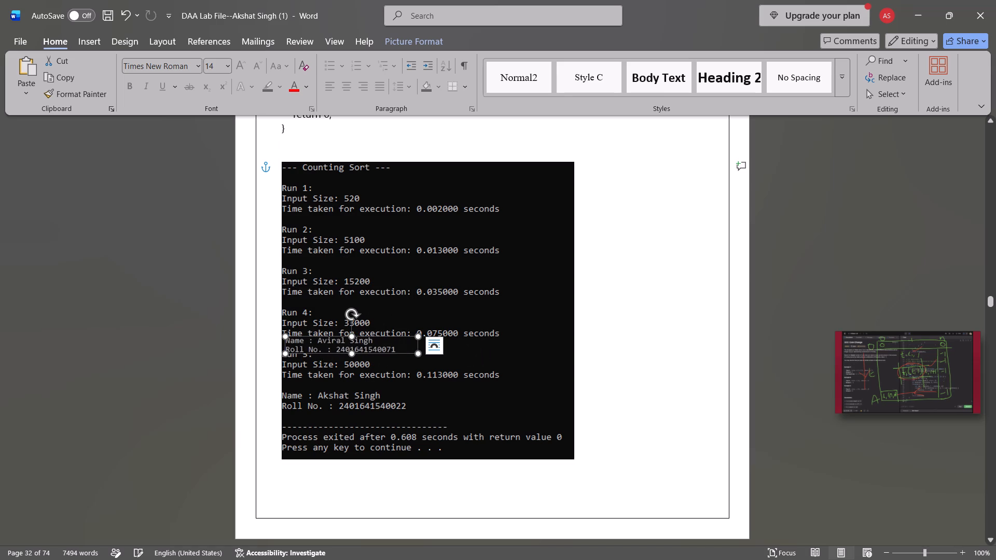
{"action": "left_click", "coordinate": [420, 355]}
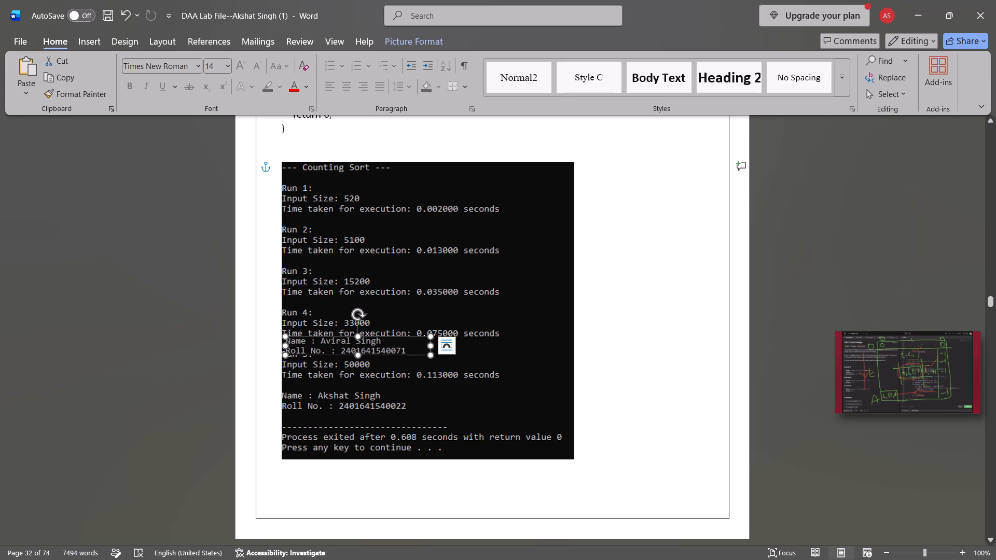
{"action": "left_click_drag", "start_coordinate": [379, 344], "coordinate": [378, 404]}
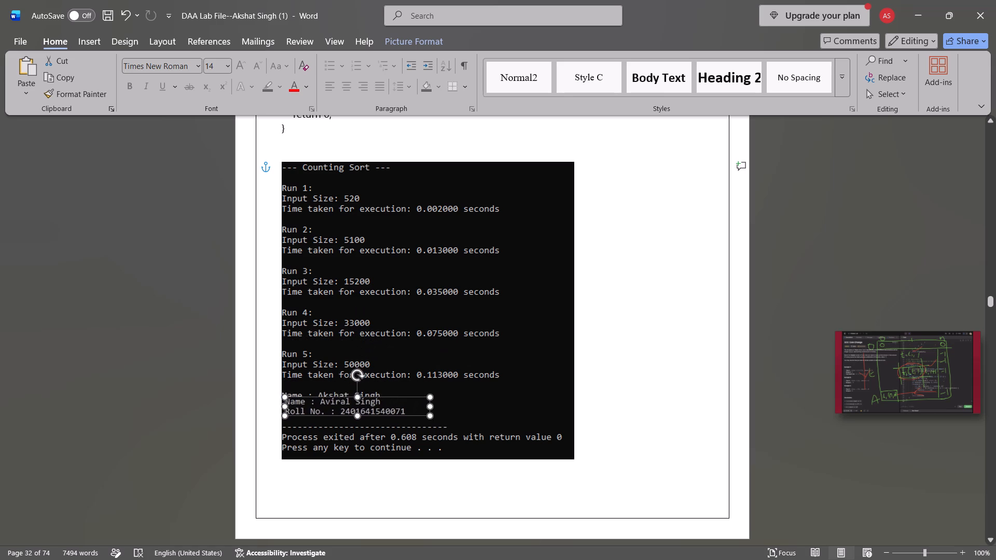
{"action": "left_click_drag", "start_coordinate": [378, 404], "coordinate": [378, 399]}
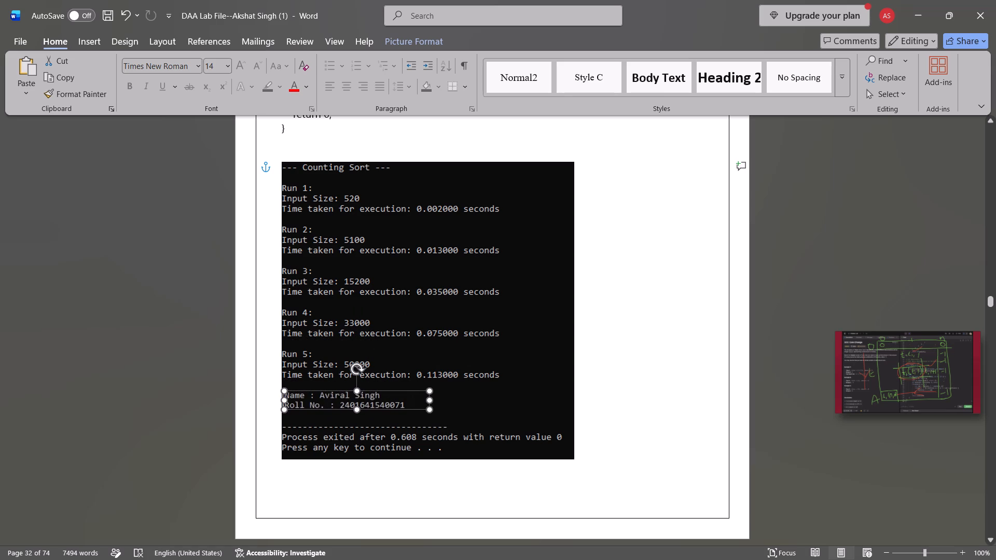
{"action": "left_click_drag", "start_coordinate": [378, 399], "coordinate": [377, 398]}
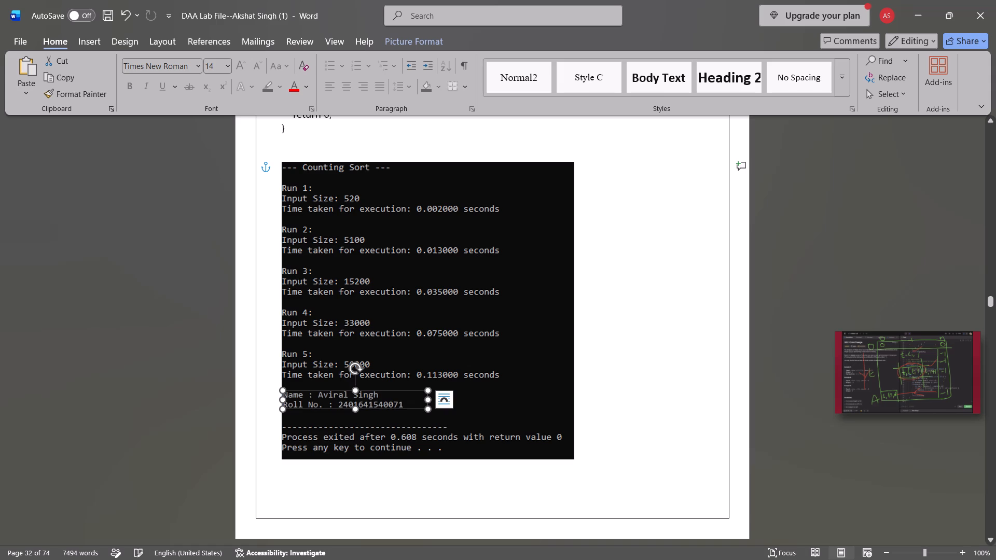
{"action": "left_click", "coordinate": [516, 409]}
Enlarge the replacement image on the Counting Sort screenshot a little more and align its left edge with the output text.
{"action": "left_click", "coordinate": [379, 397]}
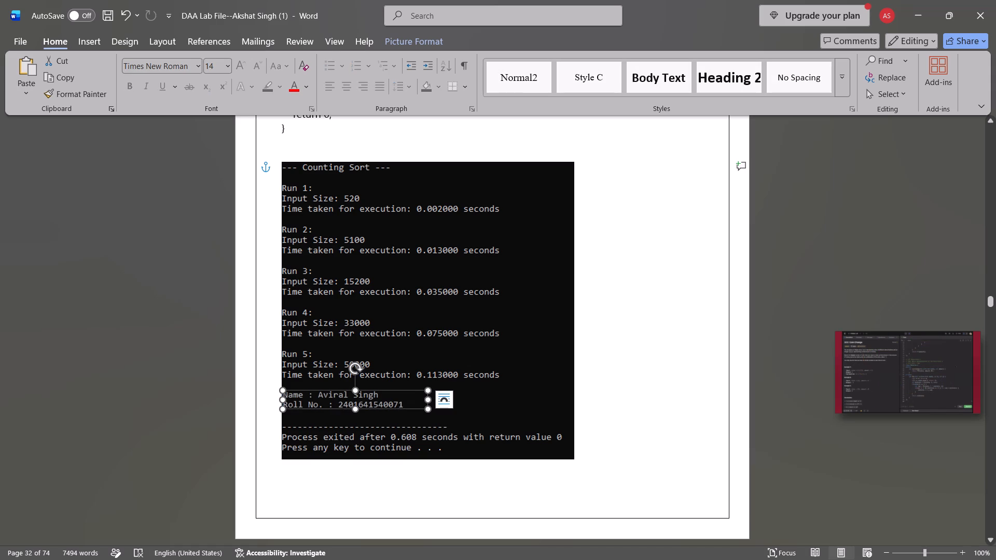
{"action": "left_click", "coordinate": [428, 411]}
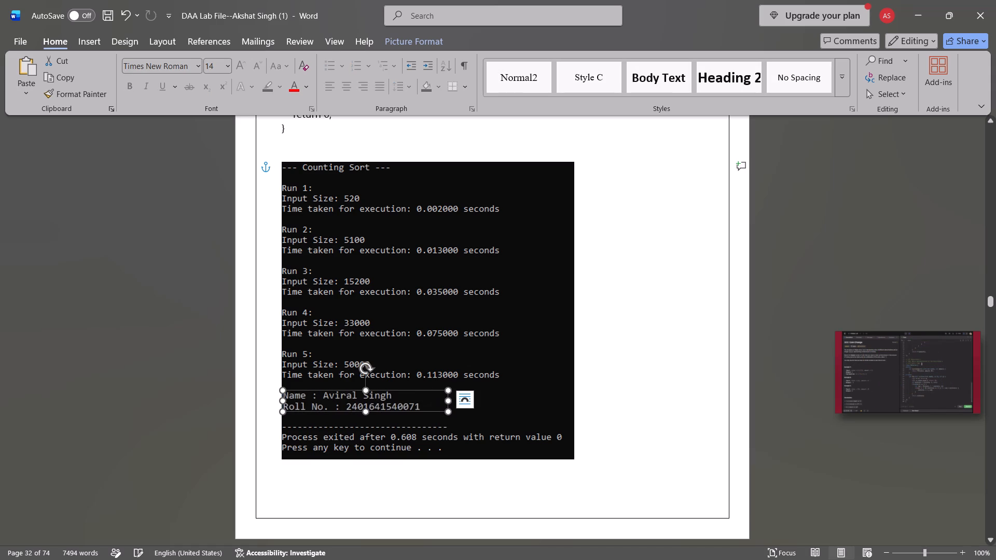
{"action": "left_click_drag", "start_coordinate": [390, 404], "coordinate": [384, 404]}
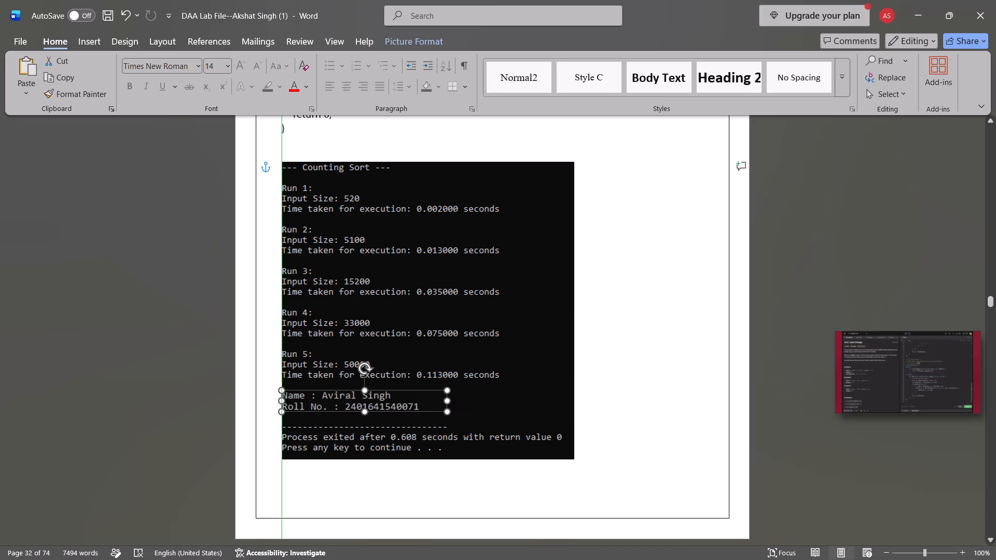
{"action": "left_click_drag", "start_coordinate": [384, 404], "coordinate": [384, 404]}
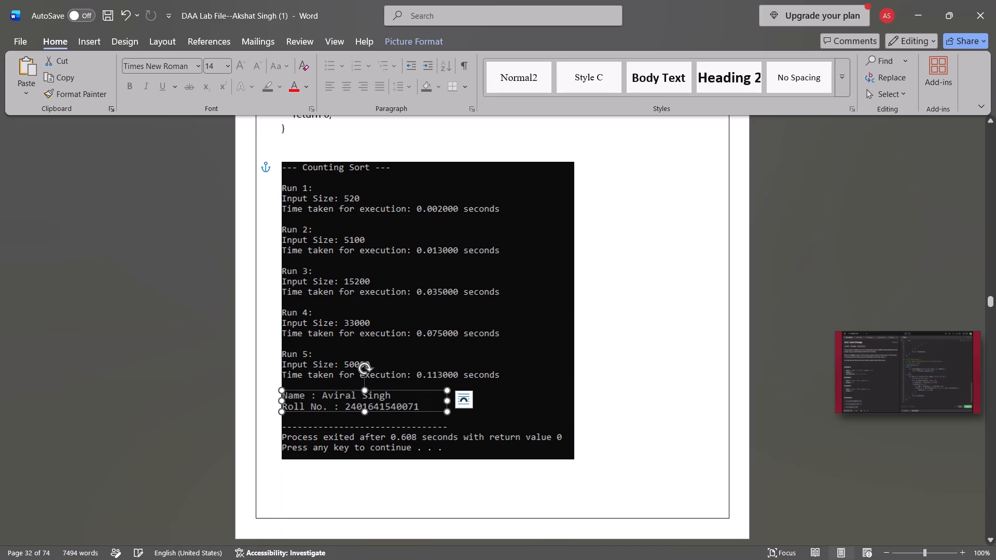
{"action": "left_click", "coordinate": [510, 394]}
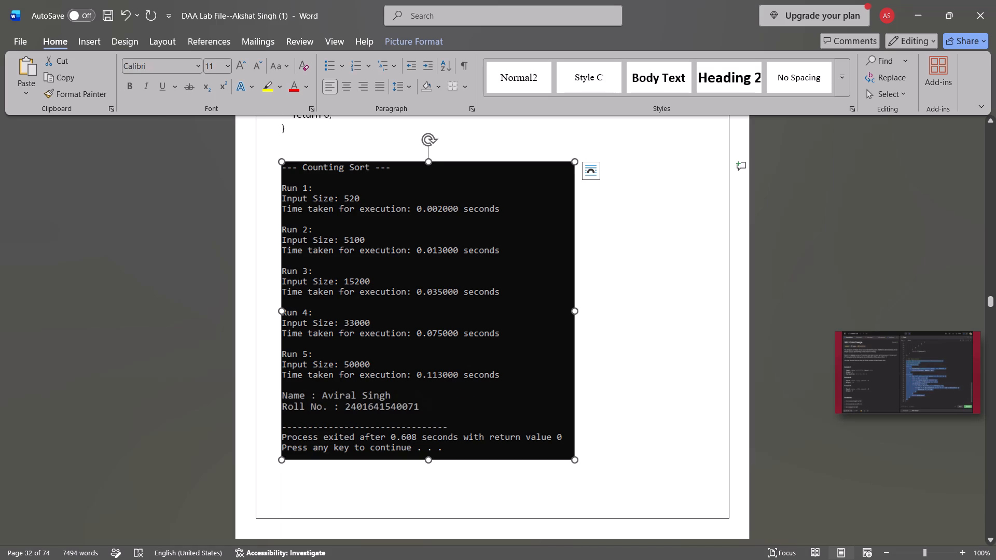
Paste the name-and-roll-number image onto the Radix Sort output screenshot on page 35 and enlarge it to match the output text size.
{"action": "scroll", "coordinate": [510, 394], "scroll_direction": "down", "scroll_amount": 5}
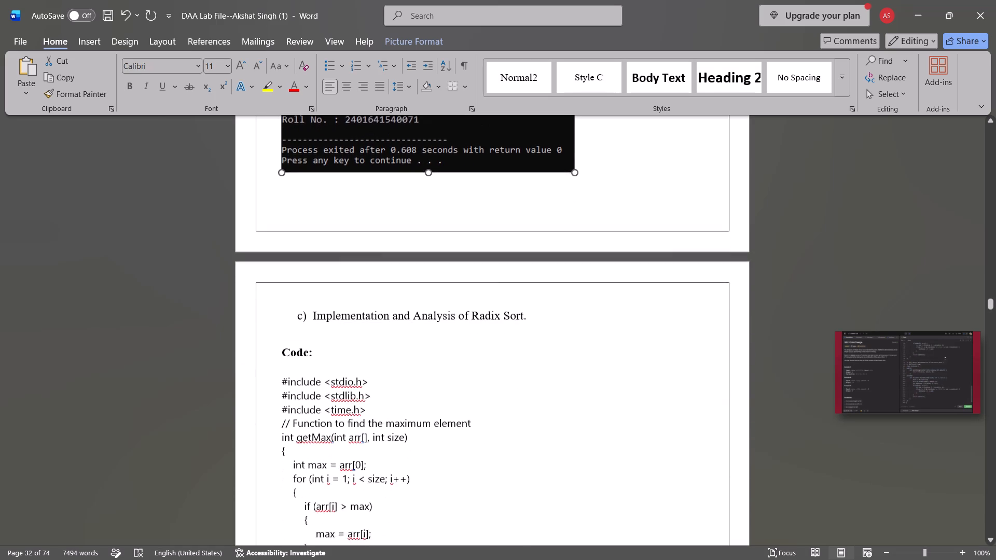
{"action": "scroll", "coordinate": [510, 394], "scroll_direction": "down", "scroll_amount": 7}
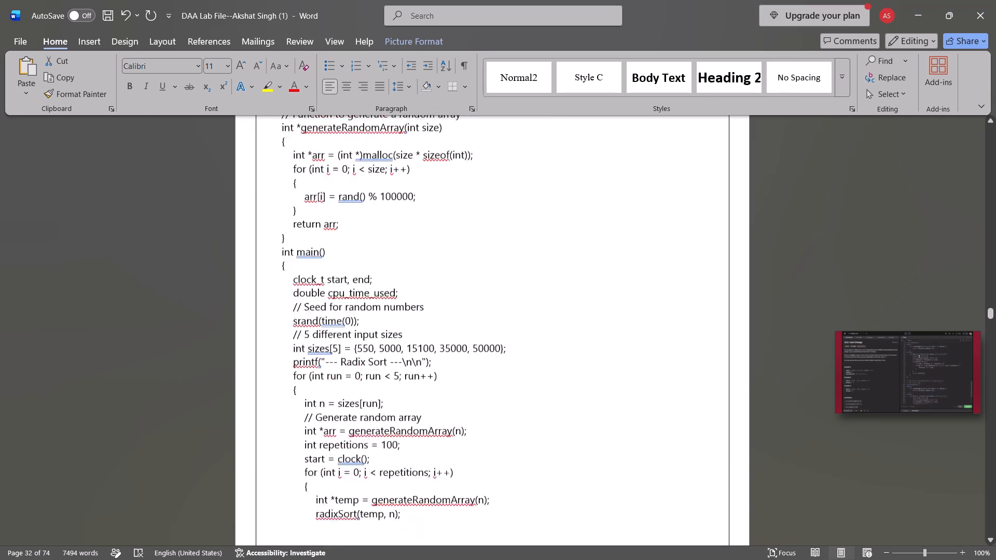
{"action": "scroll", "coordinate": [510, 394], "scroll_direction": "down", "scroll_amount": 3}
{"action": "left_click", "coordinate": [534, 345]}
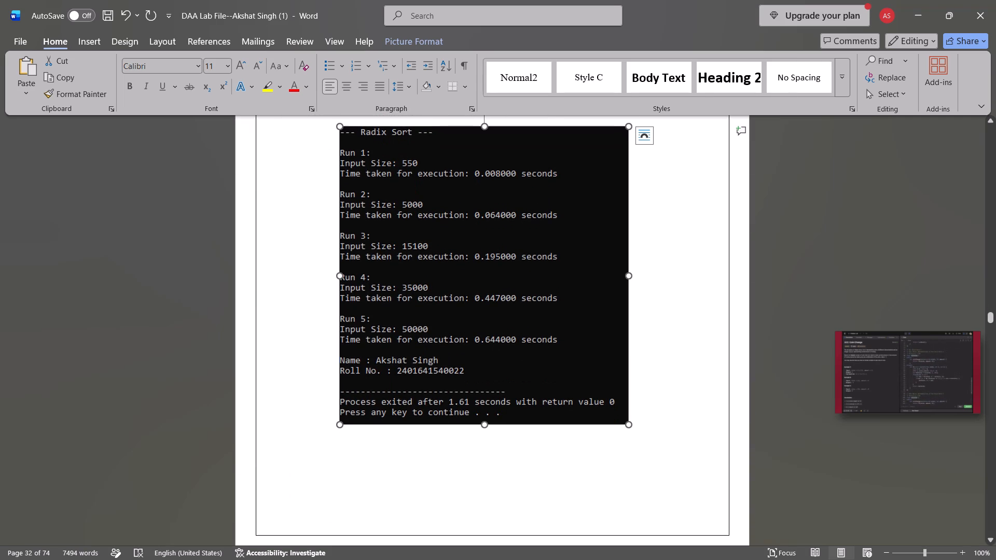
{"action": "key", "text": "ctrl+v"}
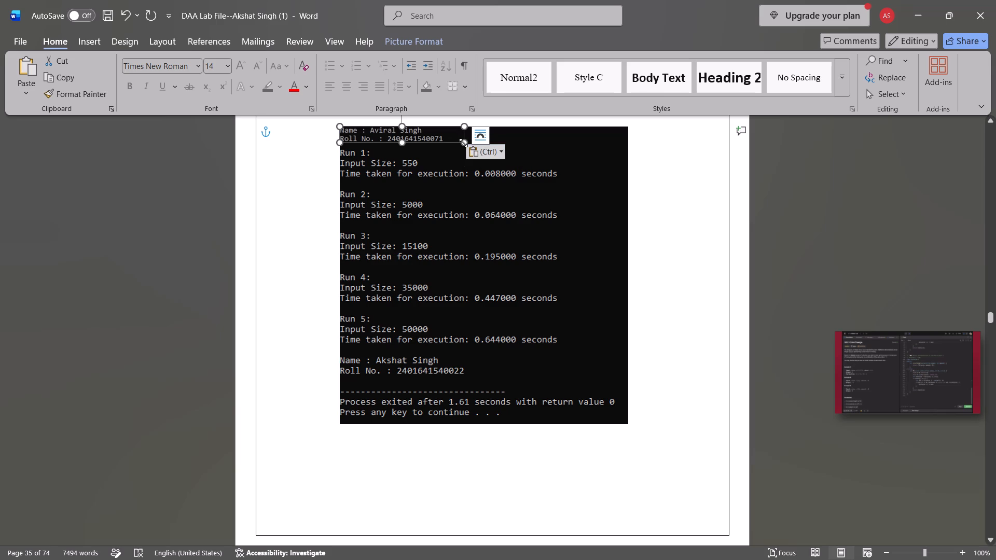
{"action": "left_click_drag", "start_coordinate": [464, 143], "coordinate": [424, 145]}
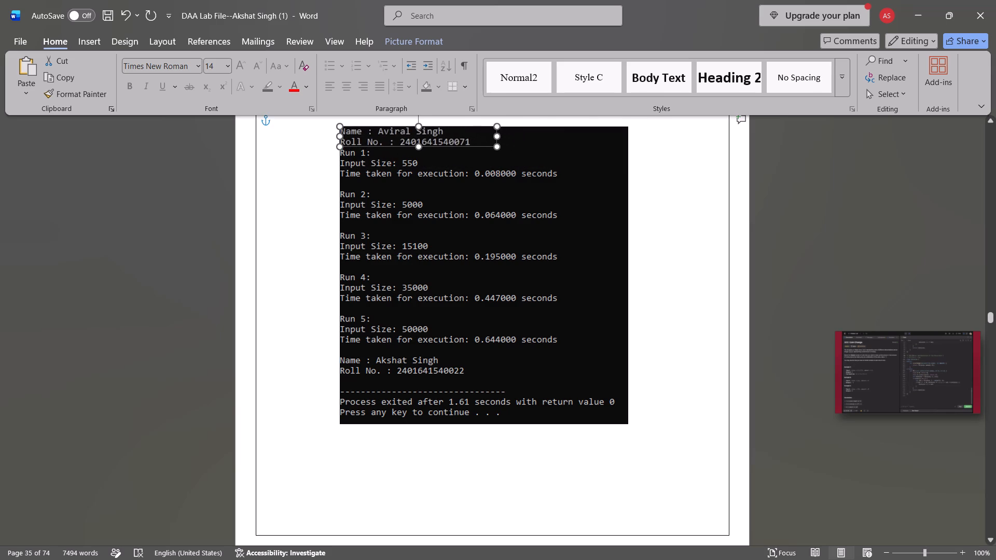
{"action": "left_click_drag", "start_coordinate": [424, 145], "coordinate": [423, 145]}
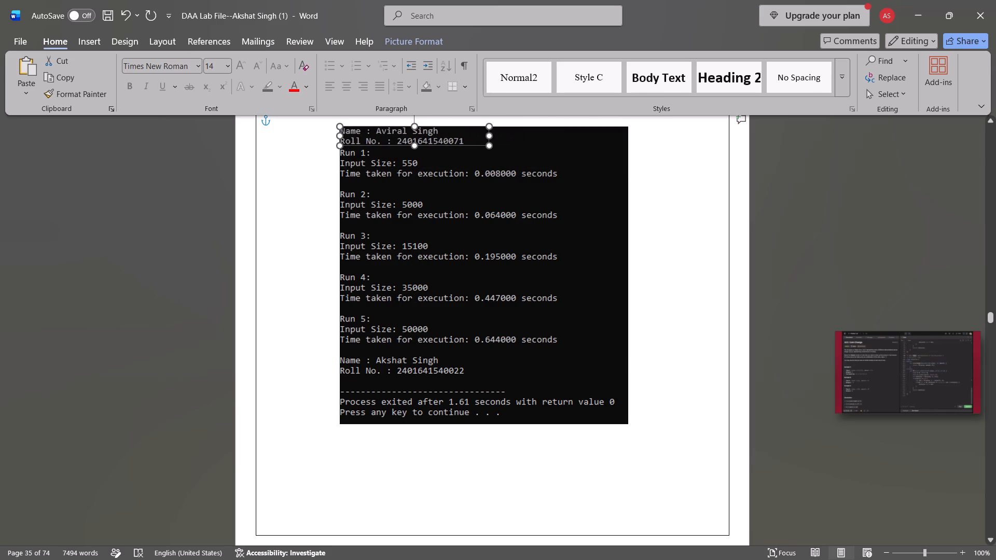
{"action": "left_click_drag", "start_coordinate": [423, 145], "coordinate": [425, 146]}
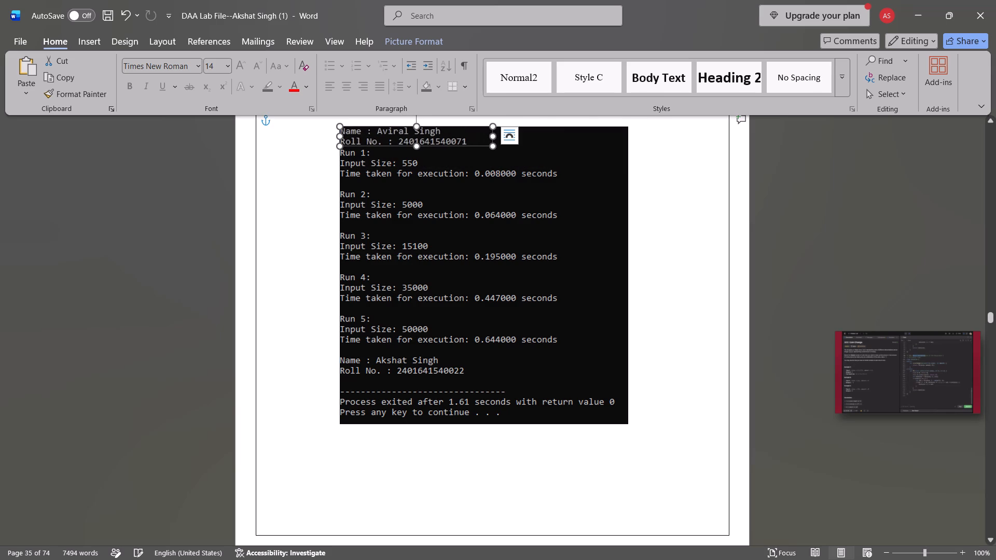
Move the replacement image over the old name and roll number lines below Run 5 on the Radix Sort screenshot, aligned with the output text.
{"action": "left_click_drag", "start_coordinate": [398, 136], "coordinate": [400, 360]}
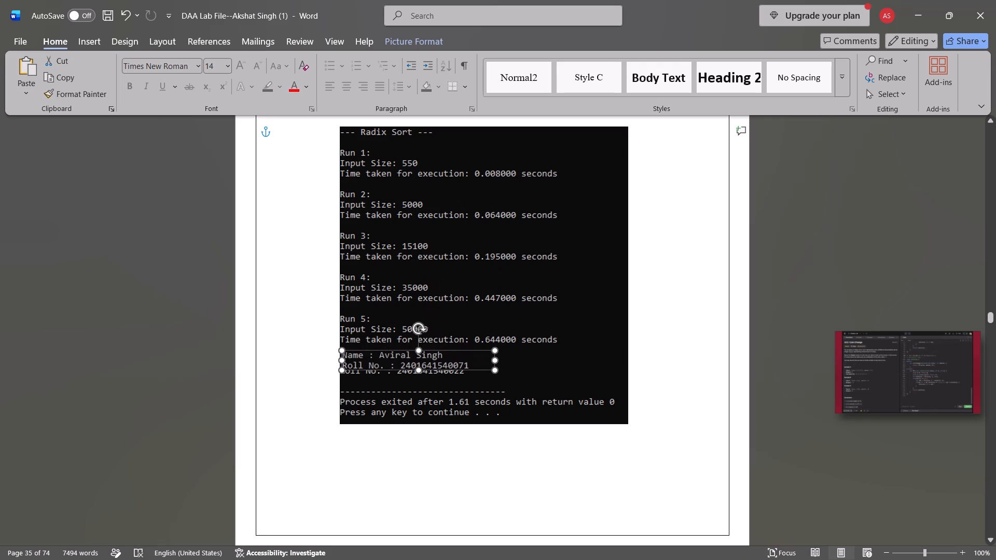
{"action": "left_click_drag", "start_coordinate": [400, 360], "coordinate": [397, 365]}
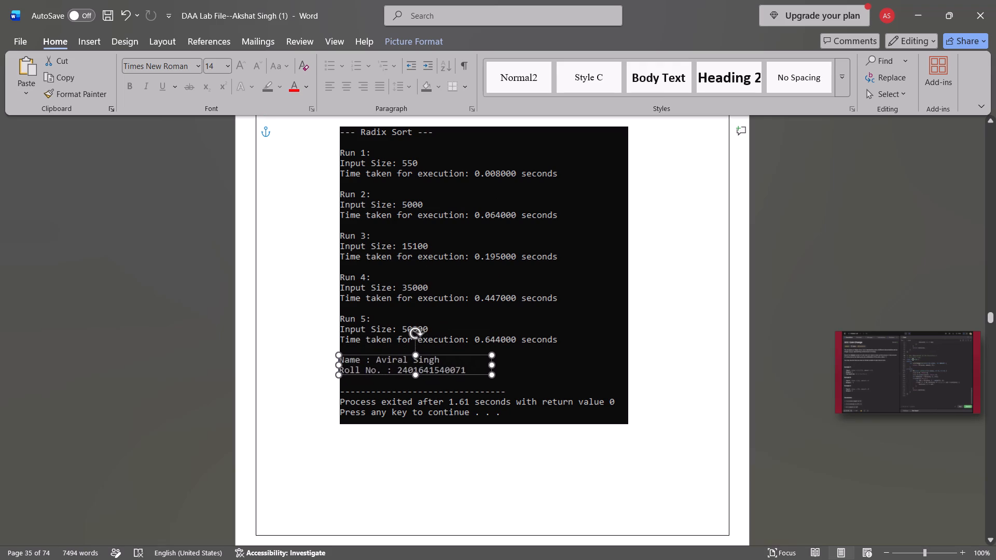
{"action": "left_click_drag", "start_coordinate": [397, 365], "coordinate": [400, 365]}
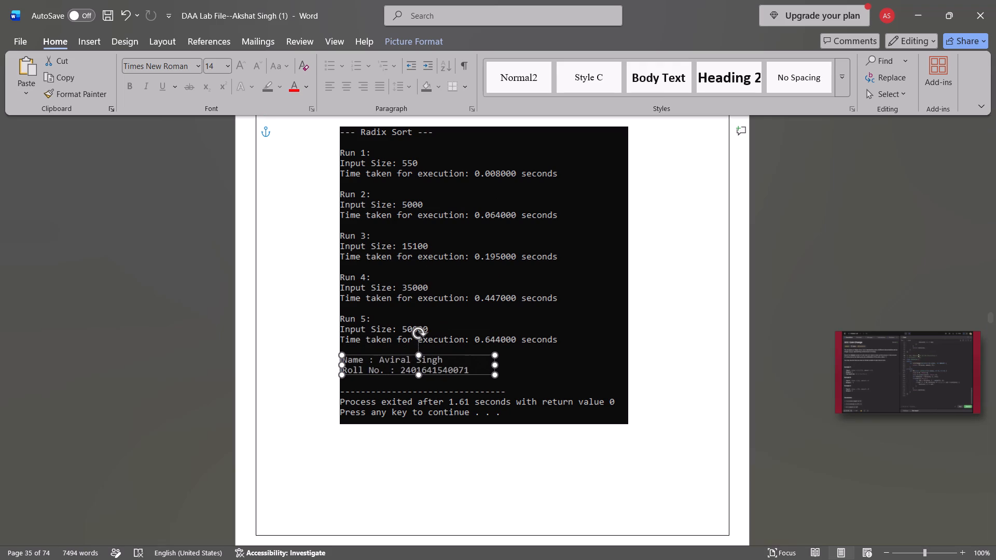
{"action": "left_click_drag", "start_coordinate": [400, 365], "coordinate": [399, 365]}
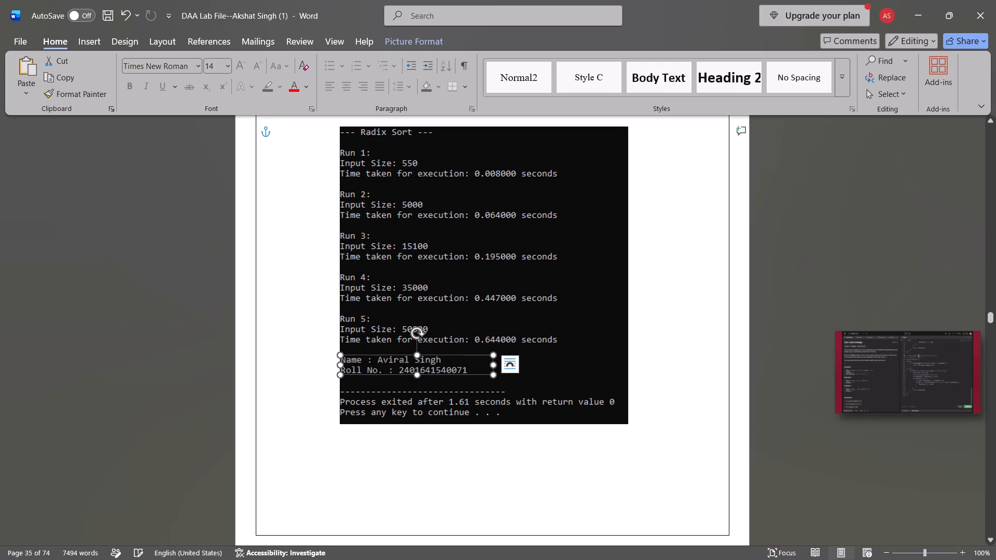
{"action": "left_click", "coordinate": [562, 382]}
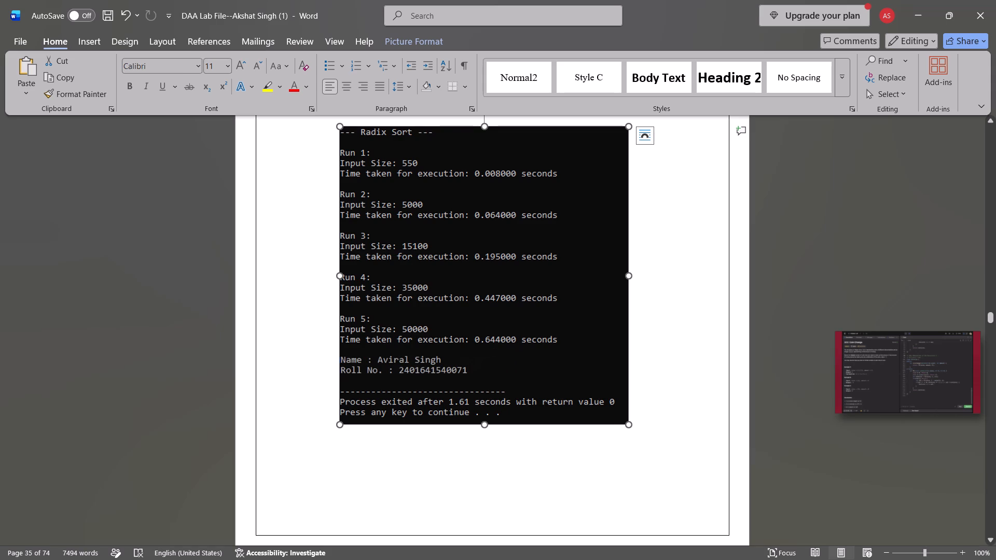
Paste the name-and-roll-number image onto the Shell Sort output screenshot on page 38 and enlarge it to match the output text size.
{"action": "scroll", "coordinate": [530, 360], "scroll_direction": "down", "scroll_amount": 8}
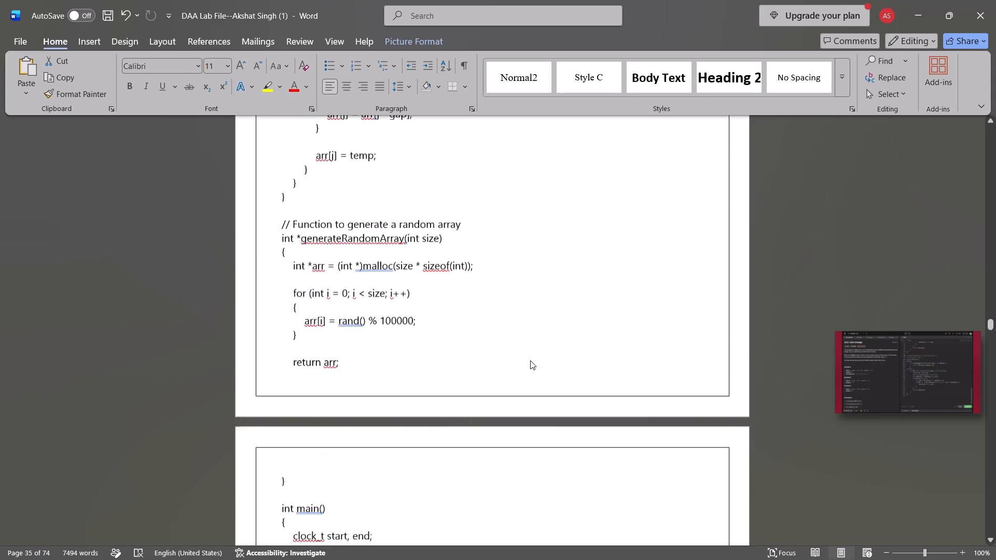
{"action": "scroll", "coordinate": [530, 360], "scroll_direction": "down", "scroll_amount": 6}
{"action": "scroll", "coordinate": [530, 360], "scroll_direction": "up", "scroll_amount": 1}
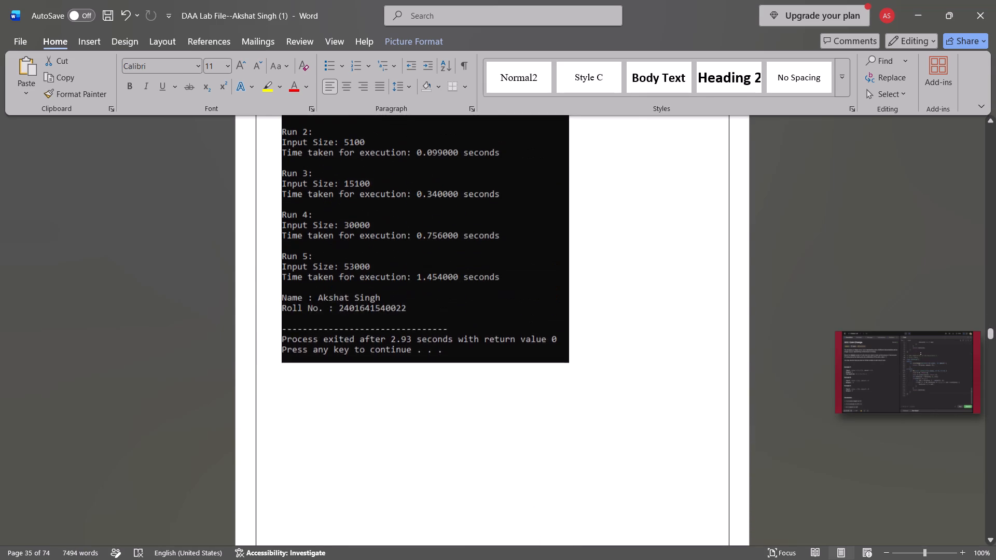
{"action": "scroll", "coordinate": [530, 360], "scroll_direction": "up", "scroll_amount": 2}
{"action": "left_click", "coordinate": [446, 335]}
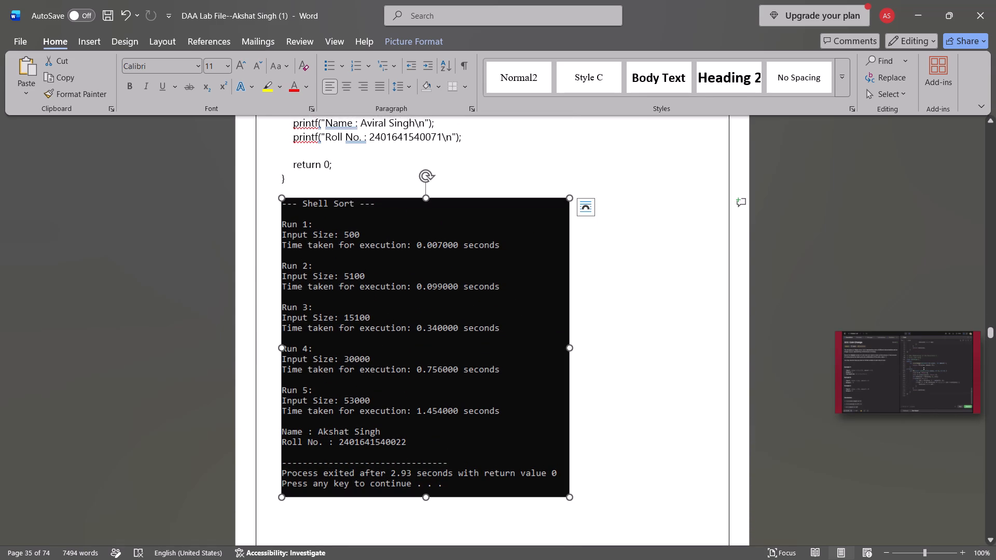
{"action": "key", "text": "ctrl+v"}
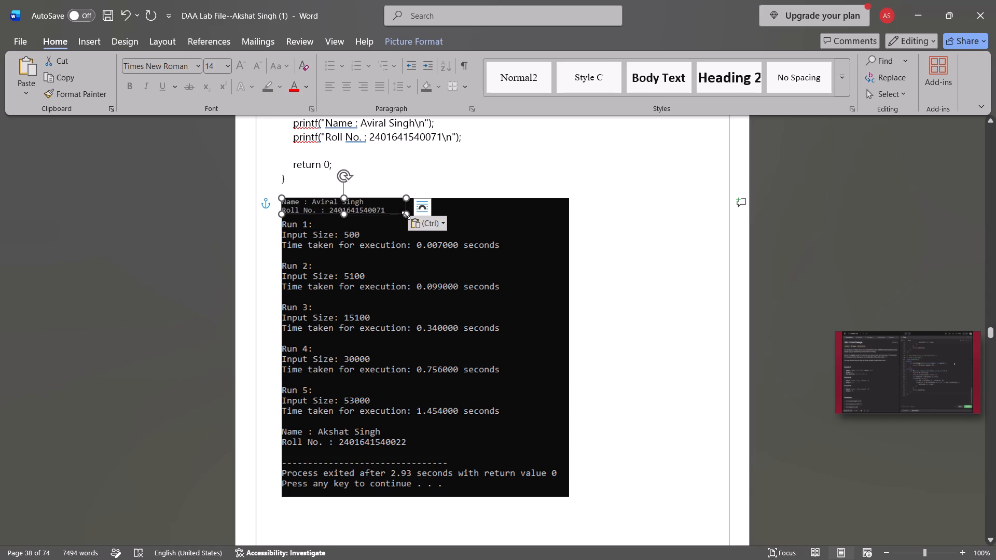
{"action": "left_click_drag", "start_coordinate": [406, 215], "coordinate": [385, 217]}
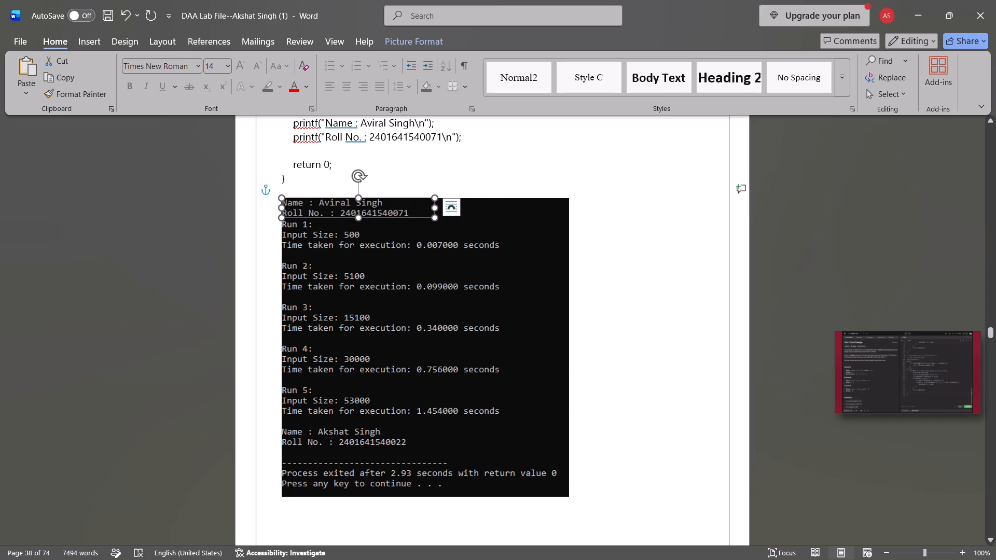
Move the replacement image over the old name and roll number lines below Run 5 on the Shell Sort screenshot, aligned with the output text.
{"action": "left_click_drag", "start_coordinate": [334, 206], "coordinate": [338, 433]}
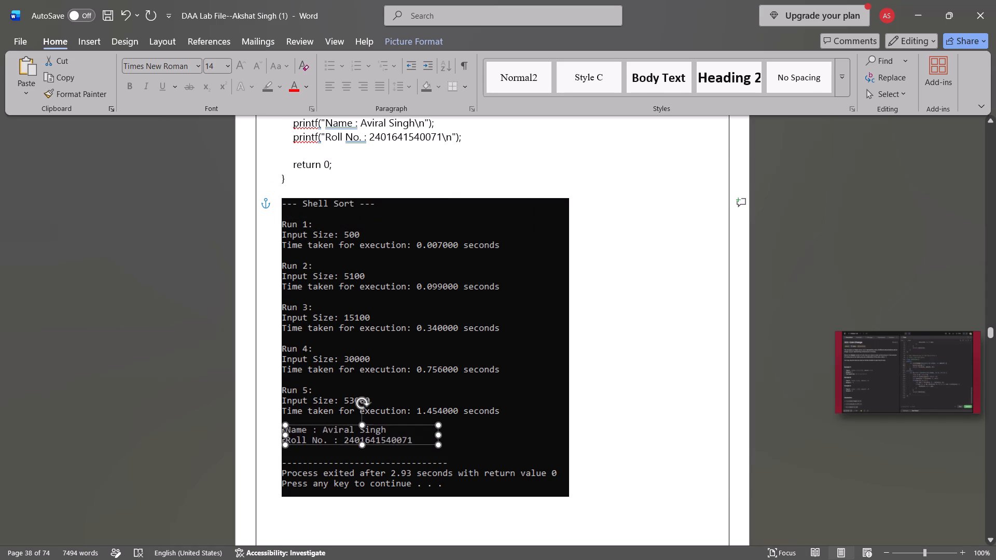
{"action": "left_click_drag", "start_coordinate": [338, 433], "coordinate": [336, 437]}
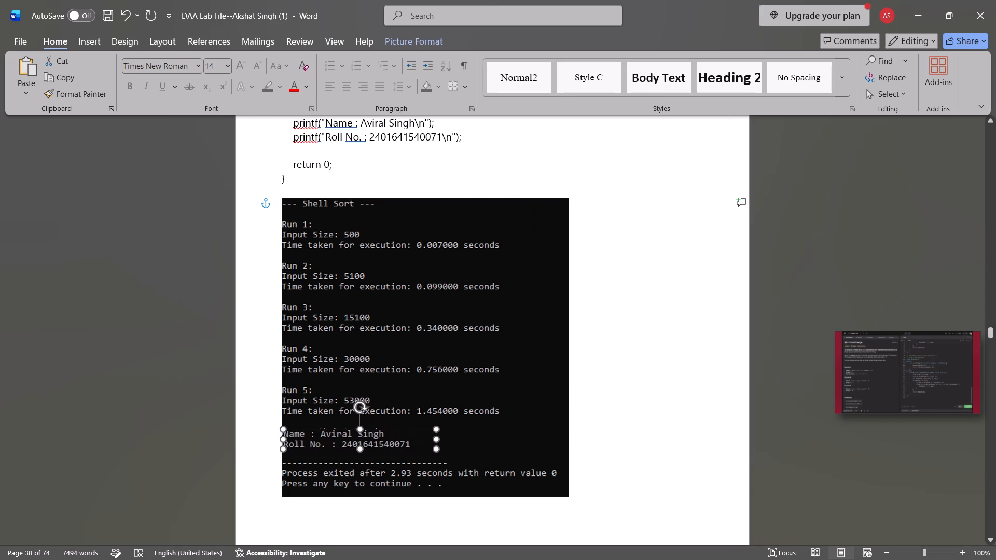
{"action": "left_click_drag", "start_coordinate": [336, 437], "coordinate": [335, 435]}
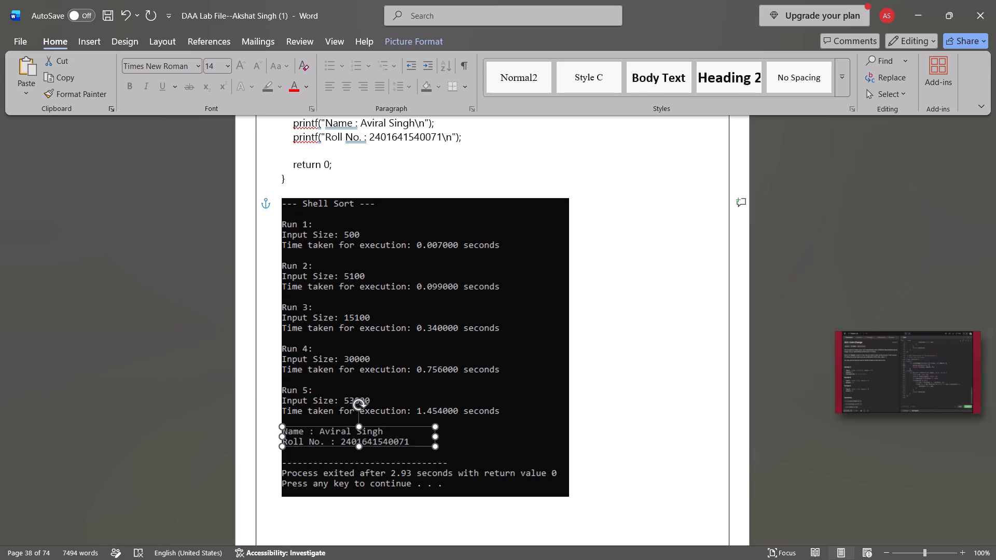
{"action": "left_click_drag", "start_coordinate": [335, 435], "coordinate": [334, 435]}
{"action": "left_click", "coordinate": [506, 445]}
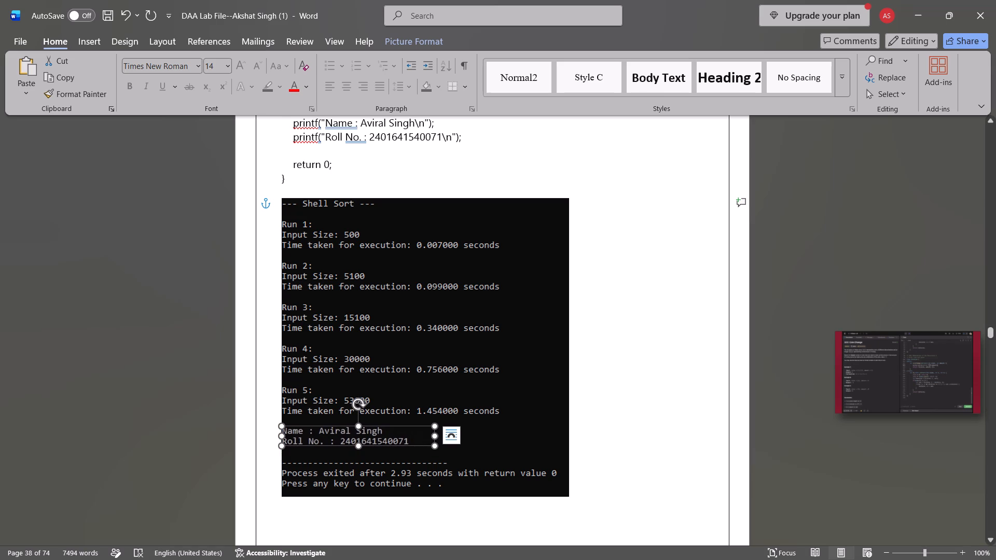
Paste the name-and-roll-number image onto the activity selection output screenshot on page 41, move it down to the Selected Activities lines and enlarge it slightly.
{"action": "scroll", "coordinate": [506, 445], "scroll_direction": "down", "scroll_amount": 3}
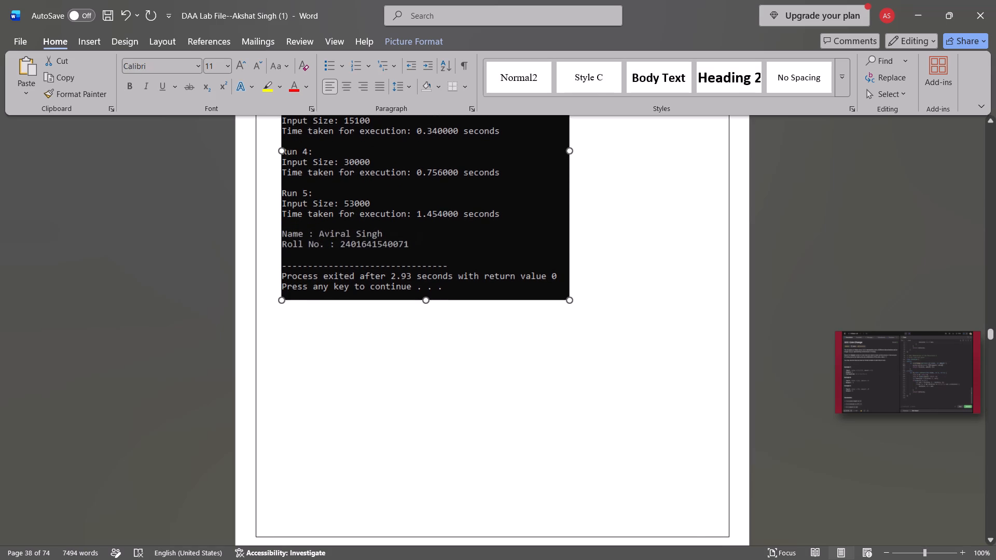
{"action": "scroll", "coordinate": [506, 445], "scroll_direction": "down", "scroll_amount": 9}
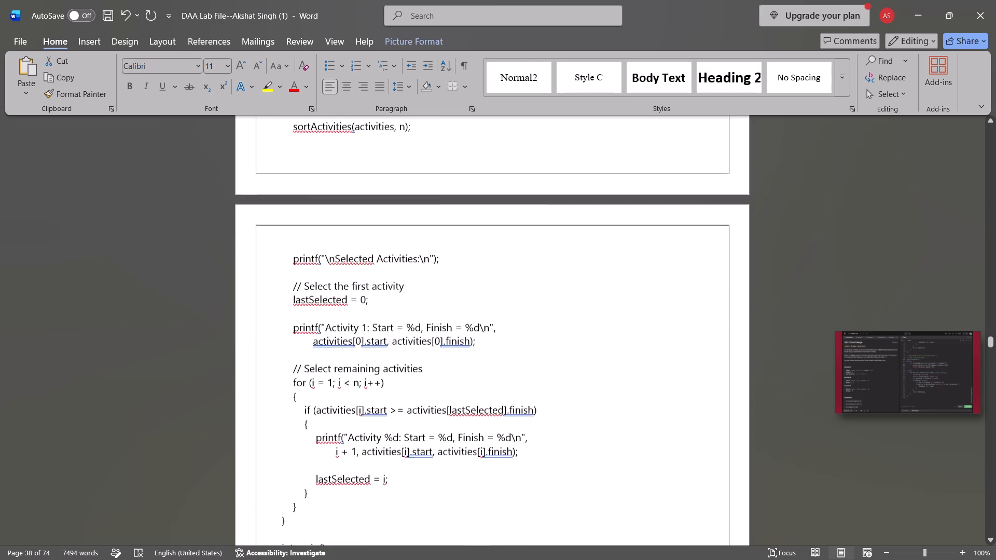
{"action": "scroll", "coordinate": [506, 445], "scroll_direction": "down", "scroll_amount": 8}
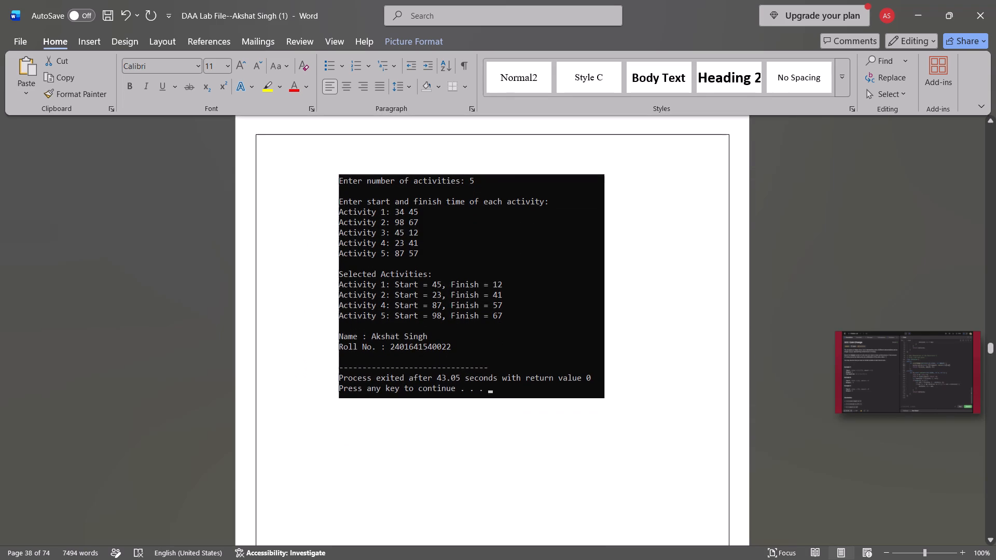
{"action": "left_click", "coordinate": [485, 309]}
{"action": "key", "text": "ctrl+v"}
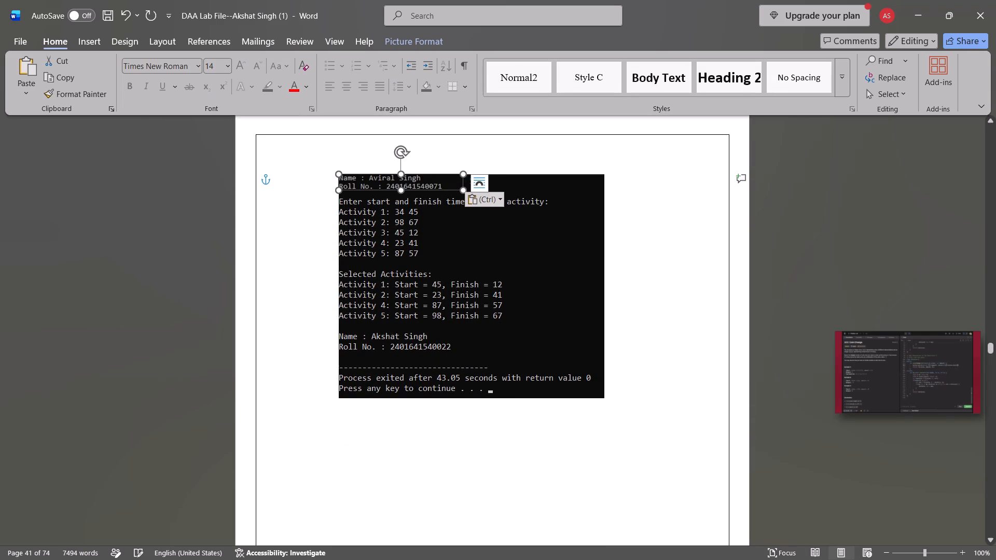
{"action": "left_click_drag", "start_coordinate": [440, 186], "coordinate": [459, 323]}
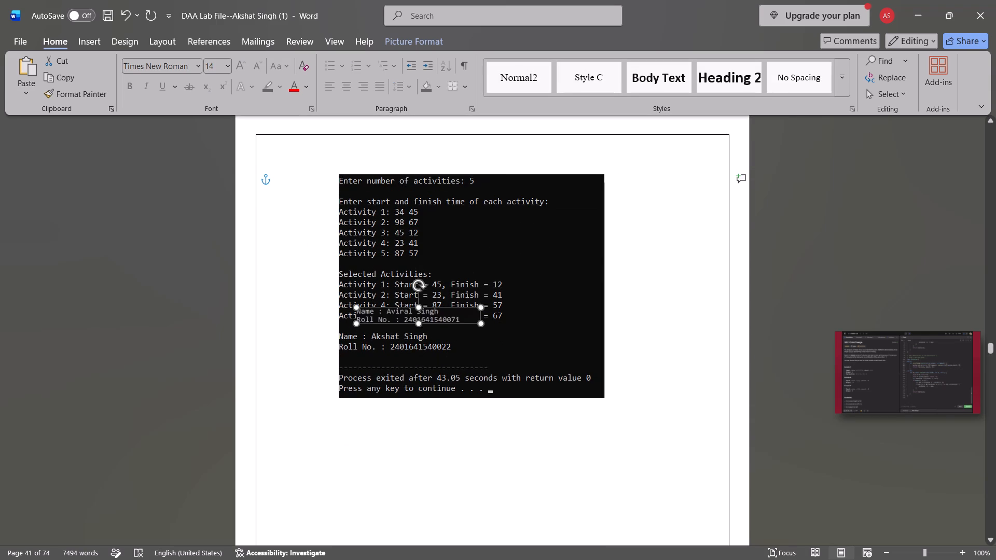
{"action": "left_click_drag", "start_coordinate": [459, 323], "coordinate": [451, 306]}
{"action": "left_click", "coordinate": [475, 309]}
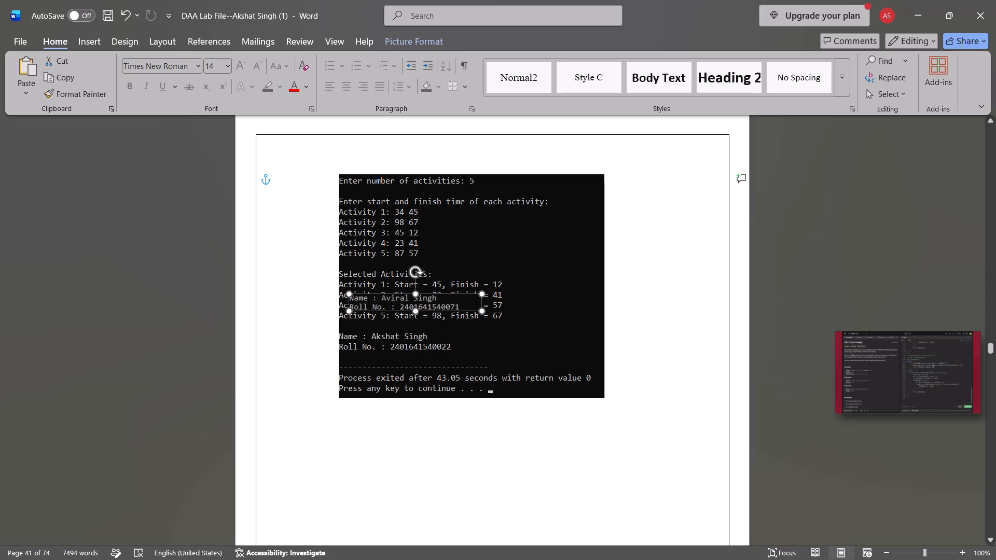
Align the replacement image over the old name and roll number lines below Activity 5 on the activity selection screenshot, enlarging it slightly to fit.
{"action": "left_click_drag", "start_coordinate": [451, 304], "coordinate": [438, 349]}
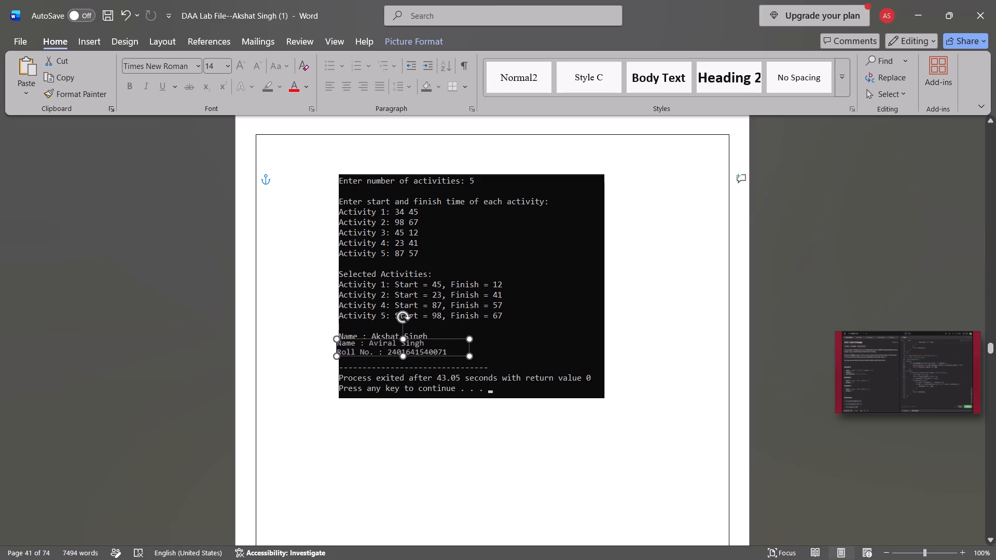
{"action": "left_click_drag", "start_coordinate": [438, 349], "coordinate": [441, 341]}
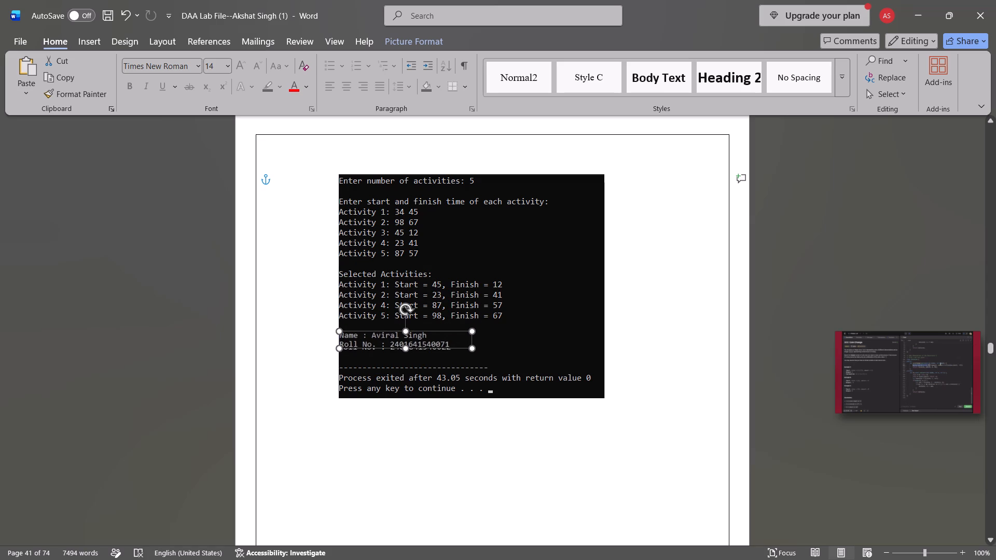
{"action": "left_click_drag", "start_coordinate": [441, 341], "coordinate": [441, 344]}
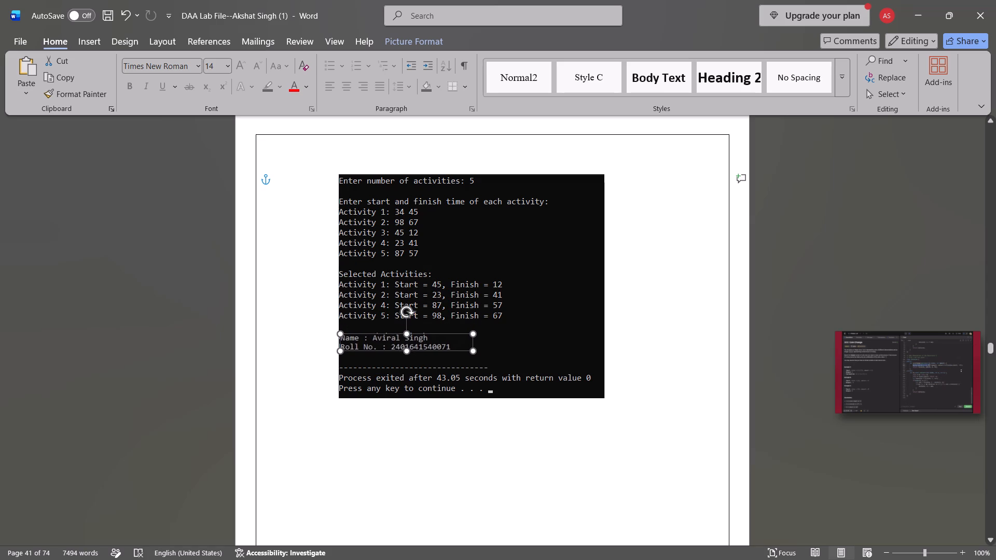
{"action": "left_click_drag", "start_coordinate": [441, 344], "coordinate": [440, 344]}
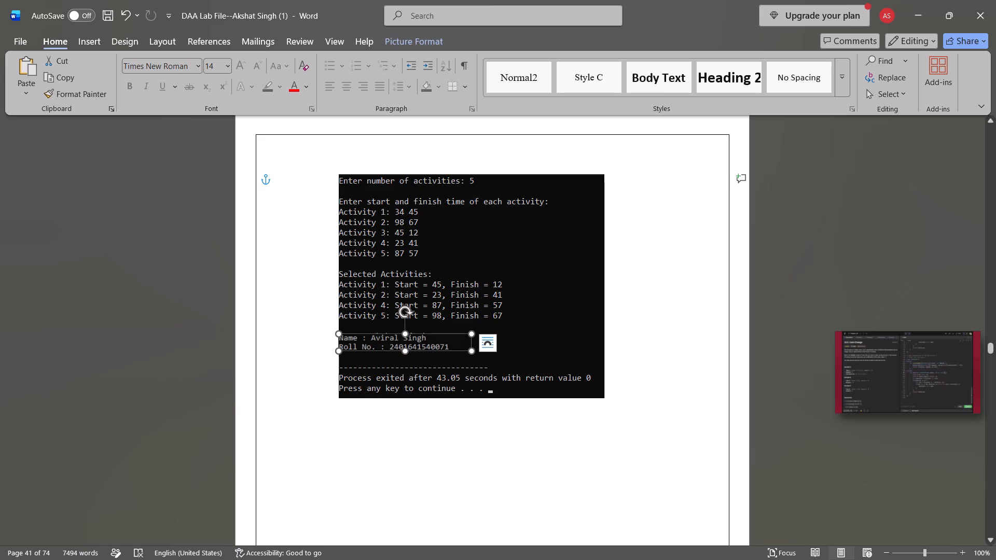
{"action": "left_click", "coordinate": [472, 352]}
{"action": "left_click", "coordinate": [447, 347]}
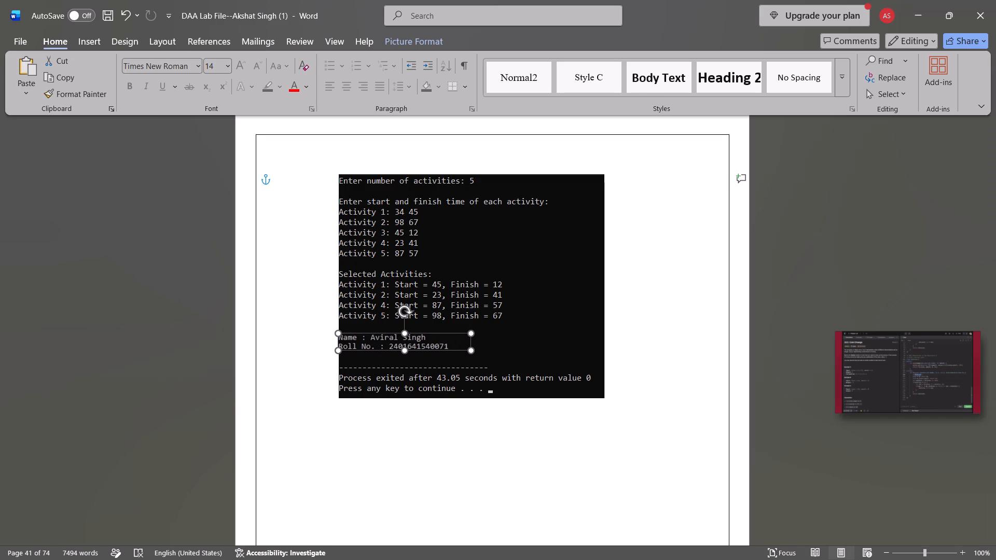
{"action": "left_click", "coordinate": [473, 350]}
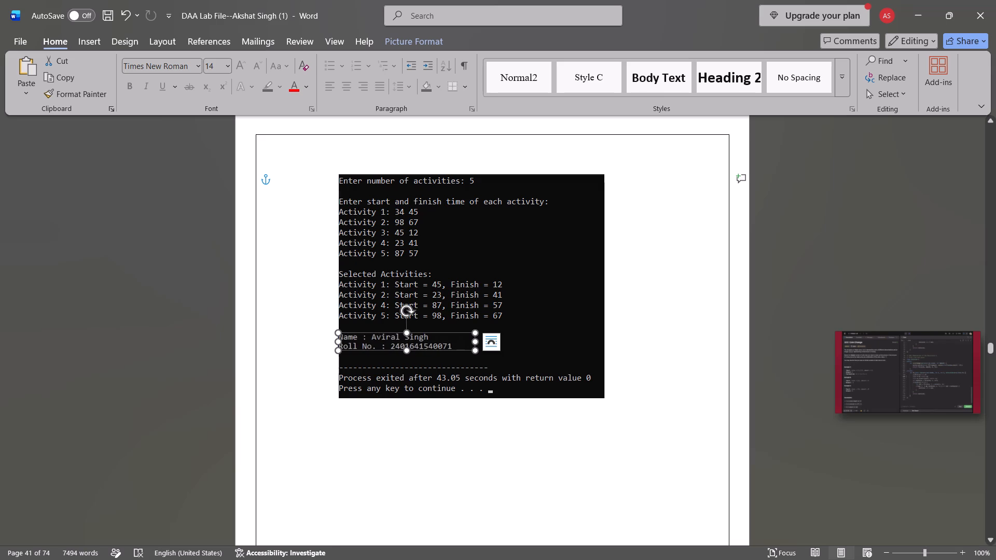
{"action": "left_click", "coordinate": [480, 388]}
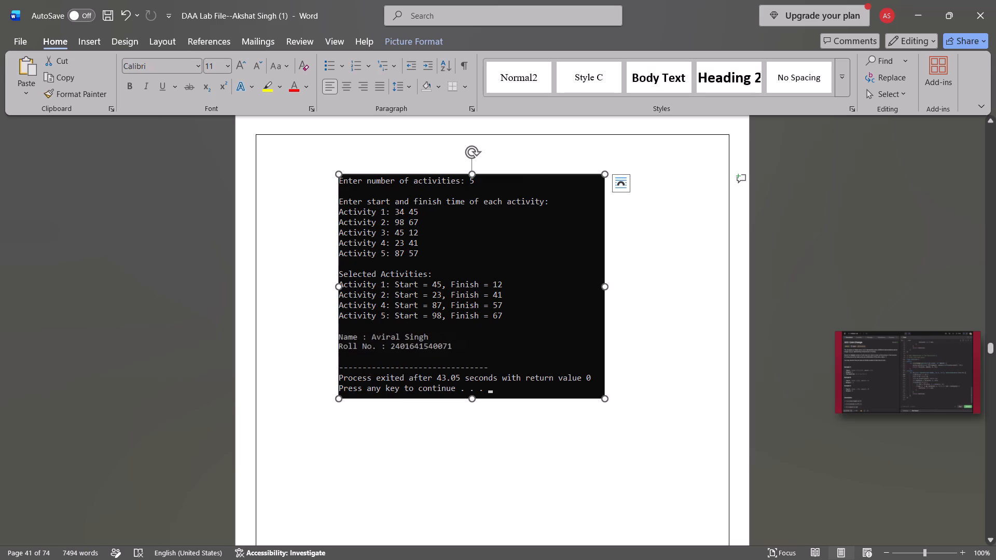
Enlarge the replacement image on the activity selection screenshot slightly and nudge it level with the surrounding output text.
{"action": "left_click", "coordinate": [423, 342]}
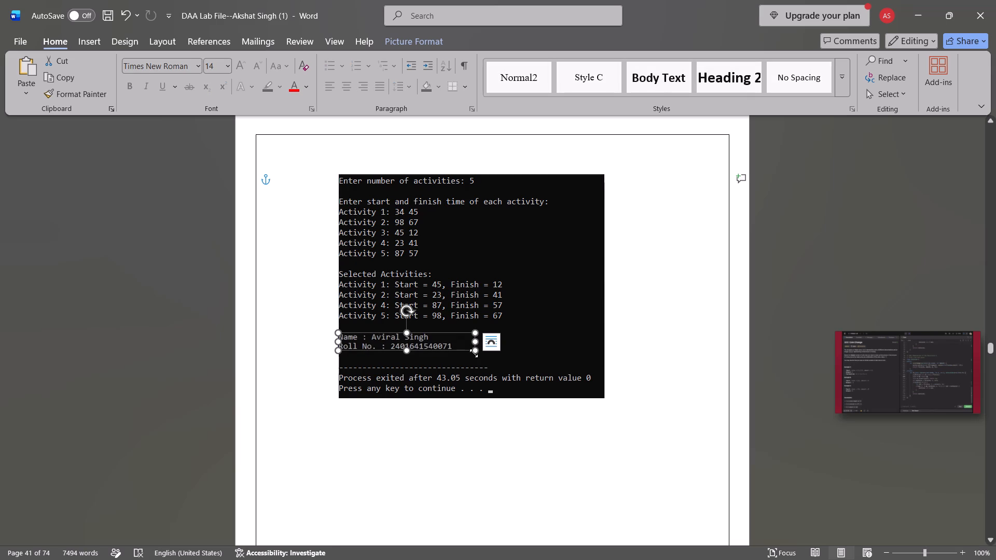
{"action": "left_click_drag", "start_coordinate": [475, 353], "coordinate": [480, 356]}
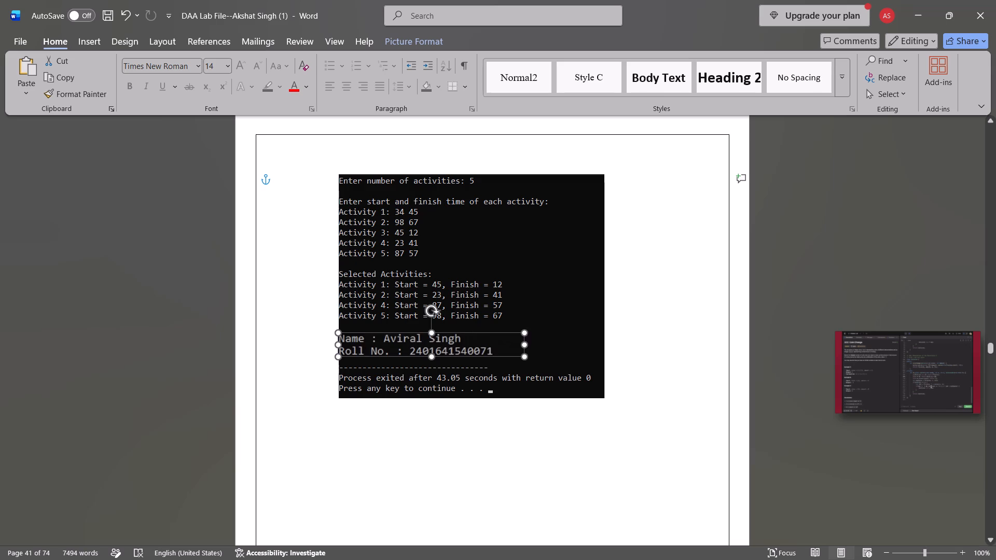
{"action": "left_click_drag", "start_coordinate": [480, 356], "coordinate": [470, 351]}
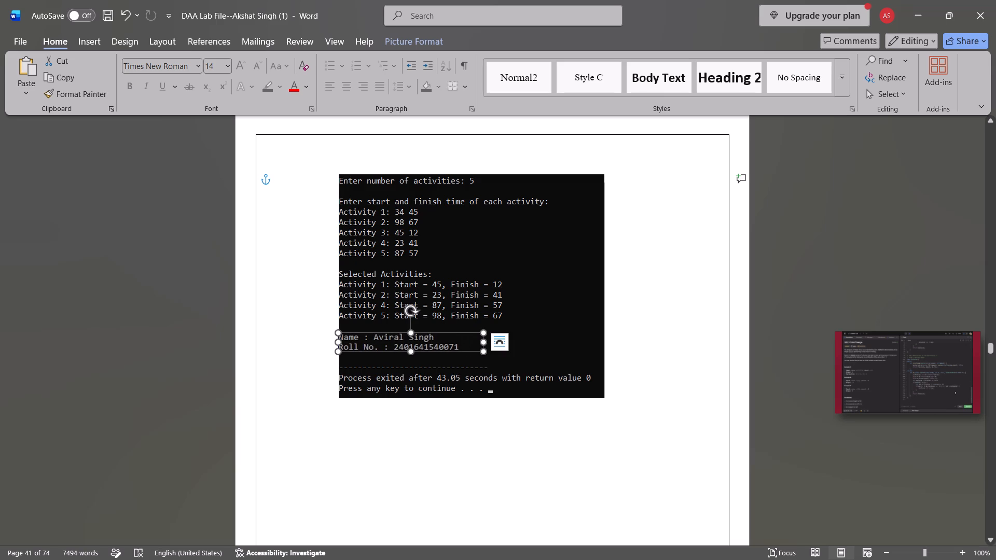
{"action": "left_click", "coordinate": [449, 342]}
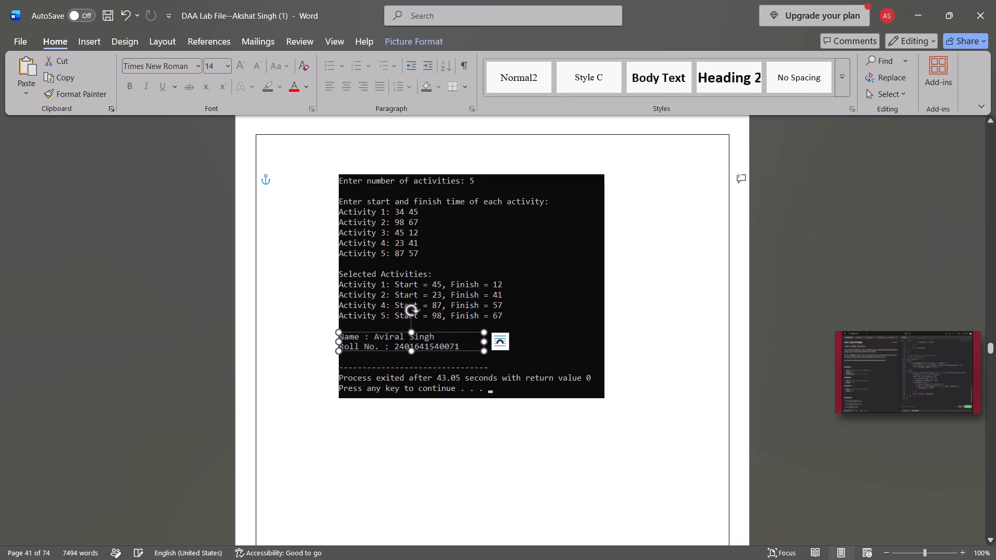
{"action": "left_click", "coordinate": [563, 366]}
Paste the name-and-roll-number image onto the Fractional Knapsack output screenshot on page 44 and enlarge it close to the output text size.
{"action": "scroll", "coordinate": [488, 428], "scroll_direction": "down", "scroll_amount": 1}
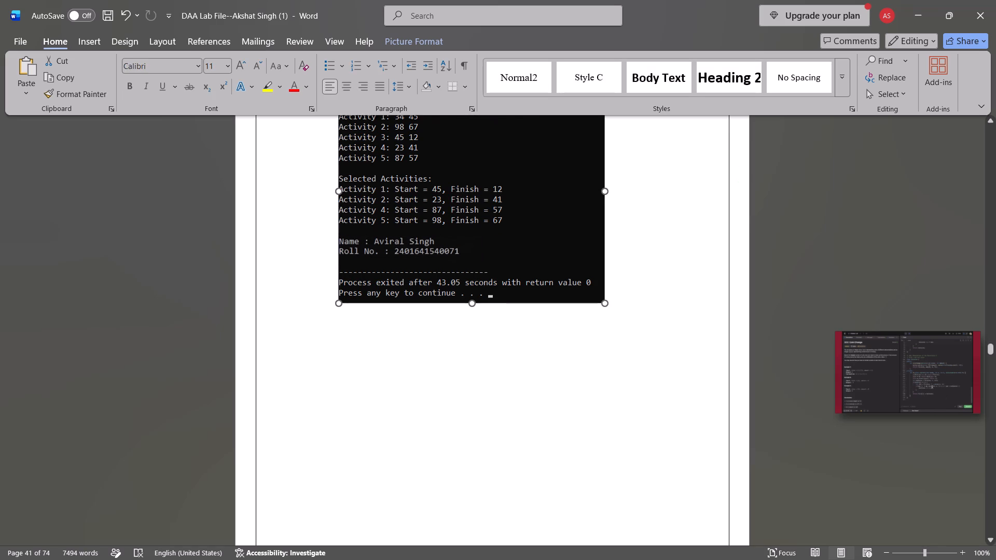
{"action": "scroll", "coordinate": [488, 428], "scroll_direction": "down", "scroll_amount": 8}
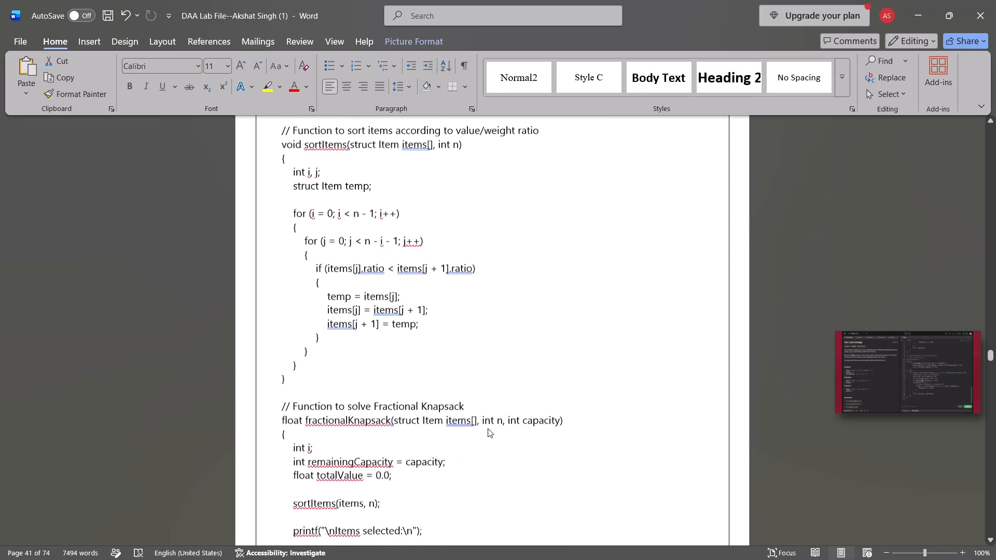
{"action": "scroll", "coordinate": [488, 428], "scroll_direction": "down", "scroll_amount": 7}
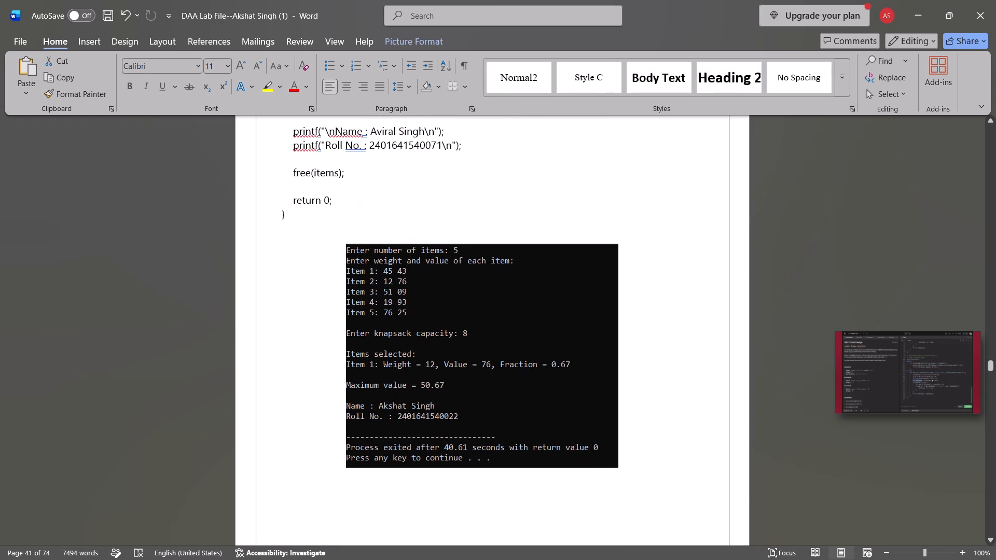
{"action": "left_click", "coordinate": [435, 417]}
{"action": "key", "text": "ctrl+v"}
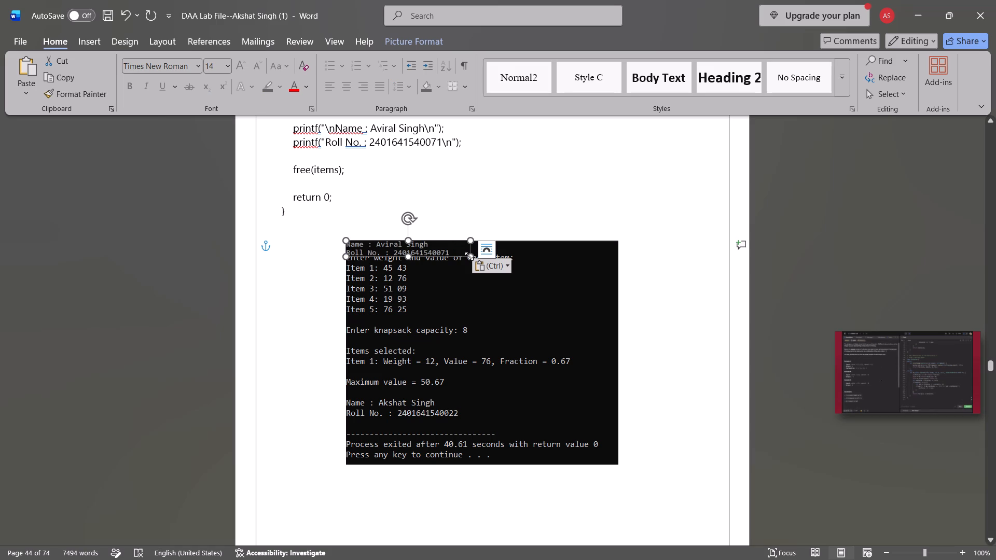
{"action": "left_click_drag", "start_coordinate": [469, 256], "coordinate": [490, 272]}
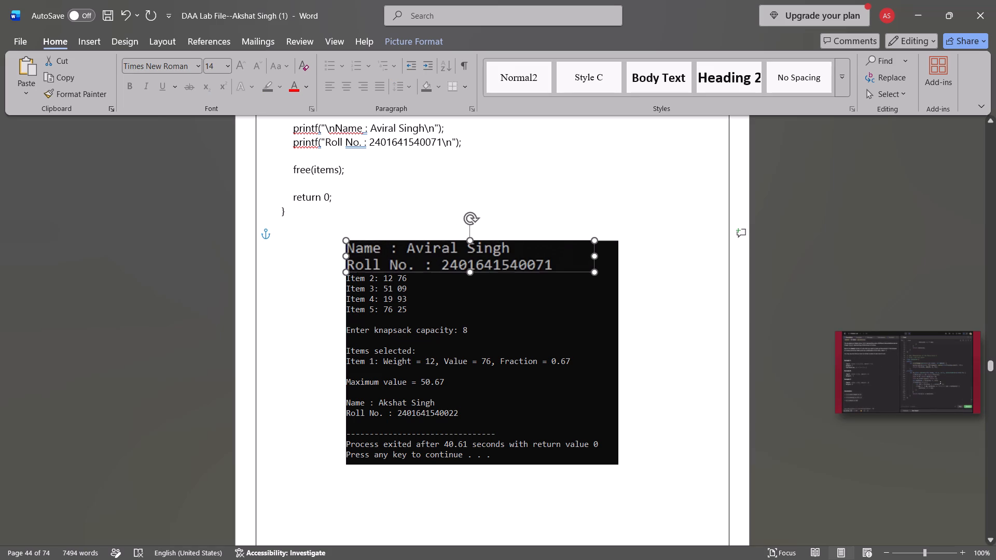
{"action": "left_click_drag", "start_coordinate": [490, 272], "coordinate": [452, 260]}
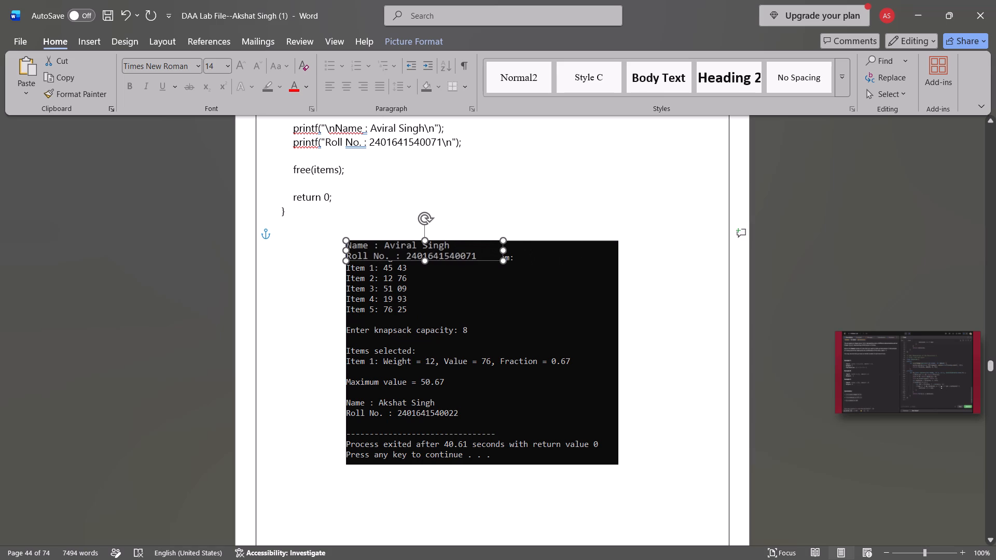
{"action": "left_click_drag", "start_coordinate": [452, 260], "coordinate": [446, 260]}
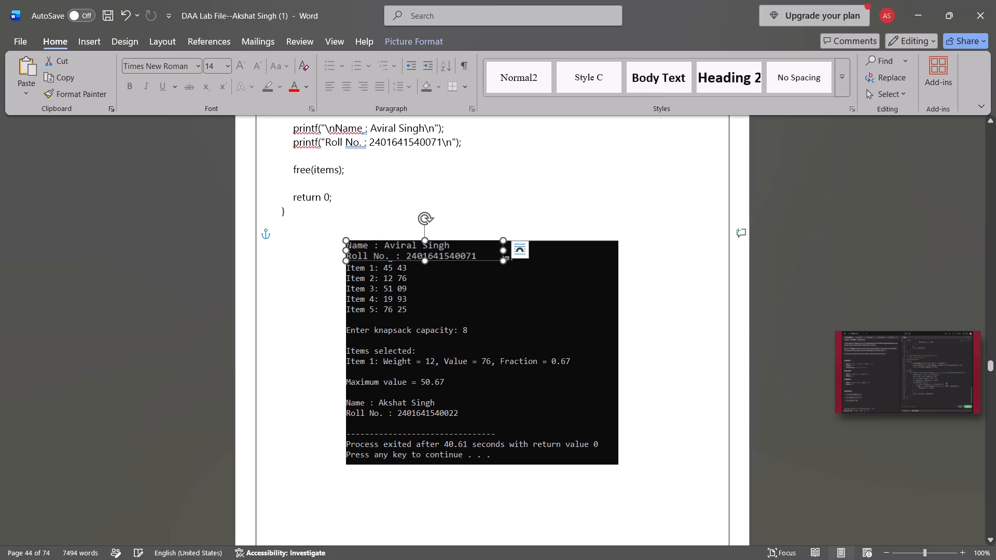
Move the replacement image over the old name and roll number lines below the Maximum value line, shrinking it slightly to fit.
{"action": "left_click_drag", "start_coordinate": [453, 255], "coordinate": [450, 410]}
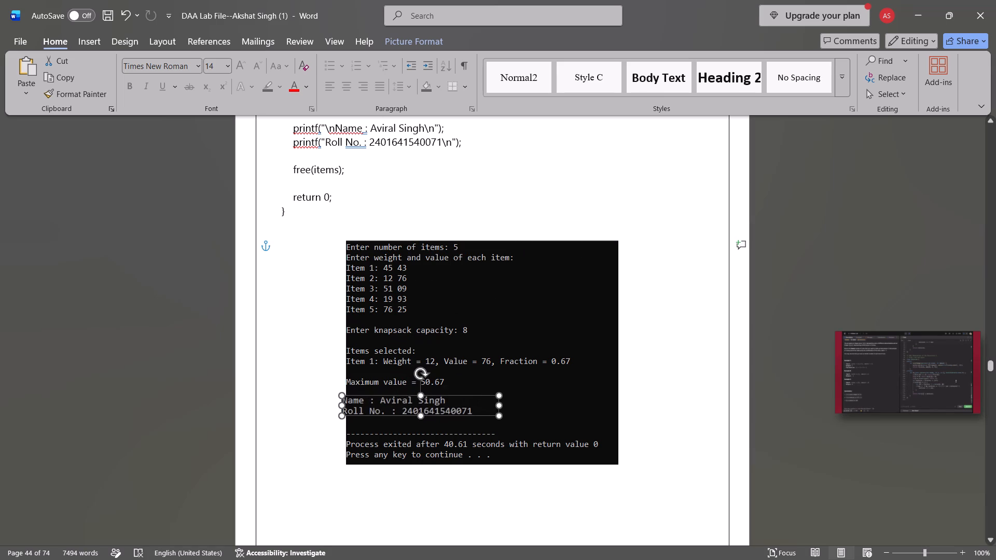
{"action": "left_click_drag", "start_coordinate": [450, 410], "coordinate": [453, 413]}
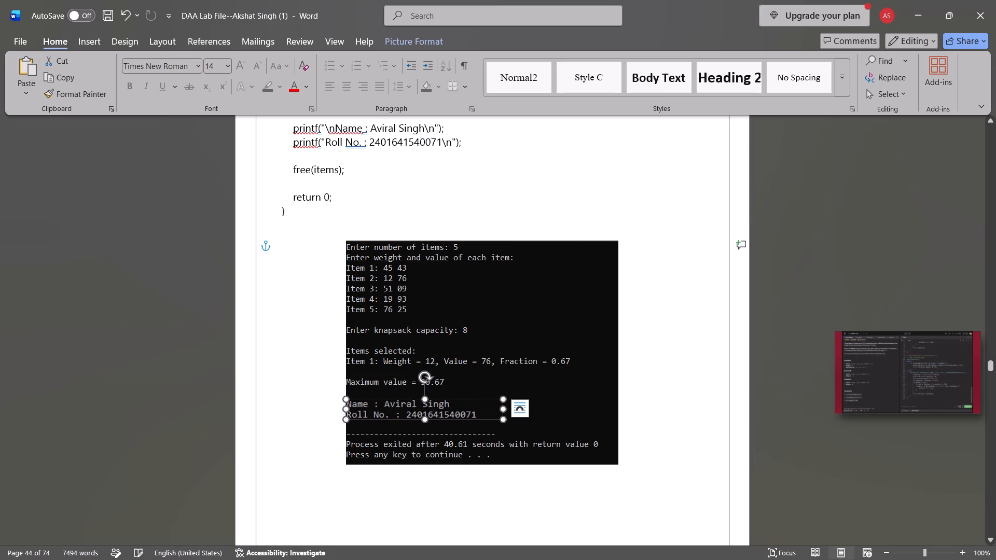
{"action": "left_click_drag", "start_coordinate": [502, 420], "coordinate": [501, 419]}
{"action": "left_click_drag", "start_coordinate": [501, 419], "coordinate": [492, 415]}
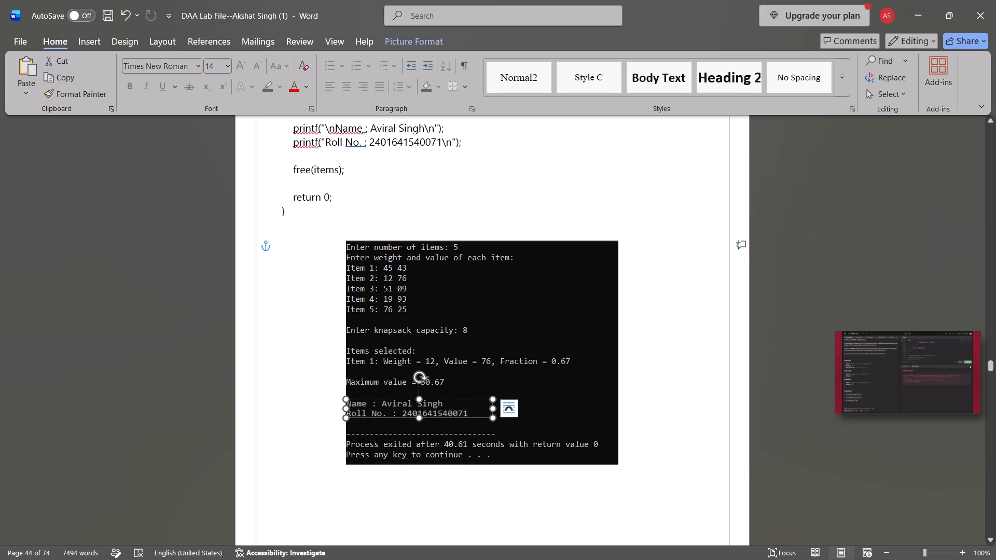
{"action": "left_click", "coordinate": [574, 395]}
Paste the name-and-roll-number image onto the 0/1 Knapsack output screenshot on page 48 and move it down to the 2000-item results.
{"action": "scroll", "coordinate": [517, 380], "scroll_direction": "down", "scroll_amount": 4}
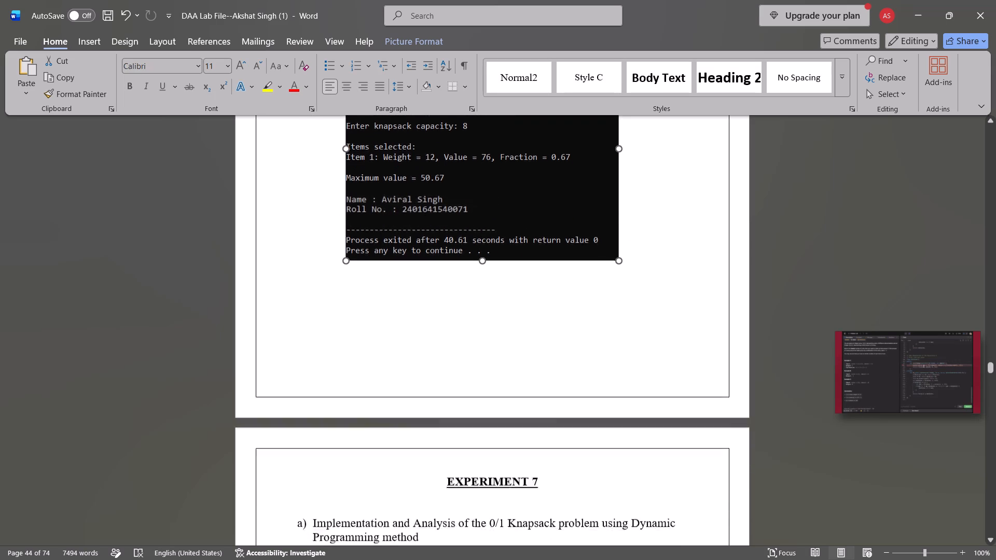
{"action": "scroll", "coordinate": [517, 380], "scroll_direction": "down", "scroll_amount": 8}
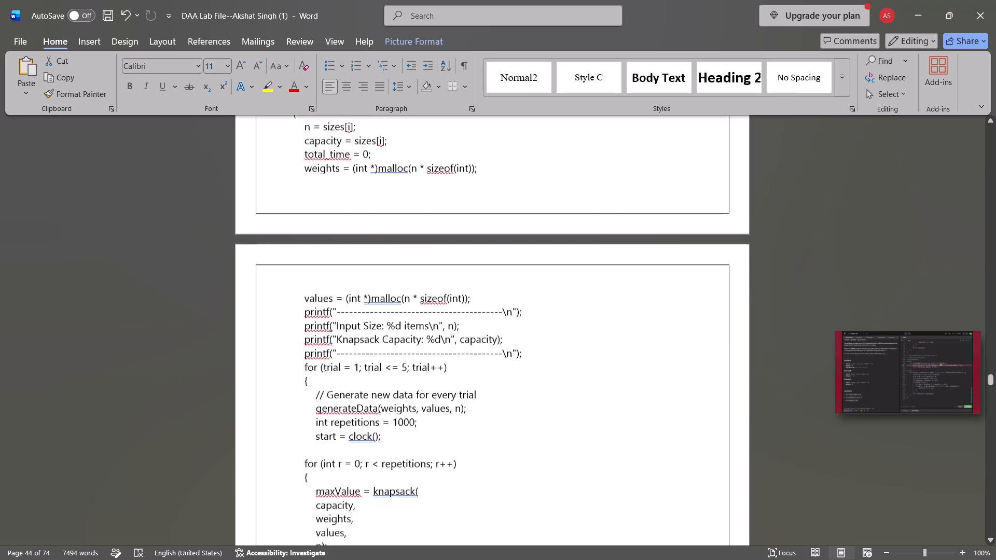
{"action": "scroll", "coordinate": [517, 380], "scroll_direction": "down", "scroll_amount": 7}
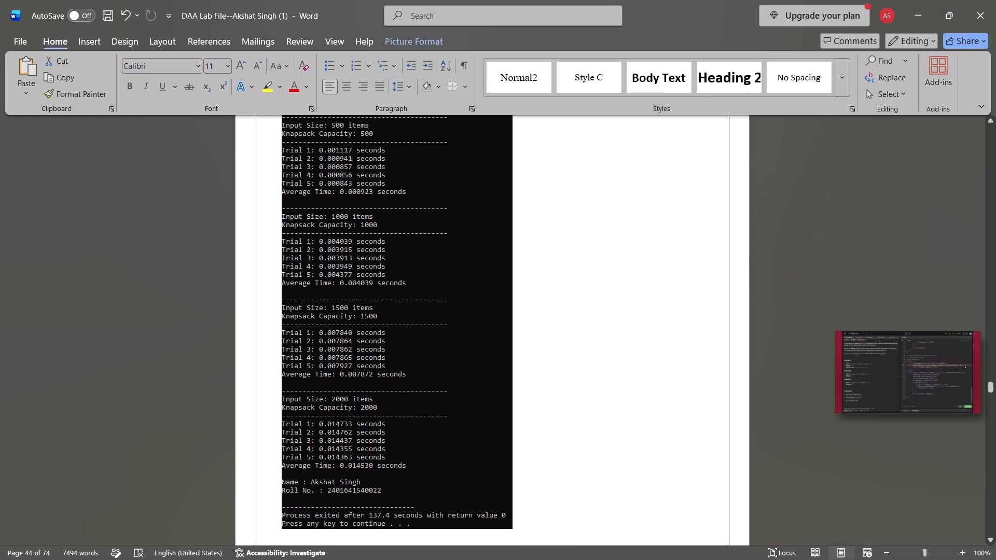
{"action": "left_click", "coordinate": [407, 421]}
{"action": "key", "text": "ctrl+v"}
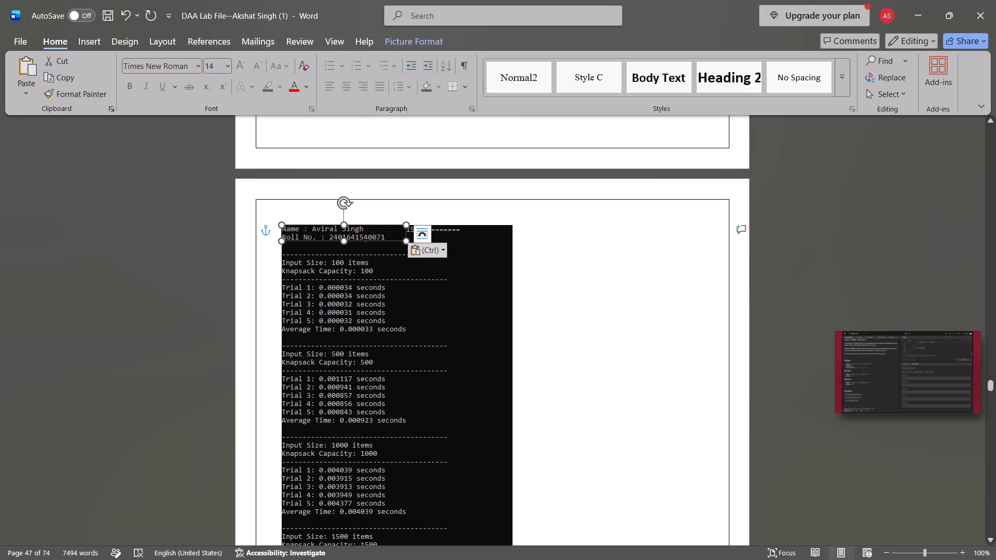
{"action": "left_click_drag", "start_coordinate": [376, 232], "coordinate": [394, 408]}
{"action": "scroll", "coordinate": [394, 408], "scroll_direction": "down", "scroll_amount": 2}
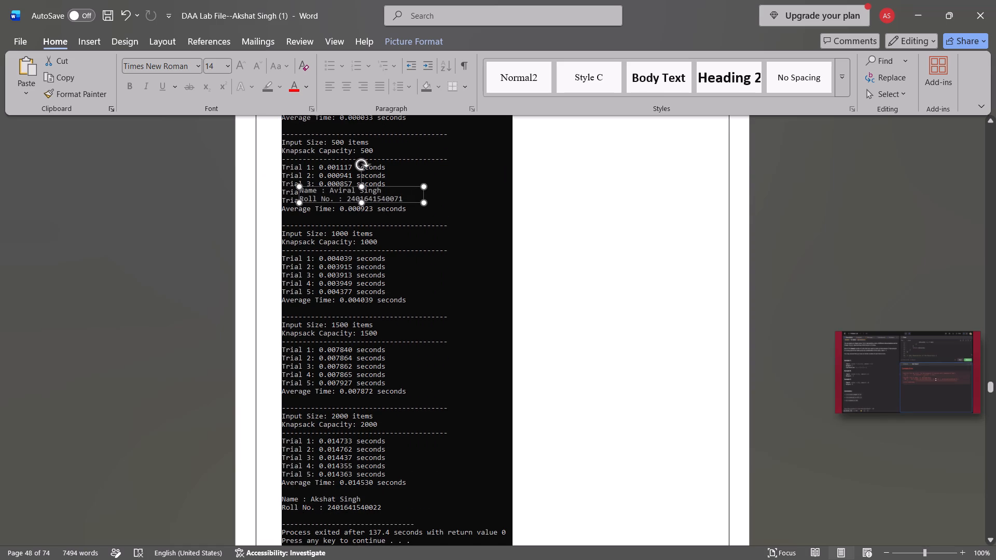
{"action": "left_click_drag", "start_coordinate": [396, 201], "coordinate": [410, 430]}
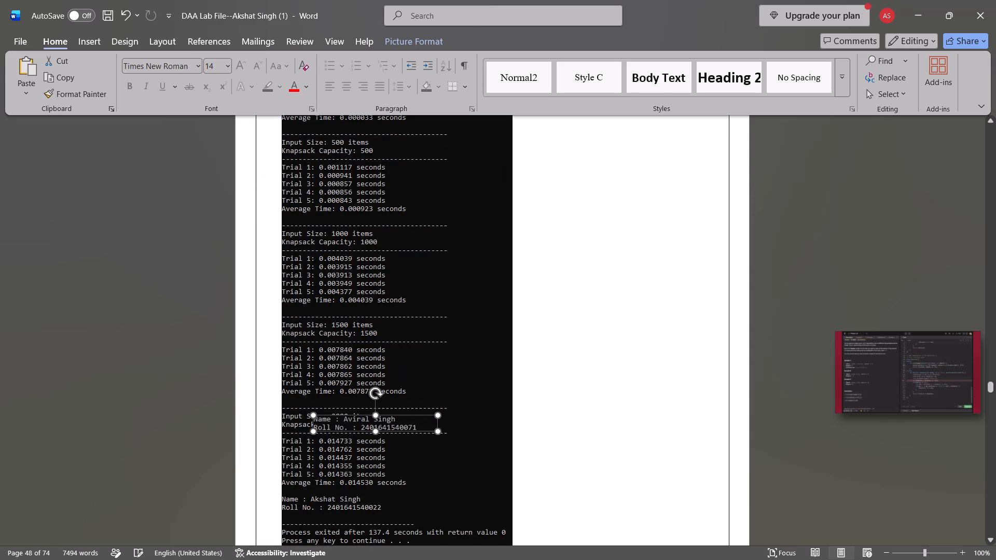
{"action": "scroll", "coordinate": [410, 430], "scroll_direction": "down", "scroll_amount": 1}
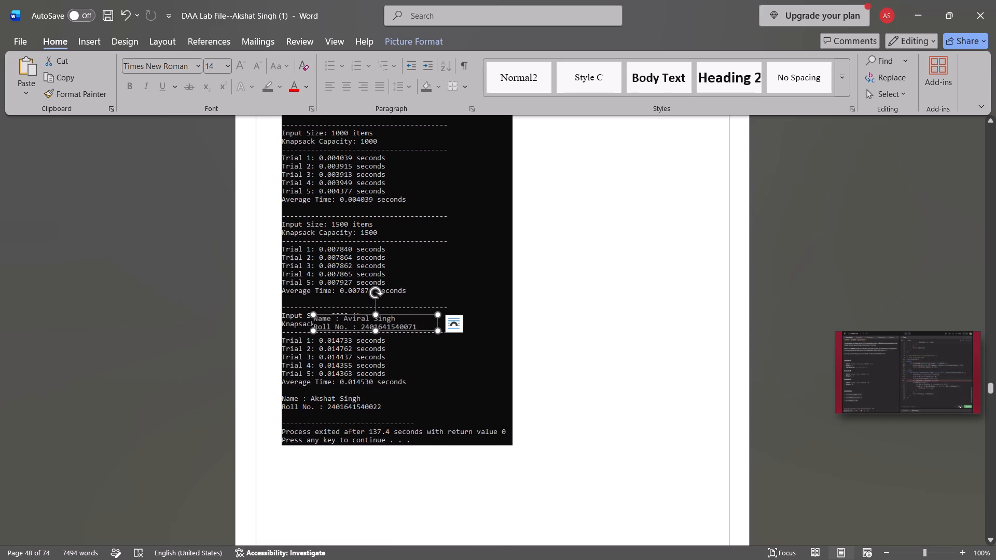
Align the replacement image over the old name and roll number lines below the last Average Time on the 0/1 Knapsack screenshot.
{"action": "left_click_drag", "start_coordinate": [410, 321], "coordinate": [388, 400]}
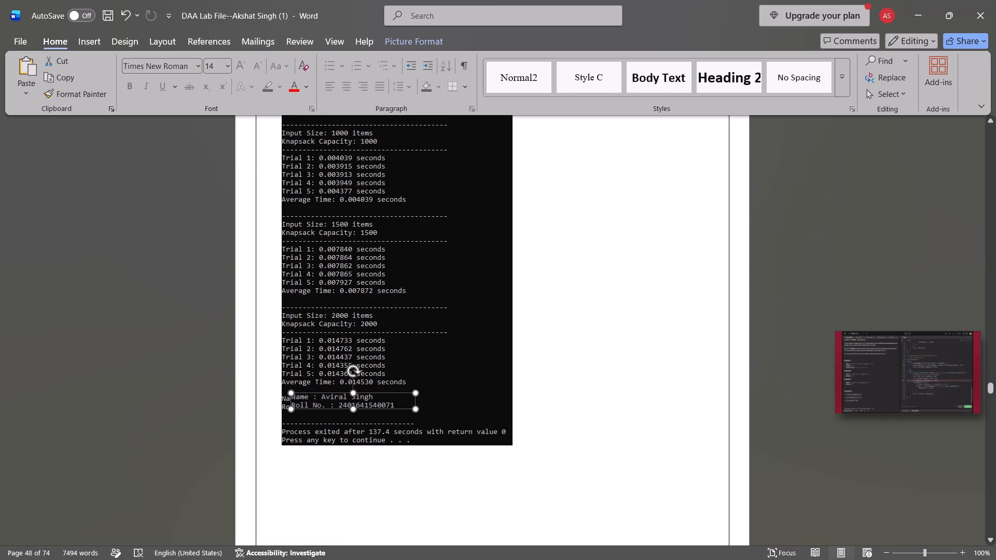
{"action": "left_click_drag", "start_coordinate": [388, 400], "coordinate": [379, 402]}
{"action": "left_click", "coordinate": [475, 372]}
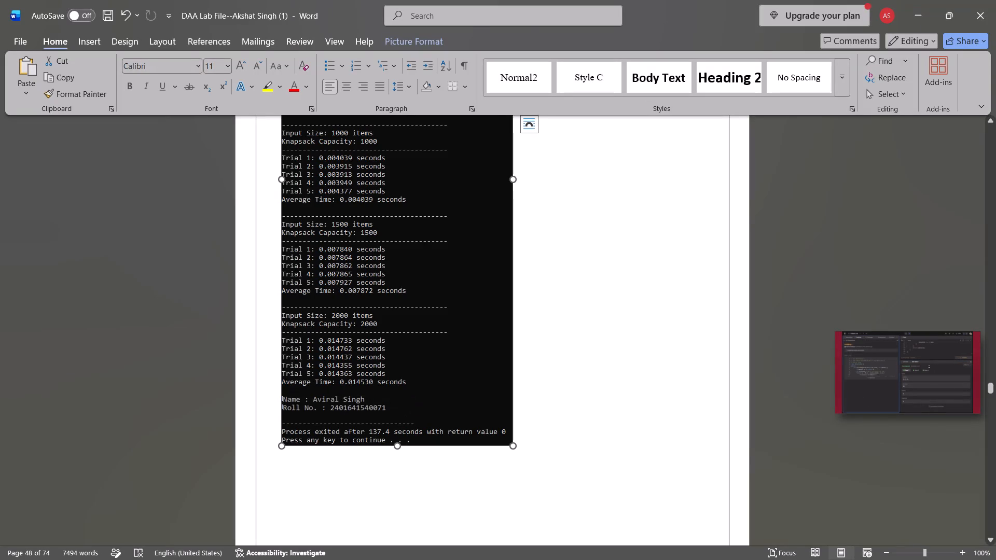
{"action": "left_click", "coordinate": [377, 401]}
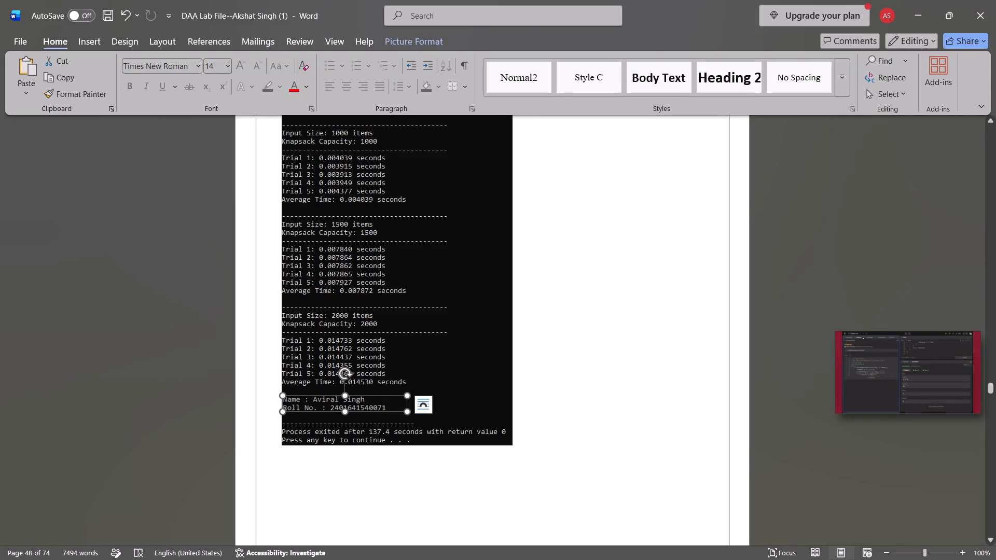
{"action": "left_click", "coordinate": [377, 401]}
{"action": "left_click", "coordinate": [479, 376]}
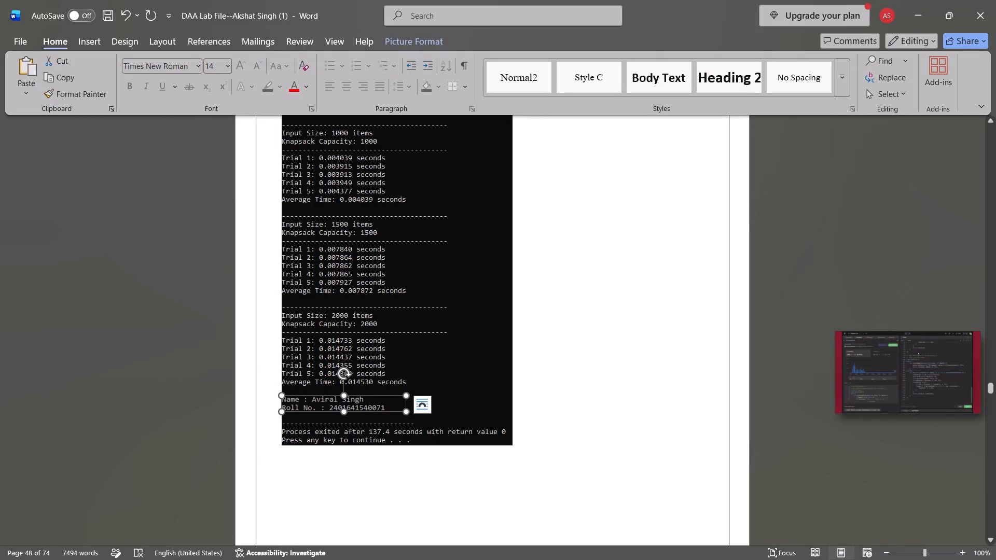
Shift the 0/1 Knapsack output screenshot on page 48 toward the page centre by inserting spaces before it, and check its lower end.
{"action": "scroll", "coordinate": [479, 376], "scroll_direction": "down", "scroll_amount": 4}
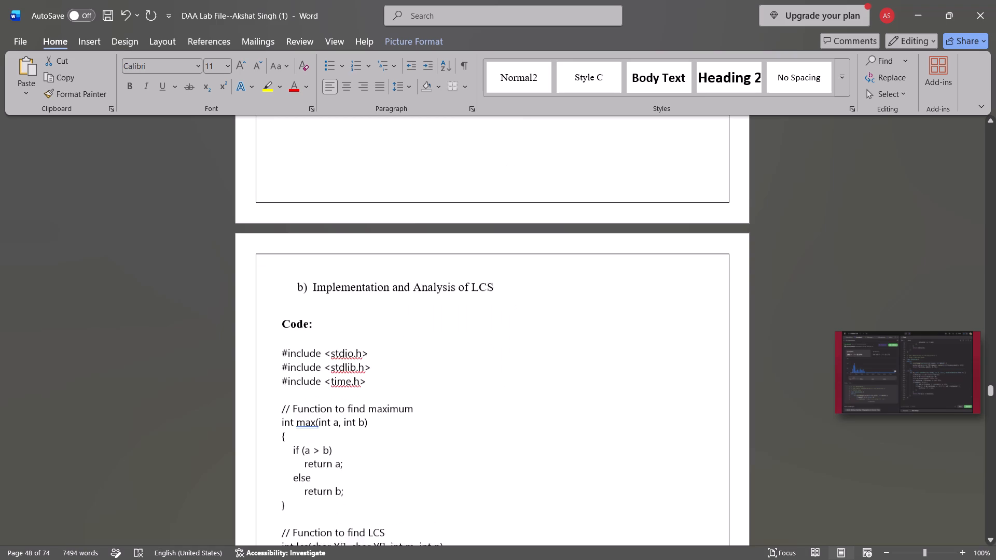
{"action": "scroll", "coordinate": [479, 376], "scroll_direction": "up", "scroll_amount": 1}
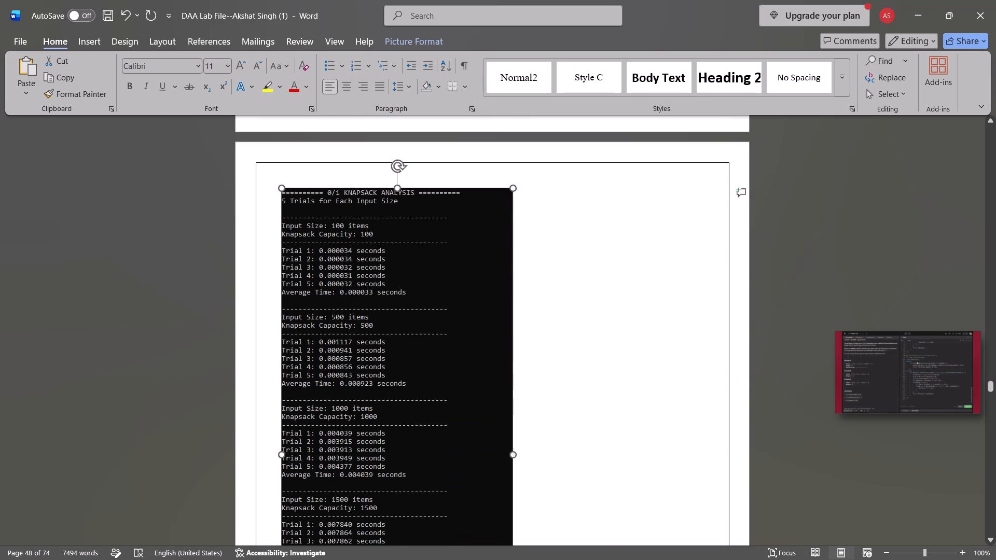
{"action": "scroll", "coordinate": [479, 376], "scroll_direction": "up", "scroll_amount": 1}
{"action": "scroll", "coordinate": [410, 298], "scroll_direction": "up", "scroll_amount": 1}
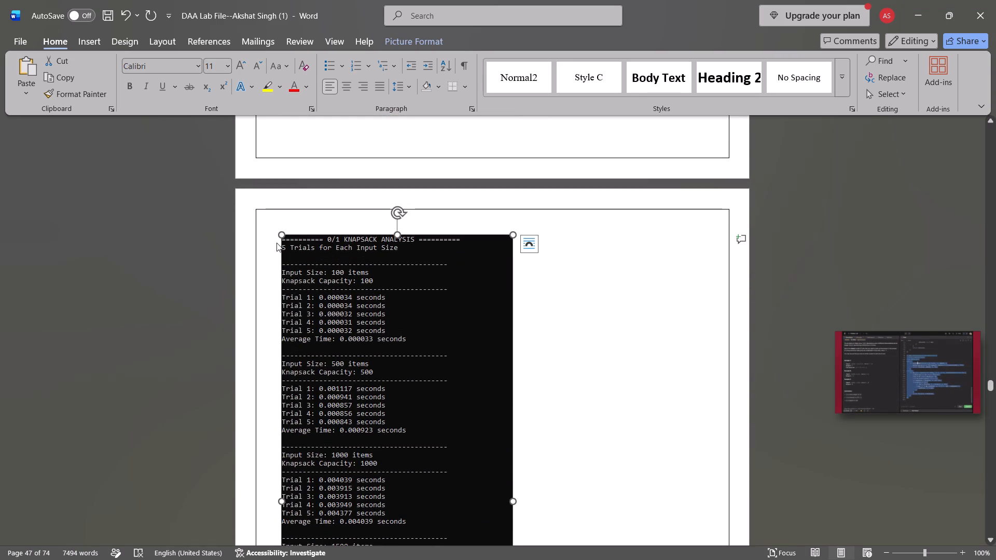
{"action": "left_click", "coordinate": [276, 243]}
{"action": "scroll", "coordinate": [280, 163], "scroll_direction": "up", "scroll_amount": 1}
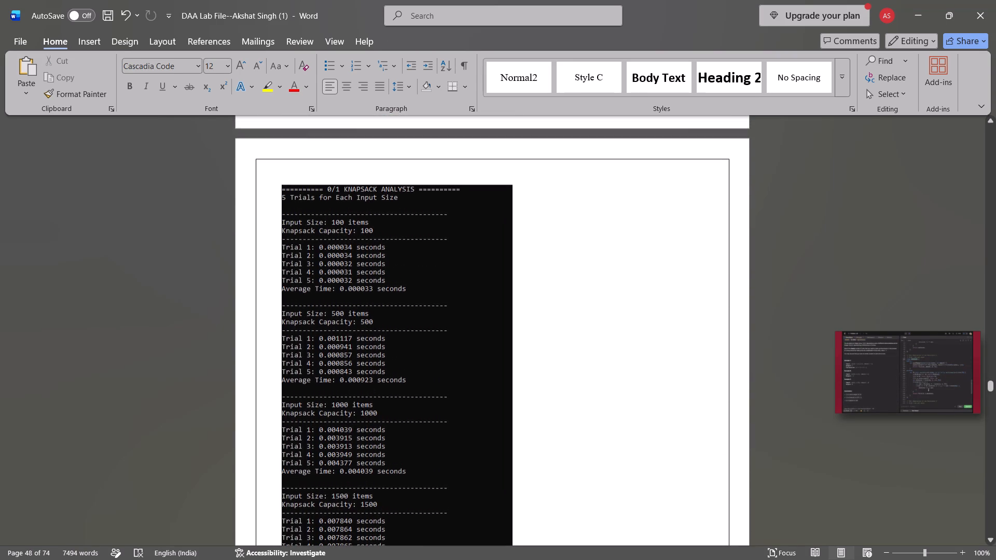
{"action": "left_click", "coordinate": [279, 191]}
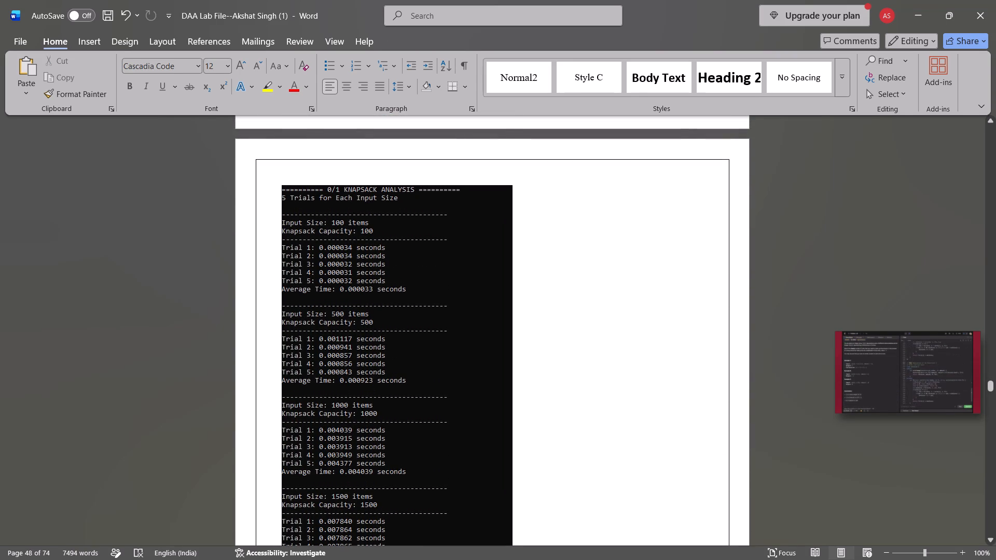
{"action": "key", "text": "space"}
{"action": "key", "text": "space"}
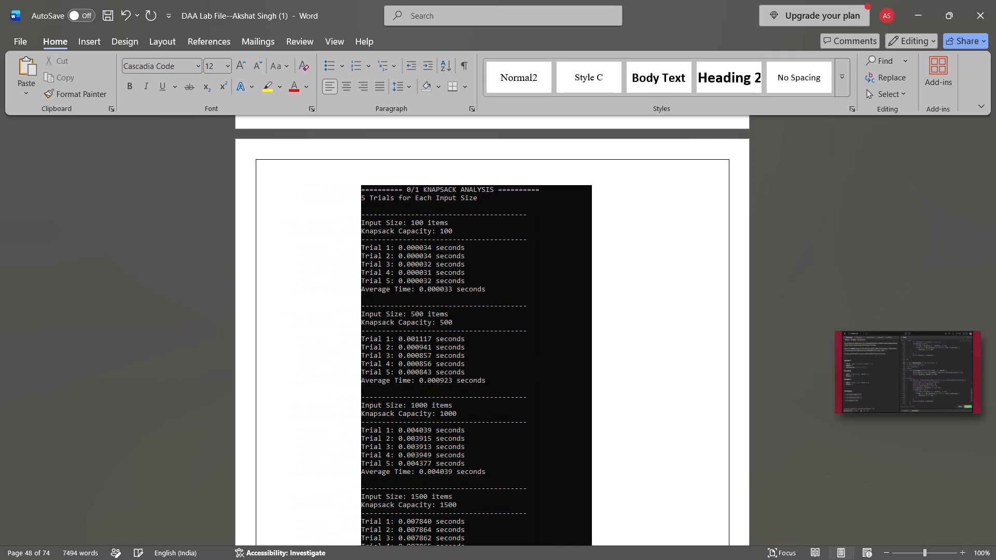
{"action": "key", "text": "space"}
{"action": "key", "text": "space"}
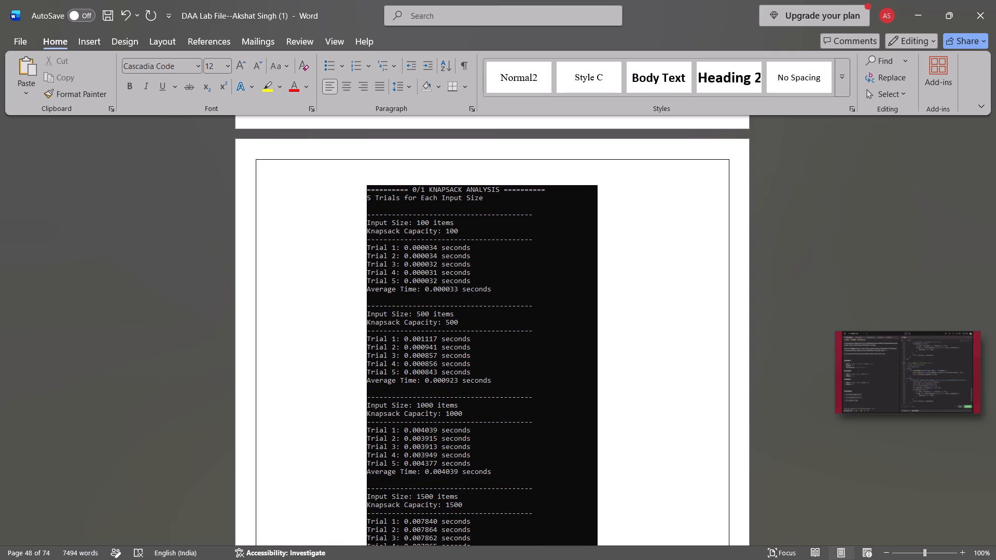
{"action": "key", "text": "space"}
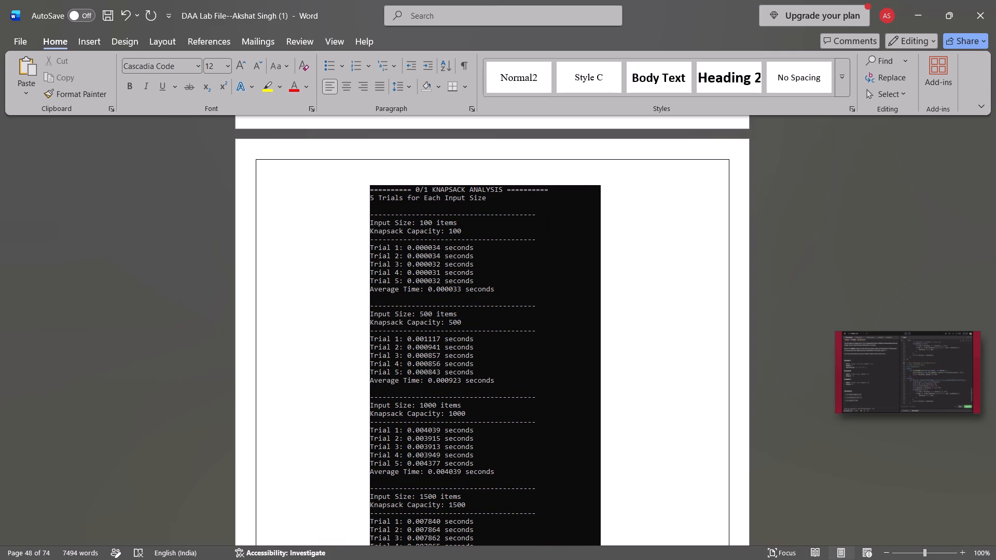
{"action": "scroll", "coordinate": [279, 191], "scroll_direction": "down", "scroll_amount": 7}
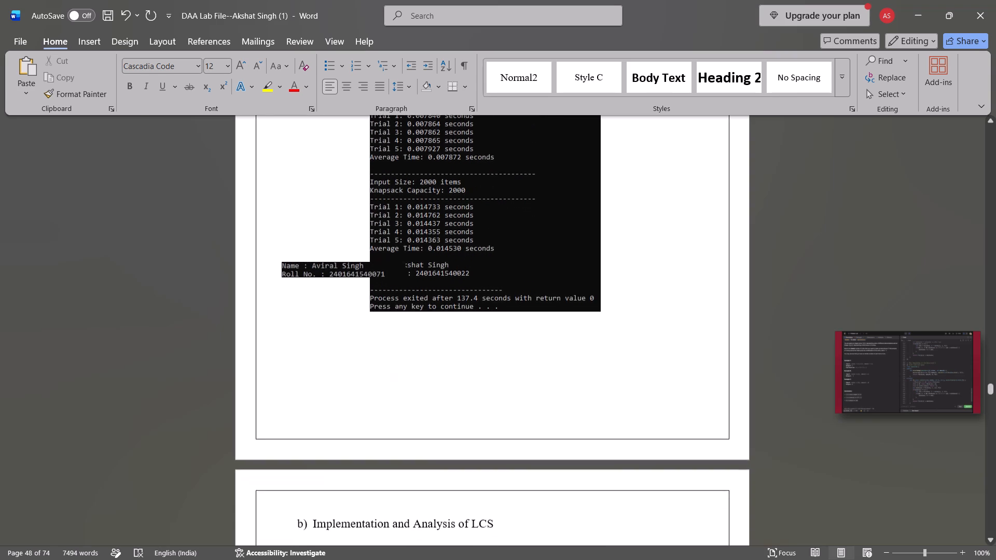
Realign the replacement image over the old name and roll number lines below the 2000-item Average Time on the 0/1 Knapsack screenshot.
{"action": "scroll", "coordinate": [279, 191], "scroll_direction": "down", "scroll_amount": 1}
{"action": "left_click_drag", "start_coordinate": [336, 251], "coordinate": [426, 252]}
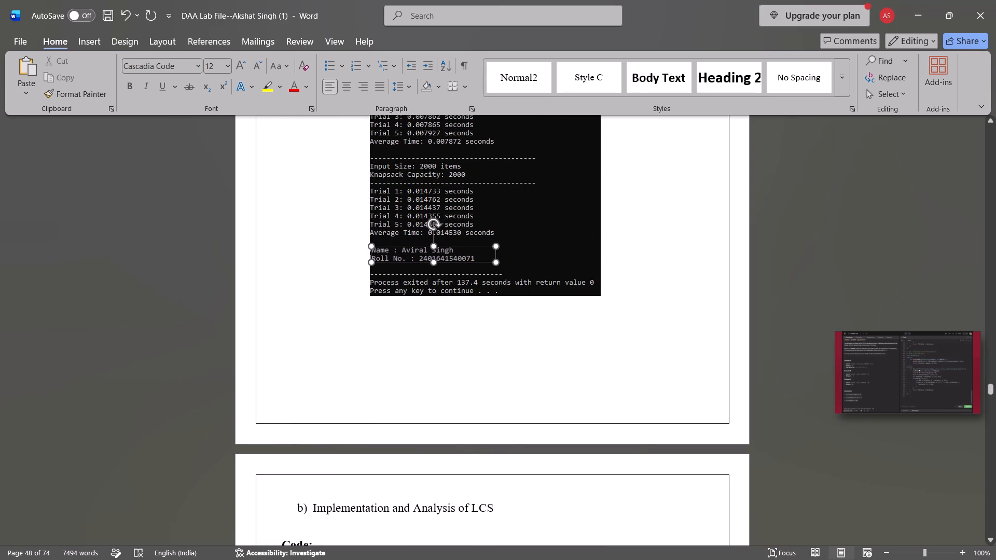
{"action": "left_click_drag", "start_coordinate": [426, 252], "coordinate": [424, 252]}
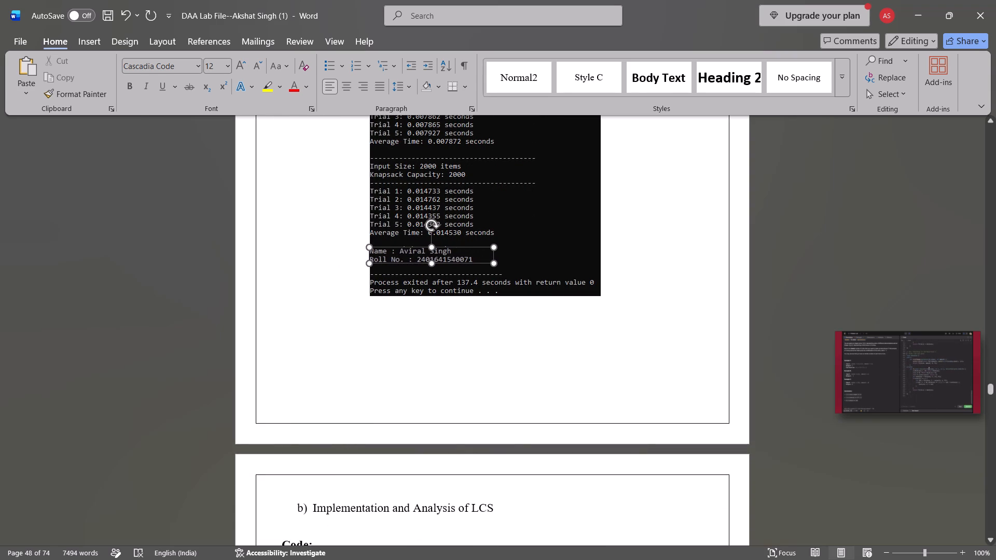
{"action": "left_click_drag", "start_coordinate": [424, 252], "coordinate": [424, 251]}
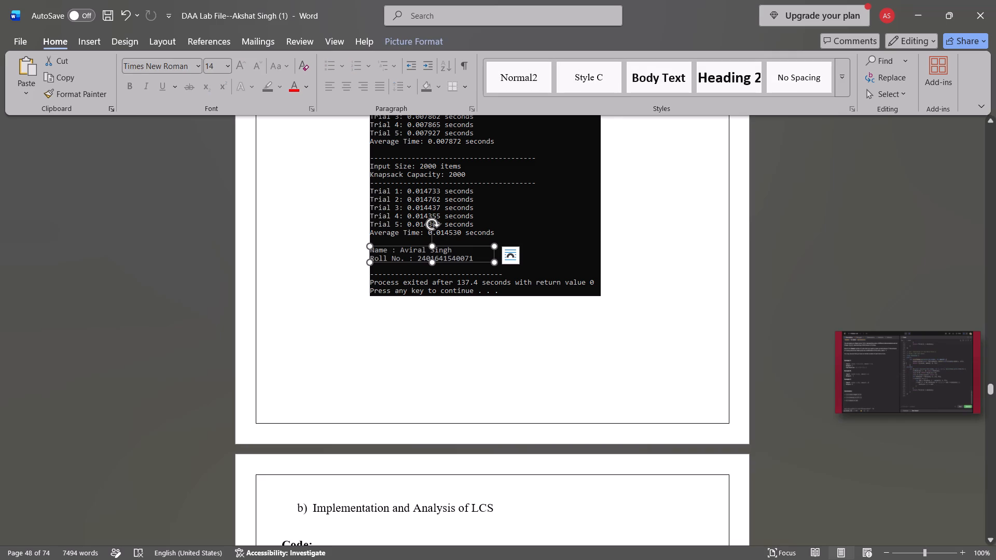
{"action": "left_click", "coordinate": [551, 270]}
Paste the replacement name-and-roll-number image onto the LCS Analysis output screenshot on page 51.
{"action": "scroll", "coordinate": [477, 366], "scroll_direction": "down", "scroll_amount": 1}
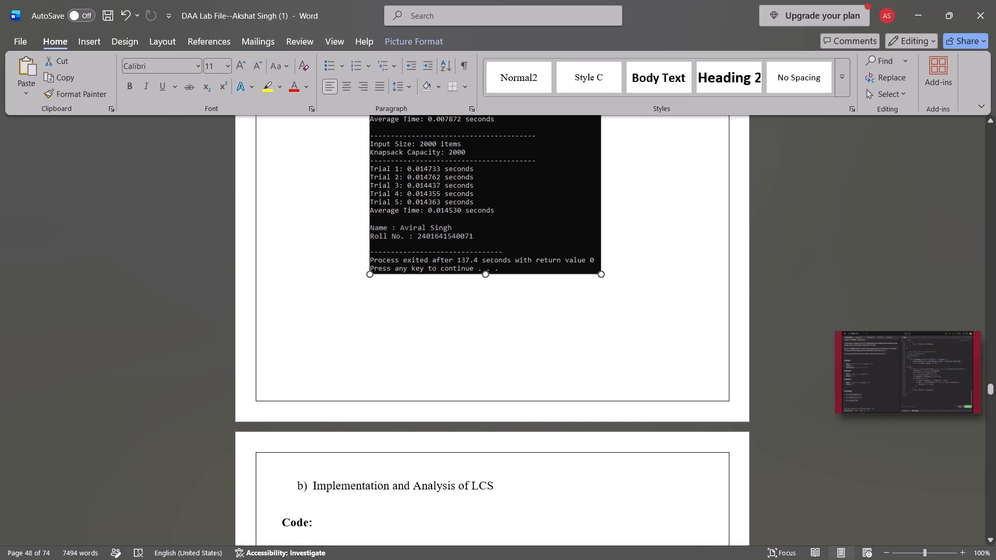
{"action": "scroll", "coordinate": [477, 366], "scroll_direction": "down", "scroll_amount": 6}
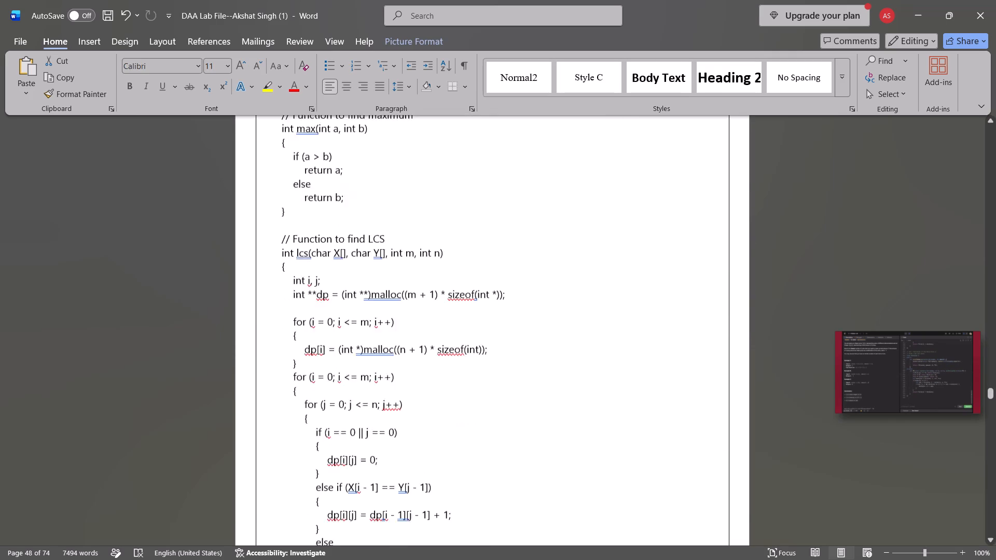
{"action": "scroll", "coordinate": [477, 366], "scroll_direction": "down", "scroll_amount": 7}
{"action": "scroll", "coordinate": [477, 366], "scroll_direction": "up", "scroll_amount": 1}
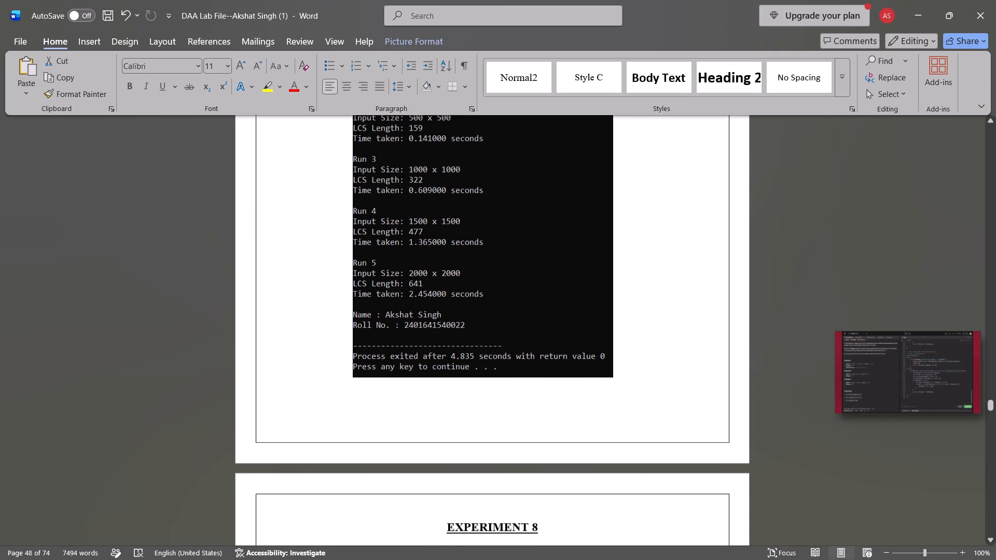
{"action": "scroll", "coordinate": [477, 366], "scroll_direction": "up", "scroll_amount": 1}
{"action": "left_click", "coordinate": [495, 261]}
{"action": "key", "text": "ctrl+v"}
{"action": "left_click", "coordinate": [495, 261], "text": "ctrl"}
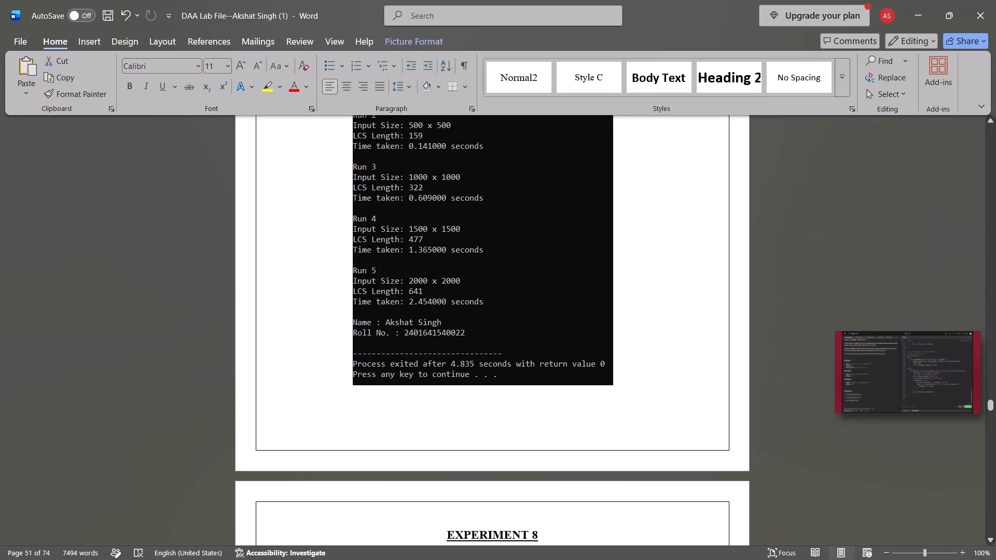
{"action": "scroll", "coordinate": [448, 217], "scroll_direction": "left", "scroll_amount": 1}
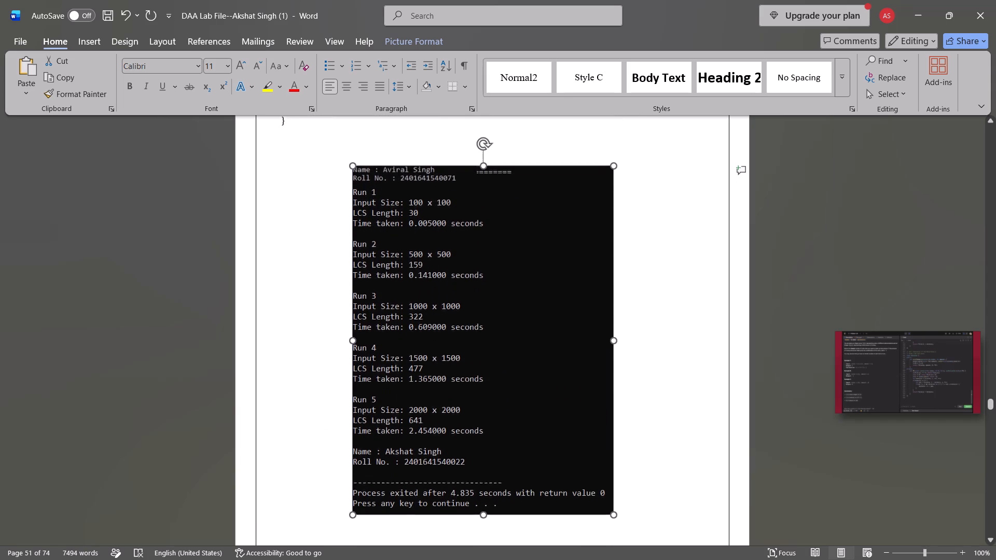
{"action": "scroll", "coordinate": [448, 217], "scroll_direction": "left", "scroll_amount": 1}
Move the pasted image over the old name and roll number lines below Run 5, enlarging it to match the screenshot's text.
{"action": "left_click", "coordinate": [421, 150]}
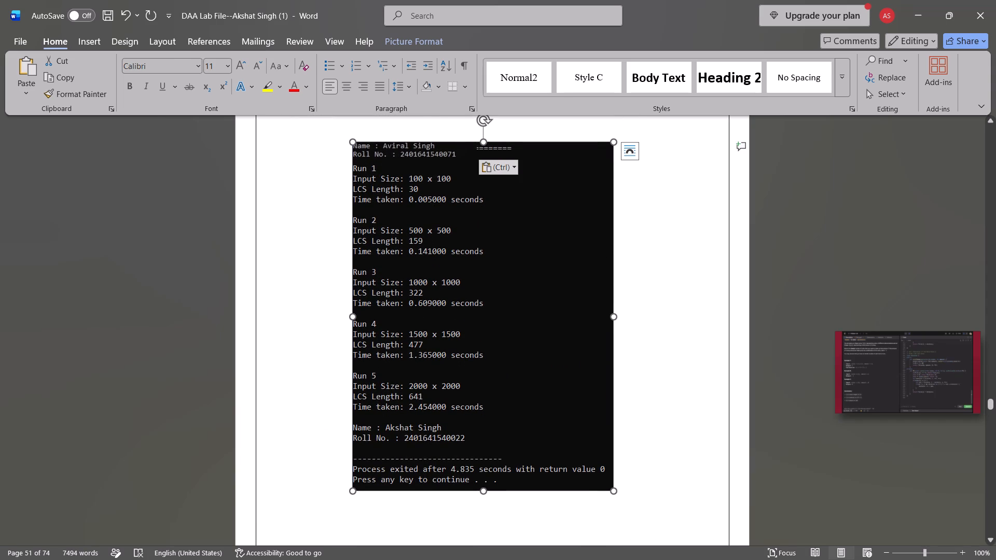
{"action": "left_click_drag", "start_coordinate": [429, 150], "coordinate": [428, 363]}
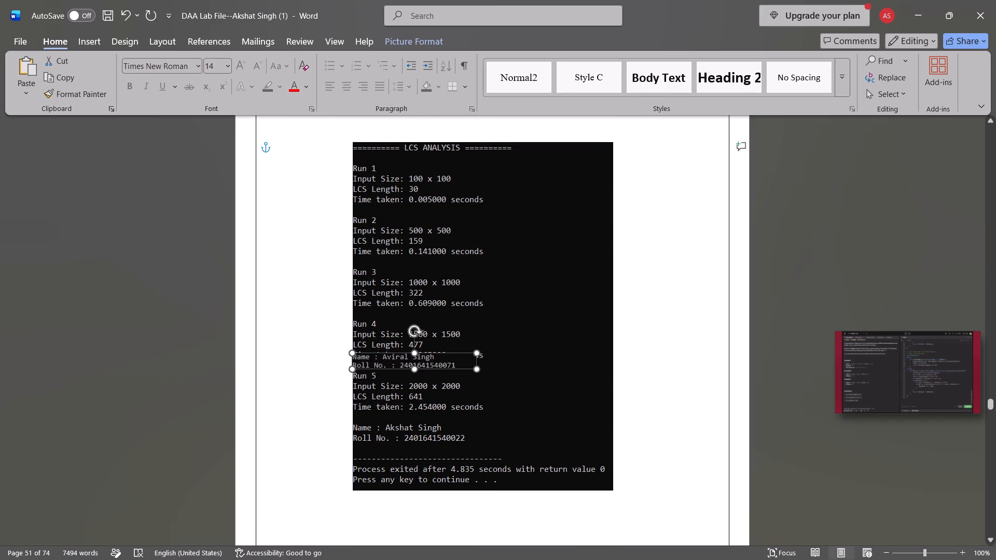
{"action": "left_click_drag", "start_coordinate": [428, 363], "coordinate": [427, 381]}
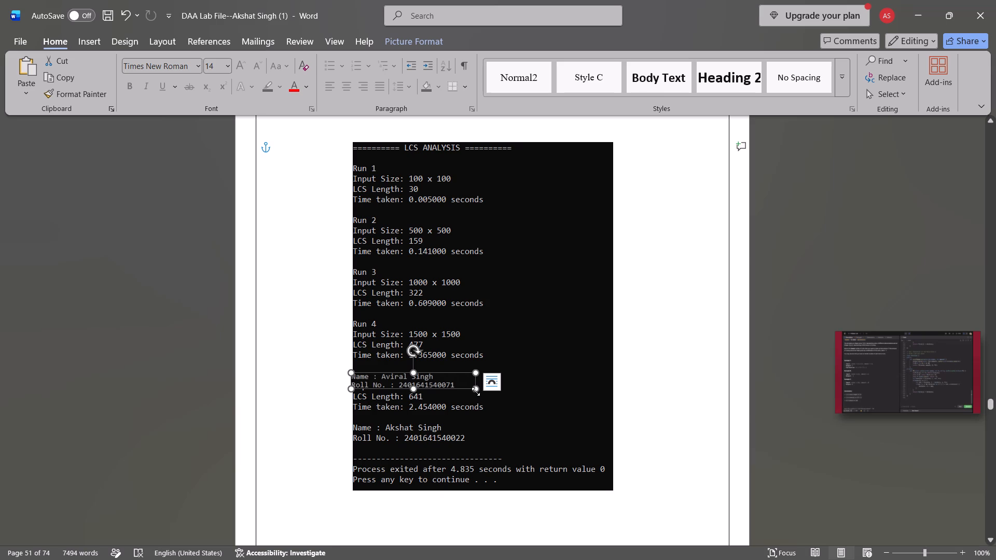
{"action": "left_click_drag", "start_coordinate": [477, 391], "coordinate": [486, 397]}
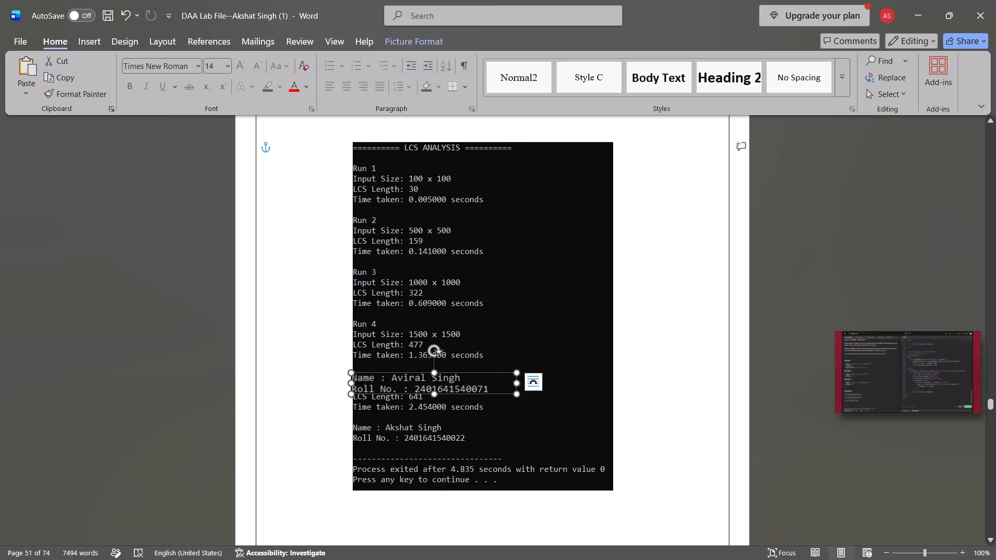
{"action": "left_click_drag", "start_coordinate": [455, 379], "coordinate": [458, 438]}
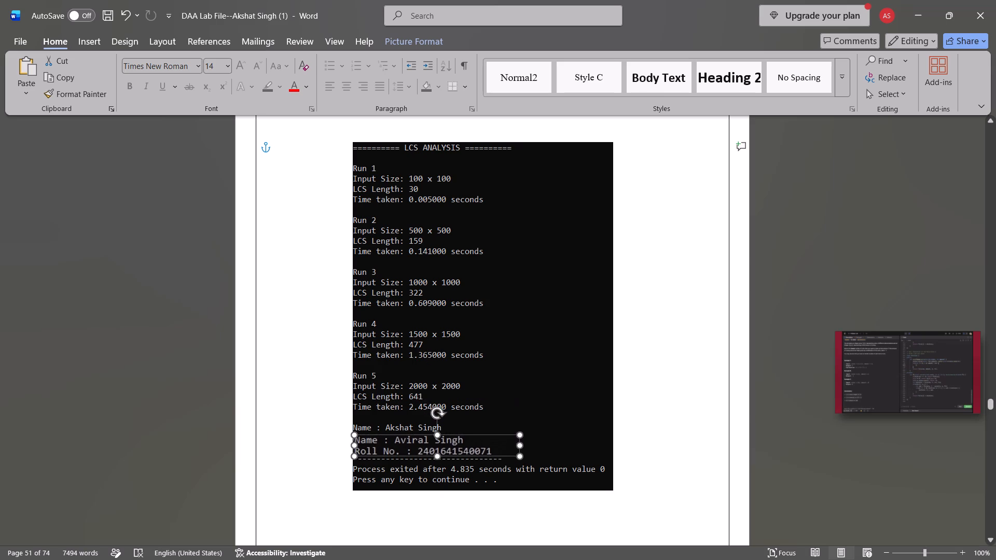
{"action": "left_click_drag", "start_coordinate": [458, 438], "coordinate": [457, 427]}
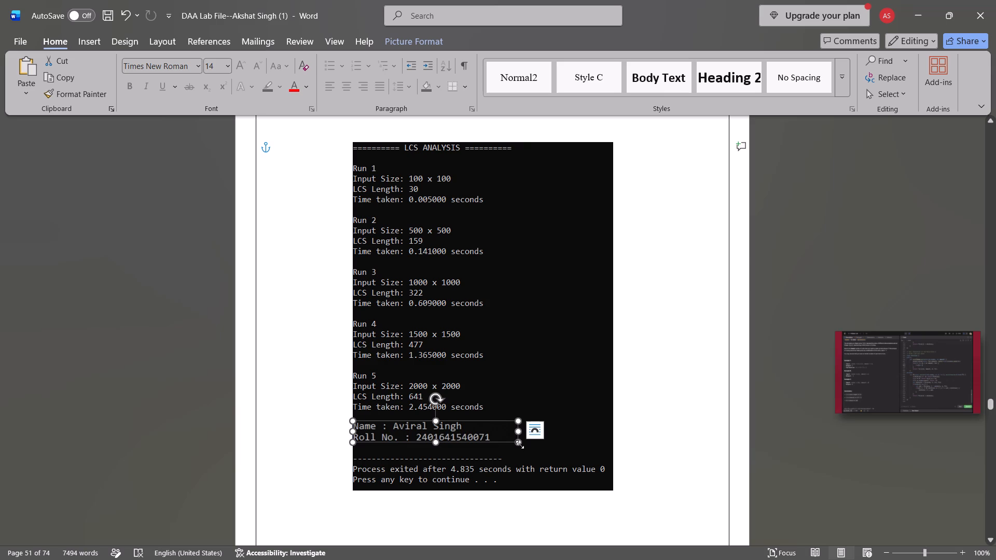
{"action": "left_click_drag", "start_coordinate": [520, 444], "coordinate": [505, 439]}
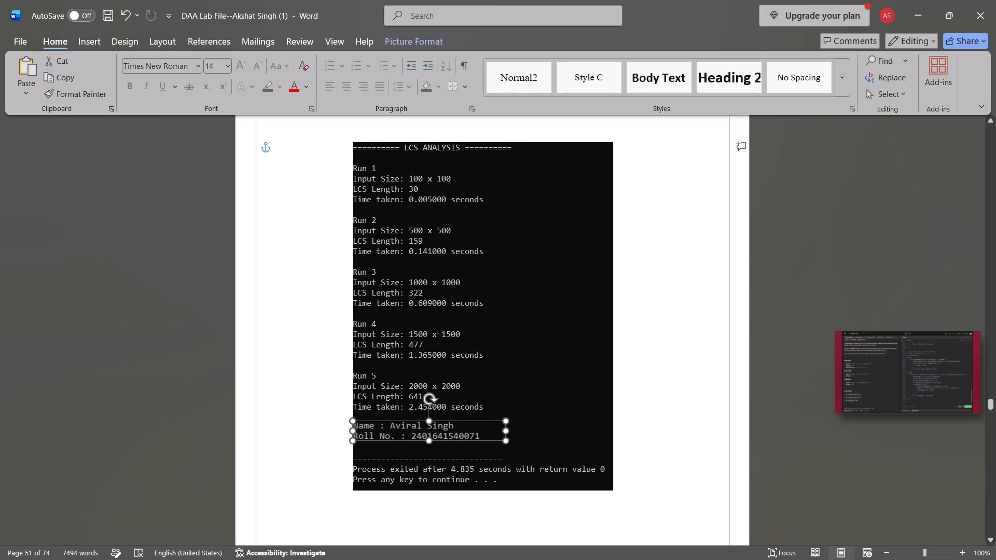
{"action": "left_click_drag", "start_coordinate": [505, 439], "coordinate": [500, 436]}
{"action": "left_click", "coordinate": [479, 432]}
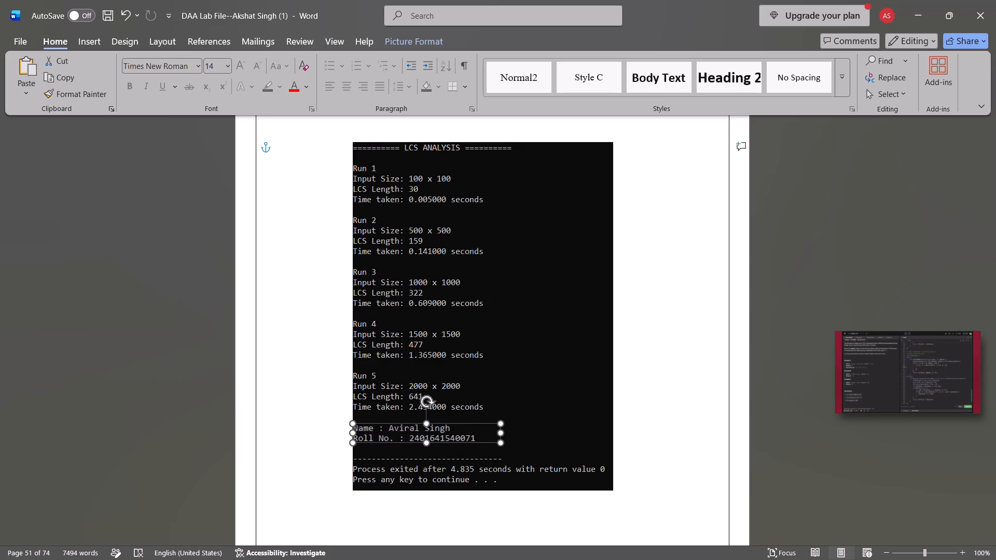
{"action": "left_click", "coordinate": [597, 403]}
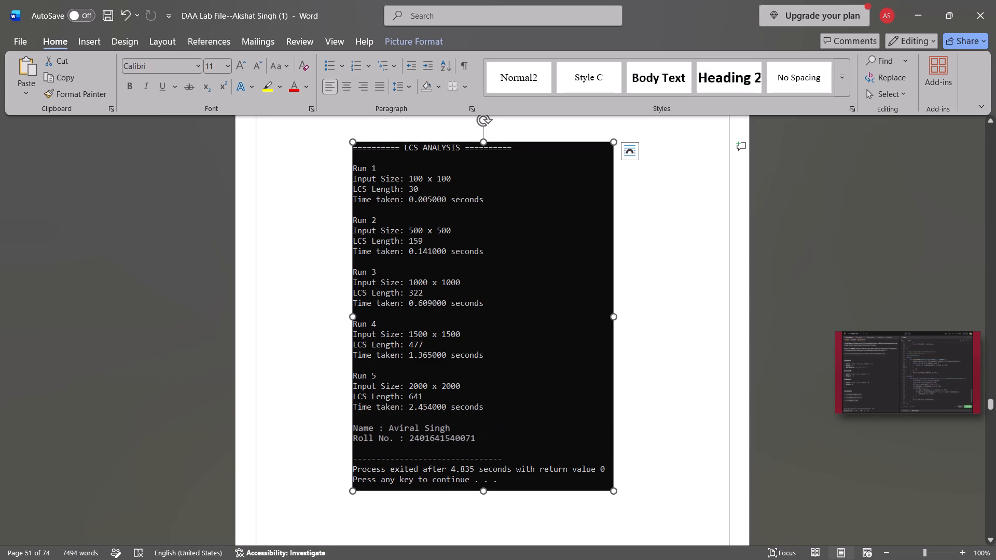
Paste the replacement name-and-roll-number image onto the Kruskal's Algorithm output screenshot on page 55 and enlarge it toward the screenshot's text size.
{"action": "scroll", "coordinate": [549, 405], "scroll_direction": "down", "scroll_amount": 4}
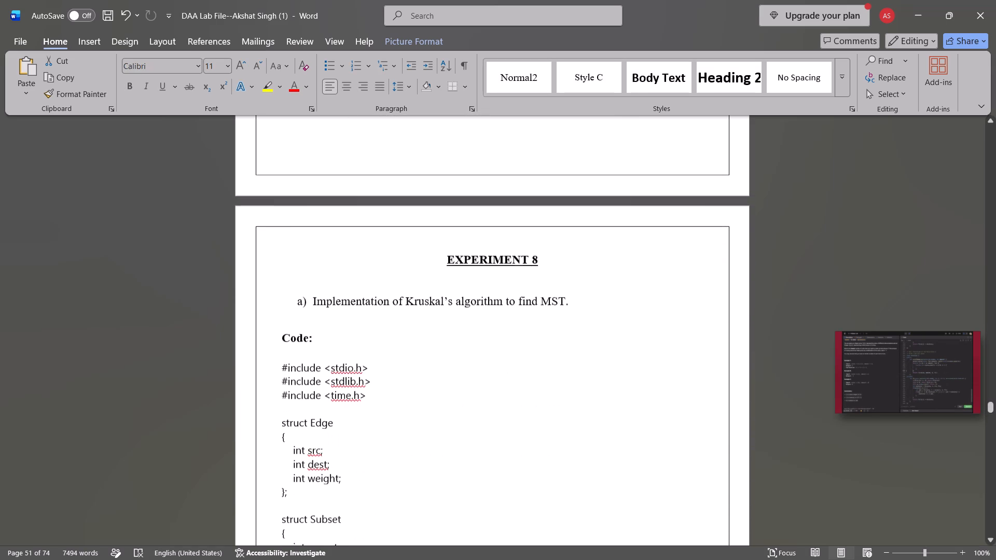
{"action": "scroll", "coordinate": [549, 405], "scroll_direction": "down", "scroll_amount": 11}
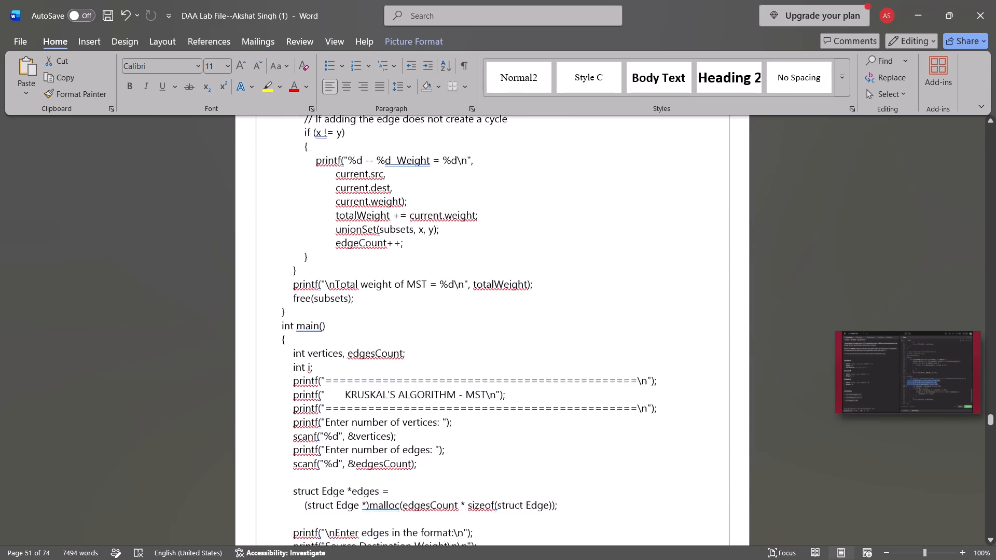
{"action": "scroll", "coordinate": [549, 405], "scroll_direction": "down", "scroll_amount": 2}
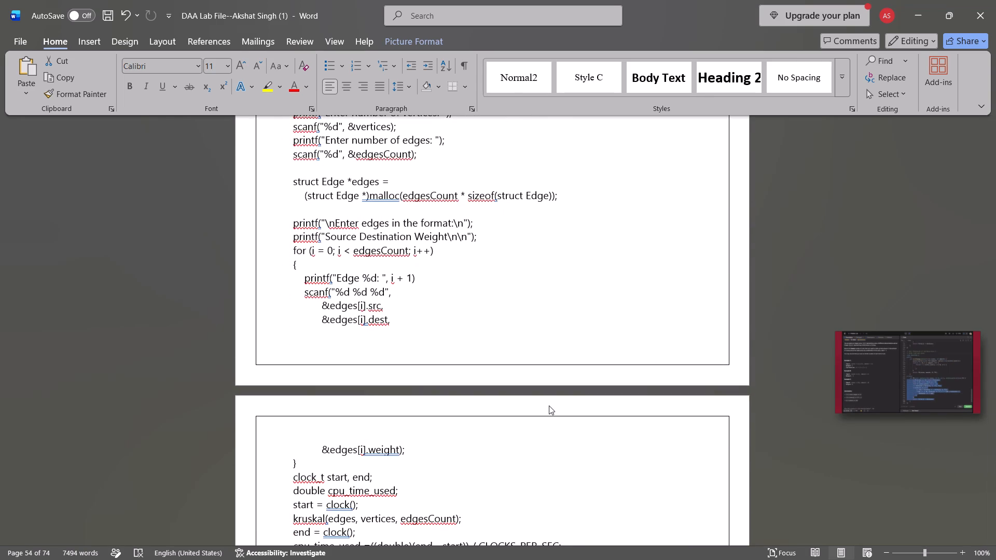
{"action": "scroll", "coordinate": [549, 405], "scroll_direction": "down", "scroll_amount": 2}
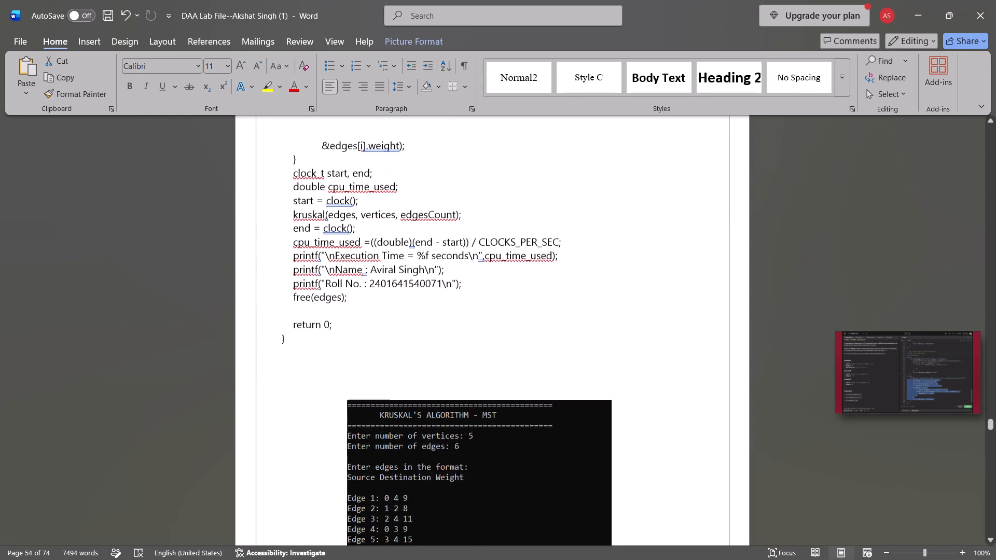
{"action": "scroll", "coordinate": [549, 405], "scroll_direction": "down", "scroll_amount": 2}
{"action": "left_click", "coordinate": [475, 396]}
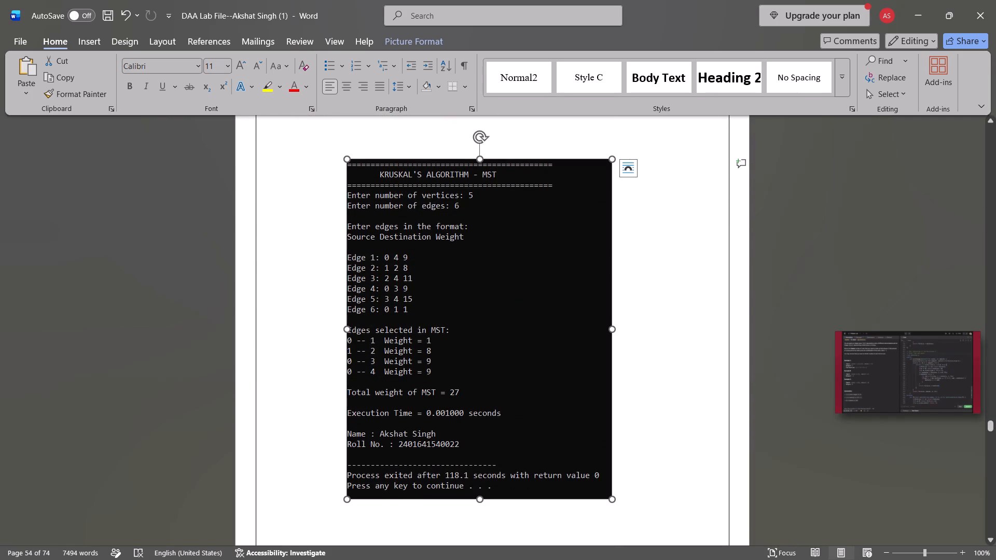
{"action": "key", "text": "ctrl+v"}
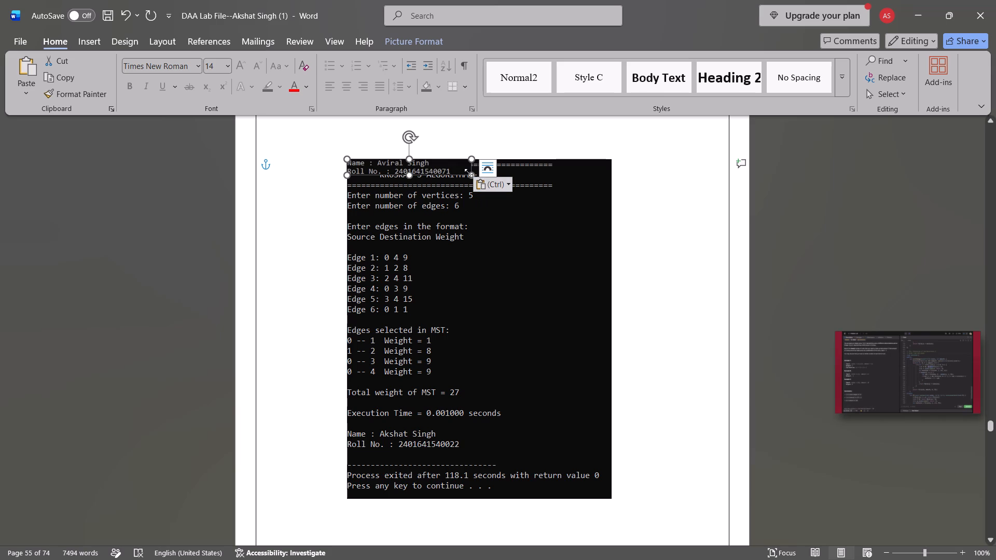
{"action": "left_click_drag", "start_coordinate": [472, 176], "coordinate": [474, 176]}
{"action": "left_click_drag", "start_coordinate": [474, 176], "coordinate": [482, 181]}
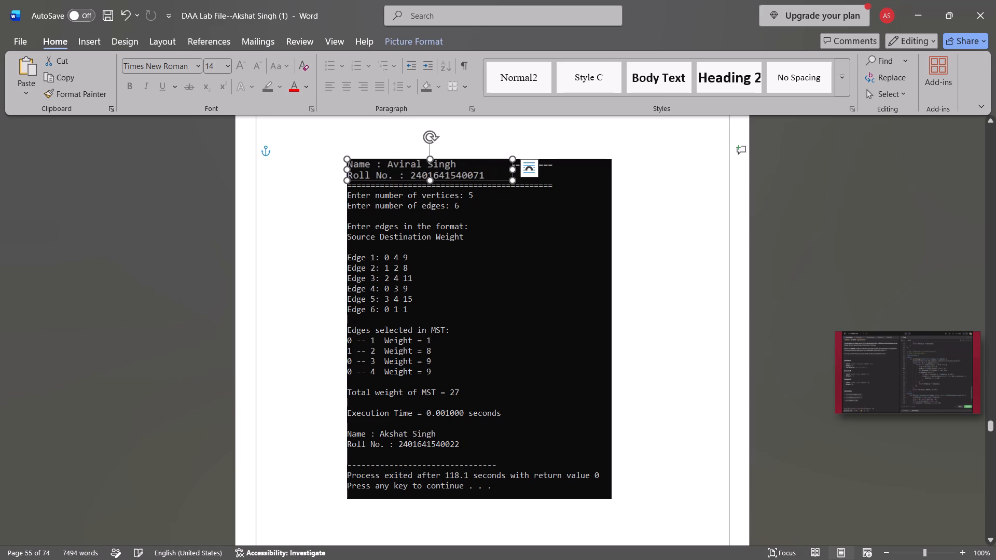
{"action": "left_click_drag", "start_coordinate": [514, 180], "coordinate": [500, 175]}
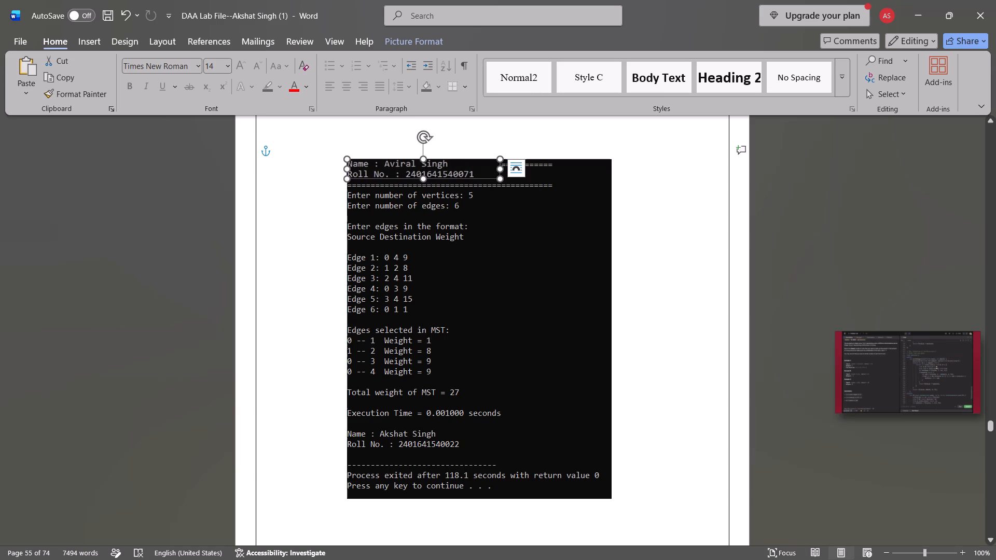
Fit the replacement image over the old name and roll number lines below Execution Time on the Kruskal's screenshot, shrinking it slightly.
{"action": "left_click_drag", "start_coordinate": [470, 167], "coordinate": [467, 431]}
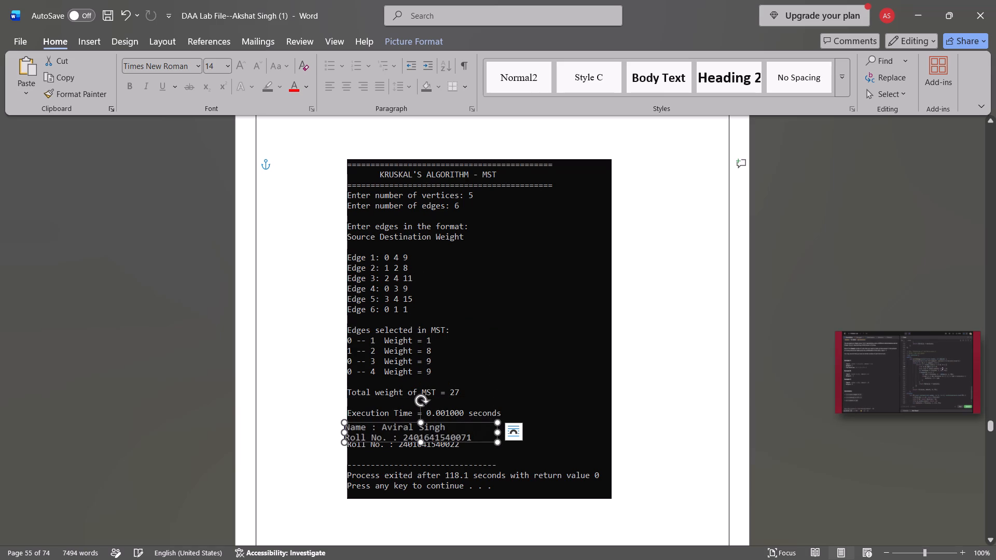
{"action": "left_click_drag", "start_coordinate": [497, 445], "coordinate": [492, 443]}
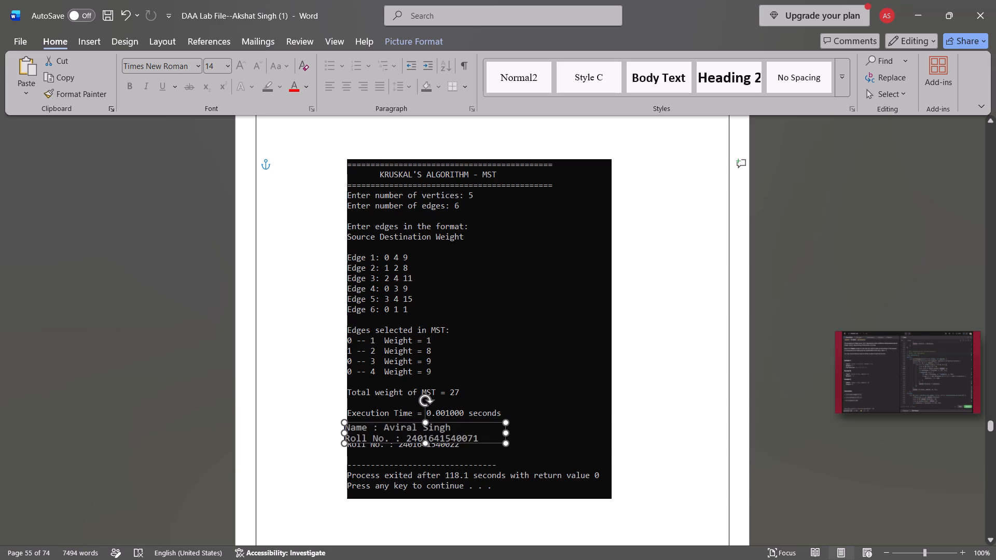
{"action": "left_click_drag", "start_coordinate": [492, 443], "coordinate": [485, 439]}
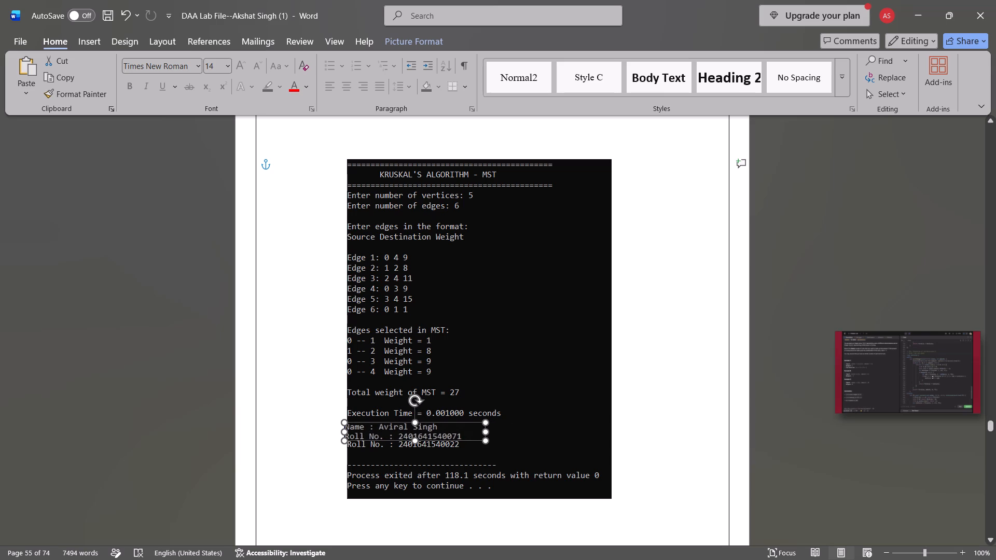
{"action": "left_click_drag", "start_coordinate": [485, 439], "coordinate": [488, 441]}
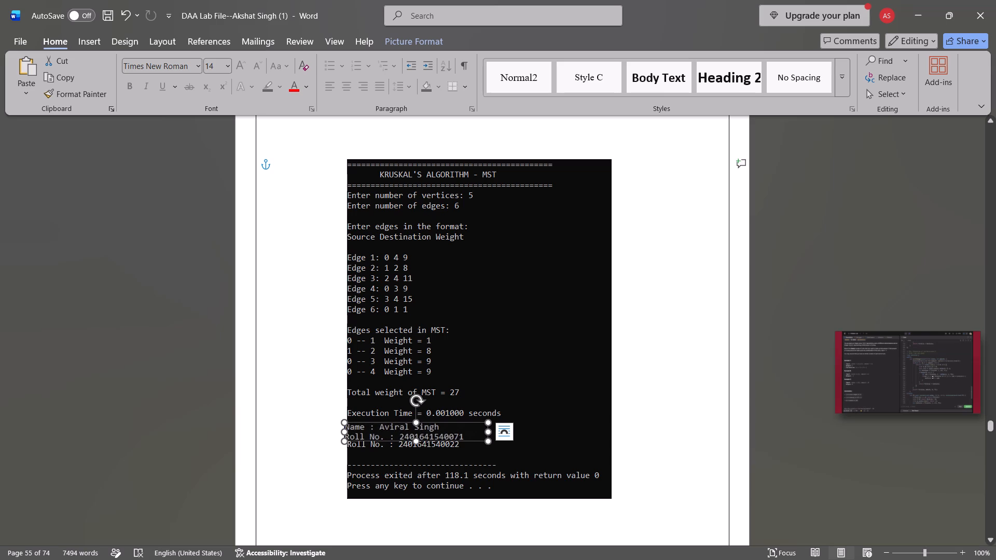
{"action": "left_click_drag", "start_coordinate": [449, 431], "coordinate": [450, 437]}
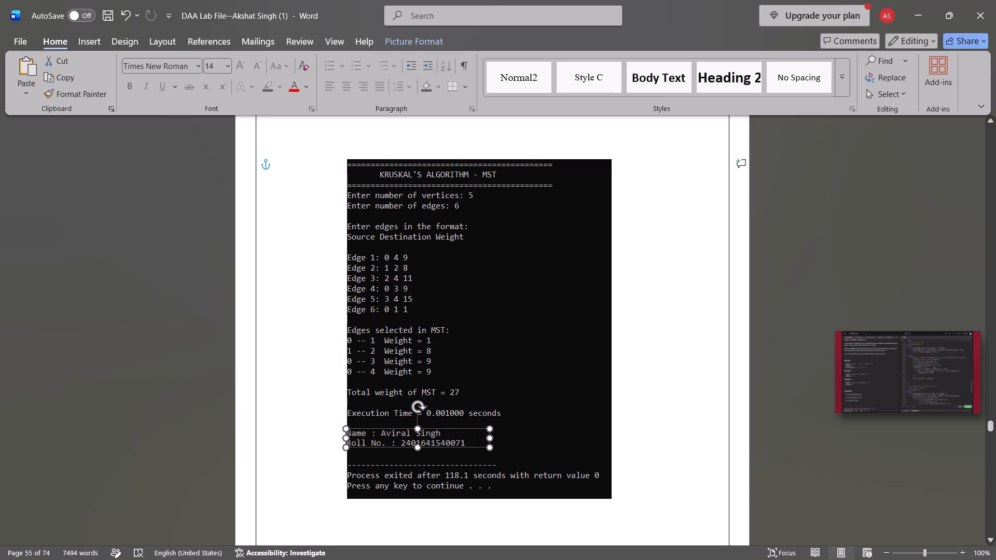
{"action": "left_click_drag", "start_coordinate": [450, 437], "coordinate": [452, 439]}
{"action": "left_click", "coordinate": [580, 429]}
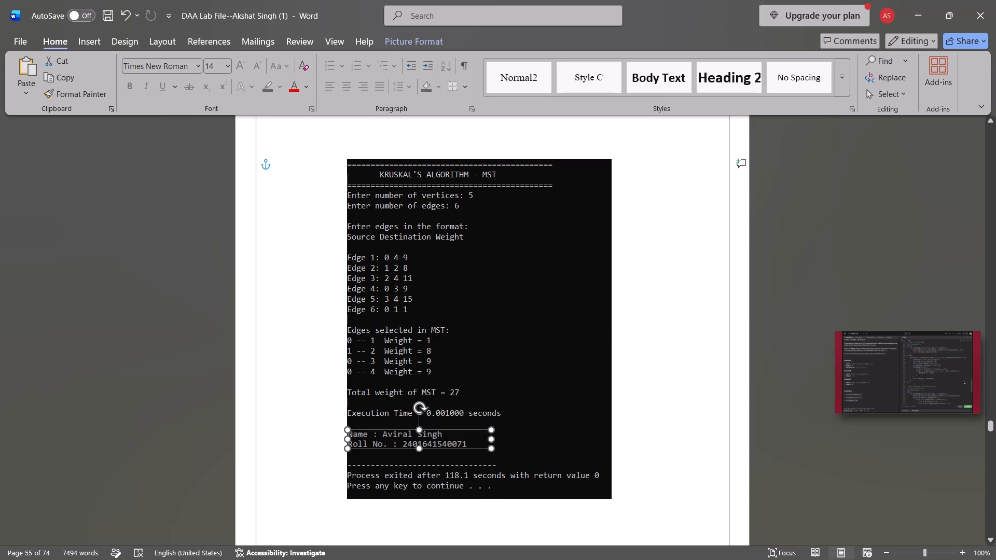
Paste the replacement name-and-roll-number image onto the Prim's Algorithm output screenshot on page 59 and enlarge it to match the screenshot's text size.
{"action": "scroll", "coordinate": [580, 429], "scroll_direction": "down", "scroll_amount": 1}
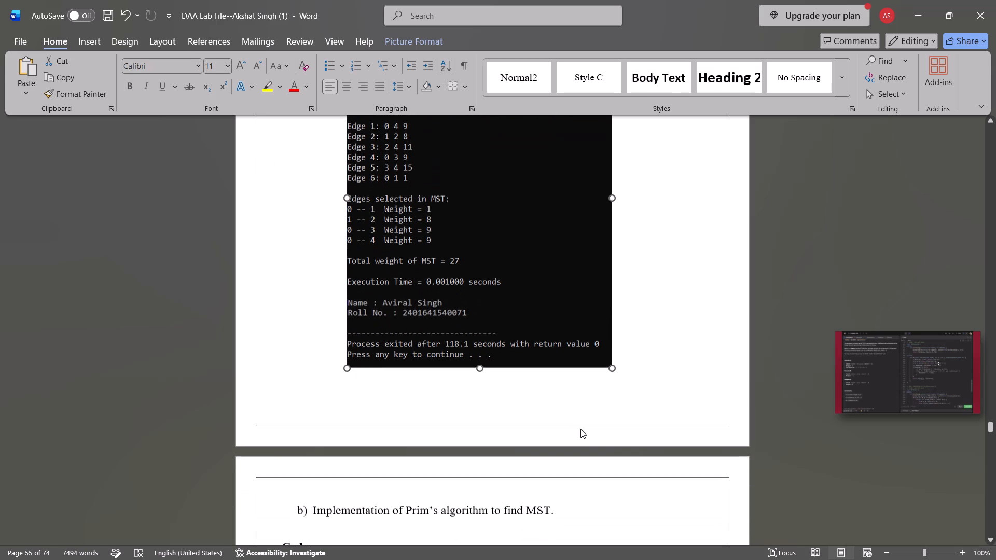
{"action": "scroll", "coordinate": [580, 429], "scroll_direction": "down", "scroll_amount": 6}
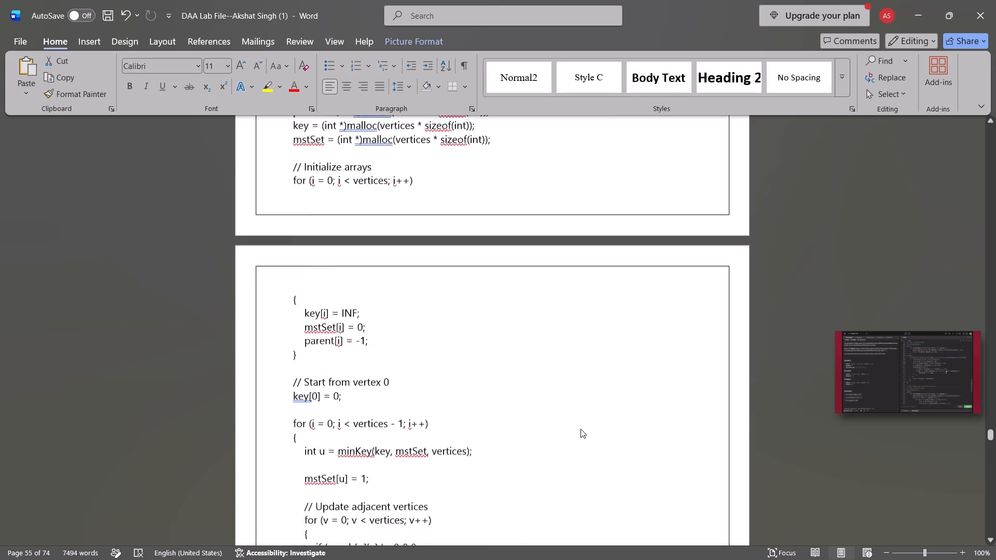
{"action": "scroll", "coordinate": [580, 429], "scroll_direction": "down", "scroll_amount": 7}
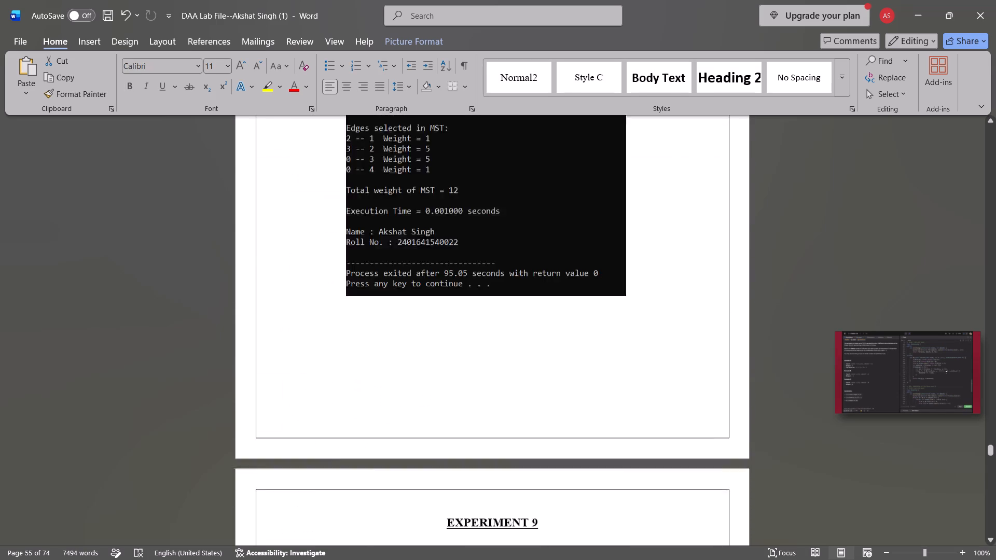
{"action": "scroll", "coordinate": [580, 429], "scroll_direction": "down", "scroll_amount": 1}
{"action": "scroll", "coordinate": [580, 429], "scroll_direction": "up", "scroll_amount": 1}
{"action": "scroll", "coordinate": [580, 429], "scroll_direction": "down", "scroll_amount": 1}
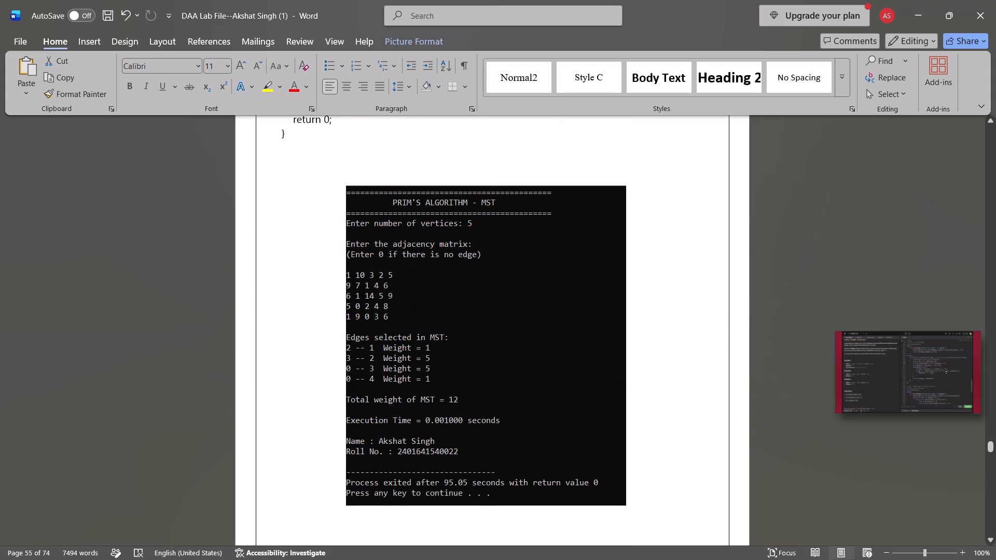
{"action": "left_click", "coordinate": [513, 411]}
{"action": "key", "text": "ctrl+v"}
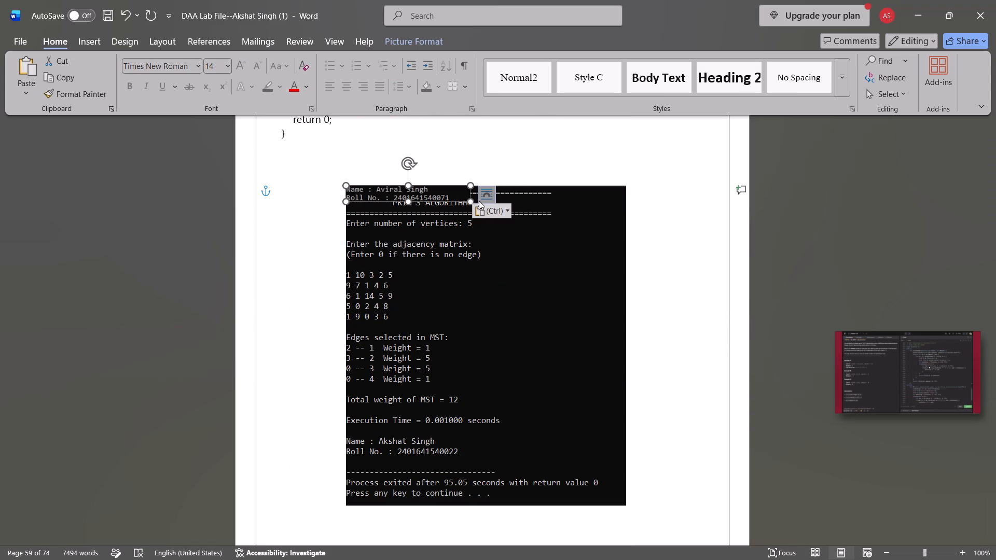
{"action": "left_click_drag", "start_coordinate": [471, 205], "coordinate": [460, 203]}
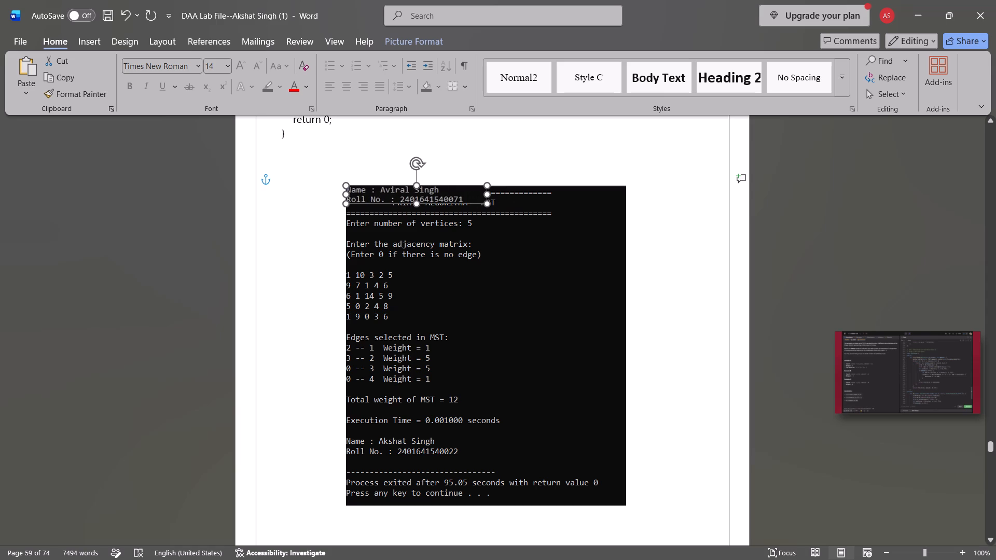
{"action": "left_click_drag", "start_coordinate": [460, 203], "coordinate": [457, 207]}
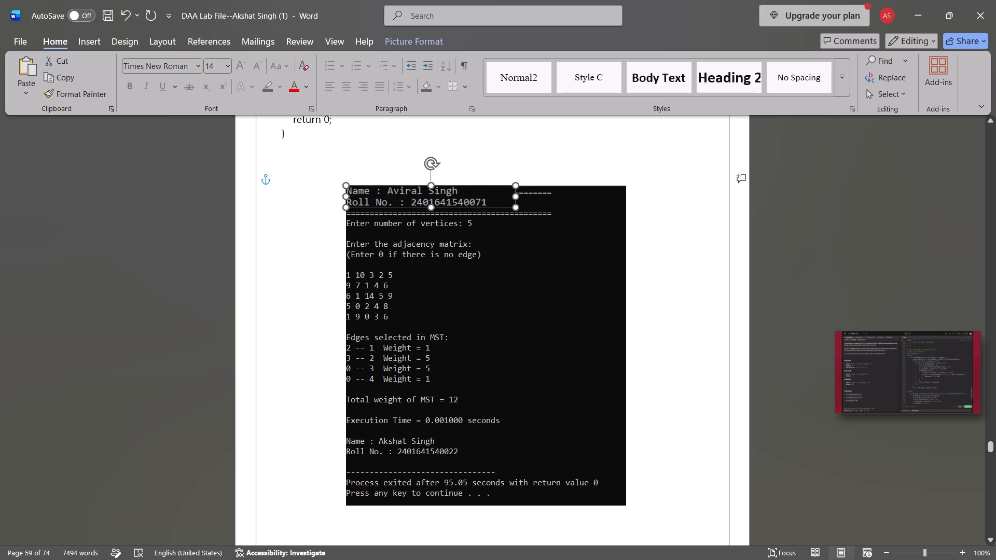
{"action": "left_click_drag", "start_coordinate": [457, 207], "coordinate": [446, 204]}
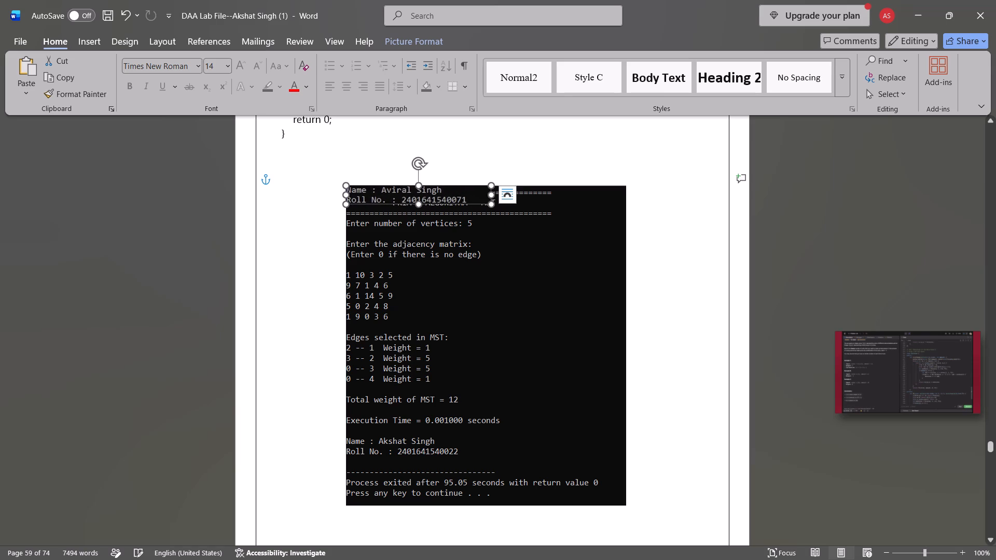
Move the replacement image over the old name and roll number lines below Execution Time on the Prim's Algorithm screenshot.
{"action": "left_click_drag", "start_coordinate": [396, 198], "coordinate": [396, 455]}
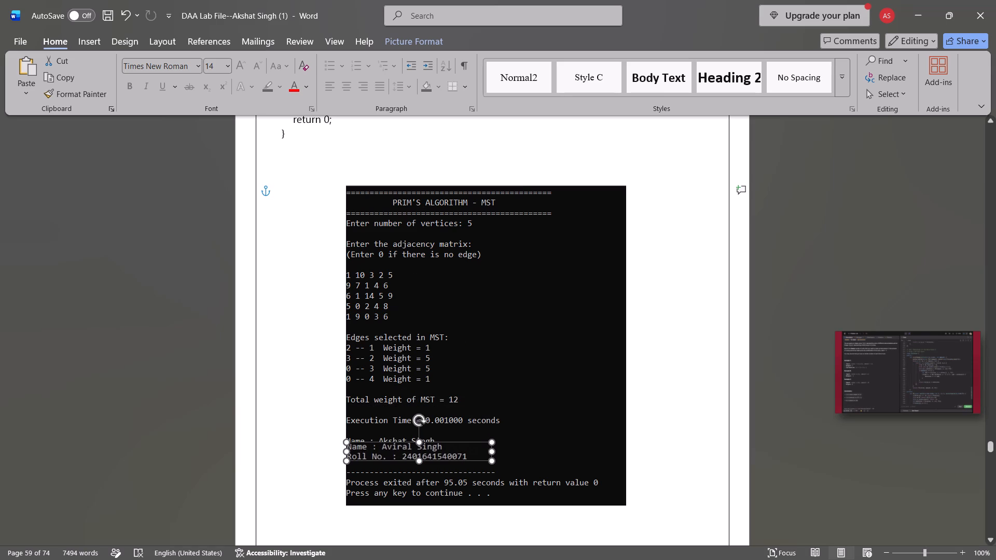
{"action": "left_click_drag", "start_coordinate": [396, 455], "coordinate": [397, 450]}
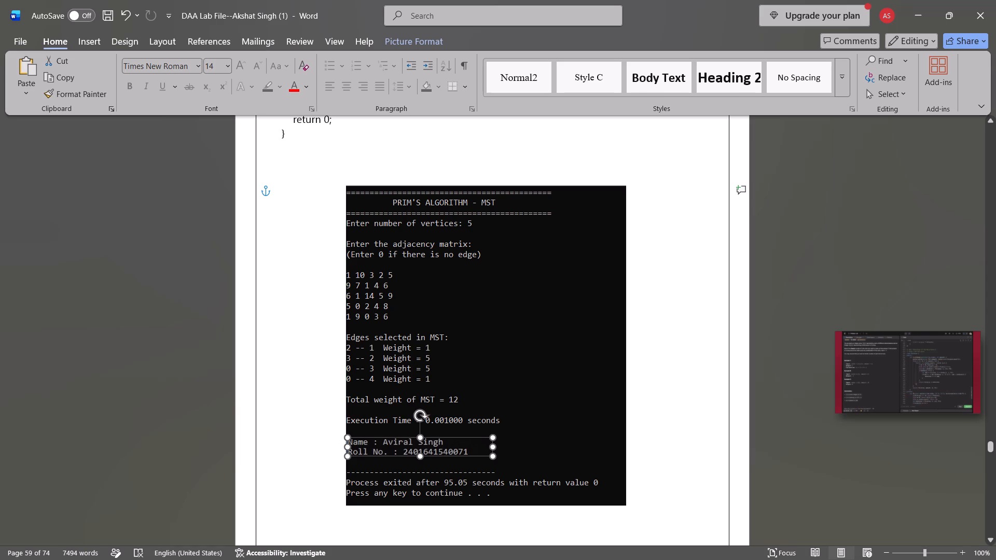
{"action": "left_click_drag", "start_coordinate": [397, 450], "coordinate": [396, 450]}
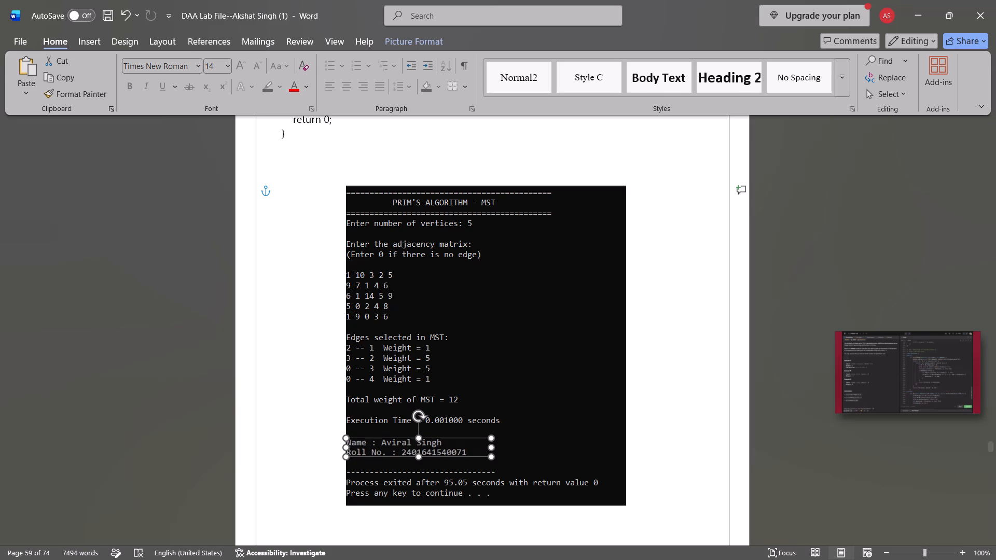
{"action": "left_click_drag", "start_coordinate": [396, 450], "coordinate": [396, 450]}
{"action": "left_click", "coordinate": [569, 419]}
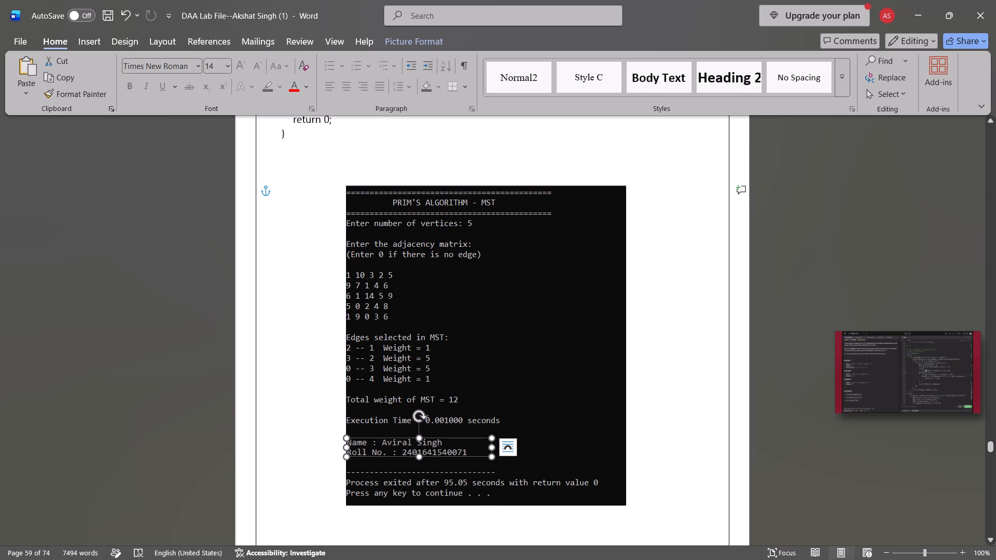
Paste the replacement name-and-roll-number image onto the Warshall's Algorithm output screenshot in Experiment 9 and enlarge it slightly toward the screenshot's text size.
{"action": "scroll", "coordinate": [526, 399], "scroll_direction": "down", "scroll_amount": 2}
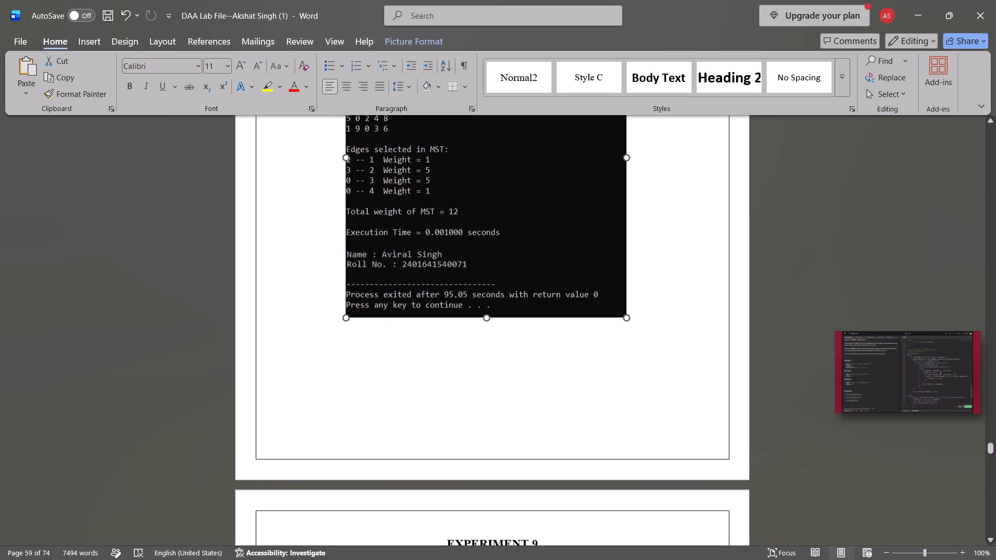
{"action": "scroll", "coordinate": [526, 399], "scroll_direction": "down", "scroll_amount": 7}
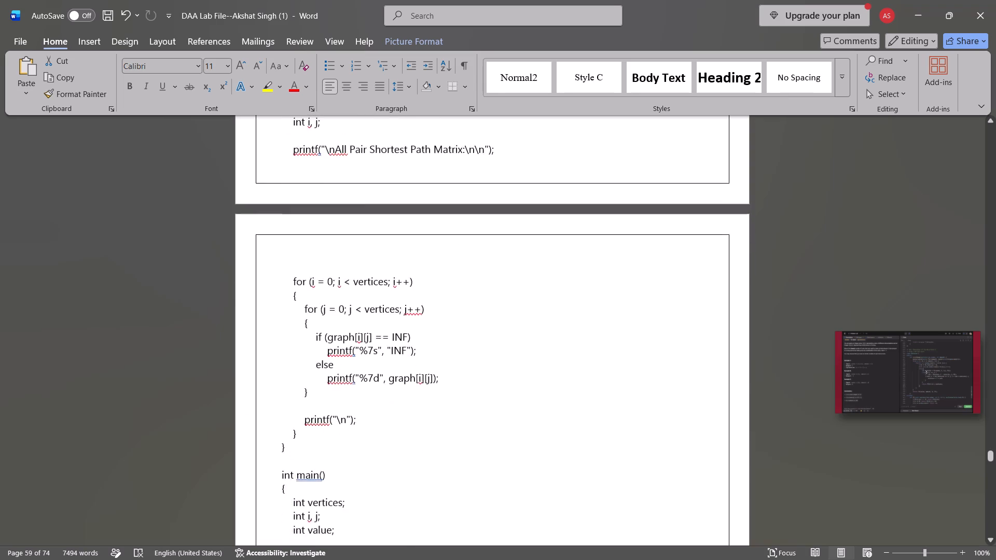
{"action": "scroll", "coordinate": [526, 399], "scroll_direction": "down", "scroll_amount": 4}
{"action": "scroll", "coordinate": [526, 399], "scroll_direction": "up", "scroll_amount": 1}
{"action": "scroll", "coordinate": [526, 399], "scroll_direction": "down", "scroll_amount": 2}
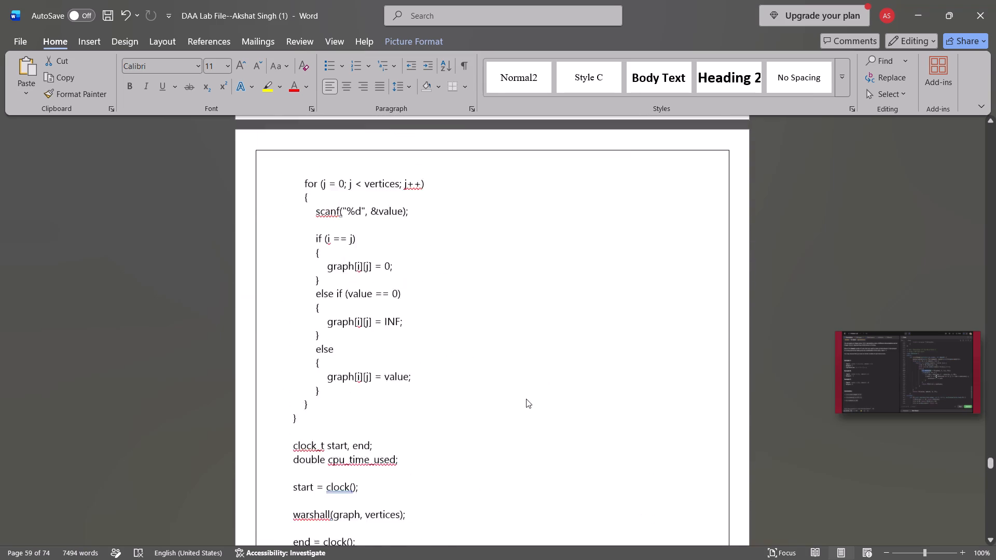
{"action": "scroll", "coordinate": [526, 399], "scroll_direction": "down", "scroll_amount": 1}
{"action": "left_click", "coordinate": [462, 451]}
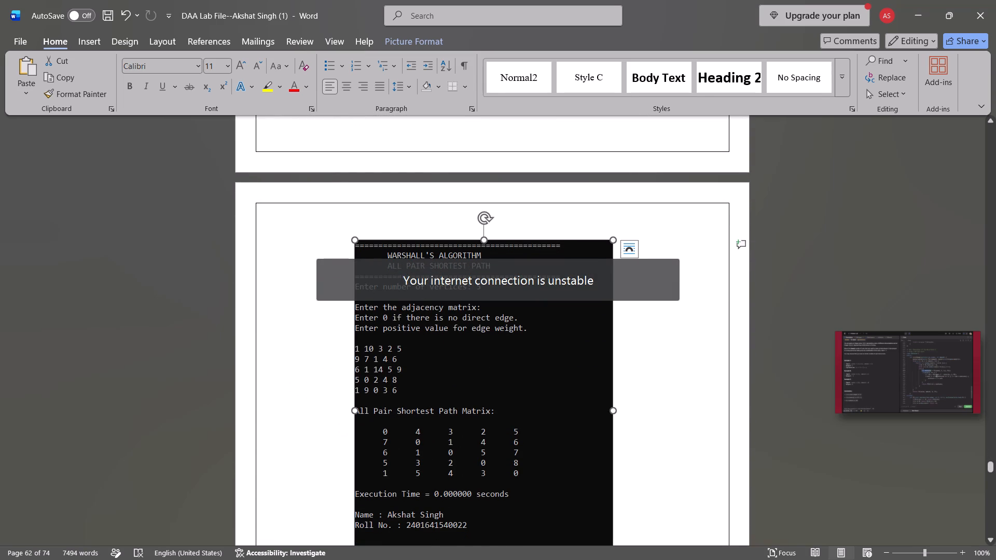
{"action": "key", "text": "ctrl+v"}
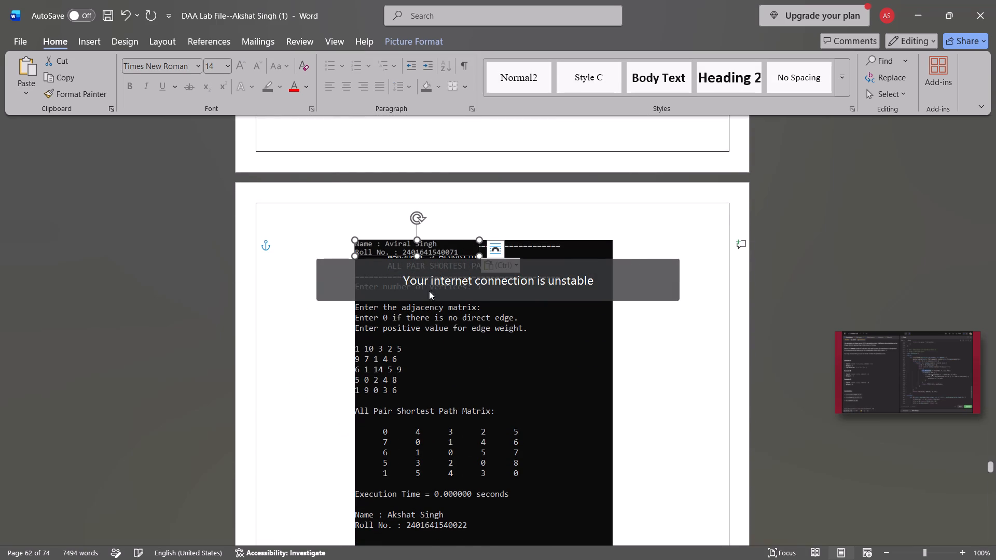
{"action": "left_click_drag", "start_coordinate": [445, 249], "coordinate": [459, 473]}
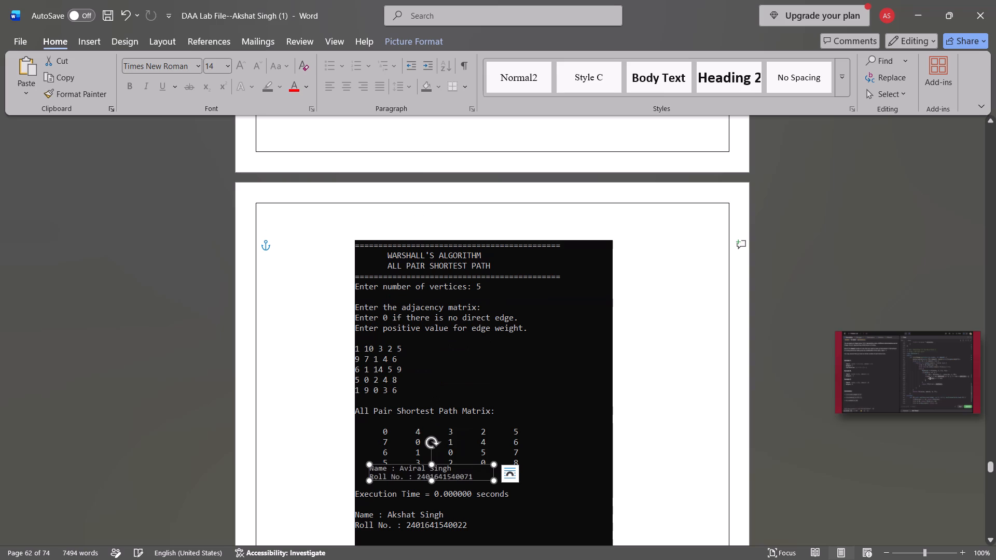
{"action": "left_click_drag", "start_coordinate": [495, 482], "coordinate": [517, 501]}
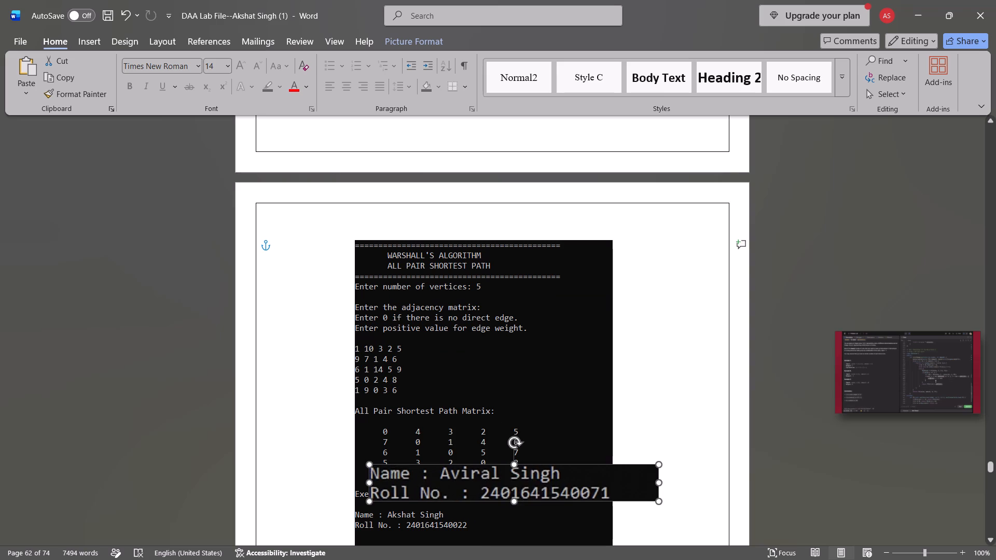
{"action": "left_click_drag", "start_coordinate": [517, 501], "coordinate": [468, 481]}
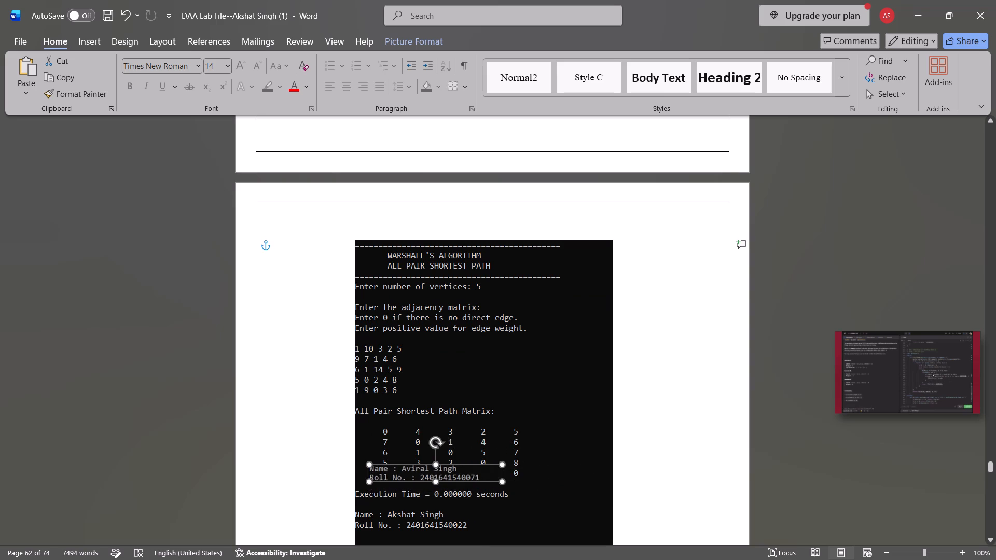
{"action": "left_click_drag", "start_coordinate": [468, 481], "coordinate": [473, 483]}
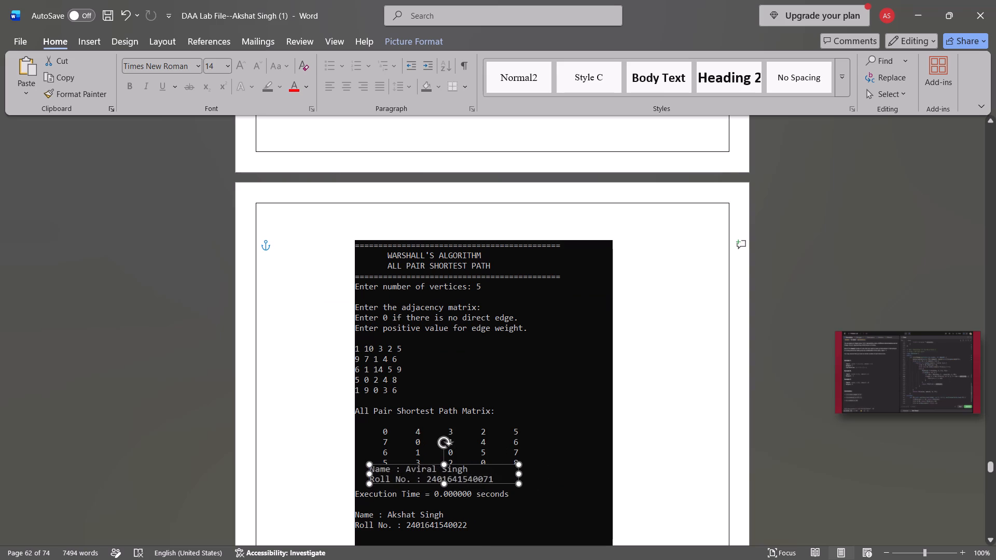
{"action": "left_click_drag", "start_coordinate": [473, 483], "coordinate": [471, 482]}
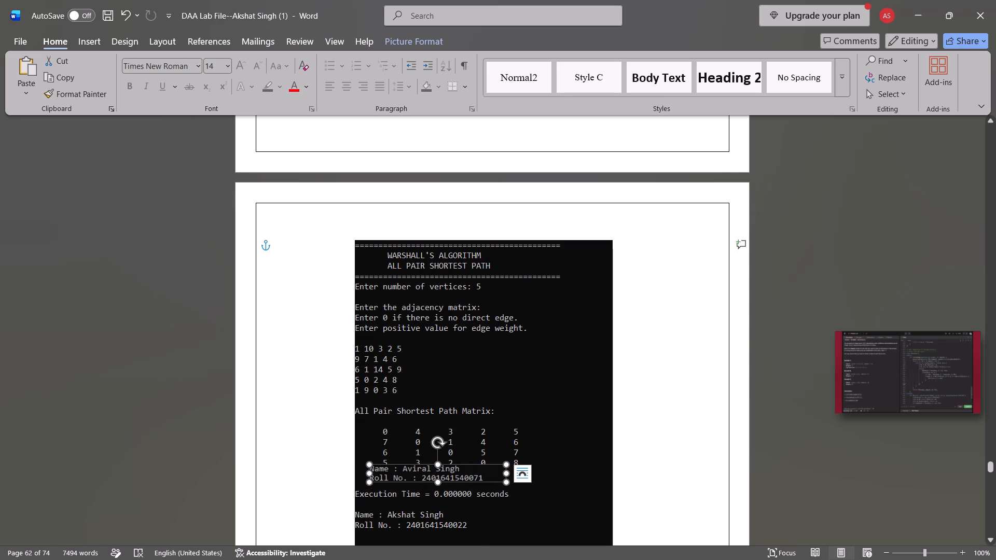
Move the replacement image over the old name and roll number lines below Execution Time on the Warshall's Algorithm screenshot.
{"action": "left_click_drag", "start_coordinate": [454, 474], "coordinate": [441, 521]}
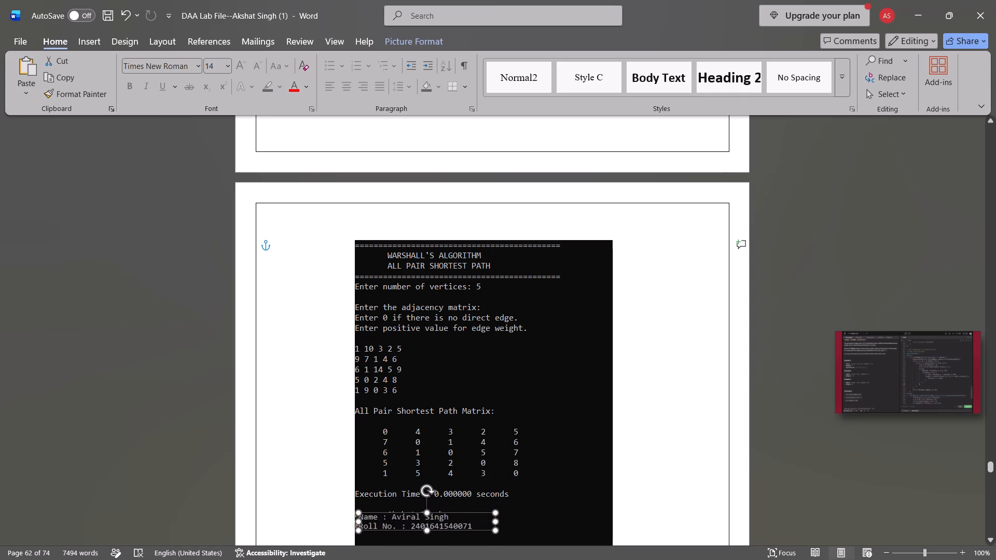
{"action": "left_click_drag", "start_coordinate": [441, 521], "coordinate": [439, 520]}
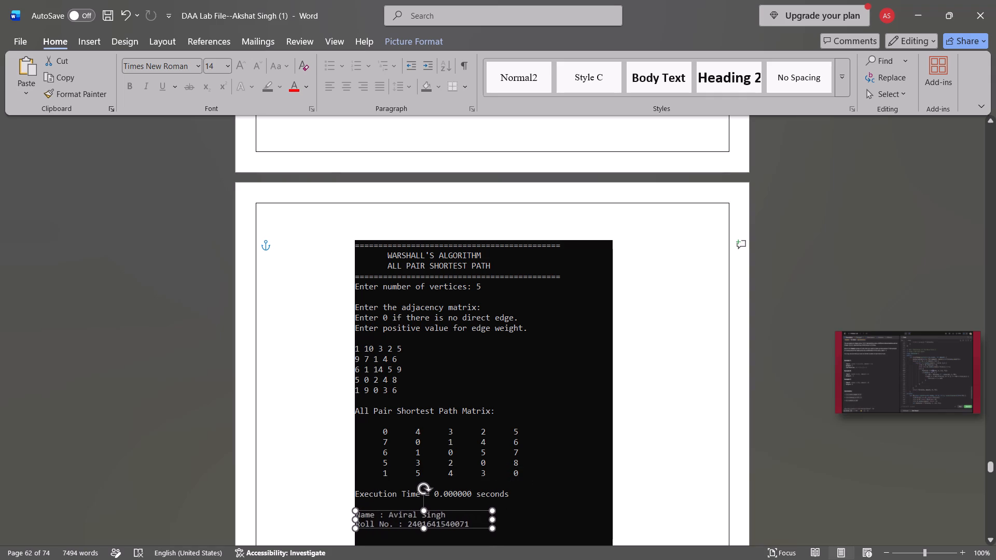
{"action": "left_click_drag", "start_coordinate": [439, 520], "coordinate": [439, 520]}
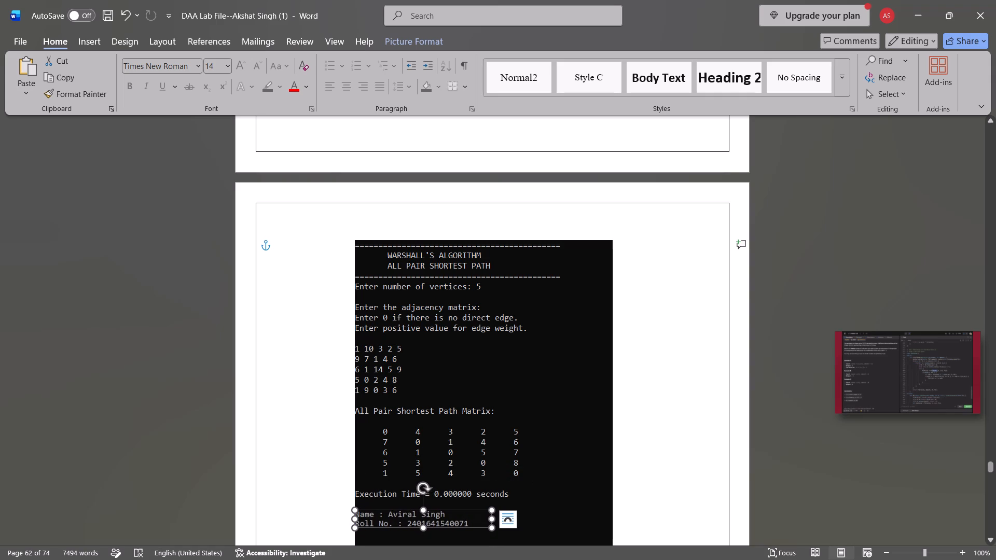
{"action": "left_click", "coordinate": [569, 481]}
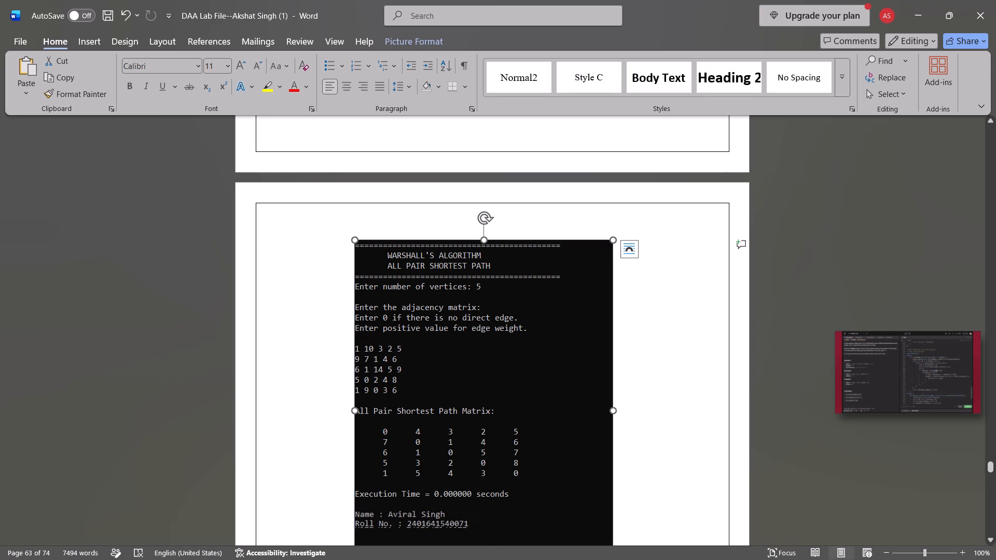
Nudge the replacement image into line with the name and roll number lines on the Warshall's Algorithm screenshot.
{"action": "left_click", "coordinate": [425, 517]}
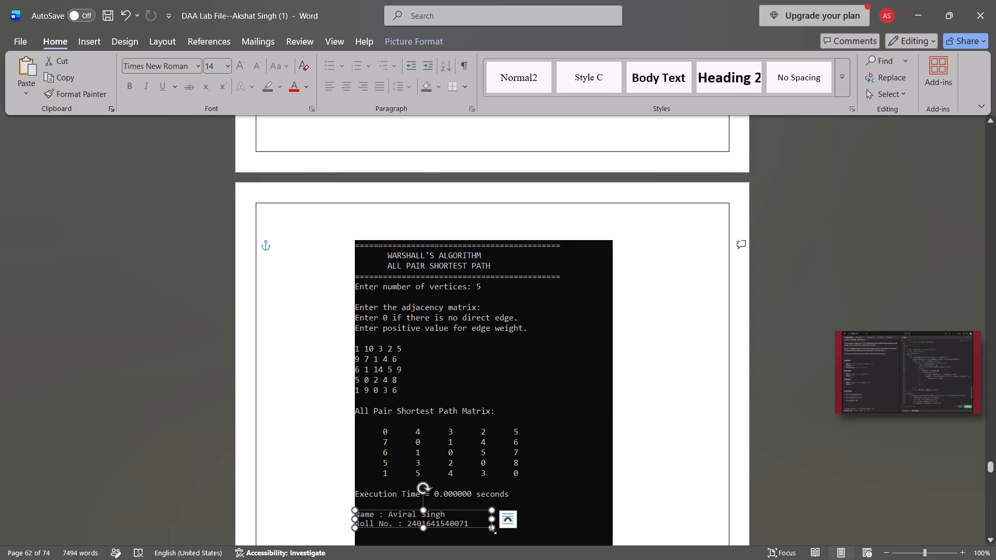
{"action": "left_click_drag", "start_coordinate": [492, 530], "coordinate": [488, 527]}
{"action": "left_click", "coordinate": [580, 463]}
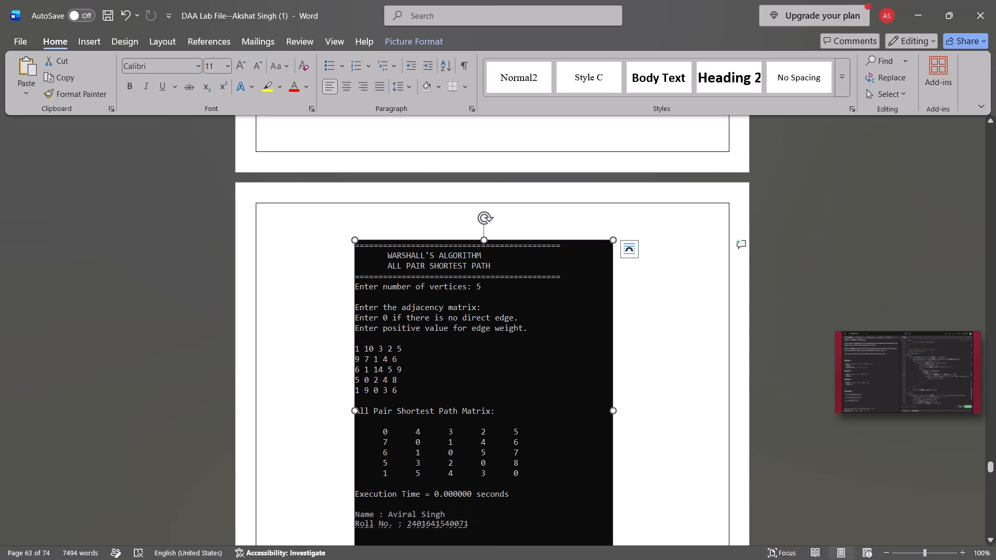
{"action": "left_click", "coordinate": [428, 518]}
{"action": "left_click", "coordinate": [428, 518]}
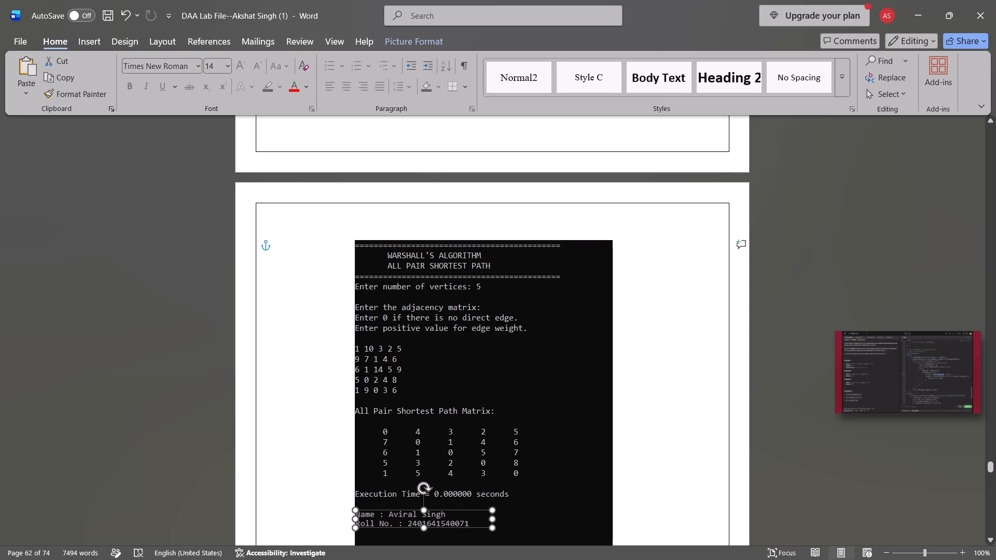
{"action": "left_click", "coordinate": [558, 504]}
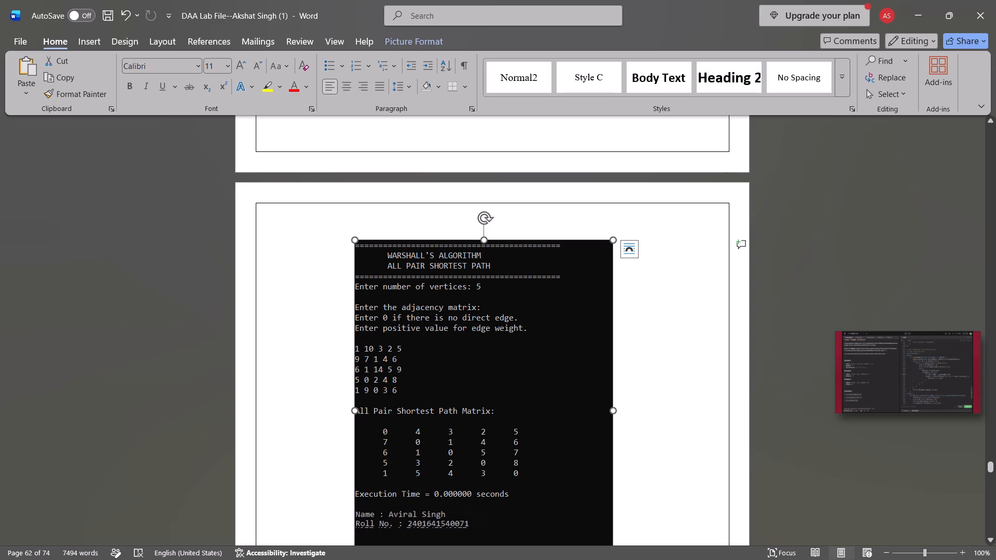
{"action": "left_click", "coordinate": [452, 519]}
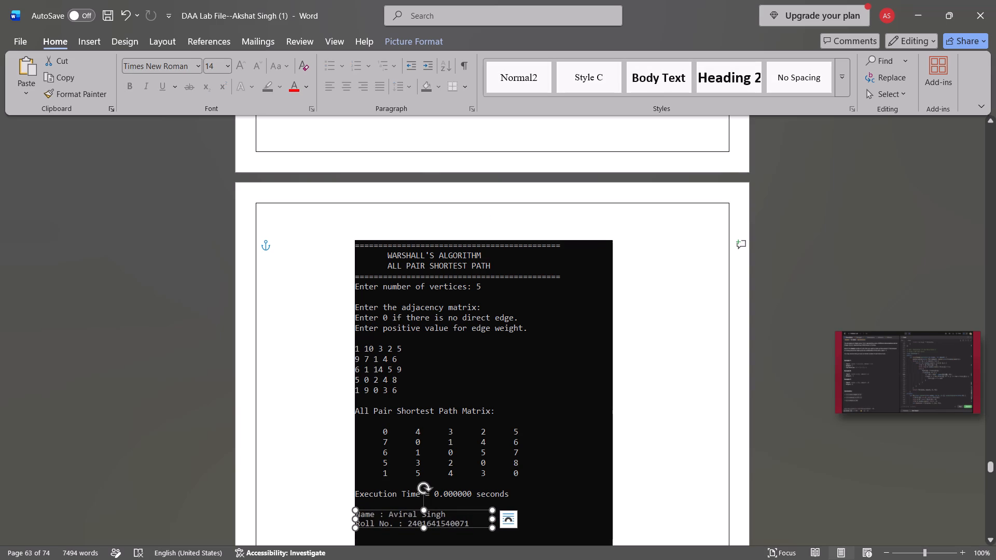
{"action": "left_click", "coordinate": [491, 527]}
{"action": "left_click", "coordinate": [582, 494]}
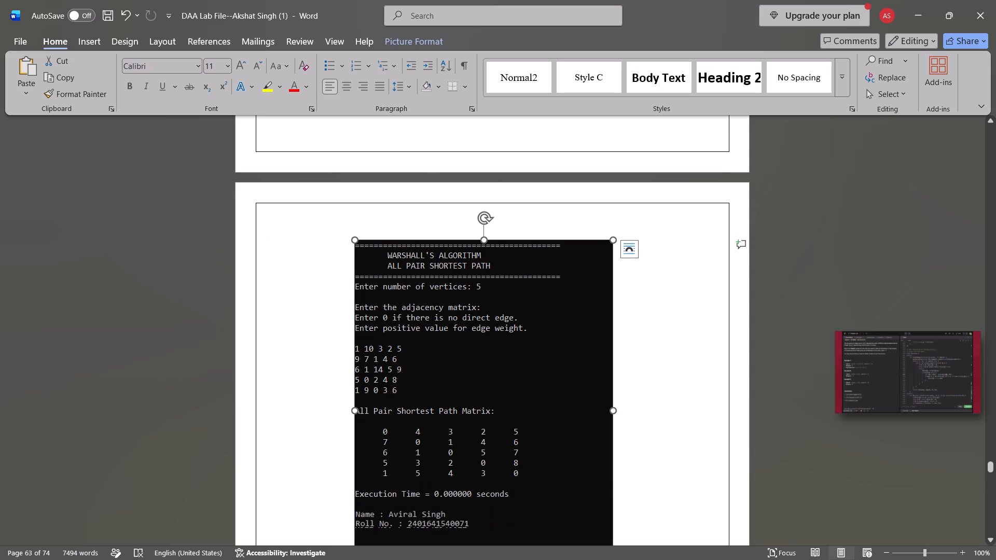
{"action": "left_click", "coordinate": [447, 520]}
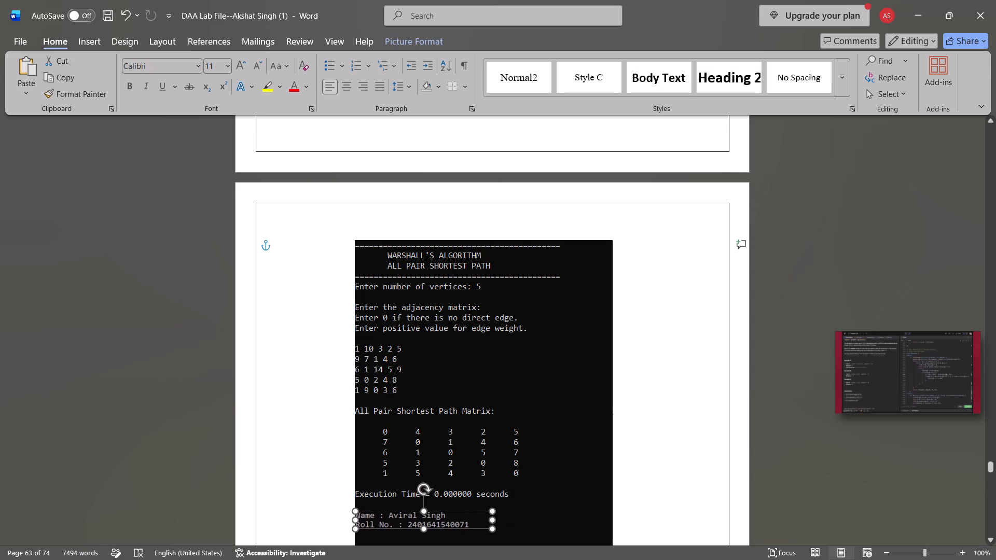
{"action": "left_click", "coordinate": [544, 506]}
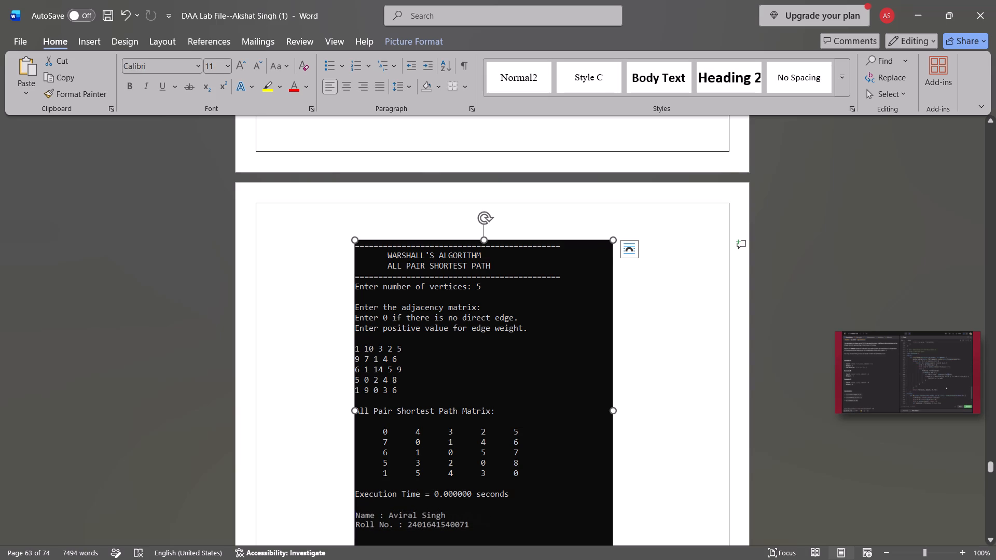
Enlarge the replacement name-and-roll-number image slightly on the Warshall's Algorithm screenshot.
{"action": "scroll", "coordinate": [533, 488], "scroll_direction": "down", "scroll_amount": 2}
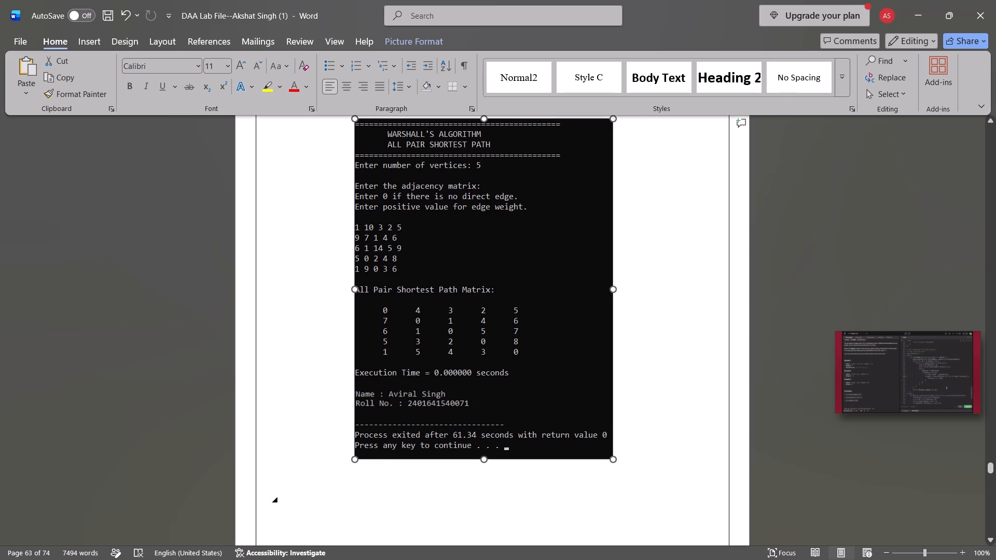
{"action": "left_click", "coordinate": [422, 396]}
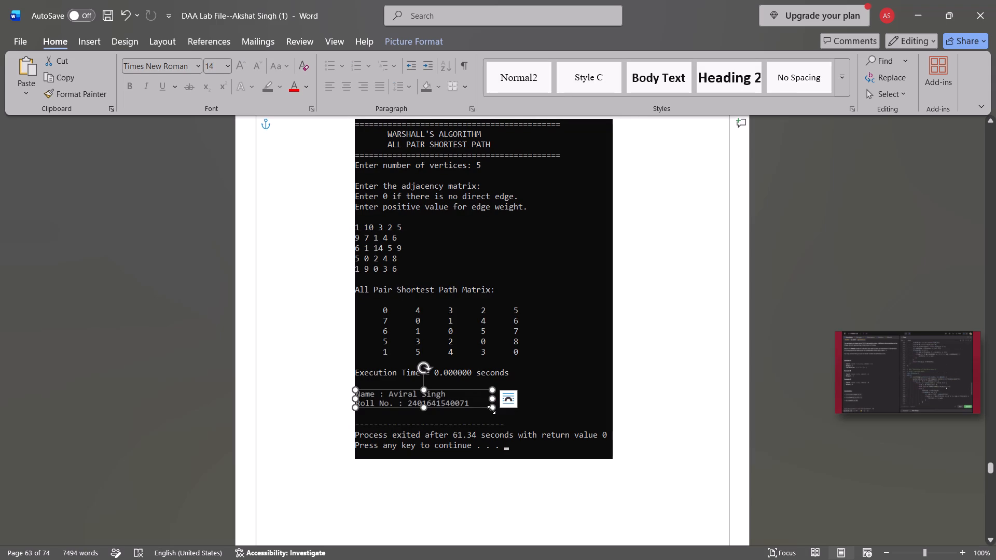
{"action": "left_click", "coordinate": [491, 410]}
{"action": "left_click", "coordinate": [457, 400]}
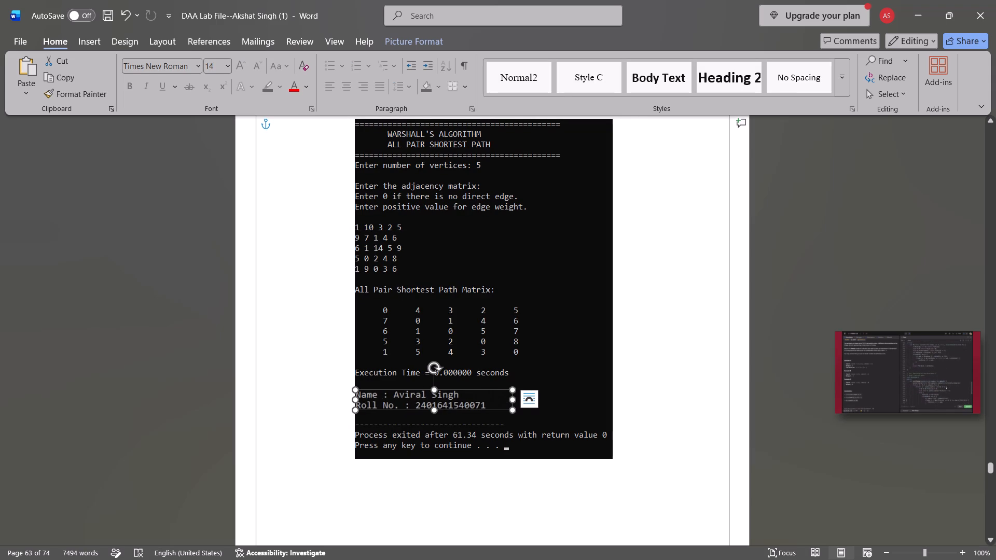
{"action": "left_click", "coordinate": [584, 394]}
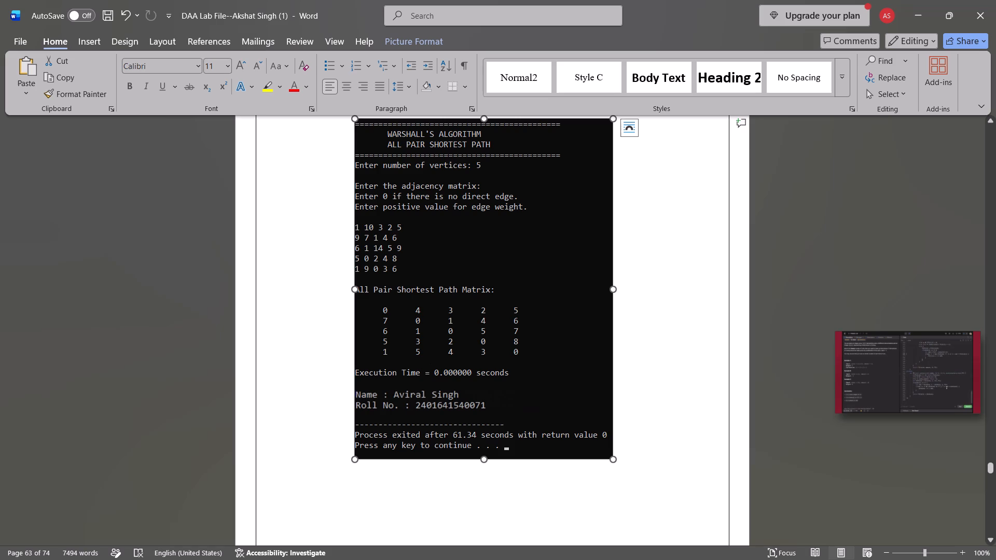
Paste the replacement name-and-roll-number image onto the Dijkstra's Algorithm output screenshot, bring it near the Execution Time line and enlarge it.
{"action": "scroll", "coordinate": [552, 396], "scroll_direction": "down", "scroll_amount": 3}
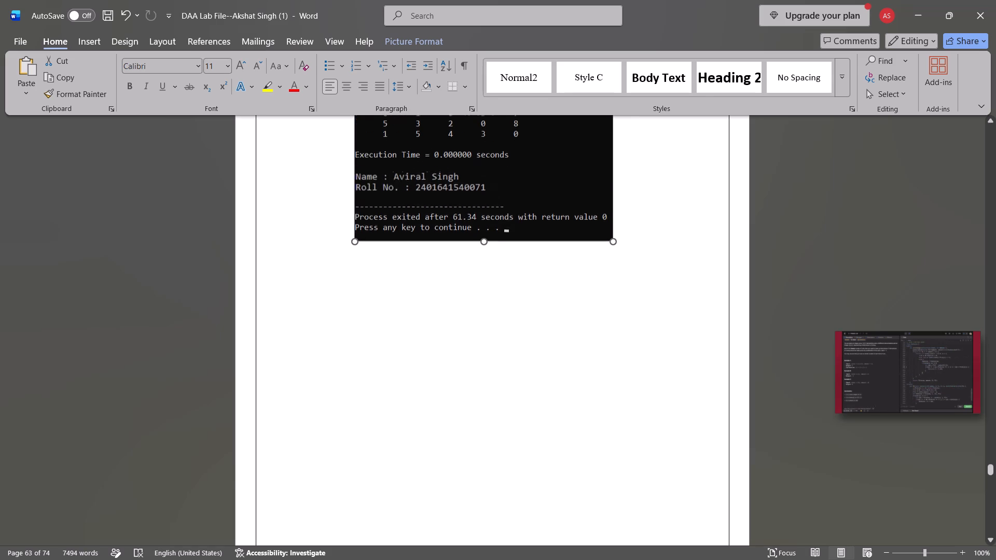
{"action": "scroll", "coordinate": [552, 396], "scroll_direction": "down", "scroll_amount": 8}
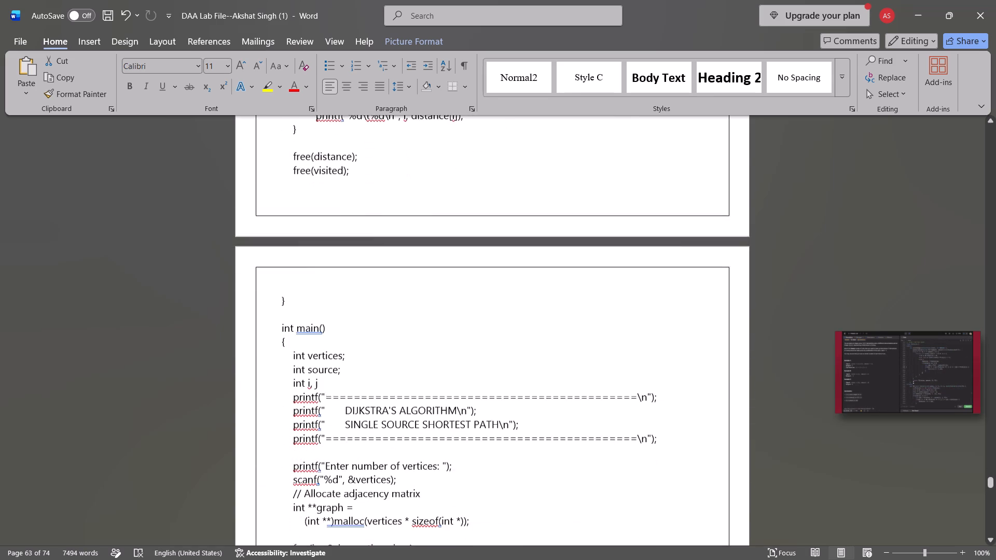
{"action": "scroll", "coordinate": [552, 396], "scroll_direction": "down", "scroll_amount": 8}
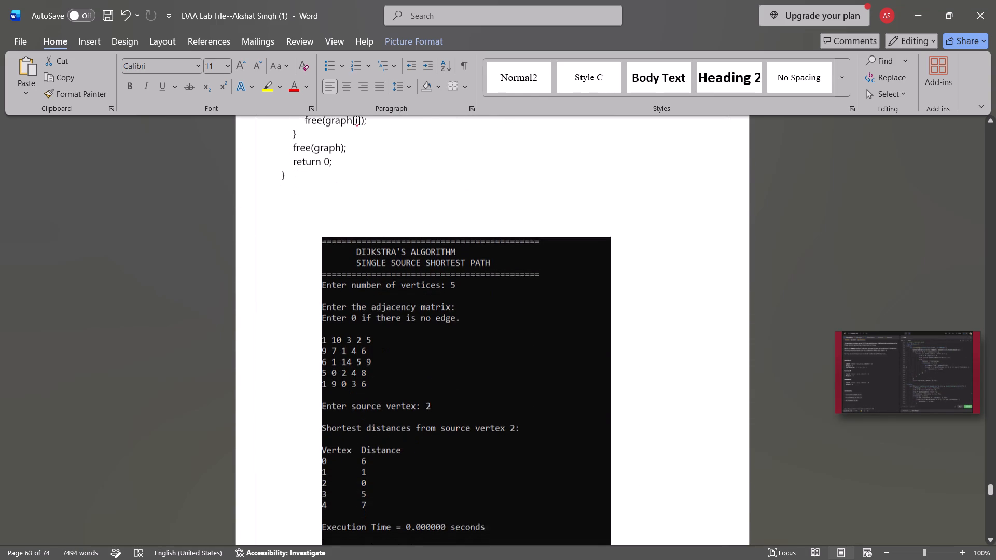
{"action": "left_click", "coordinate": [497, 430]}
{"action": "key", "text": "ctrl+v"}
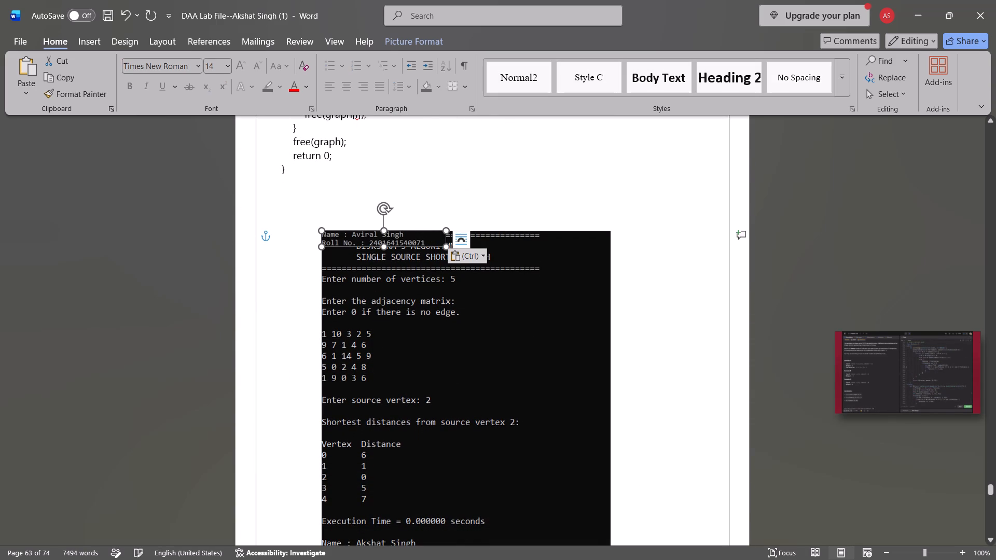
{"action": "left_click_drag", "start_coordinate": [407, 240], "coordinate": [456, 467]}
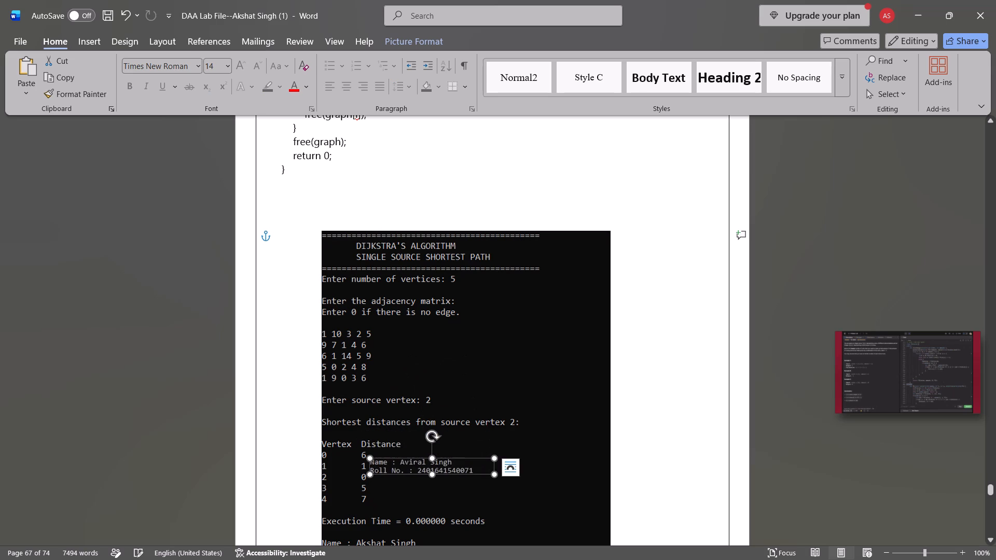
{"action": "scroll", "coordinate": [456, 467], "scroll_direction": "down", "scroll_amount": 2}
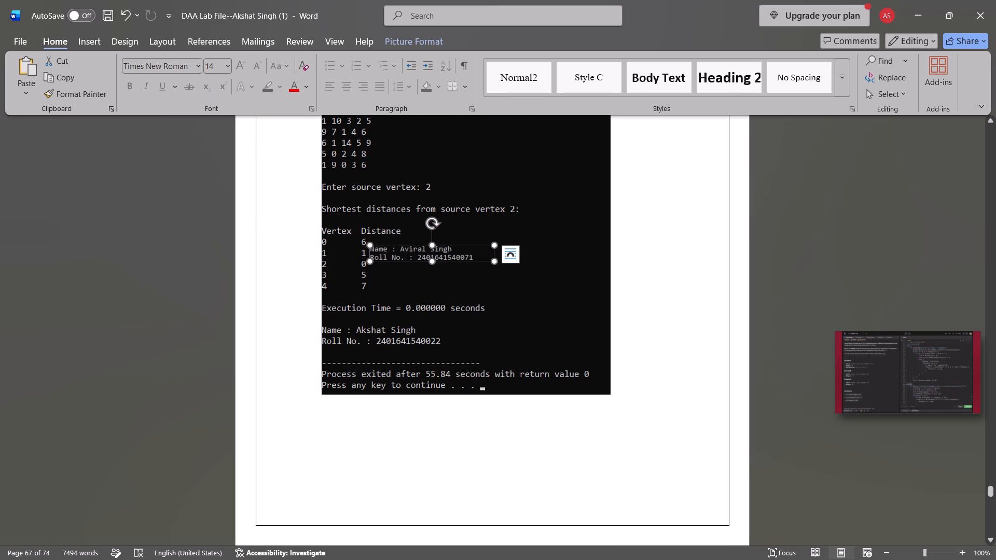
{"action": "left_click_drag", "start_coordinate": [453, 251], "coordinate": [427, 288]}
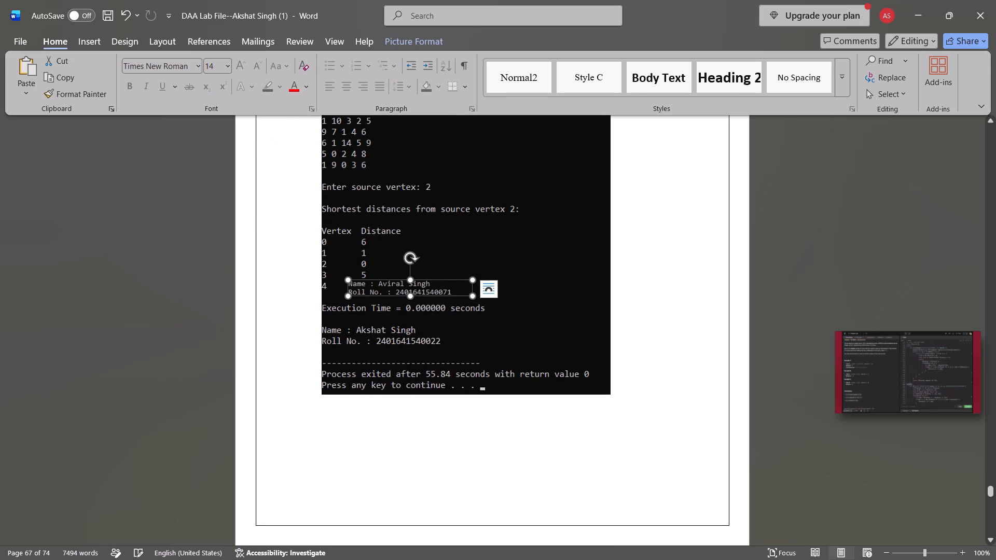
{"action": "left_click_drag", "start_coordinate": [472, 297], "coordinate": [478, 301]}
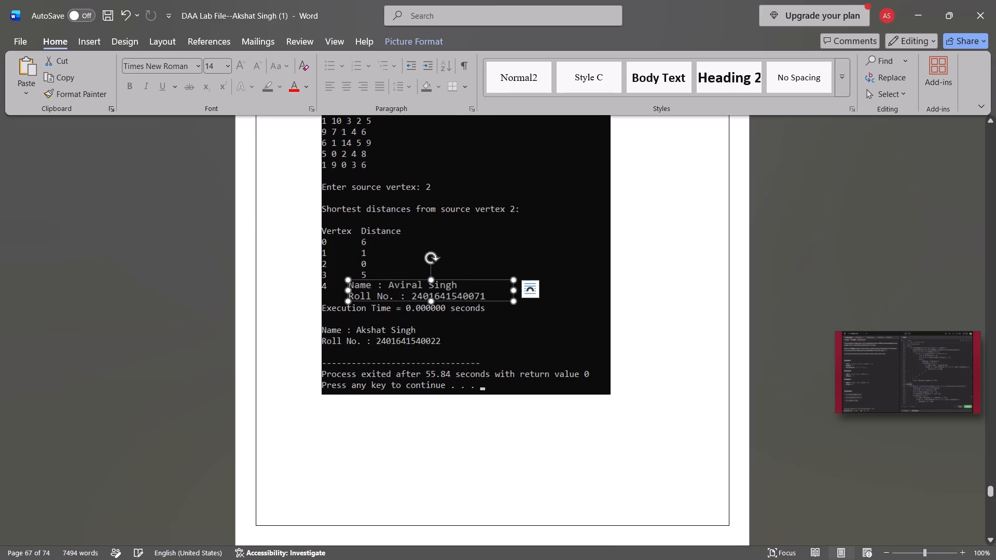
Cover the old name and roll number lines on the Dijkstra's Algorithm screenshot with the replacement image, shrinking it slightly to match the text size.
{"action": "left_click_drag", "start_coordinate": [399, 292], "coordinate": [378, 338]}
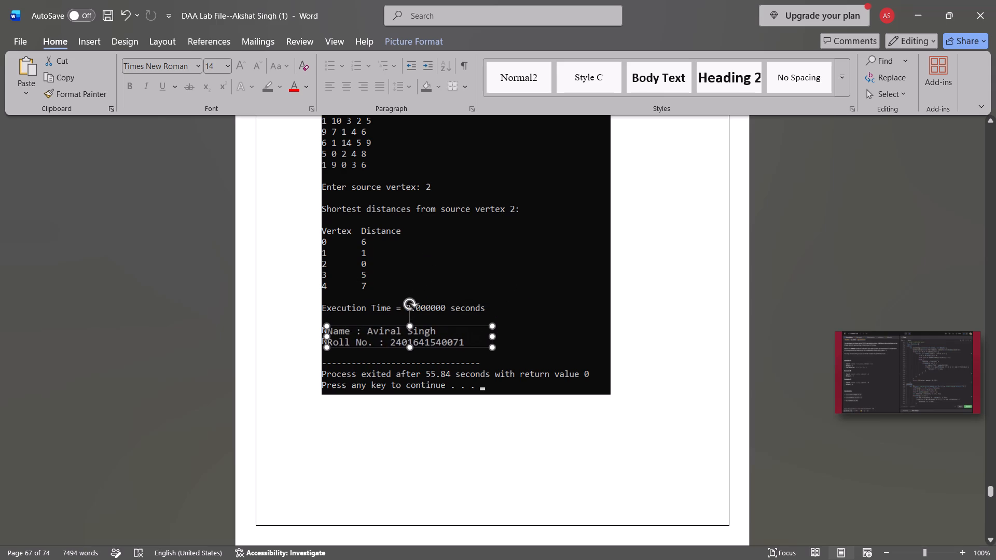
{"action": "left_click_drag", "start_coordinate": [378, 338], "coordinate": [374, 337]}
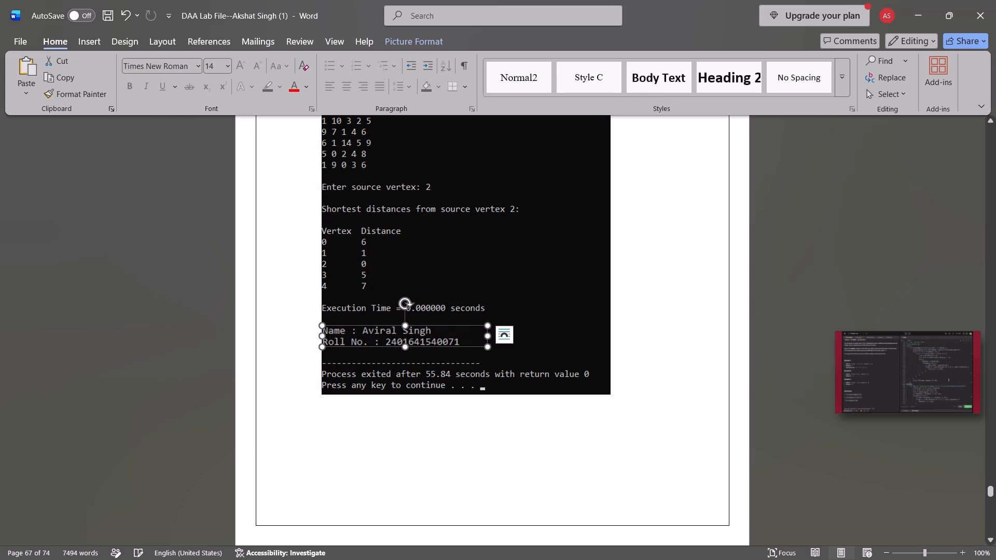
{"action": "left_click_drag", "start_coordinate": [489, 347], "coordinate": [478, 343]}
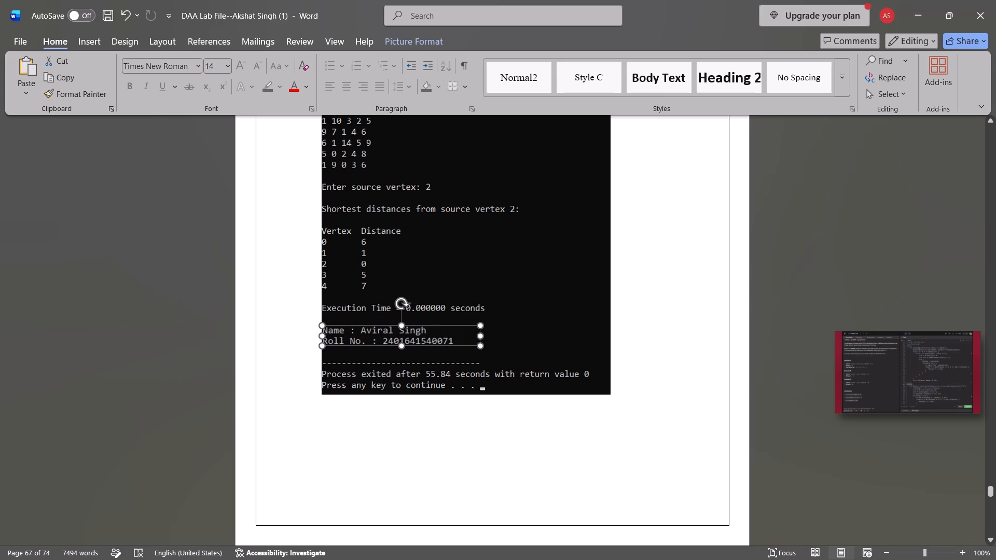
{"action": "left_click_drag", "start_coordinate": [478, 343], "coordinate": [479, 342]}
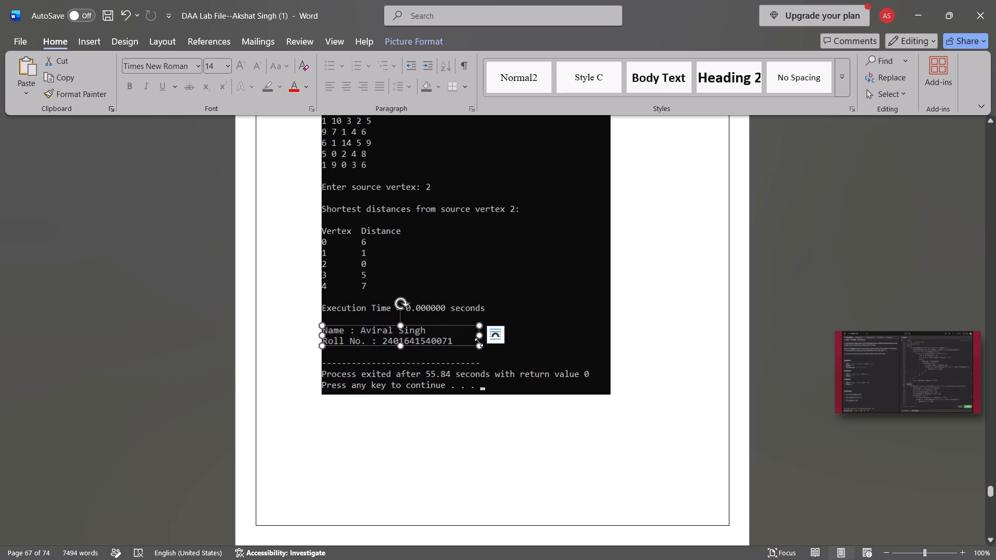
{"action": "left_click", "coordinate": [543, 342]}
Paste the replacement name-and-roll-number image onto the N-Queen Problem output screenshot and bring it down to the Execution Time line.
{"action": "scroll", "coordinate": [546, 360], "scroll_direction": "down", "scroll_amount": 9}
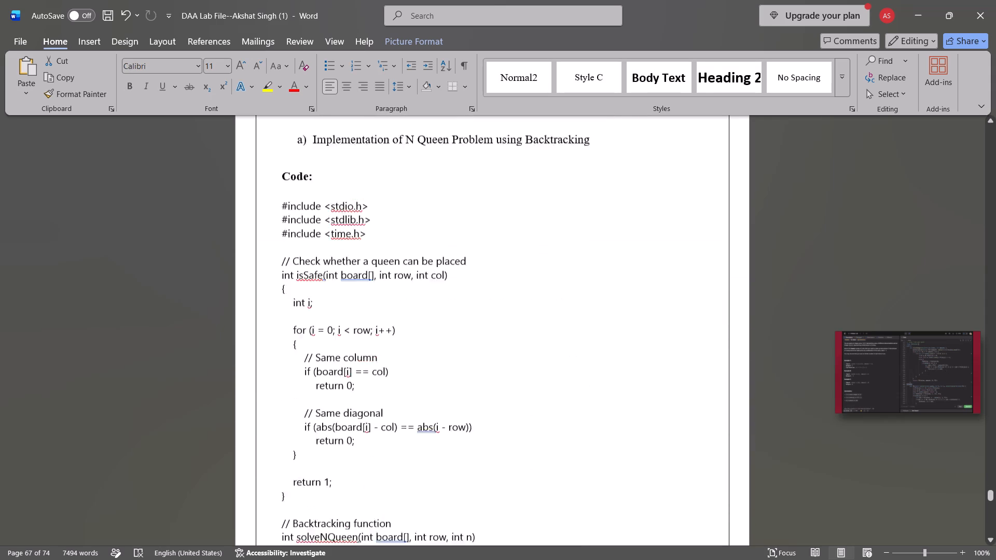
{"action": "scroll", "coordinate": [546, 360], "scroll_direction": "down", "scroll_amount": 5}
{"action": "scroll", "coordinate": [546, 360], "scroll_direction": "left", "scroll_amount": 1}
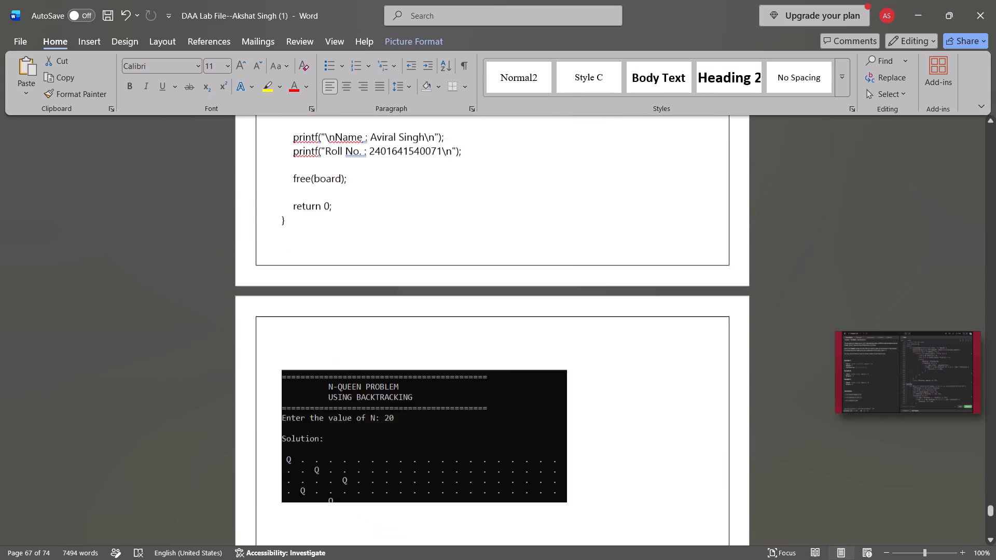
{"action": "scroll", "coordinate": [546, 360], "scroll_direction": "left", "scroll_amount": 2}
{"action": "left_click", "coordinate": [418, 364]}
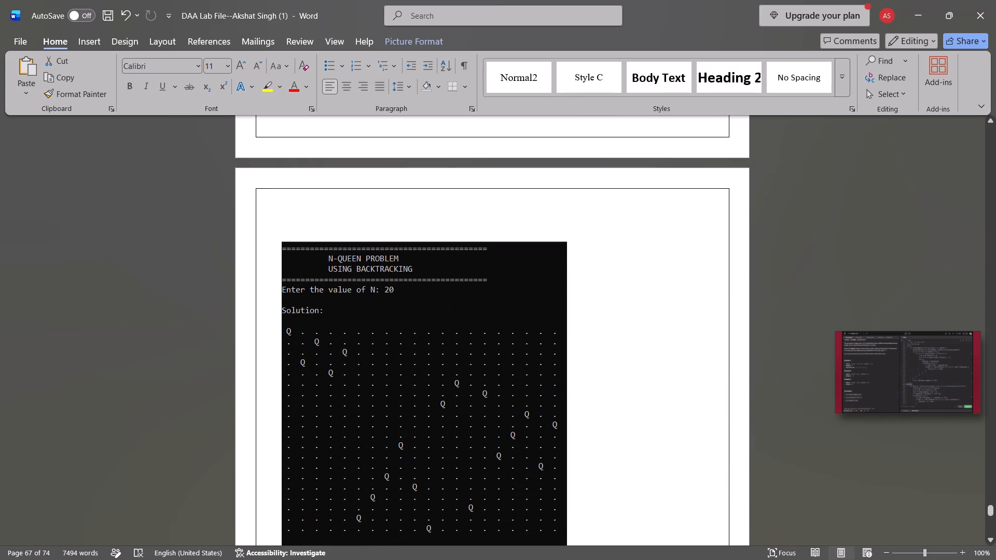
{"action": "key", "text": "ctrl+v"}
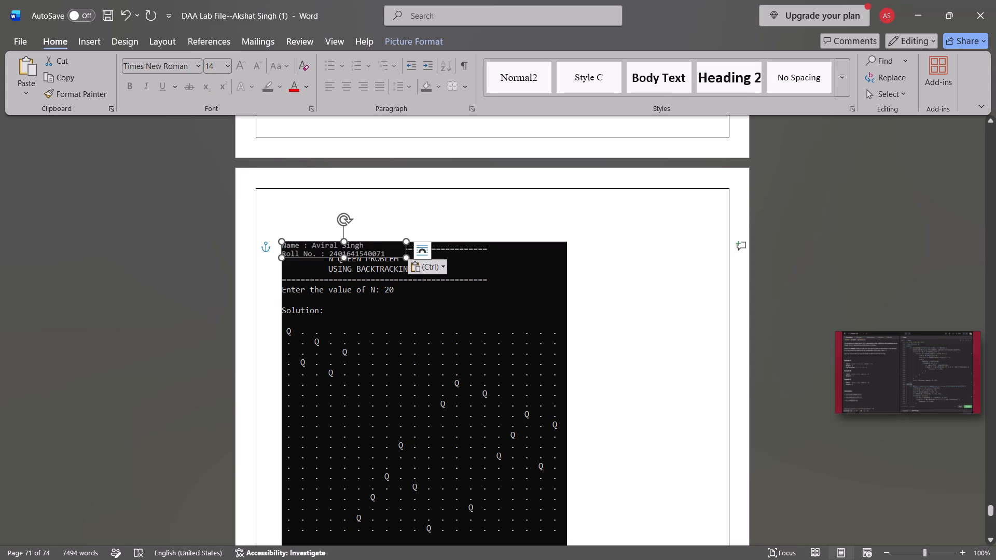
{"action": "left_click_drag", "start_coordinate": [376, 251], "coordinate": [395, 343]}
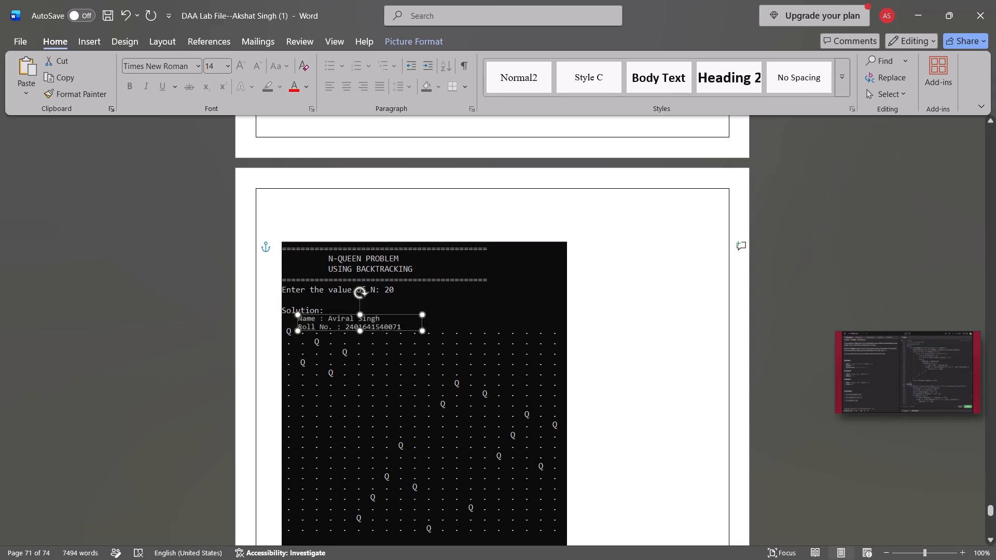
{"action": "left_click_drag", "start_coordinate": [395, 343], "coordinate": [430, 512]}
{"action": "scroll", "coordinate": [423, 403], "scroll_direction": "down", "scroll_amount": 3}
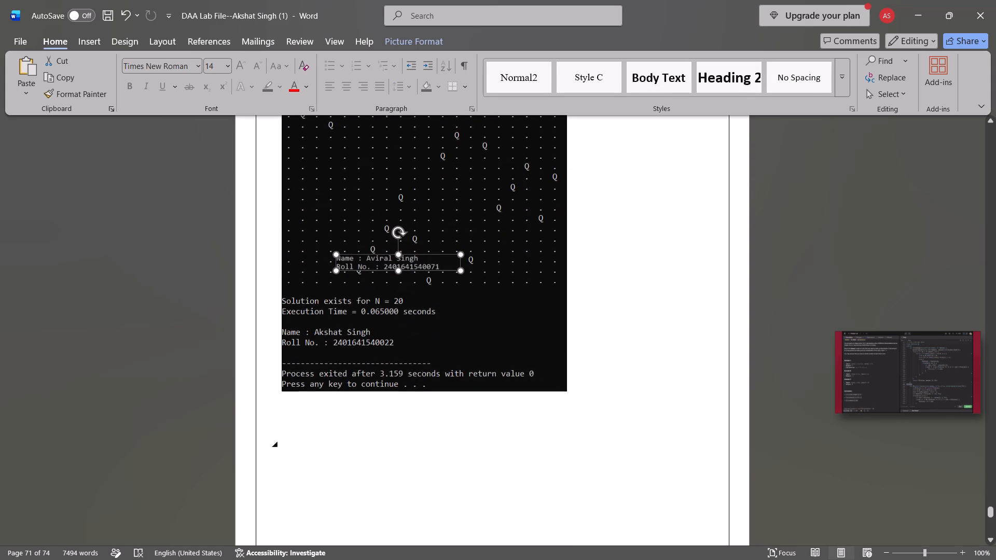
{"action": "scroll", "coordinate": [423, 403], "scroll_direction": "down", "scroll_amount": 1}
{"action": "left_click_drag", "start_coordinate": [424, 219], "coordinate": [388, 257]}
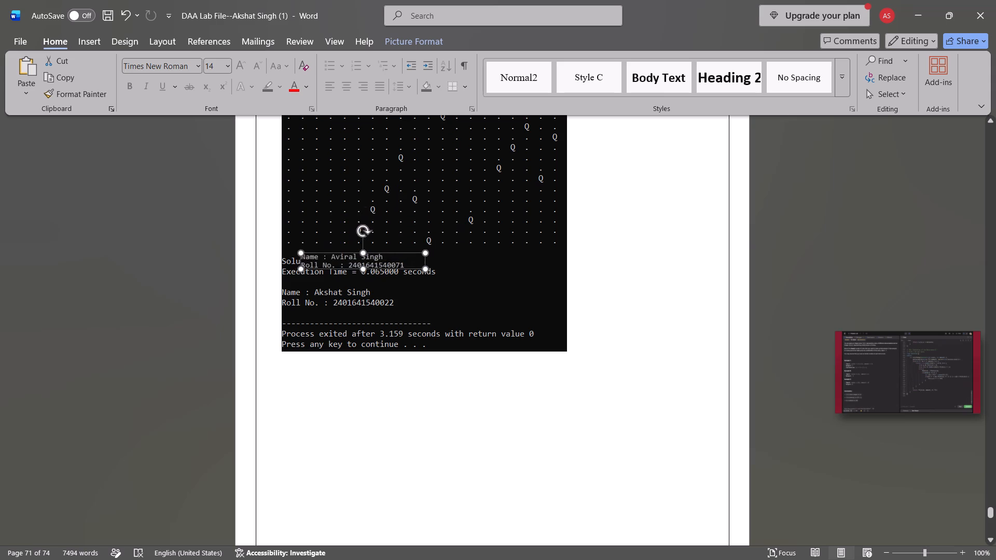
{"action": "left_click_drag", "start_coordinate": [388, 257], "coordinate": [385, 273]}
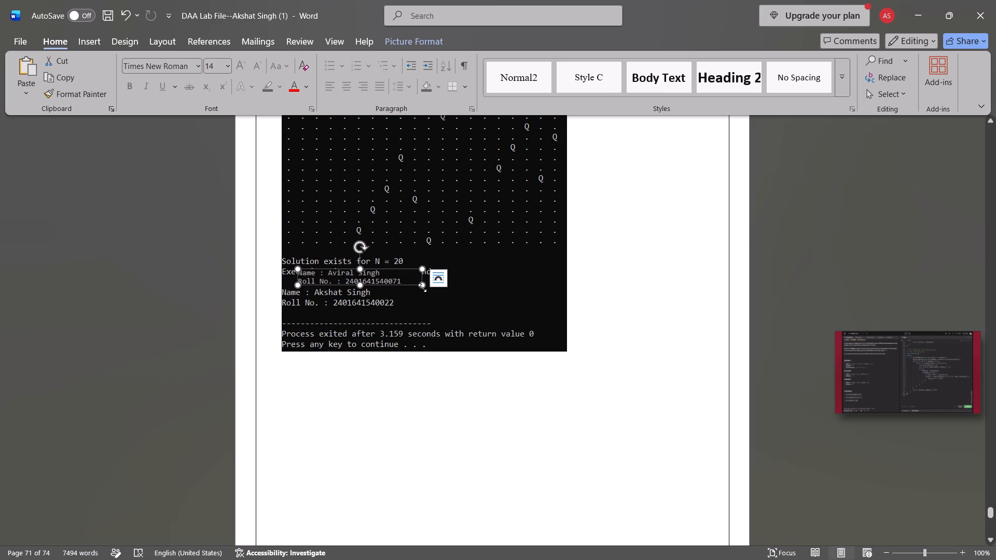
Enlarge the replacement image slightly and align it over the old name and roll number lines on the N-Queen screenshot.
{"action": "left_click", "coordinate": [422, 288]}
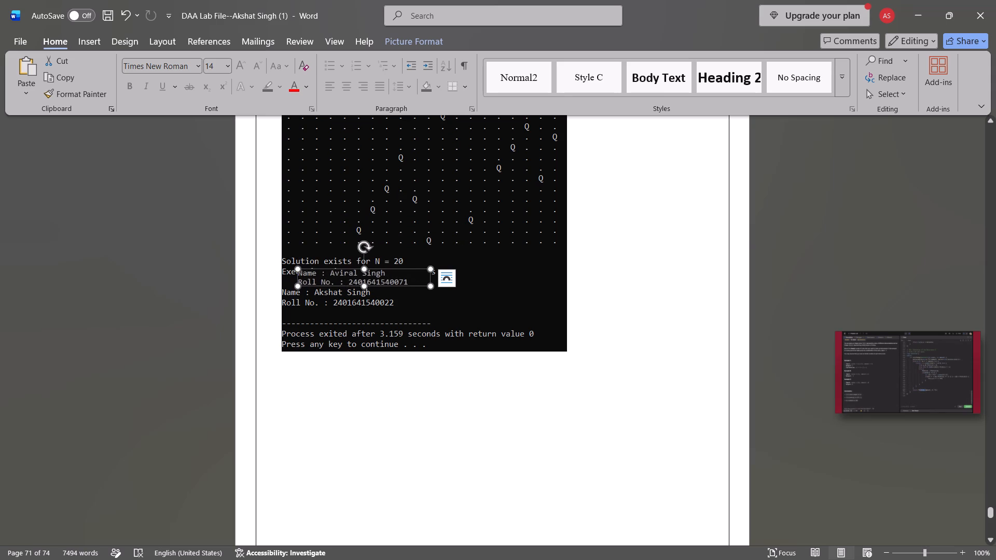
{"action": "left_click", "coordinate": [428, 287]}
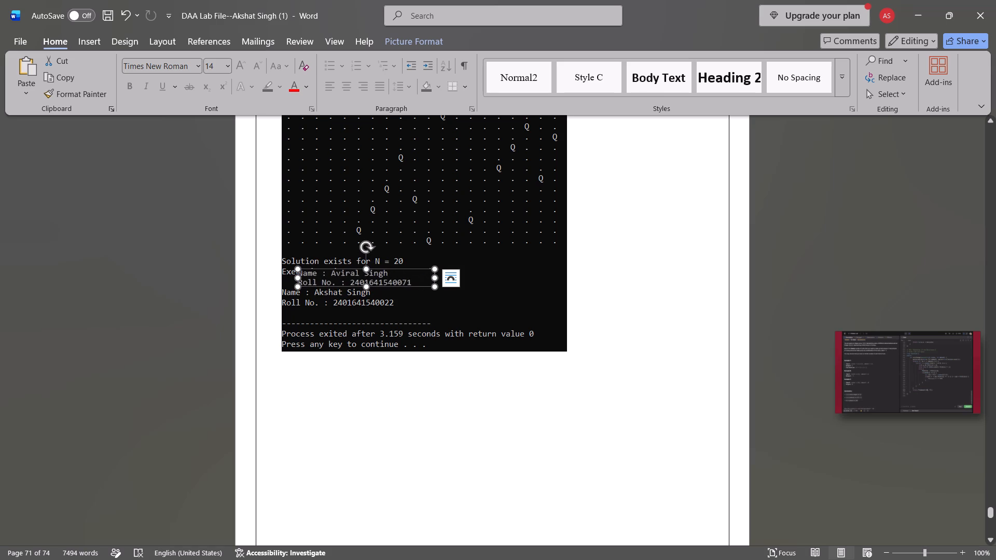
{"action": "left_click_drag", "start_coordinate": [406, 276], "coordinate": [392, 295]}
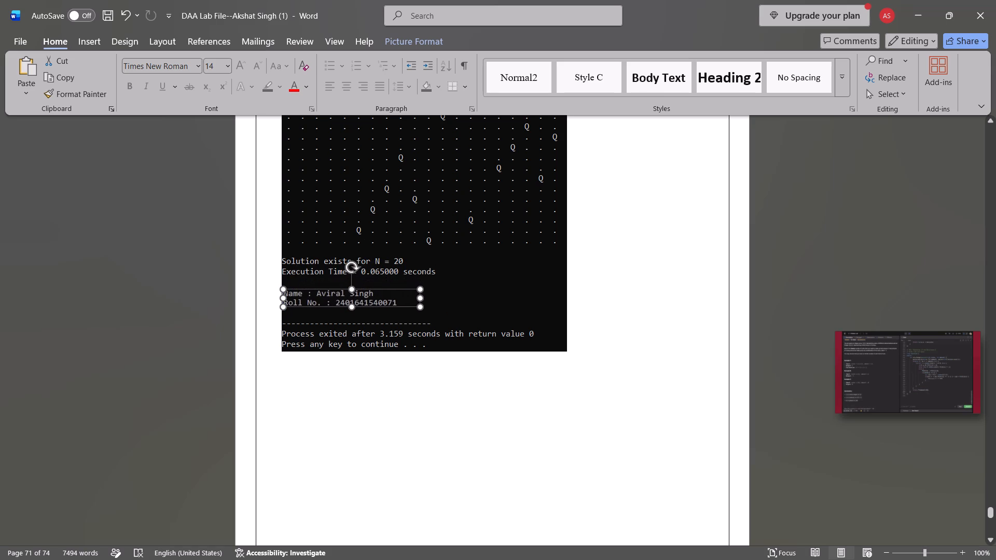
{"action": "left_click_drag", "start_coordinate": [392, 295], "coordinate": [391, 297]}
{"action": "left_click", "coordinate": [485, 298]}
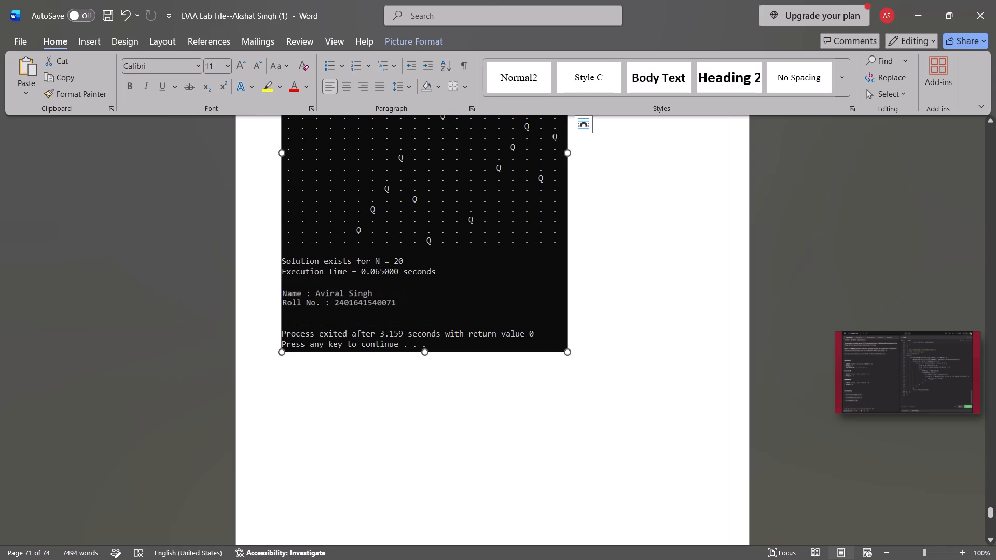
{"action": "left_click", "coordinate": [361, 301]}
{"action": "left_click", "coordinate": [361, 301]}
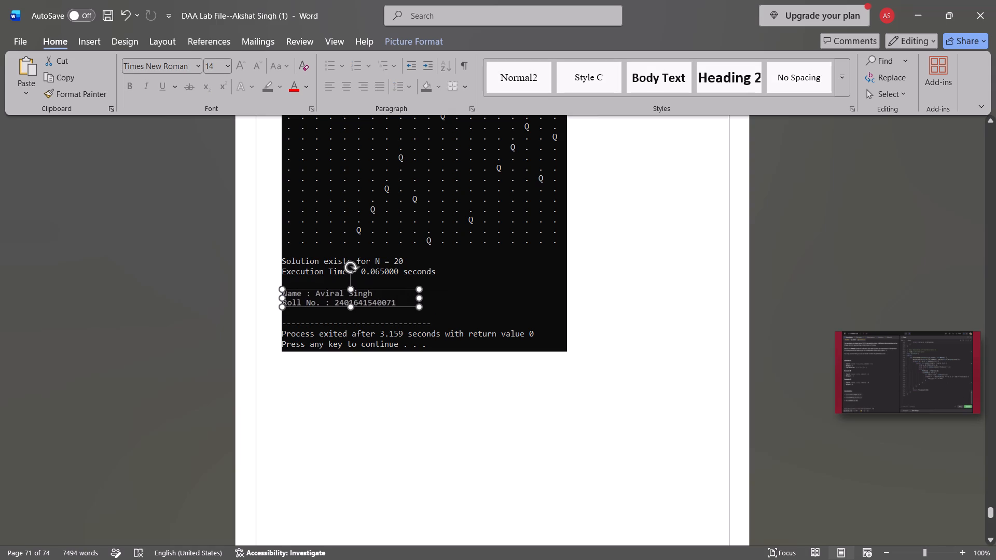
{"action": "left_click", "coordinate": [481, 286]}
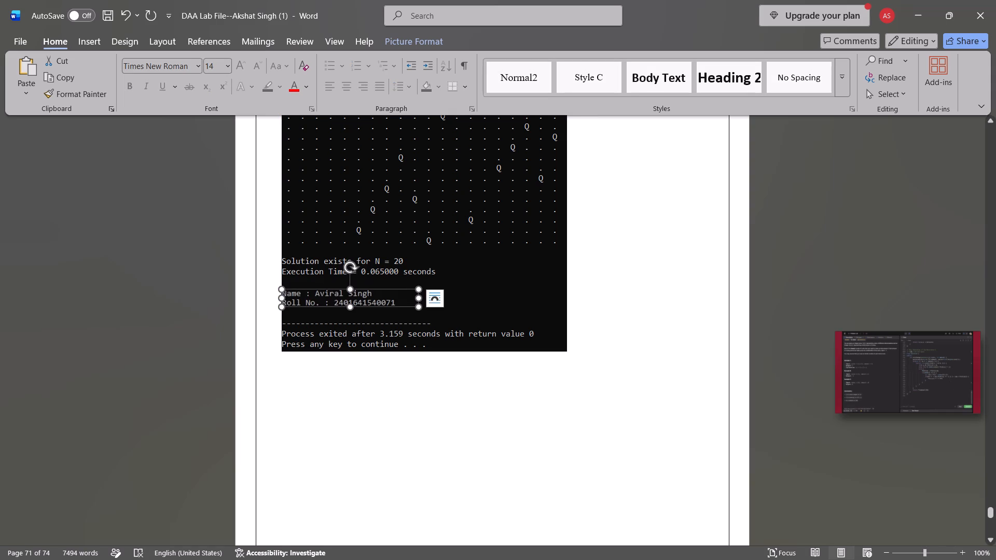
Paste the replacement name-and-roll-number image onto the Sum of Subset output screenshot and bring it near the Execution Time line.
{"action": "scroll", "coordinate": [481, 286], "scroll_direction": "down", "scroll_amount": 9}
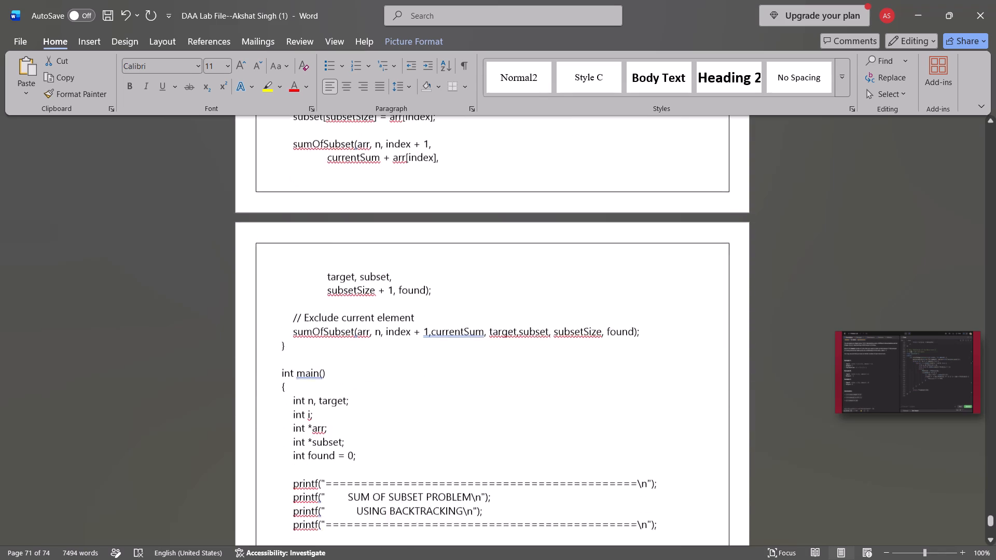
{"action": "scroll", "coordinate": [481, 286], "scroll_direction": "down", "scroll_amount": 2}
{"action": "scroll", "coordinate": [481, 286], "scroll_direction": "up", "scroll_amount": 9}
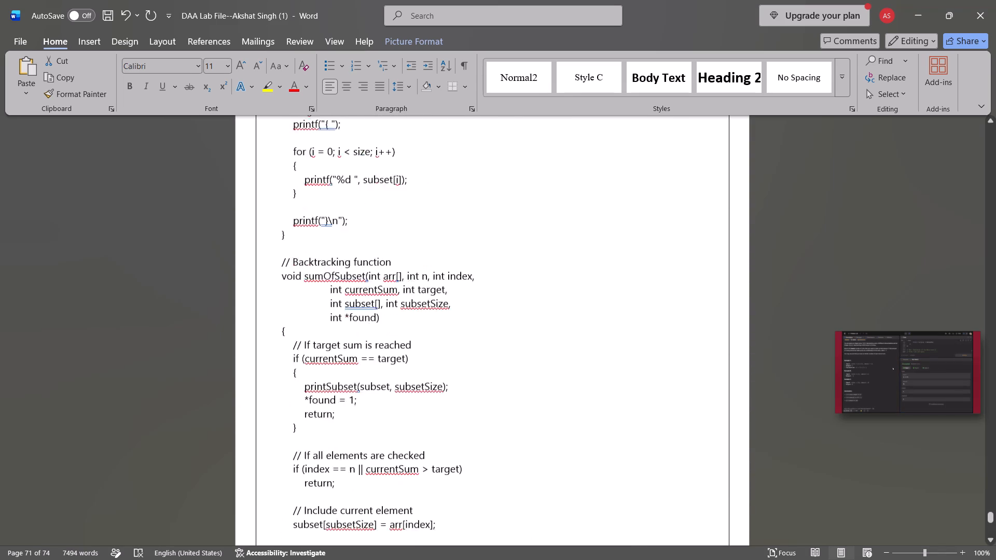
{"action": "scroll", "coordinate": [481, 286], "scroll_direction": "down", "scroll_amount": 6}
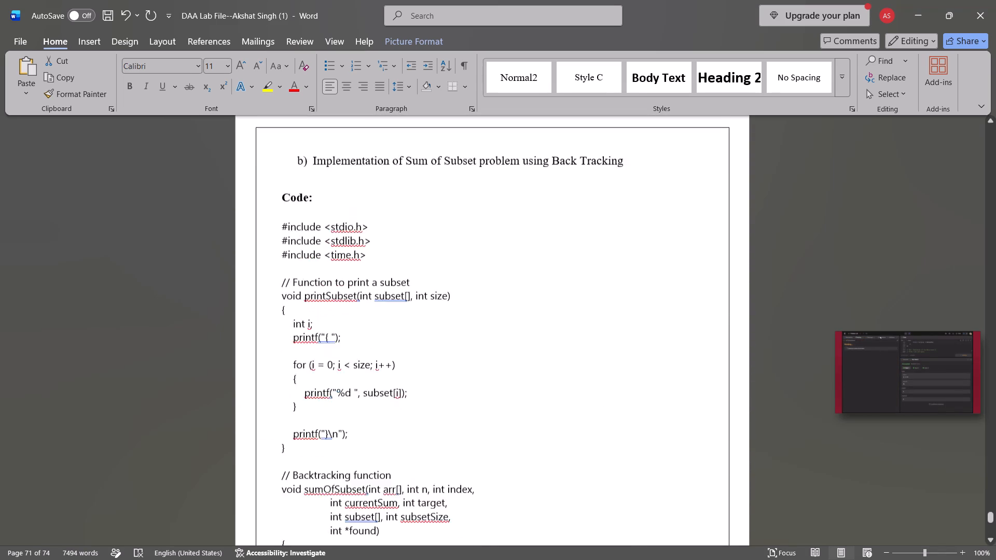
{"action": "scroll", "coordinate": [481, 286], "scroll_direction": "down", "scroll_amount": 5}
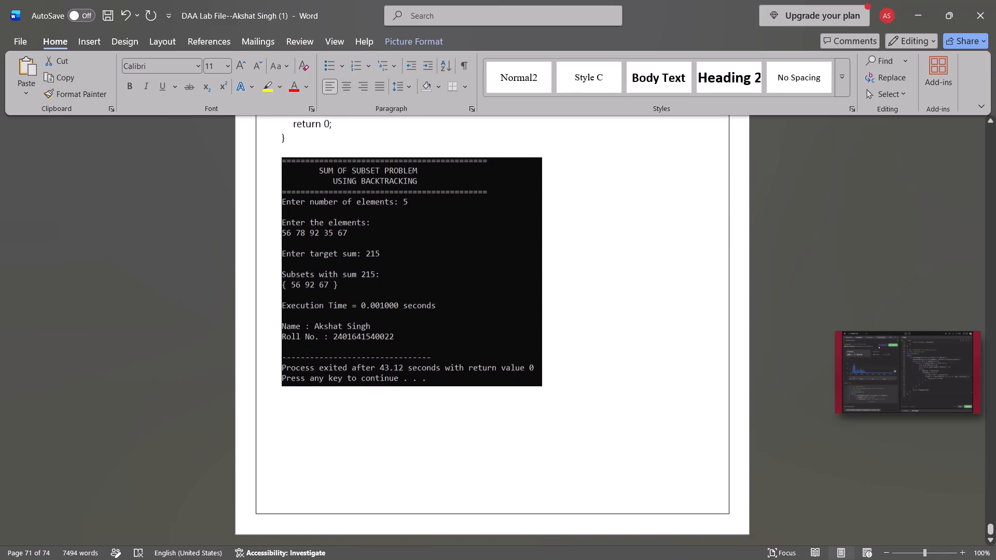
{"action": "left_click", "coordinate": [391, 279]}
{"action": "key", "text": "ctrl+v"}
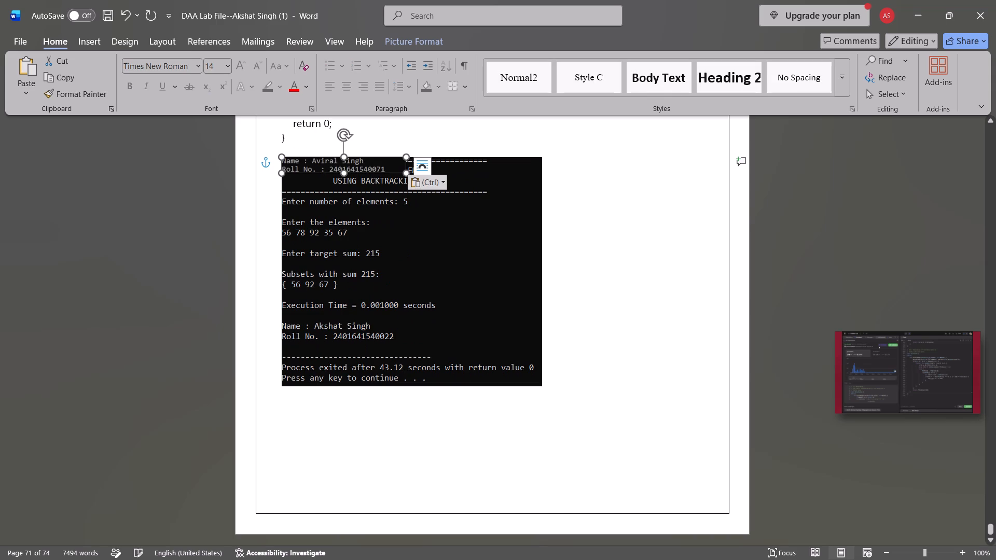
{"action": "left_click_drag", "start_coordinate": [313, 166], "coordinate": [317, 285]}
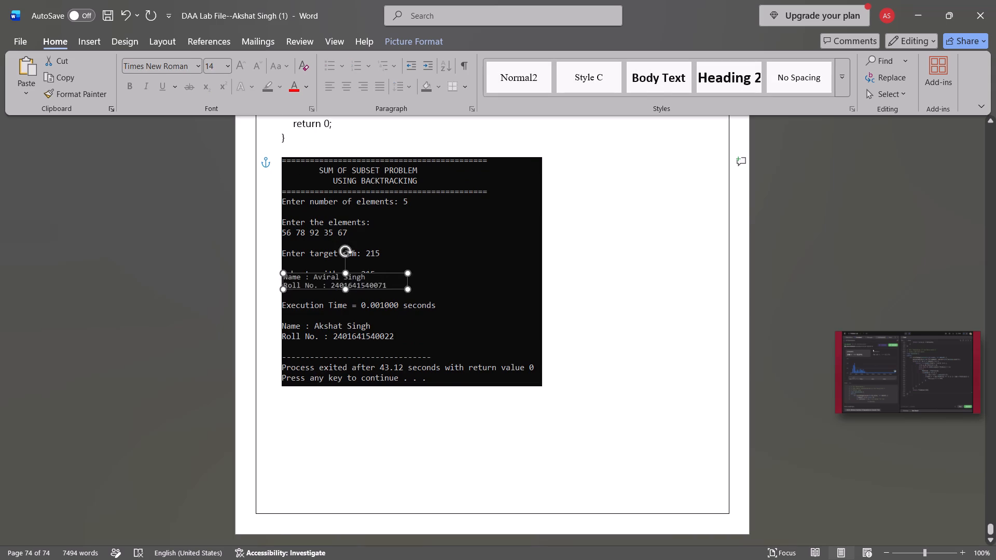
{"action": "left_click_drag", "start_coordinate": [317, 285], "coordinate": [329, 302]}
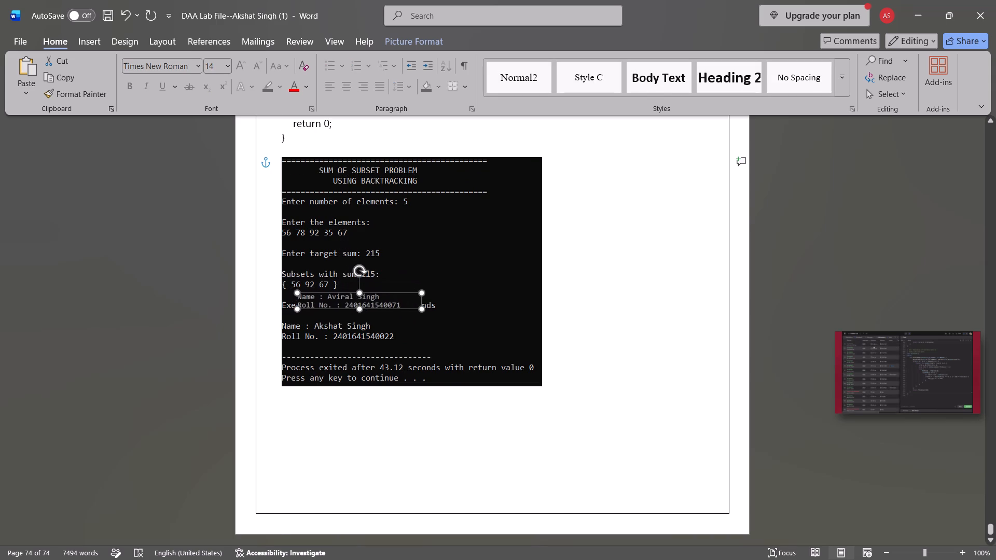
{"action": "left_click_drag", "start_coordinate": [329, 302], "coordinate": [322, 301]}
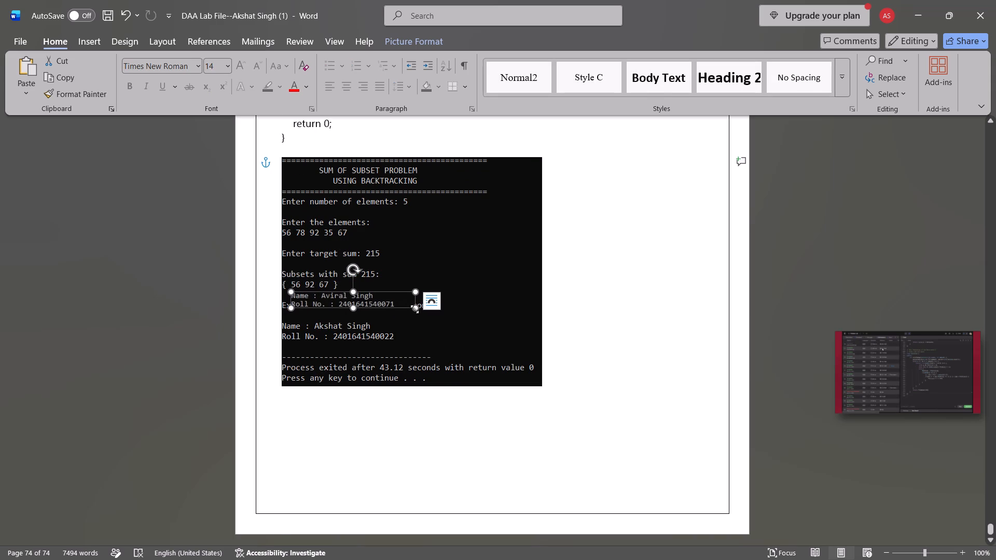
Enlarge the replacement image and cover the old name and roll number lines on the Sum of Subset screenshot with it.
{"action": "left_click", "coordinate": [414, 309]}
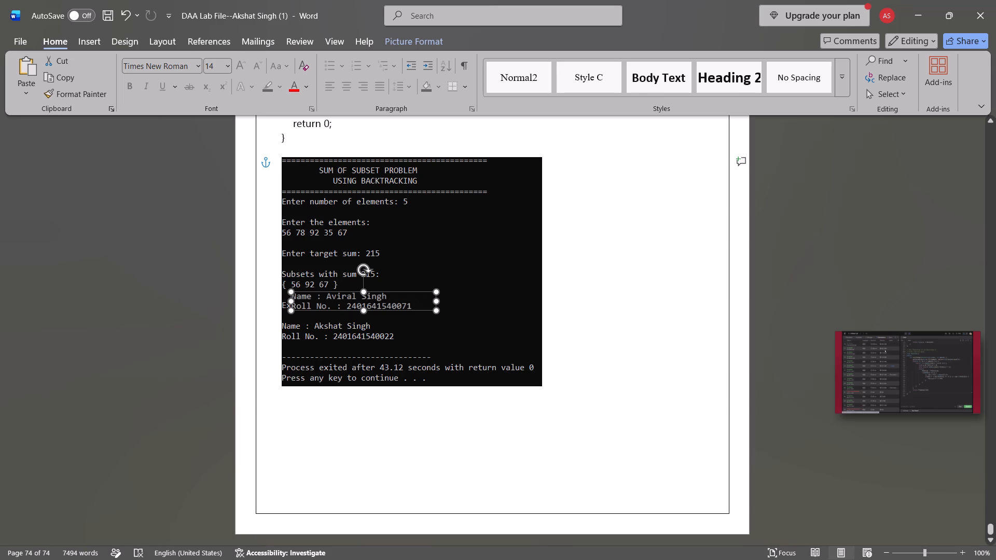
{"action": "left_click_drag", "start_coordinate": [386, 300], "coordinate": [376, 331]}
{"action": "left_click", "coordinate": [516, 303]}
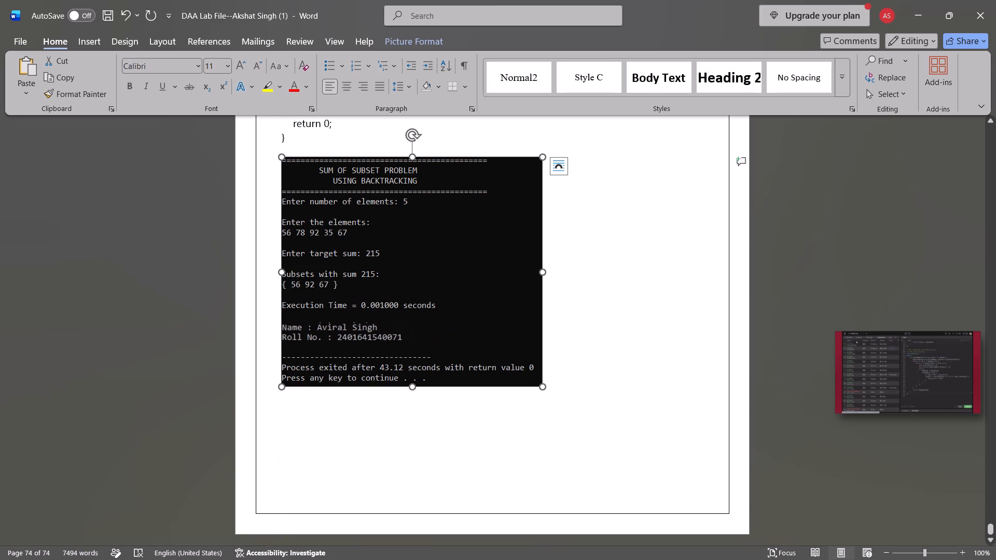
{"action": "scroll", "coordinate": [528, 402], "scroll_direction": "down", "scroll_amount": 2}
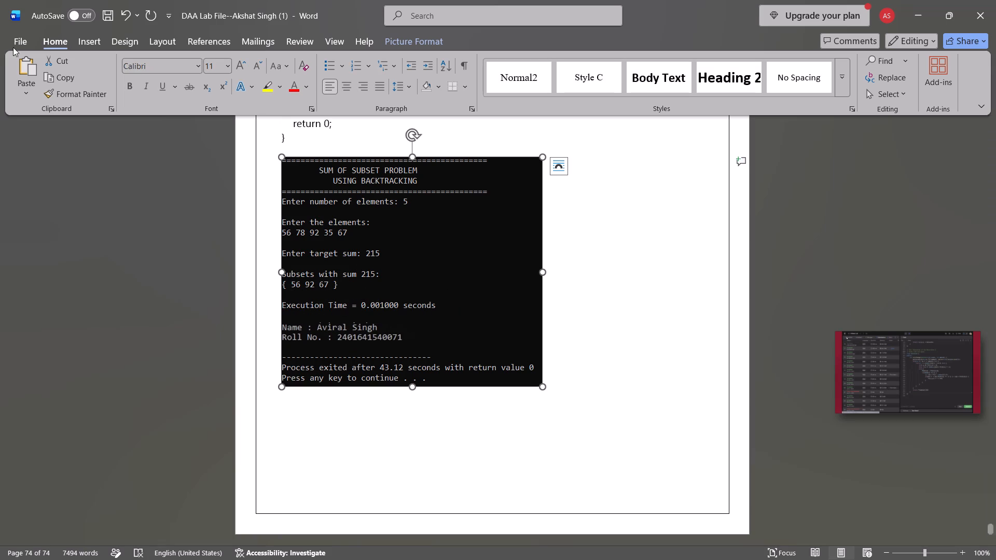
Start saving a copy to the Desktop, dropping "(1)" from the file name and replacing the old student's first name with the new one in capitals.
{"action": "left_click", "coordinate": [13, 40]}
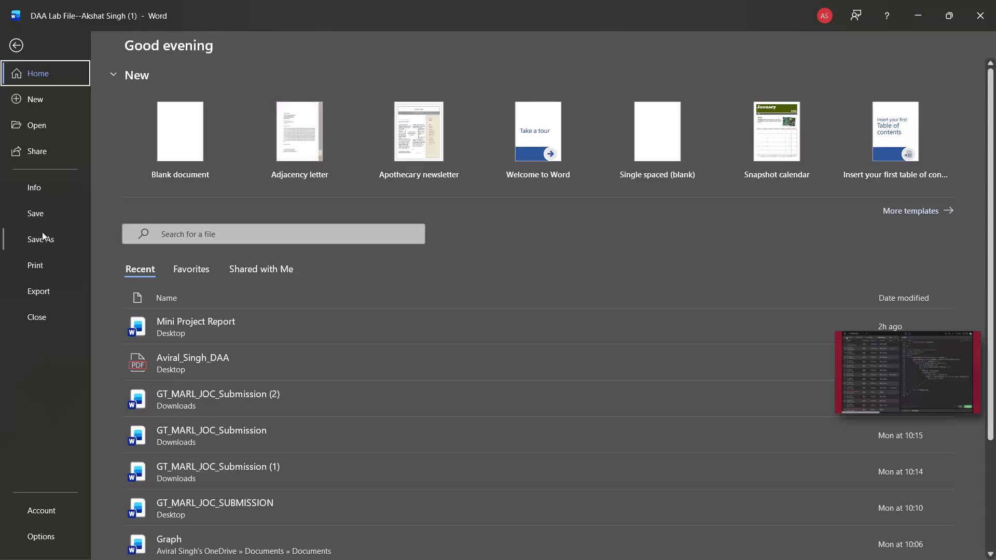
{"action": "left_click", "coordinate": [42, 234]}
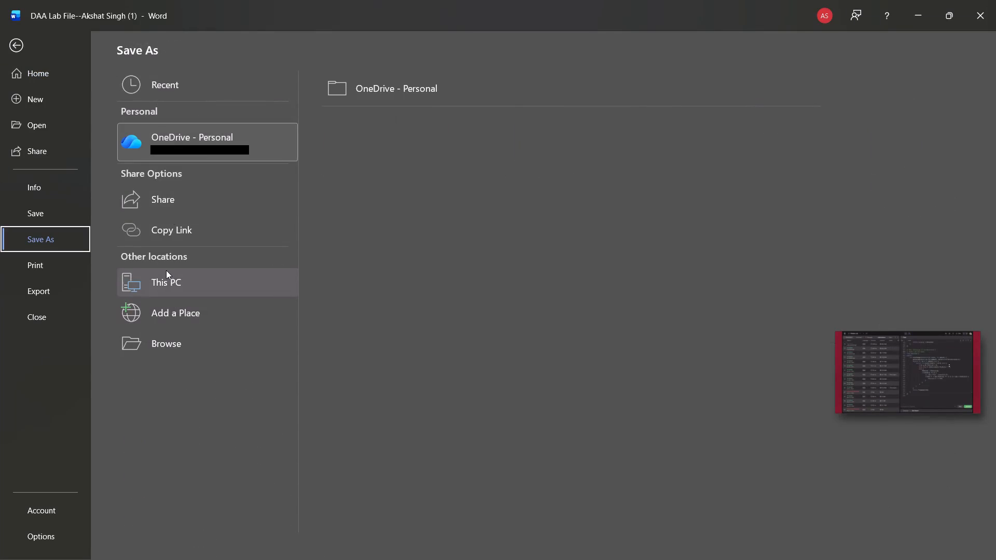
{"action": "left_click", "coordinate": [166, 270]}
{"action": "left_click", "coordinate": [405, 140]}
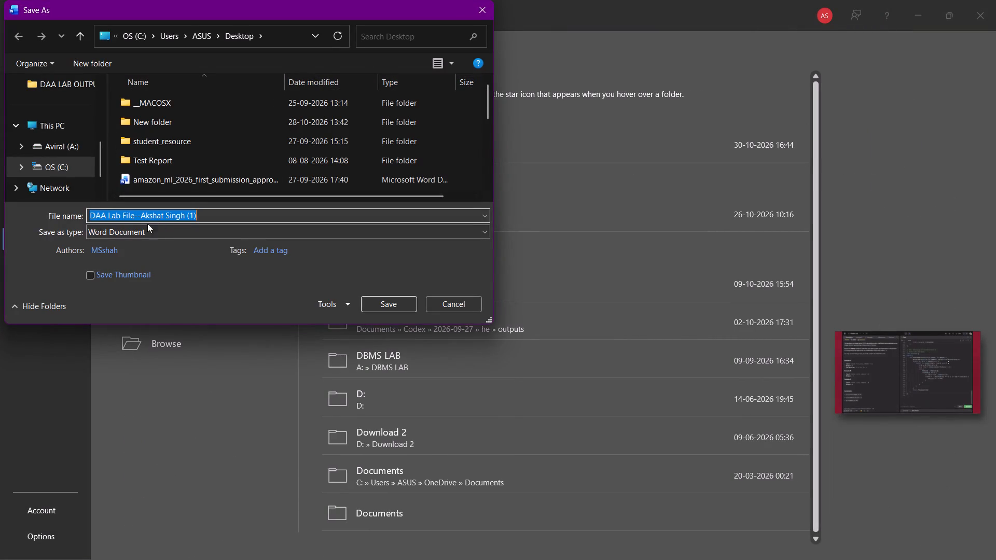
{"action": "left_click", "coordinate": [199, 214]}
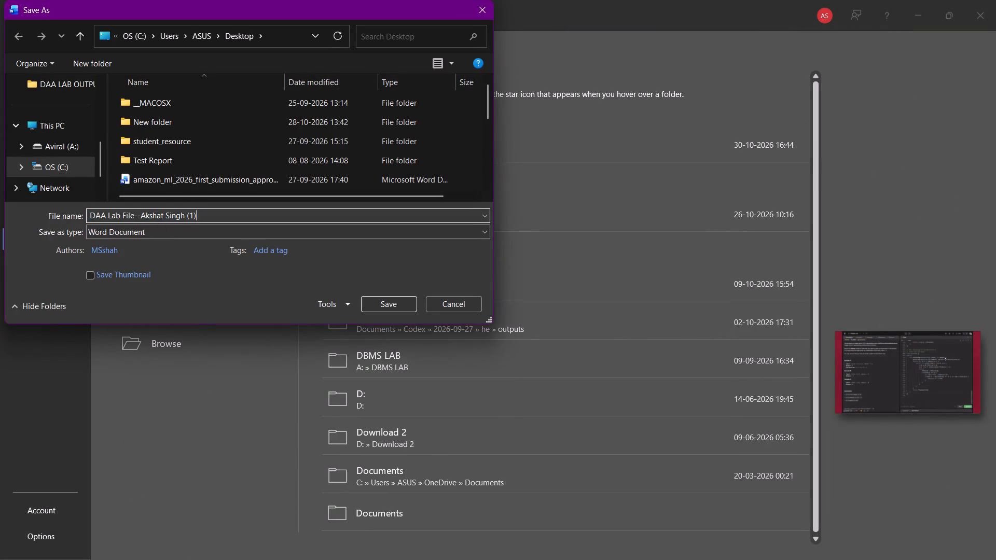
{"action": "key", "text": "BackSpace"}
{"action": "key", "text": "BackSpace"}
{"action": "key", "text": "BackSpace"}
{"action": "key", "text": "BackSpace"}
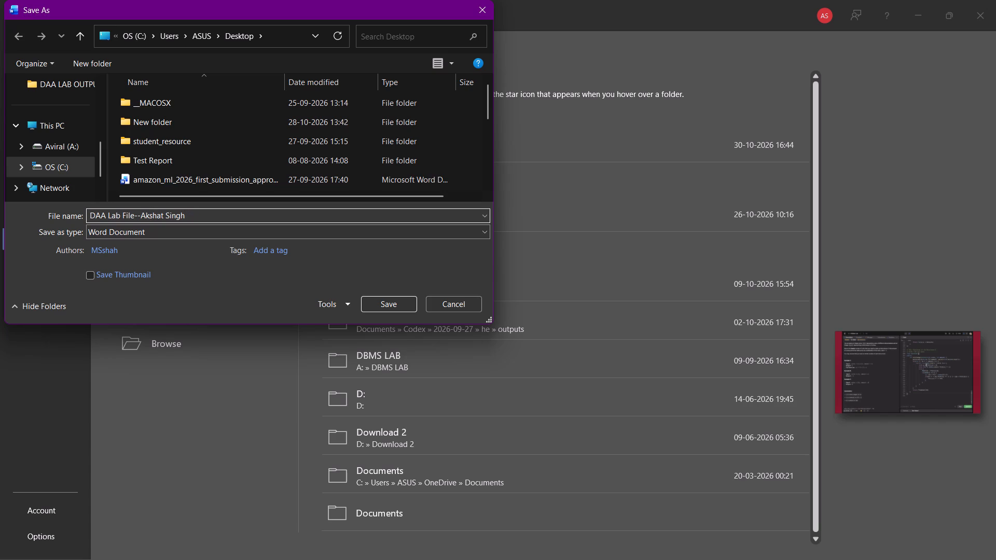
{"action": "left_click", "coordinate": [163, 218]}
{"action": "key", "text": "BackSpace"}
{"action": "key", "text": "BackSpace"}
{"action": "key", "text": "BackSpace"}
{"action": "key", "text": "BackSpace"}
{"action": "key", "text": "BackSpace"}
{"action": "type", "text": "VIRAL"}
Choose PDF as the file format and save the lab file to the Desktop.
{"action": "left_click", "coordinate": [150, 231]}
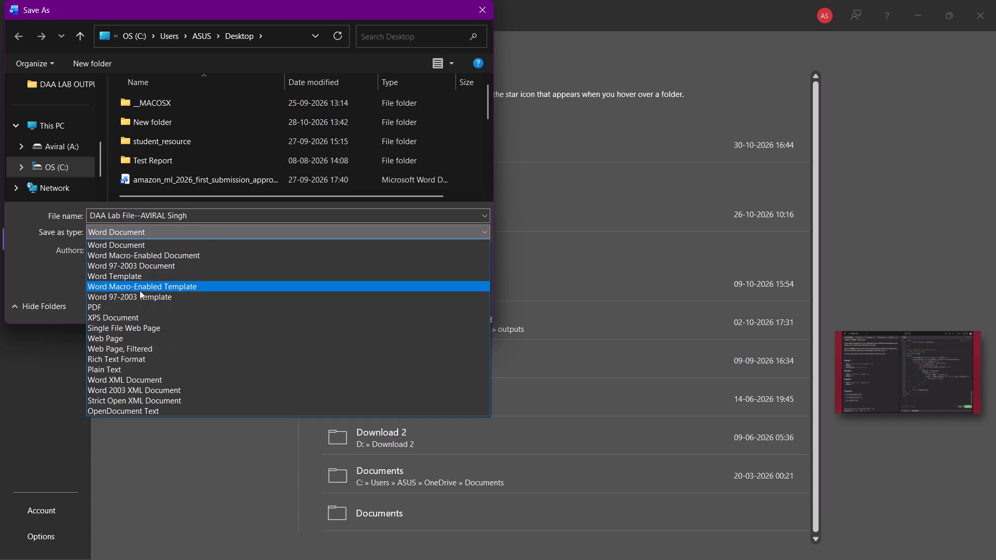
{"action": "left_click", "coordinate": [130, 310]}
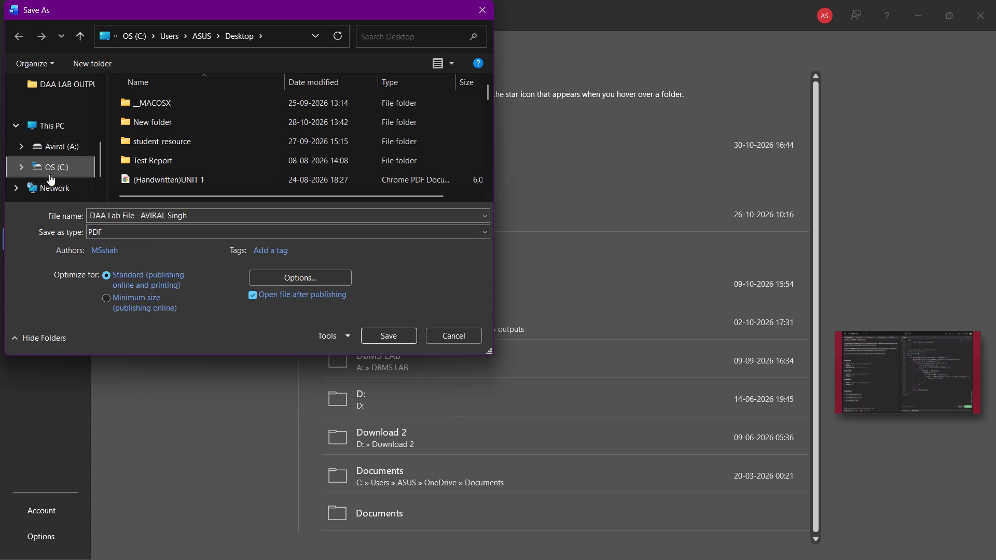
{"action": "scroll", "coordinate": [56, 141], "scroll_direction": "down", "scroll_amount": 1}
{"action": "scroll", "coordinate": [63, 127], "scroll_direction": "up", "scroll_amount": 1}
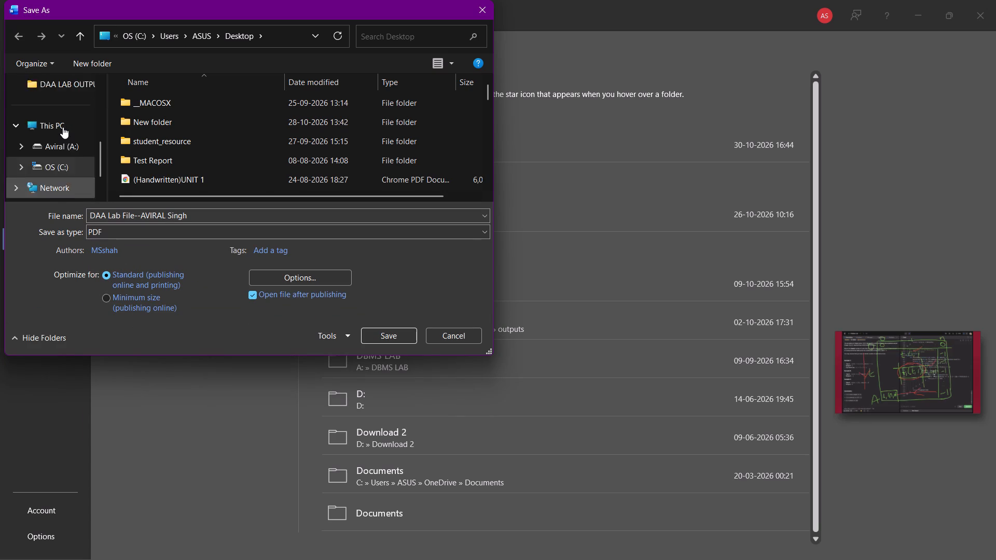
{"action": "scroll", "coordinate": [63, 127], "scroll_direction": "up", "scroll_amount": 1}
{"action": "left_click", "coordinate": [56, 114]}
{"action": "left_click", "coordinate": [58, 121]}
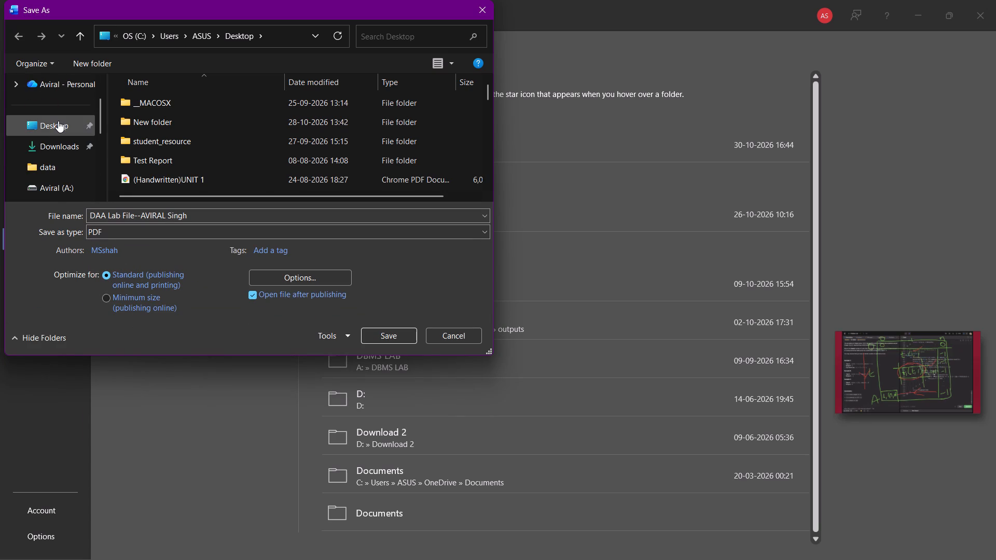
{"action": "left_click", "coordinate": [397, 338]}
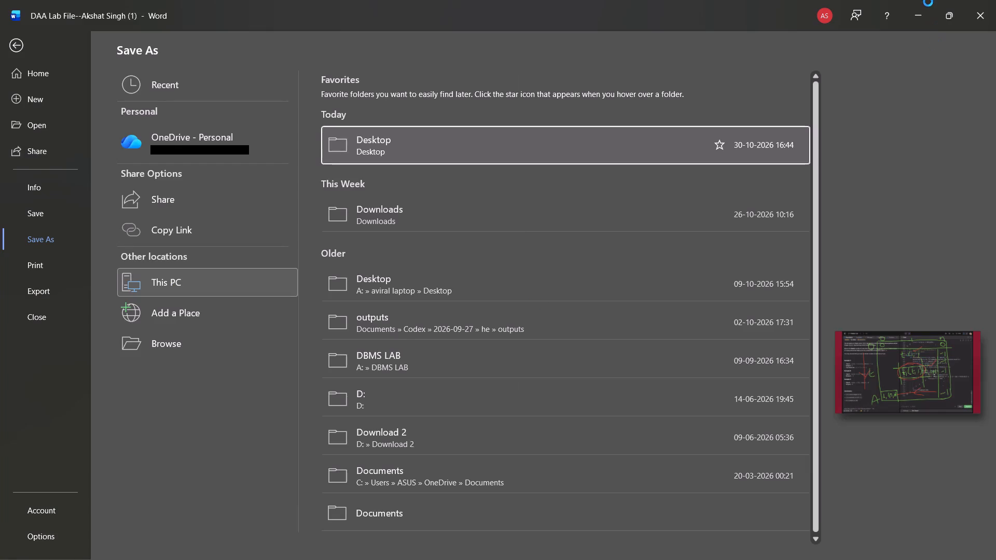
Minimize the document and browser windows to get back to the desktop.
{"action": "triple_click", "coordinate": [922, 15]}
{"action": "triple_click", "coordinate": [922, 15]}
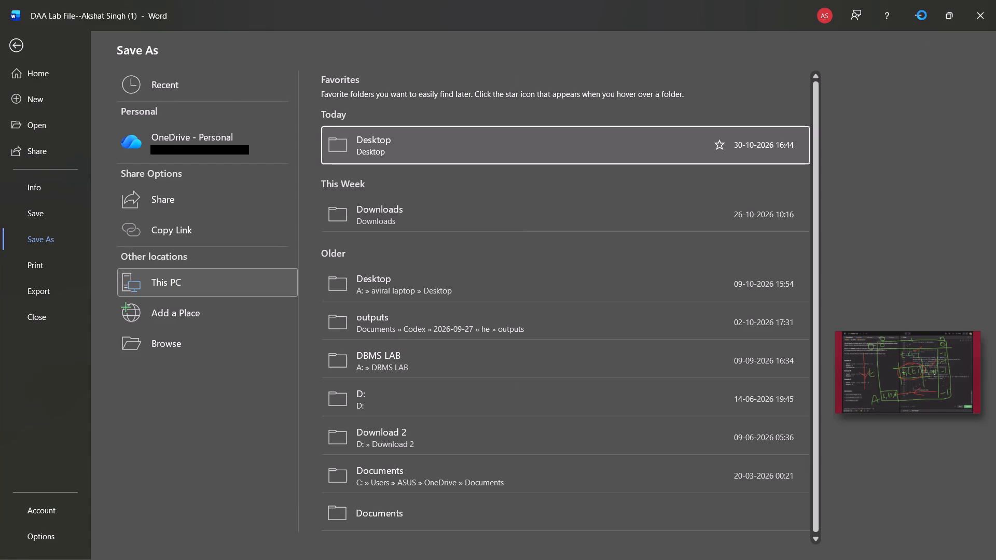
{"action": "triple_click", "coordinate": [922, 15]}
{"action": "left_click", "coordinate": [922, 15]}
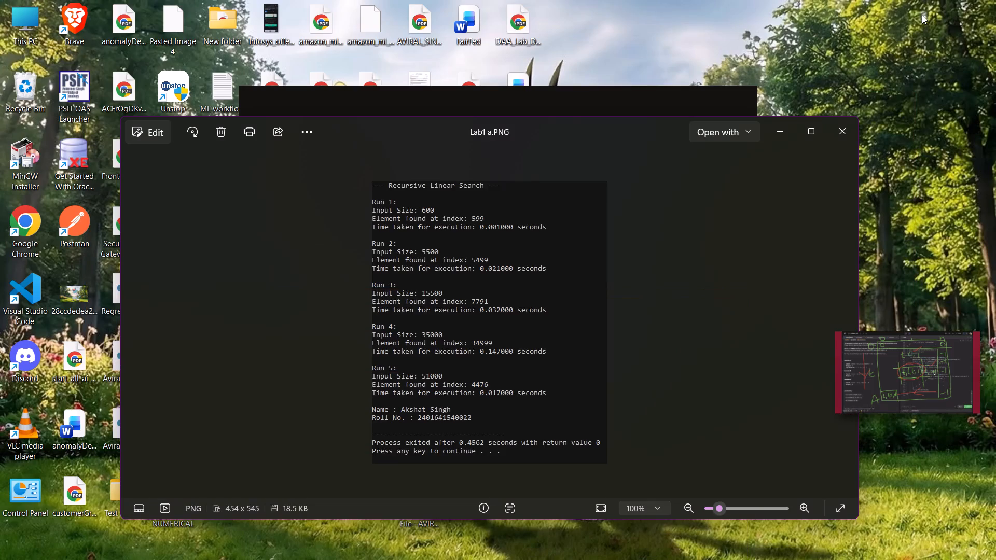
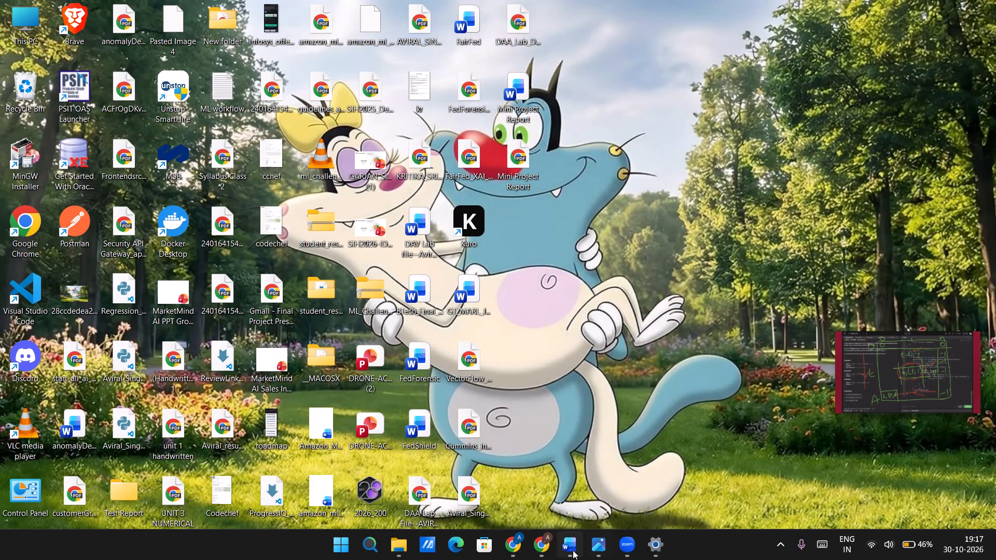
Switch back to the DAA lab file in Word and save the document.
{"action": "left_click", "coordinate": [572, 545]}
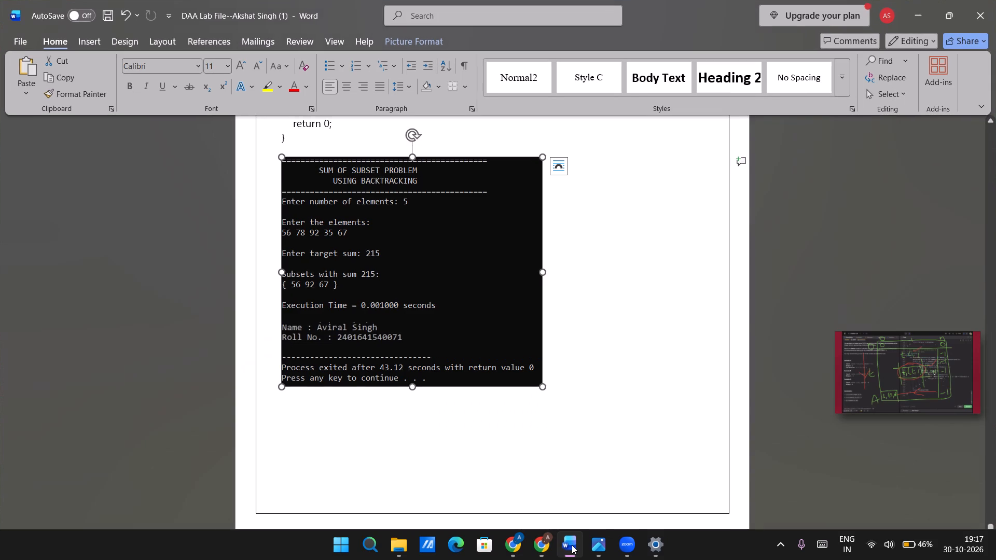
{"action": "left_click", "coordinate": [10, 37]}
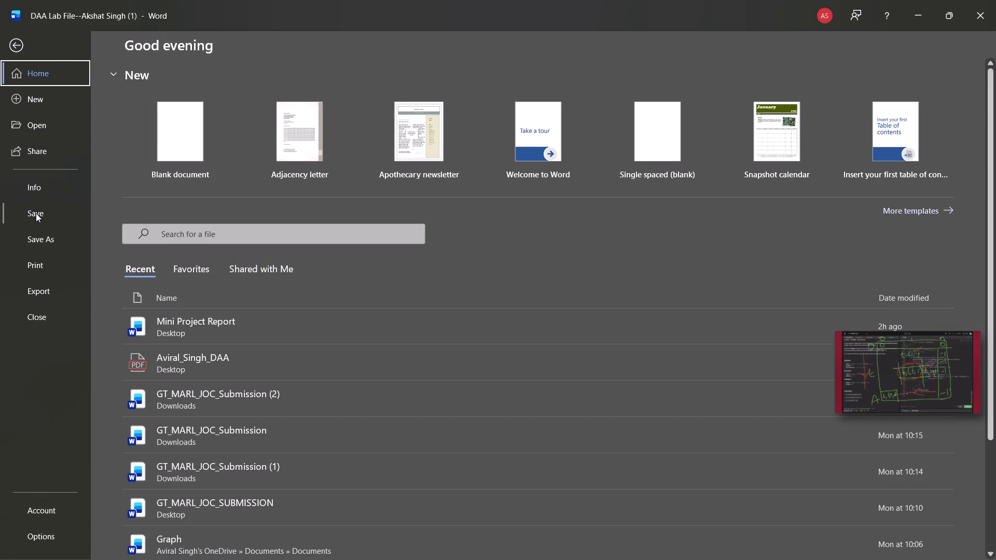
{"action": "left_click", "coordinate": [36, 213]}
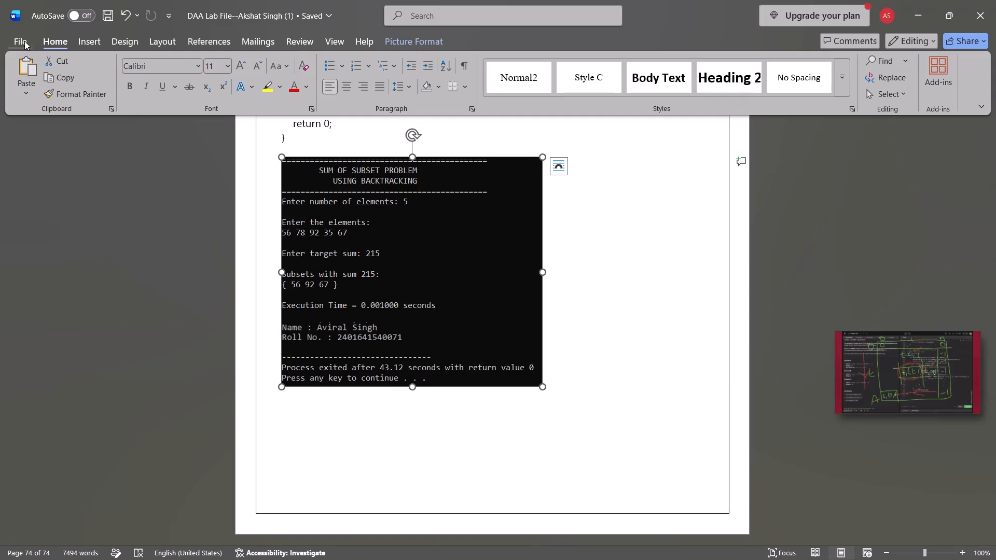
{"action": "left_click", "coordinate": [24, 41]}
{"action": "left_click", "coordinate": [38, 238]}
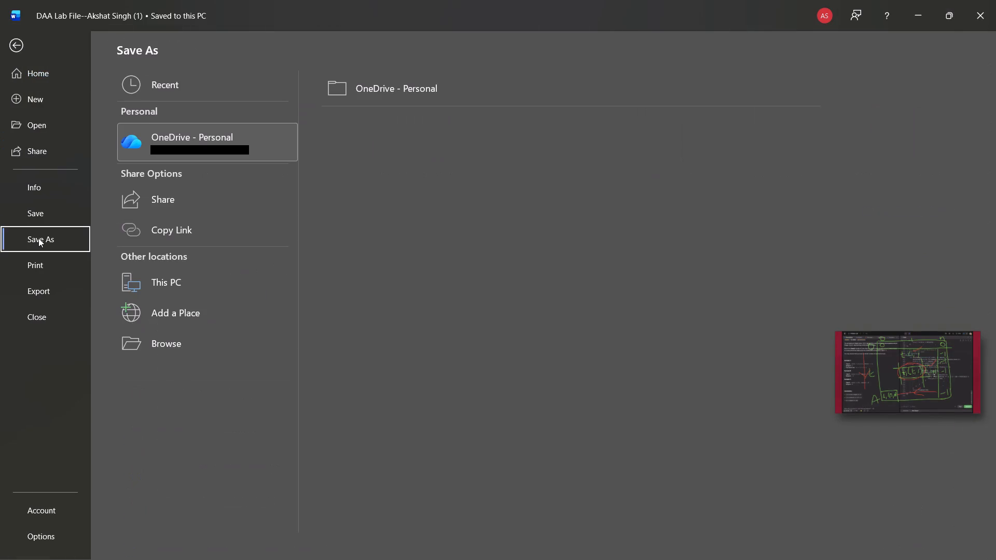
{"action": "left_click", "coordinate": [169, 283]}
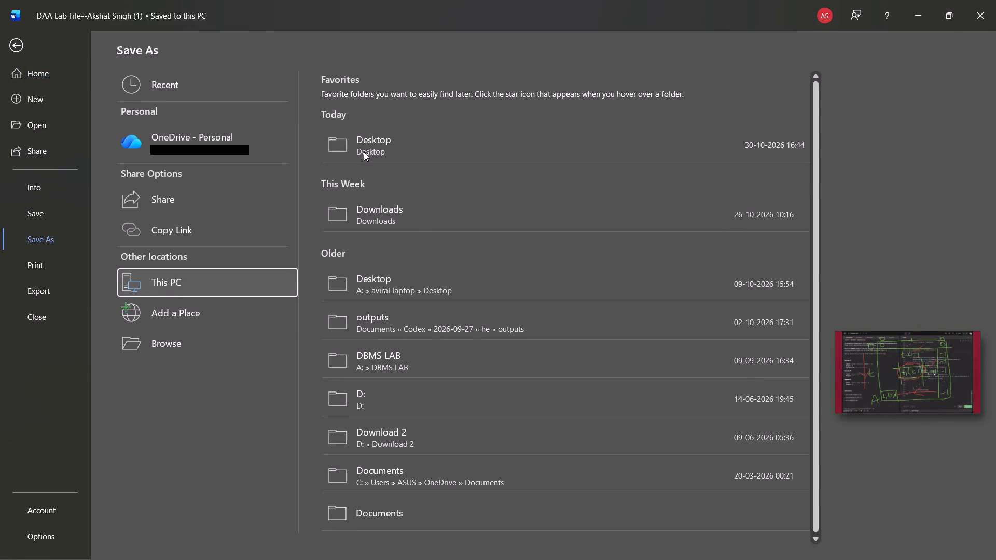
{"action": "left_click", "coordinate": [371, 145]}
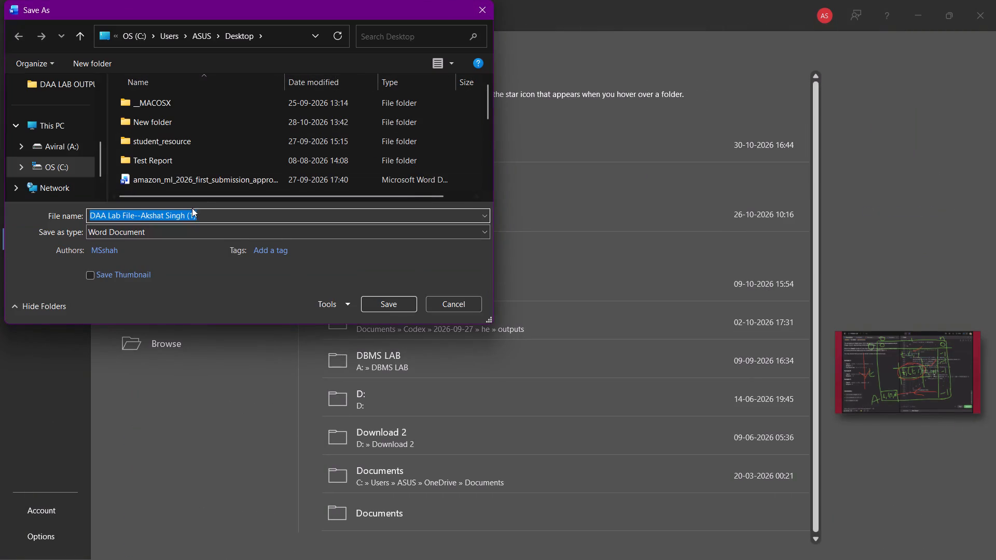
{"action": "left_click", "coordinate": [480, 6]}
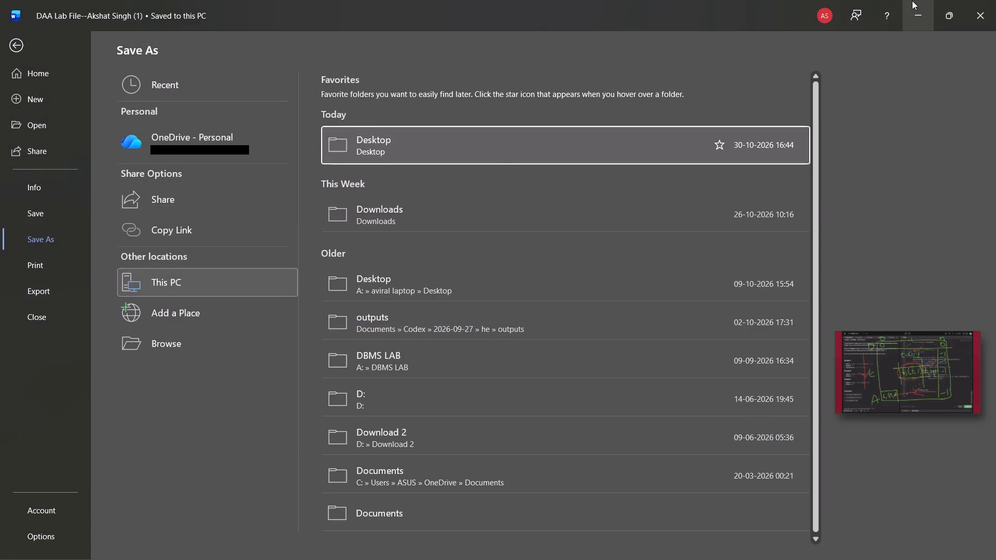
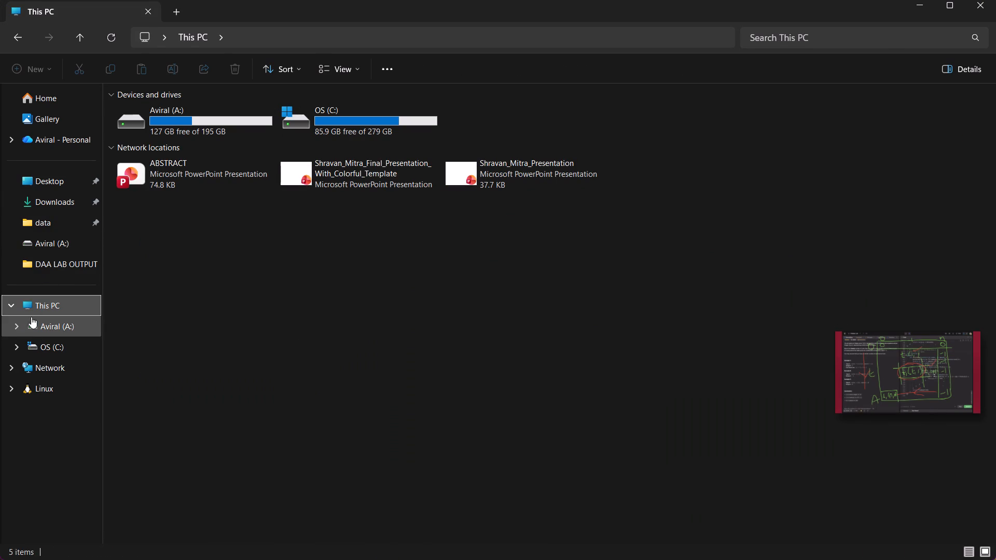
Browse in File Explorer to the Desktop folder under OS (C:), Users, ASUS and find the lab files.
{"action": "left_click", "coordinate": [54, 347]}
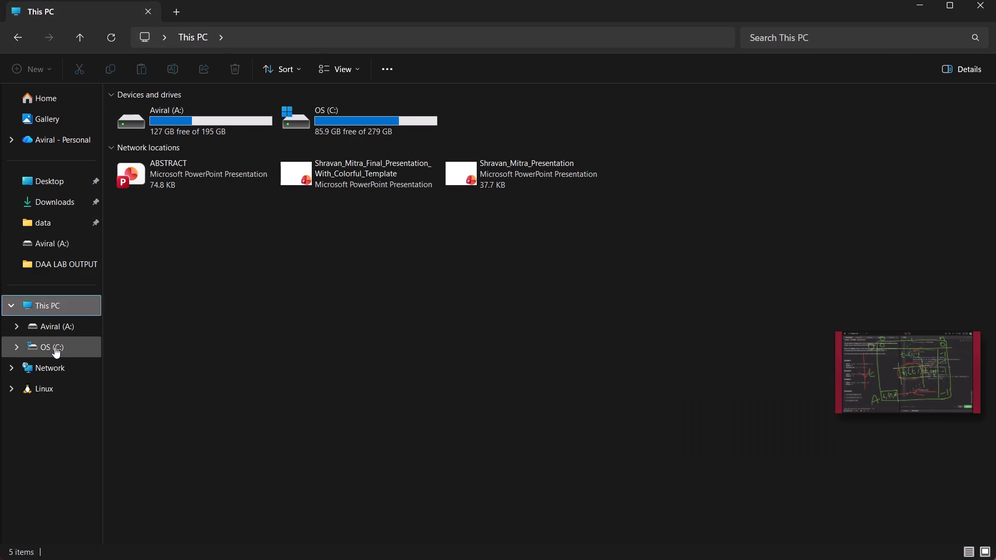
{"action": "double_click", "coordinate": [157, 245]}
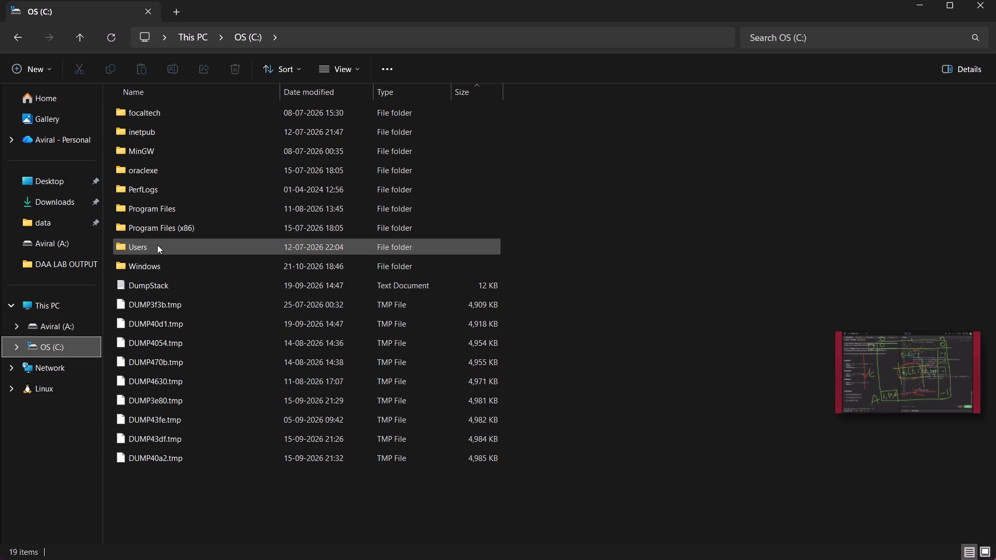
{"action": "double_click", "coordinate": [144, 107]}
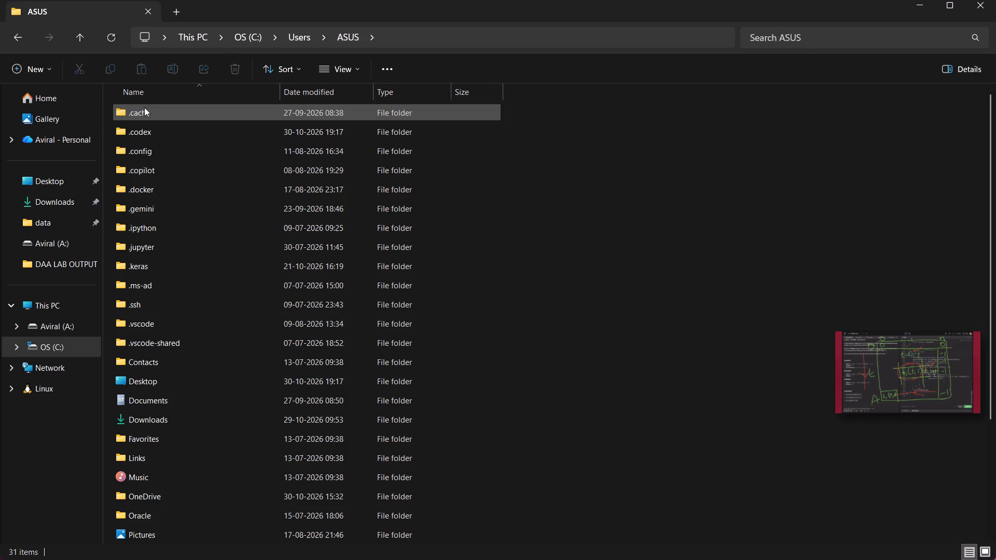
{"action": "scroll", "coordinate": [188, 318], "scroll_direction": "down", "scroll_amount": 1}
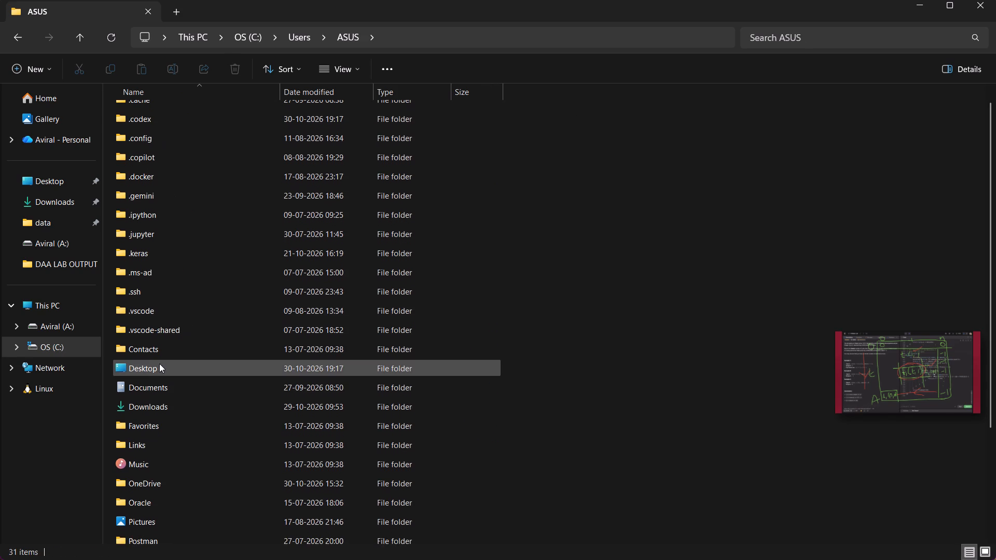
{"action": "double_click", "coordinate": [155, 363]}
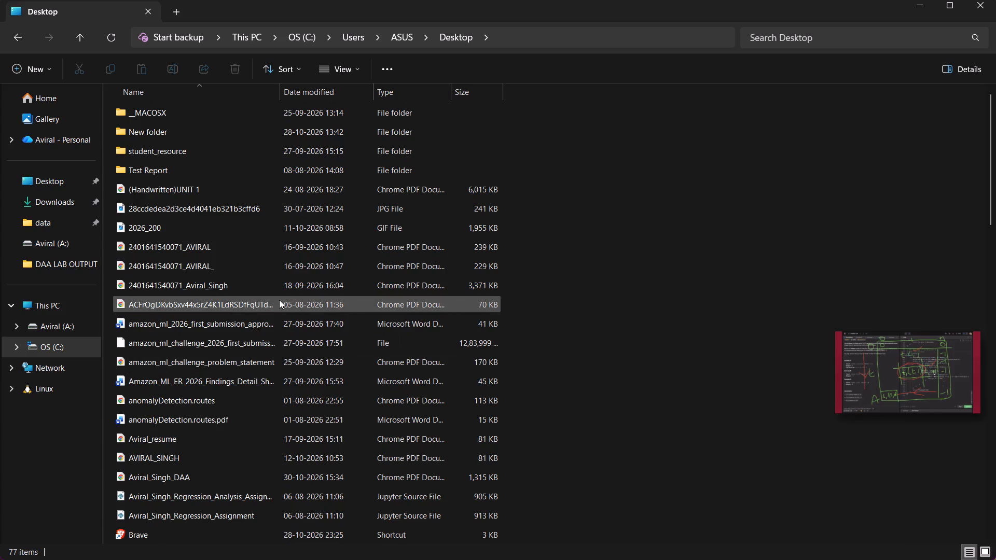
{"action": "scroll", "coordinate": [372, 346], "scroll_direction": "down", "scroll_amount": 4}
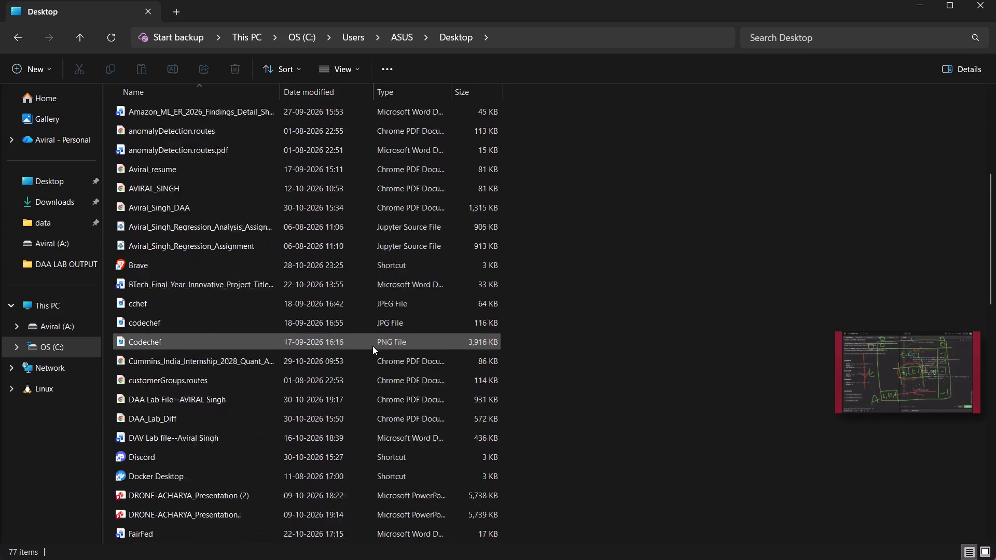
{"action": "scroll", "coordinate": [372, 346], "scroll_direction": "down", "scroll_amount": 2}
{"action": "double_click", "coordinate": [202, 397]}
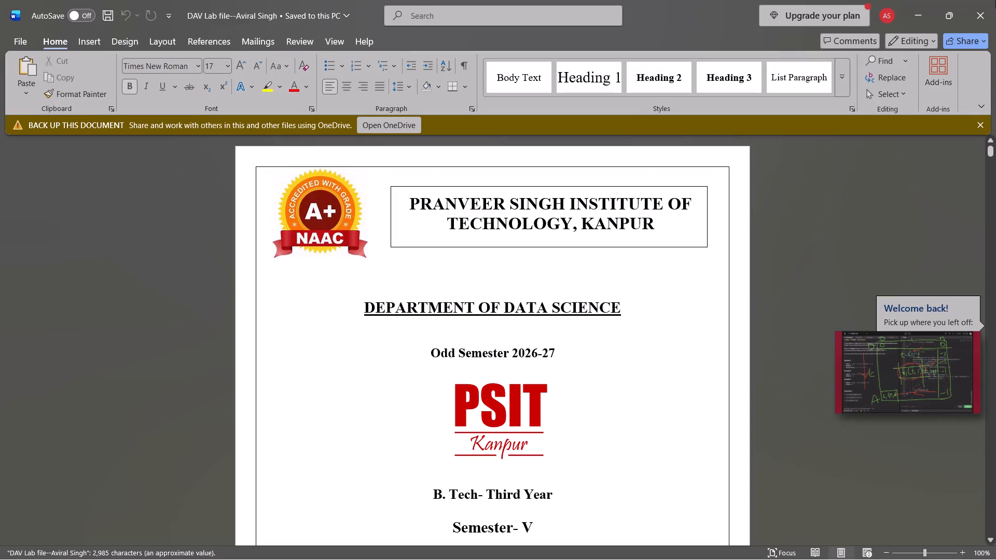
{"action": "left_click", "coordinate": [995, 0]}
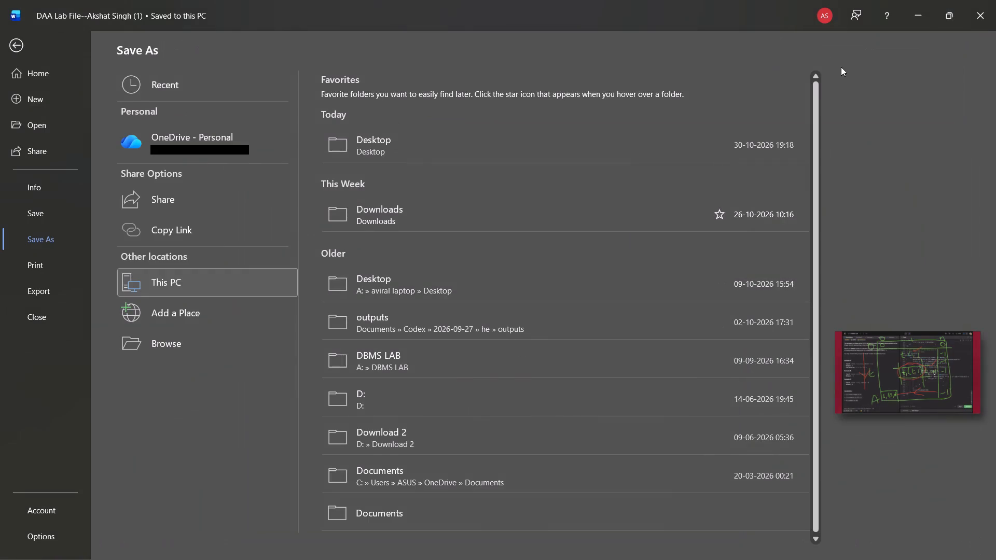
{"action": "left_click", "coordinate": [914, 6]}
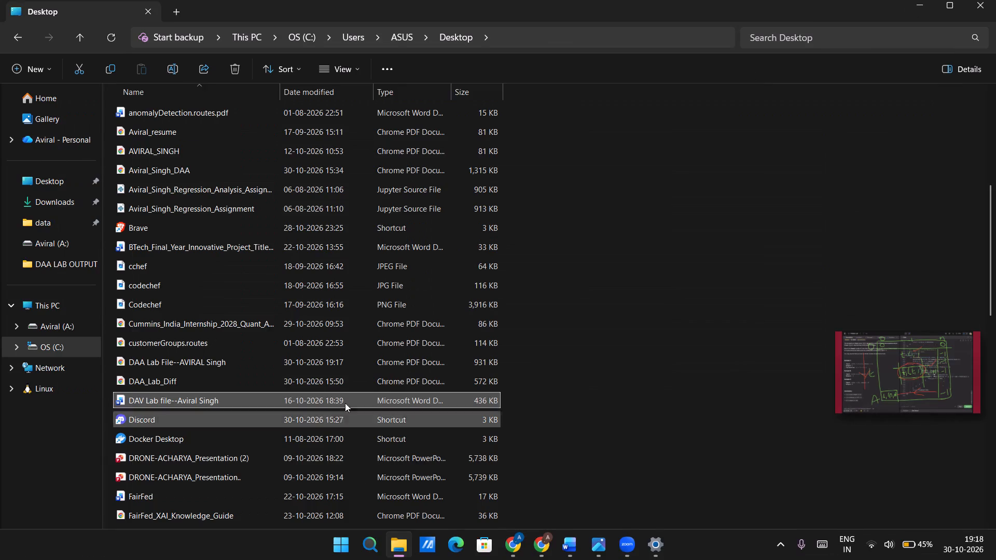
Open the exported DAA lab file PDF from the Desktop folder, review its cover page, code and output screenshots, and close it.
{"action": "scroll", "coordinate": [351, 398], "scroll_direction": "down", "scroll_amount": 1}
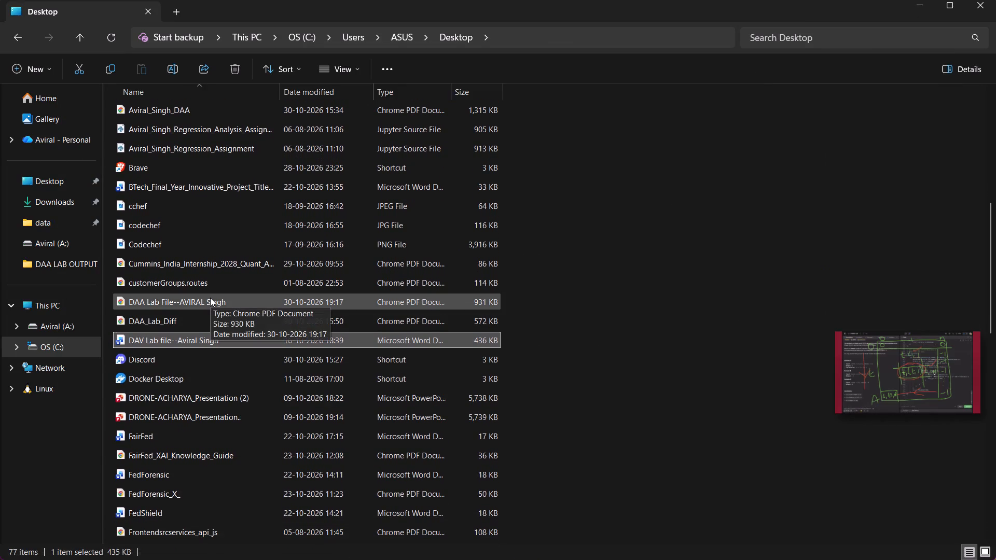
{"action": "double_click", "coordinate": [181, 300]}
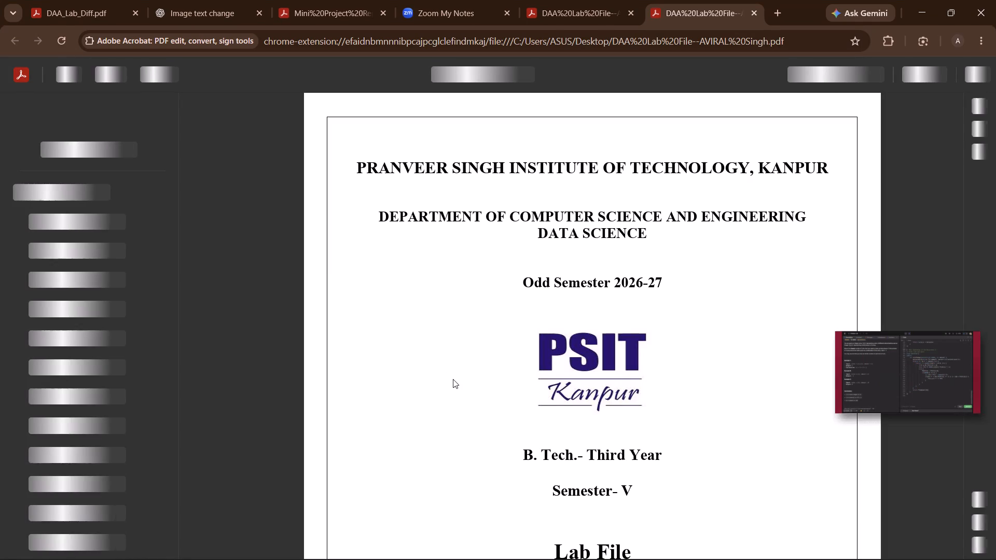
{"action": "scroll", "coordinate": [453, 379], "scroll_direction": "down", "scroll_amount": 4}
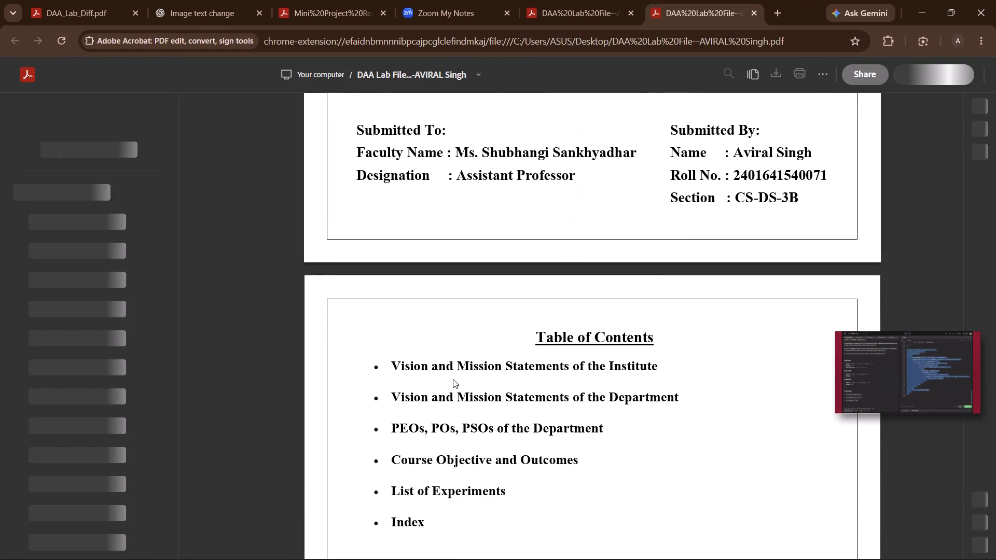
{"action": "scroll", "coordinate": [453, 379], "scroll_direction": "down", "scroll_amount": 6}
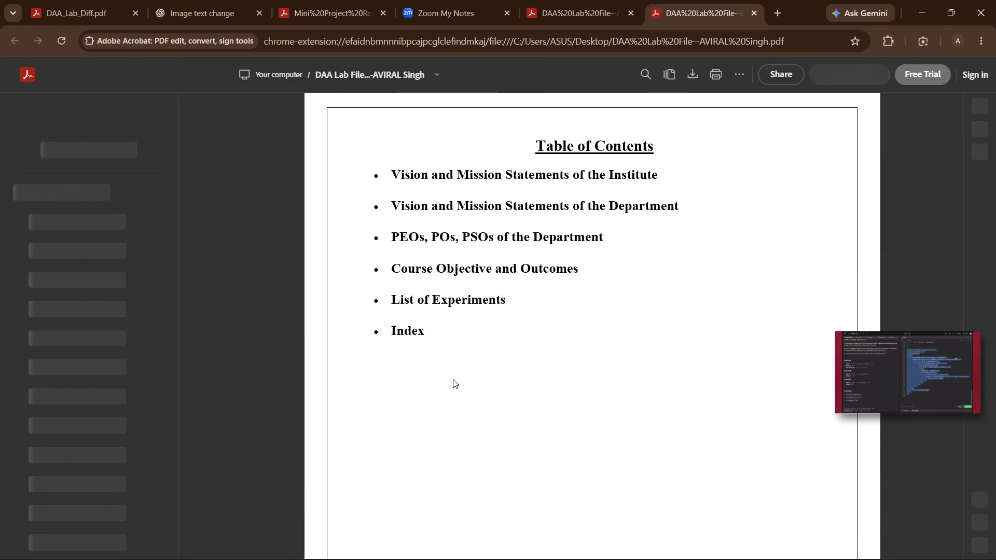
{"action": "scroll", "coordinate": [453, 379], "scroll_direction": "down", "scroll_amount": 9}
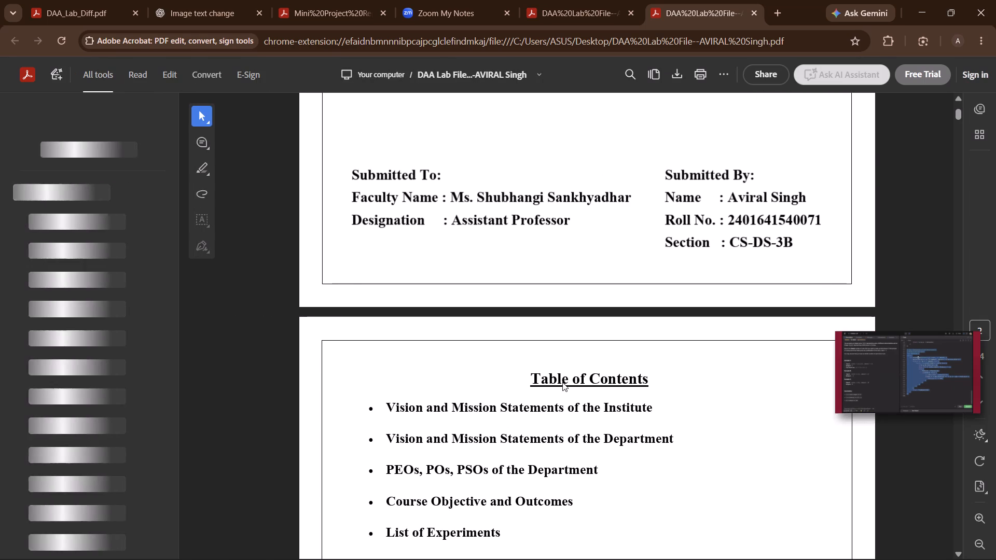
{"action": "scroll", "coordinate": [536, 364], "scroll_direction": "down", "scroll_amount": 10}
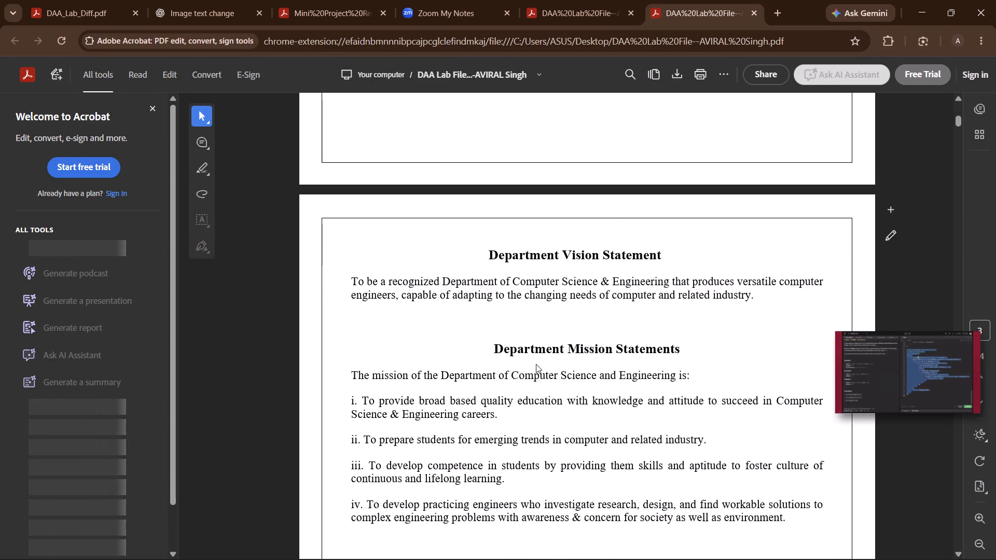
{"action": "scroll", "coordinate": [536, 364], "scroll_direction": "down", "scroll_amount": 9}
{"action": "scroll", "coordinate": [536, 364], "scroll_direction": "up", "scroll_amount": 1}
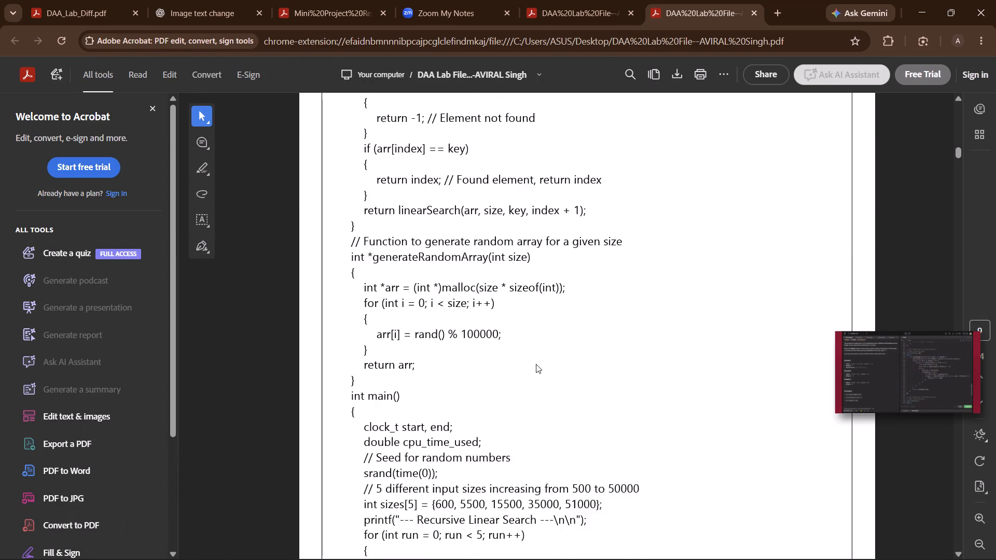
{"action": "scroll", "coordinate": [536, 364], "scroll_direction": "up", "scroll_amount": 1}
{"action": "scroll", "coordinate": [536, 364], "scroll_direction": "down", "scroll_amount": 10}
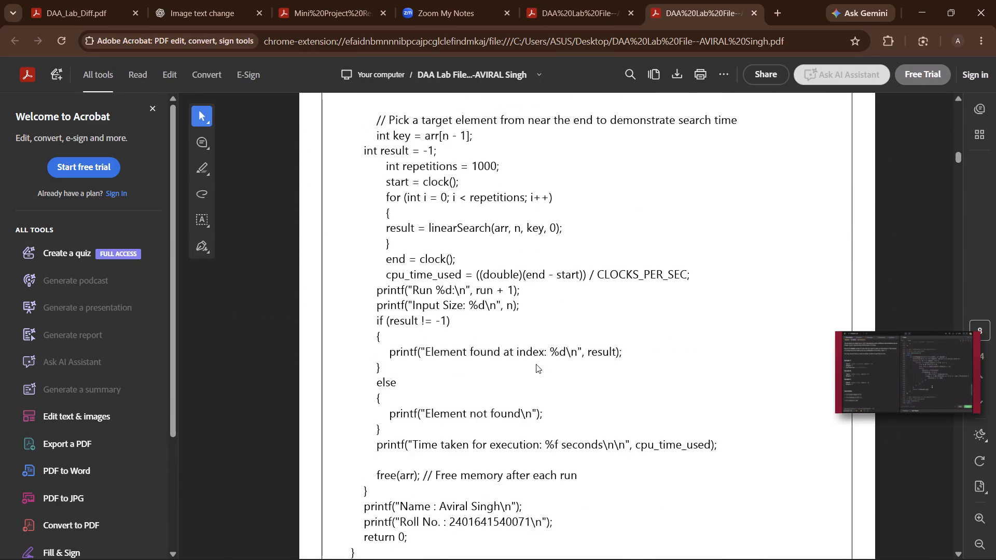
{"action": "scroll", "coordinate": [536, 364], "scroll_direction": "down", "scroll_amount": 4}
{"action": "scroll", "coordinate": [536, 364], "scroll_direction": "up", "scroll_amount": 9}
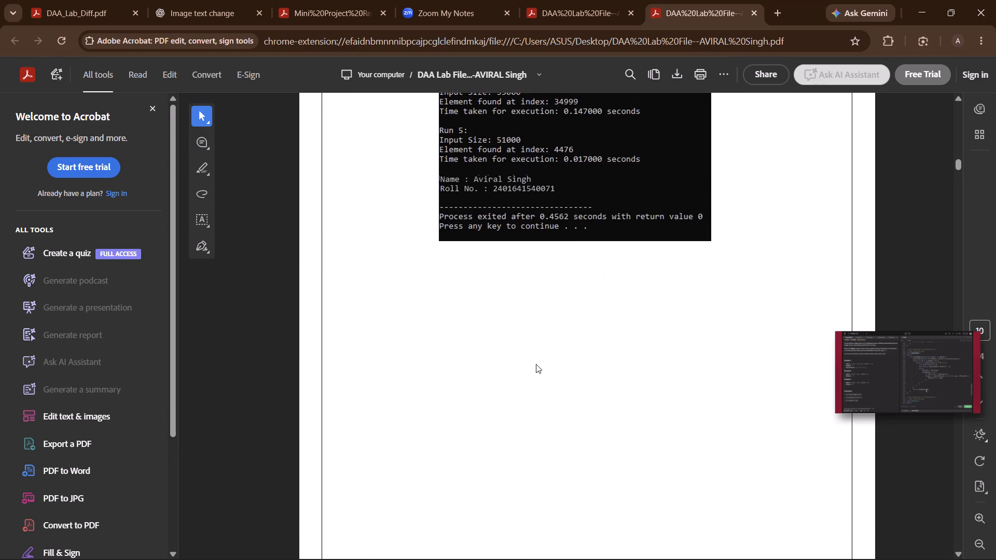
{"action": "scroll", "coordinate": [536, 364], "scroll_direction": "up", "scroll_amount": 1}
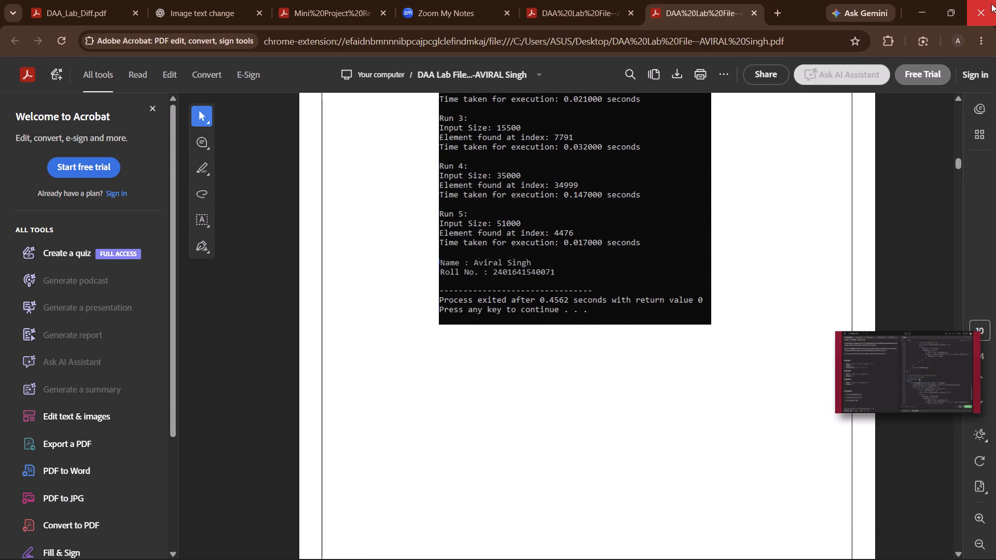
{"action": "left_click", "coordinate": [757, 9]}
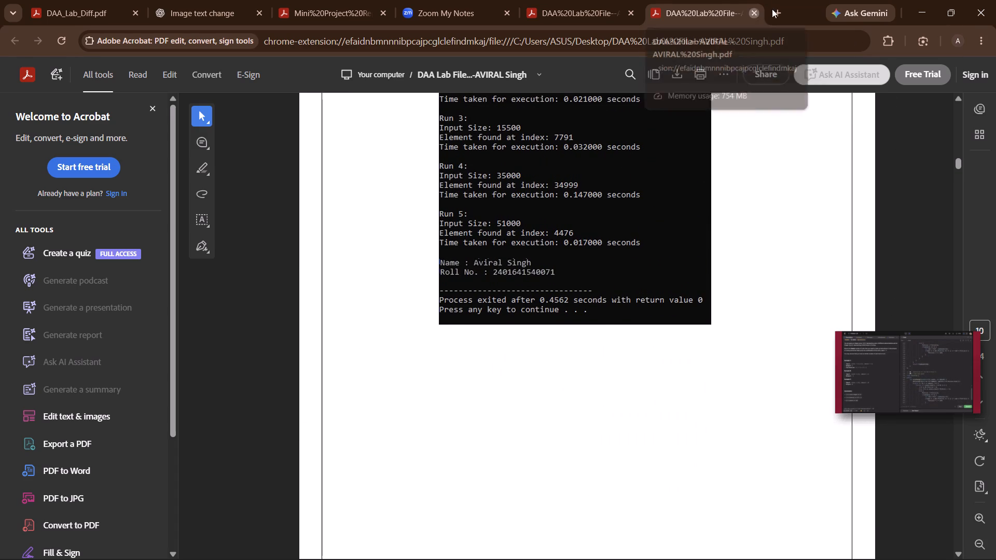
{"action": "left_click", "coordinate": [916, 2]}
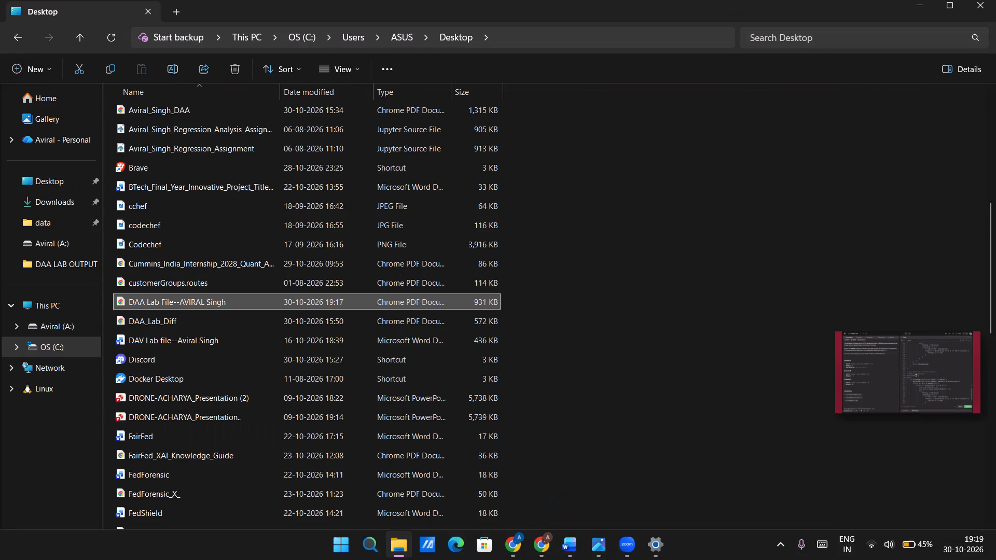
Switch back to the DAA lab file in Word and leave the Save As screen.
{"action": "left_click", "coordinate": [567, 544]}
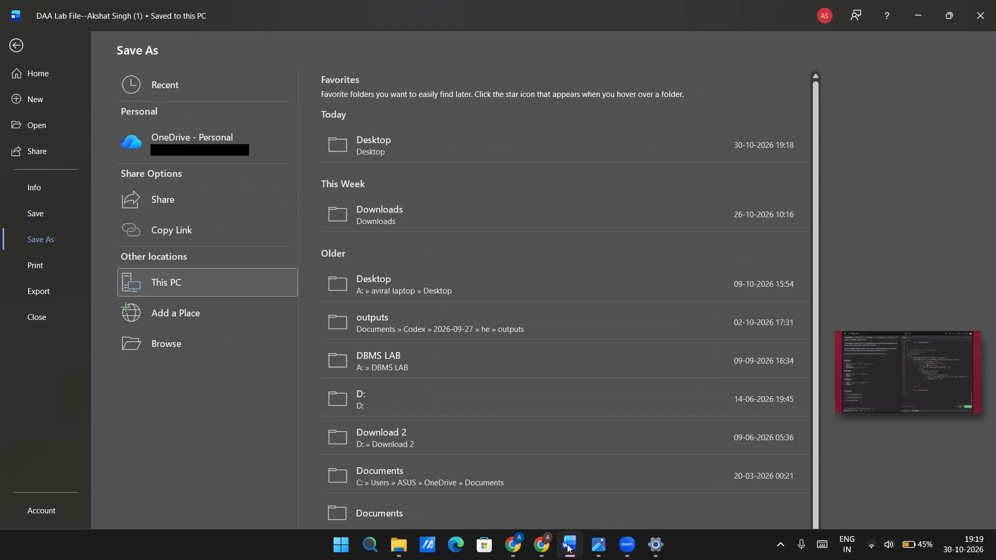
{"action": "left_click", "coordinate": [13, 43]}
Change the section under Submitted By on the cover page to CS-DS-3A-Elite.
{"action": "scroll", "coordinate": [375, 199], "scroll_direction": "up", "scroll_amount": 11}
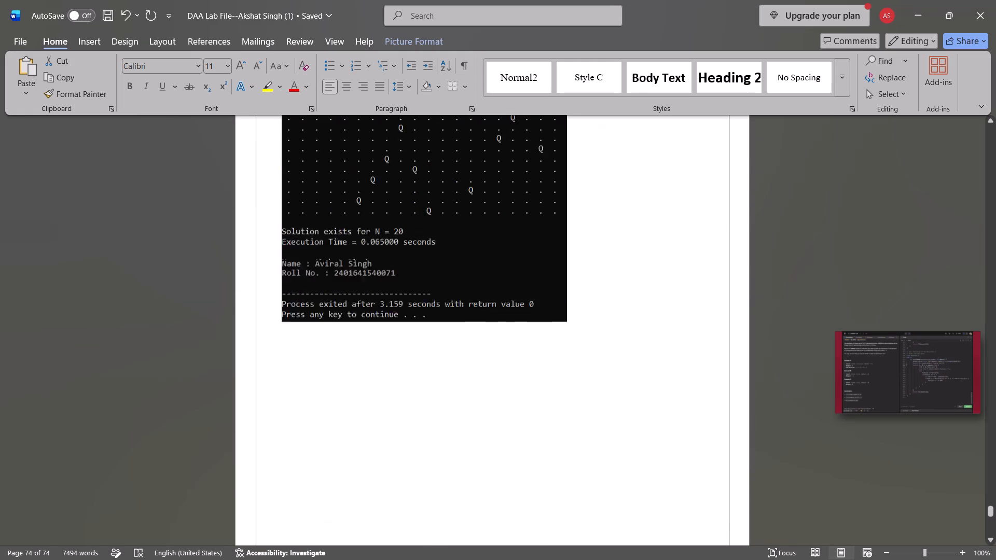
{"action": "scroll", "coordinate": [375, 199], "scroll_direction": "up", "scroll_amount": 19}
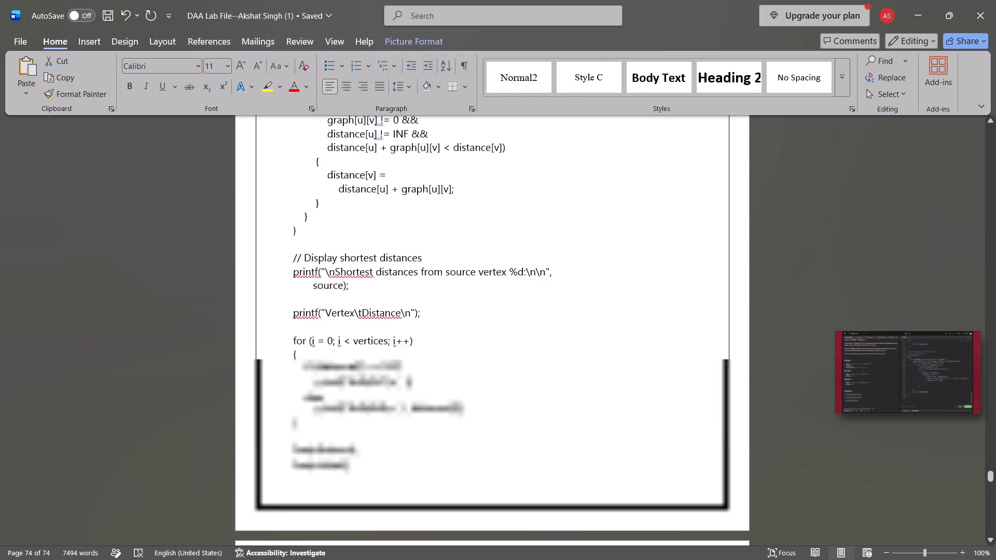
{"action": "scroll", "coordinate": [375, 199], "scroll_direction": "up", "scroll_amount": 19}
{"action": "scroll", "coordinate": [375, 199], "scroll_direction": "up", "scroll_amount": 20}
{"action": "scroll", "coordinate": [375, 199], "scroll_direction": "up", "scroll_amount": 20}
{"action": "scroll", "coordinate": [375, 199], "scroll_direction": "up", "scroll_amount": 20}
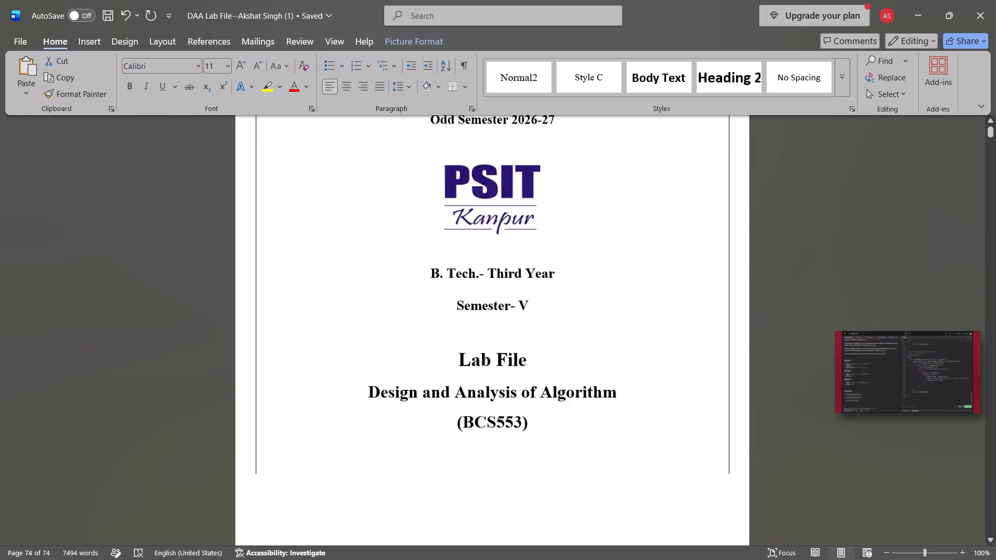
{"action": "scroll", "coordinate": [337, 196], "scroll_direction": "down", "scroll_amount": 5}
{"action": "scroll", "coordinate": [337, 196], "scroll_direction": "up", "scroll_amount": 1}
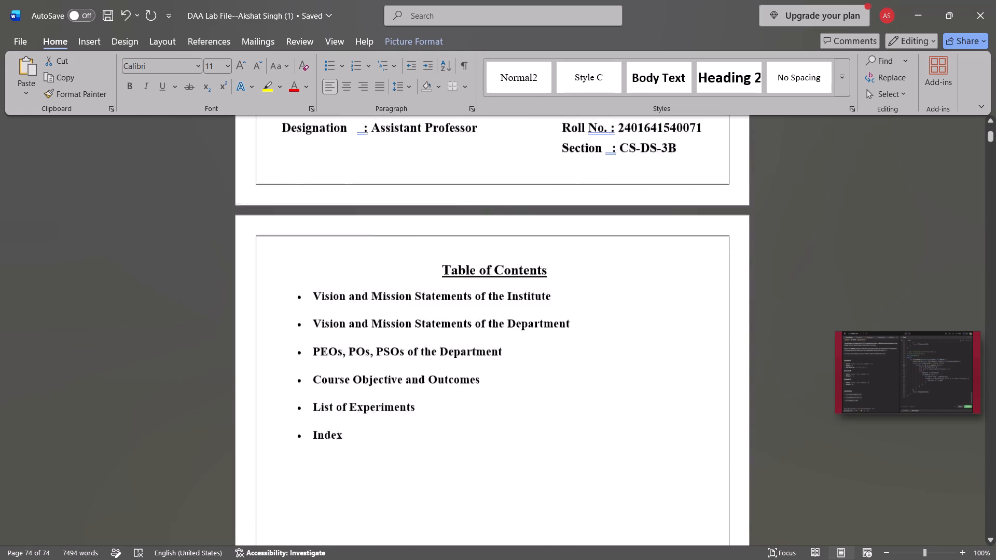
{"action": "scroll", "coordinate": [337, 196], "scroll_direction": "up", "scroll_amount": 1}
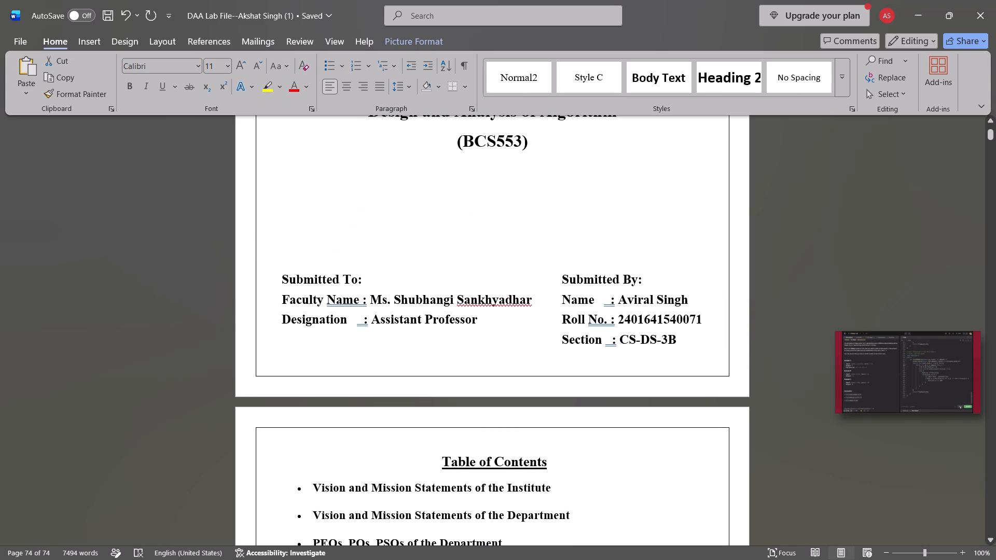
{"action": "left_click", "coordinate": [682, 342]}
{"action": "key", "text": "BackSpace"}
{"action": "key", "text": "a"}
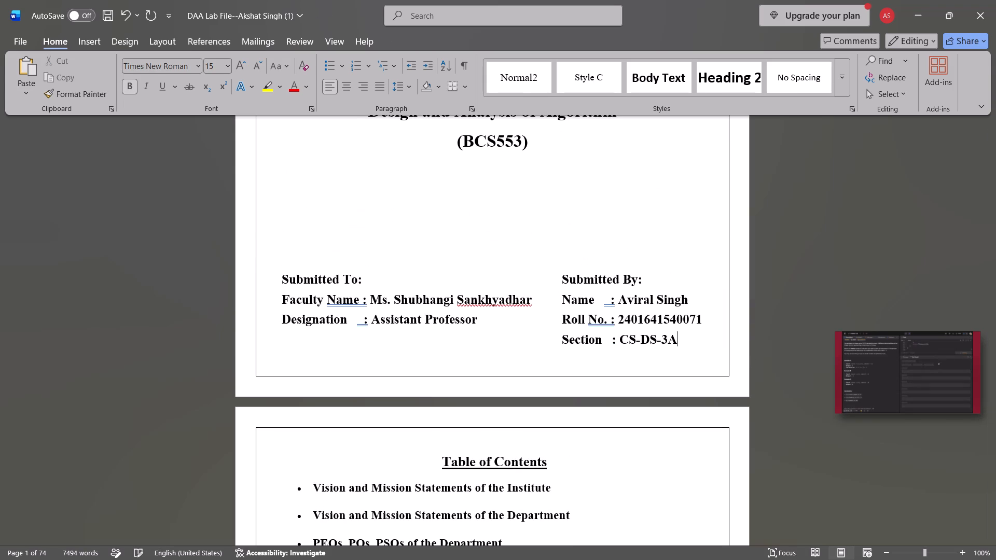
{"action": "key", "text": "minus"}
{"action": "key", "text": "e"}
{"action": "type", "text": "lite"}
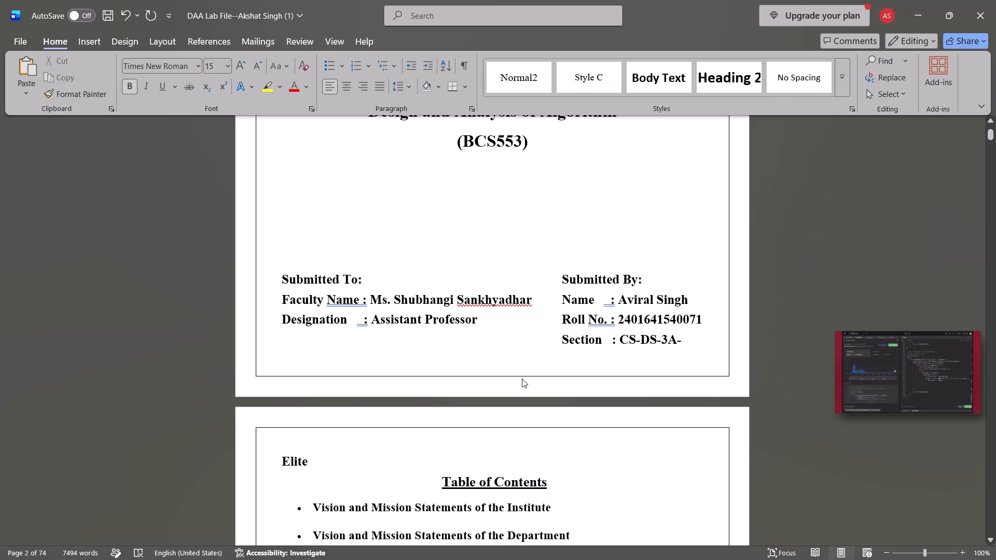
Remove one space on each side of the colon in the cover page's Section line so CS-DS-3A-Elite fits on one line.
{"action": "key", "text": "BackSpace"}
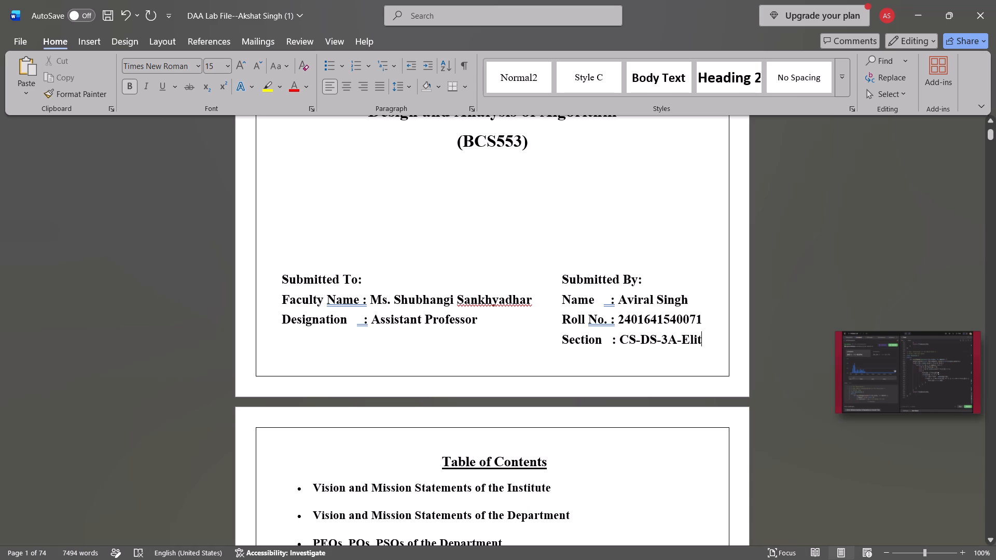
{"action": "left_click", "coordinate": [611, 342]}
{"action": "key", "text": "BackSpace"}
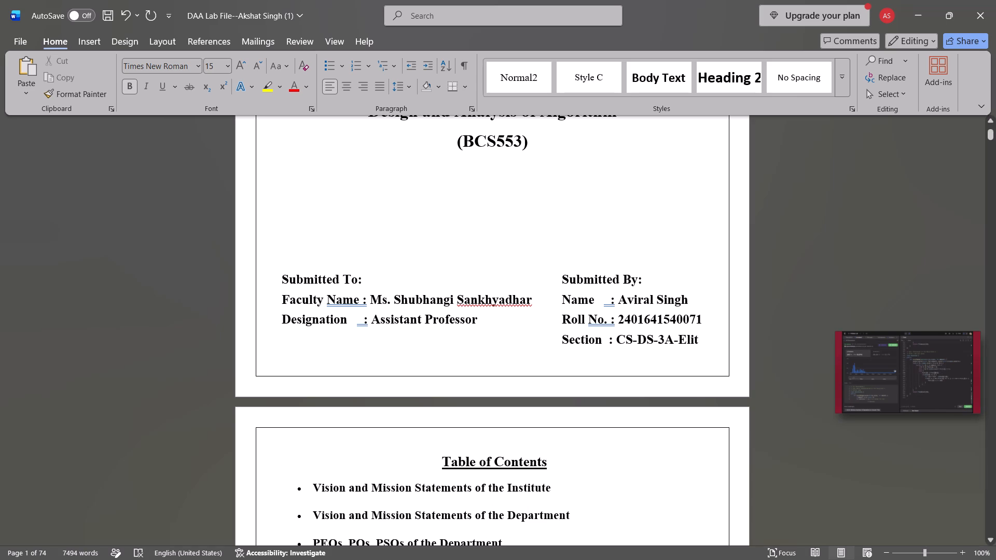
{"action": "left_click", "coordinate": [701, 338]}
{"action": "key", "text": "e"}
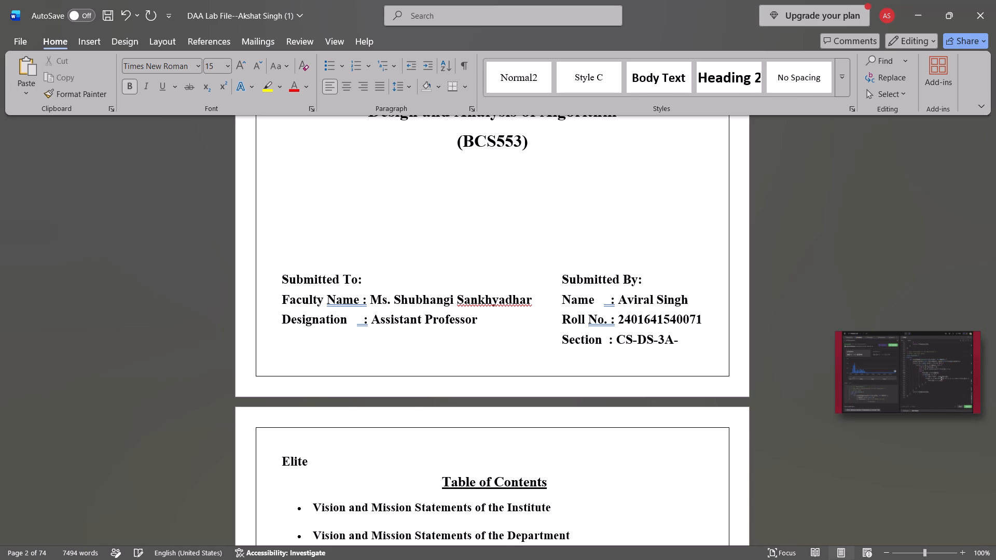
{"action": "left_click", "coordinate": [611, 340]}
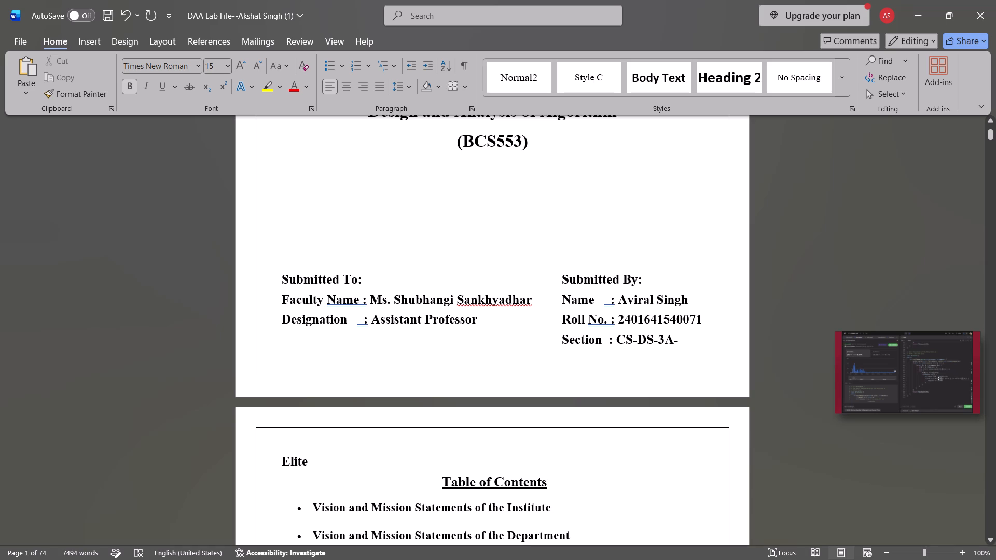
{"action": "left_click", "coordinate": [615, 340]}
{"action": "key", "text": "BackSpace"}
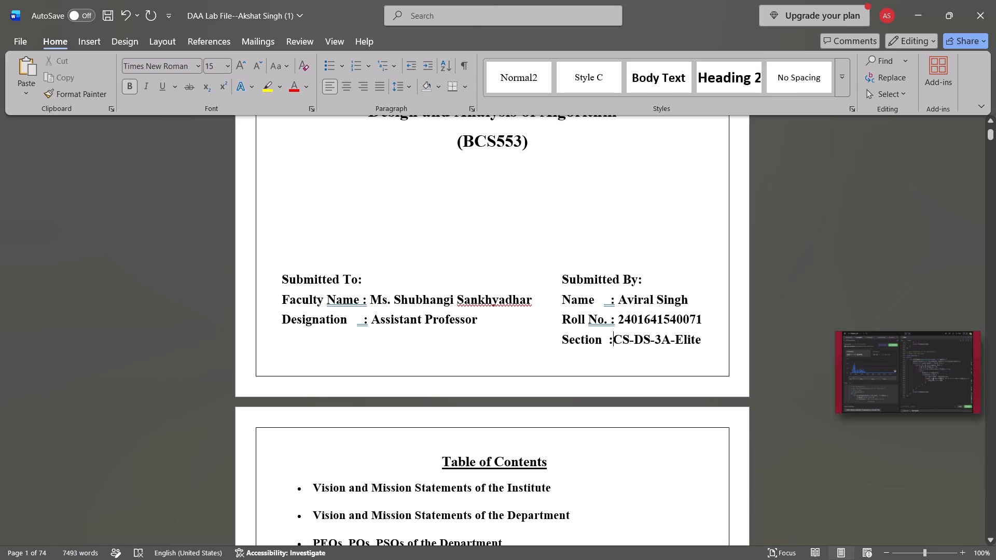
Replace the faculty member's name under Submitted To on the cover page and change the designation to Professor.
{"action": "left_click", "coordinate": [532, 297]}
{"action": "key", "text": "BackSpace"}
{"action": "key", "text": "BackSpace"}
{"action": "key", "text": "BackSpace"}
{"action": "key", "text": "BackSpace"}
{"action": "key", "text": "BackSpace"}
{"action": "key", "text": "BackSpace"}
{"action": "key", "text": "BackSpace"}
{"action": "key", "text": "BackSpace"}
{"action": "key", "text": "BackSpace"}
{"action": "key", "text": "BackSpace"}
{"action": "key", "text": "BackSpace"}
{"action": "key", "text": "BackSpace"}
{"action": "key", "text": "BackSpace"}
{"action": "key", "text": "BackSpace"}
{"action": "key", "text": "BackSpace"}
{"action": "key", "text": "BackSpace"}
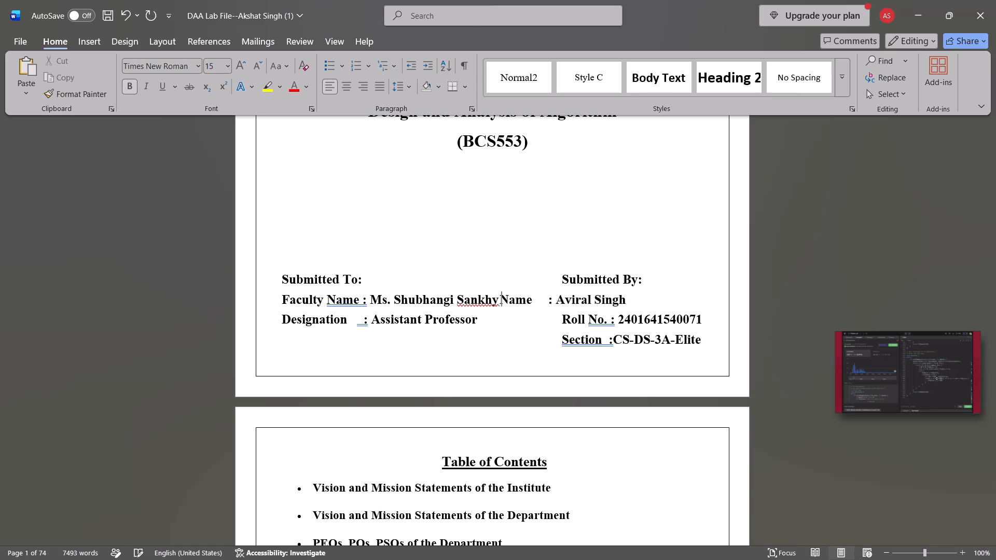
Replace the faculty member's name under Submitted To on the cover page with the new faculty member's name, titled Dr.
{"action": "key", "text": "BackSpace"}
{"action": "key", "text": "BackSpace"}
{"action": "key", "text": "BackSpace"}
{"action": "key", "text": "BackSpace"}
{"action": "key", "text": "BackSpace"}
{"action": "key", "text": "BackSpace"}
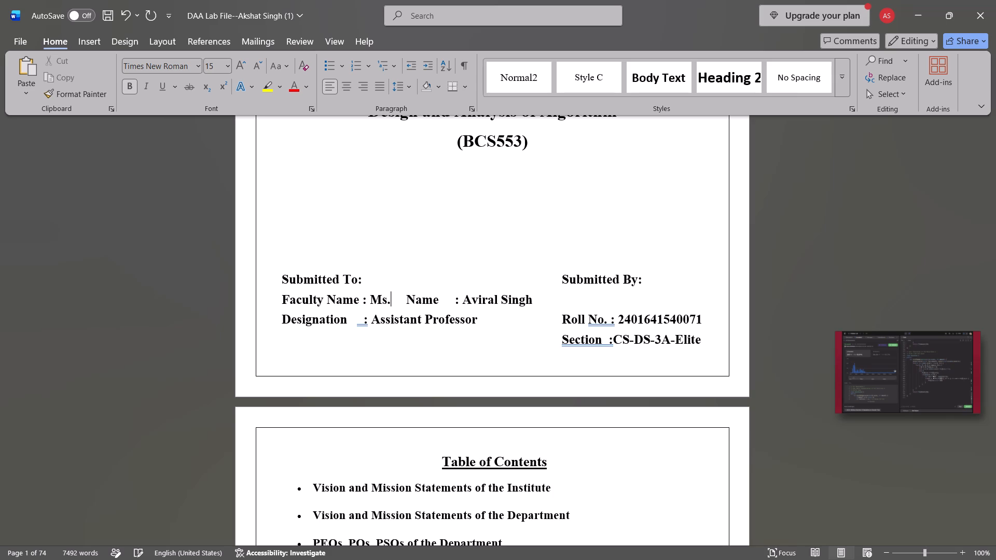
{"action": "key", "text": "BackSpace"}
{"action": "key", "text": "BackSpace"}
{"action": "key", "text": "BackSpace"}
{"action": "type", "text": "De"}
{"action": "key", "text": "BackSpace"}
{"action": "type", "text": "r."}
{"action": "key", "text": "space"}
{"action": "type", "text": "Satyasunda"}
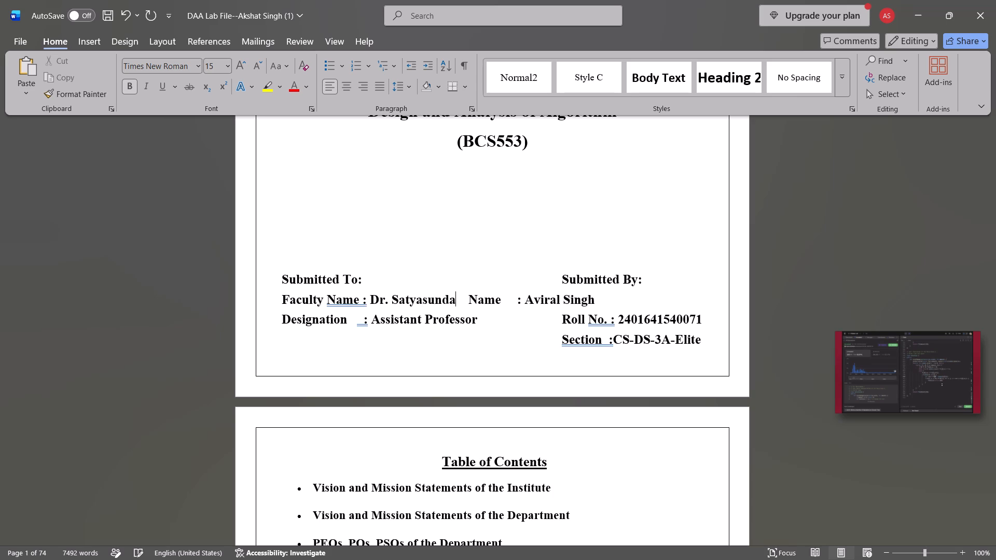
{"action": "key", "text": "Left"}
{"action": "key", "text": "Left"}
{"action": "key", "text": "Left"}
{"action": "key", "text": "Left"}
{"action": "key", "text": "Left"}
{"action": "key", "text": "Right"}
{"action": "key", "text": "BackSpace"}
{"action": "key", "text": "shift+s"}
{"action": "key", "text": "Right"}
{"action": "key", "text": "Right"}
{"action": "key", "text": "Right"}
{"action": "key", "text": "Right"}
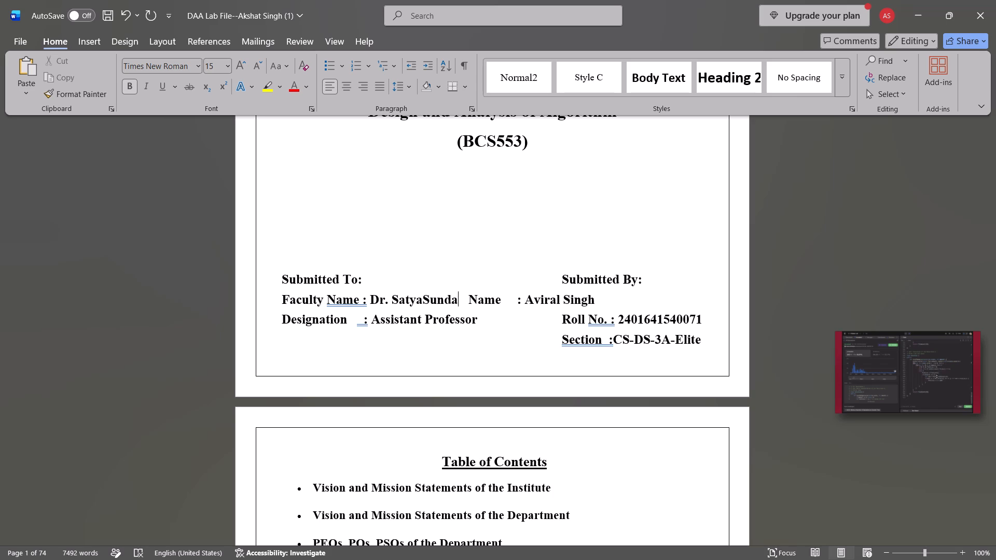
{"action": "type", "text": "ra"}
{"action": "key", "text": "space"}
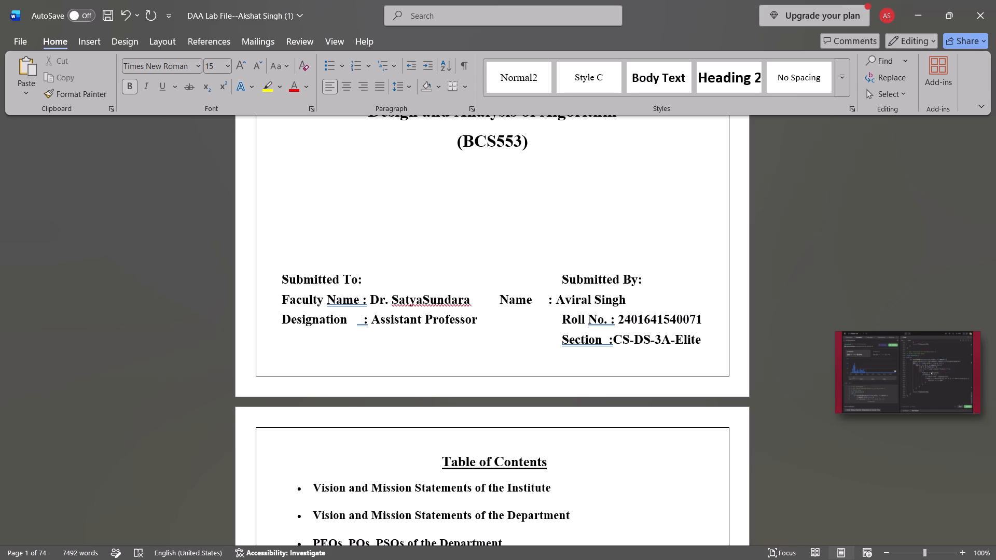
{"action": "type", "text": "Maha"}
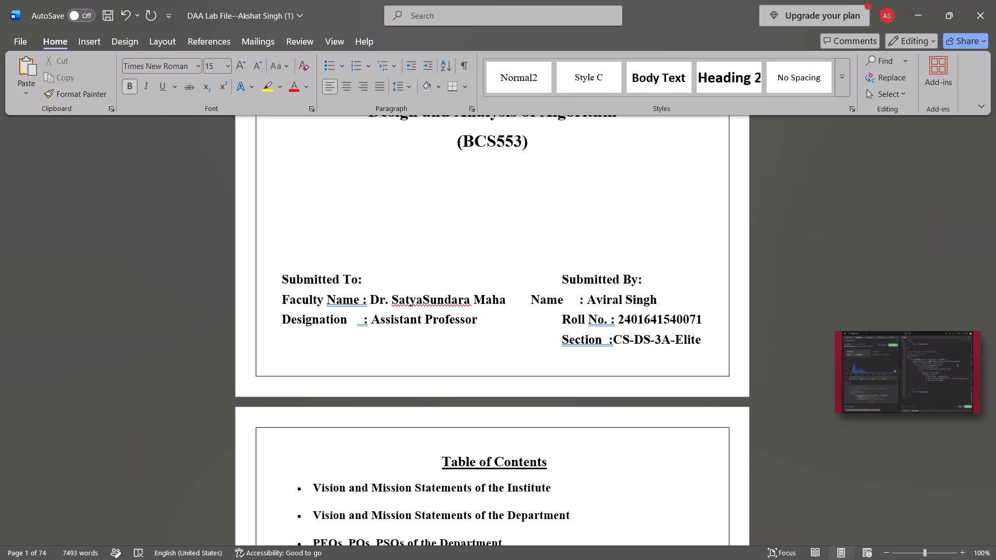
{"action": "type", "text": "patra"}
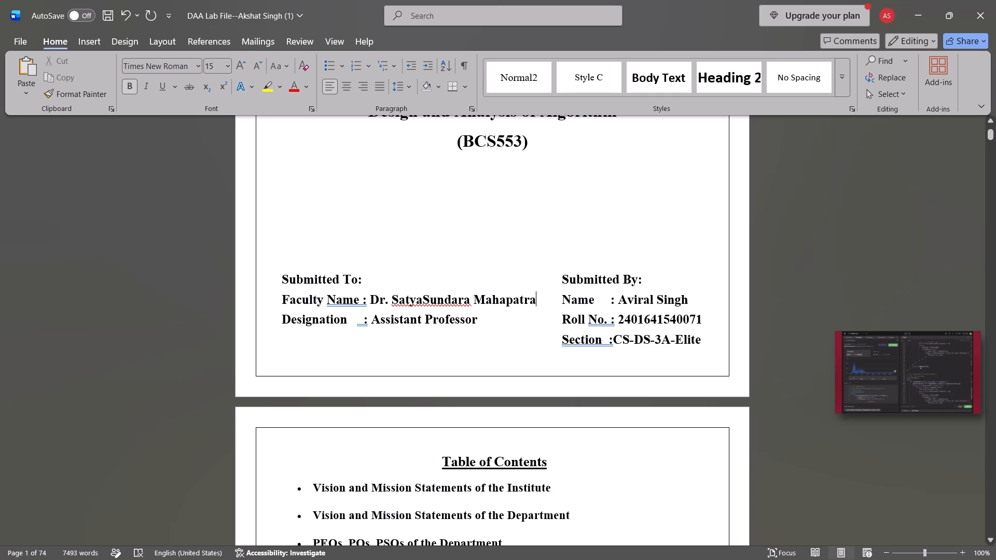
Change the faculty designation on the cover page to Professor by removing the word Assistant.
{"action": "left_click", "coordinate": [403, 329]}
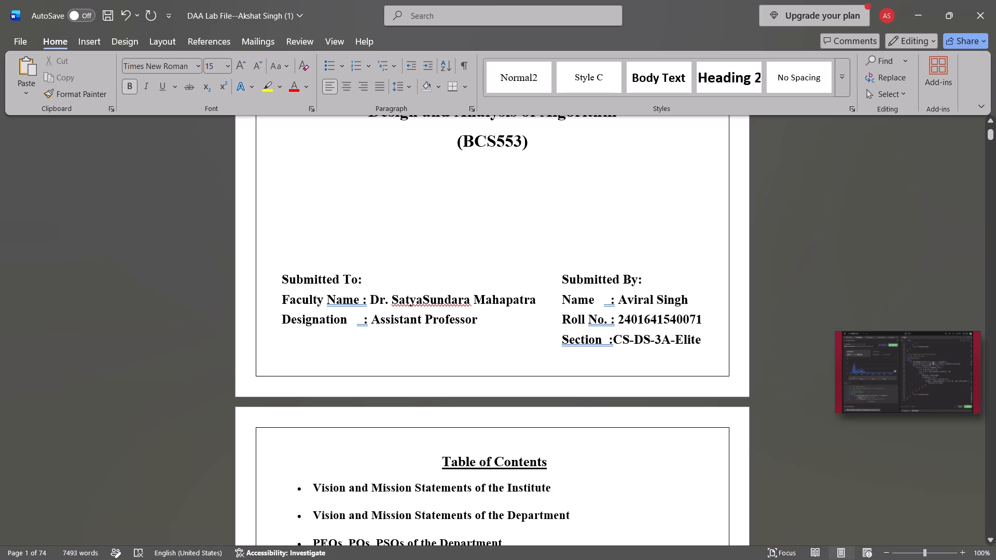
{"action": "left_click", "coordinate": [426, 322]}
{"action": "key", "text": "BackSpace"}
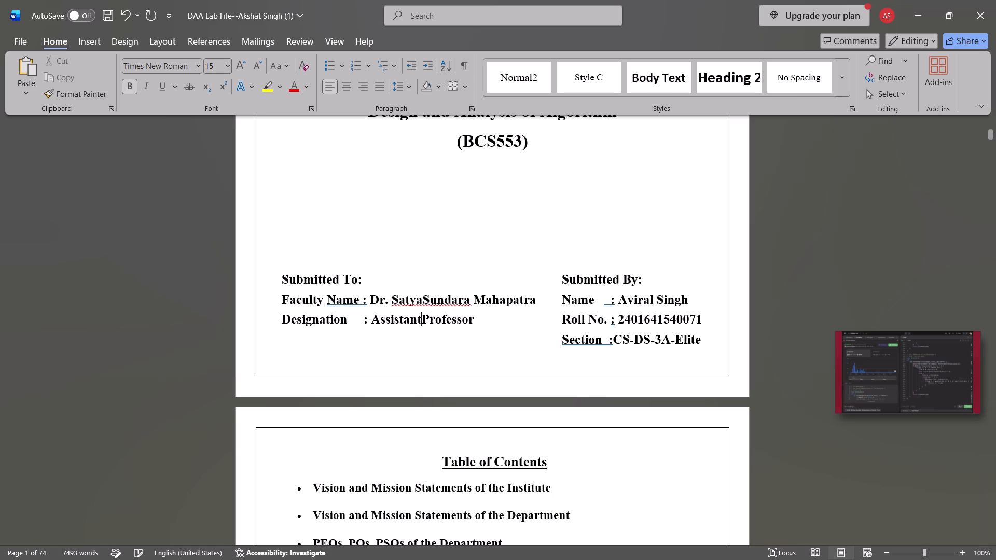
{"action": "key", "text": "BackSpace"}
{"action": "key", "text": "BackSpace"}
{"action": "key", "text": "BackSpace"}
{"action": "key", "text": "BackSpace"}
{"action": "key", "text": "BackSpace"}
{"action": "key", "text": "BackSpace"}
{"action": "key", "text": "BackSpace"}
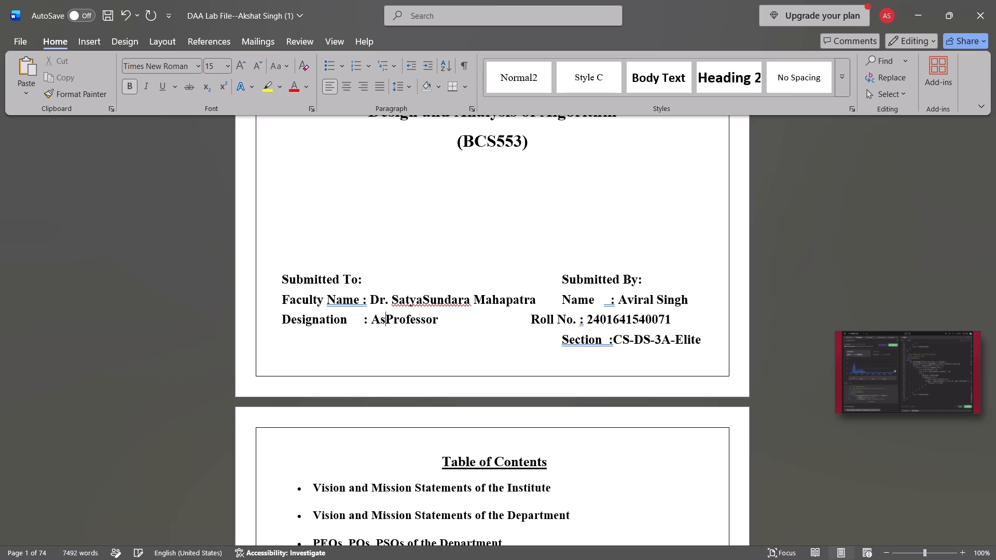
{"action": "key", "text": "BackSpace"}
{"action": "key", "text": "BackSpace"}
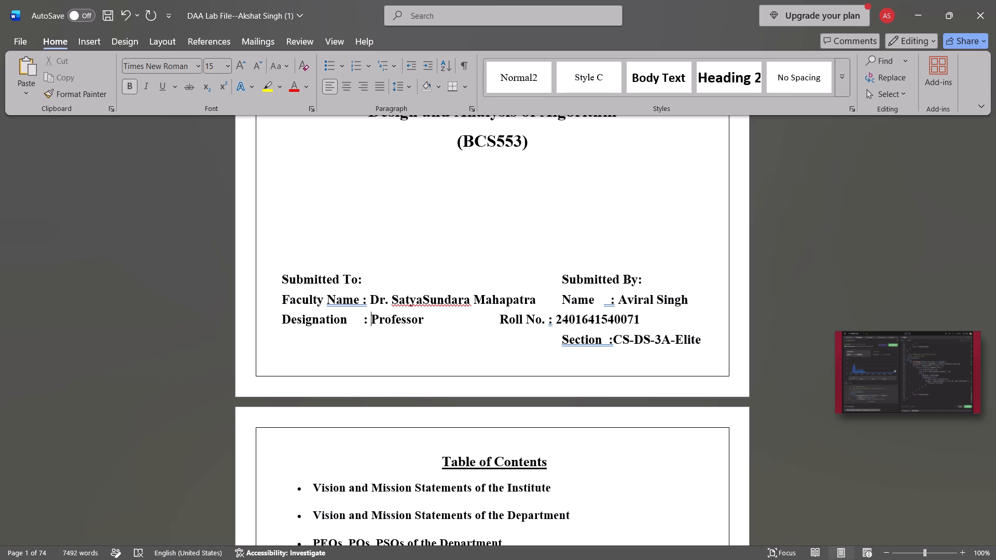
Insert spaces before Roll No. on the cover page until it lines up with Name and Section under Submitted By.
{"action": "key", "text": "Right"}
{"action": "key", "text": "Right"}
{"action": "key", "text": "Right"}
{"action": "key", "text": "Right"}
{"action": "key", "text": "Right"}
{"action": "key", "text": "Right"}
{"action": "key", "text": "Right"}
{"action": "key", "text": "Right"}
{"action": "key", "text": "Right"}
{"action": "key", "text": "Right"}
{"action": "key", "text": "Right"}
{"action": "key", "text": "space"}
{"action": "key", "text": "space"}
{"action": "key", "text": "space"}
{"action": "key", "text": "space"}
{"action": "key", "text": "space"}
{"action": "key", "text": "space"}
{"action": "key", "text": "space"}
{"action": "key", "text": "space"}
{"action": "key", "text": "space"}
{"action": "key", "text": "space"}
{"action": "key", "text": "space"}
{"action": "key", "text": "space"}
{"action": "key", "text": "space"}
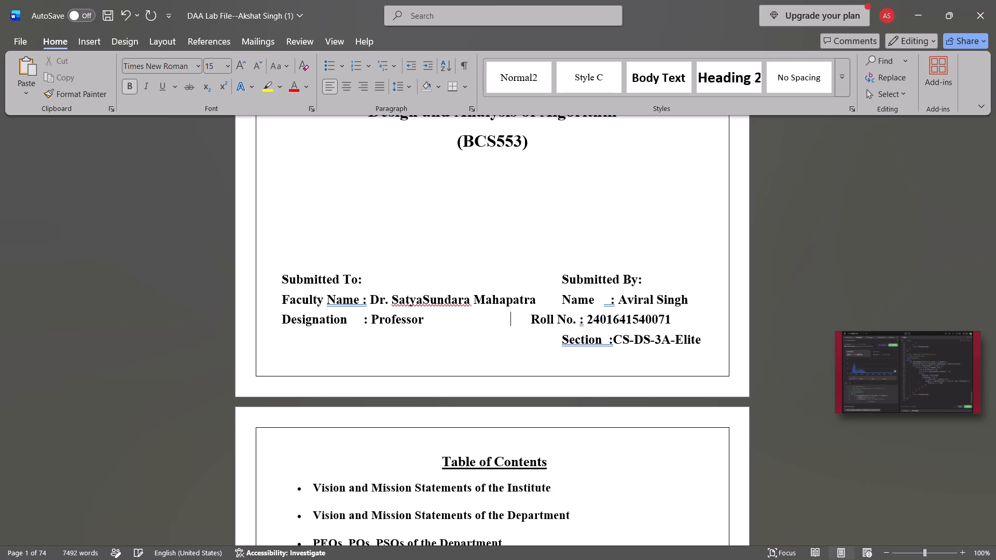
{"action": "key", "text": "space"}
{"action": "key", "text": "space"}
{"action": "key", "text": "space"}
{"action": "key", "text": "space"}
{"action": "key", "text": "space"}
{"action": "key", "text": "space"}
{"action": "key", "text": "space"}
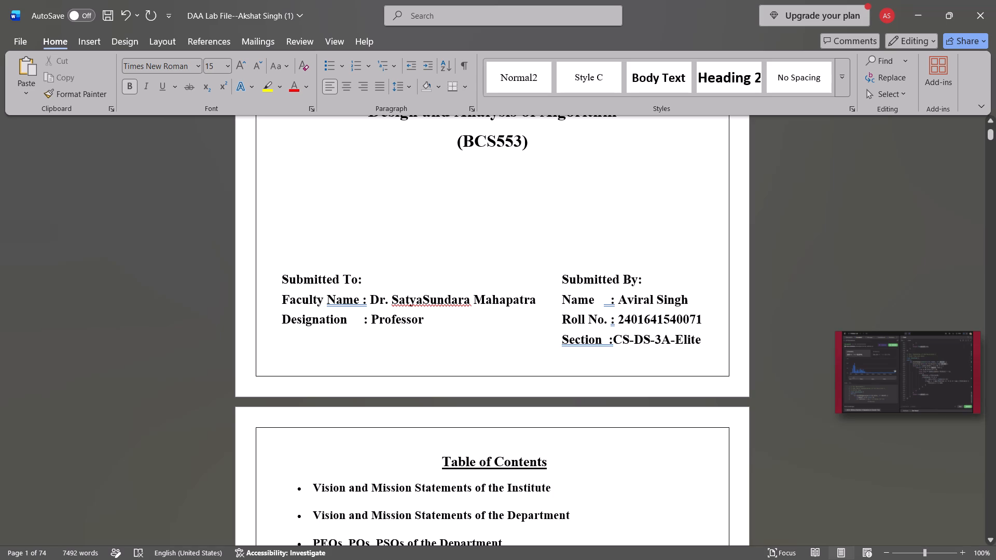
Save a copy of the lab file to the Desktop folder as a PDF named DAA_Aviral.
{"action": "scroll", "coordinate": [485, 408], "scroll_direction": "down", "scroll_amount": 1}
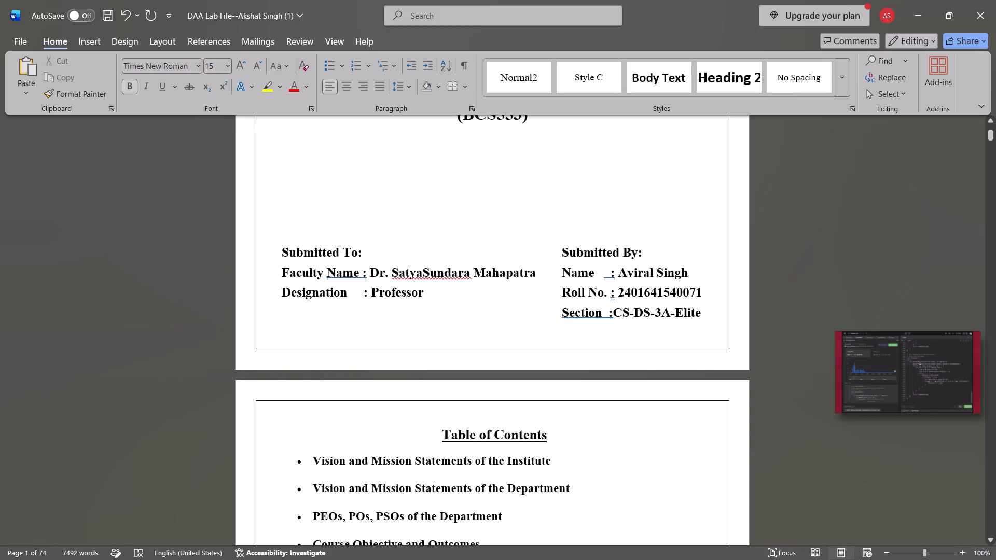
{"action": "left_click", "coordinate": [32, 42]}
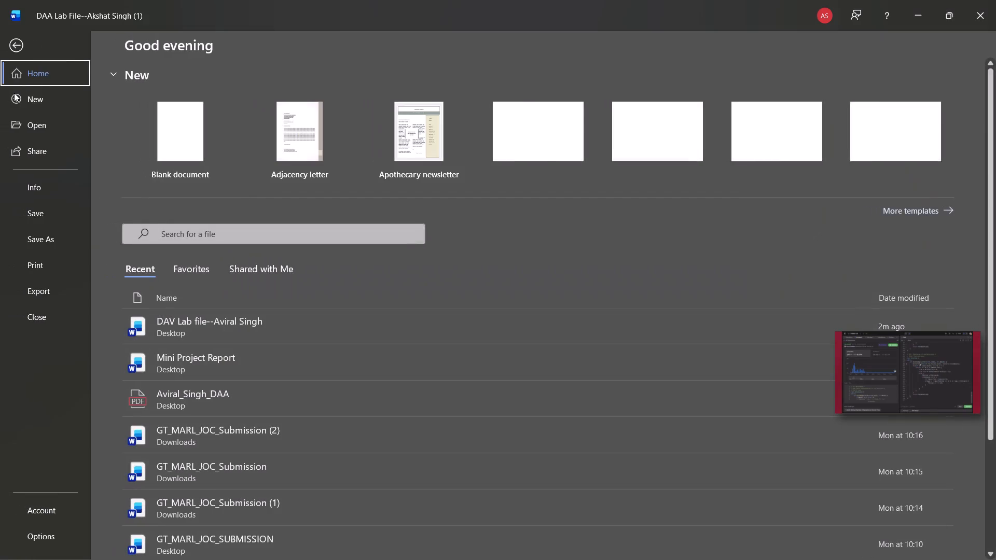
{"action": "left_click", "coordinate": [36, 243]}
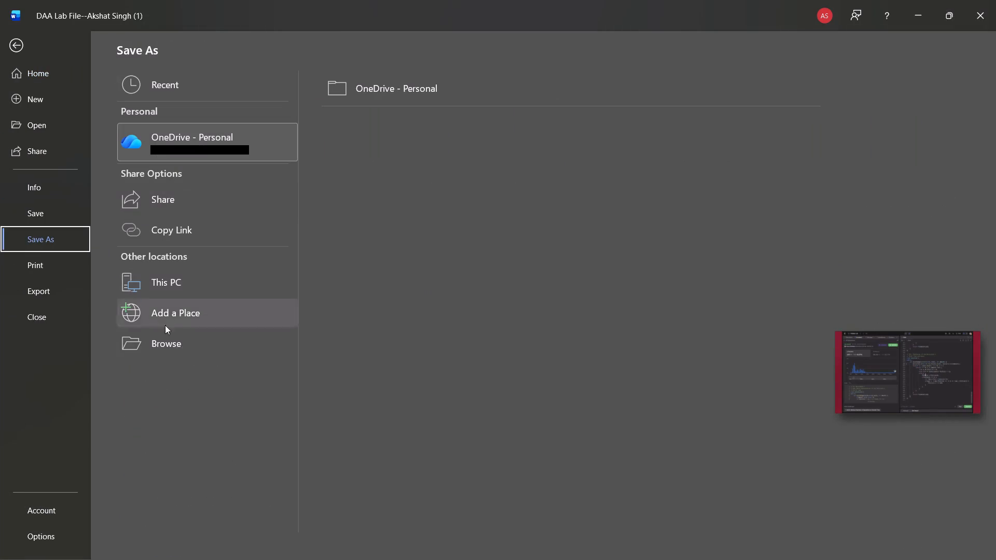
{"action": "left_click", "coordinate": [168, 283]}
{"action": "left_click", "coordinate": [374, 142]}
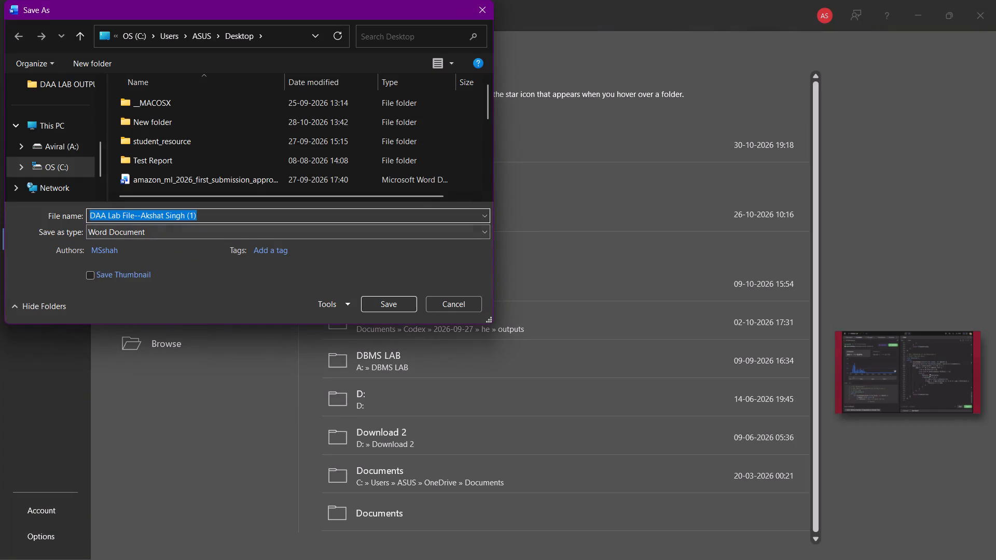
{"action": "key", "text": "BackSpace"}
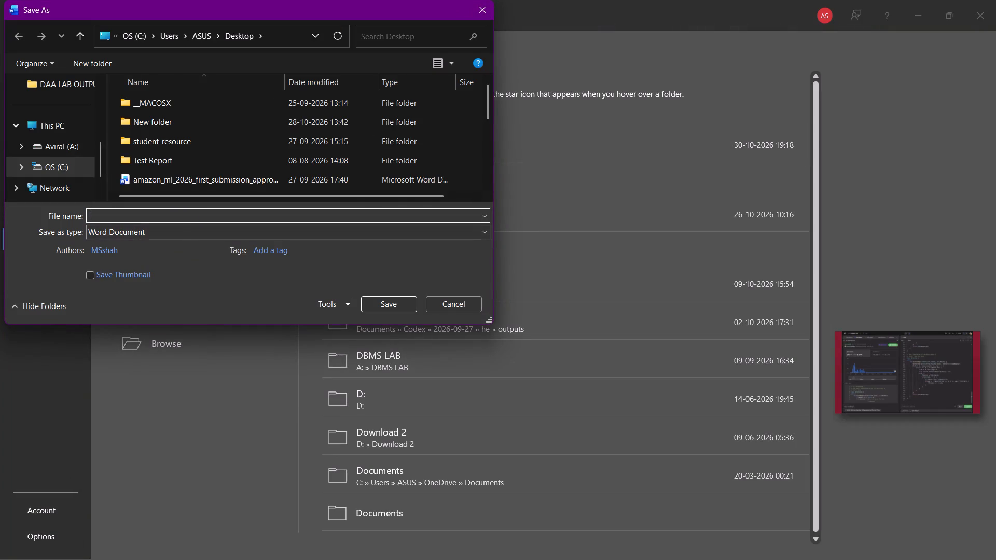
{"action": "type", "text": "DAA"}
{"action": "type", "text": "_Aviral"}
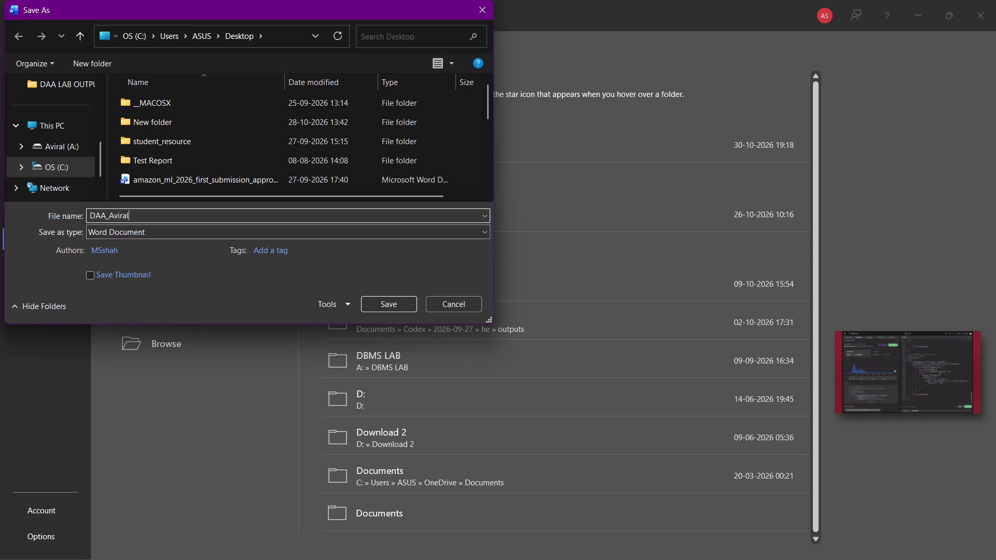
{"action": "scroll", "coordinate": [68, 148], "scroll_direction": "up", "scroll_amount": 4}
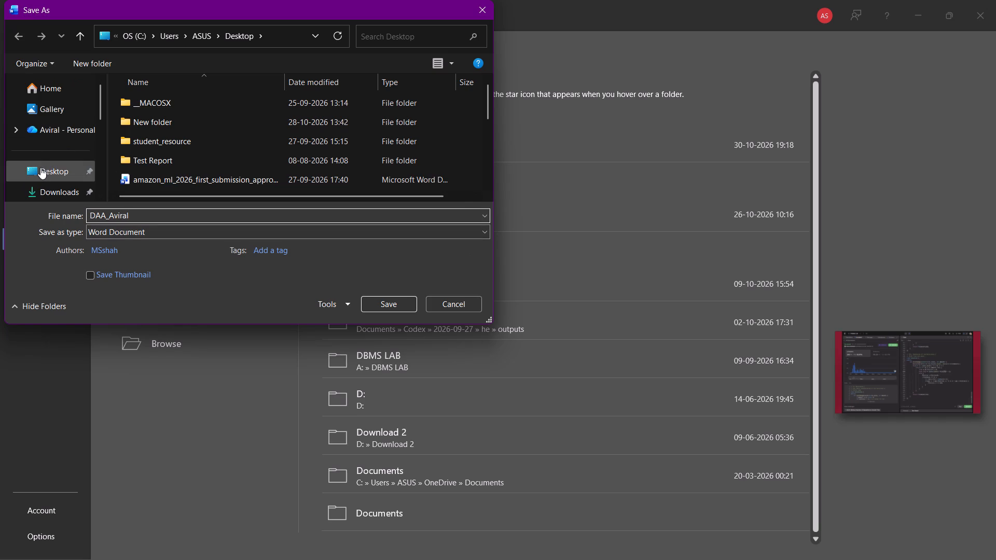
{"action": "left_click", "coordinate": [45, 169]}
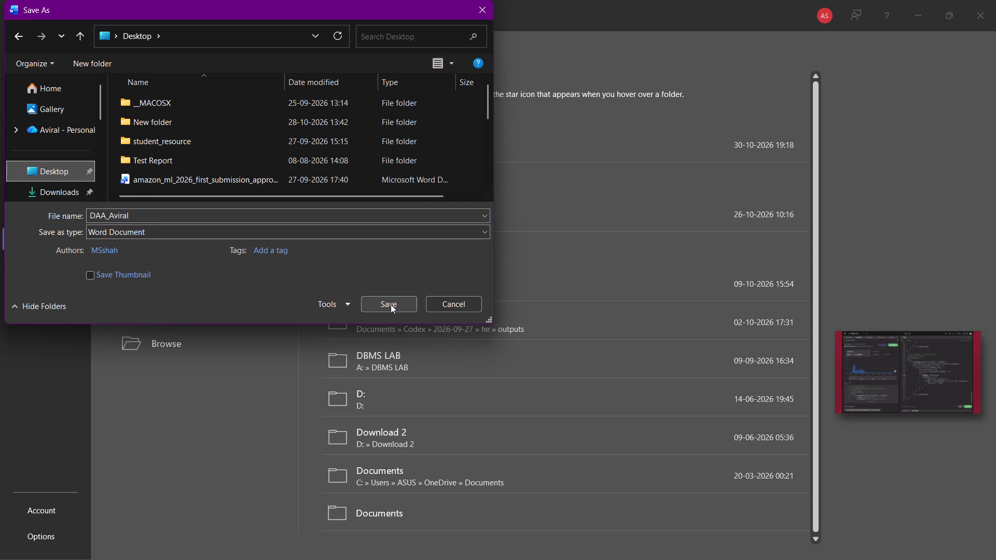
{"action": "left_click", "coordinate": [309, 232]}
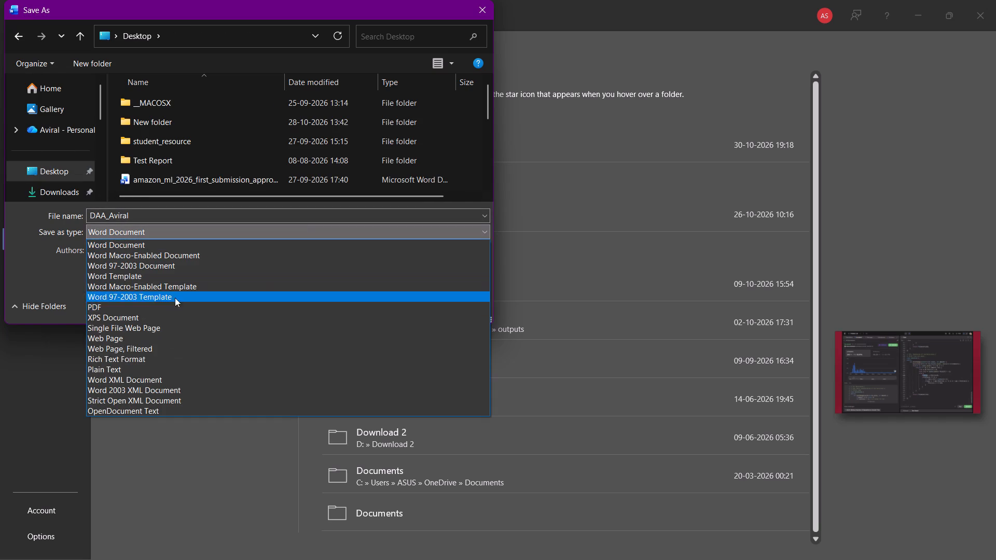
{"action": "left_click", "coordinate": [149, 305]}
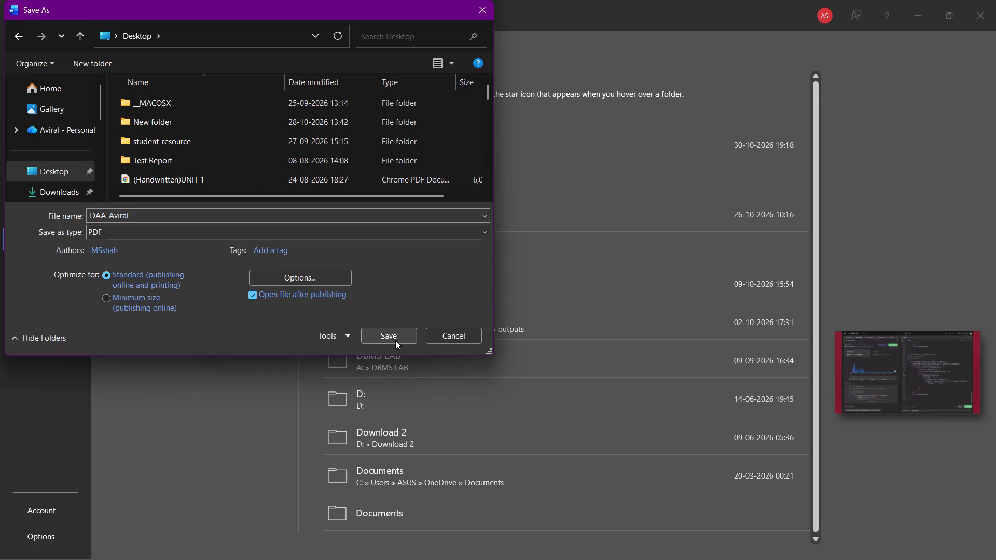
{"action": "left_click", "coordinate": [395, 340]}
Minimise the open windows and open the DAA_Aviral PDF from the desktop.
{"action": "triple_click", "coordinate": [924, 4]}
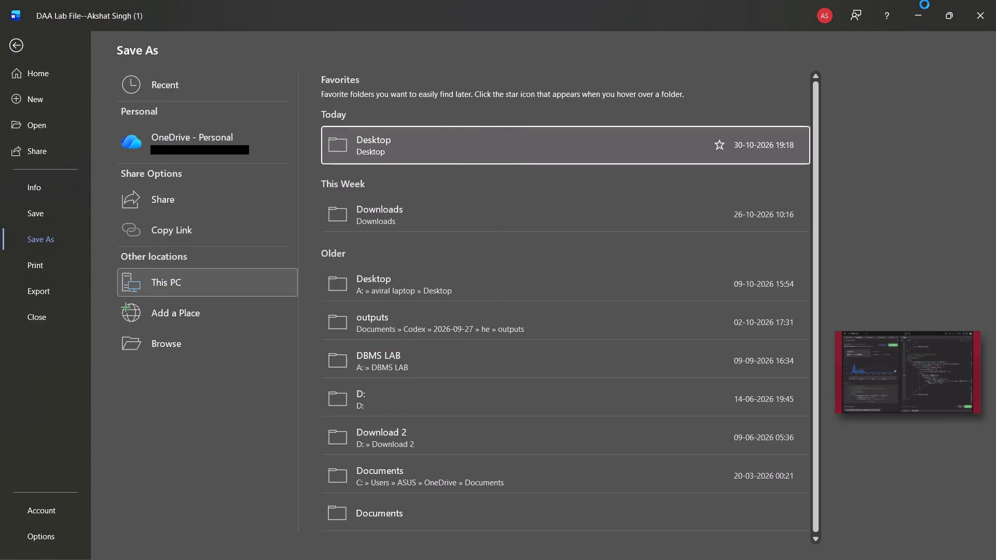
{"action": "left_click", "coordinate": [924, 4]}
{"action": "left_click_drag", "start_coordinate": [924, 4], "coordinate": [920, 18]}
{"action": "triple_click", "coordinate": [920, 18]}
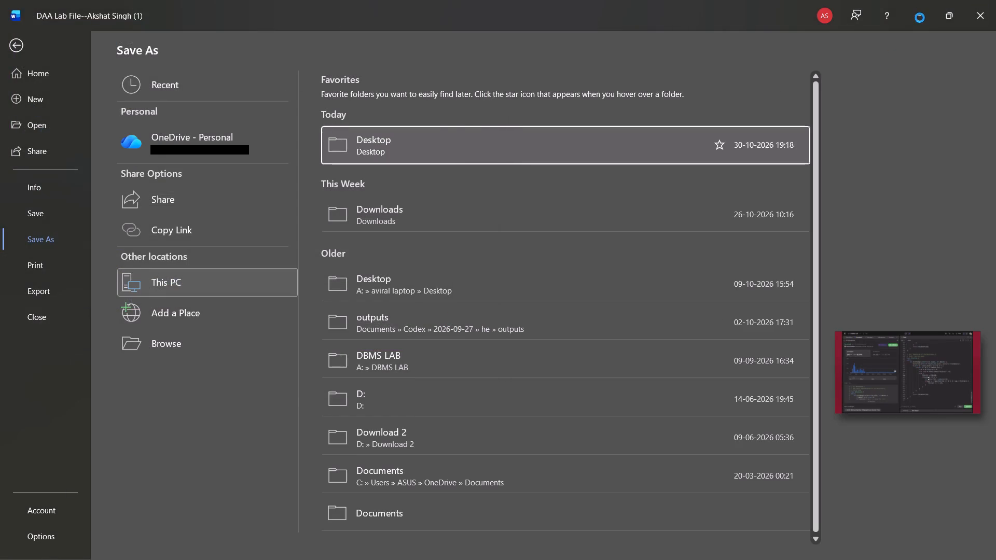
{"action": "triple_click", "coordinate": [920, 18]}
{"action": "double_click", "coordinate": [920, 18]}
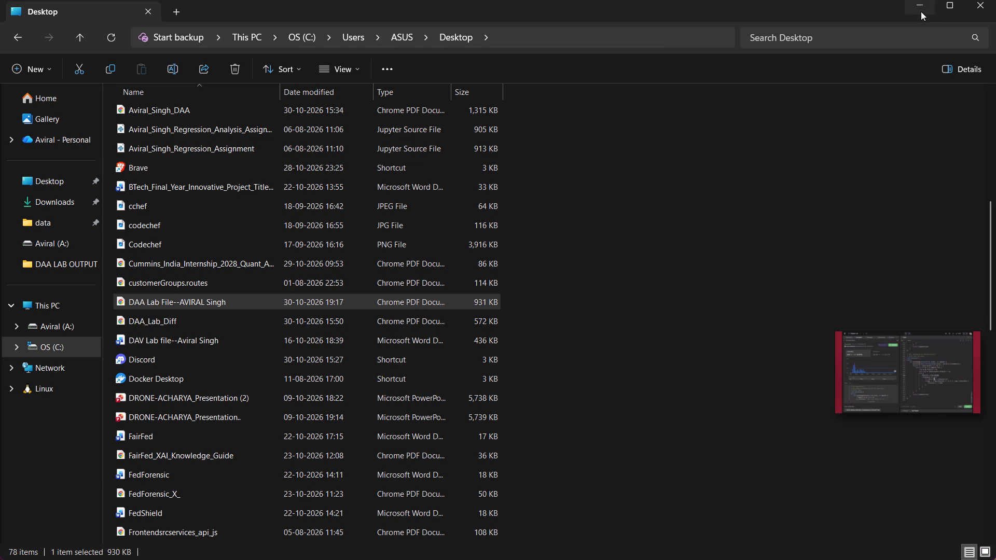
{"action": "left_click", "coordinate": [920, 11]}
{"action": "triple_click", "coordinate": [920, 11]}
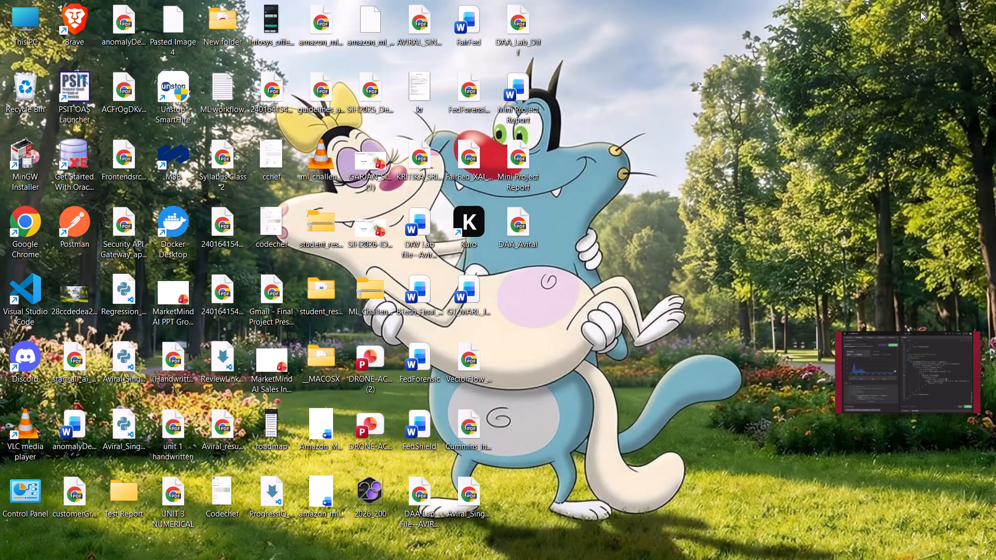
{"action": "double_click", "coordinate": [519, 234]}
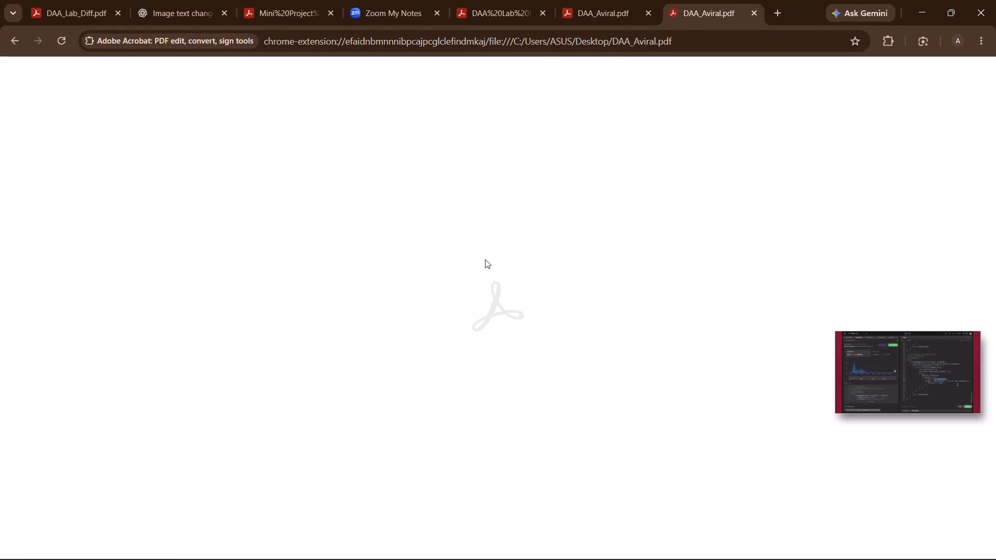
Examine the exported PDF's cover page details, introductory pages, program code and output screenshots.
{"action": "scroll", "coordinate": [485, 259], "scroll_direction": "down", "scroll_amount": 3}
{"action": "scroll", "coordinate": [485, 259], "scroll_direction": "up", "scroll_amount": 1}
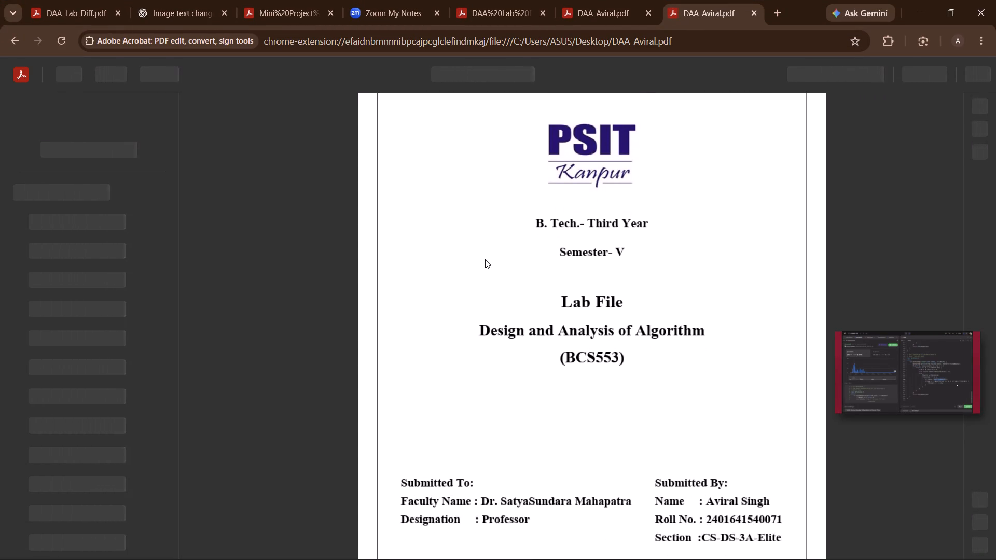
{"action": "scroll", "coordinate": [485, 259], "scroll_direction": "up", "scroll_amount": 1}
{"action": "scroll", "coordinate": [485, 259], "scroll_direction": "down", "scroll_amount": 2}
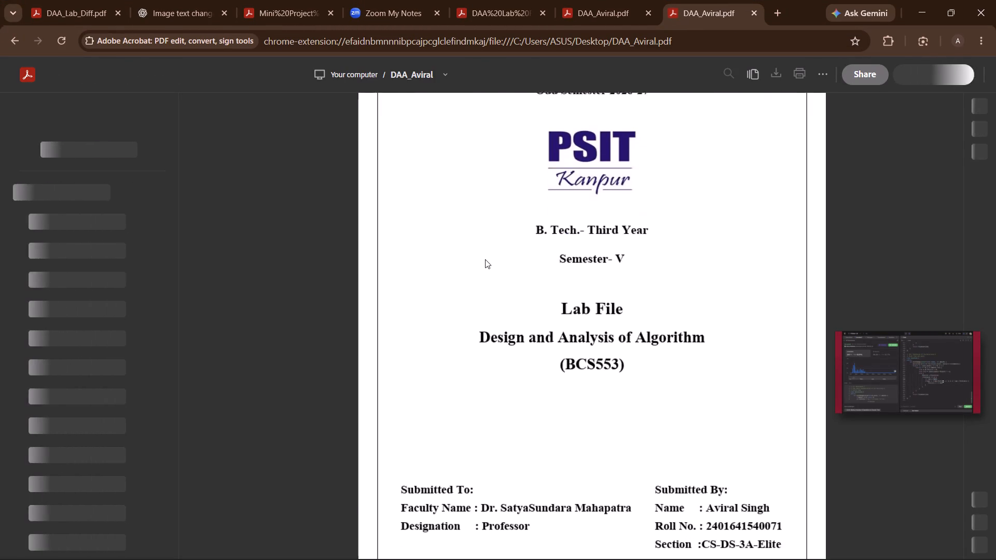
{"action": "scroll", "coordinate": [485, 259], "scroll_direction": "down", "scroll_amount": 4}
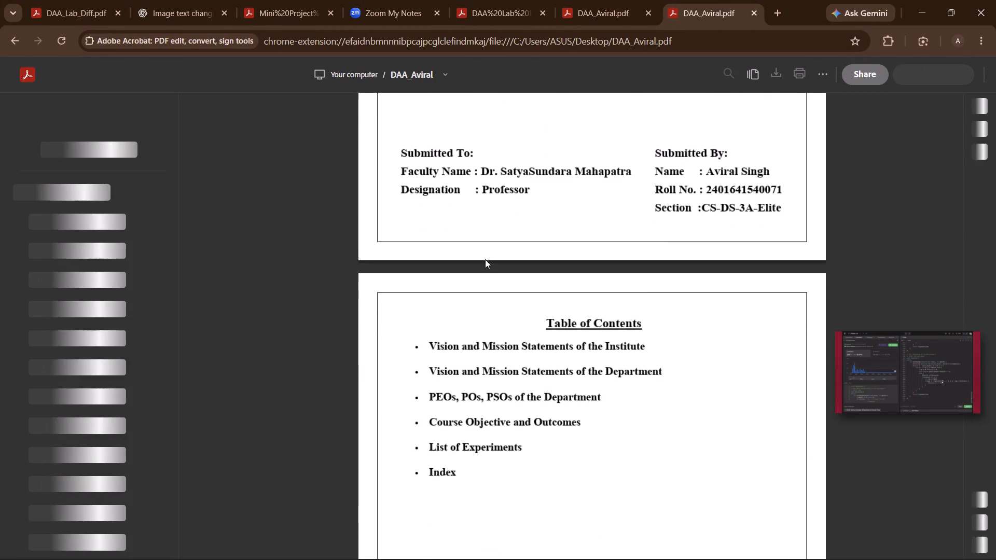
{"action": "scroll", "coordinate": [485, 259], "scroll_direction": "down", "scroll_amount": 3}
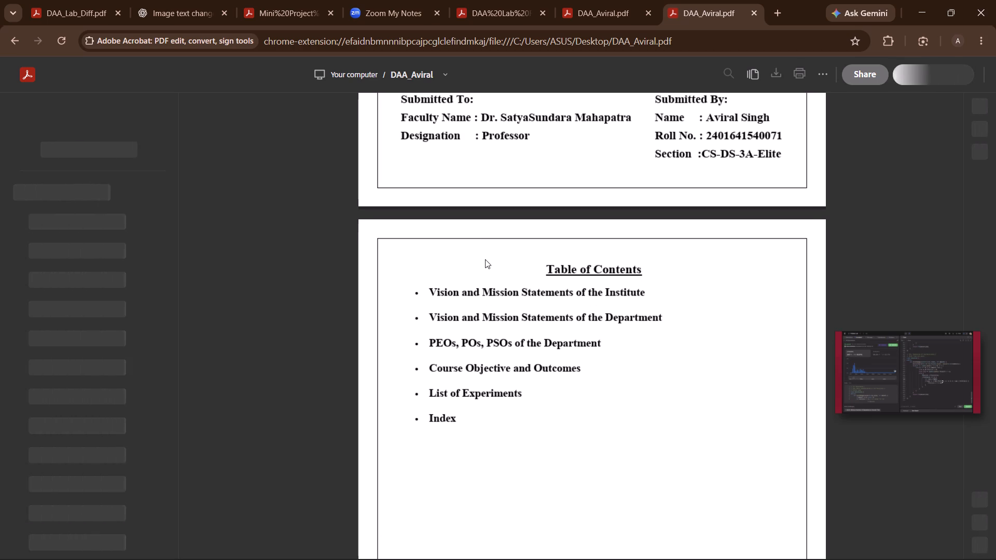
{"action": "scroll", "coordinate": [485, 259], "scroll_direction": "down", "scroll_amount": 3}
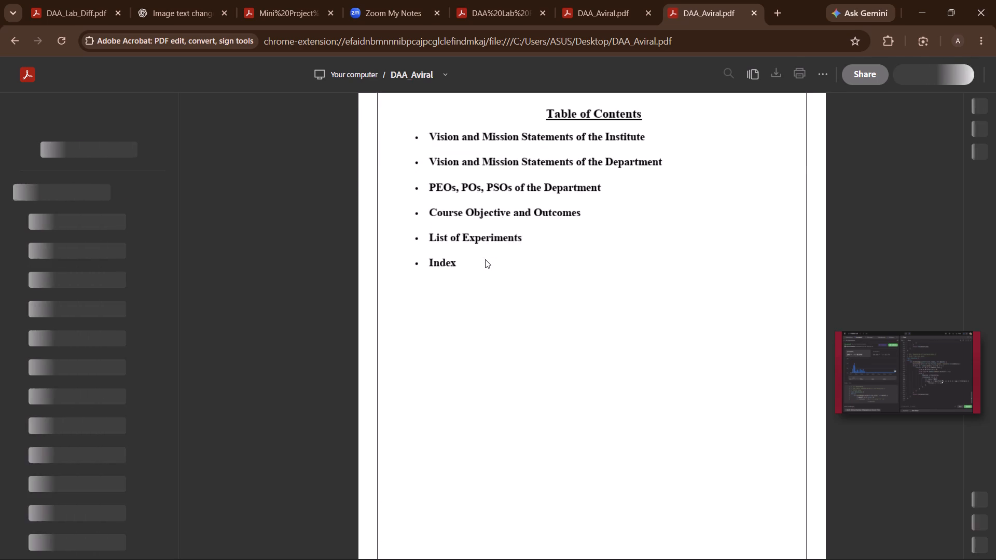
{"action": "scroll", "coordinate": [485, 259], "scroll_direction": "down", "scroll_amount": 6}
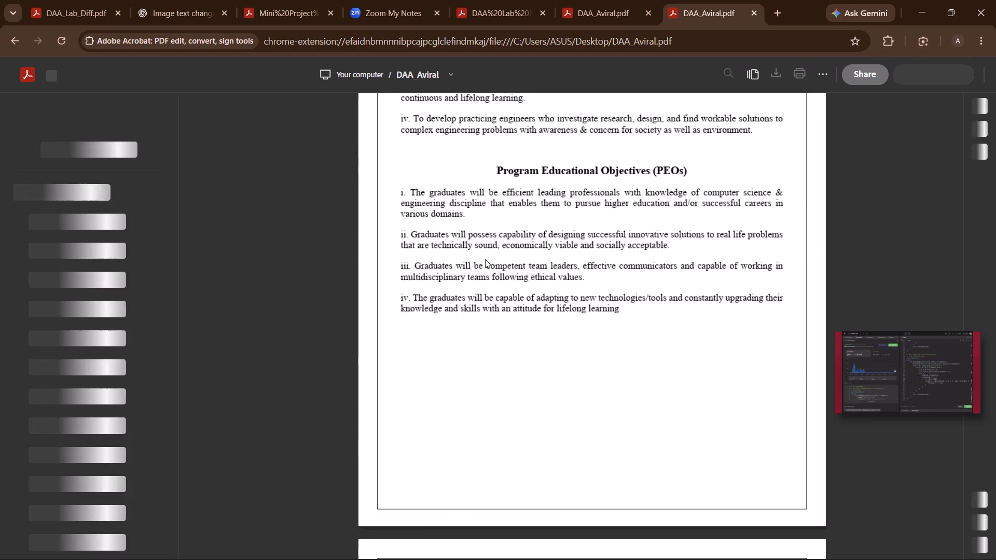
{"action": "scroll", "coordinate": [485, 259], "scroll_direction": "down", "scroll_amount": 9}
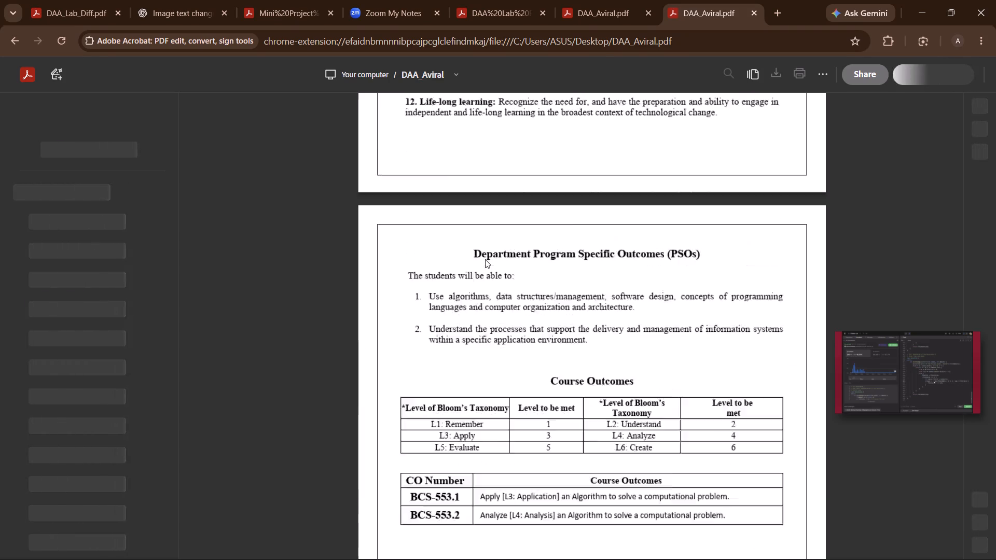
{"action": "scroll", "coordinate": [485, 259], "scroll_direction": "down", "scroll_amount": 11}
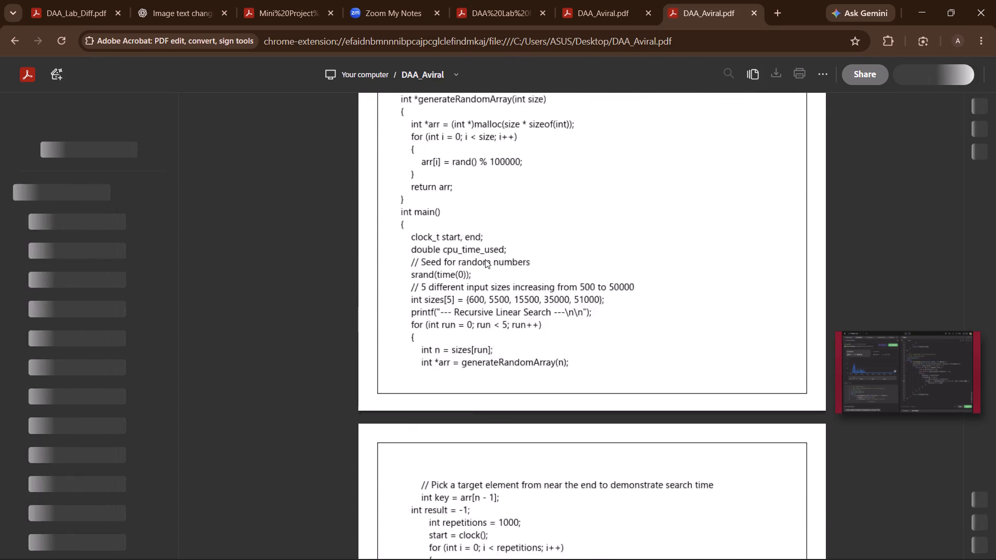
{"action": "scroll", "coordinate": [485, 259], "scroll_direction": "down", "scroll_amount": 10}
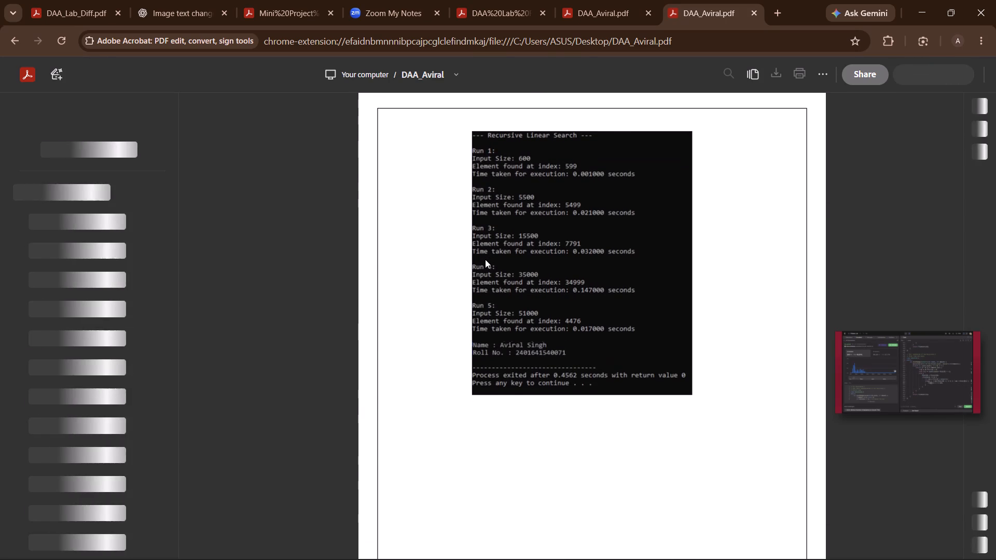
Examine the exported PDF's linear search output pages and the Experiment 2 insertion sort code, output screenshot and page layout.
{"action": "scroll", "coordinate": [485, 259], "scroll_direction": "down", "scroll_amount": 5}
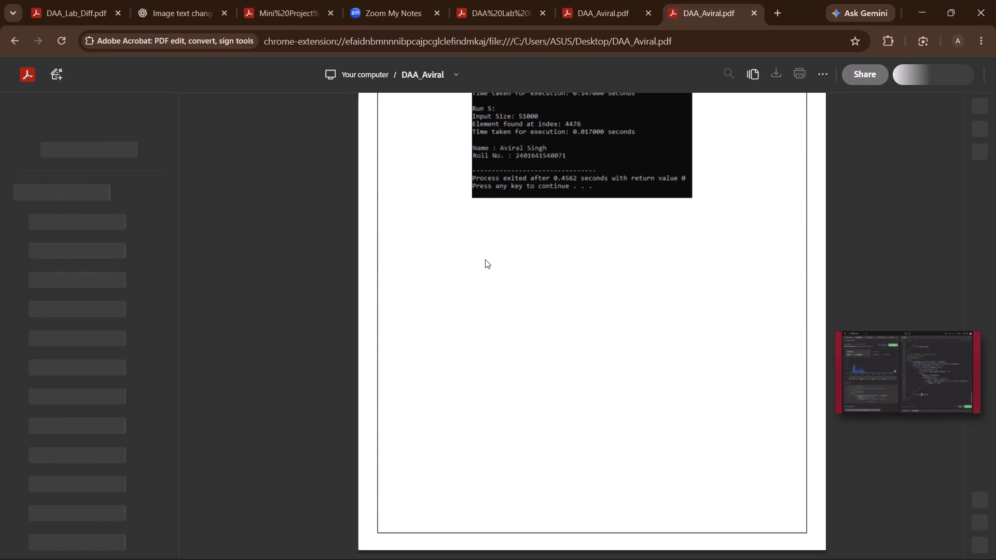
{"action": "scroll", "coordinate": [485, 259], "scroll_direction": "down", "scroll_amount": 11}
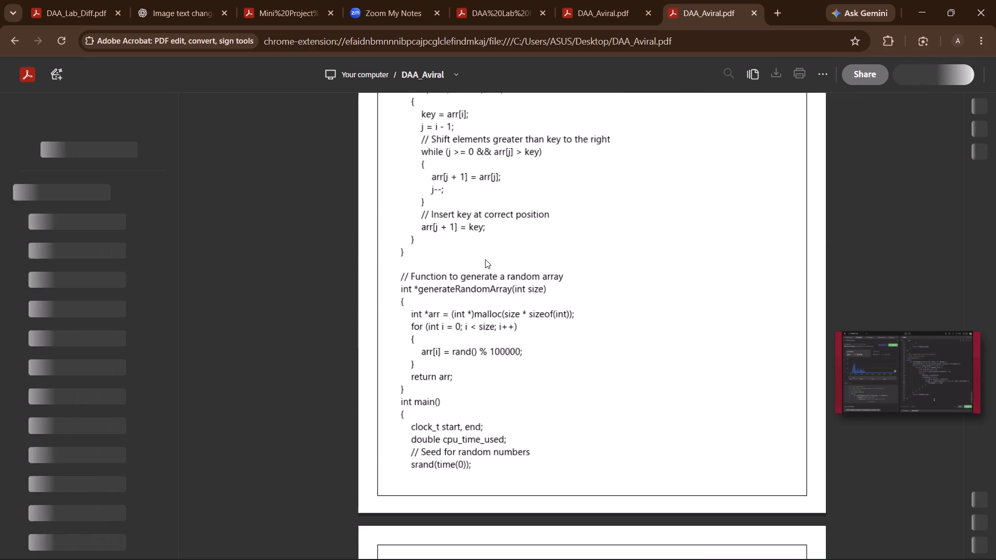
{"action": "scroll", "coordinate": [485, 259], "scroll_direction": "down", "scroll_amount": 1}
{"action": "scroll", "coordinate": [485, 259], "scroll_direction": "up", "scroll_amount": 11}
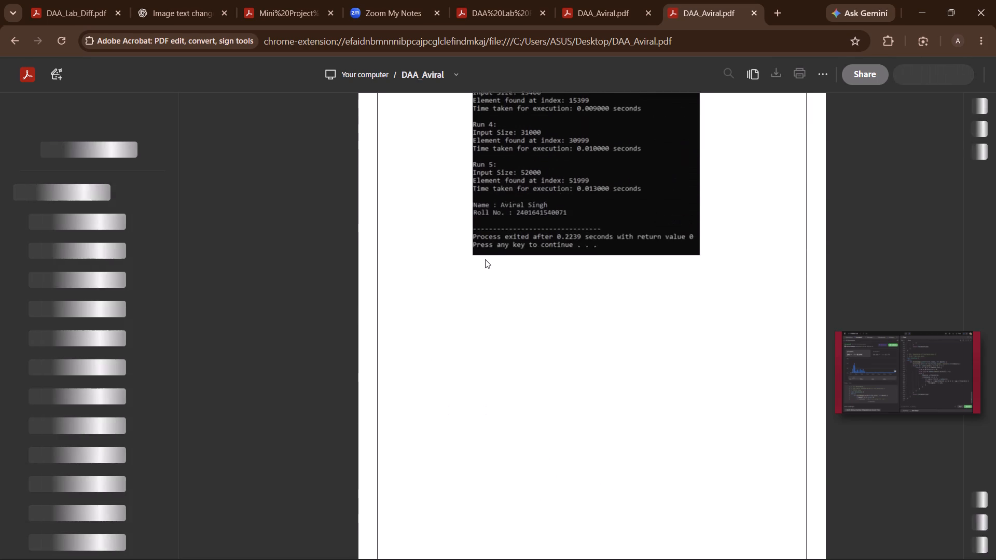
{"action": "scroll", "coordinate": [485, 259], "scroll_direction": "up", "scroll_amount": 2}
{"action": "scroll", "coordinate": [485, 259], "scroll_direction": "down", "scroll_amount": 4}
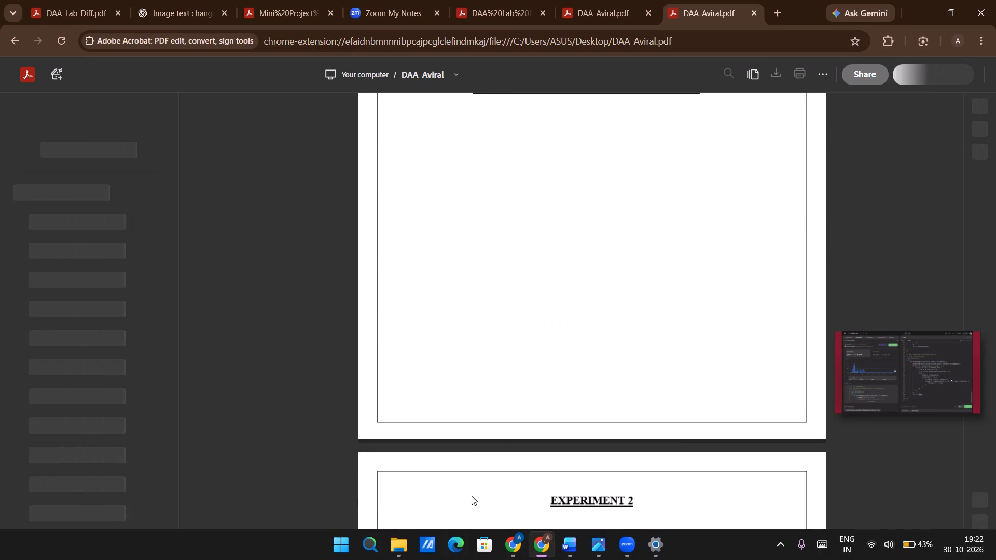
{"action": "scroll", "coordinate": [514, 333], "scroll_direction": "down", "scroll_amount": 4}
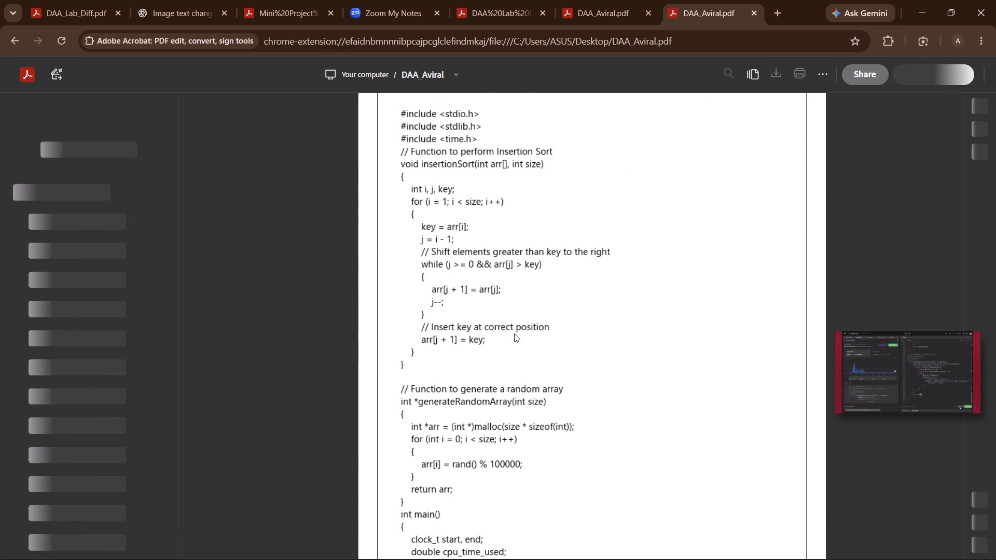
{"action": "scroll", "coordinate": [514, 333], "scroll_direction": "down", "scroll_amount": 9}
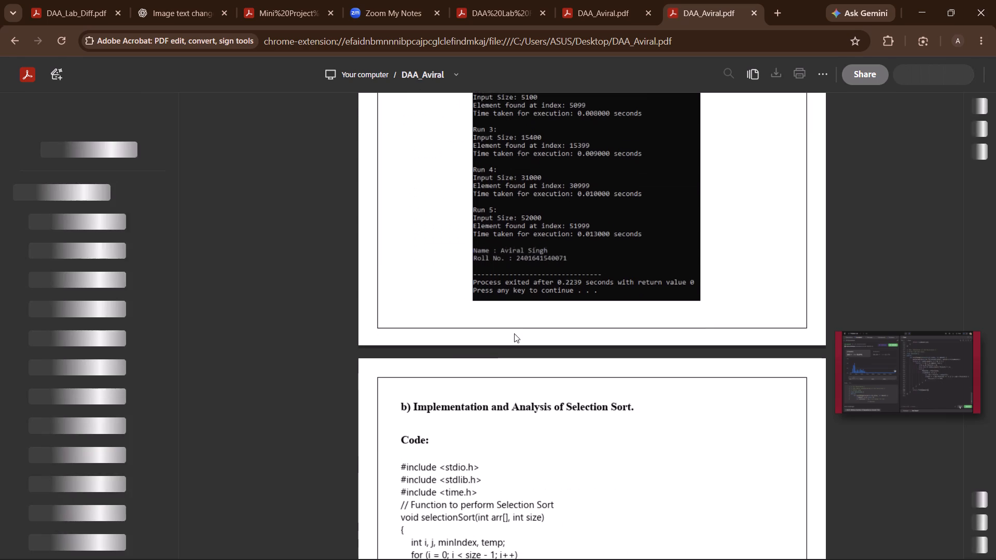
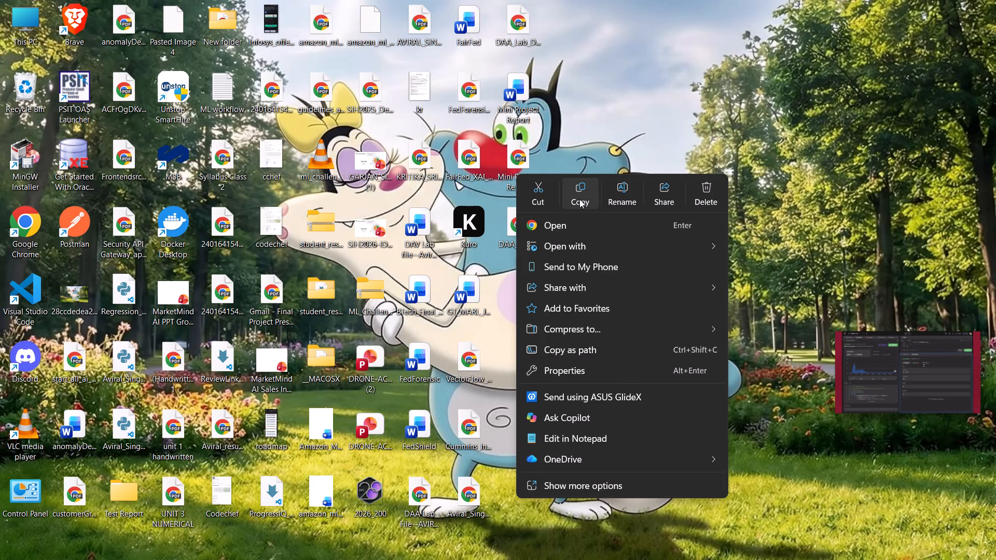
Copy the exported DAA_Aviral PDF file from the desktop.
{"action": "left_click", "coordinate": [579, 199]}
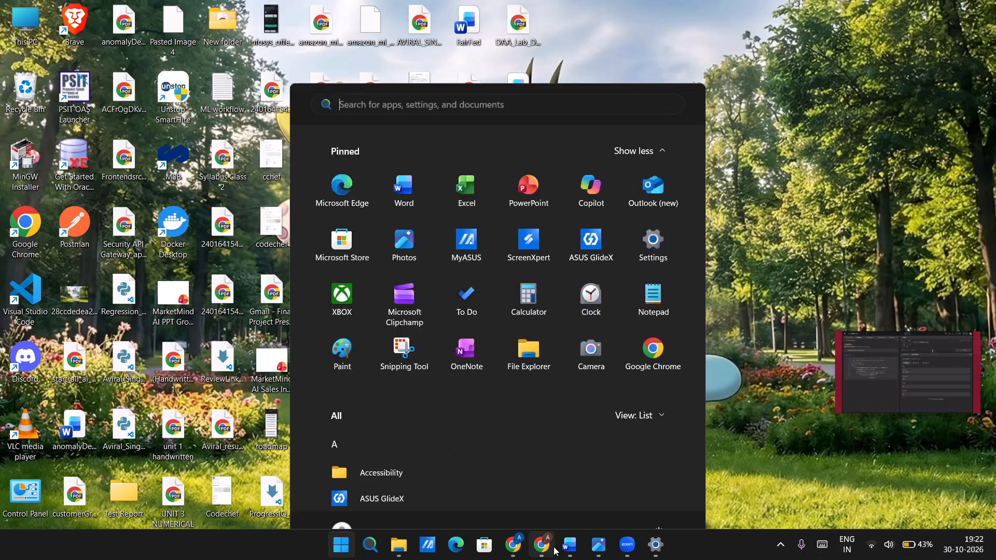